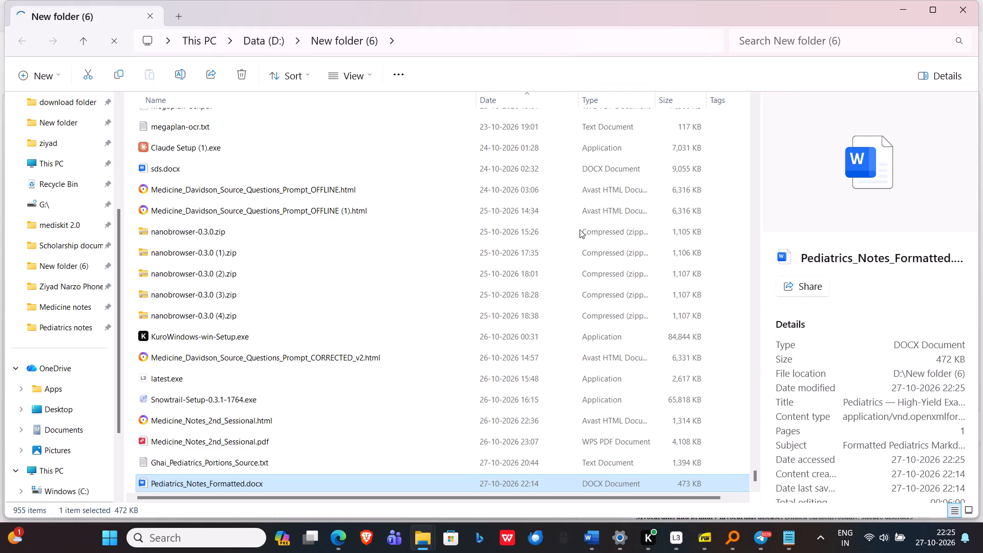
double_click(458, 481)
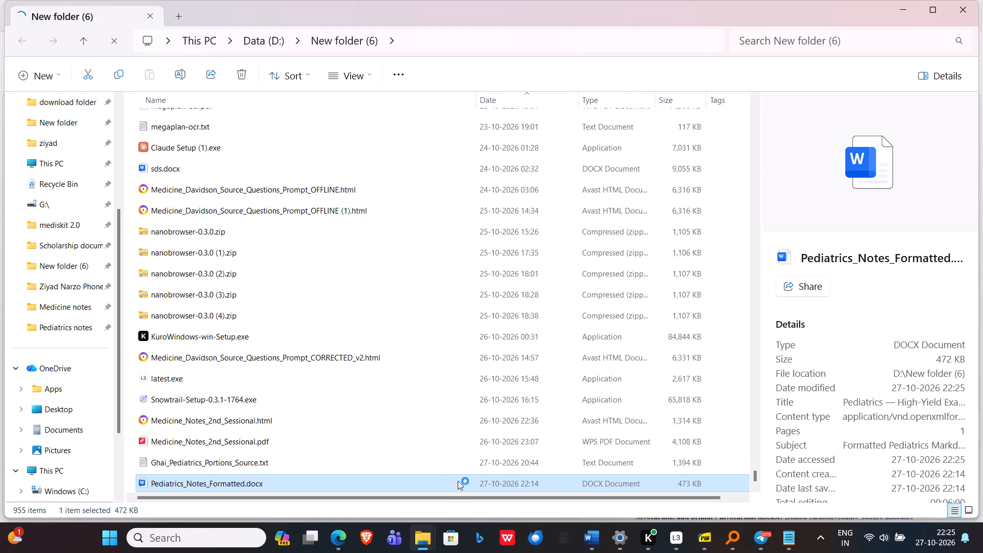
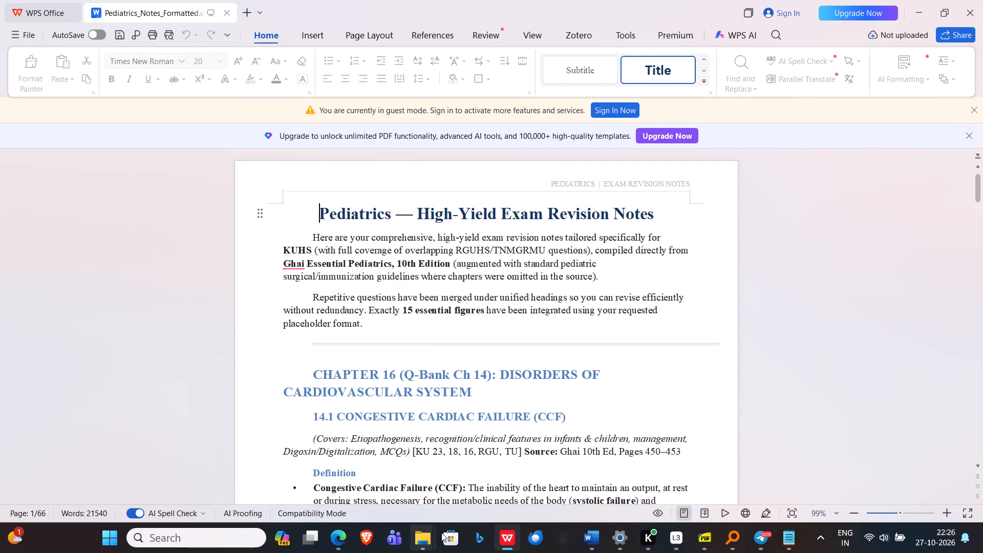
Review the formatting of the opening pages, from Congestive Cardiac Failure to the Ventricular Septal Defect section.
scroll(489, 423, down, 4)
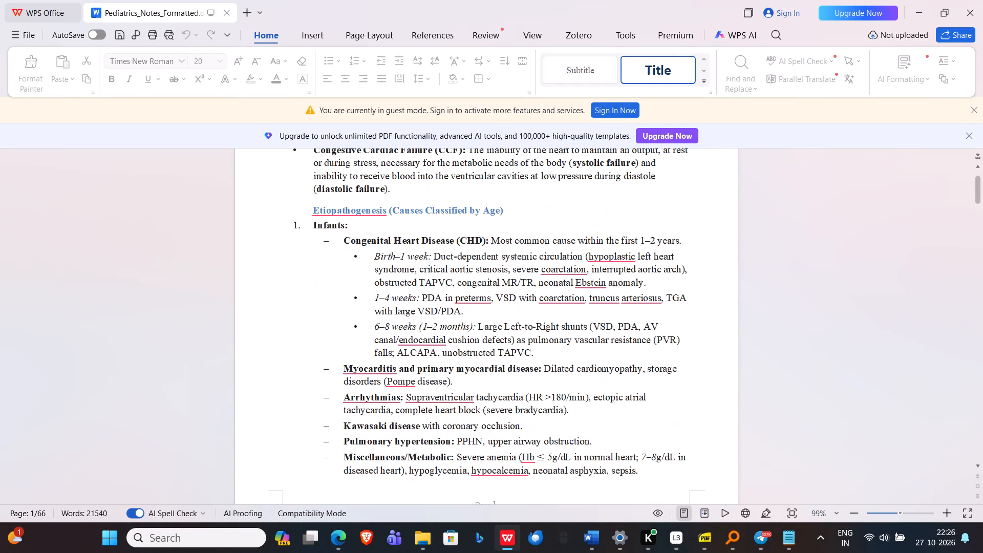
scroll(489, 423, down, 12)
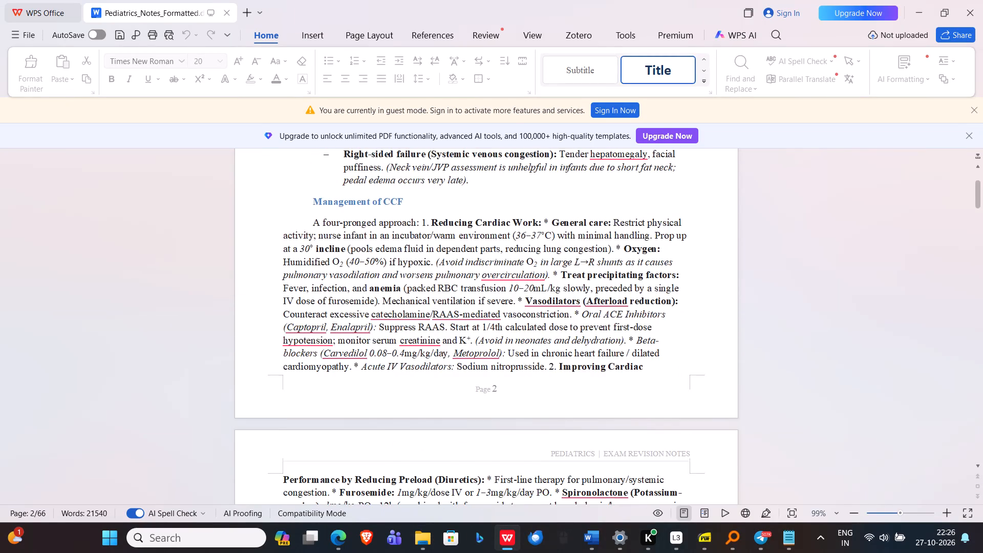
scroll(489, 423, down, 3)
scroll(489, 423, up, 2)
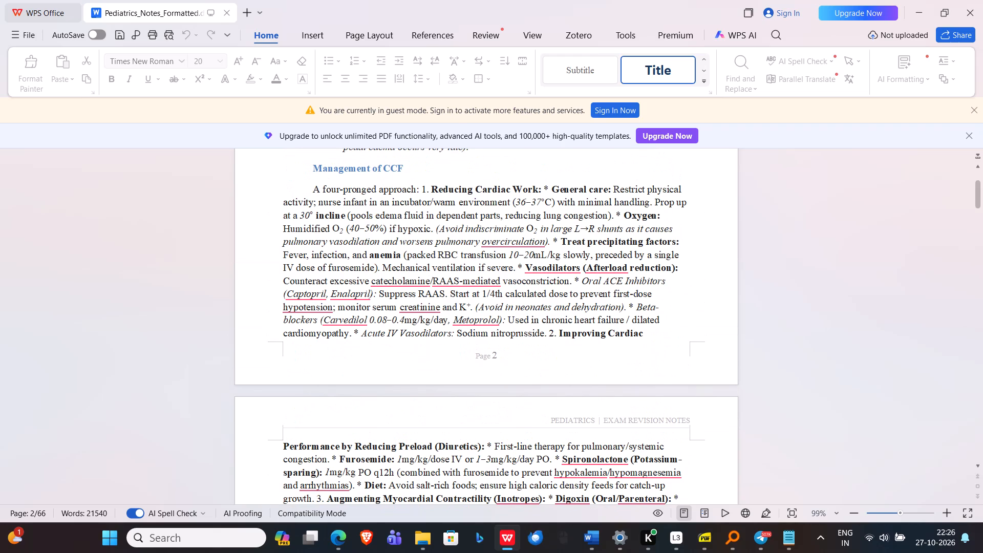
scroll(489, 423, down, 3)
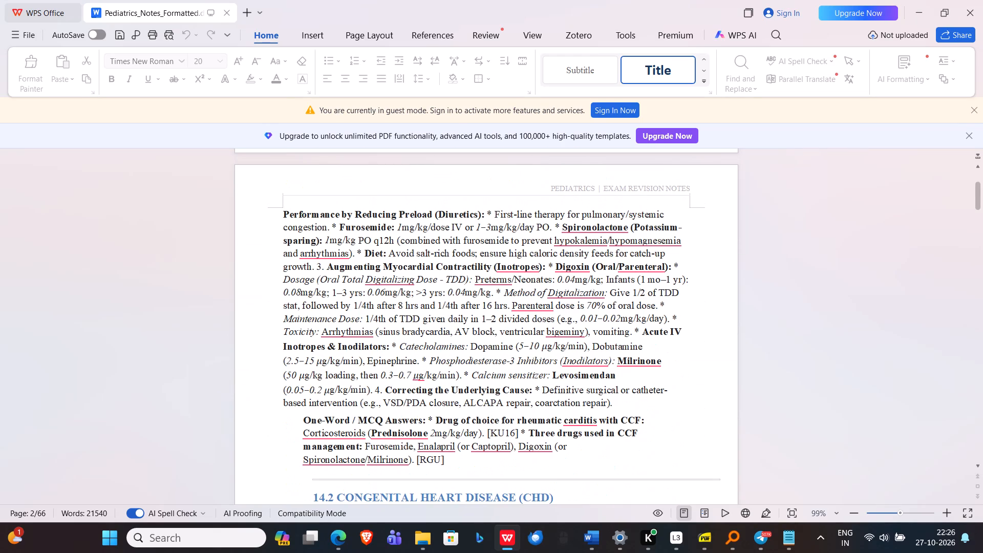
scroll(489, 423, down, 4)
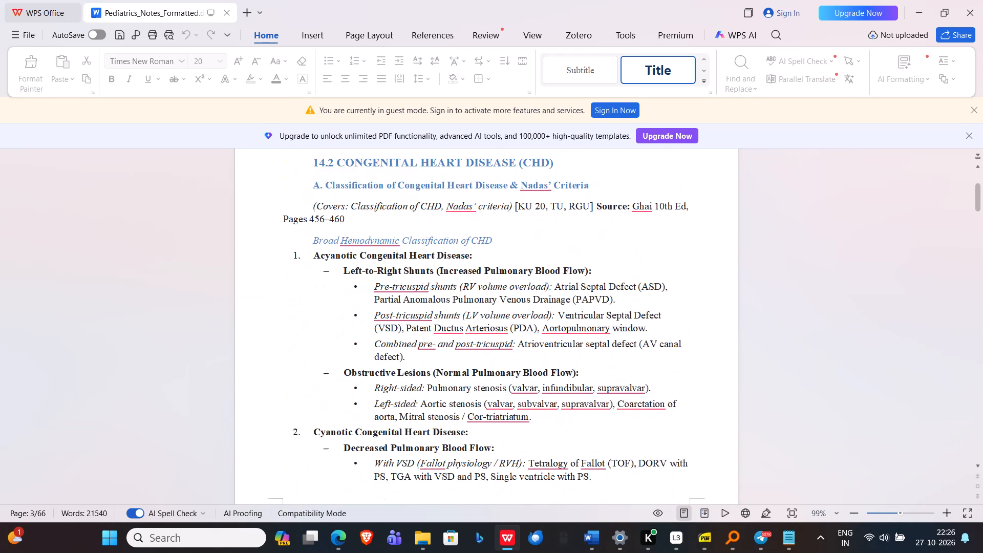
scroll(489, 423, down, 7)
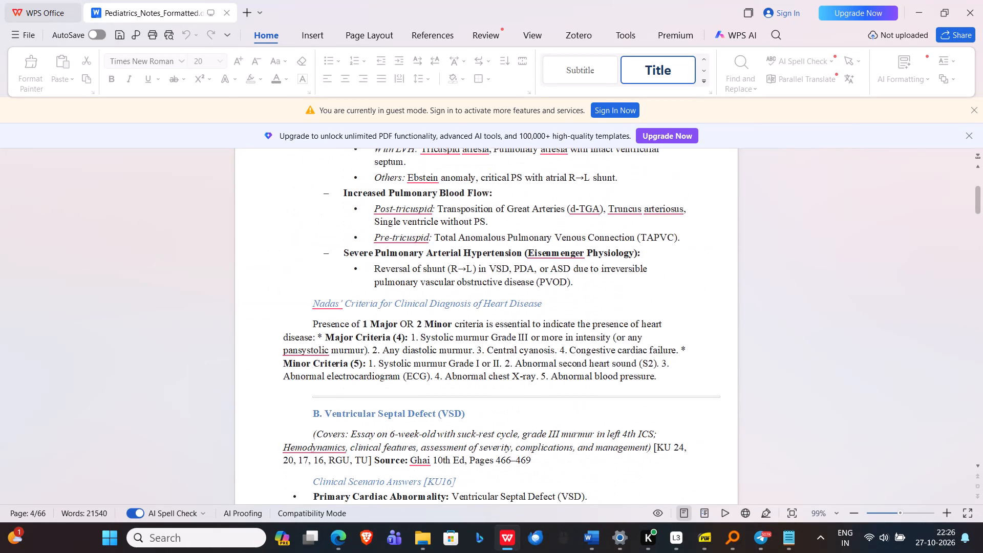
scroll(489, 423, down, 2)
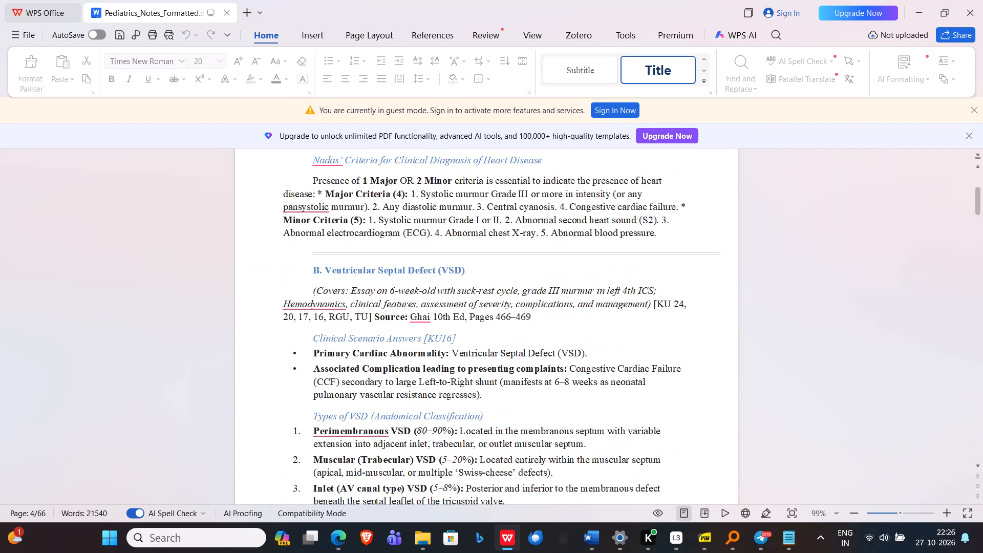
Remove italic formatting from all text in the document.
key(ctrl+a)
ctrl+click(489, 423)
key(ctrl+i)
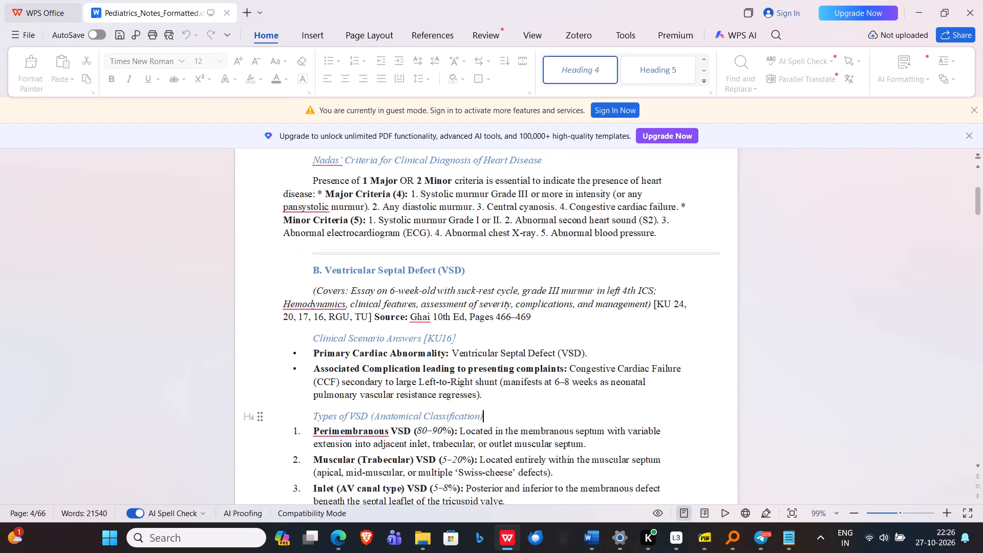
key(ctrl+a)
key(ctrl+i)
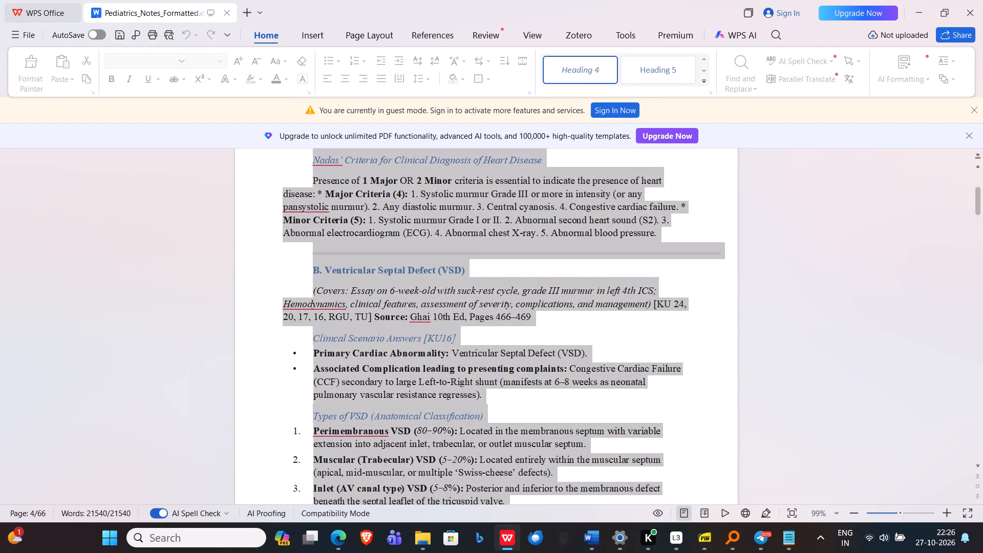
click(553, 367)
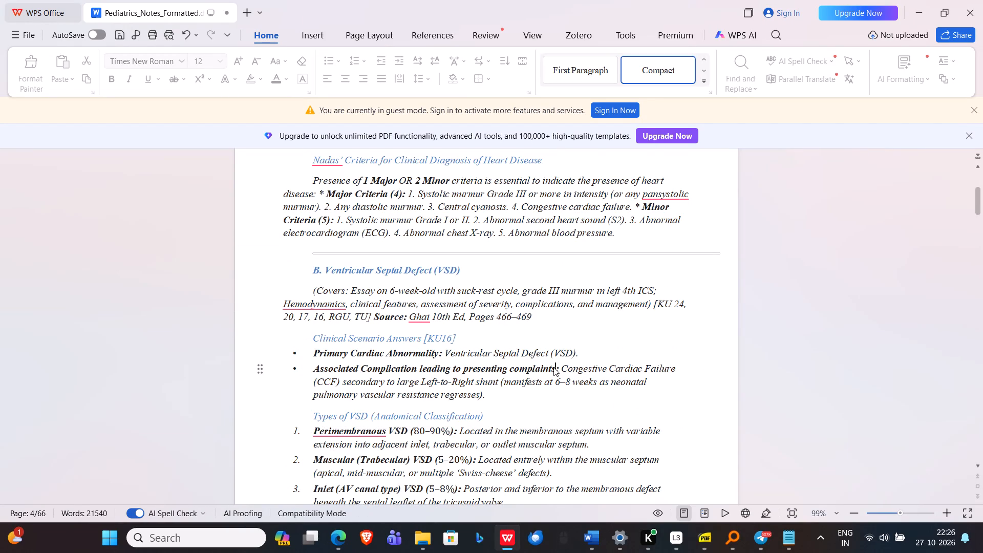
click(553, 367)
key(ctrl+a)
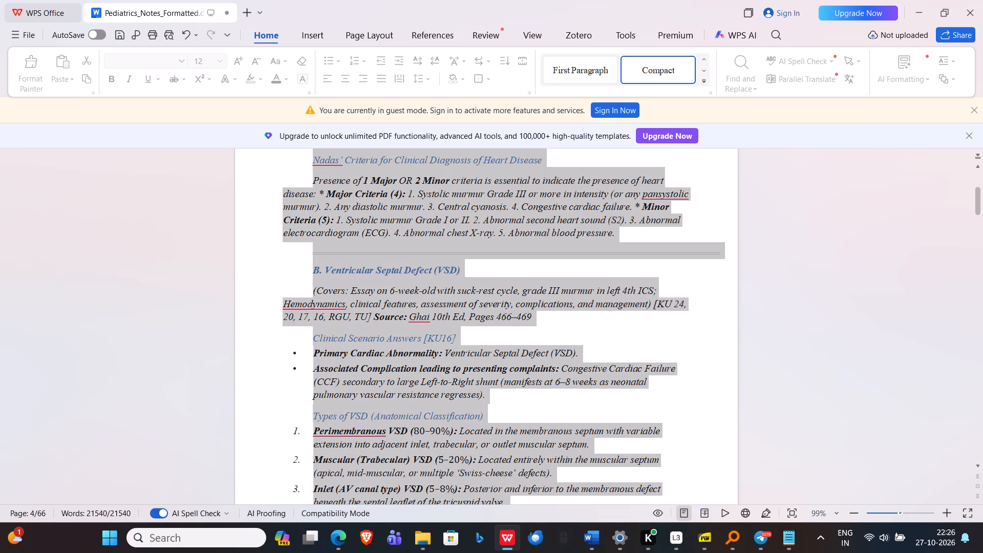
key(ctrl+i)
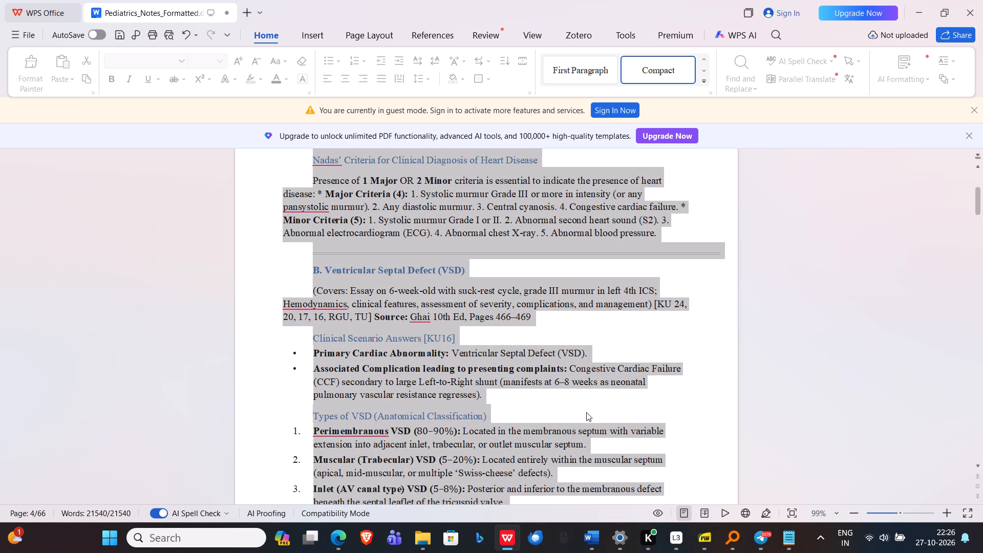
click(582, 414)
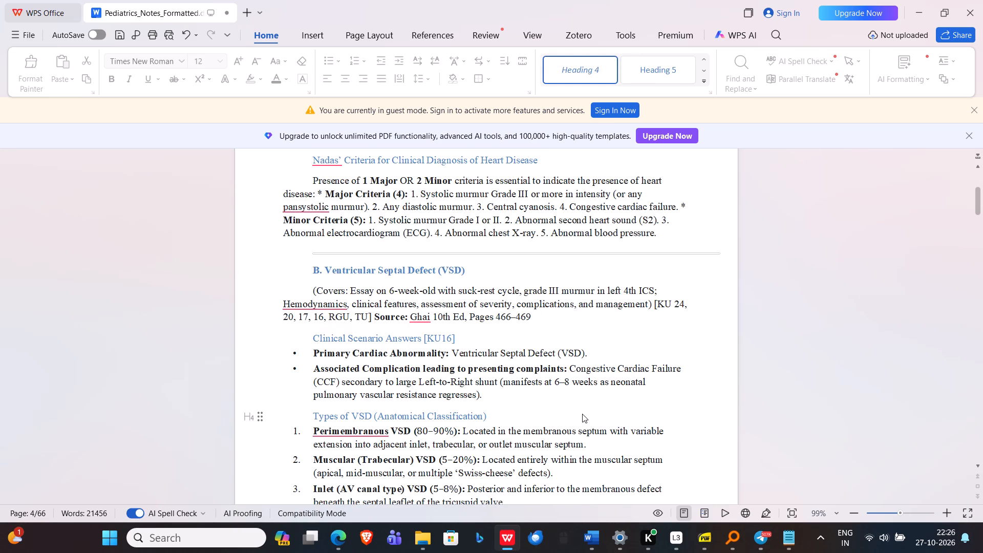
Check the text formatting on the following Ventricular Septal Defect pages, through Course and Complications and Management.
scroll(582, 414, down, 5)
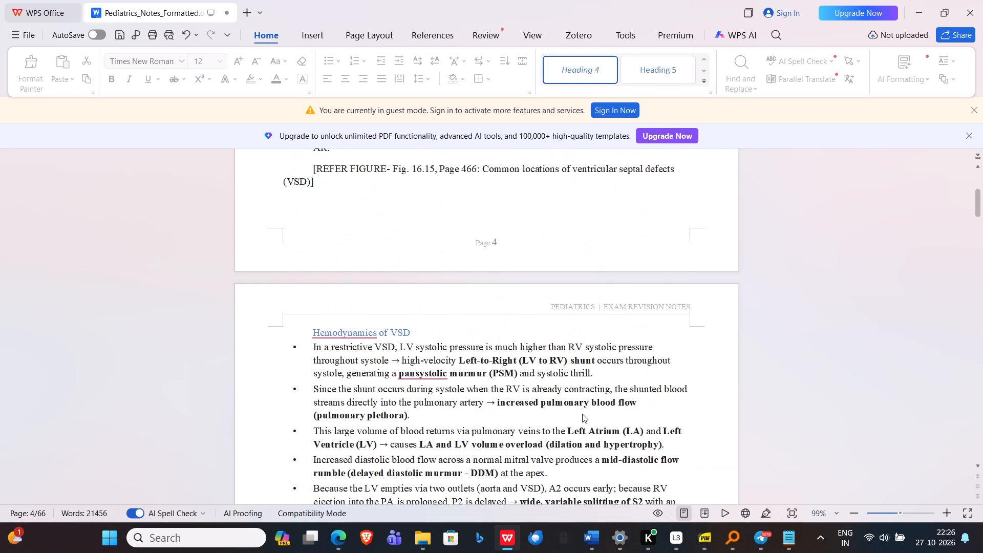
scroll(582, 414, down, 5)
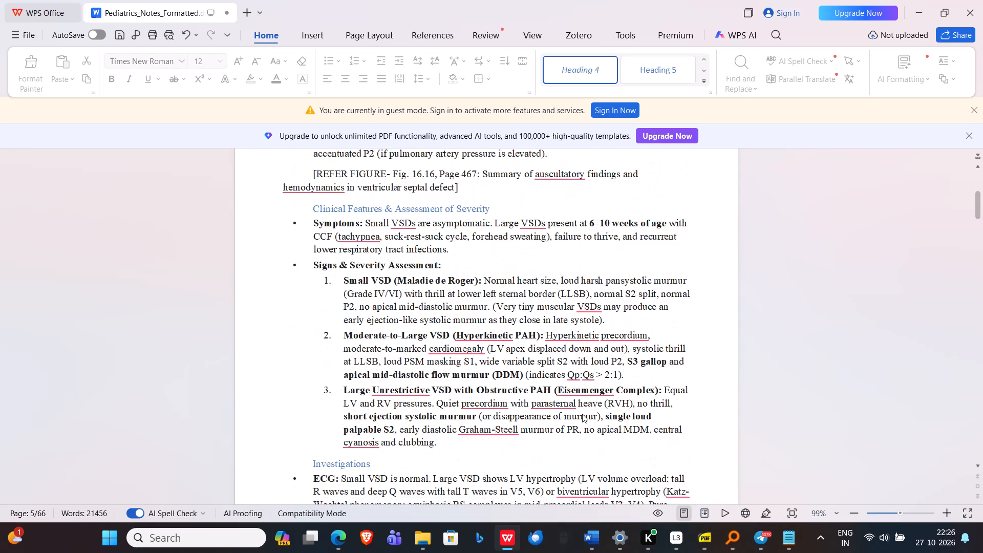
scroll(582, 414, down, 8)
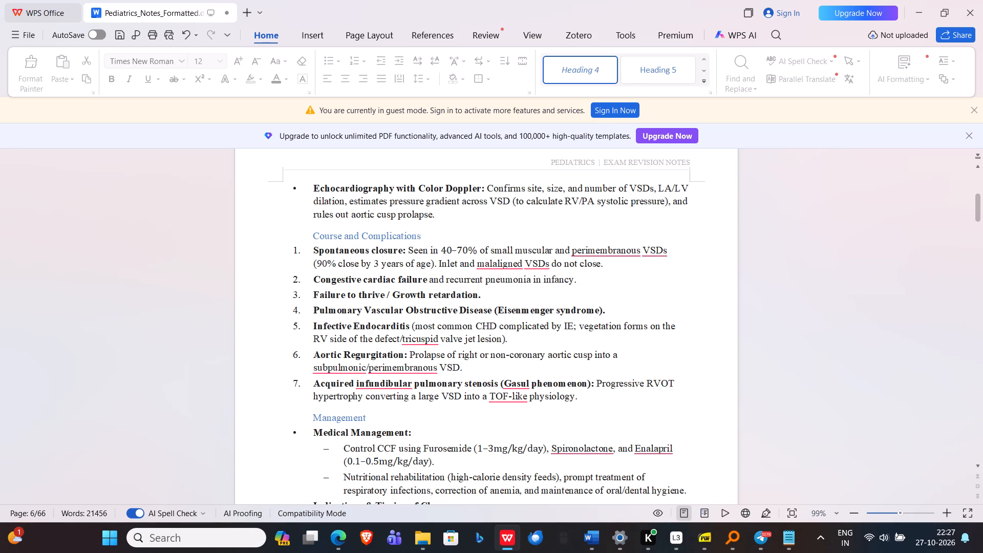
scroll(554, 404, up, 11)
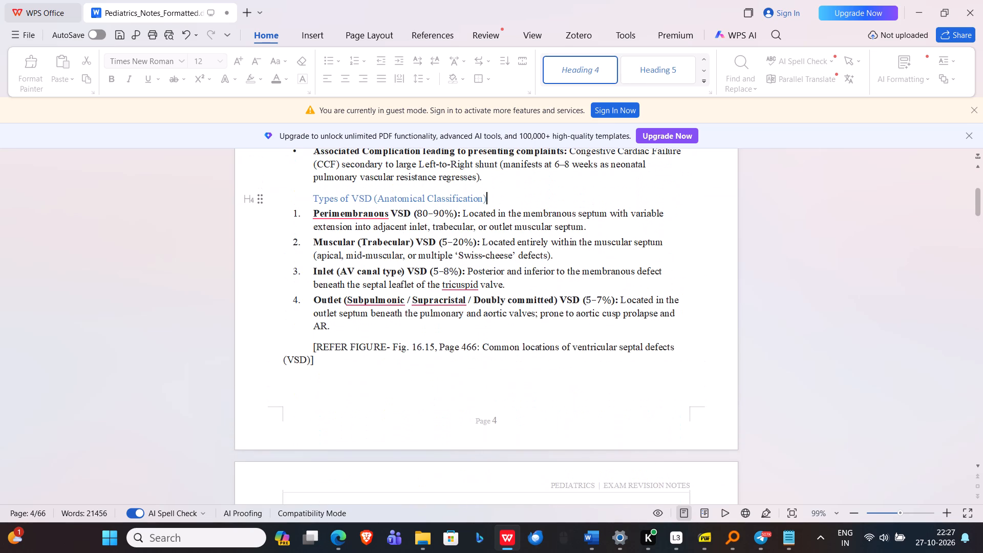
scroll(554, 404, up, 6)
scroll(554, 404, up, 18)
scroll(554, 404, up, 11)
scroll(554, 404, down, 1)
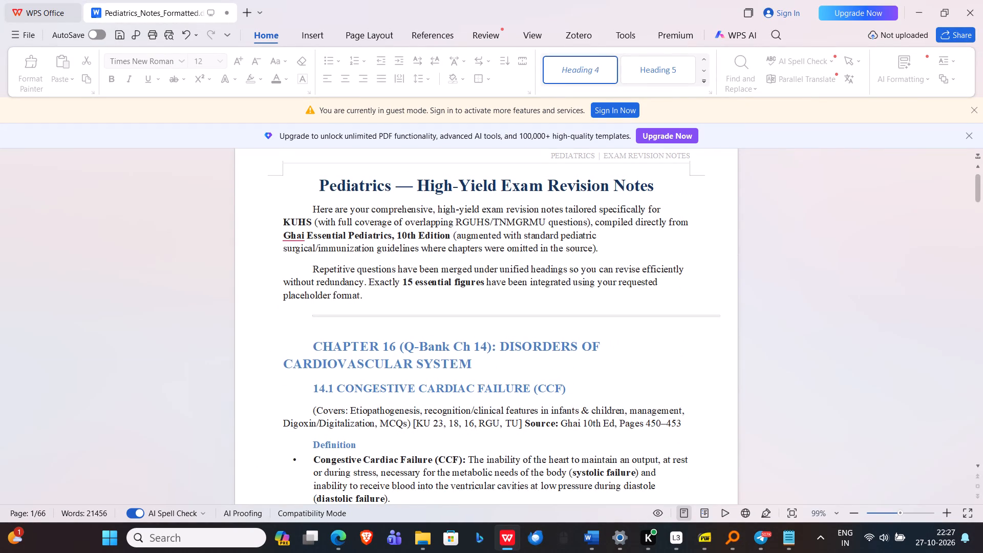
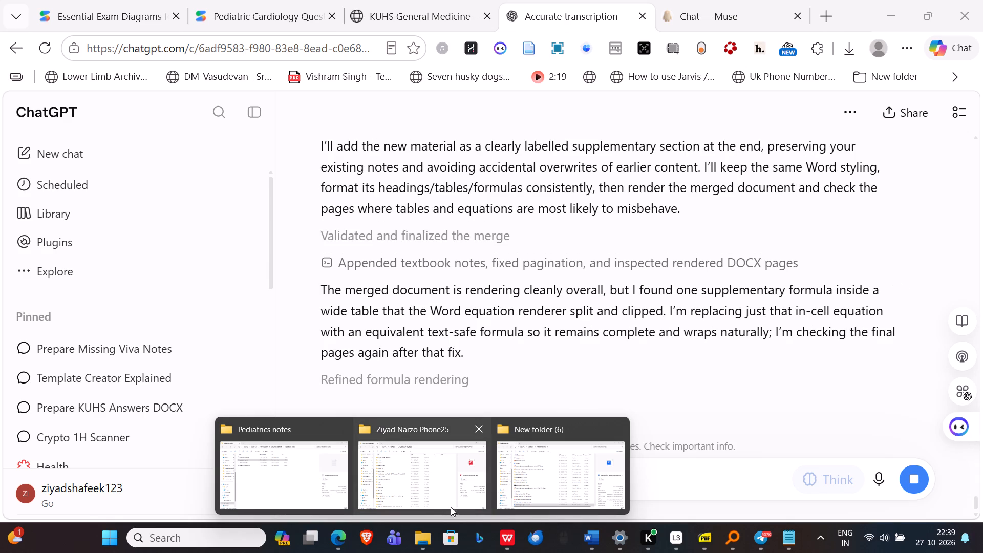
click(512, 486)
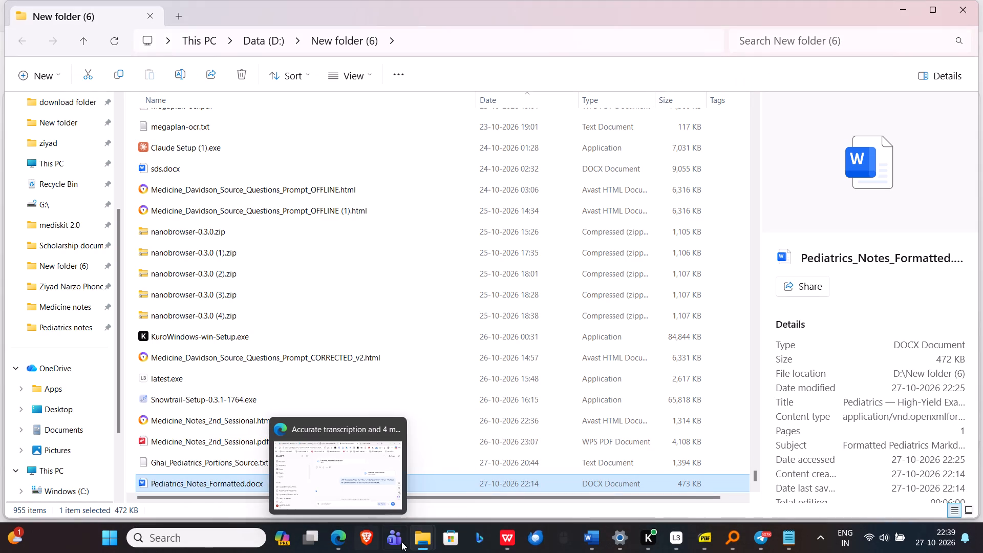
click(317, 459)
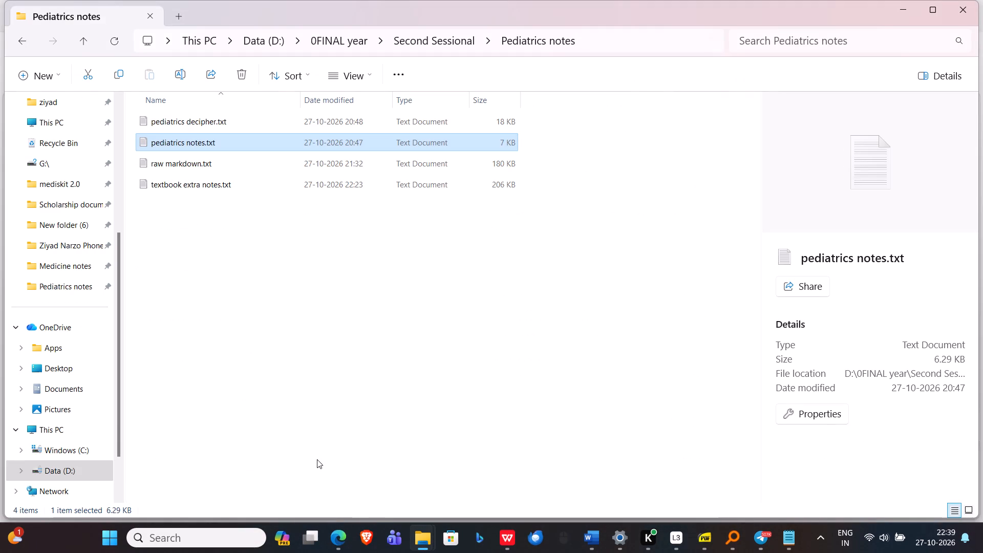
click(423, 36)
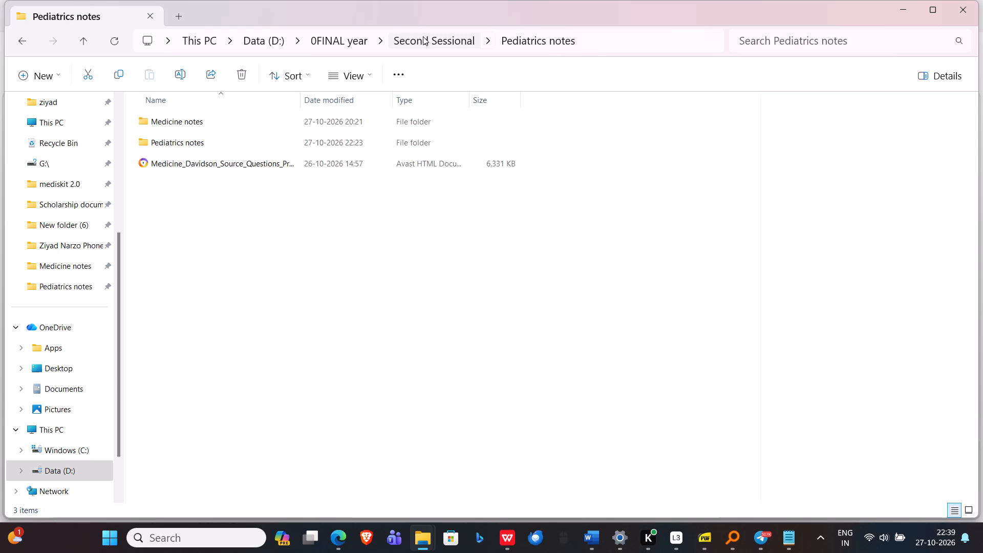
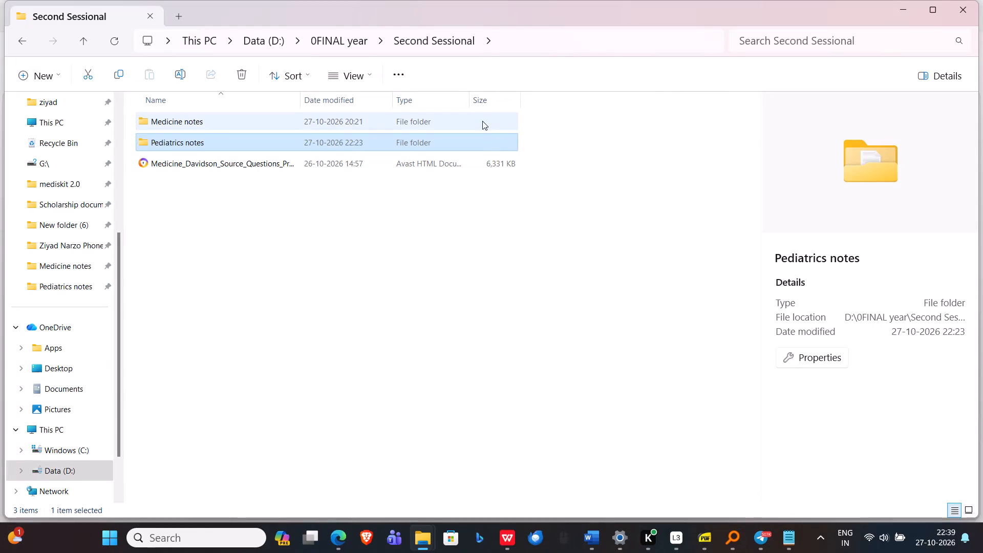
Switch from File Explorer back to the previously used window.
key(alt+Tab)
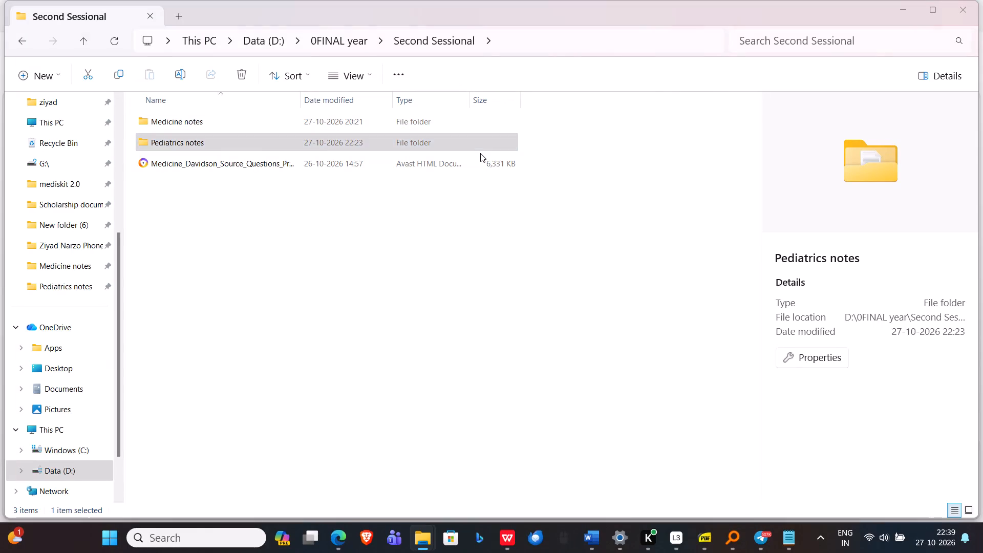
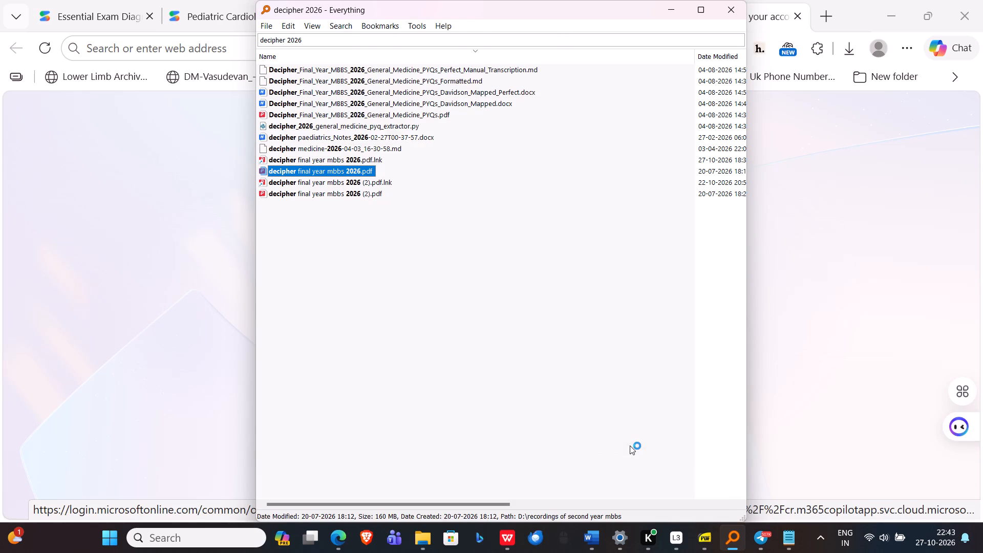
scroll(567, 258, down, 3)
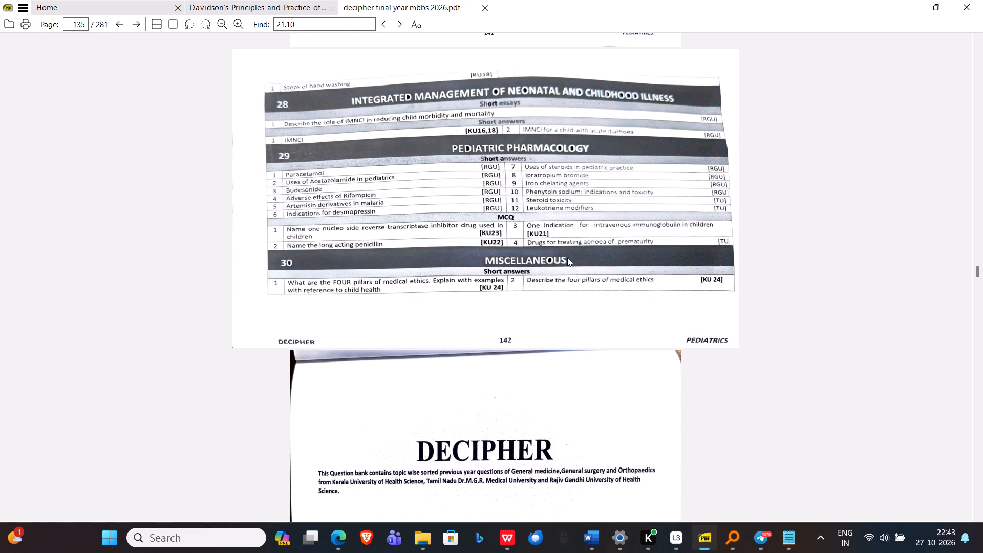
scroll(567, 258, down, 14)
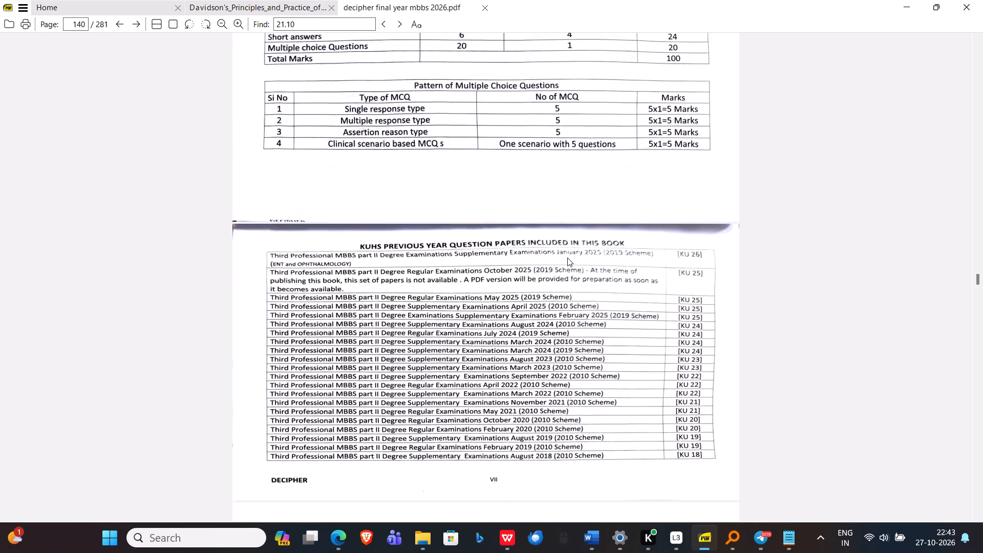
scroll(567, 258, down, 3)
scroll(567, 258, down, 18)
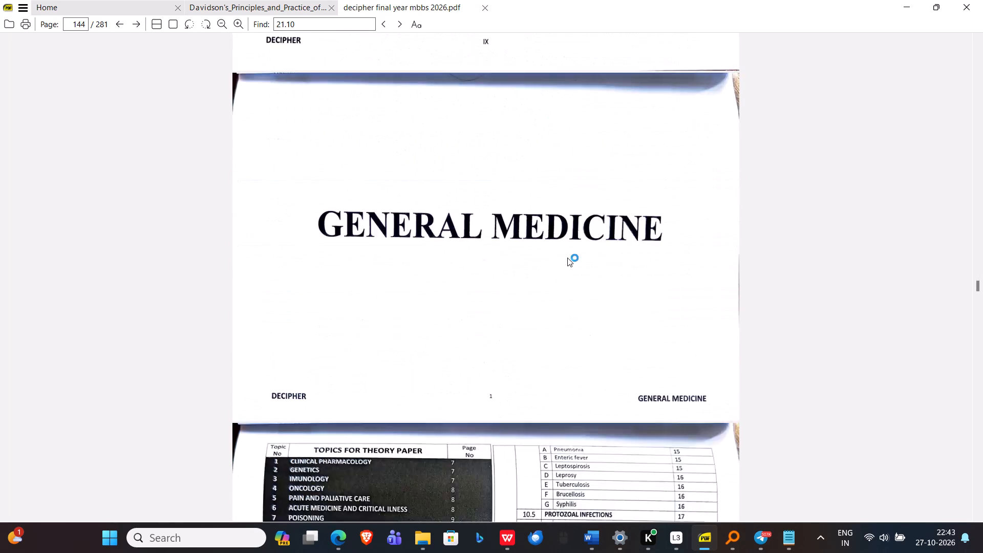
scroll(567, 258, down, 20)
scroll(567, 258, down, 6)
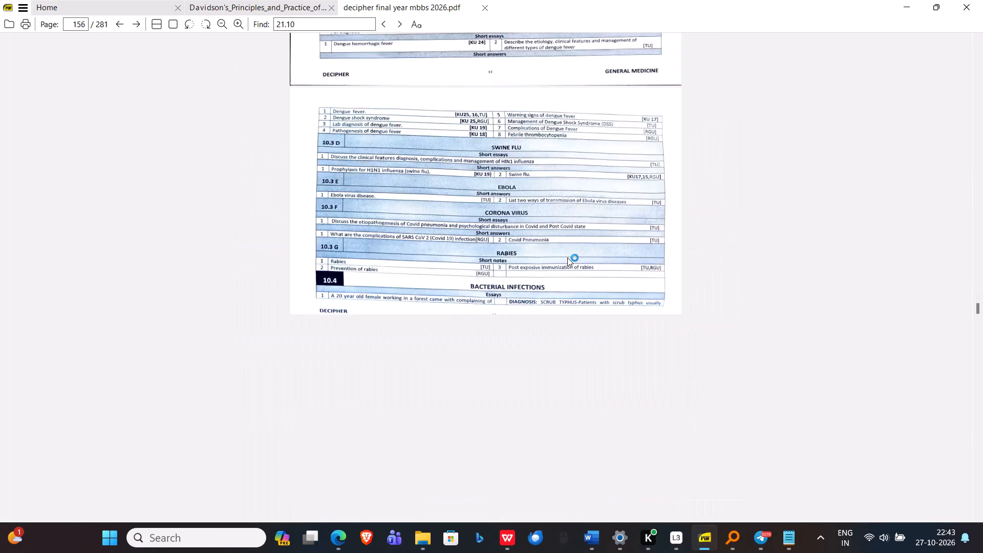
Go back to the start of the PDF and read the Volume II contents page.
key(Home)
scroll(567, 258, down, 9)
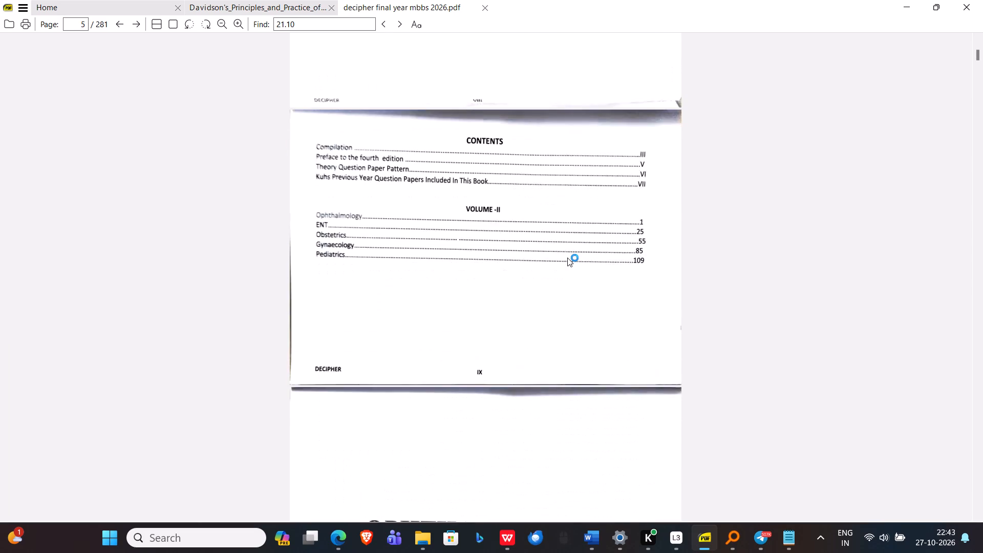
scroll(567, 258, down, 4)
scroll(567, 258, up, 6)
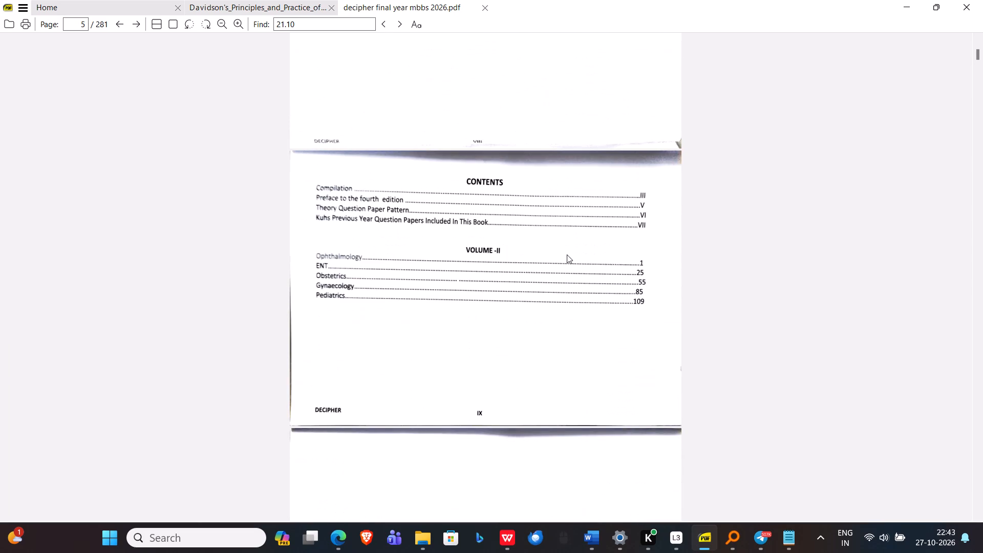
scroll(567, 254, down, 9)
scroll(567, 254, up, 8)
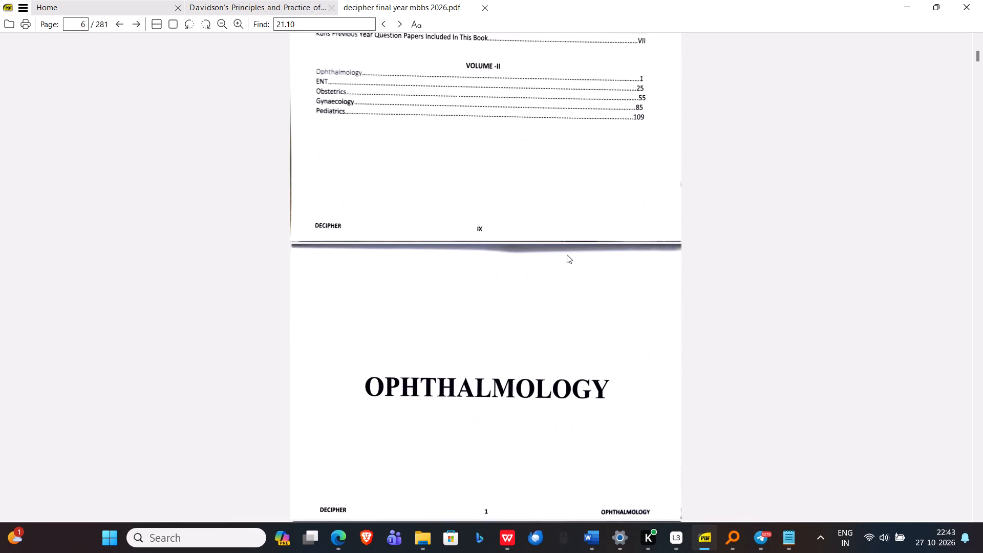
Look through the ENT and Obstetrics pages up to the start of the Gynaecology questions.
scroll(567, 254, down, 20)
scroll(567, 254, down, 20)
scroll(567, 254, down, 20)
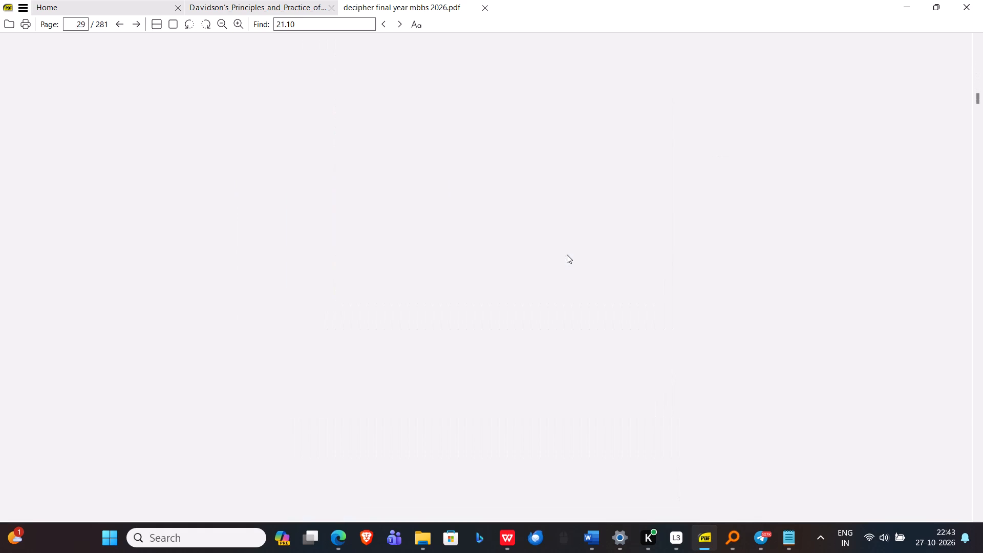
scroll(567, 254, down, 20)
scroll(567, 254, down, 20)
scroll(567, 254, down, 20)
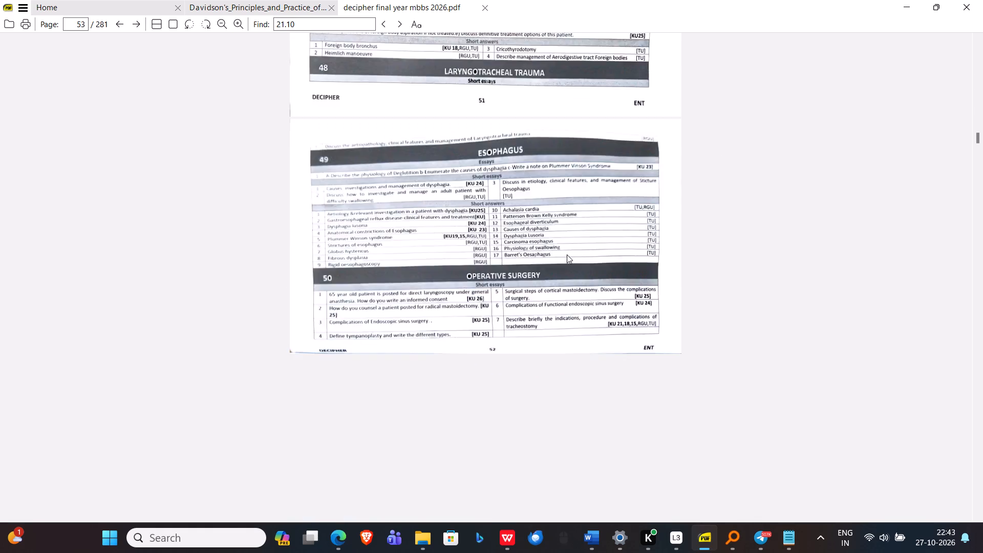
scroll(567, 254, down, 14)
scroll(567, 254, down, 7)
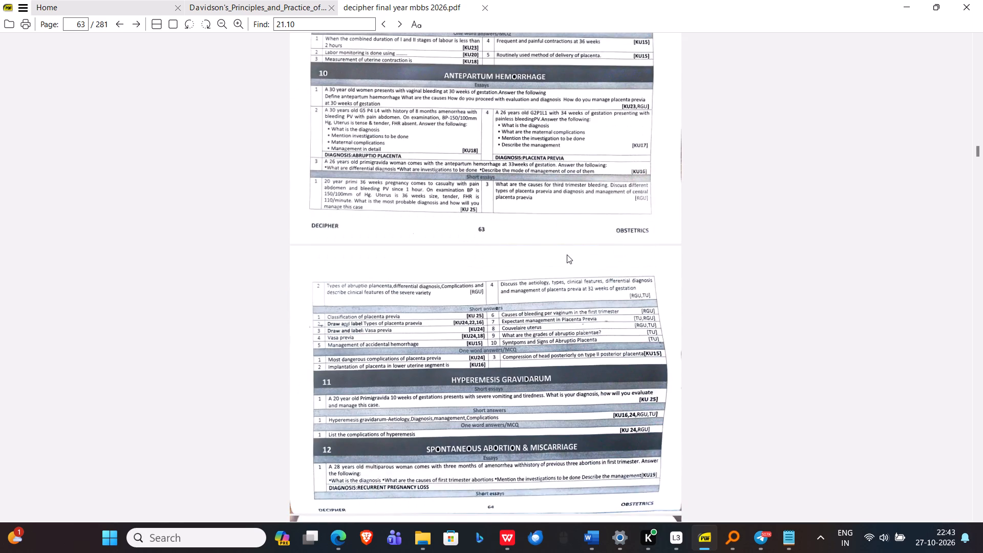
scroll(567, 254, down, 11)
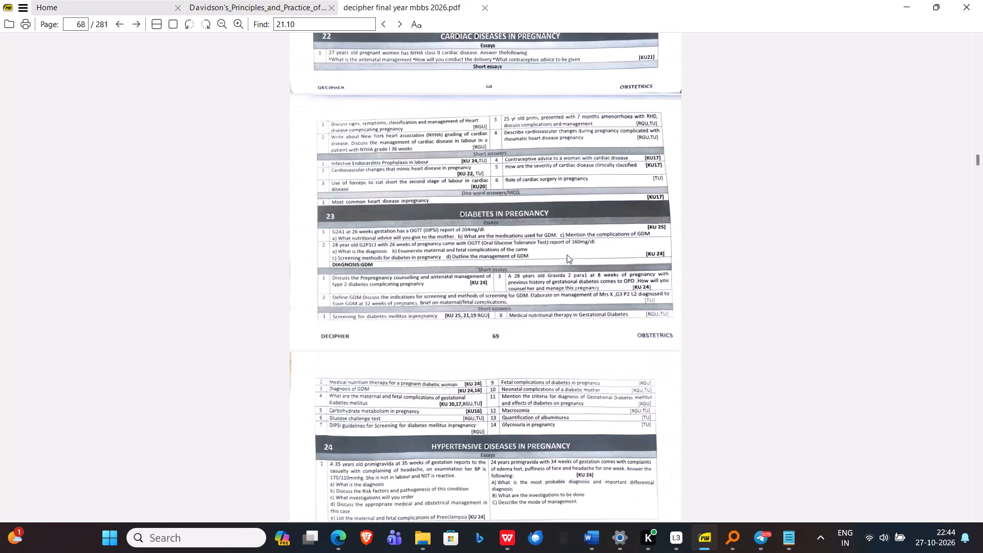
scroll(567, 254, down, 14)
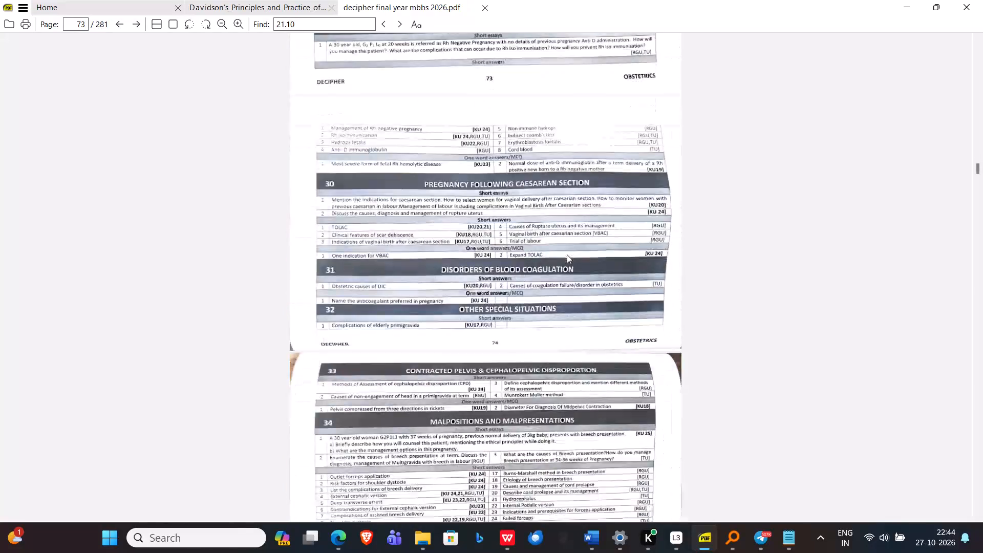
scroll(567, 254, down, 14)
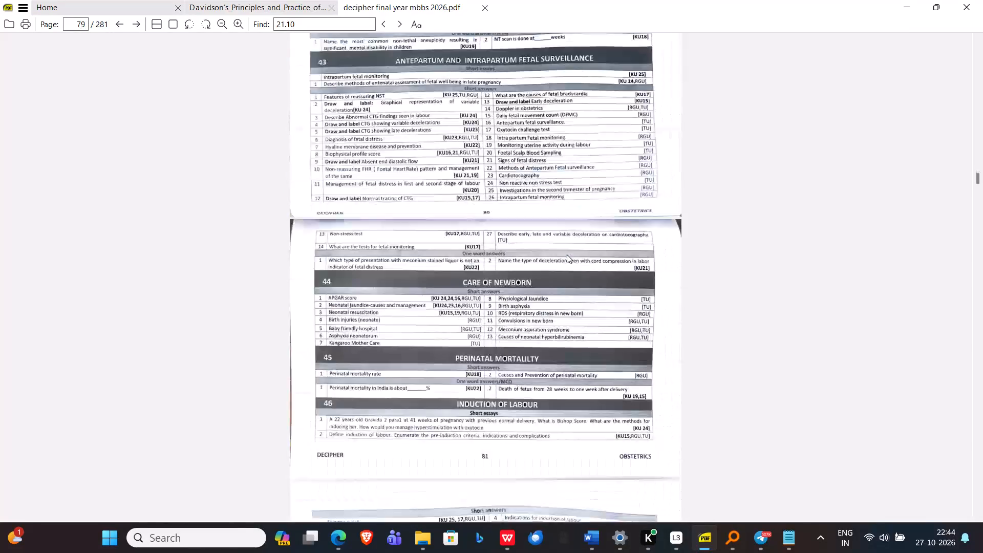
scroll(567, 254, down, 13)
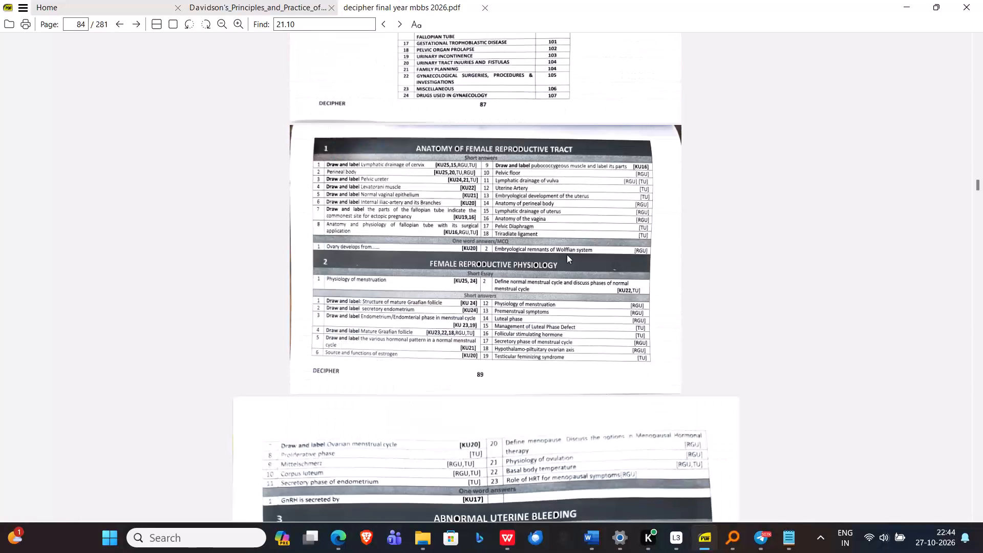
Examine the Gynaecology question pages through Drugs Used in Gynaecology and return to the section's topic list.
scroll(567, 254, down, 3)
ctrl+scroll(567, 254, up, 3)
scroll(567, 254, down, 4)
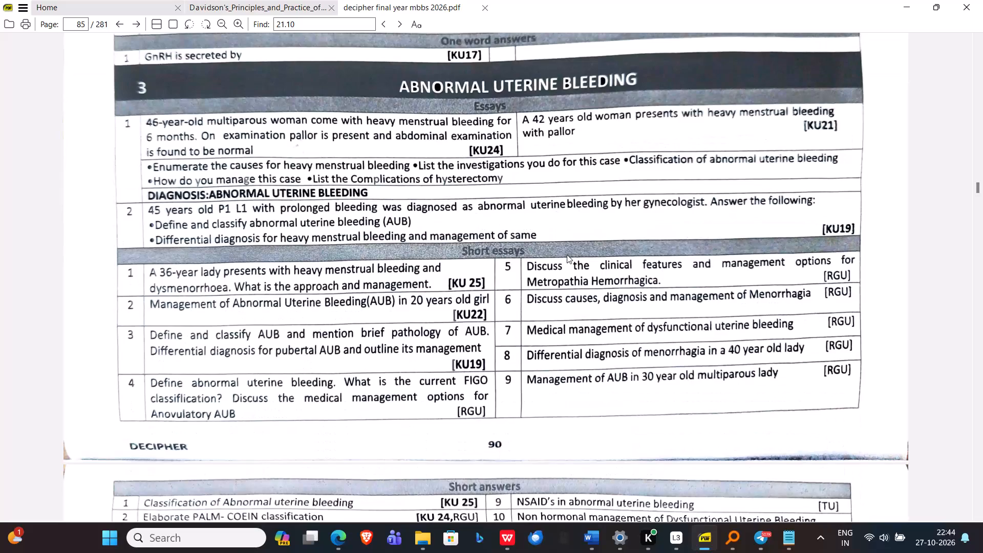
ctrl+scroll(567, 254, down, 1)
scroll(567, 254, down, 10)
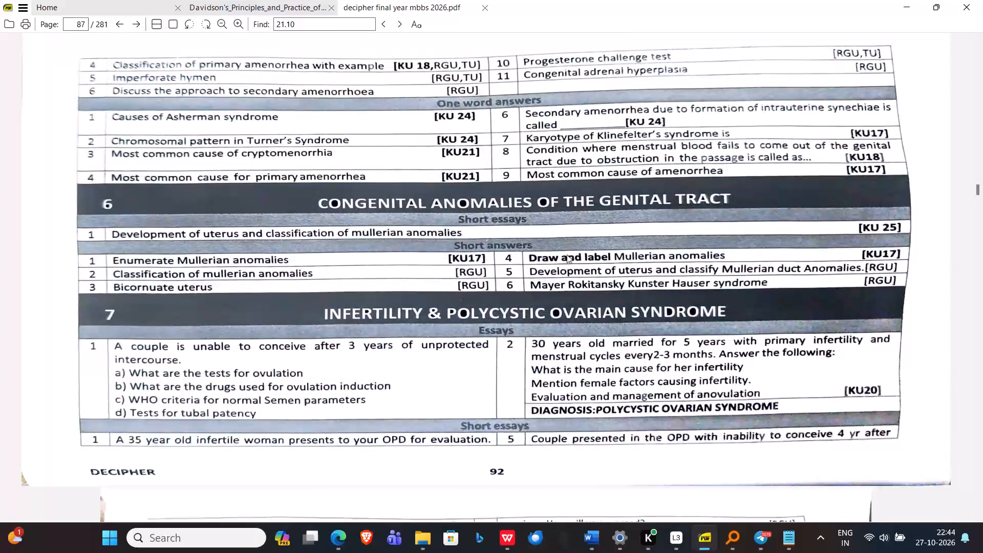
scroll(567, 254, down, 12)
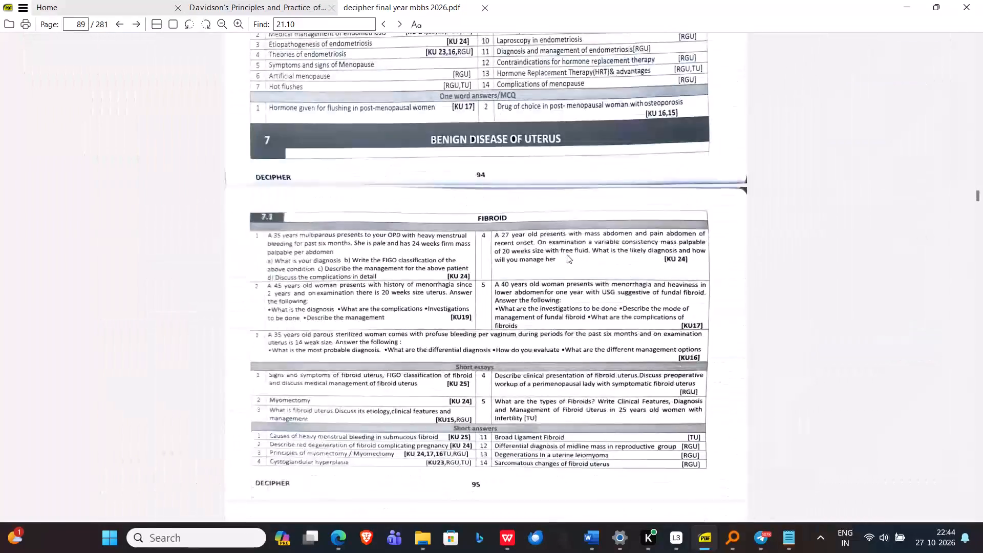
scroll(567, 254, down, 14)
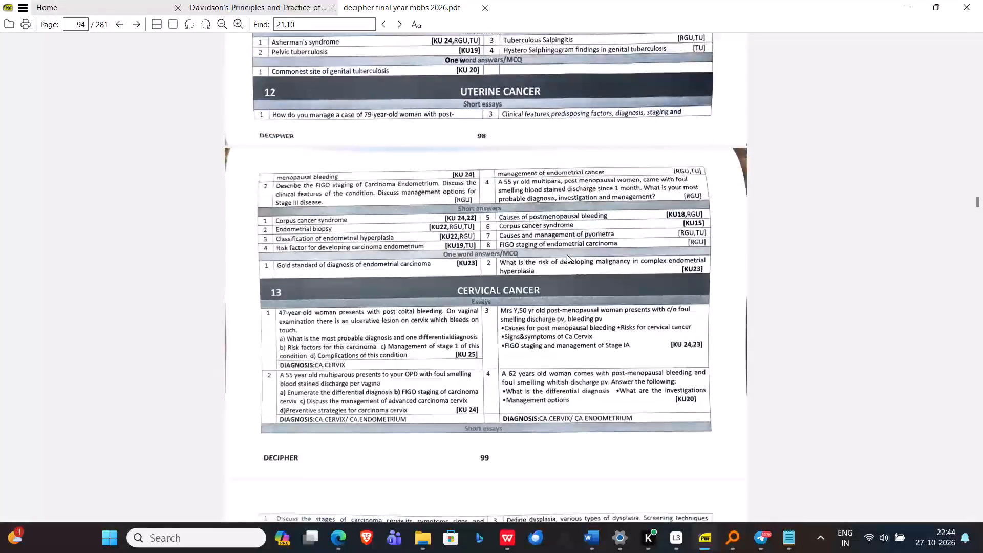
scroll(567, 254, down, 14)
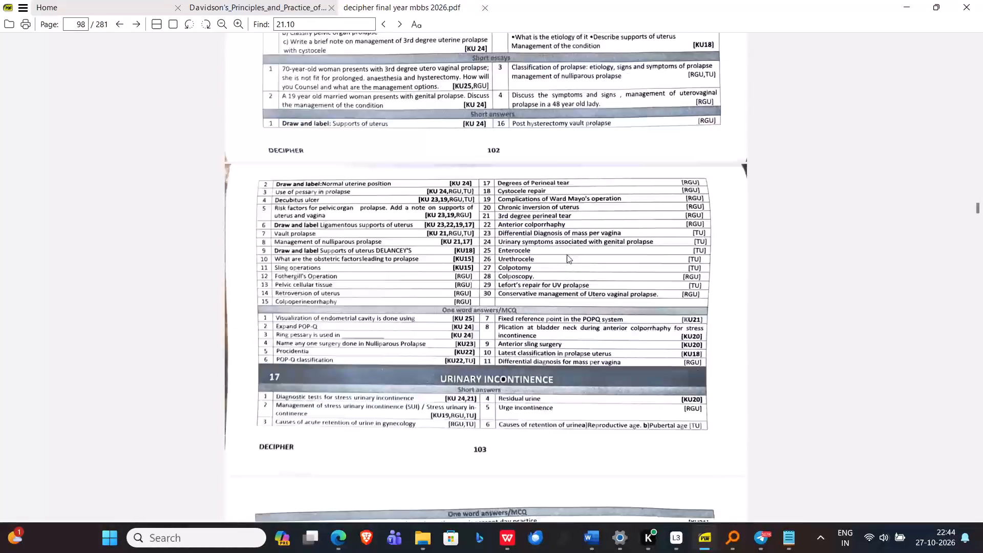
scroll(567, 254, down, 12)
scroll(567, 254, up, 2)
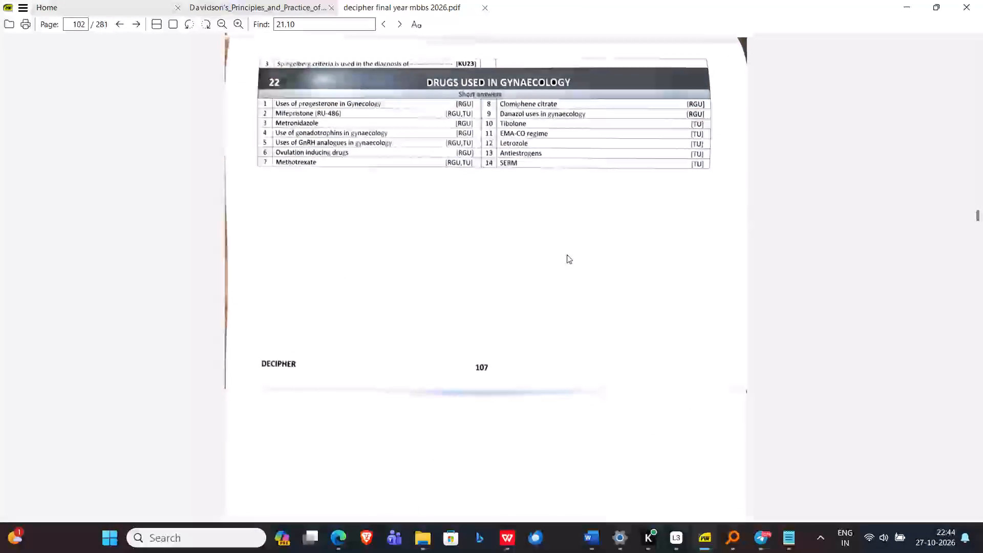
scroll(567, 254, up, 20)
scroll(567, 254, up, 5)
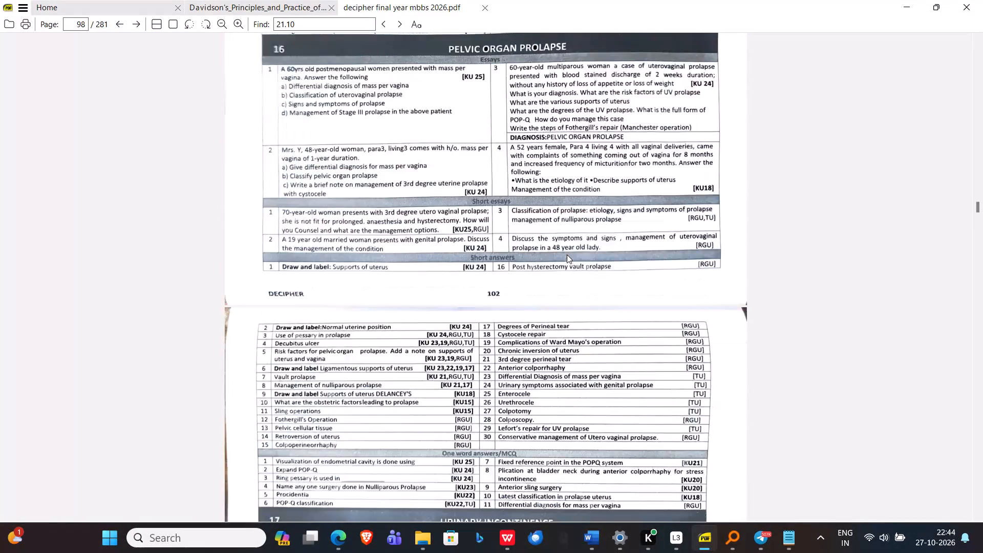
scroll(567, 254, up, 20)
scroll(567, 254, up, 4)
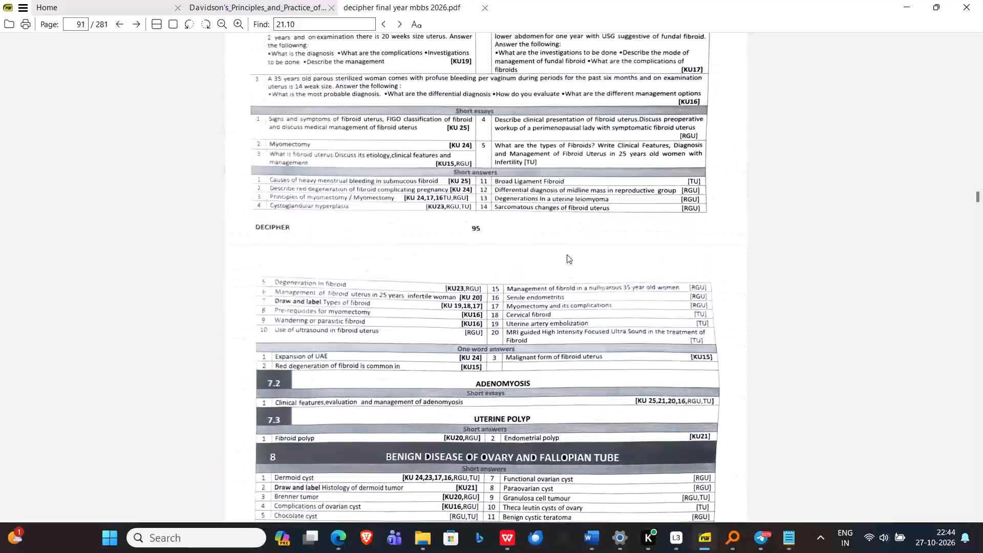
scroll(567, 254, up, 16)
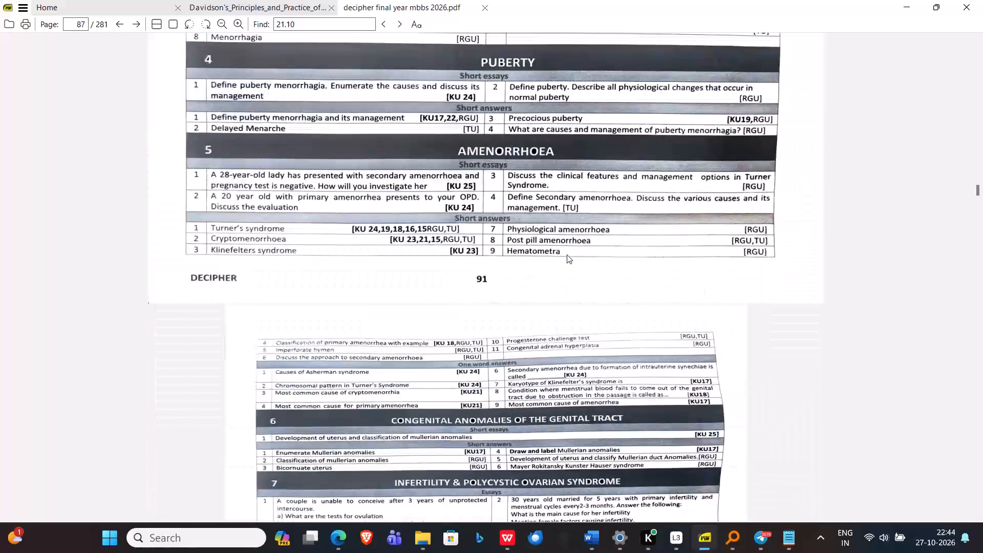
scroll(567, 254, up, 12)
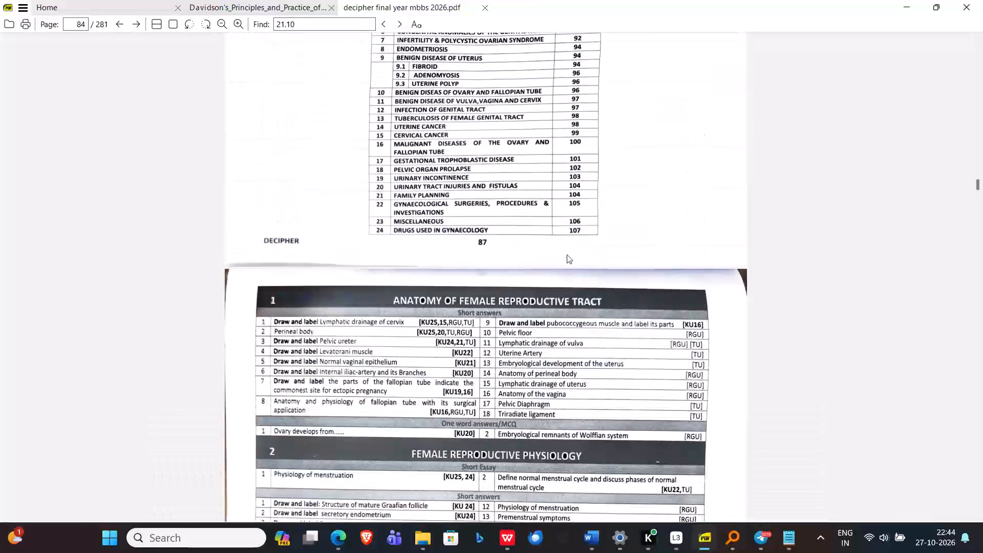
scroll(567, 254, up, 4)
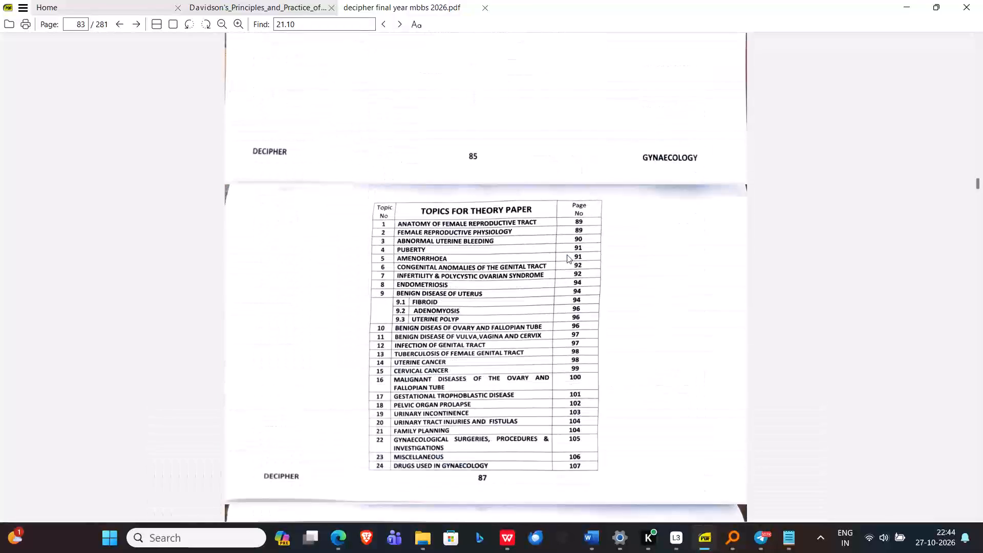
Copy the Gynaecology page containing the Anatomy of Female Reproductive Tract and Female Reproductive Physiology questions.
scroll(567, 254, down, 3)
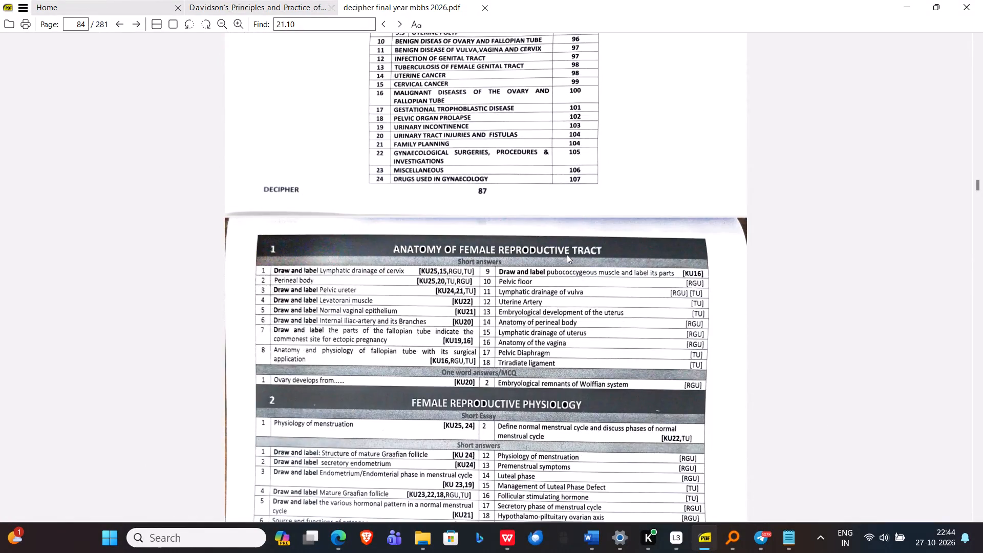
scroll(567, 254, down, 1)
double_click(640, 171)
key(ctrl+c)
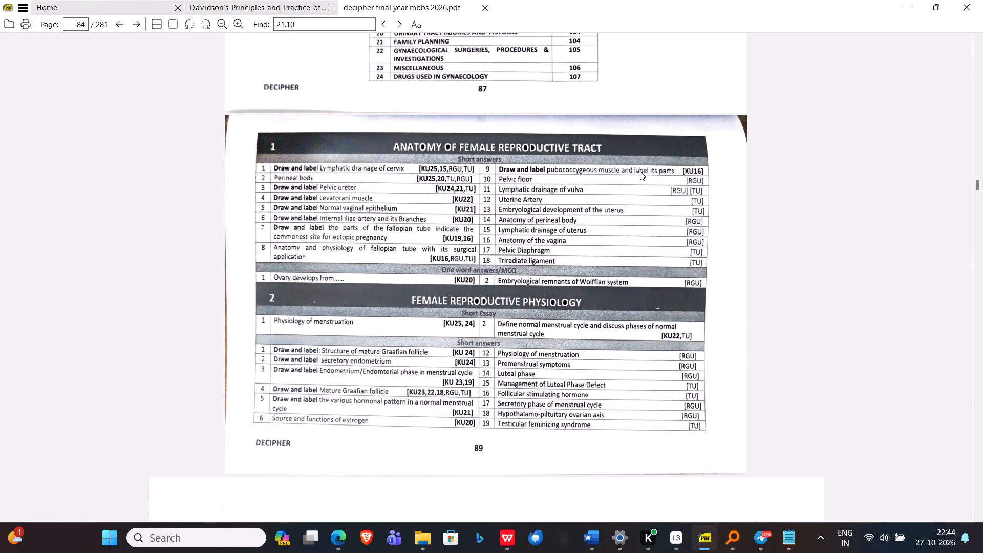
key(alt+Tab)
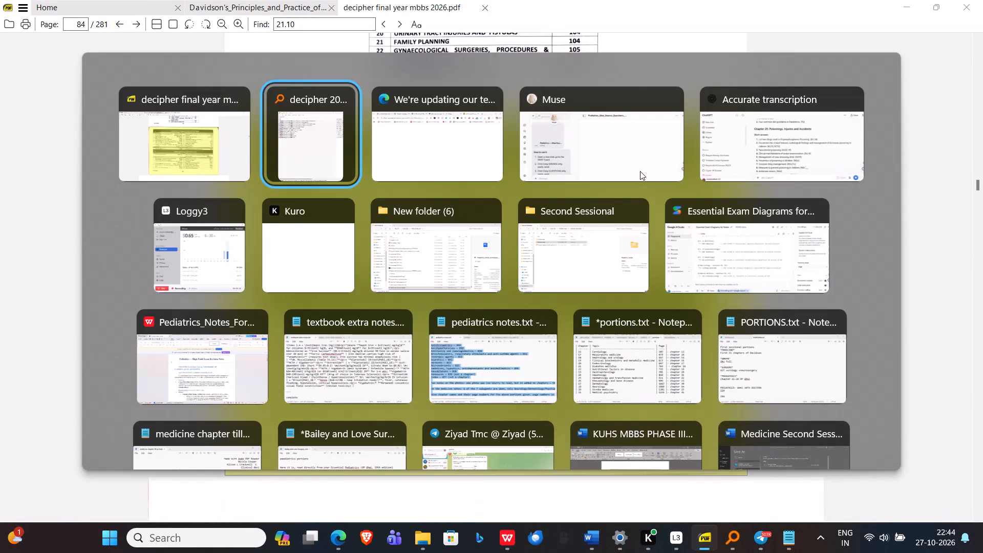
key(alt+Tab)
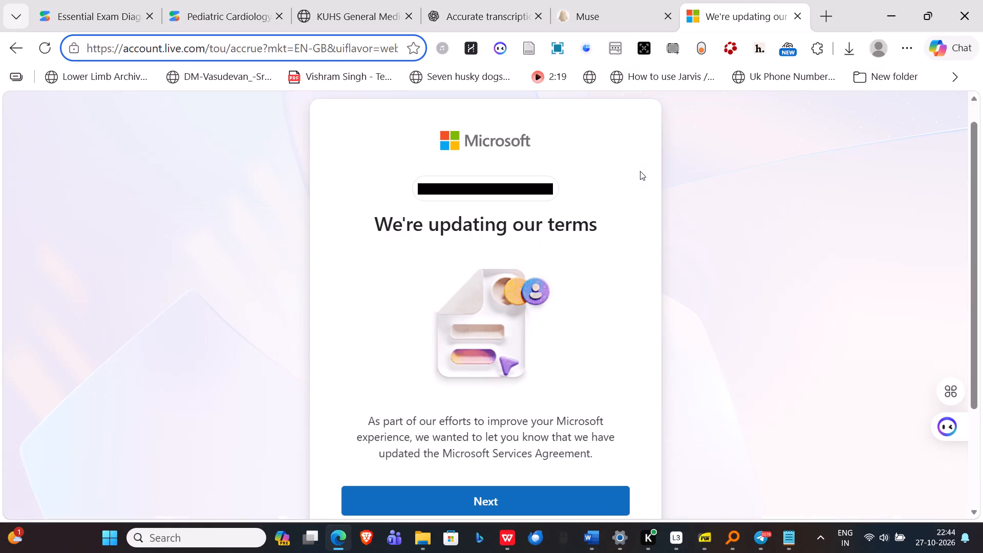
scroll(585, 253, down, 1)
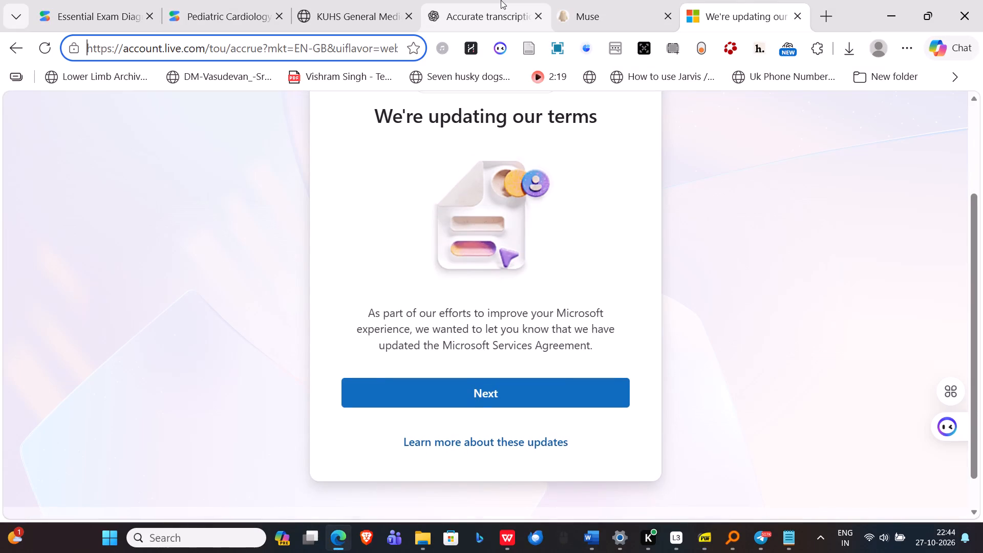
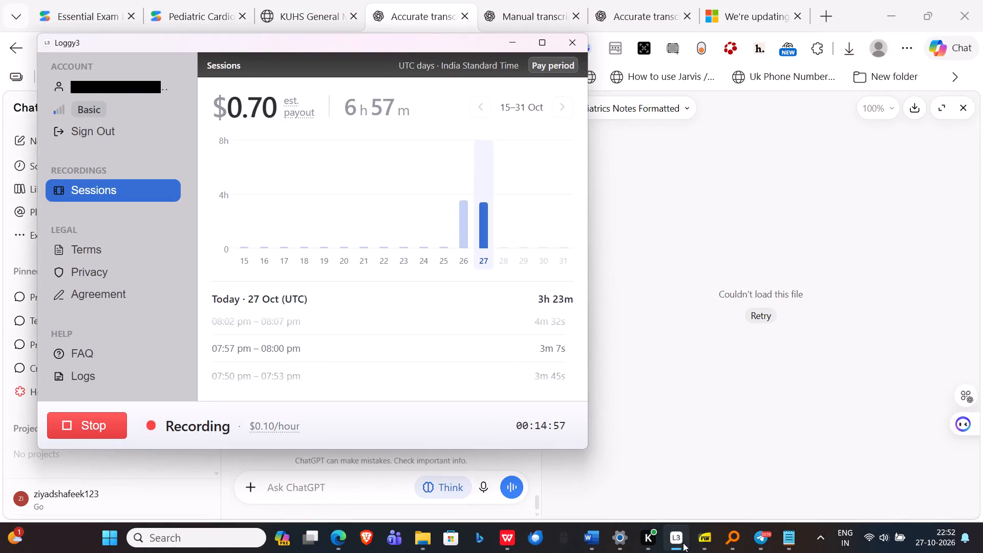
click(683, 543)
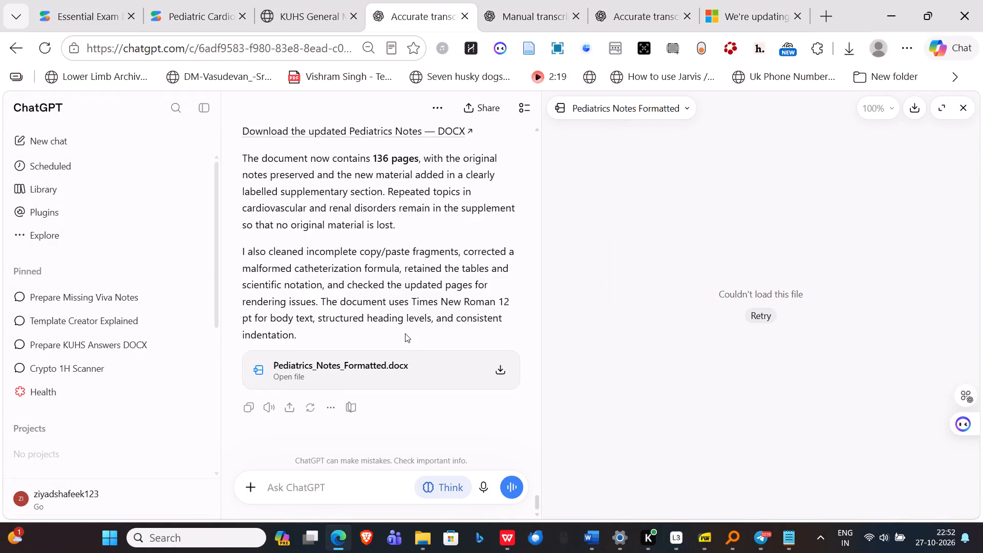
Download the Pediatrics Notes Formatted document from its preview as a Word (DOCX) file.
click(921, 106)
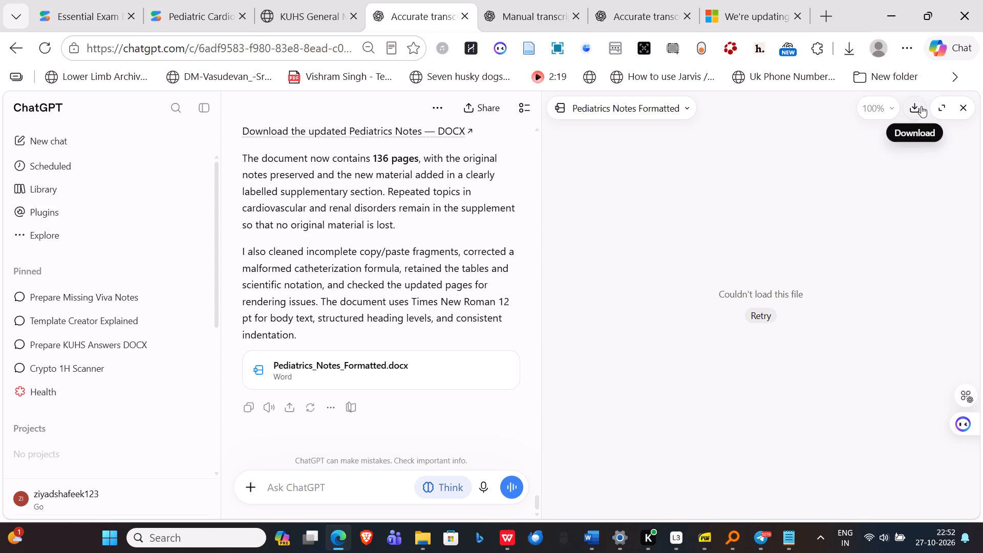
click(879, 163)
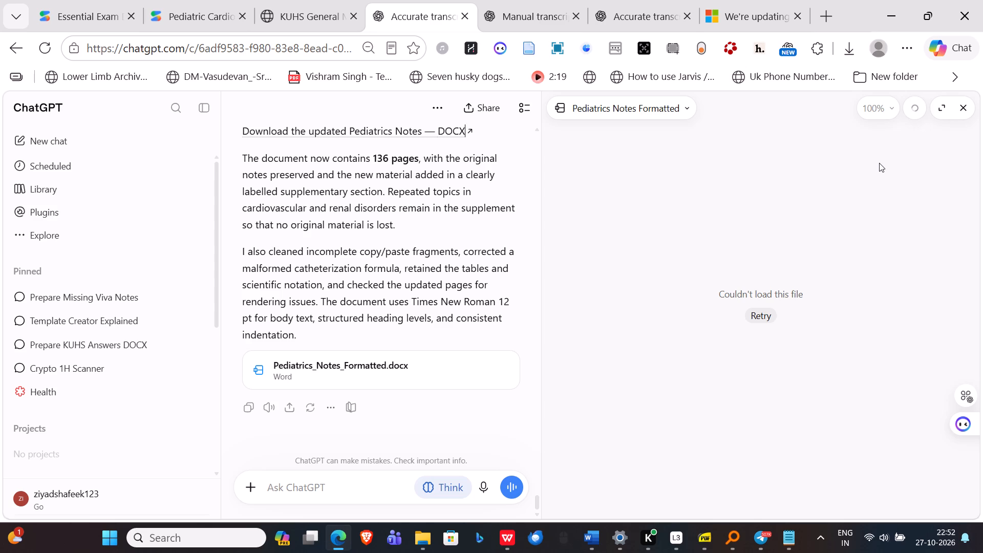
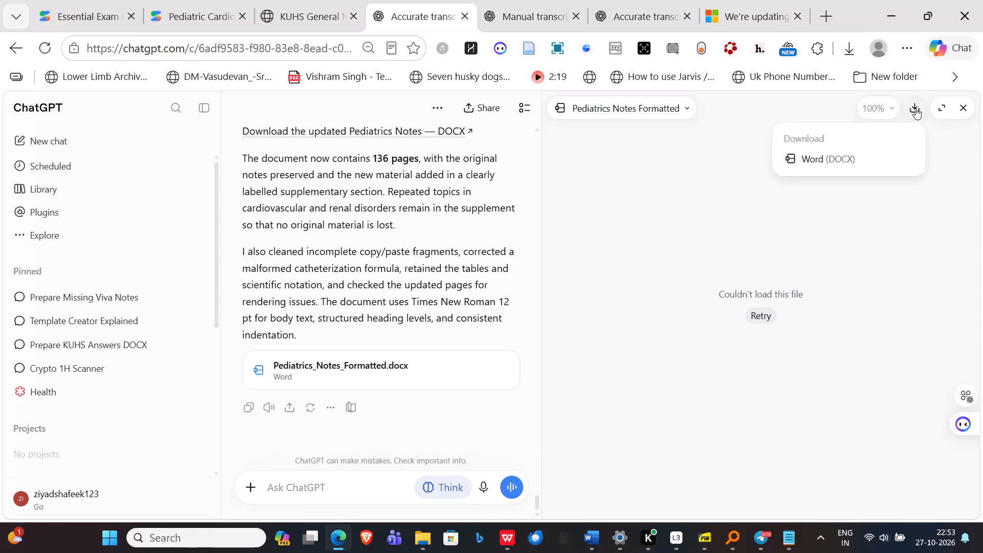
Download the Pediatrics Notes Formatted document in Word (DOCX) format.
click(841, 160)
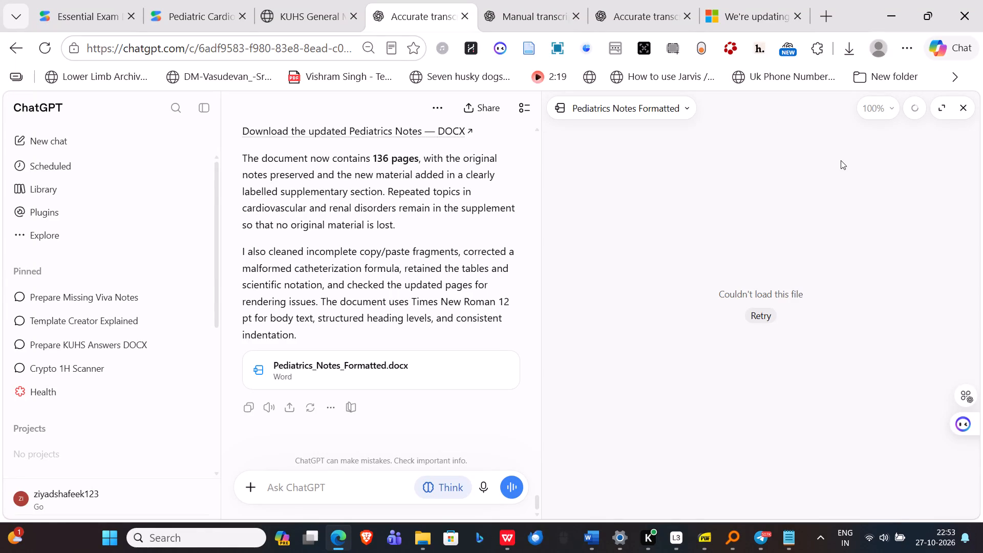
Show the downloaded Pediatrics_Notes_Formatted.docx in its folder and open it in Word as a read-only copy.
click(857, 51)
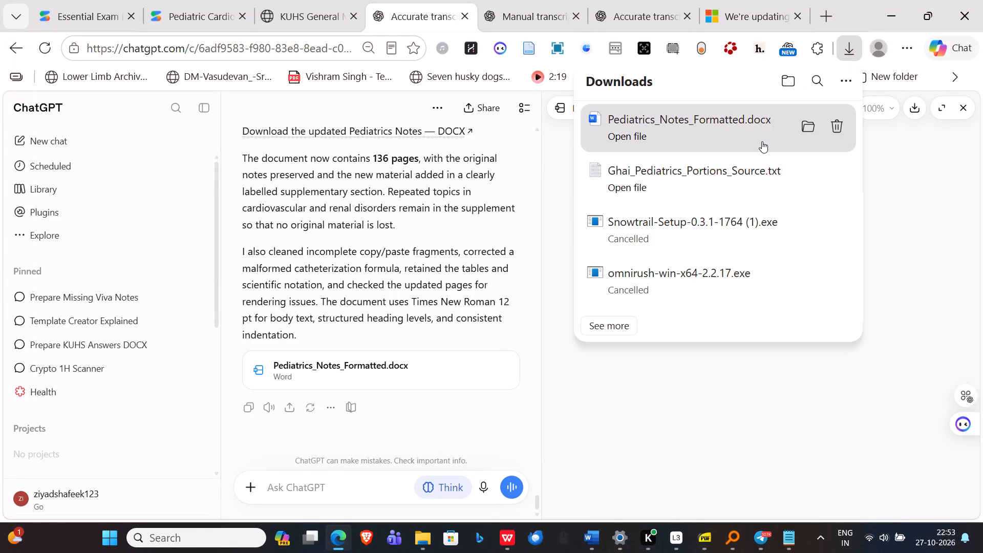
click(814, 131)
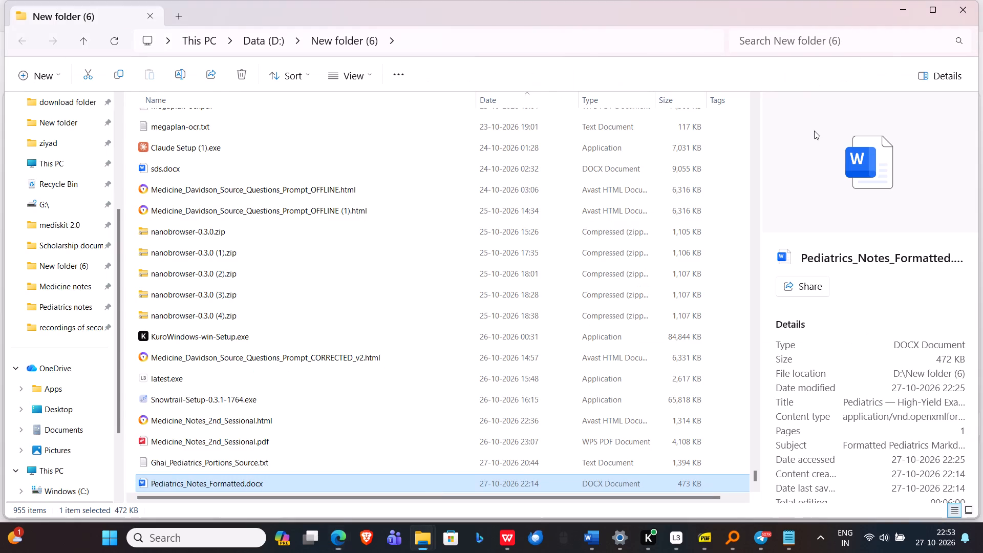
right_click(490, 488)
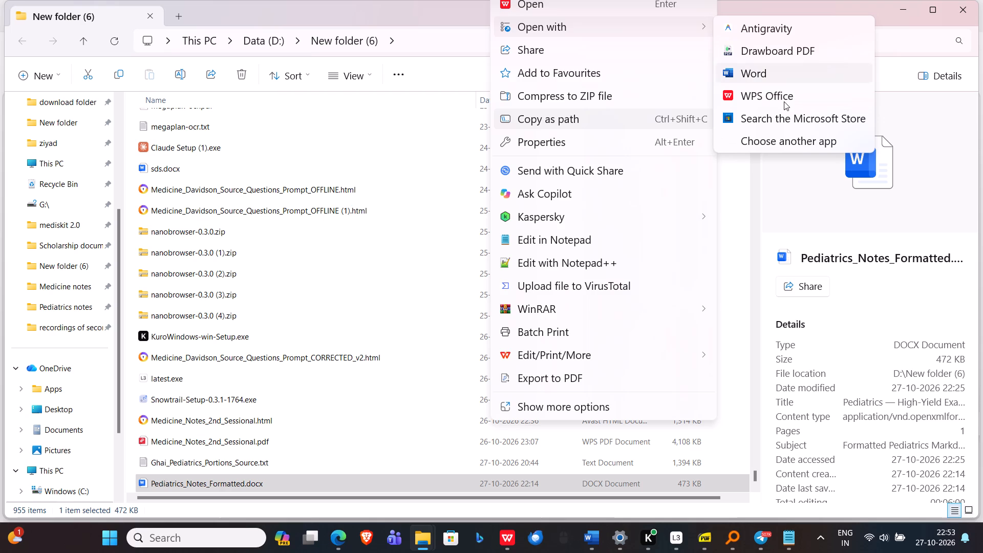
click(797, 82)
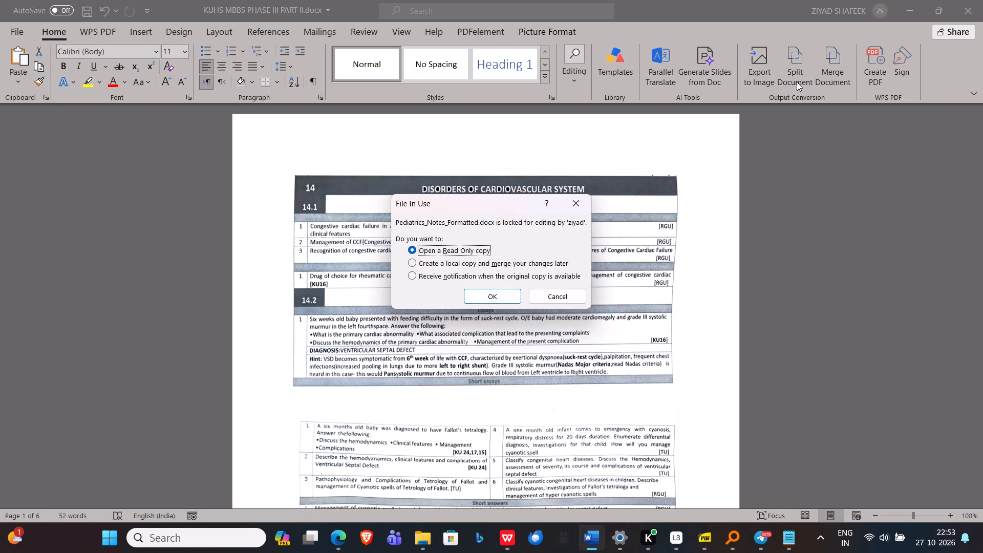
click(505, 300)
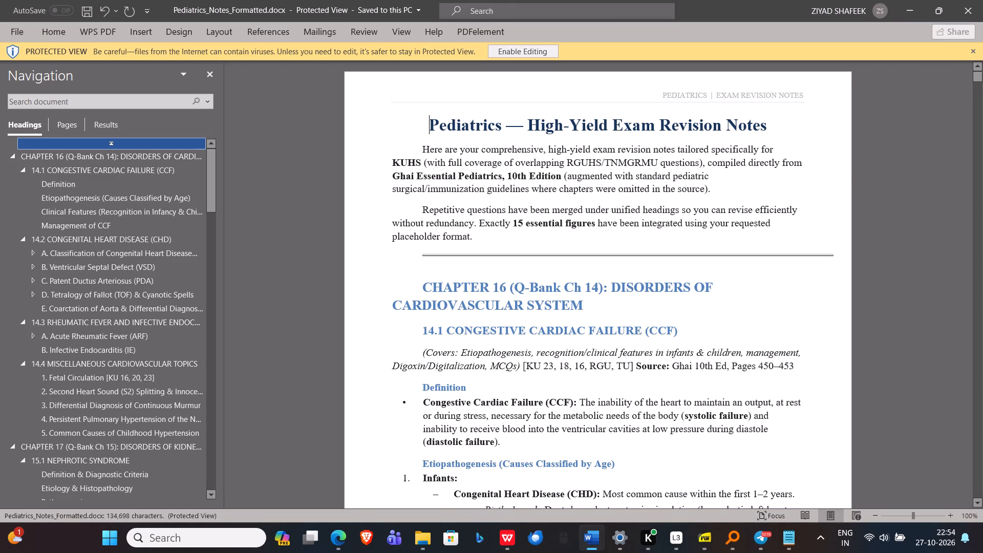
Examine the content and formatting of the notes from congestive cardiac failure through the hemodynamics of ventricular septal defect.
scroll(505, 300, down, 7)
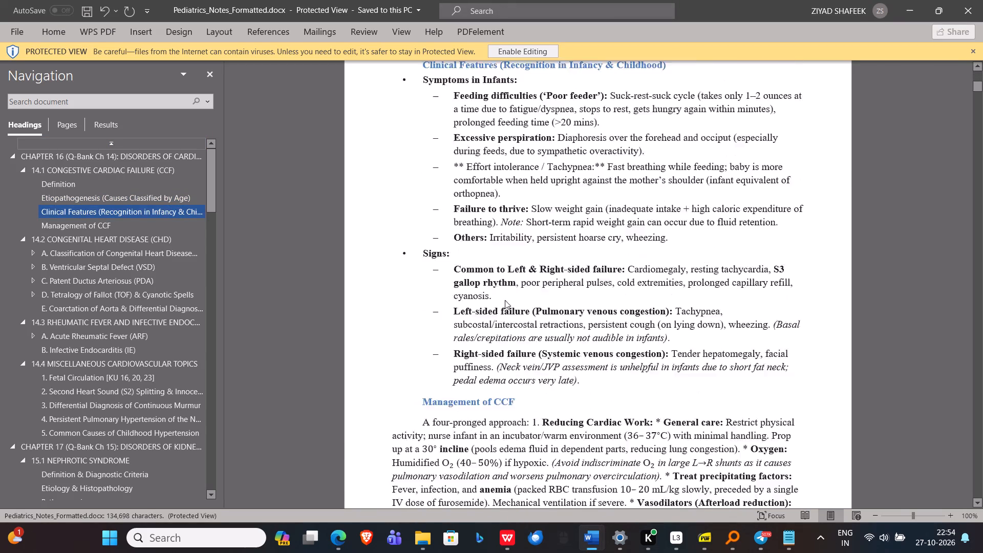
scroll(505, 300, down, 2)
scroll(505, 300, up, 1)
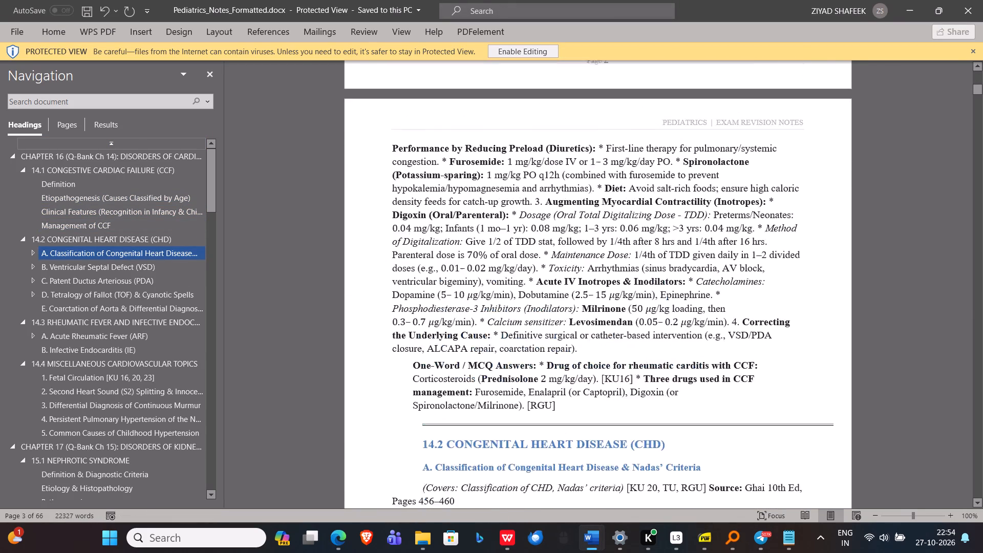
scroll(505, 300, up, 1)
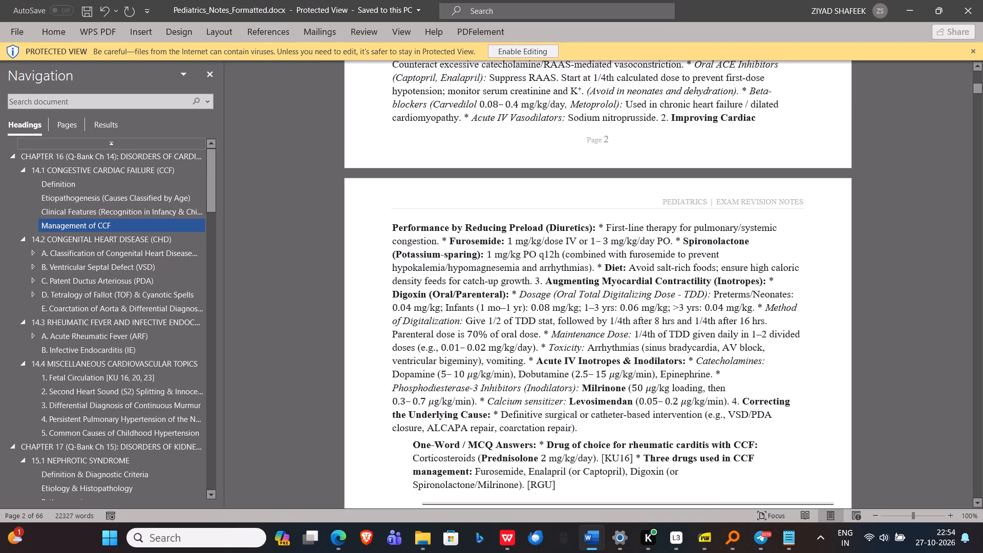
scroll(579, 352, down, 3)
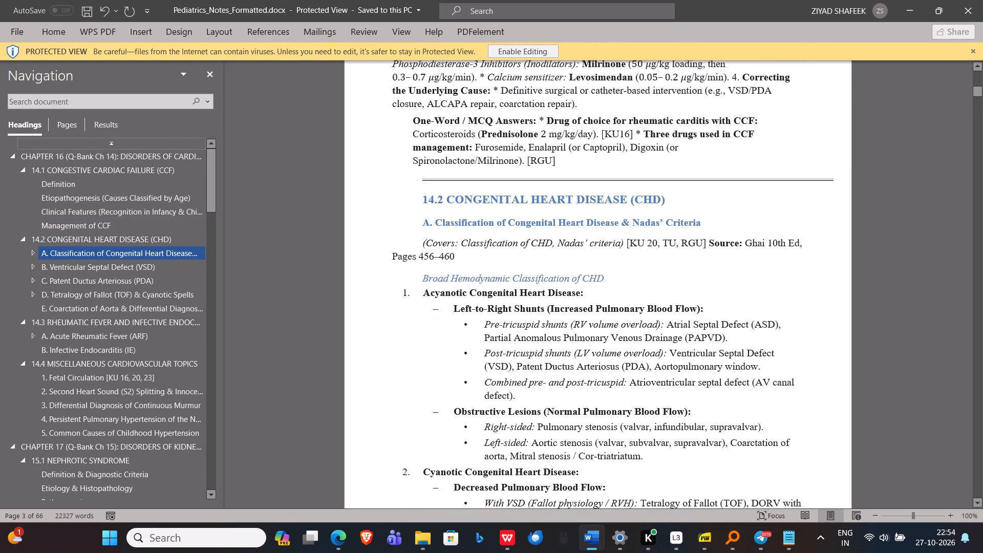
scroll(579, 352, down, 2)
scroll(579, 352, up, 1)
scroll(579, 352, down, 10)
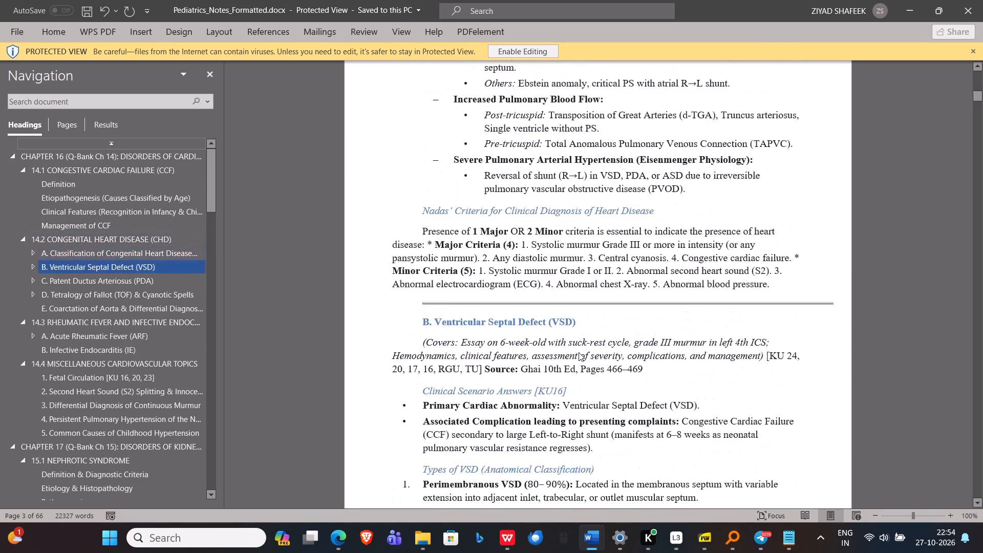
scroll(579, 352, down, 4)
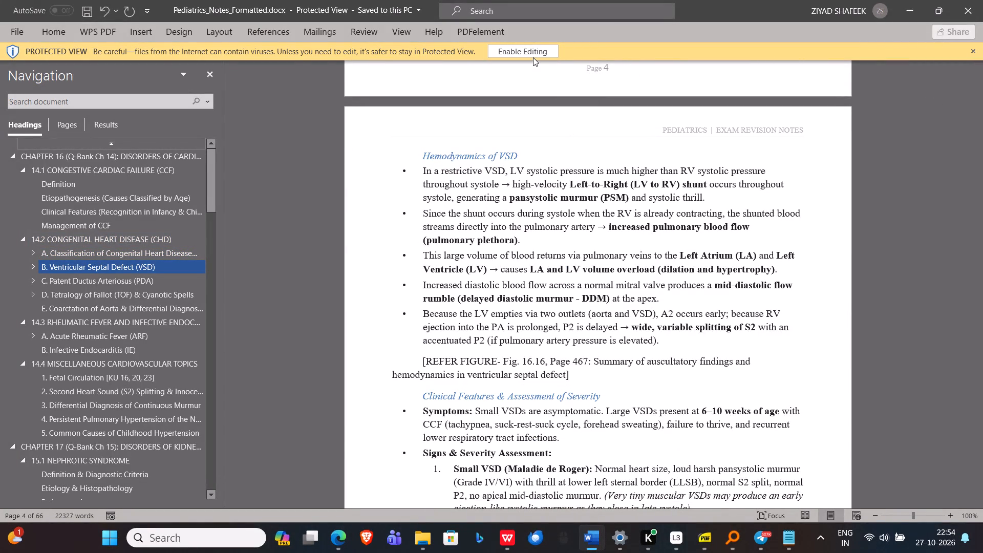
Enable editing for the protected Pediatrics_Notes_Formatted document.
click(532, 48)
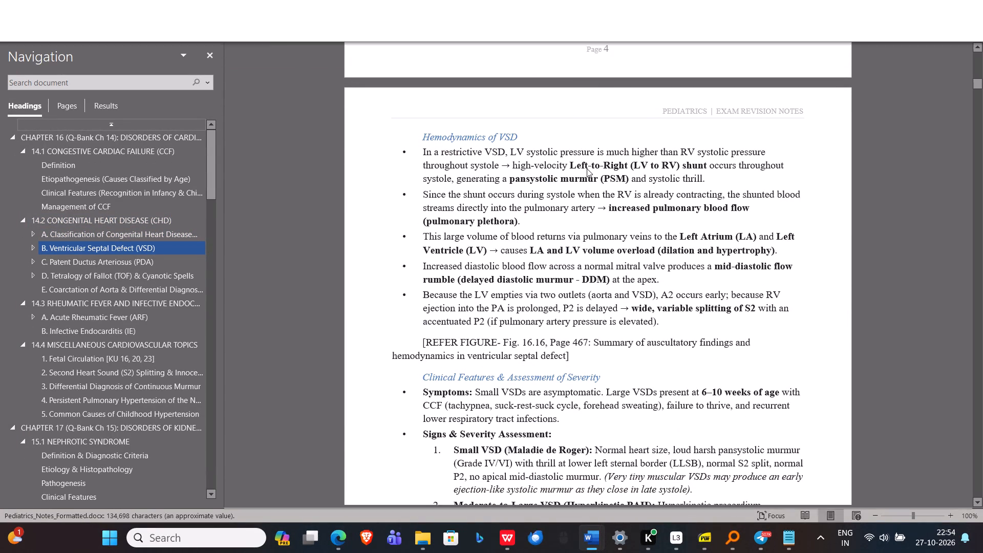
Examine the layout of the congestive cardiac failure section, especially the run-on paragraphs under Management of CCF.
scroll(601, 268, down, 13)
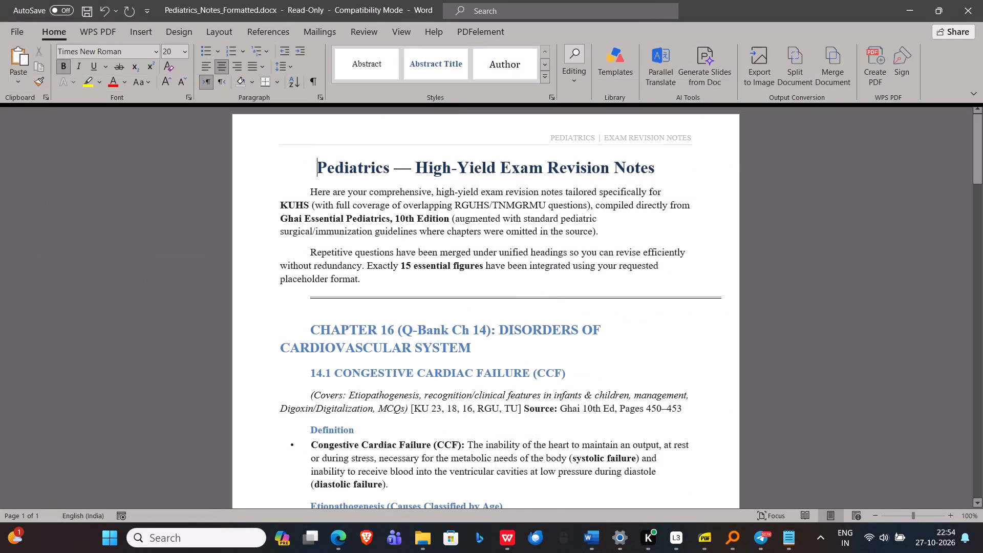
scroll(601, 268, down, 13)
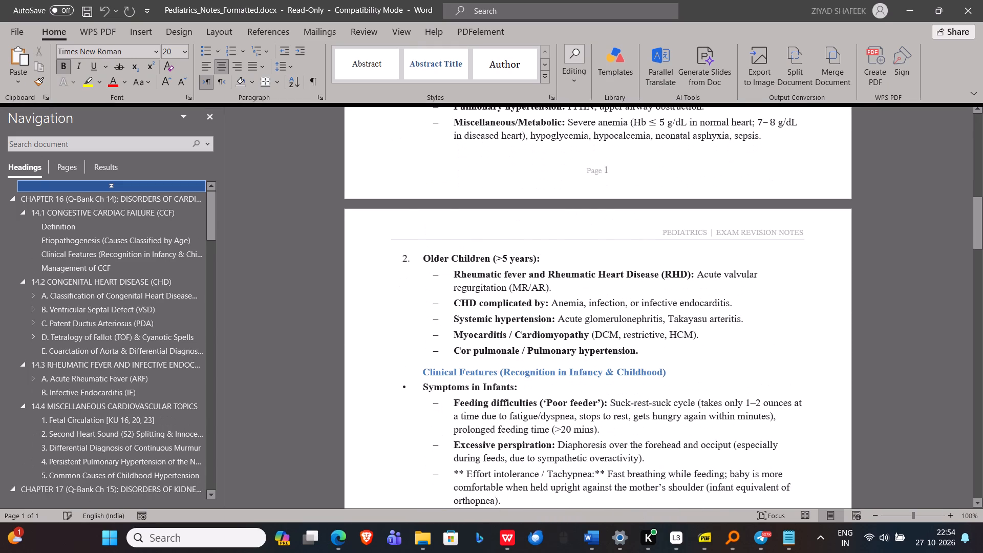
scroll(601, 268, down, 20)
scroll(601, 268, down, 20)
scroll(601, 268, down, 16)
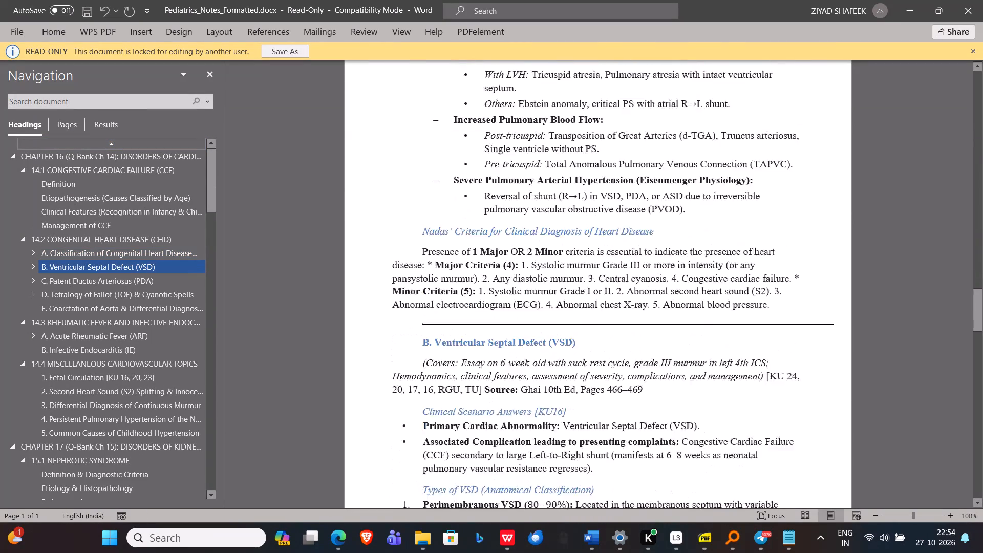
scroll(601, 268, down, 20)
scroll(601, 268, up, 19)
scroll(601, 268, up, 8)
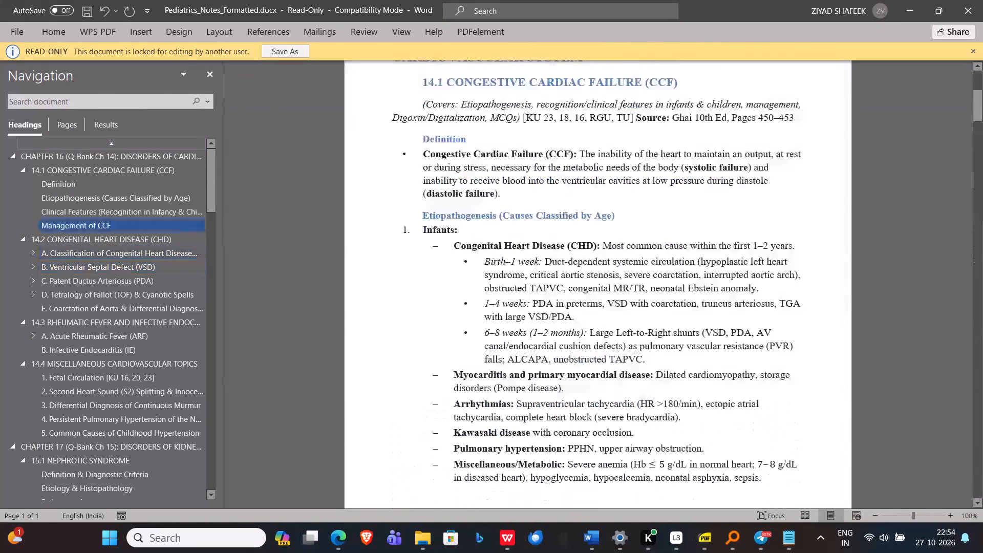
scroll(601, 268, down, 8)
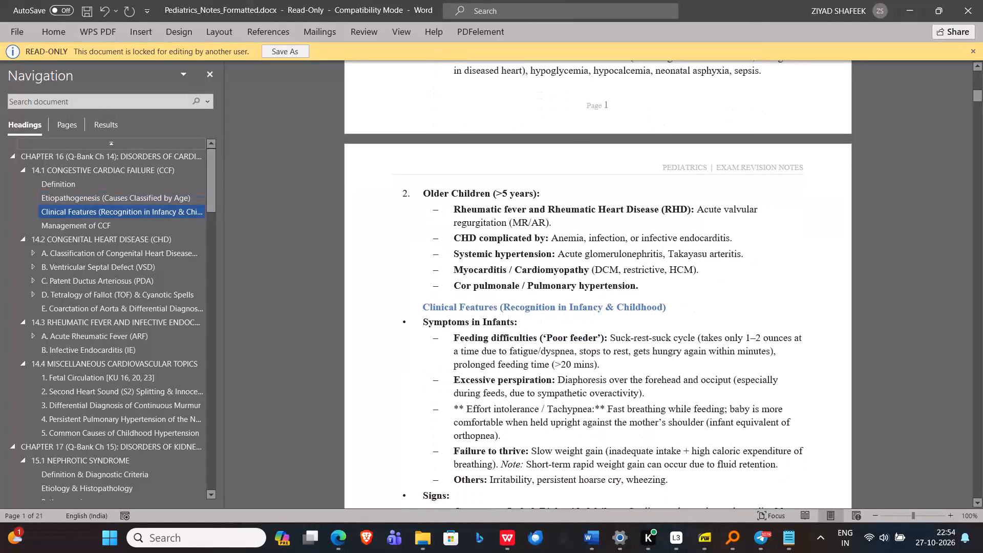
scroll(601, 268, down, 5)
scroll(601, 268, up, 1)
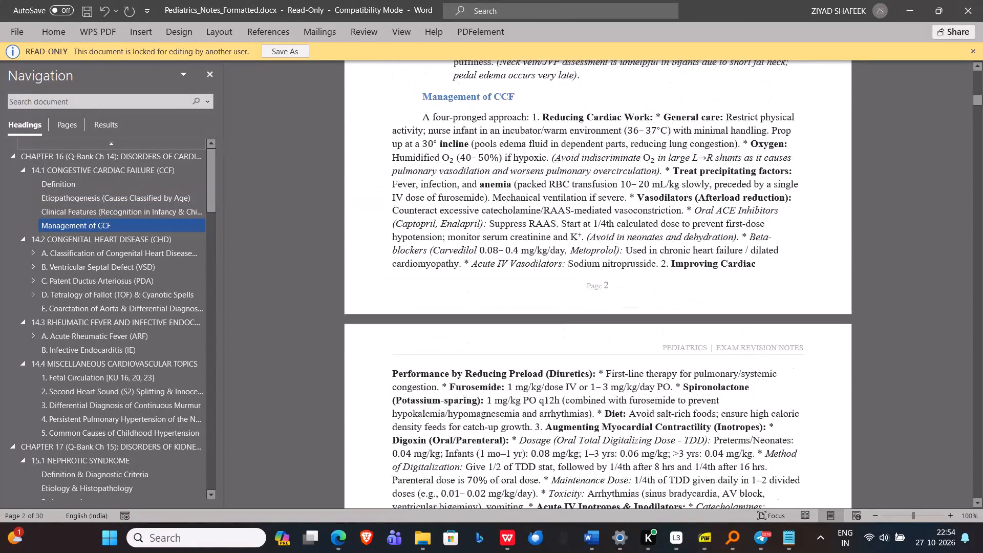
scroll(601, 268, up, 1)
ctrl+scroll(601, 268, up, 1)
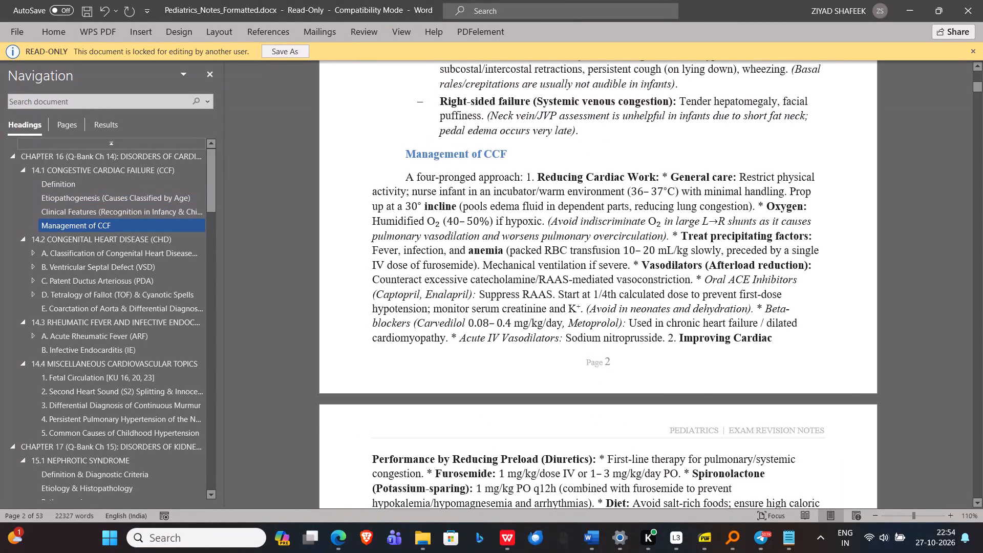
scroll(601, 268, down, 2)
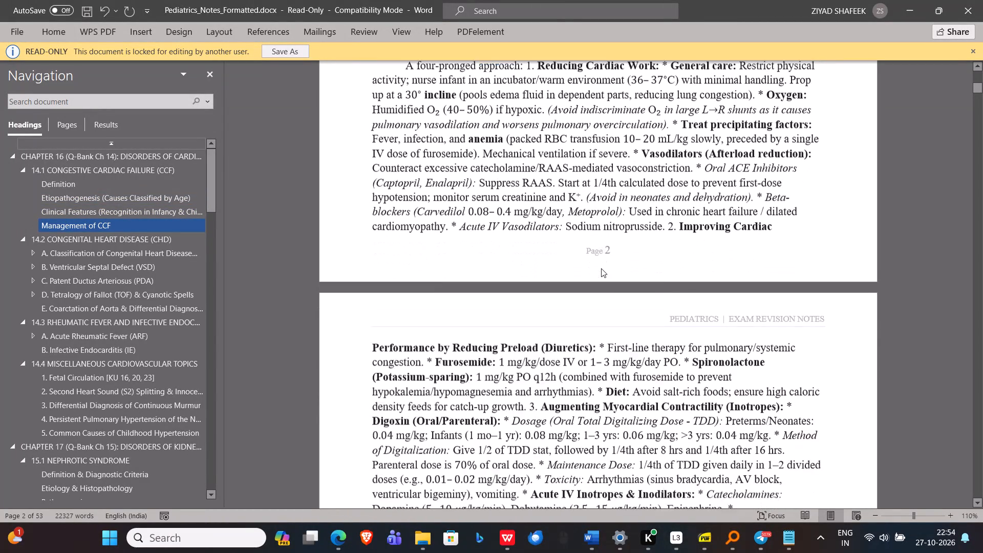
scroll(601, 268, down, 2)
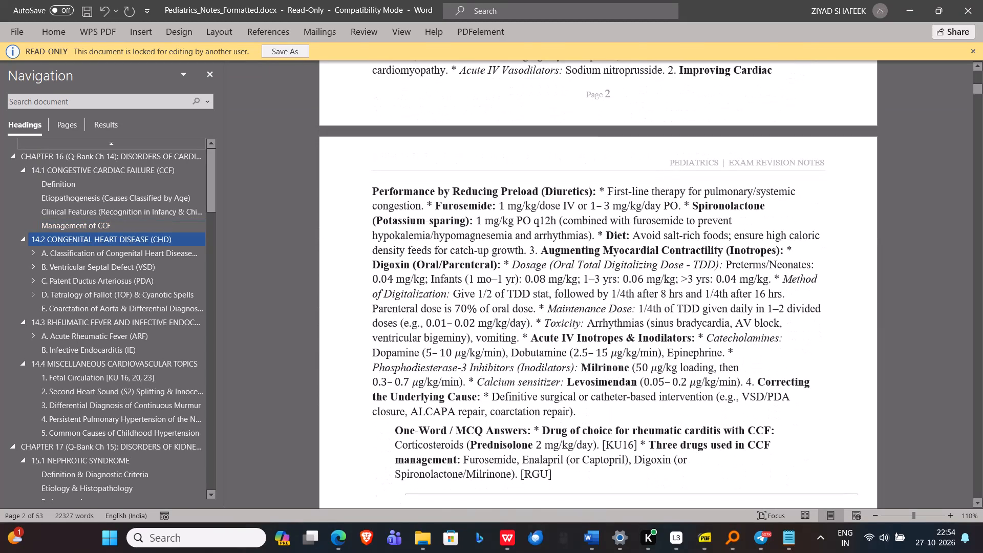
scroll(601, 268, up, 1)
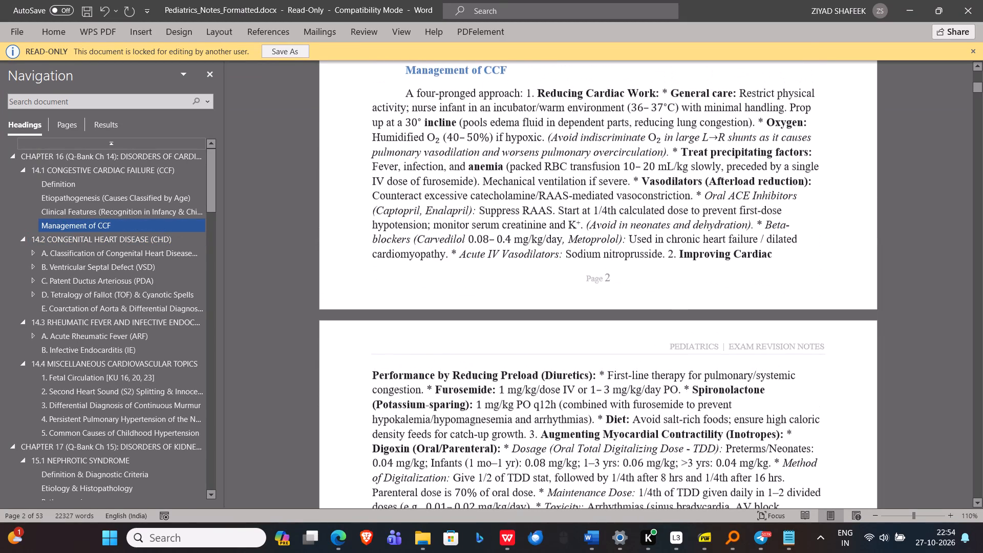
scroll(601, 268, up, 1)
scroll(601, 268, down, 13)
scroll(601, 268, up, 2)
Review the formatting of the cardiovascular notes from ventricular septal defect through rheumatic fever and infective endocarditis.
scroll(601, 268, down, 9)
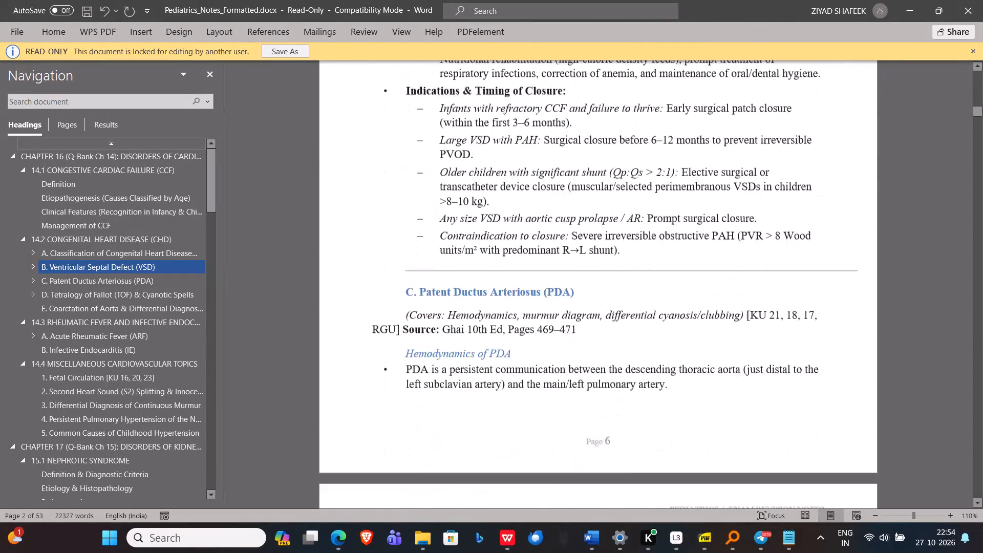
scroll(601, 268, down, 8)
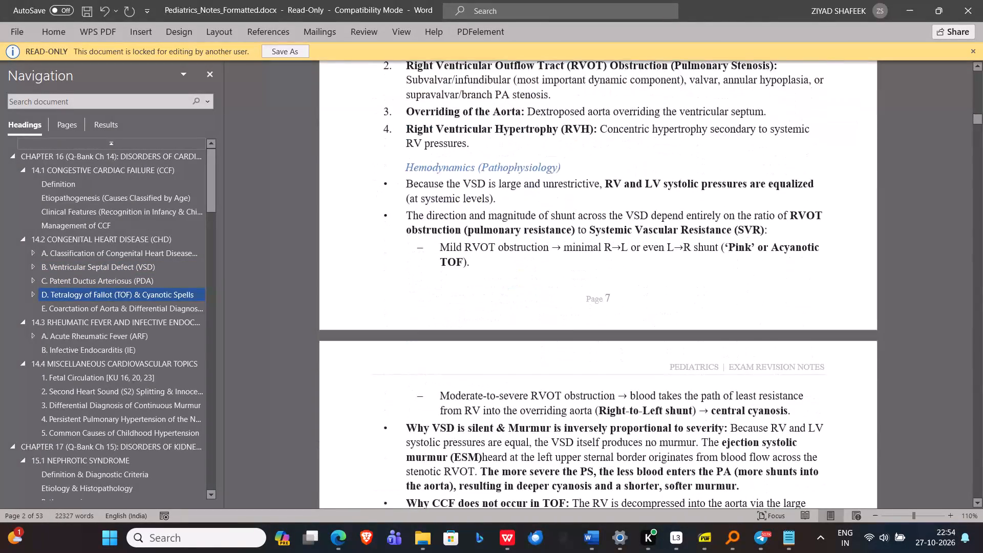
scroll(601, 268, down, 8)
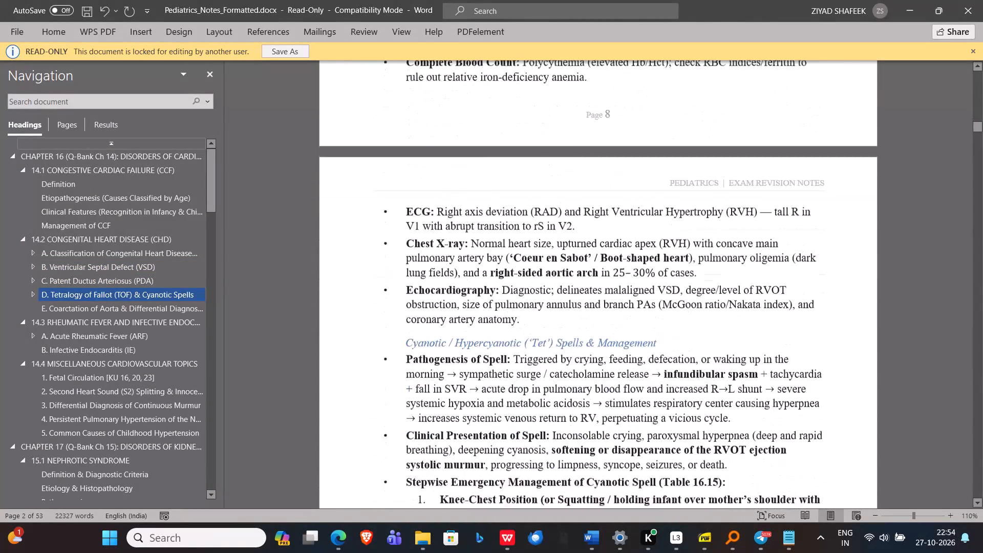
scroll(601, 268, down, 12)
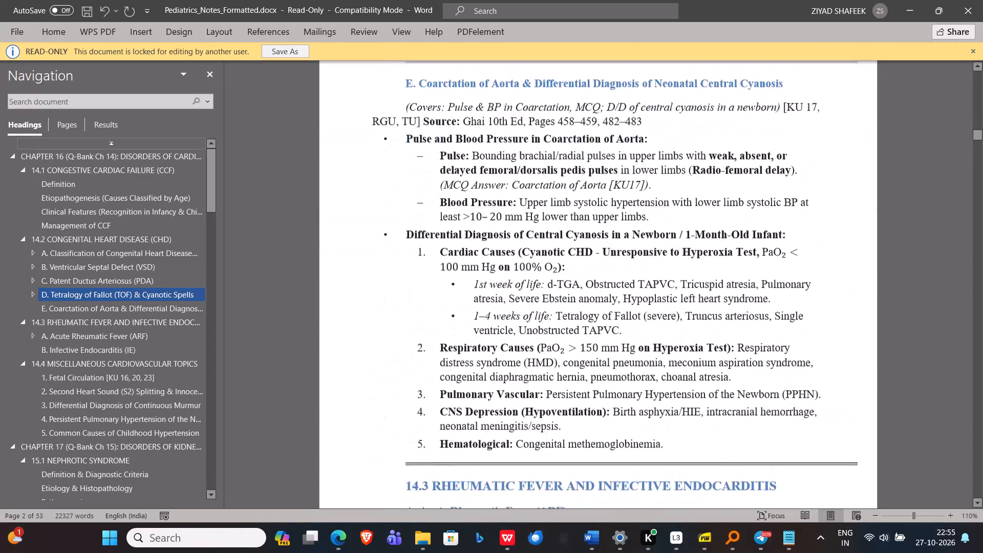
scroll(601, 268, down, 10)
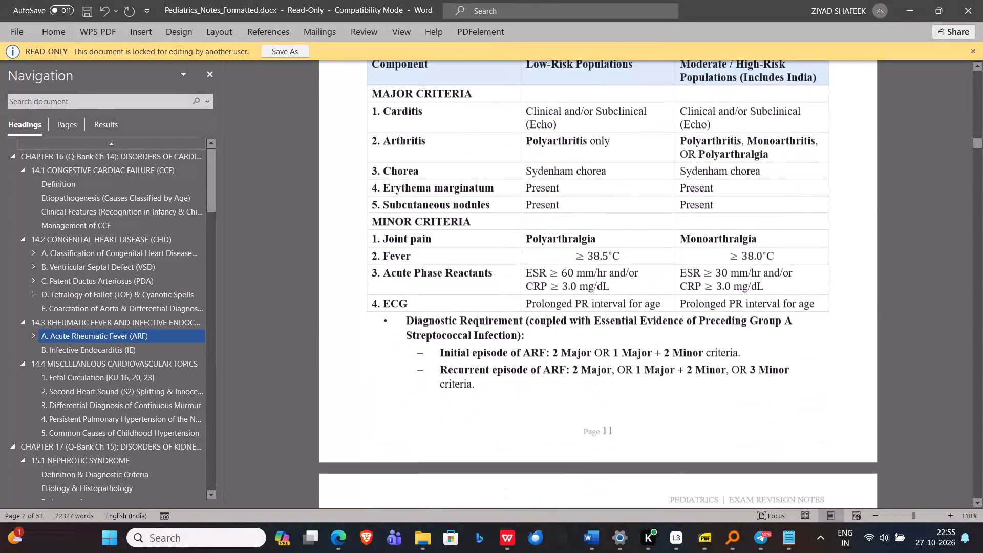
scroll(601, 268, down, 9)
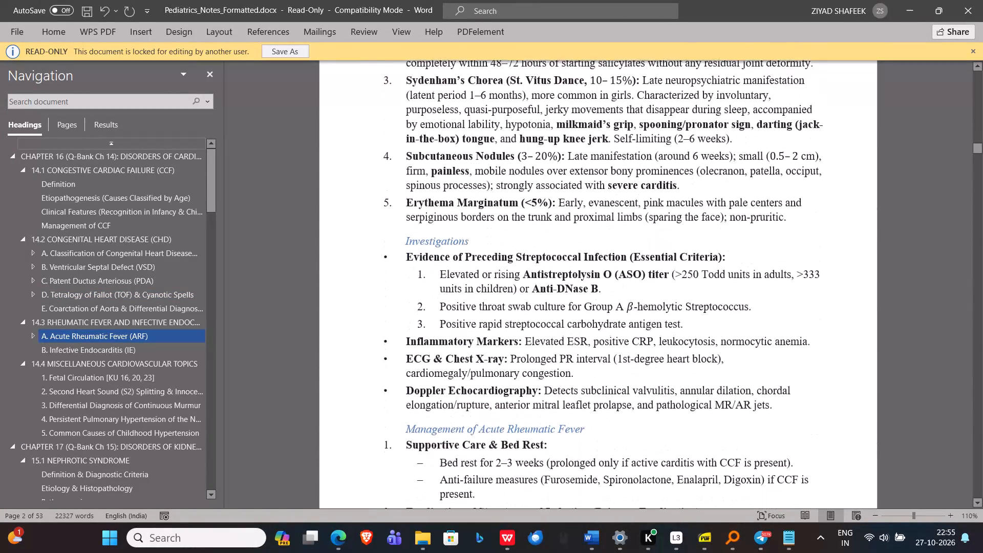
scroll(601, 268, down, 14)
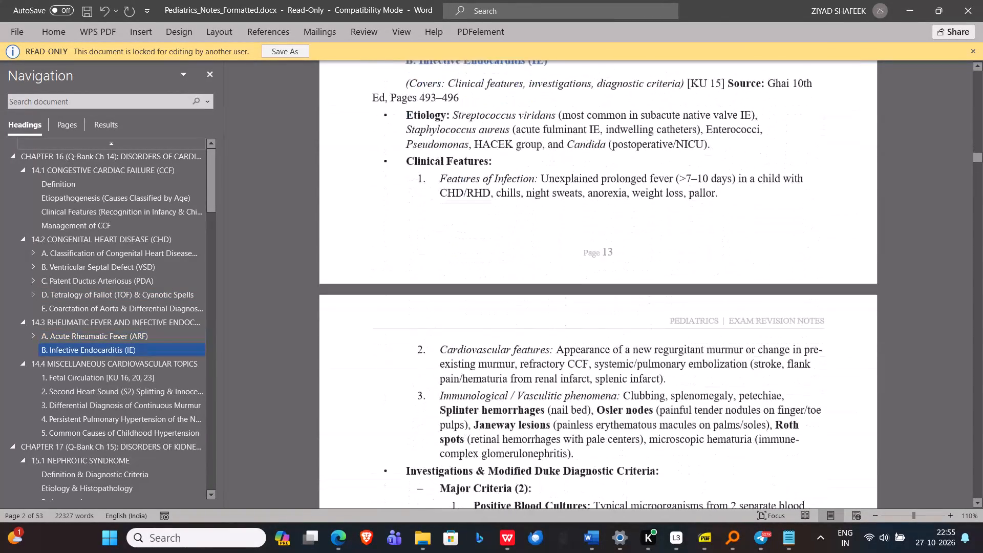
scroll(601, 268, down, 11)
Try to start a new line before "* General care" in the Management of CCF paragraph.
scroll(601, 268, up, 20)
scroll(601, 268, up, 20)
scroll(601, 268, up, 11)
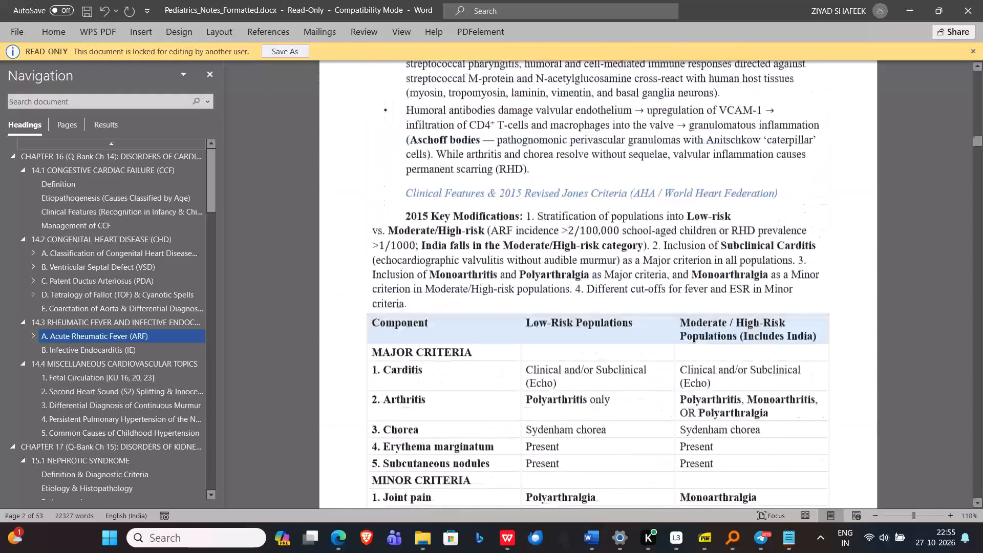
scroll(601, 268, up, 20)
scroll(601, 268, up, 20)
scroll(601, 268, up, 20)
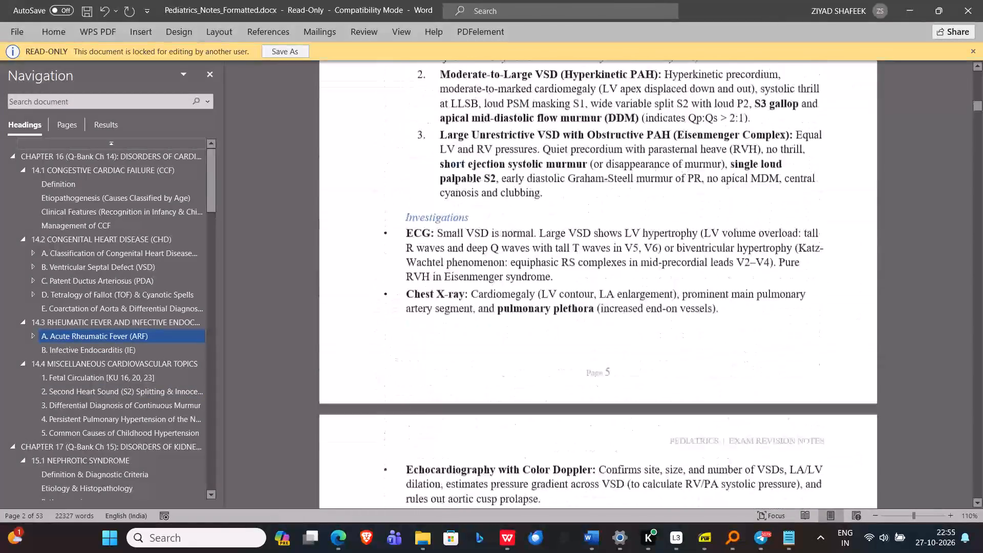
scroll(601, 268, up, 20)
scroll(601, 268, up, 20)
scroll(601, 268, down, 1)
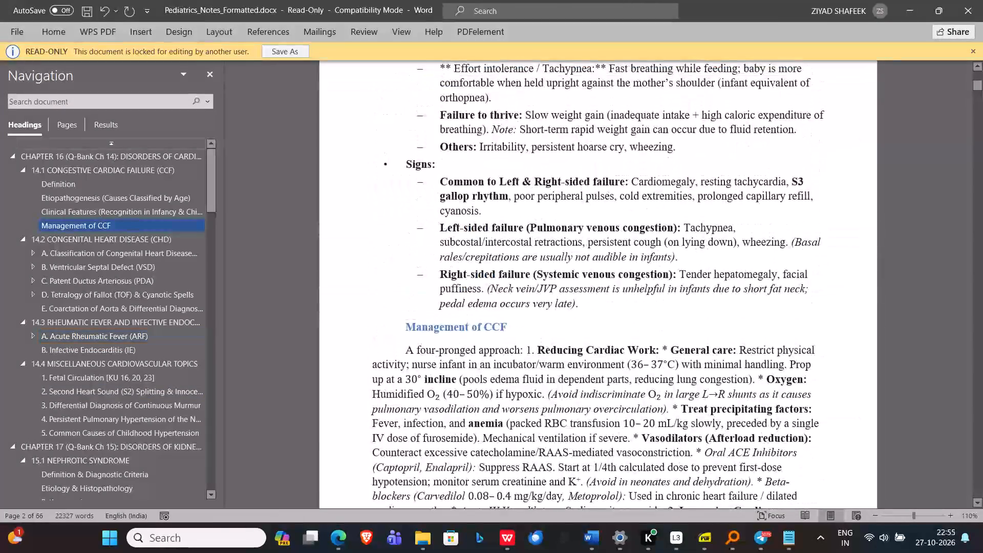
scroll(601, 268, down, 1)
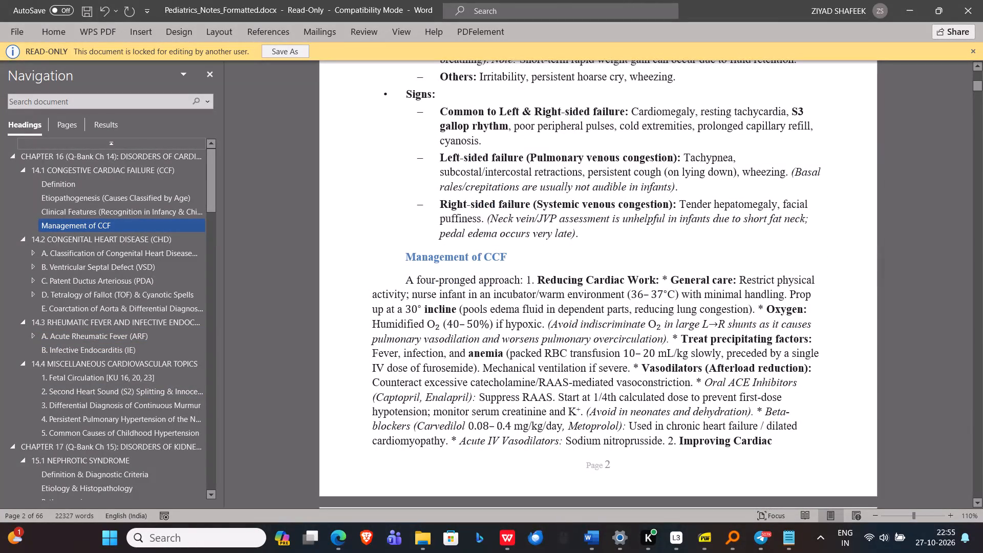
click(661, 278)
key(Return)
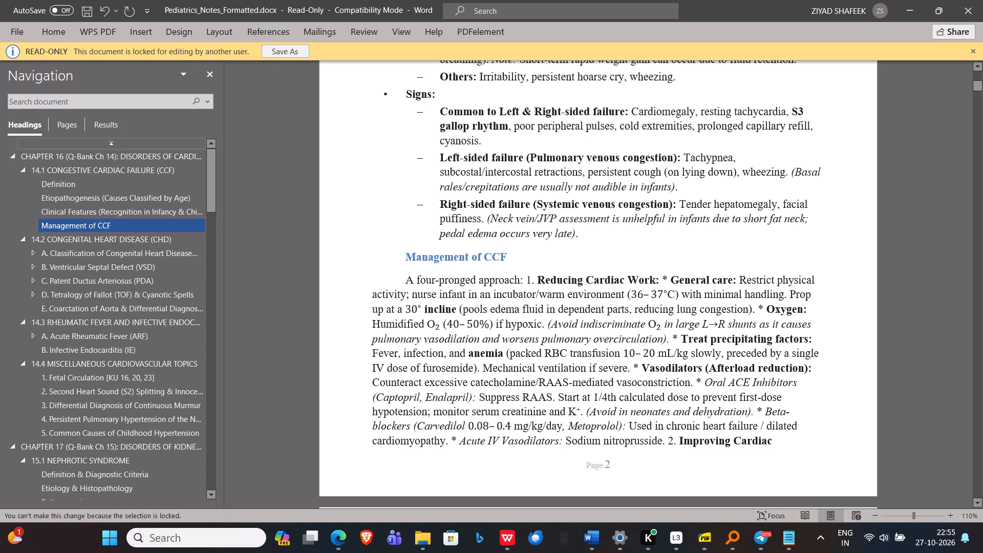
Save an editable copy of the read-only document as Pediatrics_Notes_Formatte8d.docx, accepting the upgrade to the newest file format.
click(308, 58)
click(291, 50)
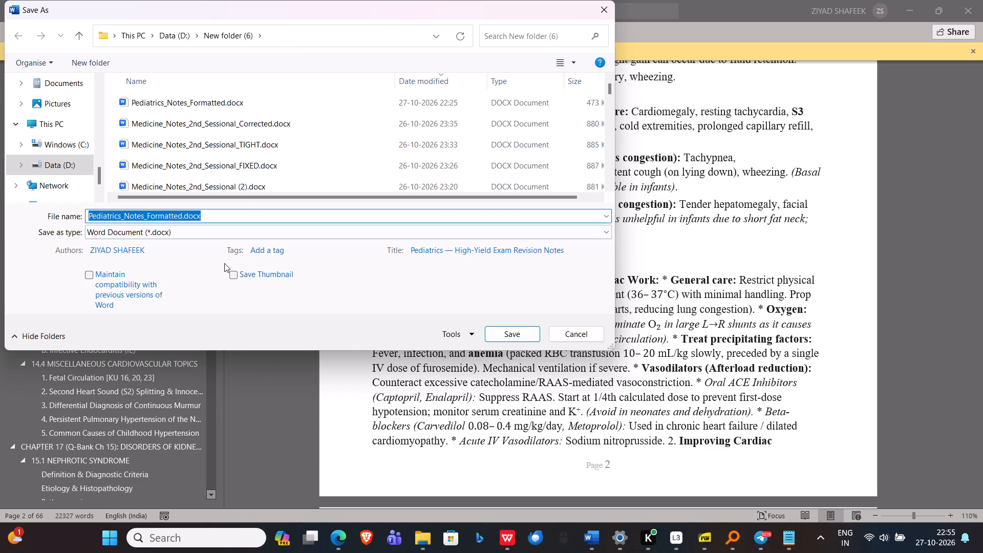
click(178, 215)
key(8)
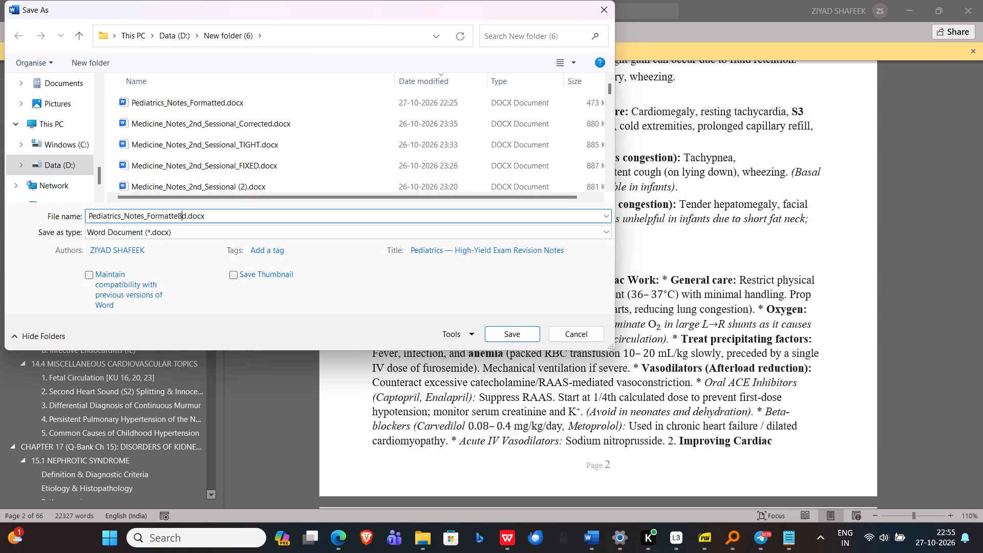
key(Return)
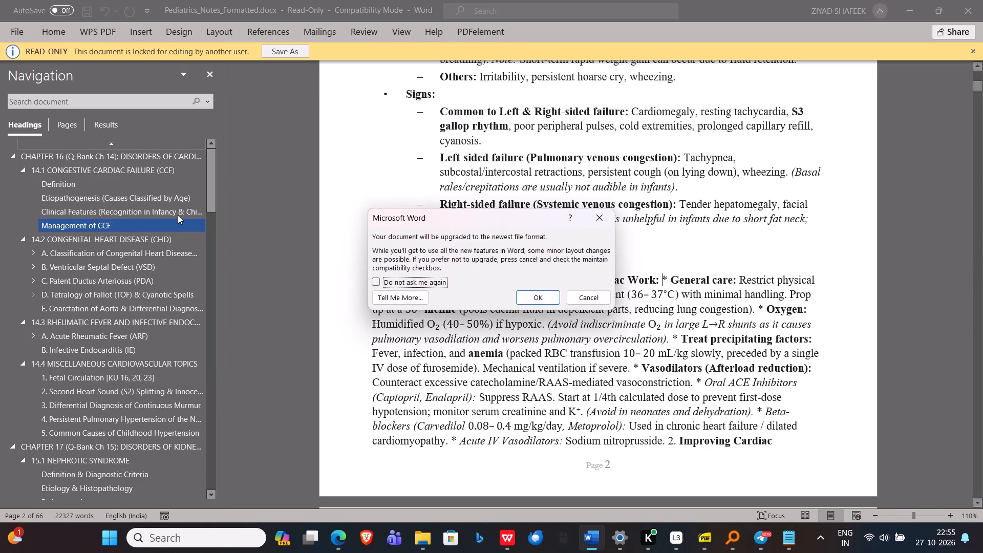
click(550, 298)
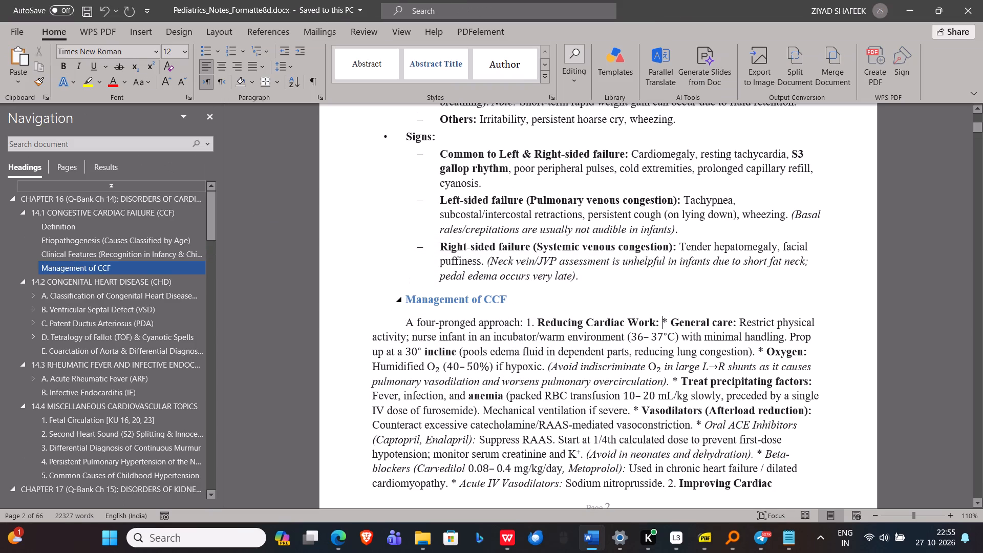
Split the Management of CCF paragraph so General care, Oxygen, Treat precipitating factors and Vasodilators each start a new paragraph.
click(657, 320)
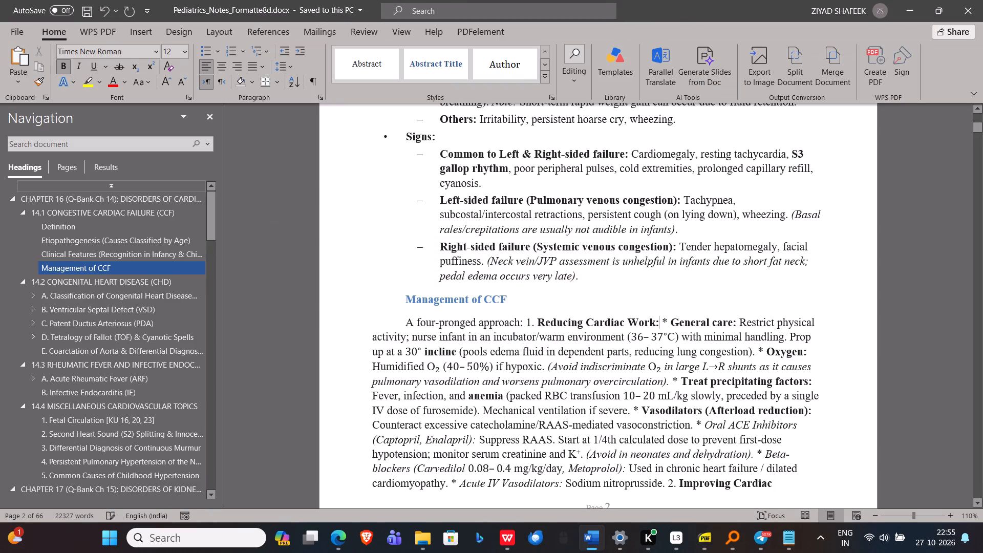
key(Return)
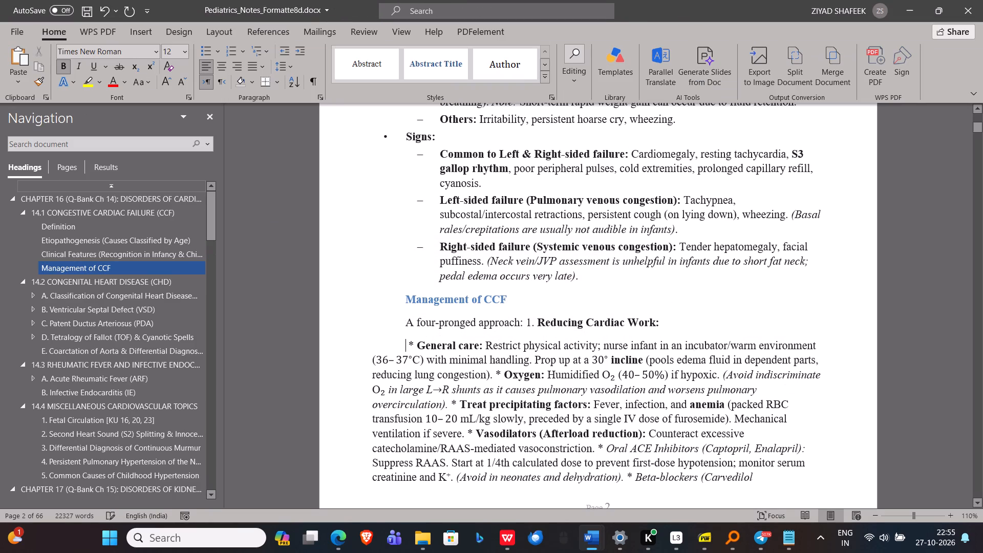
click(496, 374)
key(Return)
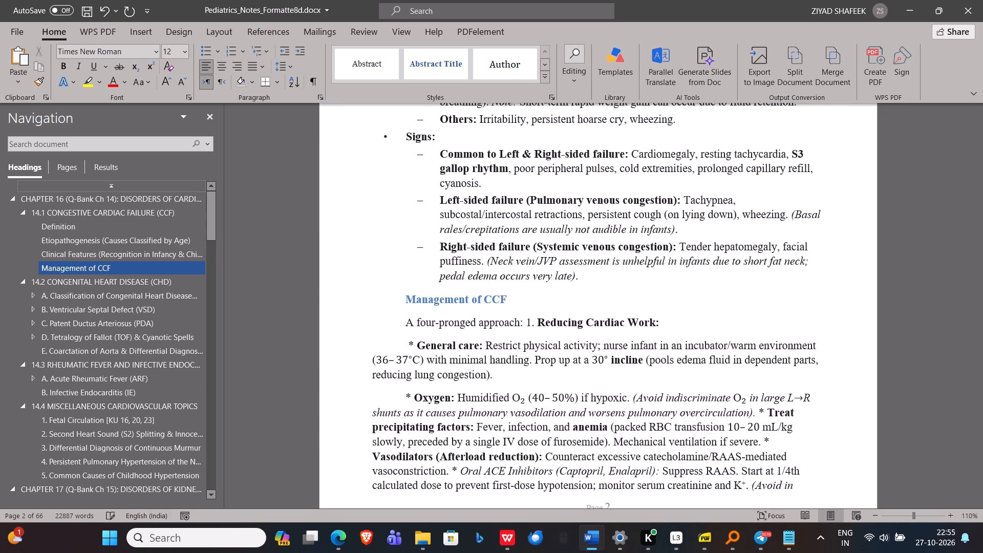
scroll(589, 354, down, 1)
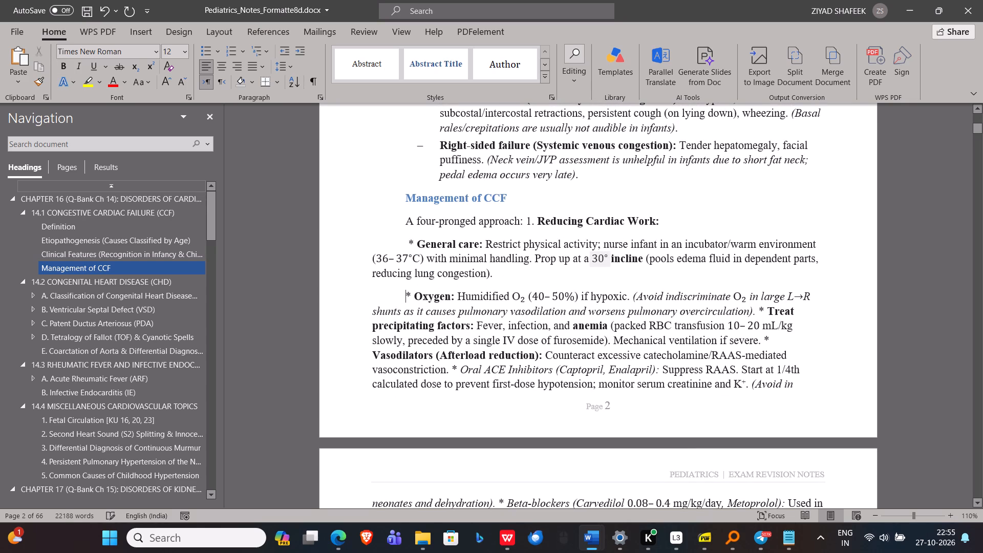
click(757, 306)
key(Up)
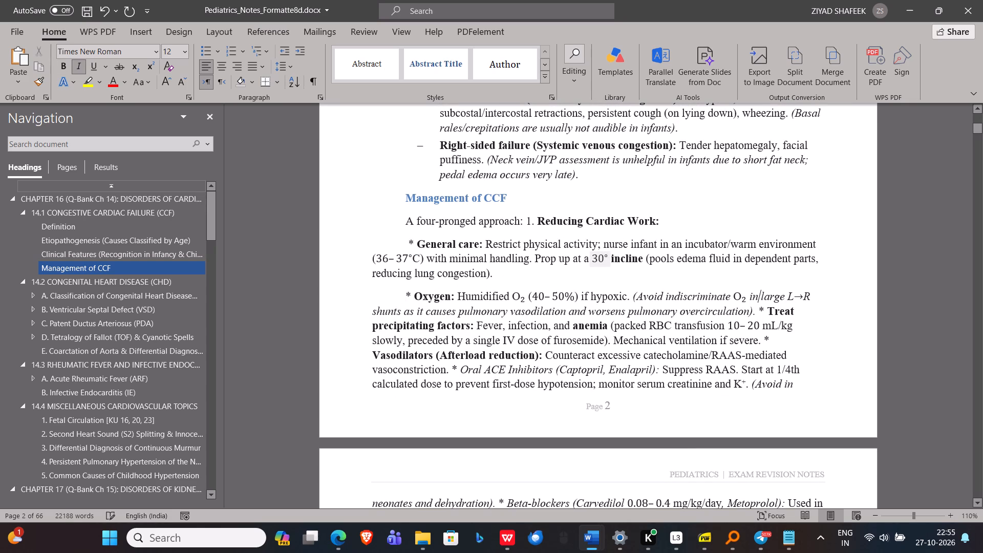
click(755, 309)
key(Return)
scroll(755, 309, down, 1)
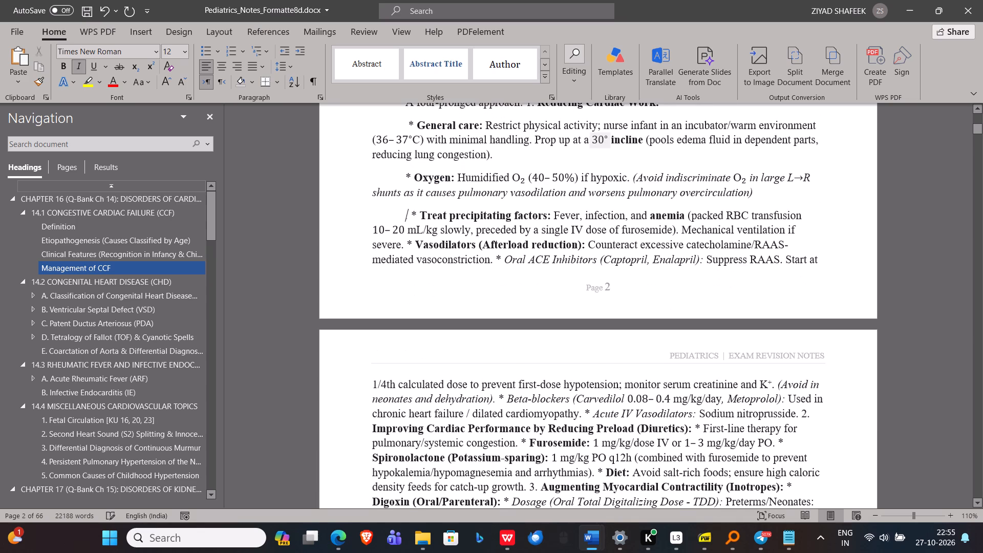
click(408, 244)
key(Return)
Review the formatting from the remaining Management of CCF text through Management of PSGN, looking for run-on paragraphs.
scroll(408, 244, down, 1)
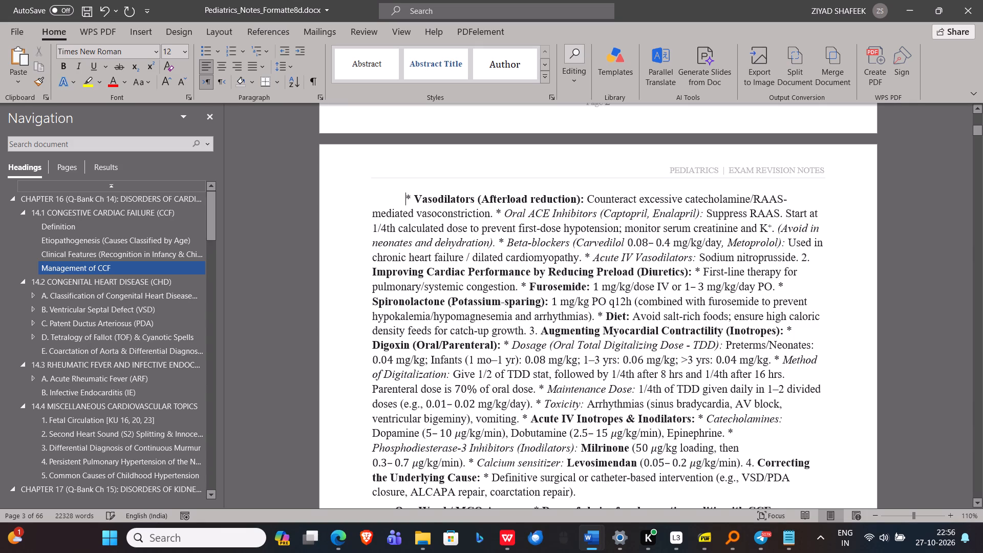
scroll(529, 276, down, 1)
scroll(529, 276, up, 1)
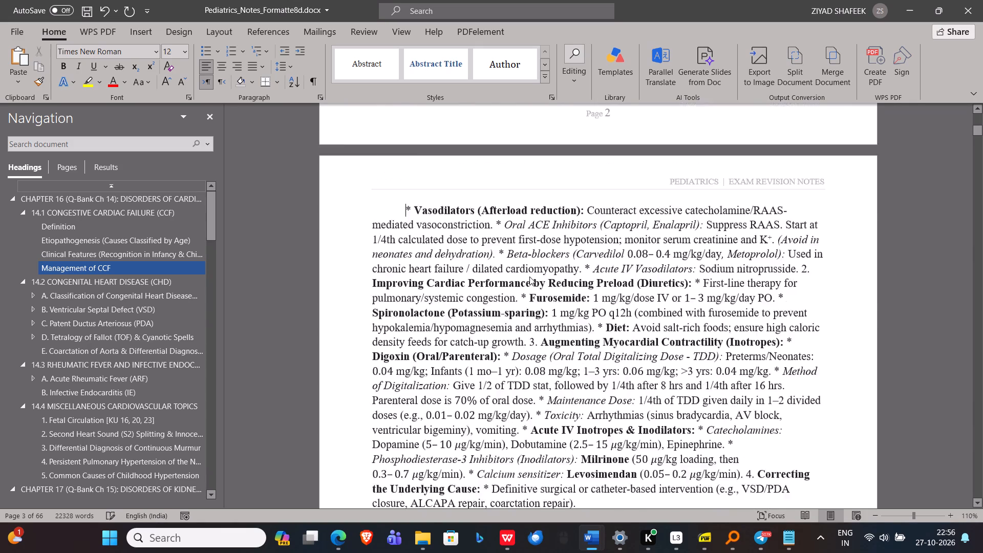
scroll(529, 276, up, 3)
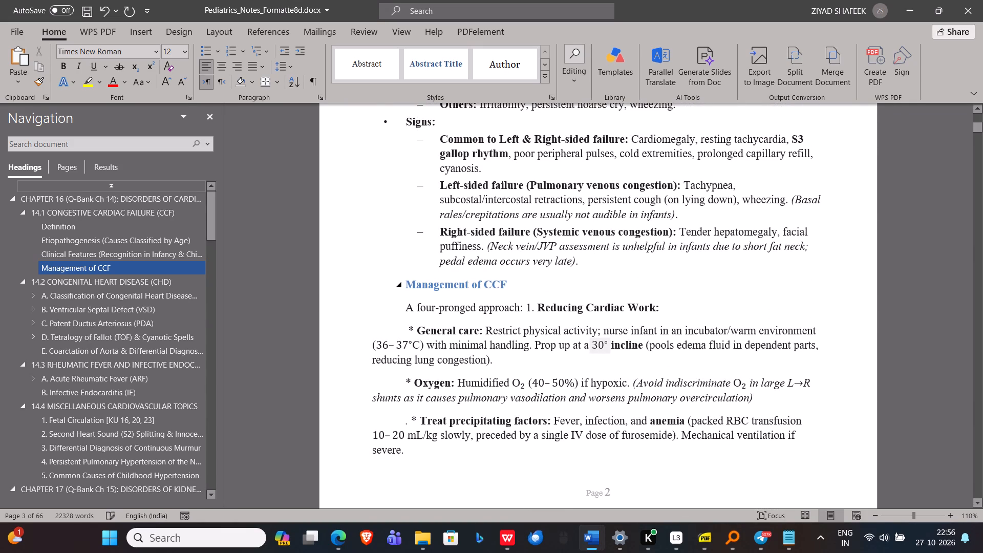
scroll(529, 276, down, 4)
scroll(529, 276, down, 18)
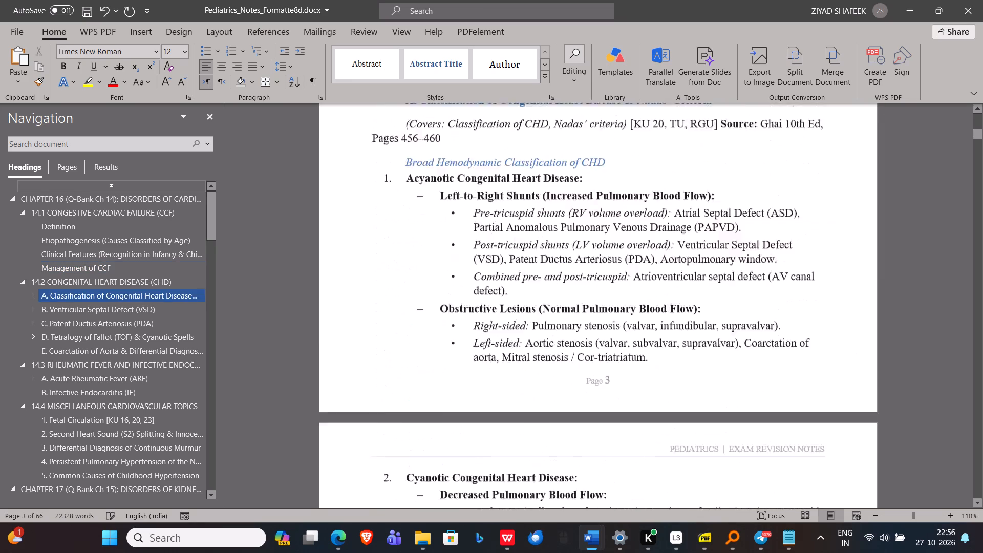
scroll(529, 276, down, 20)
scroll(529, 276, down, 20)
scroll(529, 276, down, 20)
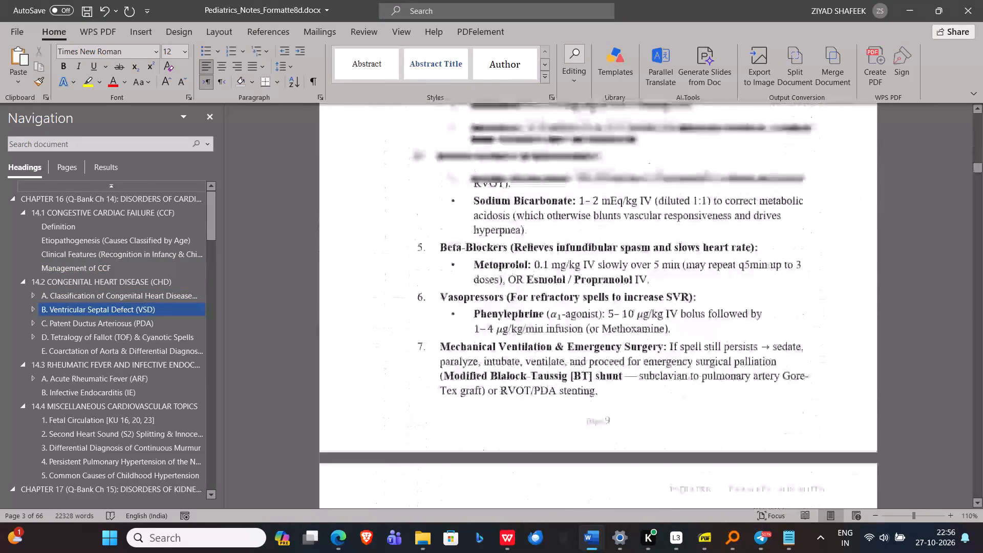
scroll(529, 276, down, 17)
scroll(529, 276, up, 3)
scroll(529, 276, down, 20)
scroll(529, 276, down, 20)
scroll(529, 276, down, 13)
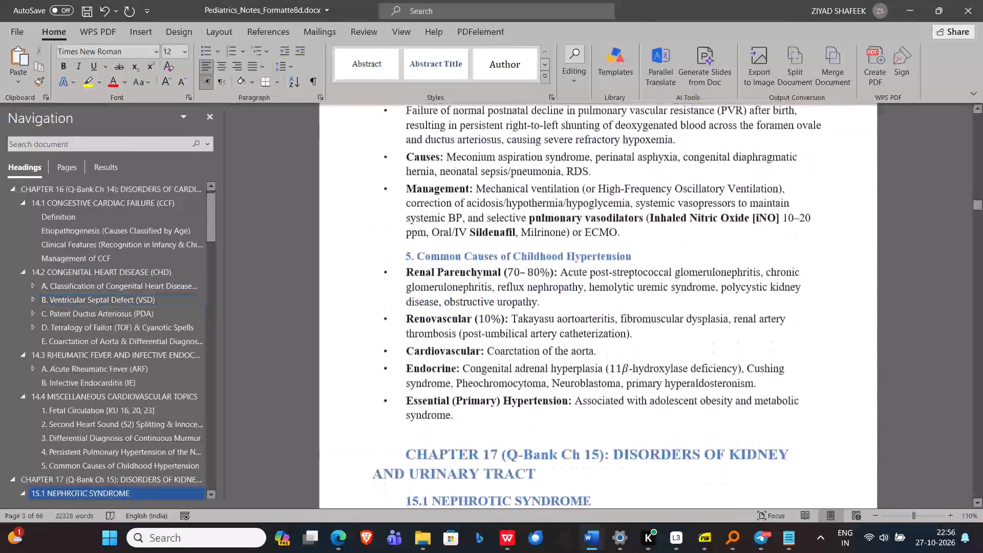
scroll(529, 276, down, 20)
scroll(529, 276, down, 8)
scroll(875, 337, down, 1)
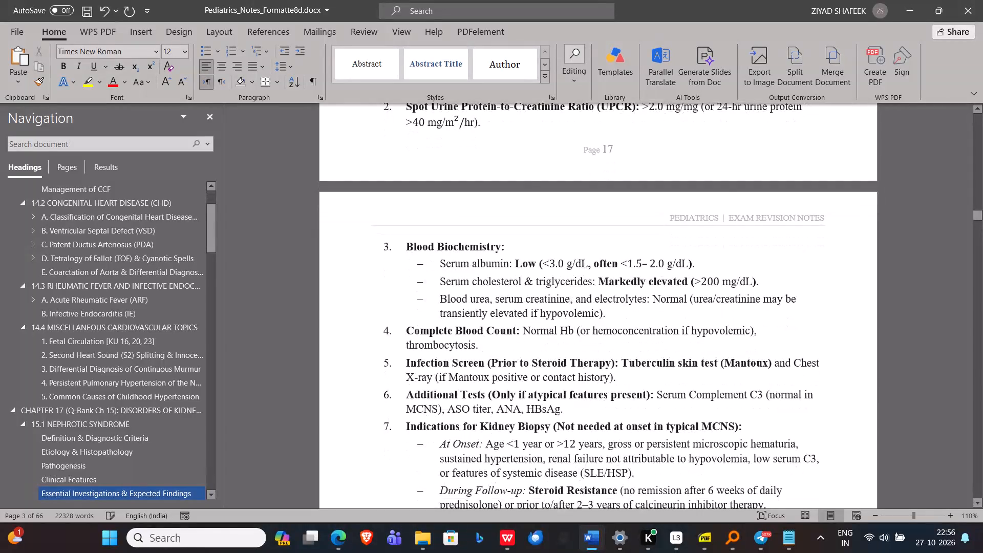
scroll(875, 337, down, 9)
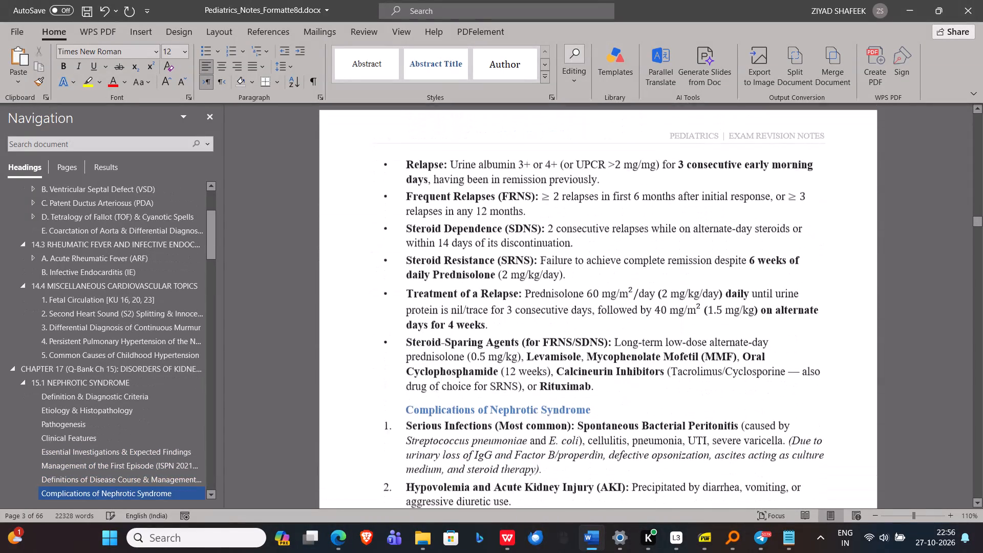
scroll(875, 337, down, 2)
click(979, 374)
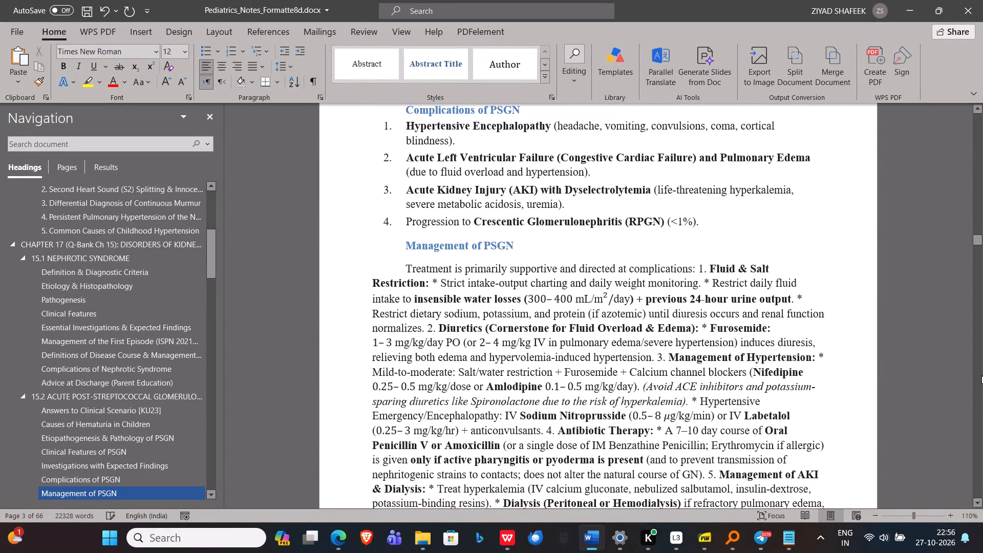
click(981, 375)
scroll(806, 354, up, 1)
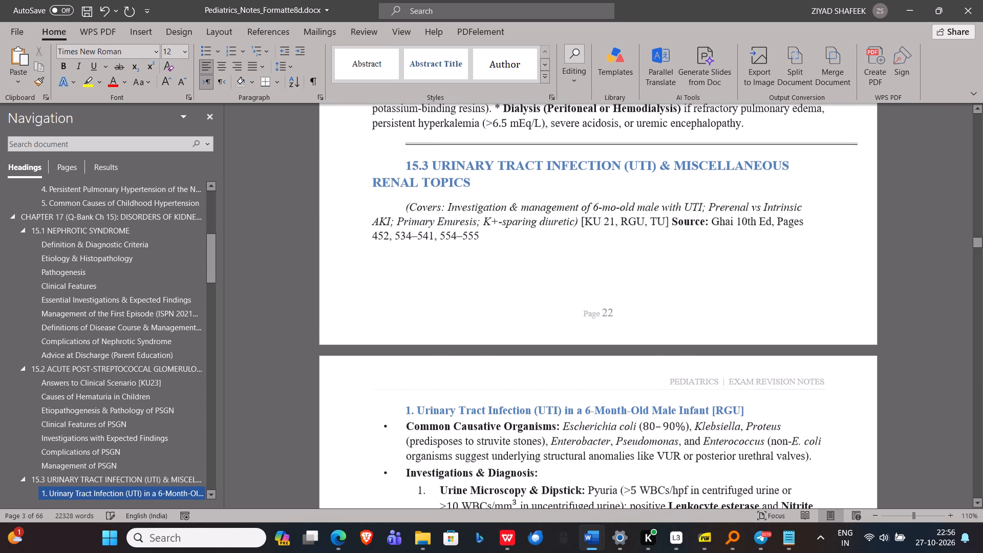
scroll(806, 354, up, 2)
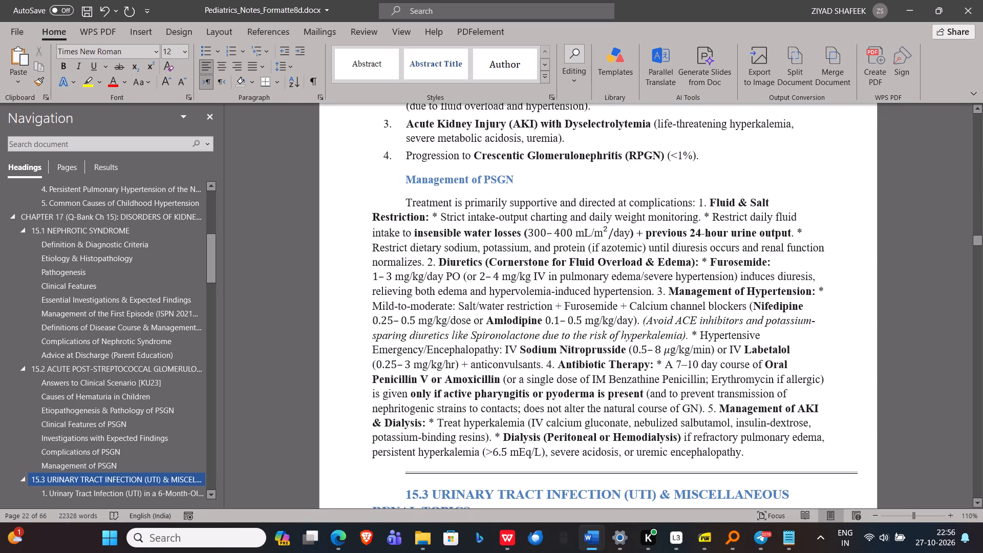
Review the formatting of the notes from urinary tract infection through acute leukemia, juvenile idiopathic arthritis and Kawasaki disease.
scroll(795, 430, down, 20)
scroll(795, 430, down, 15)
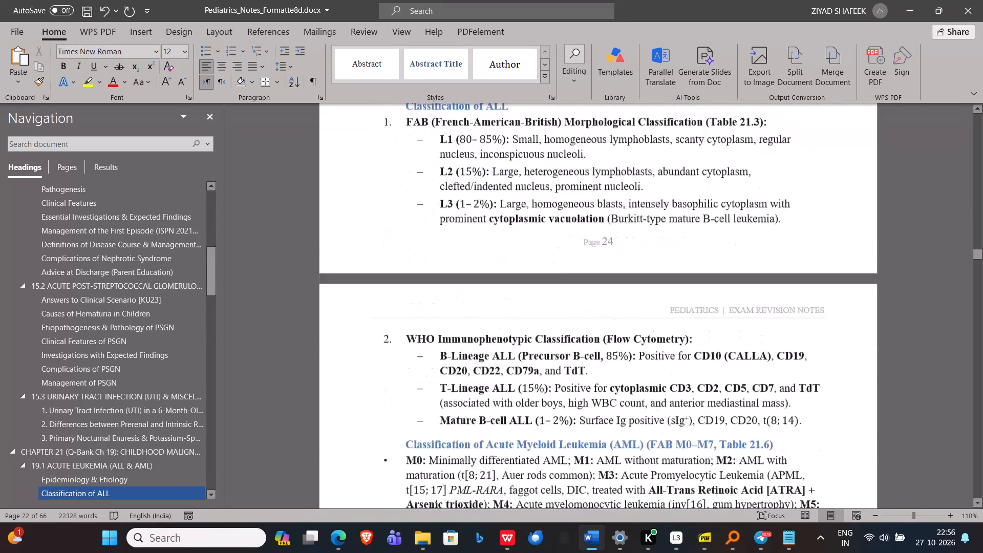
scroll(795, 430, down, 20)
scroll(795, 430, down, 10)
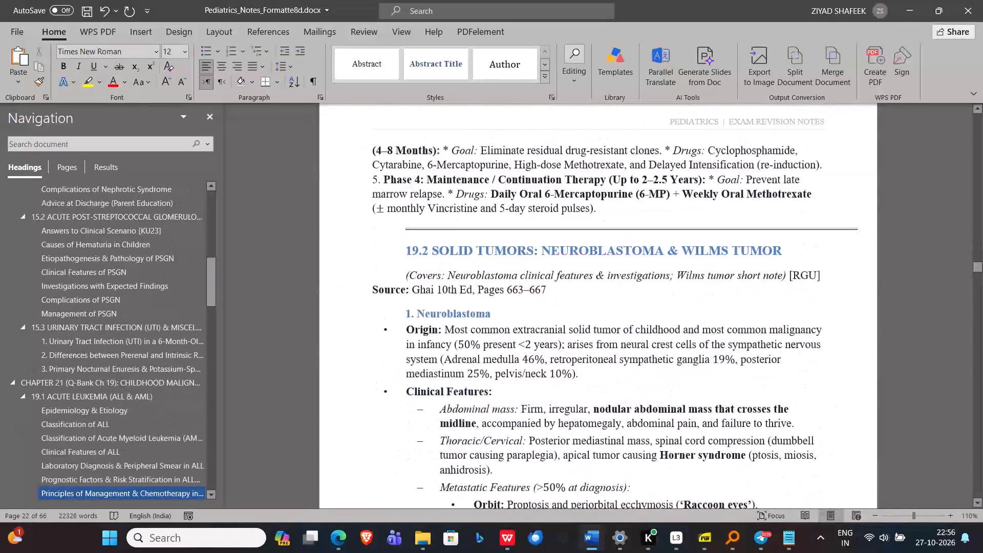
scroll(795, 430, down, 1)
scroll(795, 430, down, 20)
scroll(795, 430, down, 16)
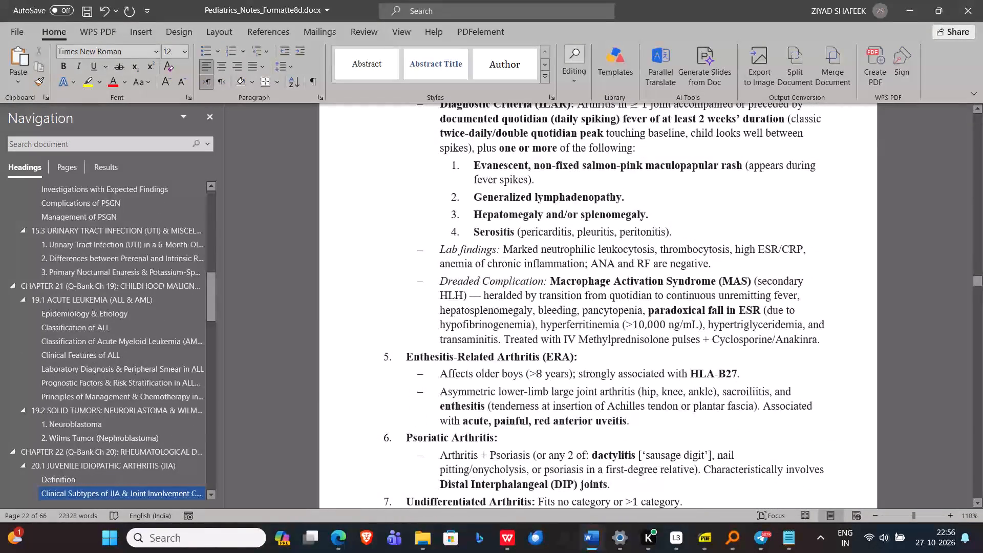
scroll(795, 430, down, 9)
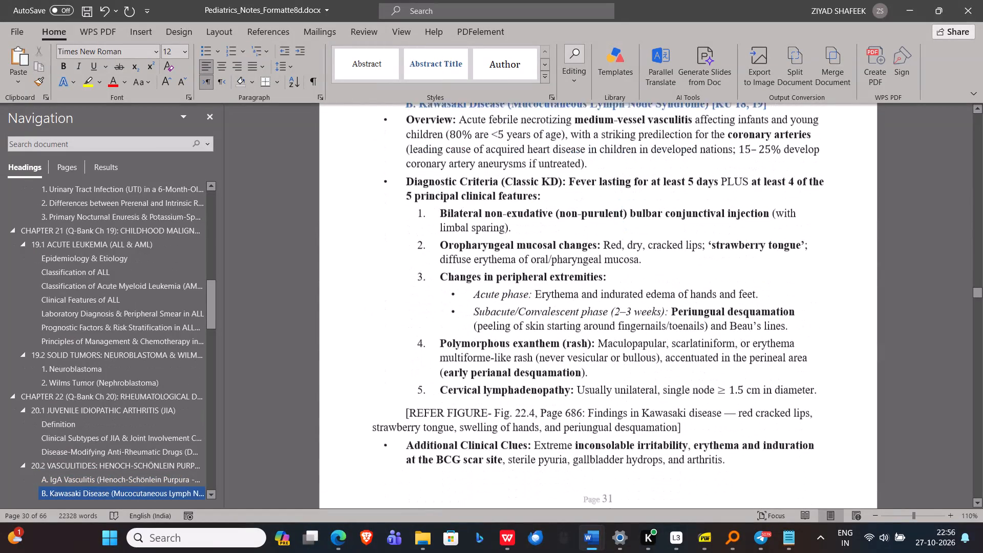
In the Management of PSGN paragraph, start new paragraphs at "2. Diuretics" and "3. Management of Hypertension".
triple_click(982, 179)
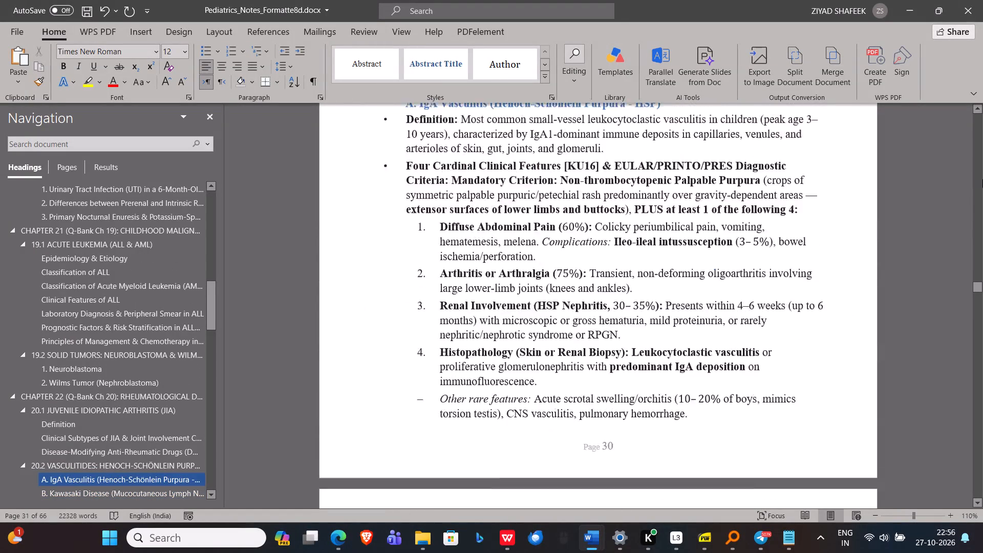
triple_click(982, 179)
triple_click(982, 179)
double_click(982, 179)
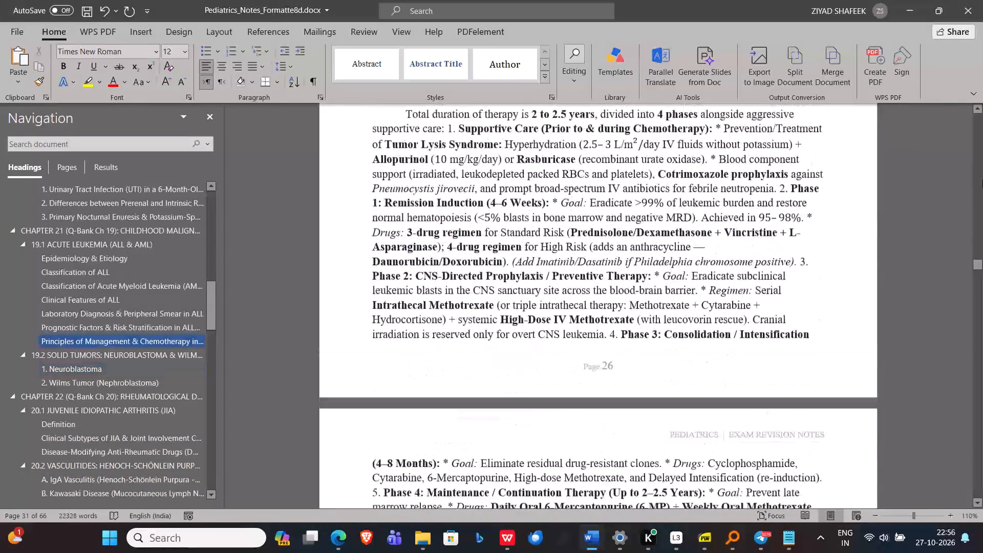
click(982, 179)
double_click(982, 179)
click(982, 179)
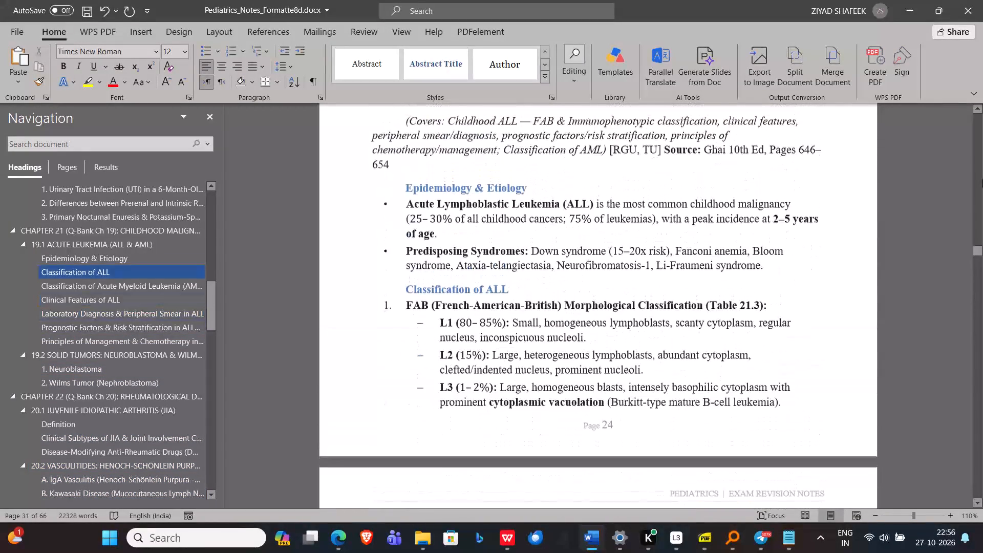
double_click(982, 179)
double_click(982, 179)
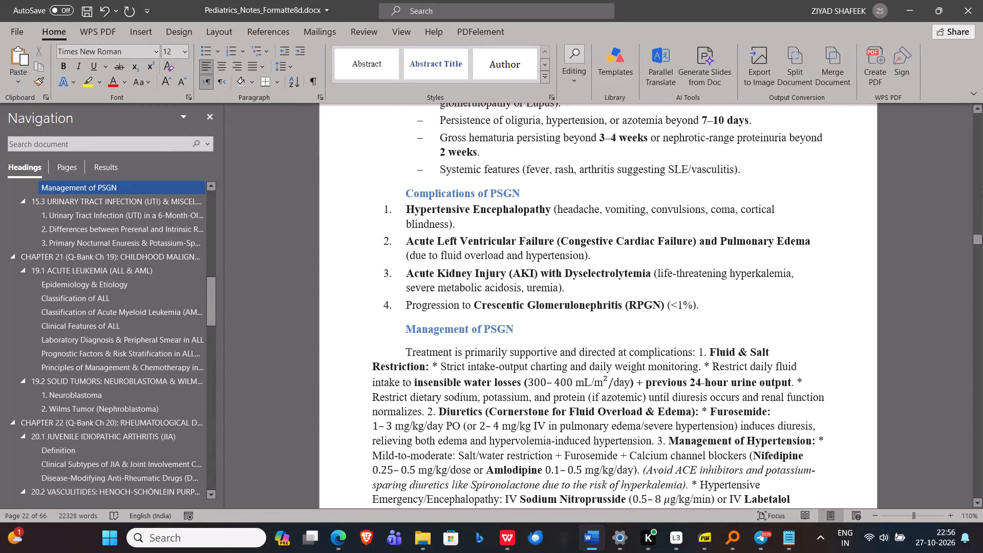
click(426, 416)
key(Return)
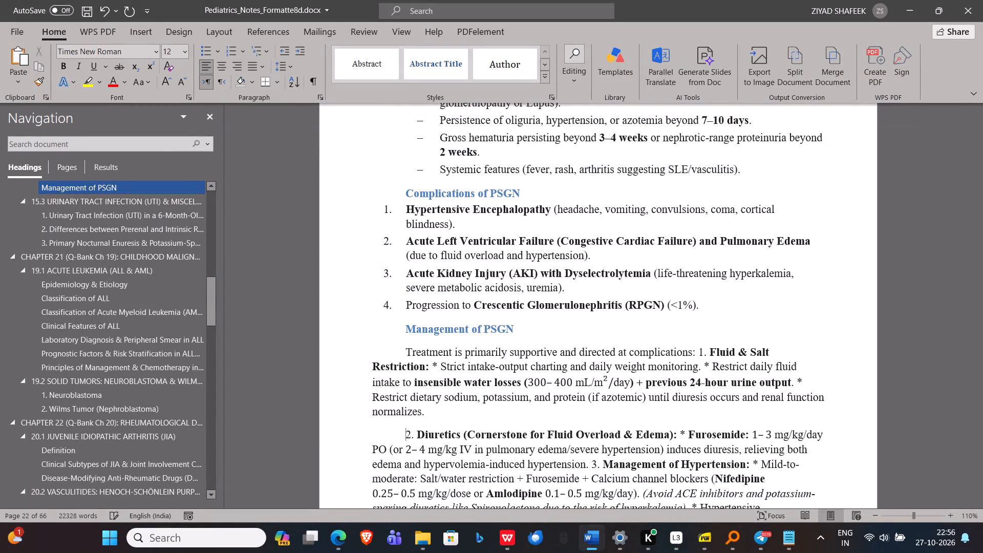
scroll(496, 403, down, 2)
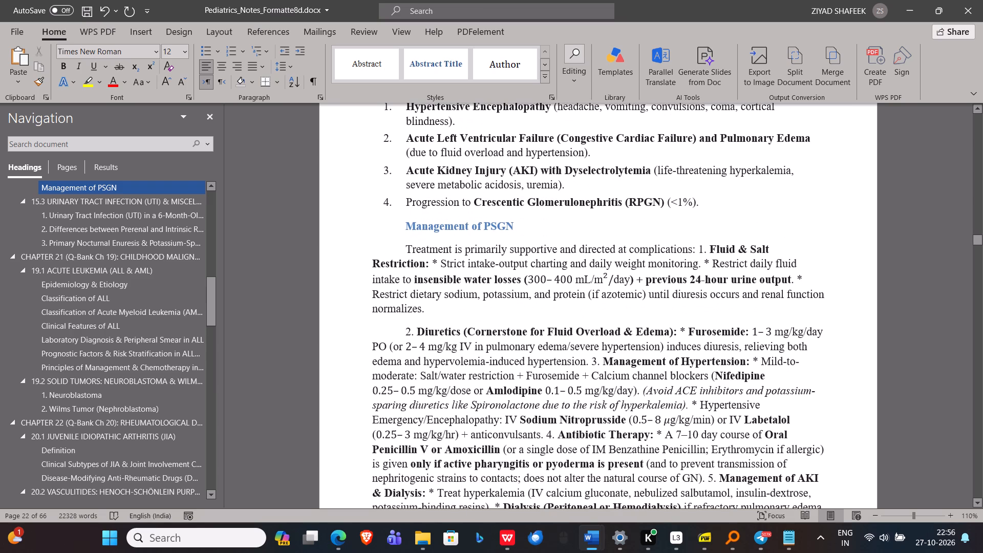
scroll(496, 403, down, 1)
click(590, 331)
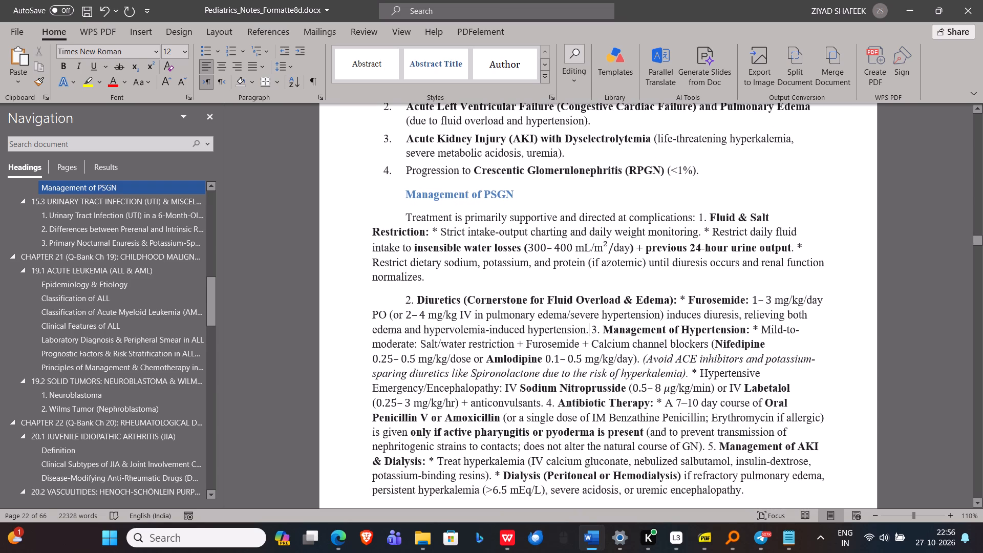
key(Return)
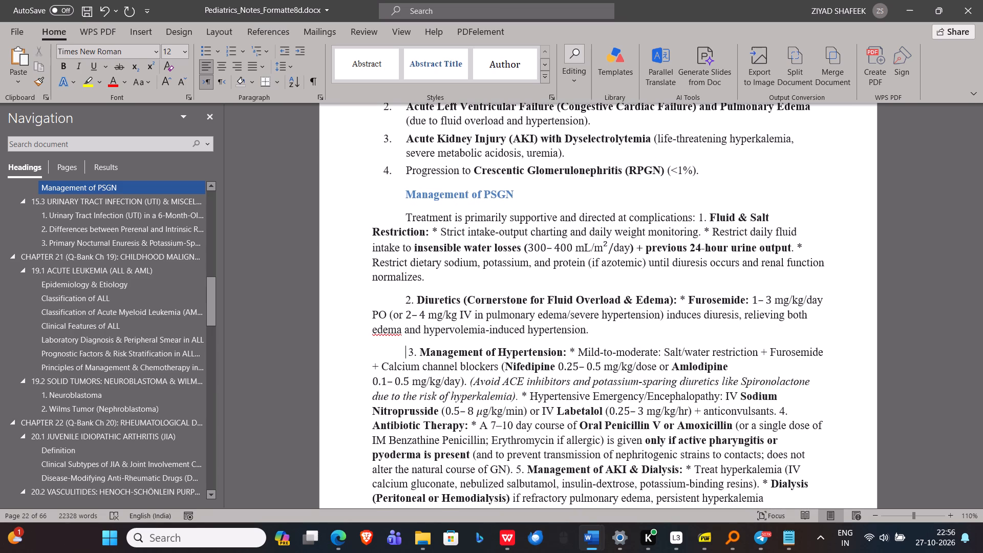
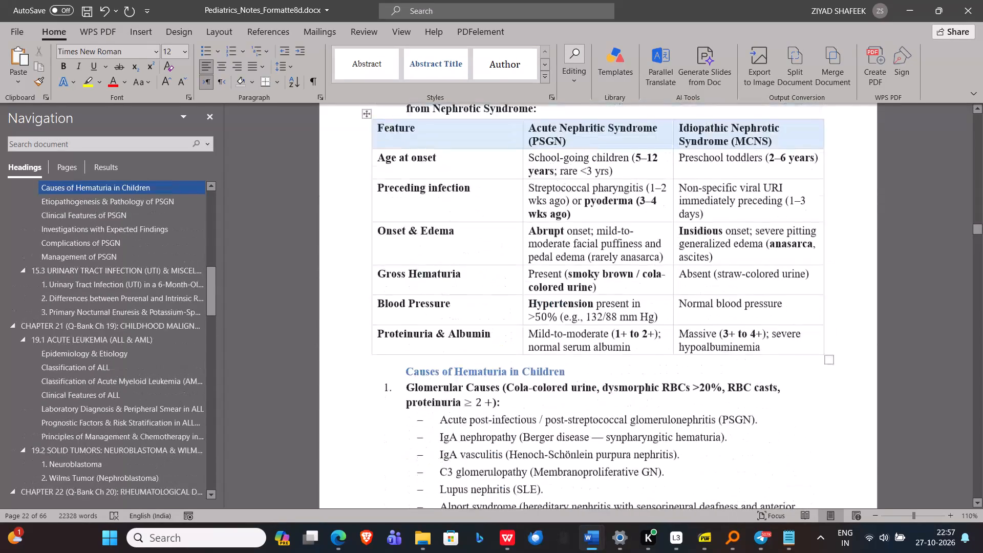
Review the formatting of the notes back to Fetal Circulation and forward through kidney disorders, leukemia and vasculitides to Turner syndrome and inheritance patterns.
scroll(582, 275, down, 4)
scroll(582, 275, up, 20)
scroll(582, 275, up, 4)
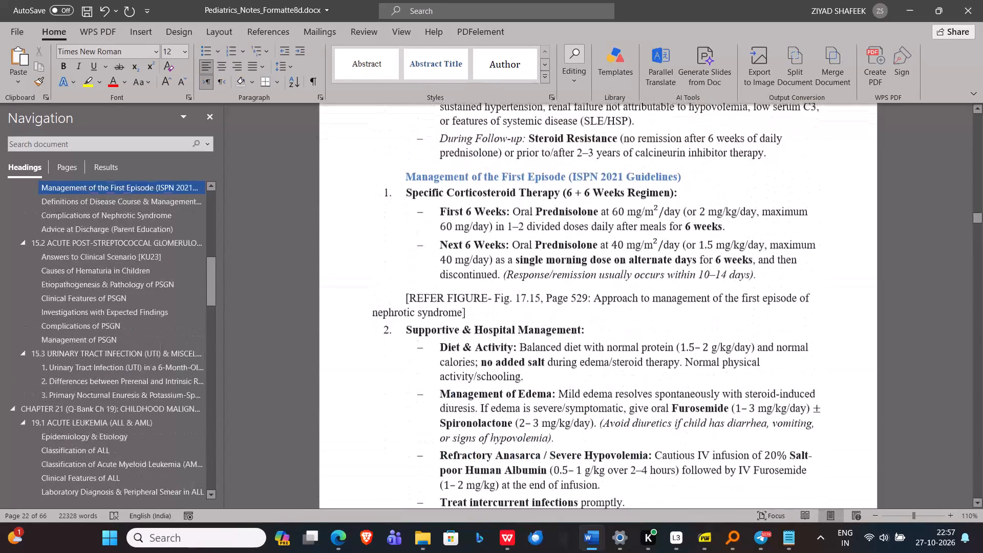
scroll(582, 275, up, 20)
scroll(582, 275, up, 8)
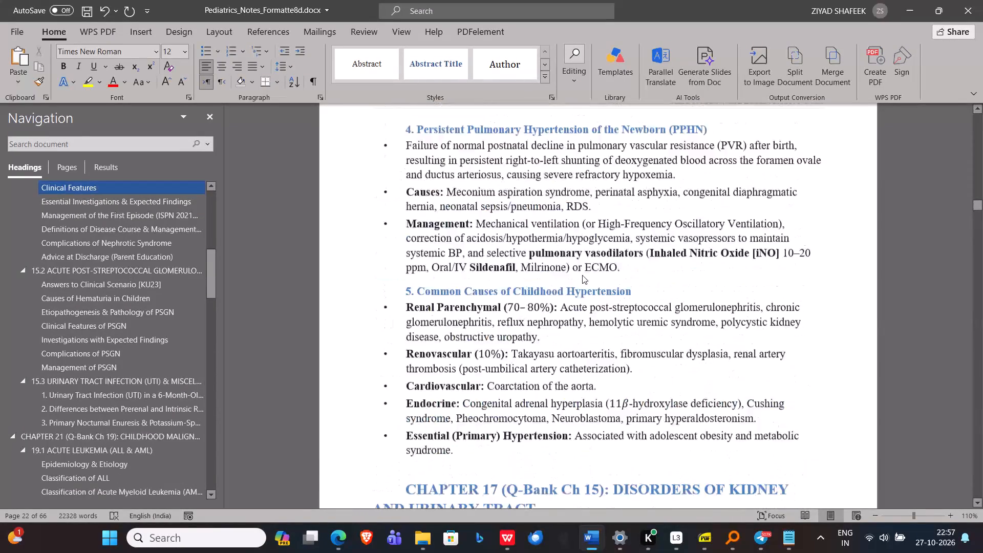
scroll(582, 275, up, 20)
scroll(582, 275, up, 6)
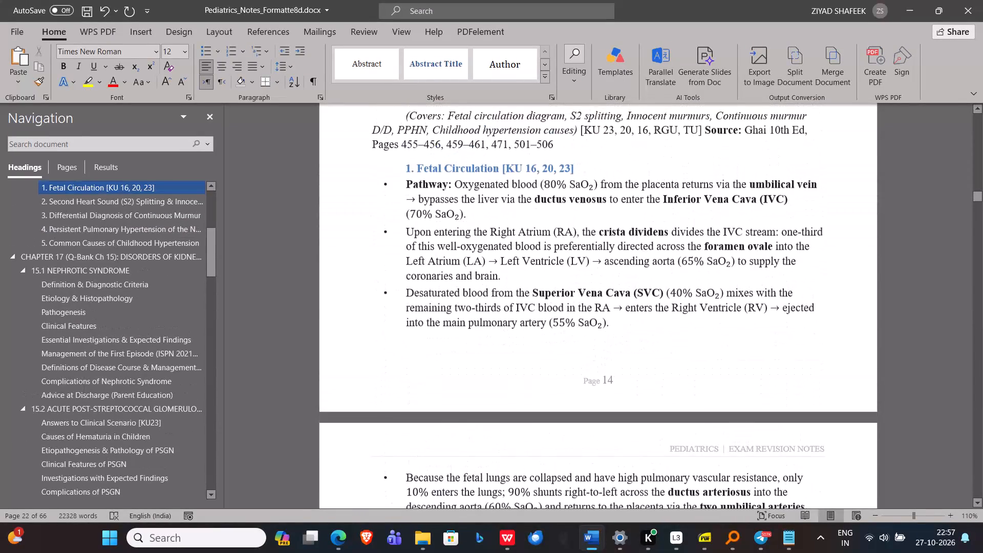
scroll(582, 275, down, 6)
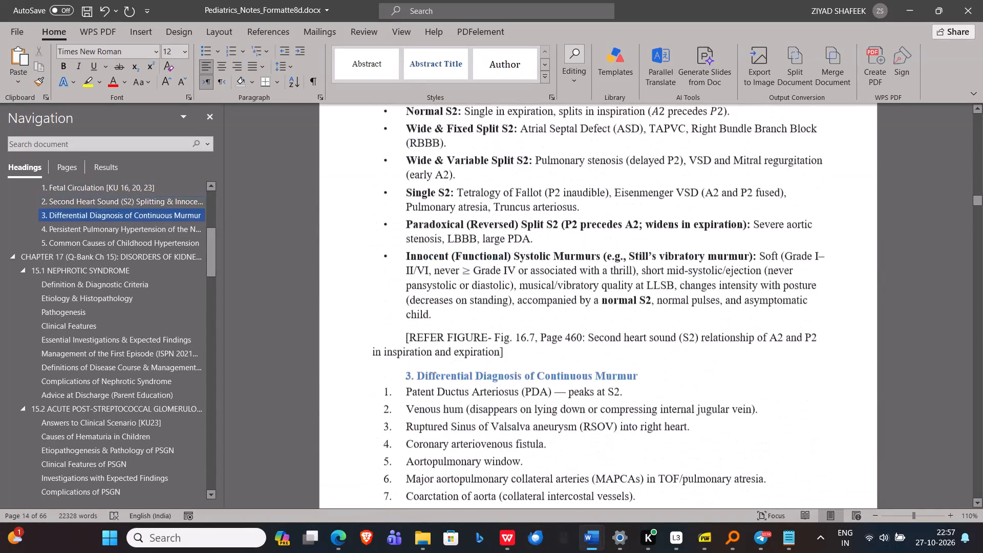
scroll(582, 275, down, 9)
scroll(582, 275, down, 17)
scroll(582, 275, down, 6)
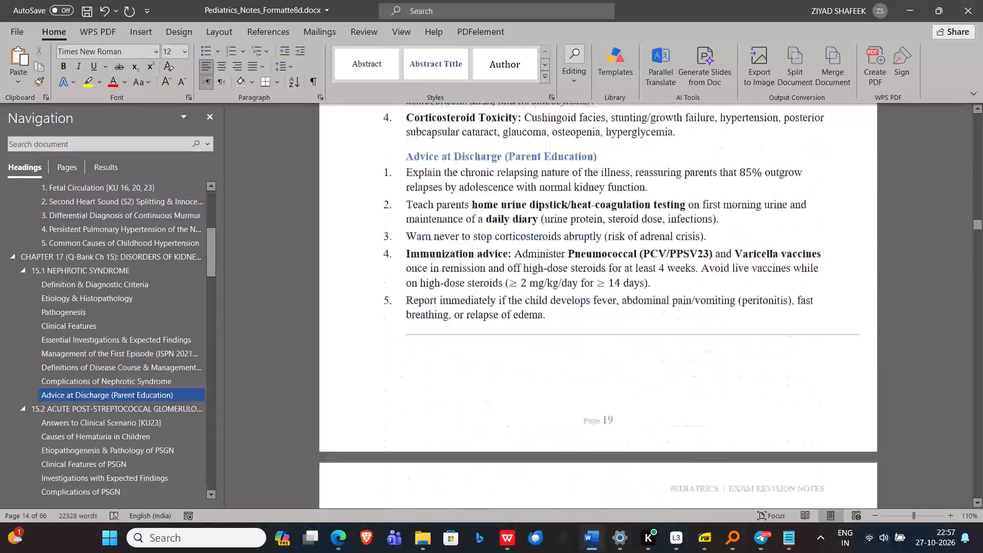
scroll(582, 275, down, 20)
scroll(582, 275, down, 20)
scroll(582, 275, down, 20)
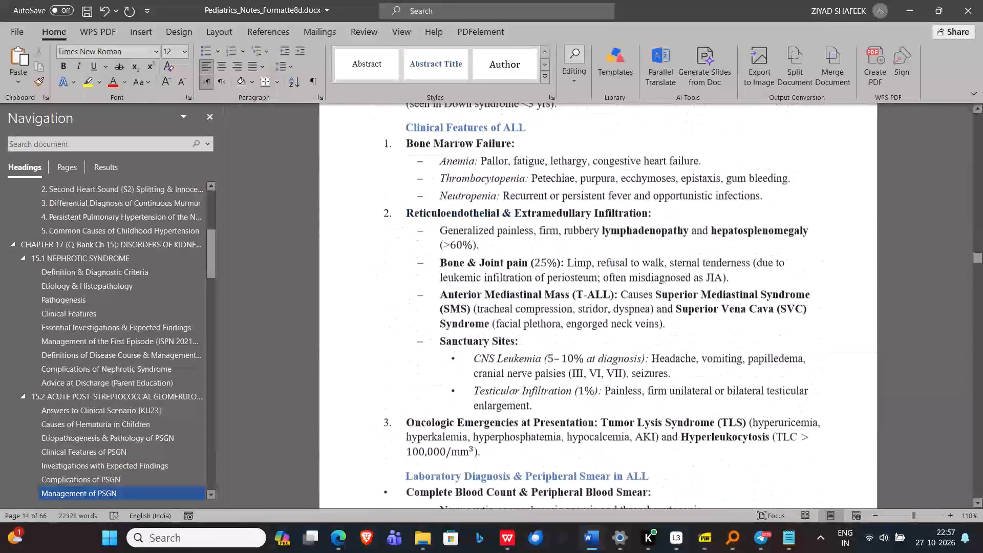
scroll(582, 275, down, 20)
scroll(582, 275, down, 20)
scroll(582, 275, down, 17)
scroll(582, 275, down, 17)
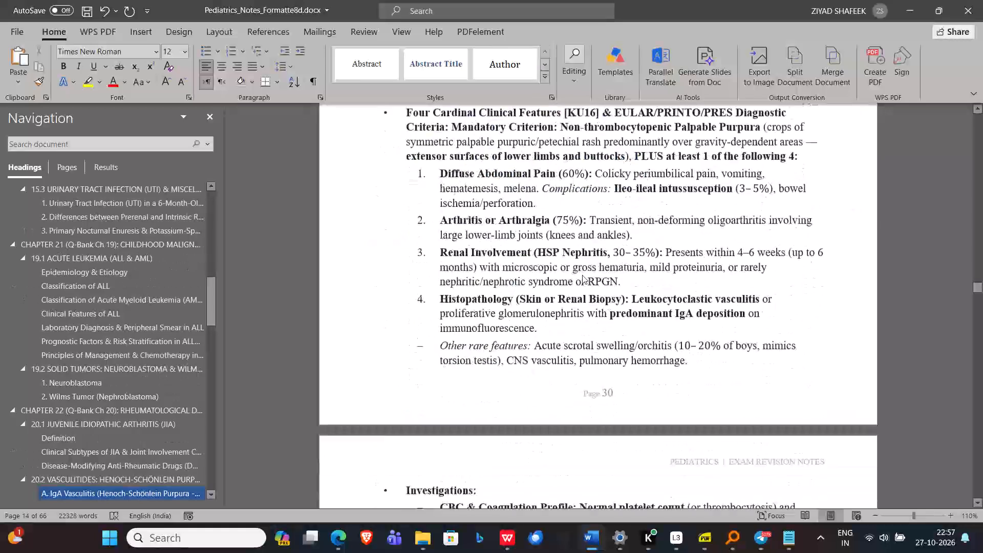
scroll(582, 275, down, 20)
scroll(582, 275, down, 15)
scroll(582, 275, down, 15)
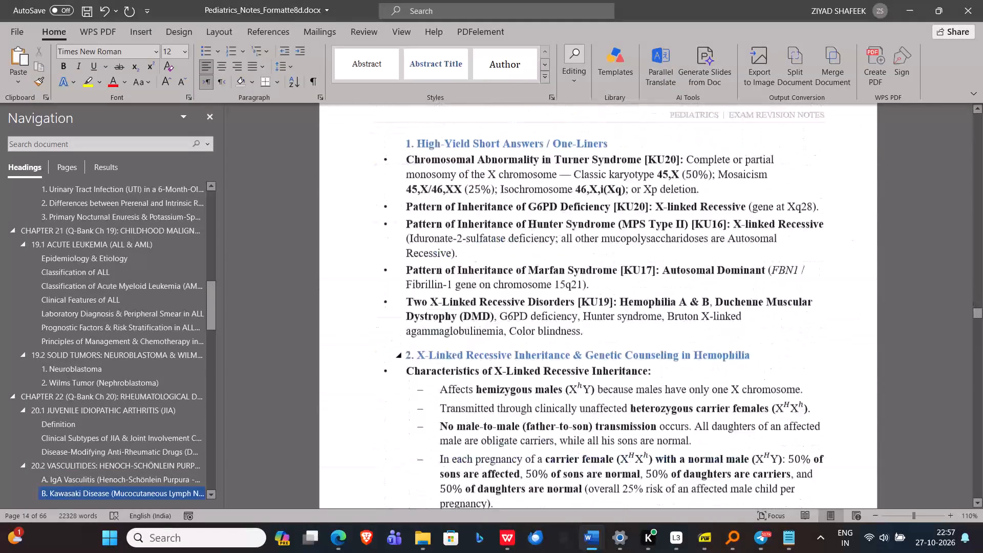
Review the formatting of the notes from genetic inheritance through skin disorders, poisonings and envenomation to Definition & Classification of Shock.
scroll(582, 275, down, 20)
scroll(582, 275, down, 20)
scroll(582, 275, down, 13)
scroll(582, 275, down, 20)
scroll(582, 275, down, 20)
scroll(582, 275, down, 15)
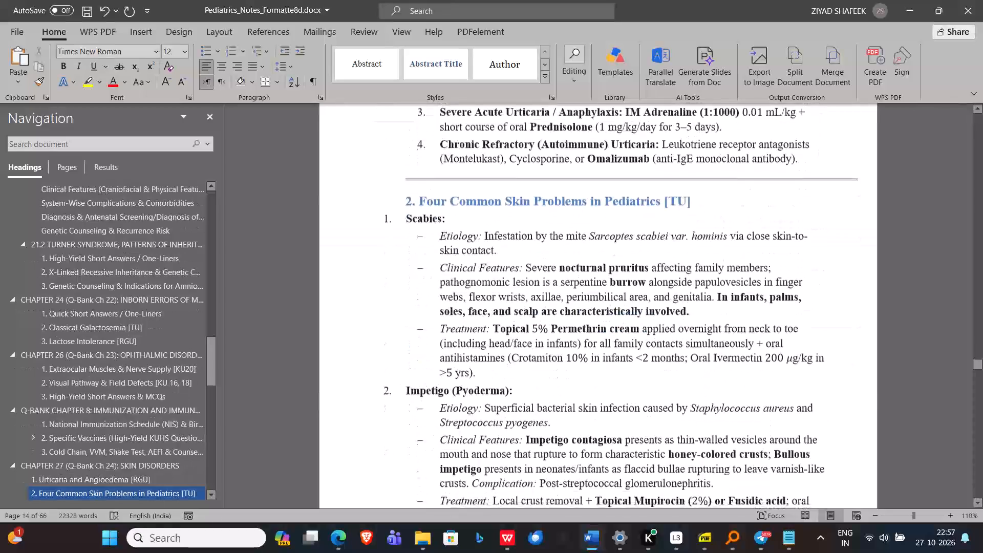
scroll(582, 275, down, 7)
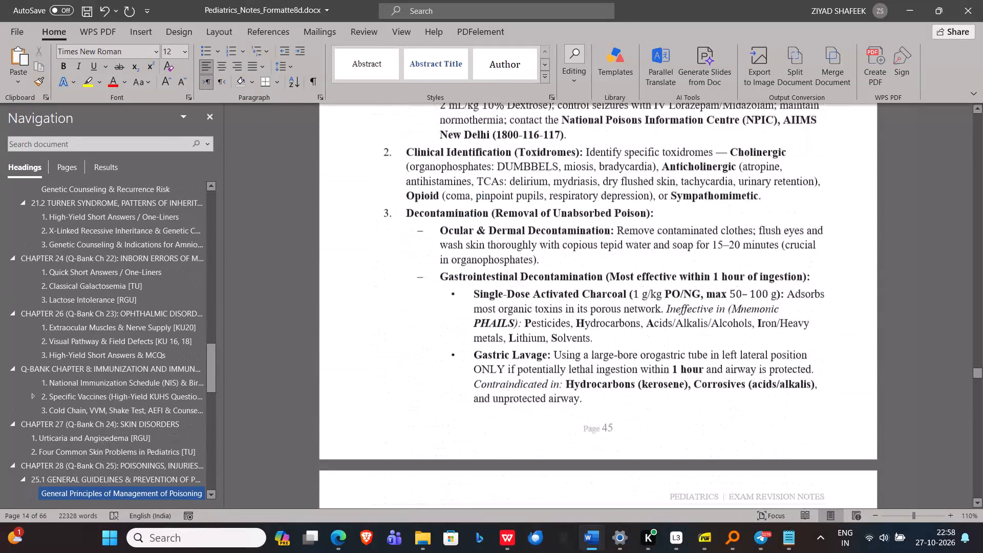
scroll(582, 275, down, 3)
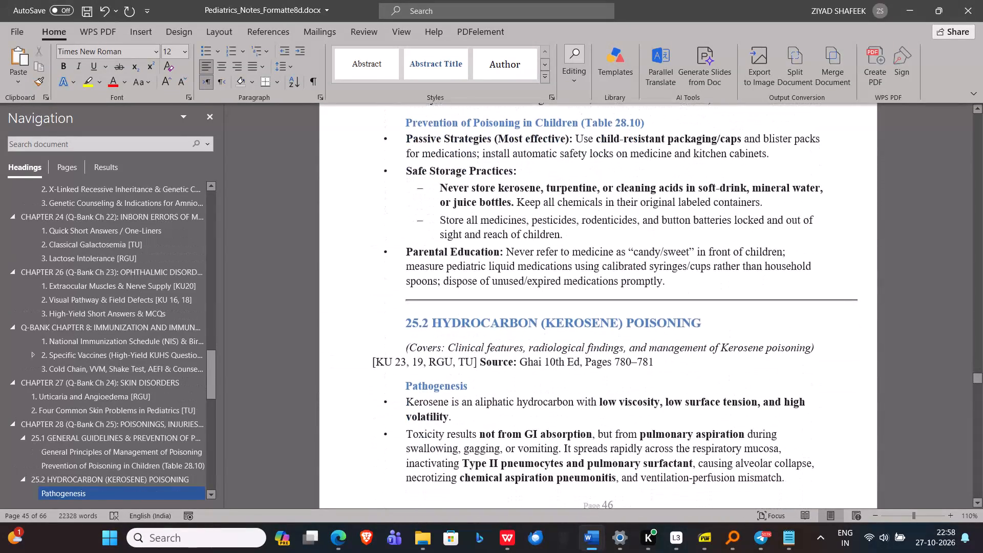
scroll(582, 275, down, 12)
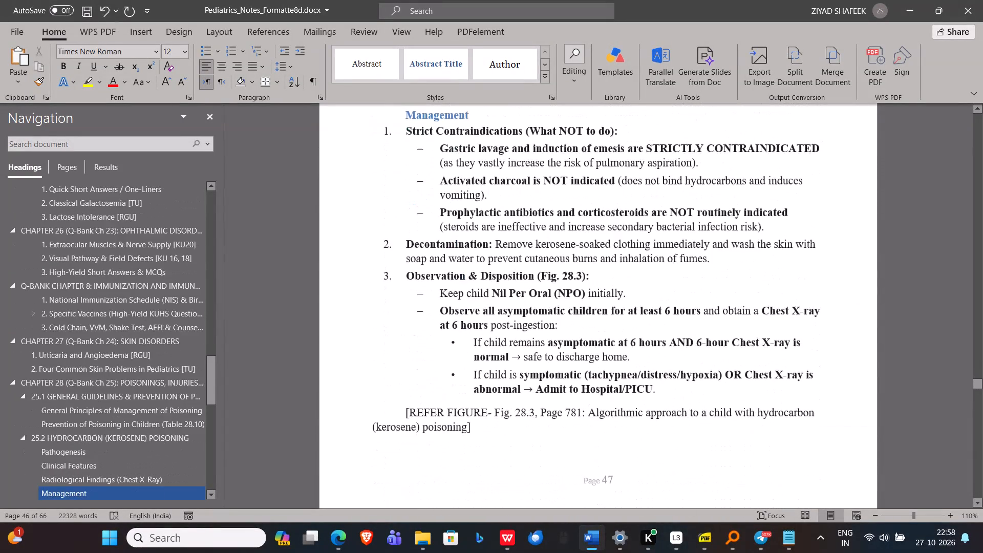
scroll(582, 275, down, 1)
scroll(582, 275, down, 20)
scroll(582, 275, down, 8)
scroll(529, 478, down, 3)
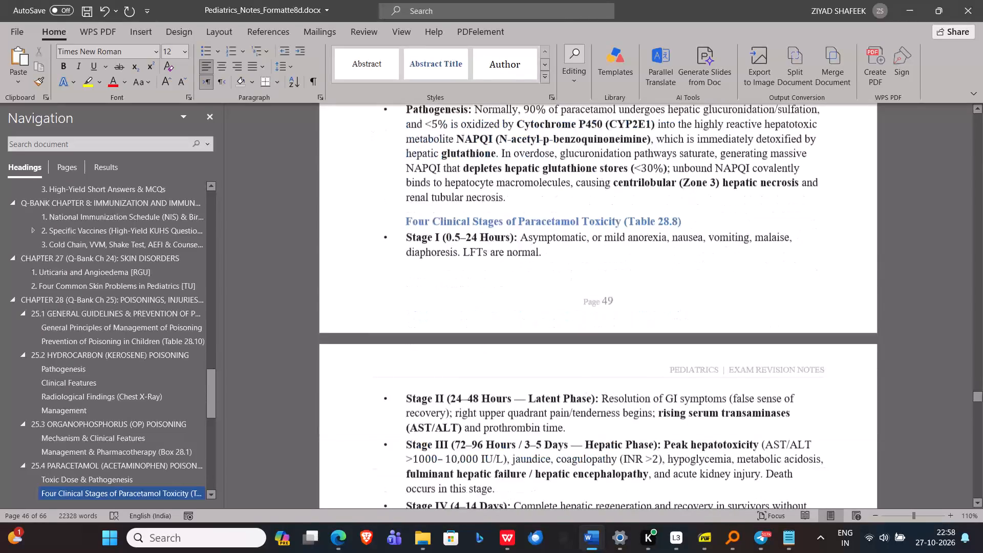
scroll(529, 478, down, 10)
scroll(529, 478, down, 18)
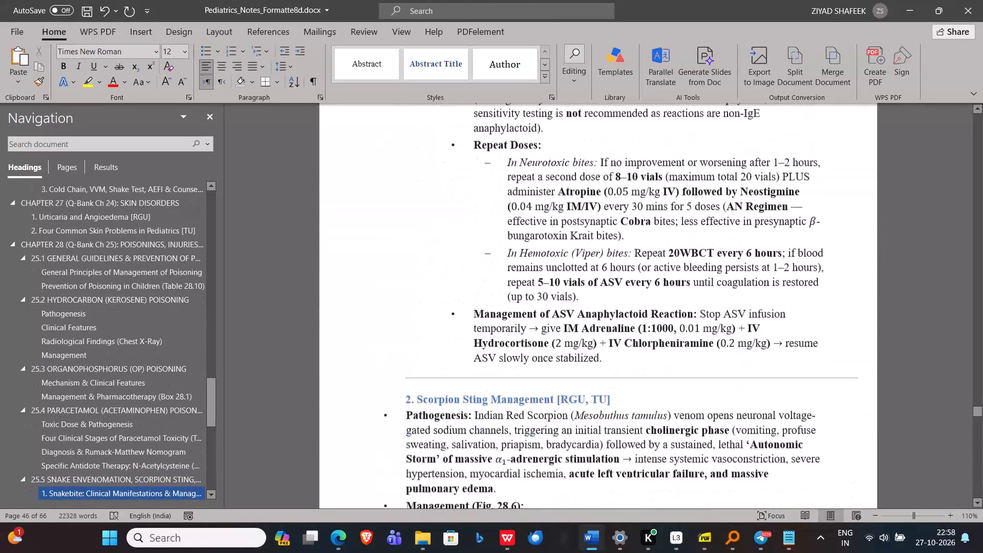
scroll(529, 478, down, 16)
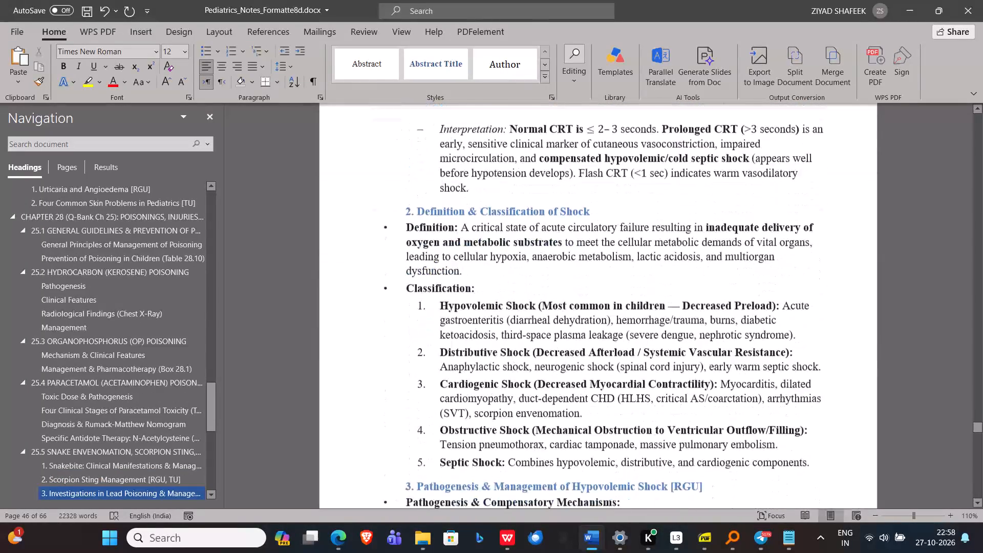
Review the formatting of the notes from shock through handwashing, testicular torsion, IMNCI and rational drug therapy to the end of the document.
scroll(529, 478, down, 14)
scroll(529, 478, down, 13)
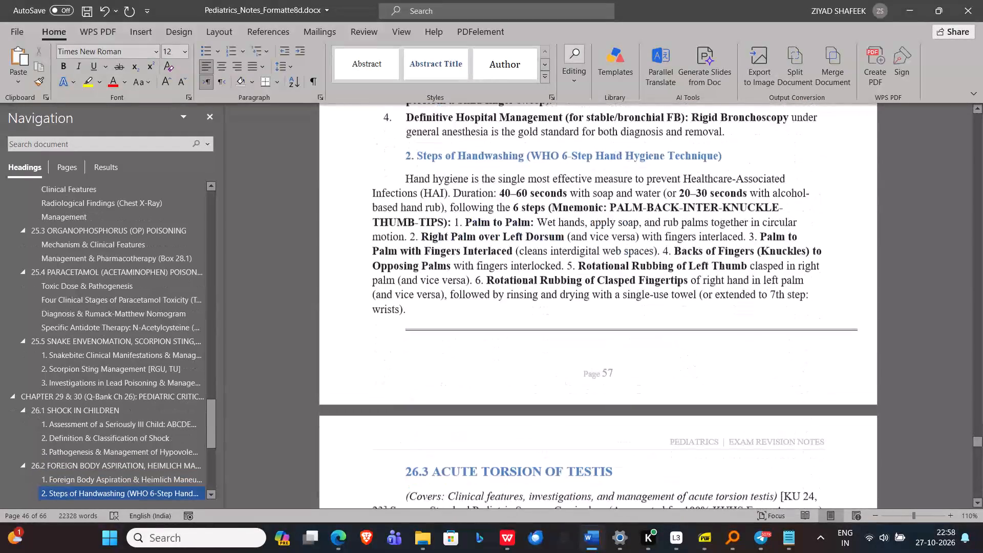
scroll(529, 478, down, 20)
scroll(529, 478, down, 16)
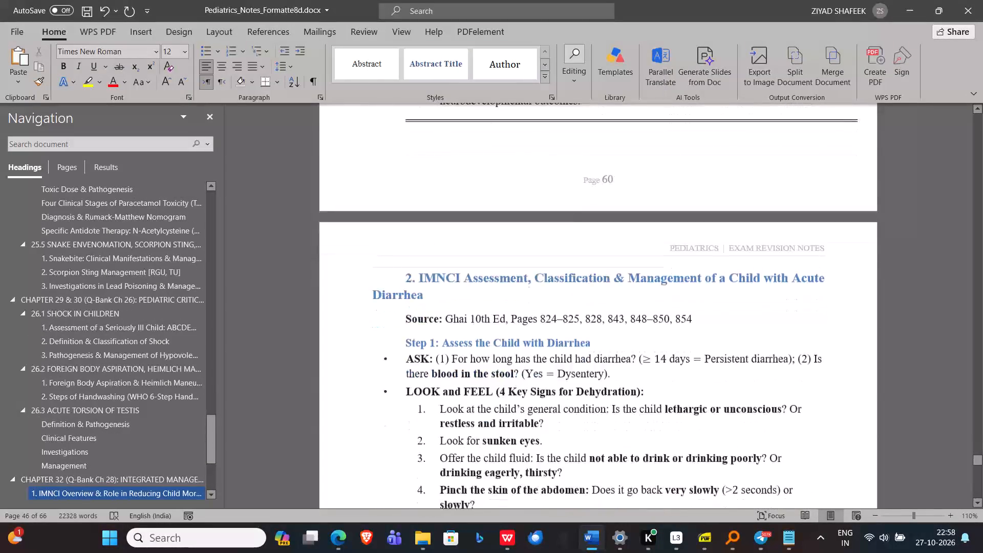
scroll(529, 478, down, 5)
scroll(529, 478, down, 20)
scroll(529, 478, down, 5)
scroll(529, 478, up, 3)
scroll(529, 478, down, 19)
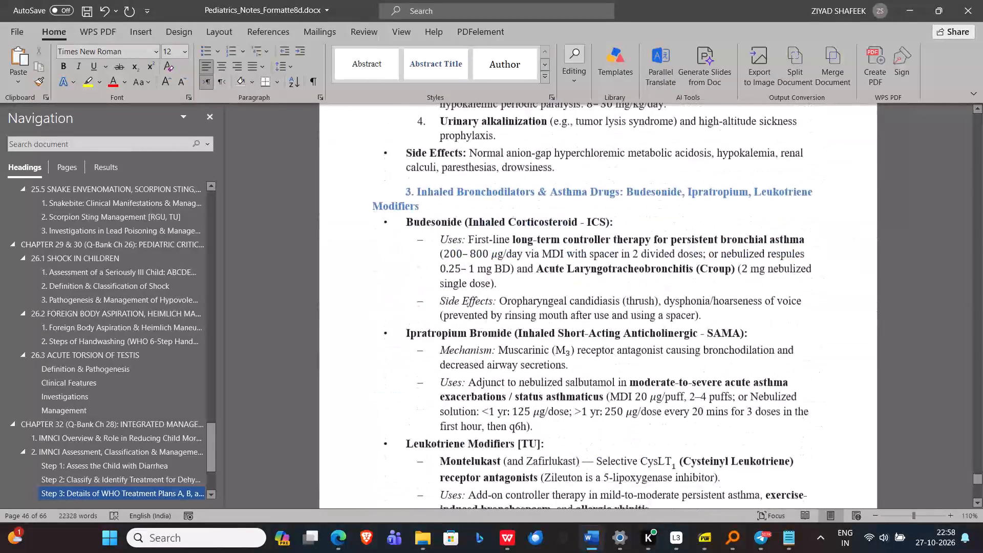
scroll(529, 478, down, 16)
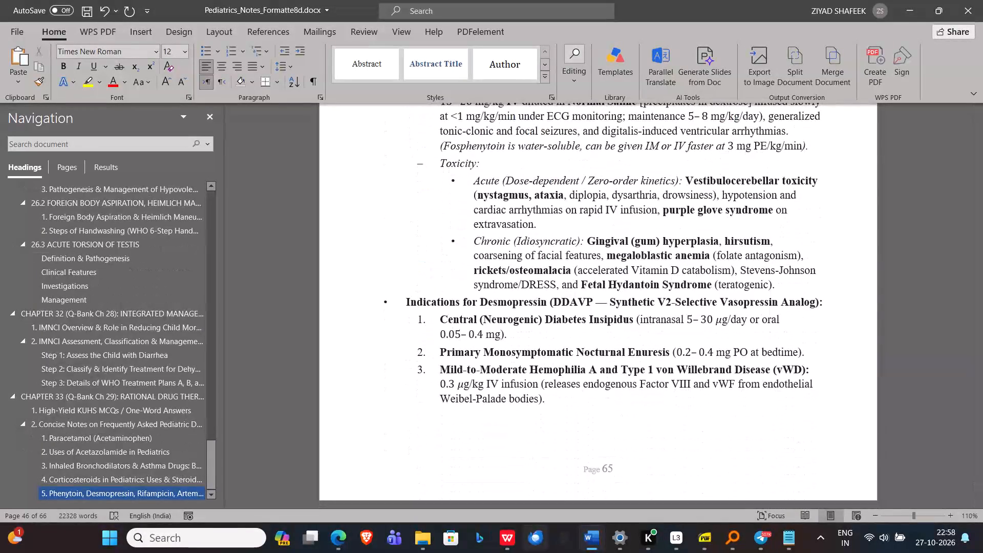
scroll(611, 432, down, 20)
scroll(611, 432, down, 7)
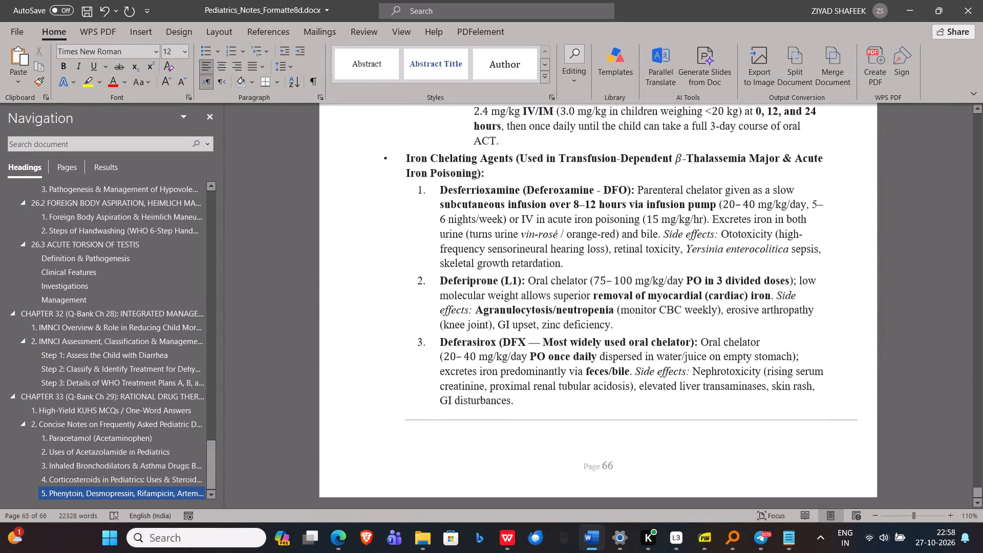
Review the formatting of the notes backwards from Iron Chelating Agents through rational drug therapy to the start of the IMNCI chapter.
scroll(611, 432, up, 5)
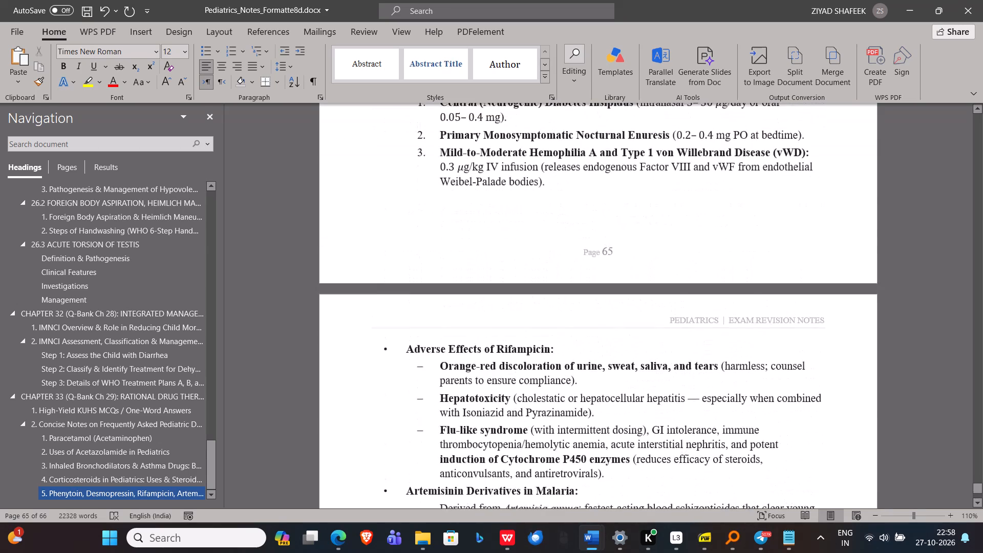
scroll(611, 432, up, 5)
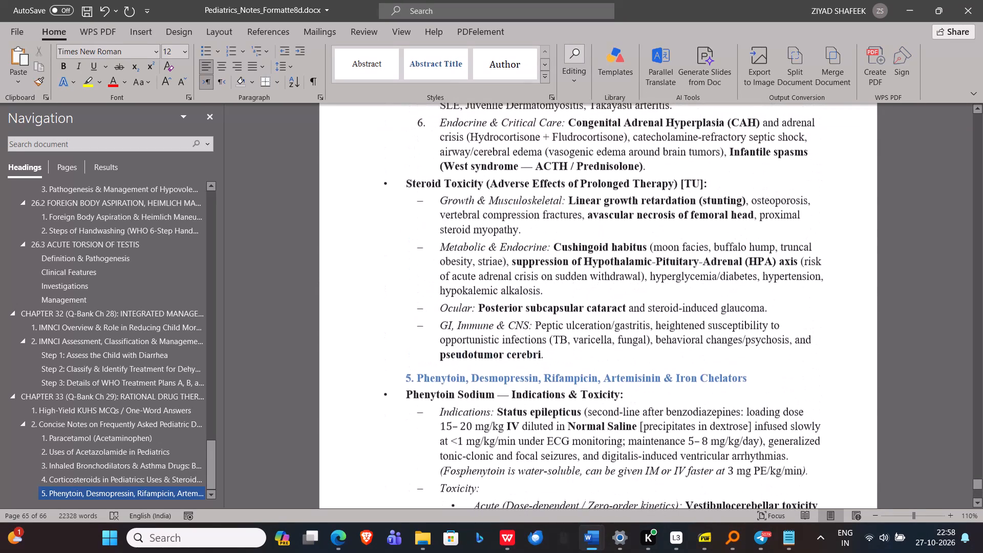
scroll(611, 432, up, 8)
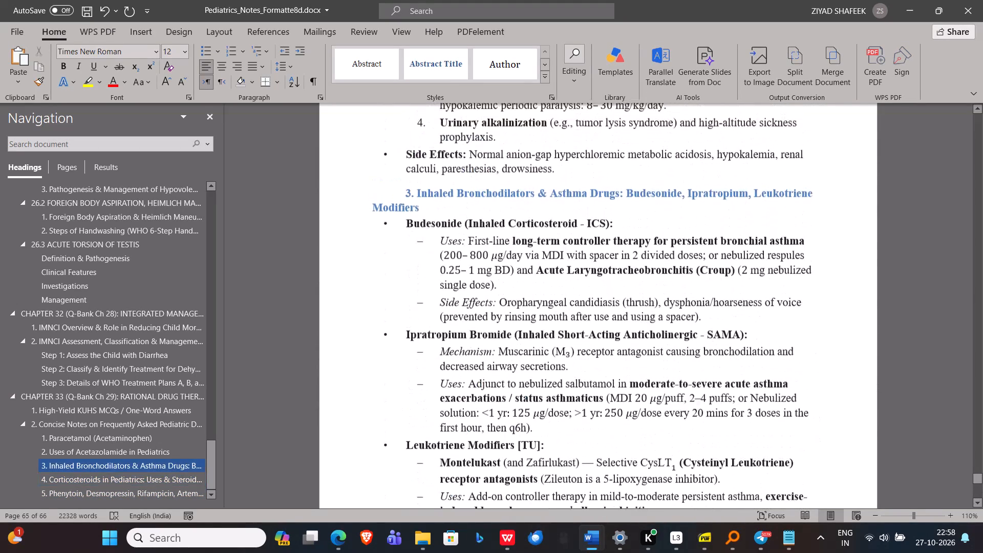
scroll(611, 432, up, 8)
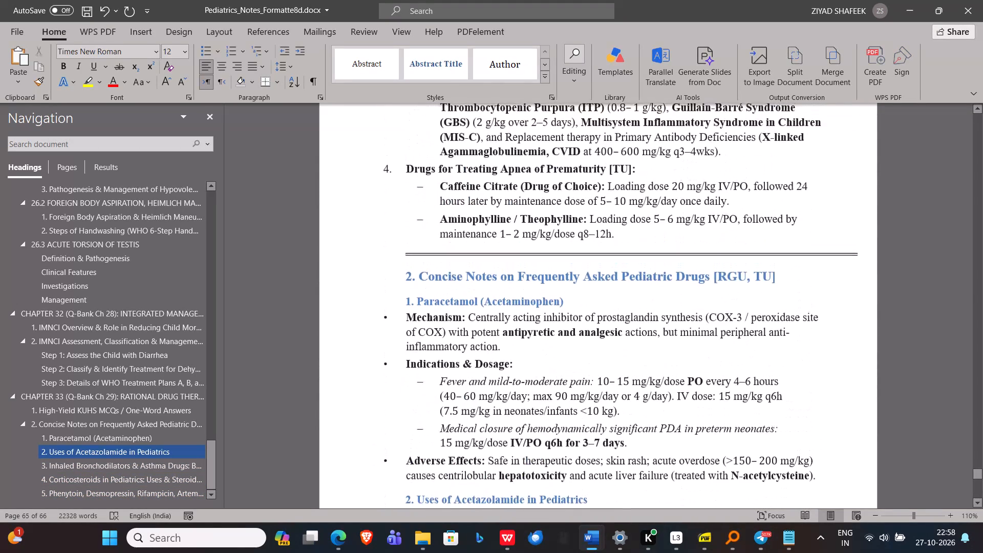
scroll(611, 432, up, 8)
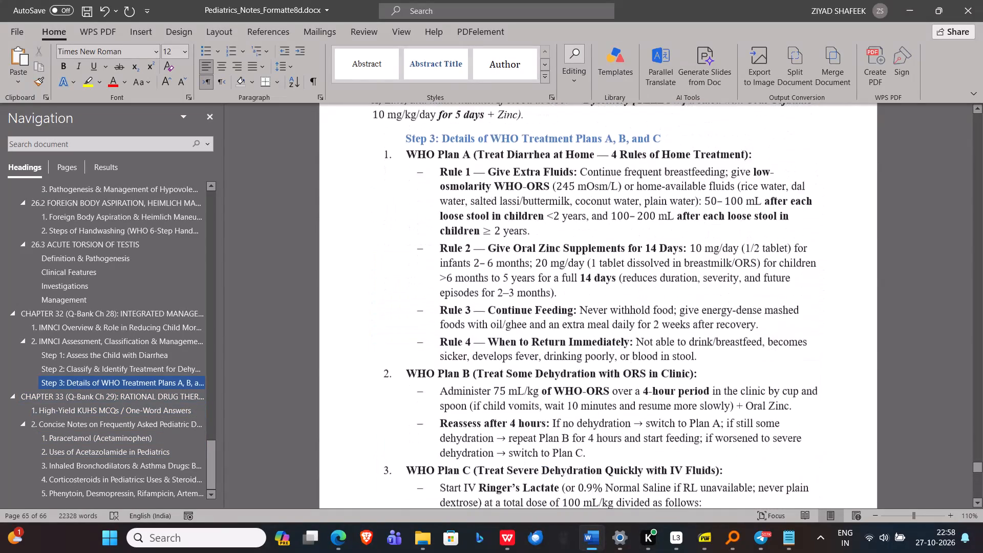
scroll(611, 432, up, 7)
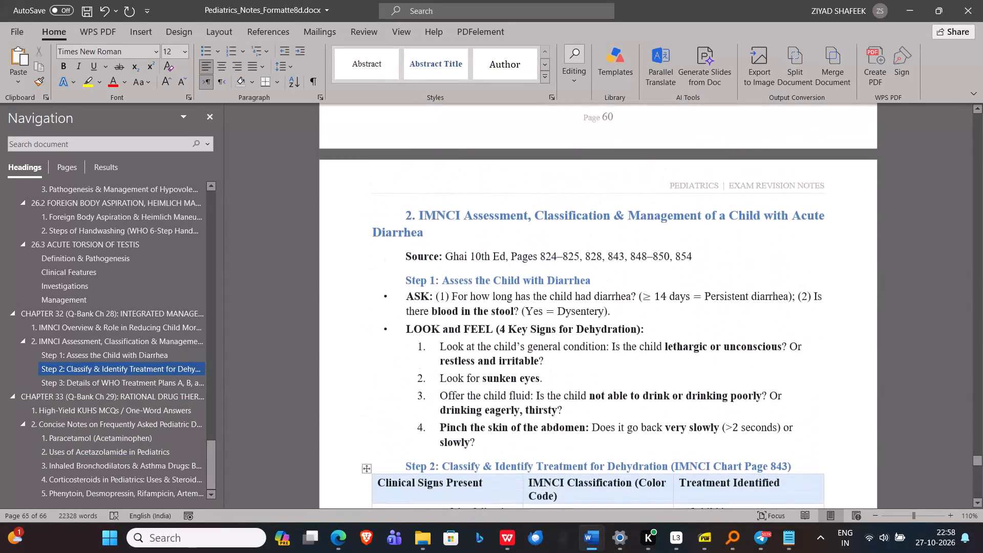
scroll(611, 432, up, 4)
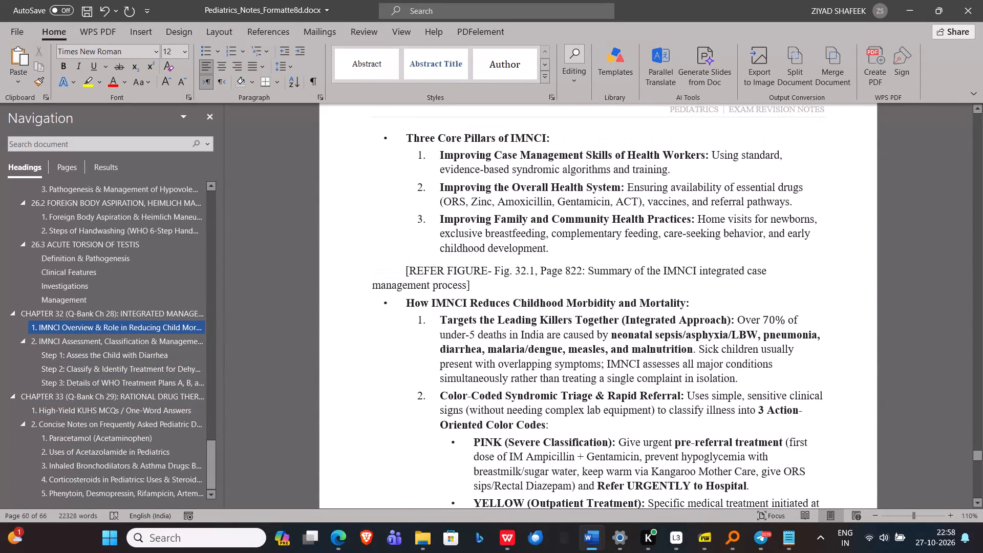
scroll(611, 432, up, 4)
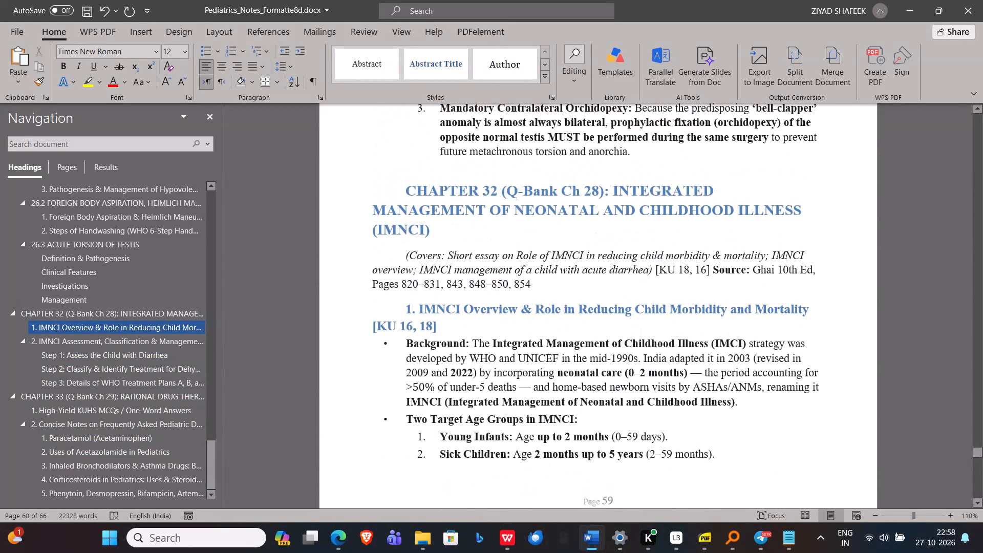
Review the formatting back through Acute Torsion of Testis to Steps of Handwashing, placing the cursor at "2." in the handwashing paragraph.
scroll(611, 432, up, 2)
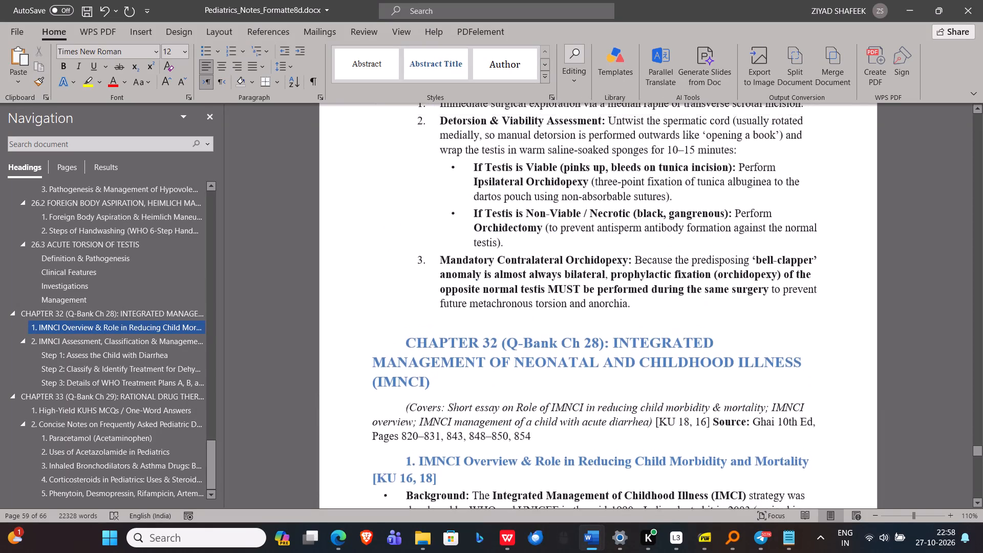
scroll(611, 432, up, 4)
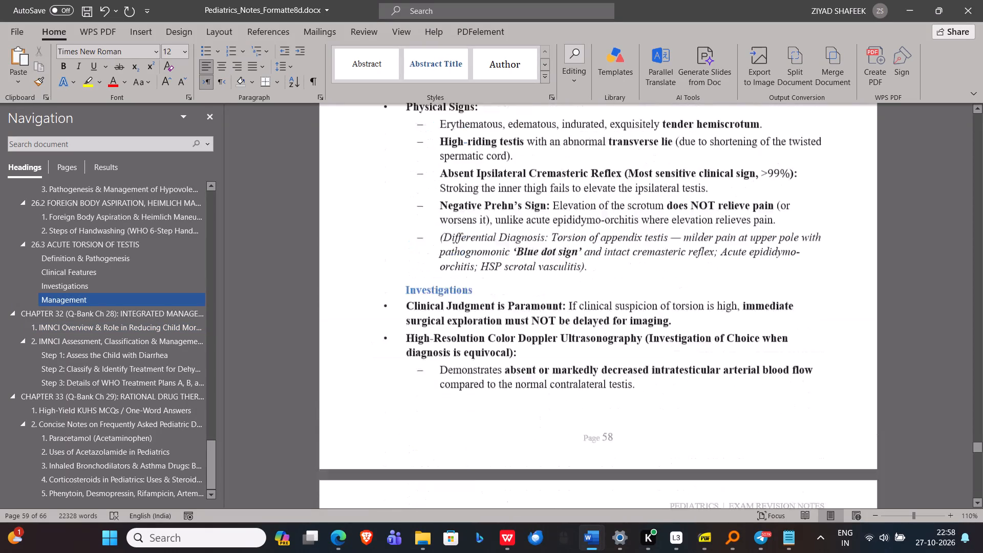
scroll(611, 432, up, 3)
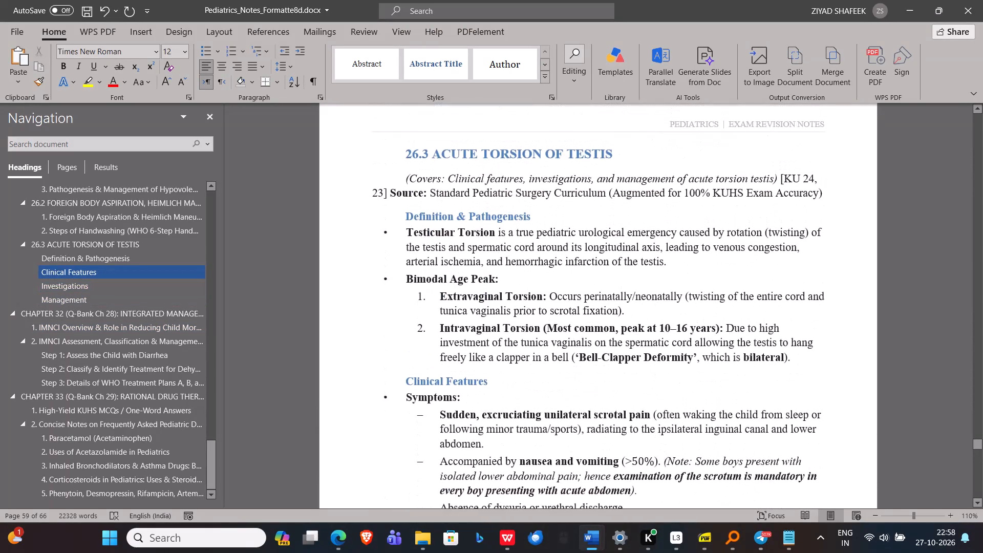
scroll(611, 432, up, 2)
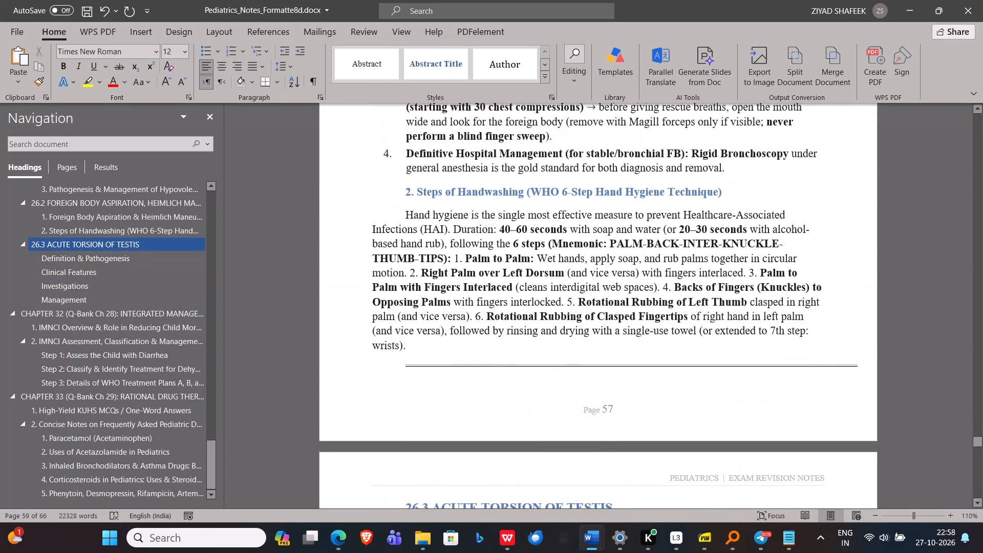
scroll(611, 432, up, 1)
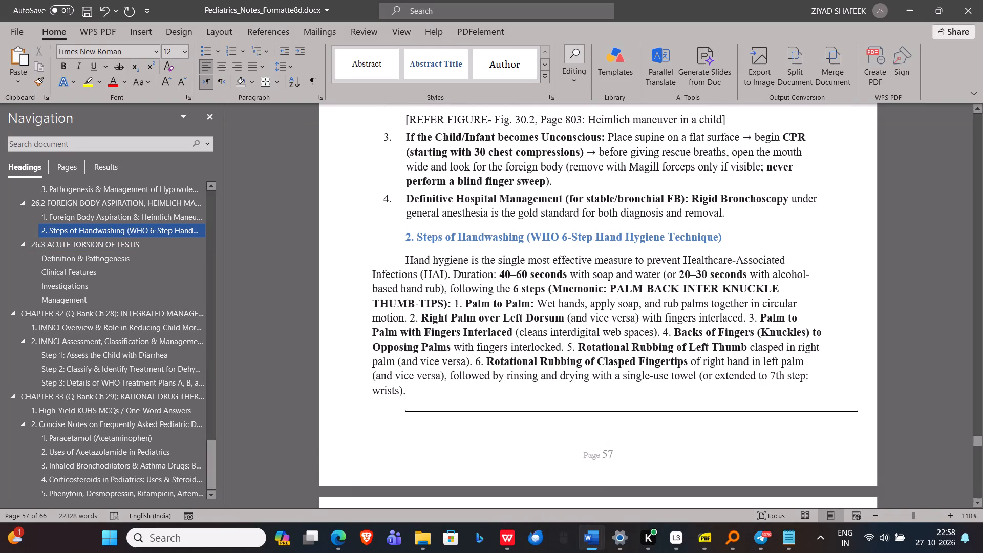
click(413, 318)
Review the formatting of the notes backwards from handwashing through shock, scorpion sting, snakebite and poisonings to Urticaria and Angioedema.
scroll(459, 321, up, 20)
scroll(459, 321, up, 2)
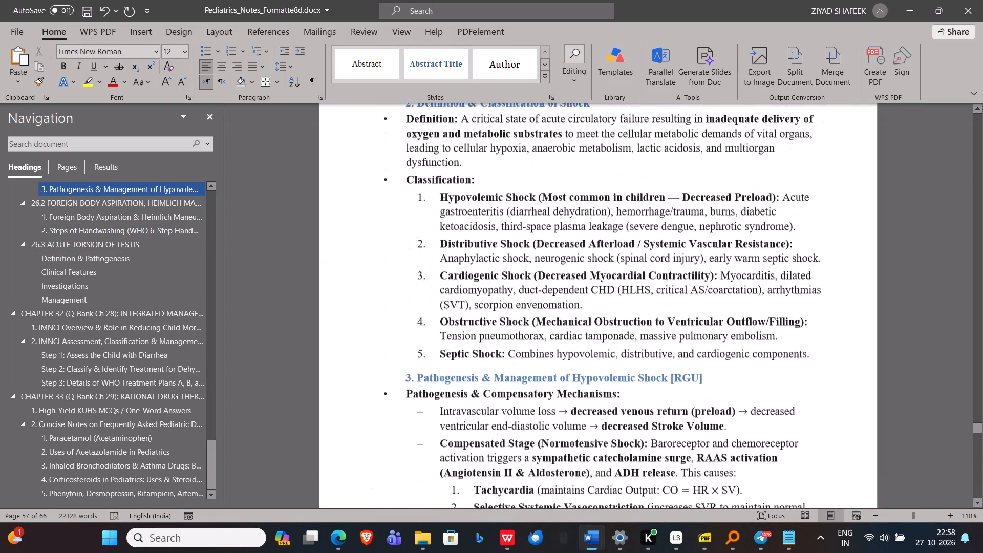
scroll(459, 321, up, 9)
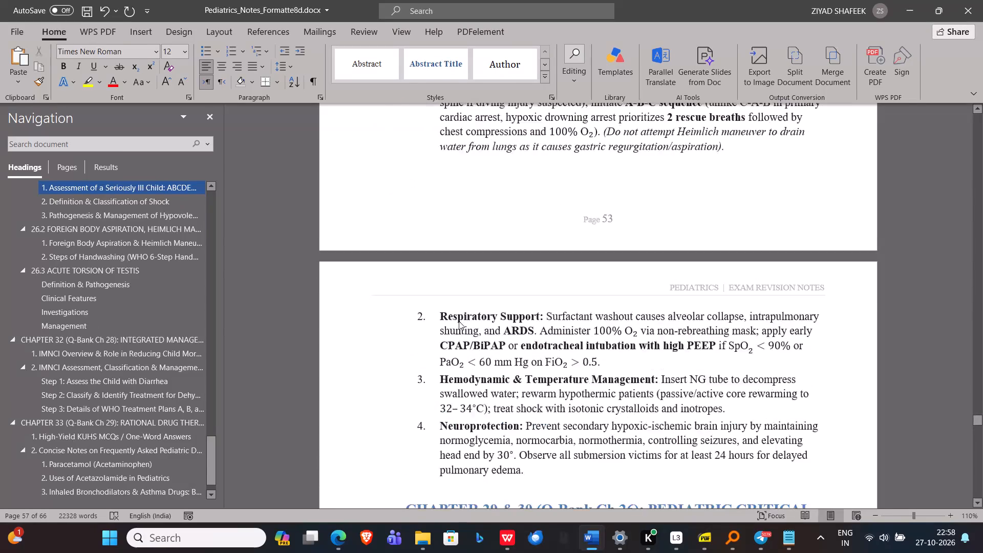
scroll(459, 321, up, 9)
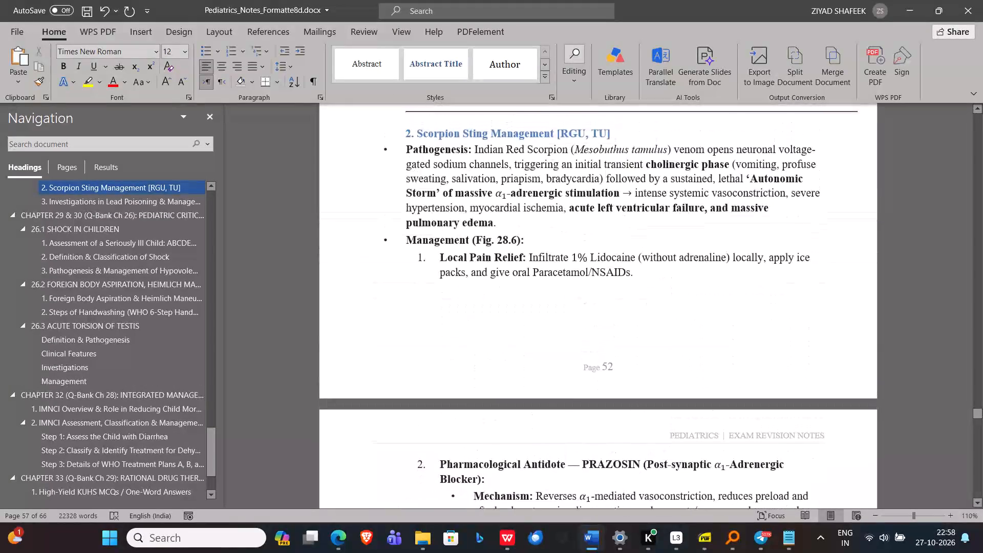
scroll(459, 321, up, 7)
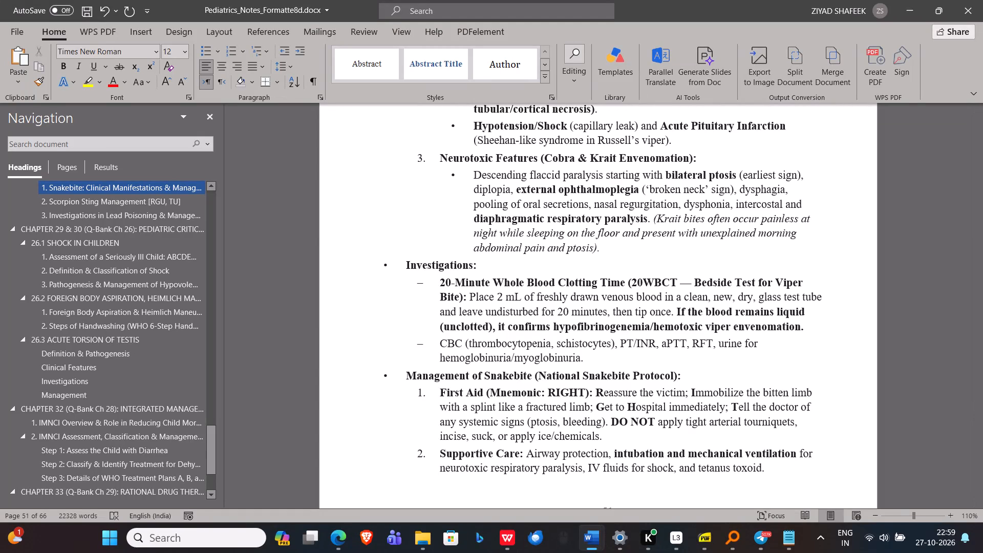
scroll(459, 321, up, 2)
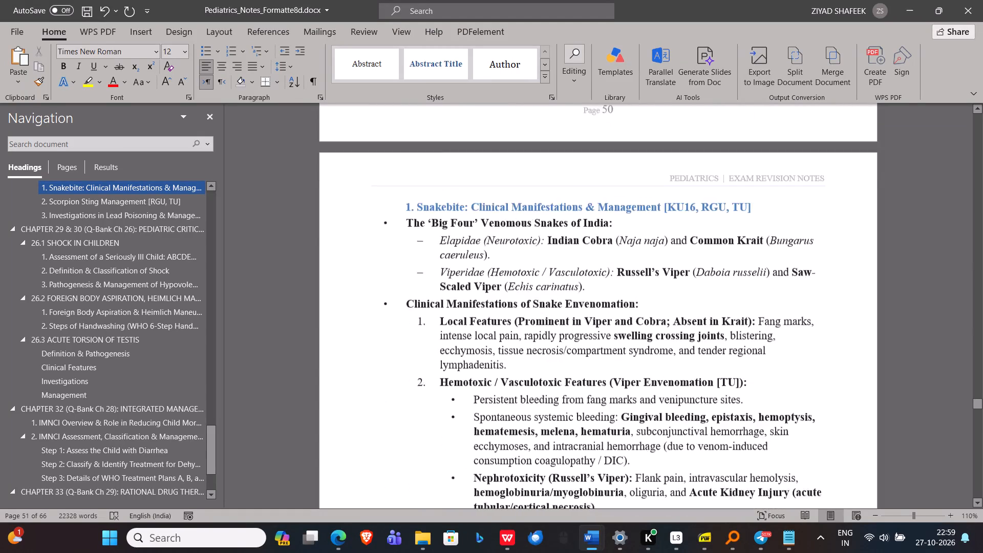
scroll(459, 321, up, 9)
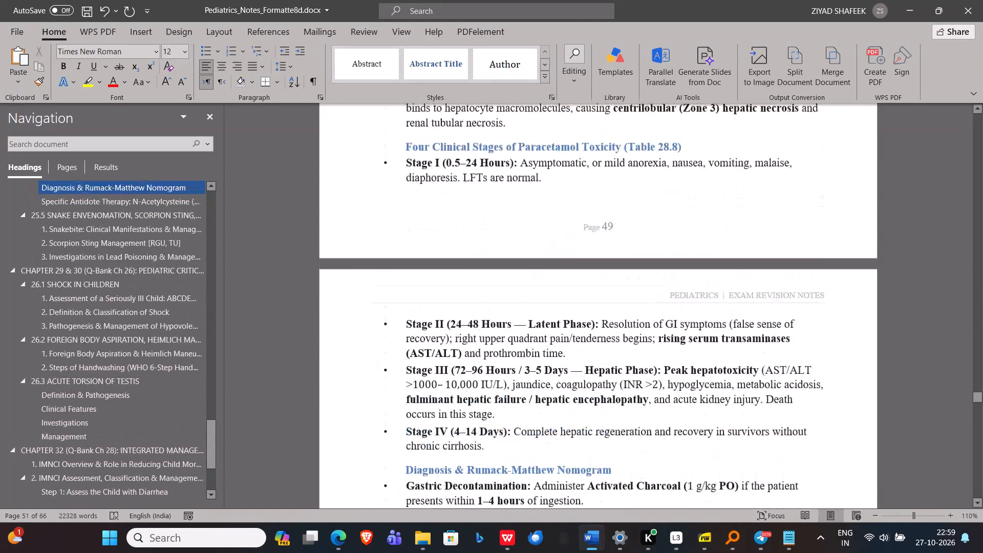
scroll(459, 321, up, 9)
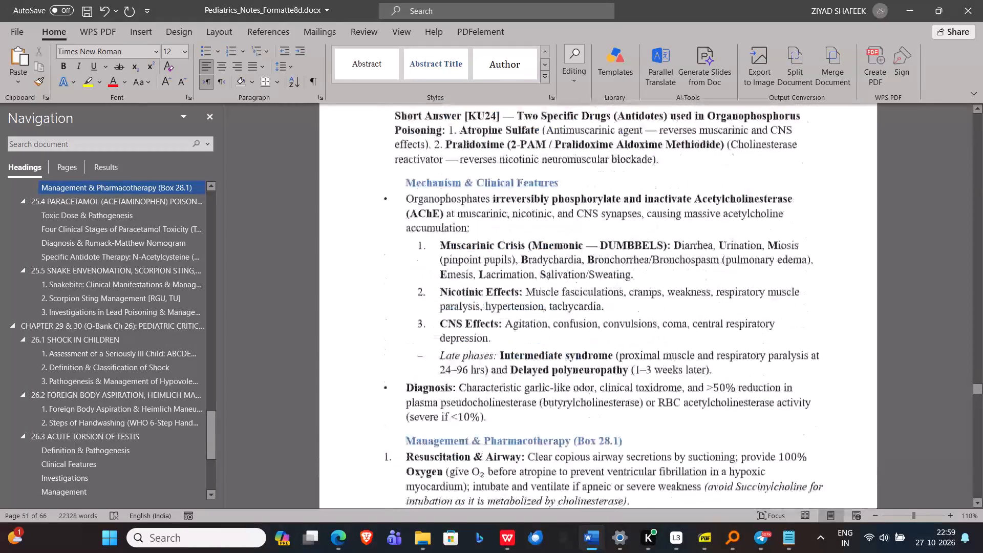
scroll(459, 321, up, 9)
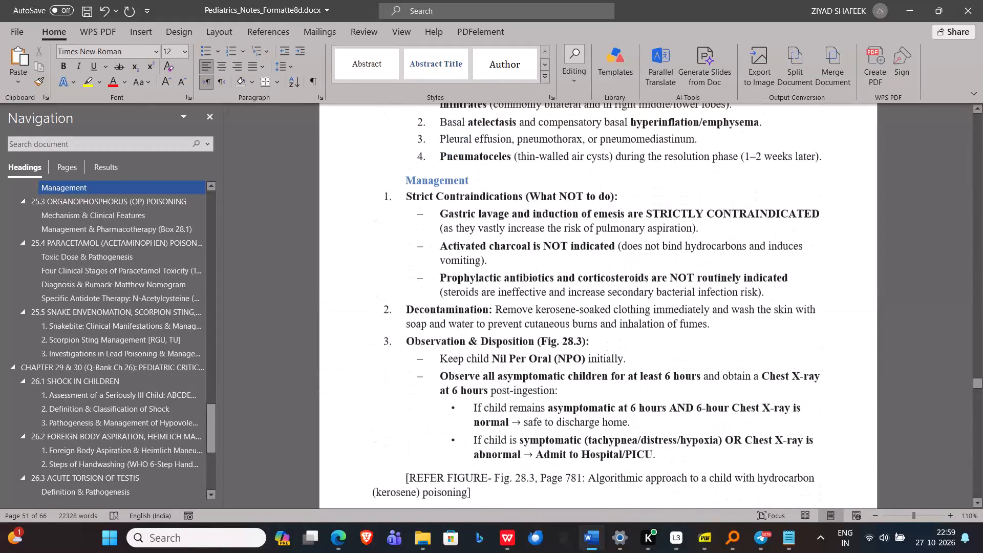
scroll(459, 321, up, 10)
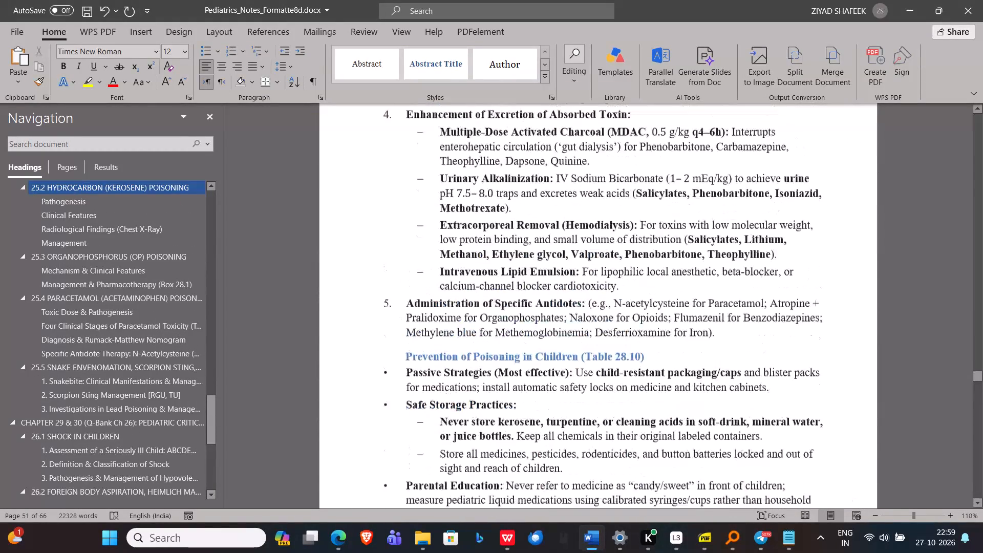
scroll(459, 321, up, 9)
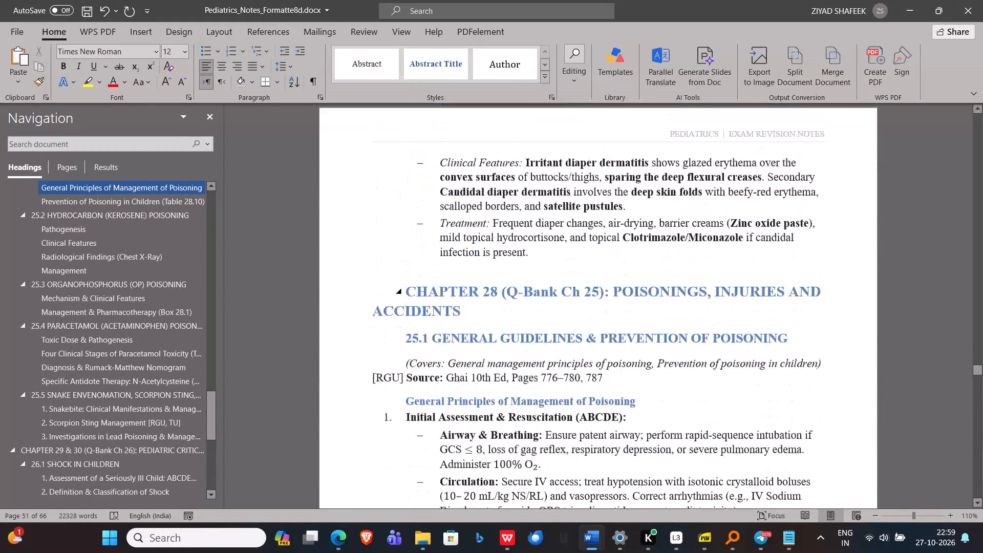
scroll(459, 321, up, 9)
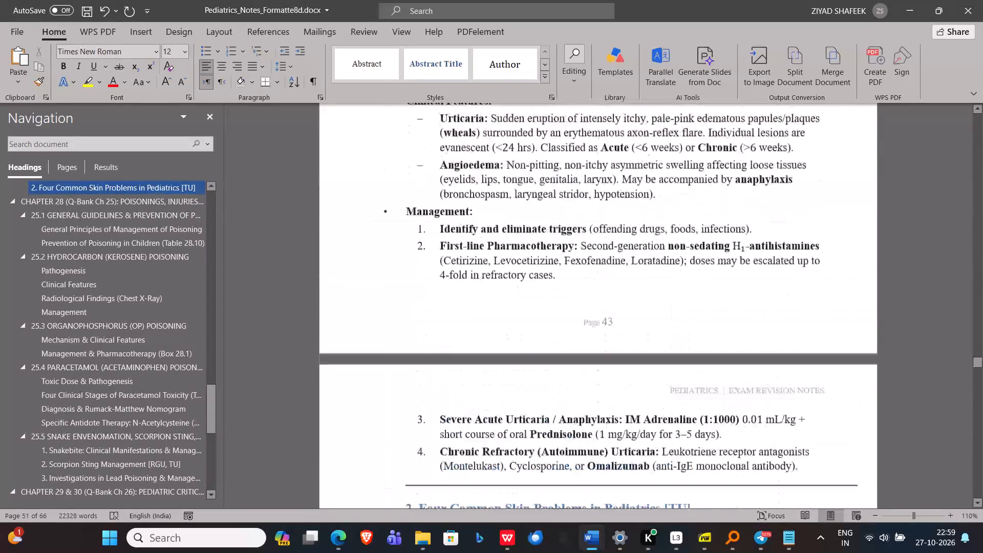
Review the formatting back through AEFI and cold chain to the Vaccine Vial Monitor section, and select its stages diagram.
scroll(459, 321, up, 6)
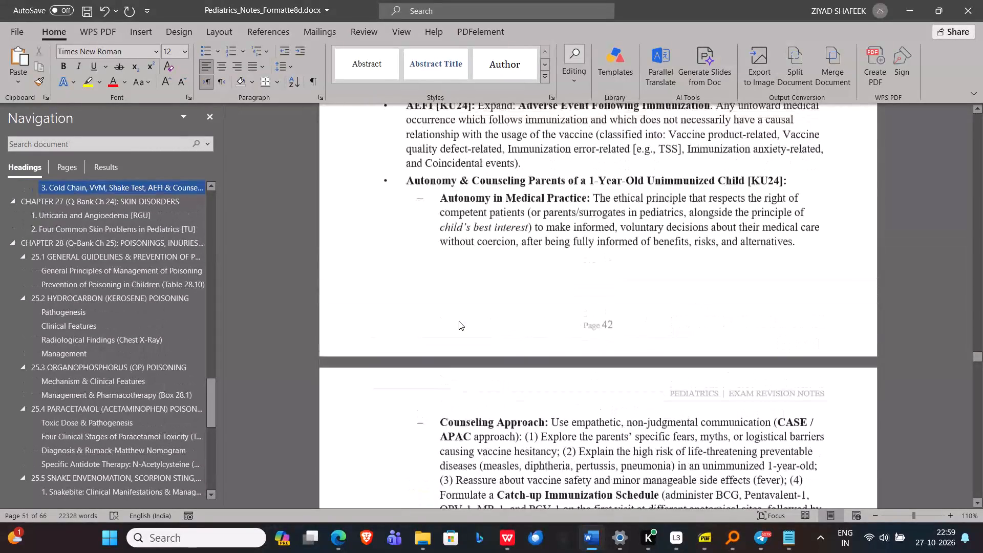
scroll(459, 321, up, 3)
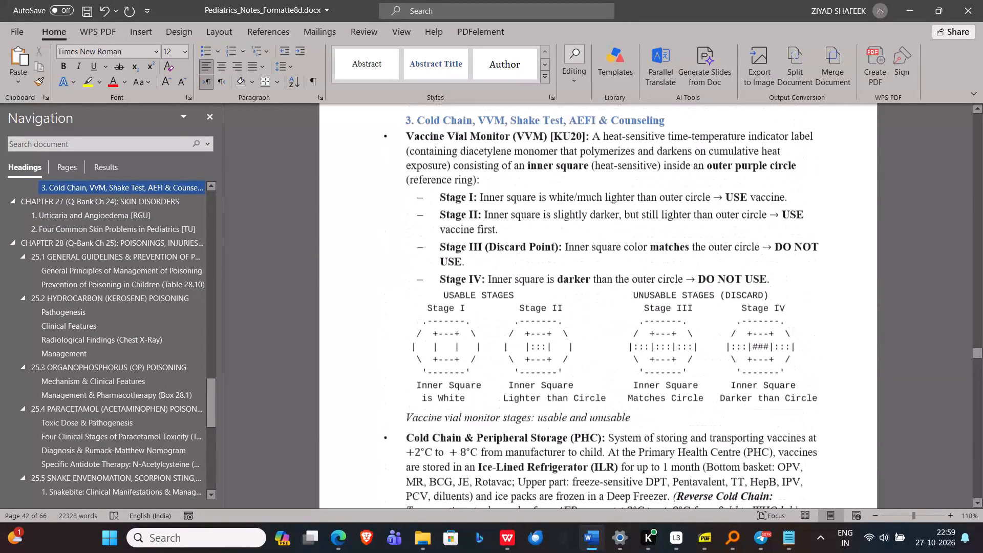
scroll(459, 321, up, 1)
click(474, 398)
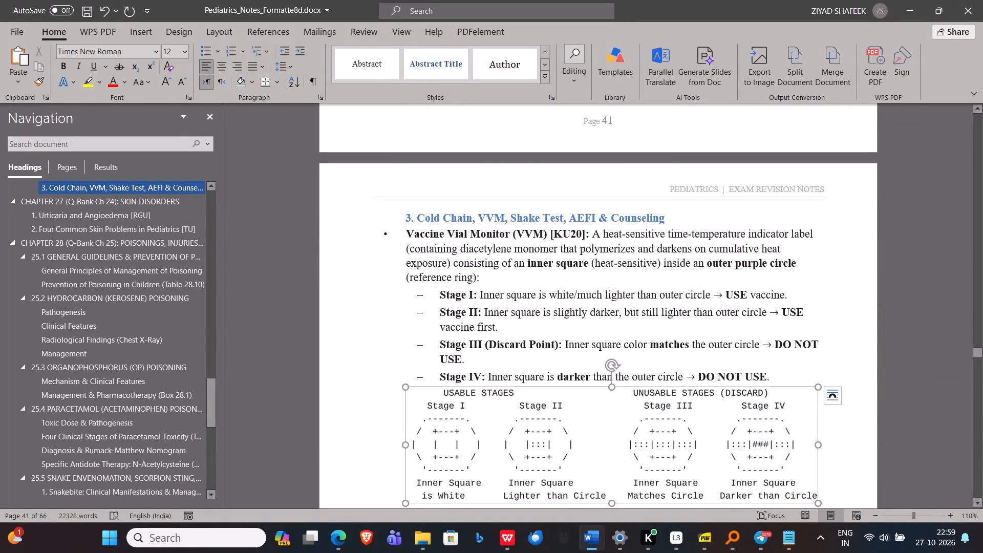
Review the formatting of the notes backwards from the vaccine sections through the immunization schedule and visual pathway to Extraocular Muscles & Nerve Supply.
scroll(474, 398, up, 5)
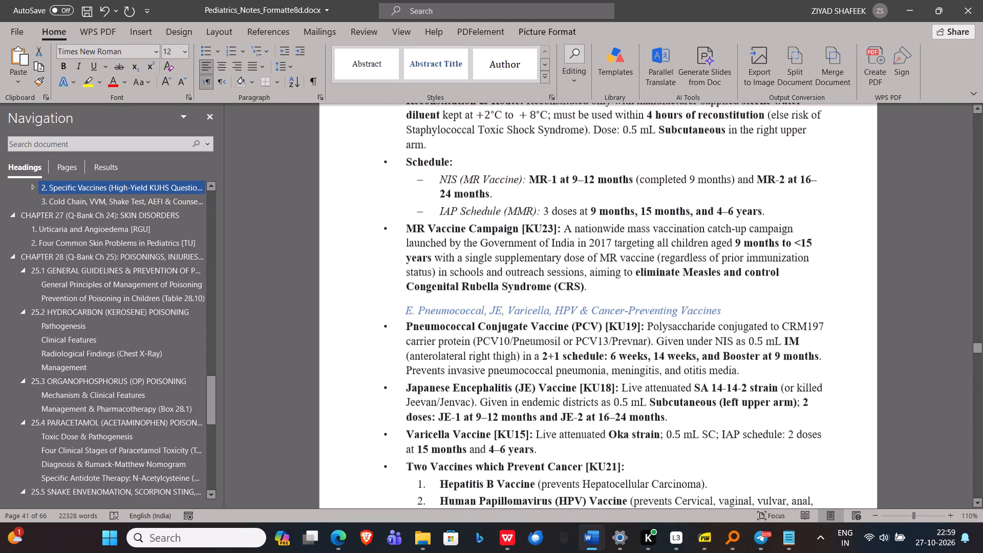
scroll(474, 398, up, 6)
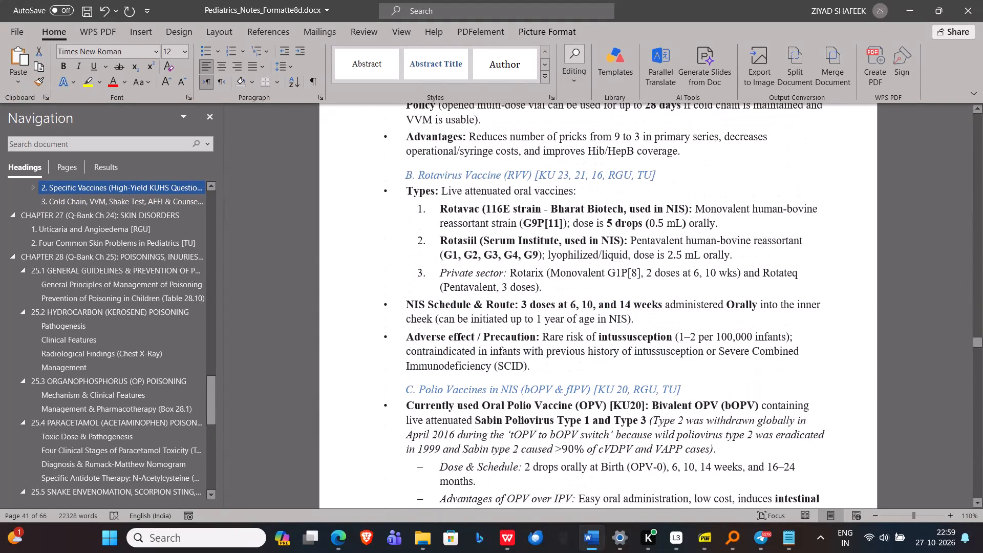
scroll(663, 409, down, 1)
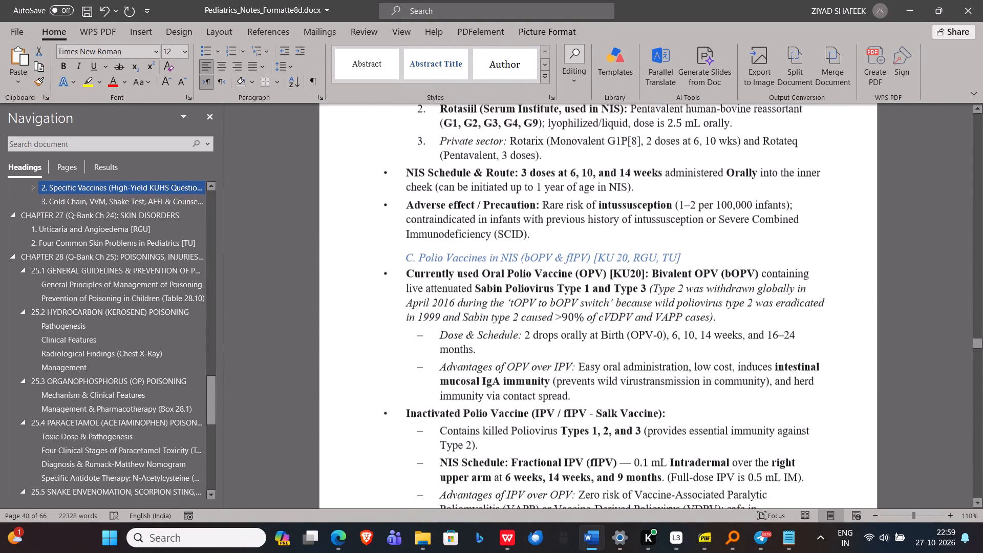
scroll(663, 409, down, 1)
scroll(663, 409, up, 9)
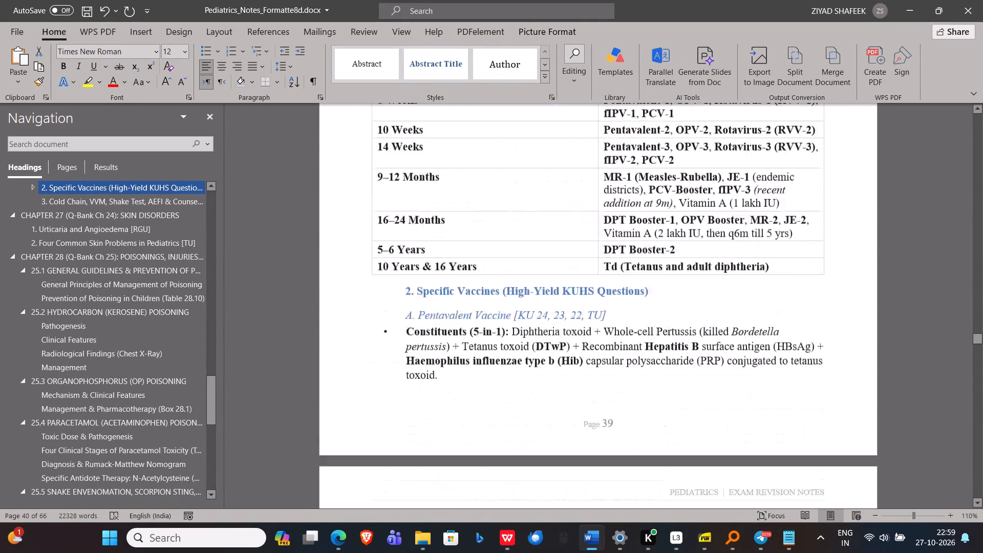
scroll(663, 409, up, 7)
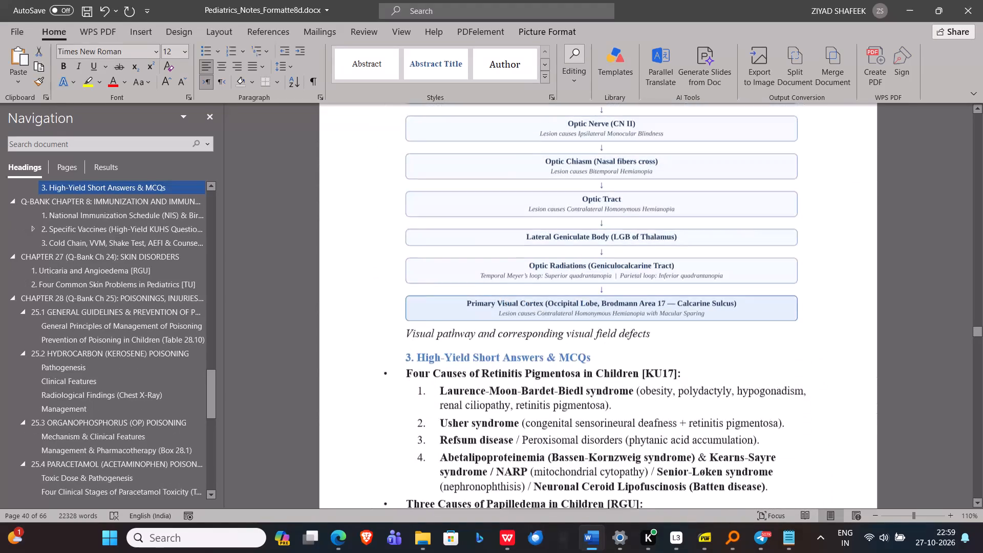
scroll(663, 409, up, 2)
click(663, 409)
scroll(663, 409, up, 2)
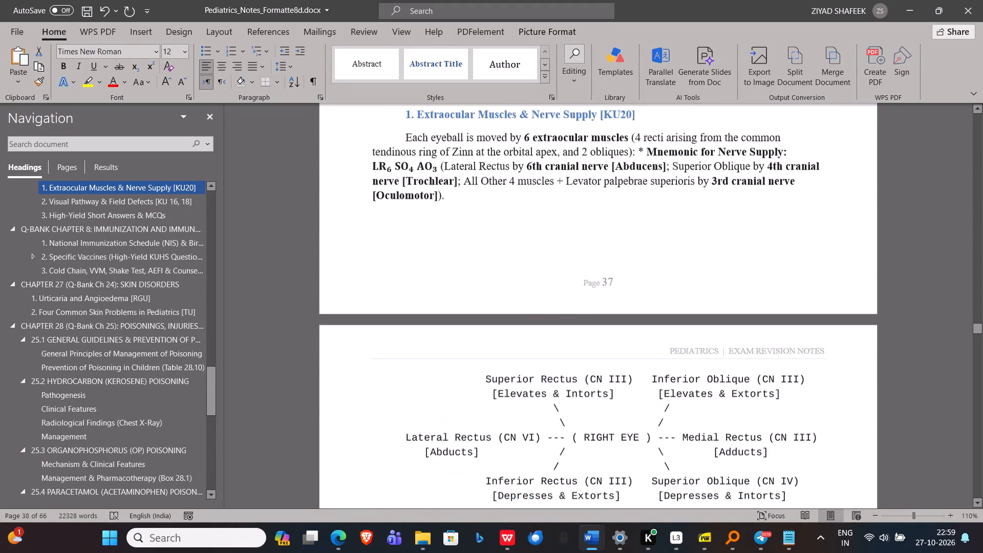
Review the formatting back through Lactose Intolerance, Galactosemia, Genetic Counseling and Turner Syndrome to the Down Syndrome complications list.
scroll(663, 409, up, 5)
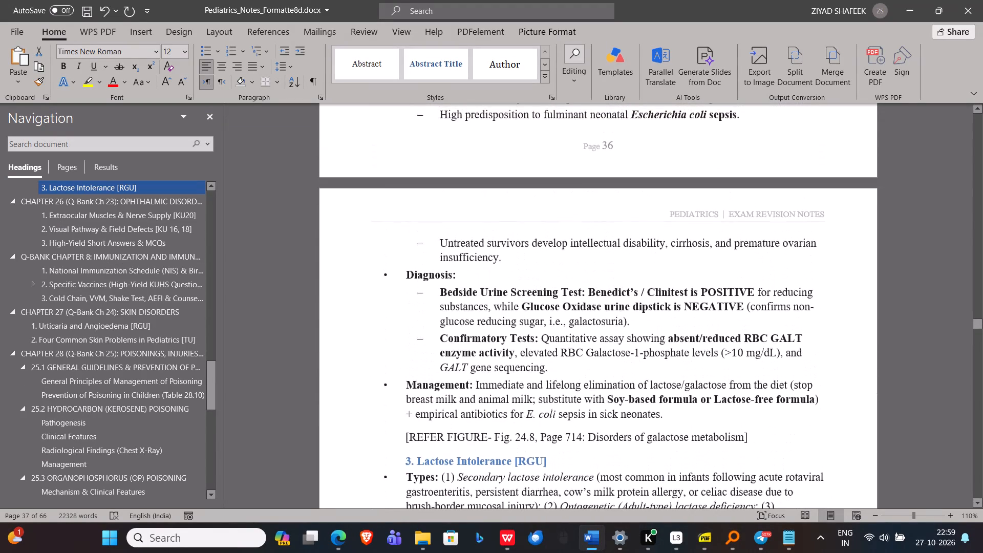
scroll(663, 409, down, 1)
scroll(663, 409, up, 13)
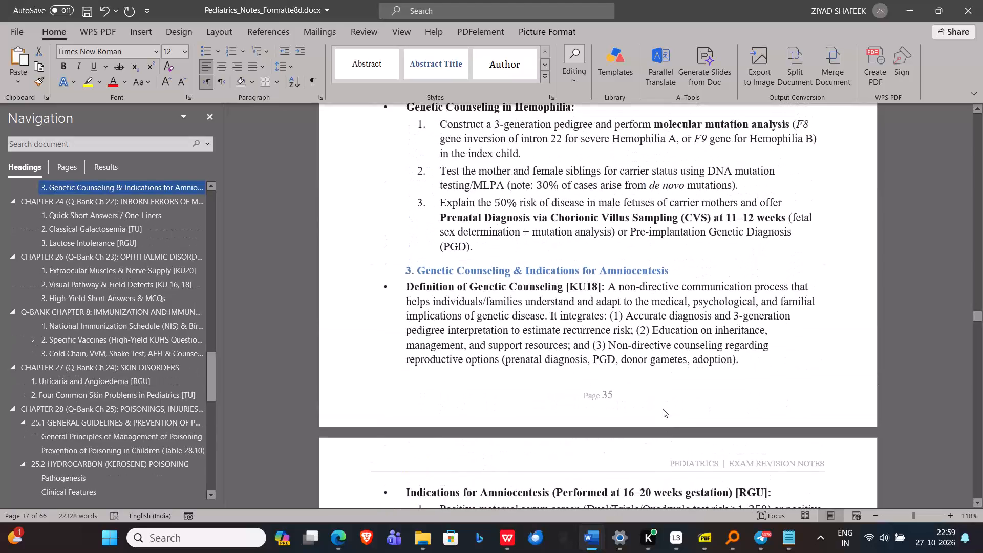
scroll(663, 409, up, 9)
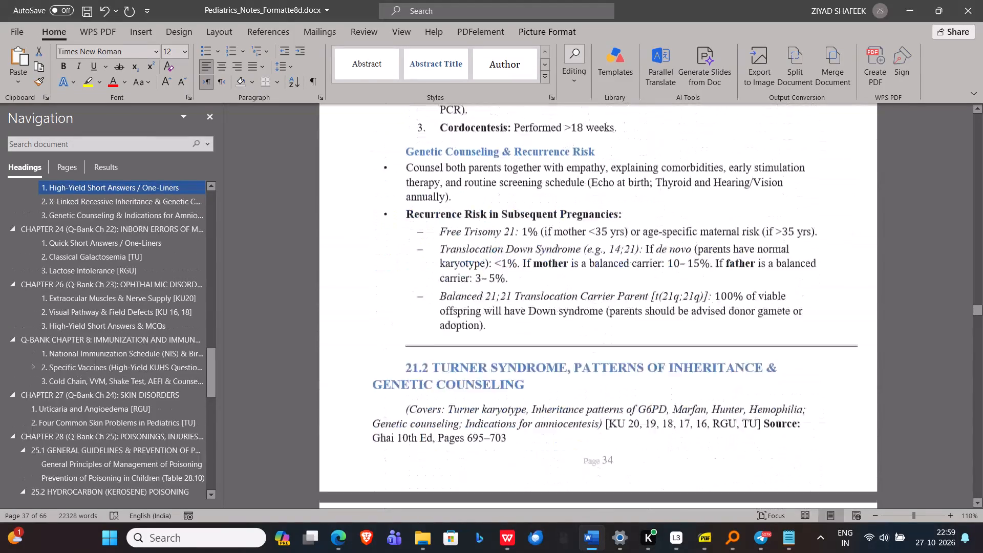
scroll(663, 409, up, 8)
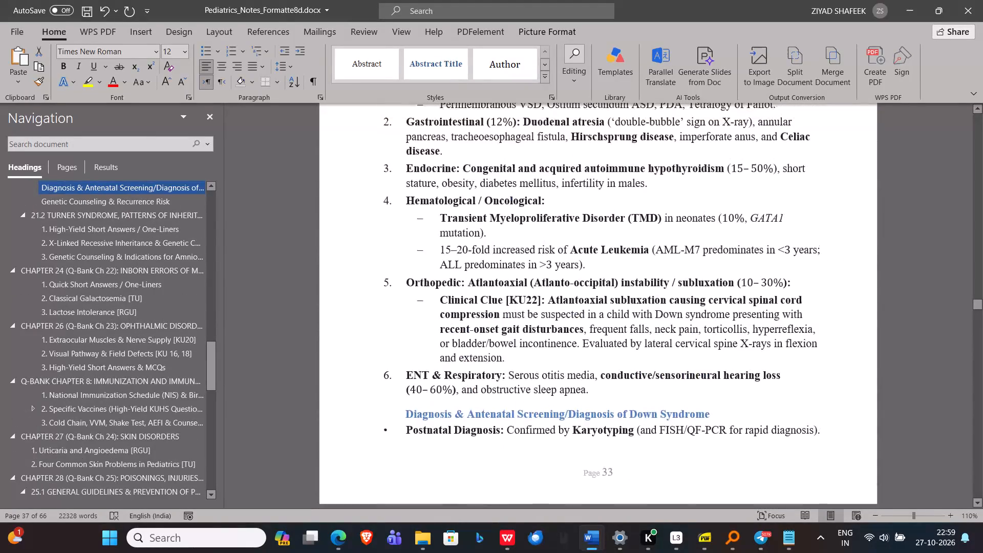
Split the Genetic Basis (Cytogenetics) paragraph under Down Syndrome so "2. Robertsonian Translocation" and "3. Mosaicism" each start a new paragraph.
scroll(663, 409, up, 7)
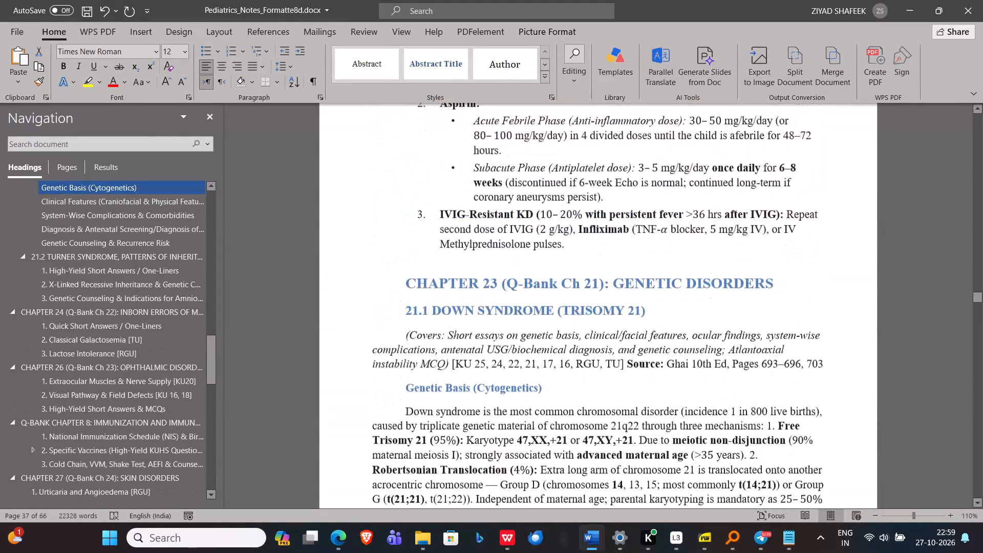
scroll(663, 409, up, 1)
scroll(663, 409, down, 4)
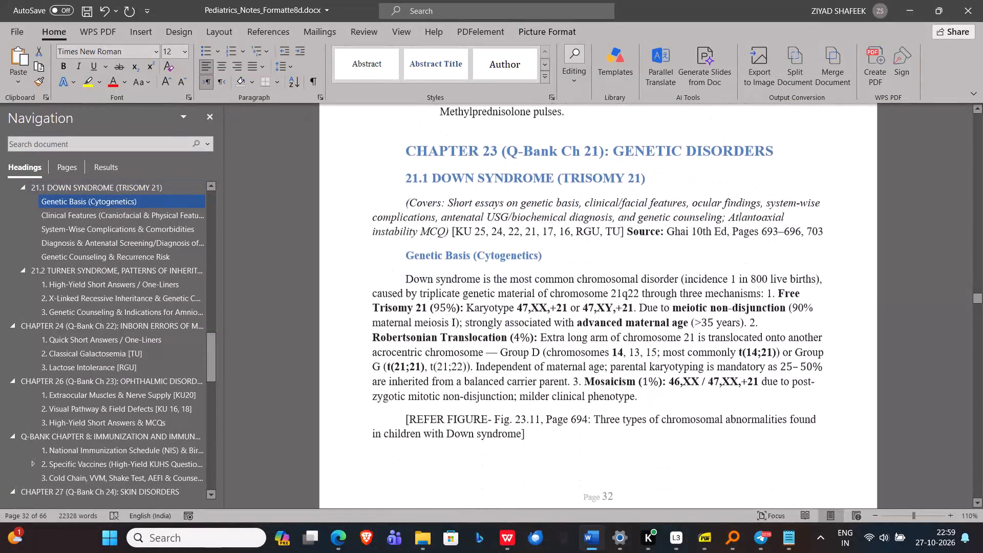
scroll(663, 409, up, 2)
scroll(663, 409, down, 2)
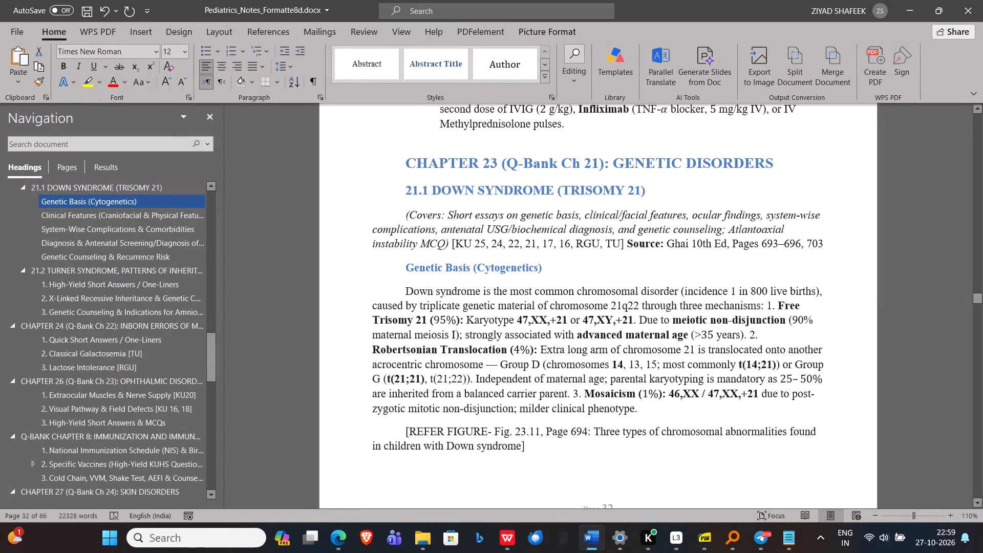
click(745, 335)
key(Return)
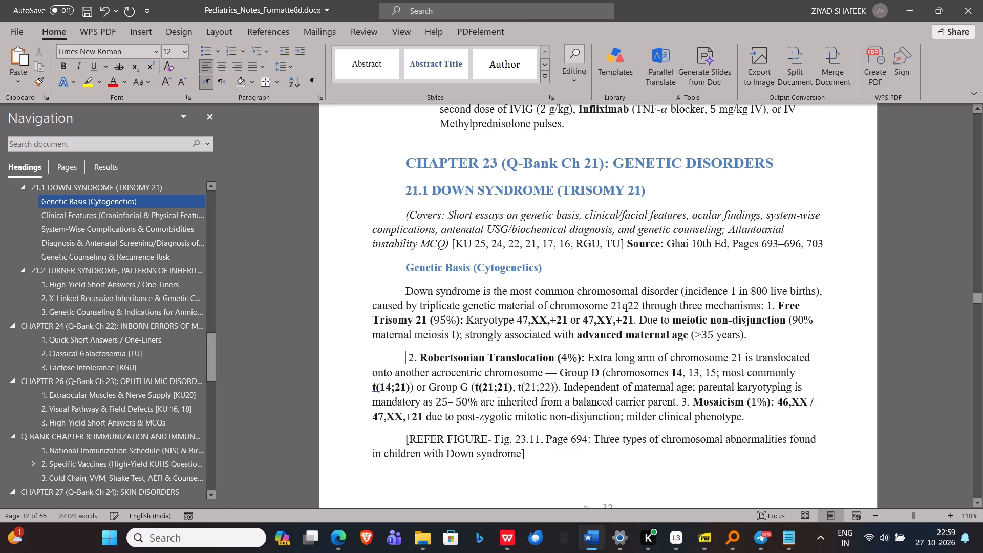
click(682, 400)
key(Return)
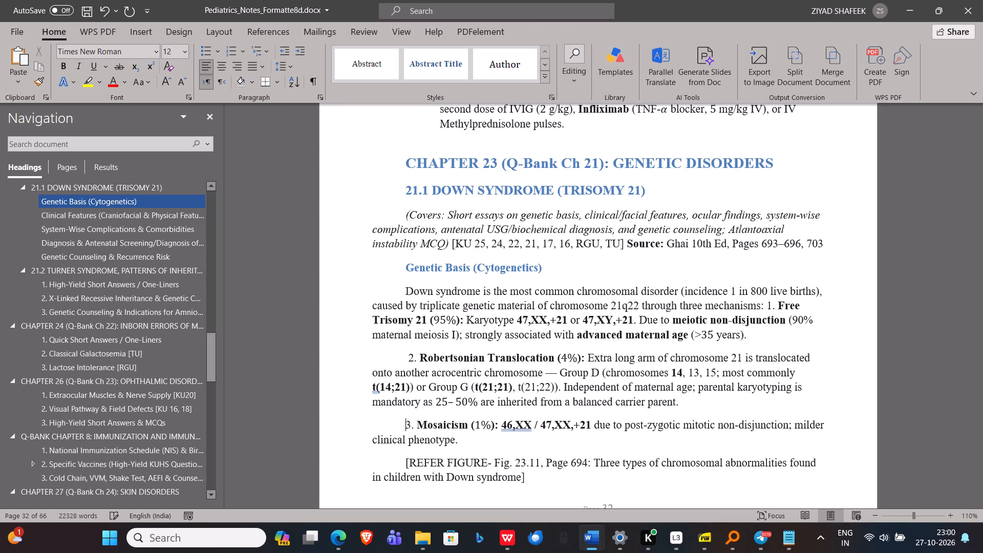
Review the formatting back through Kawasaki Disease, IgA Vasculitis, Juvenile Idiopathic Arthritis, Wilms Tumor and Neuroblastoma to the ALL chemotherapy section.
scroll(682, 400, up, 8)
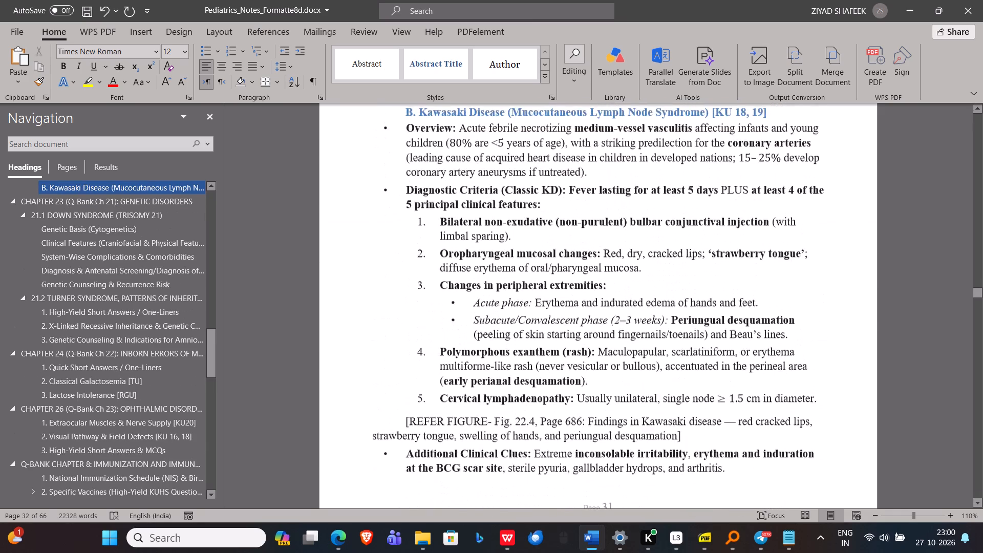
scroll(682, 400, up, 8)
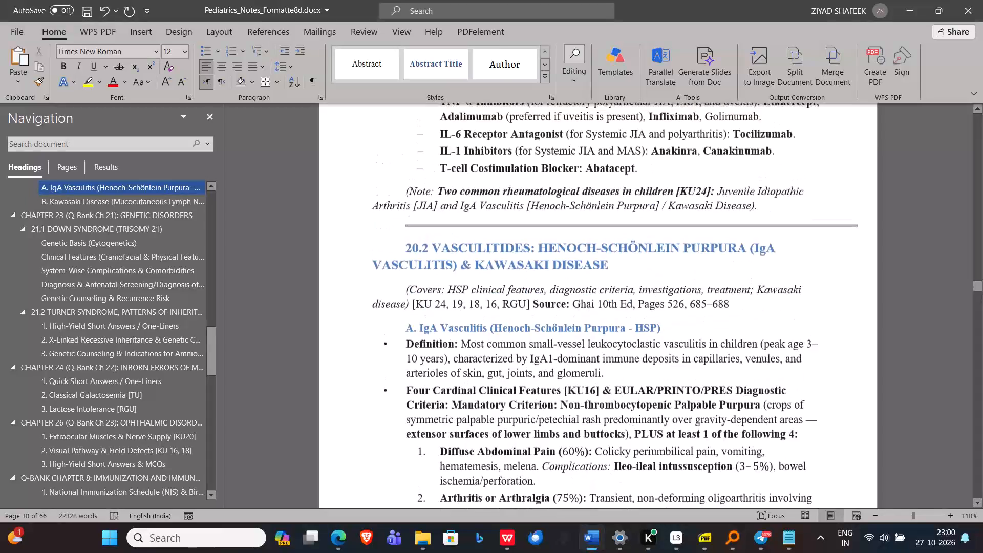
scroll(682, 400, up, 11)
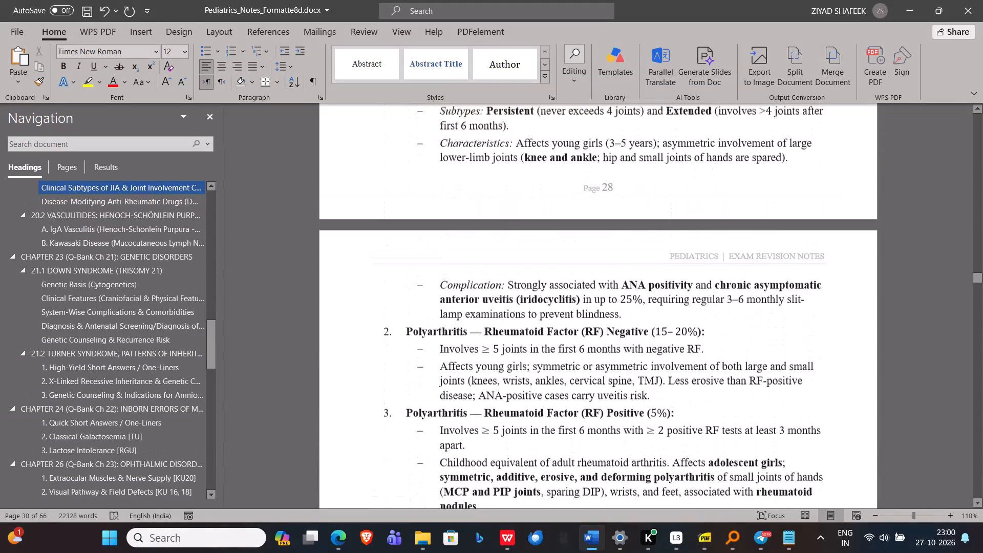
scroll(682, 400, up, 4)
scroll(682, 400, down, 1)
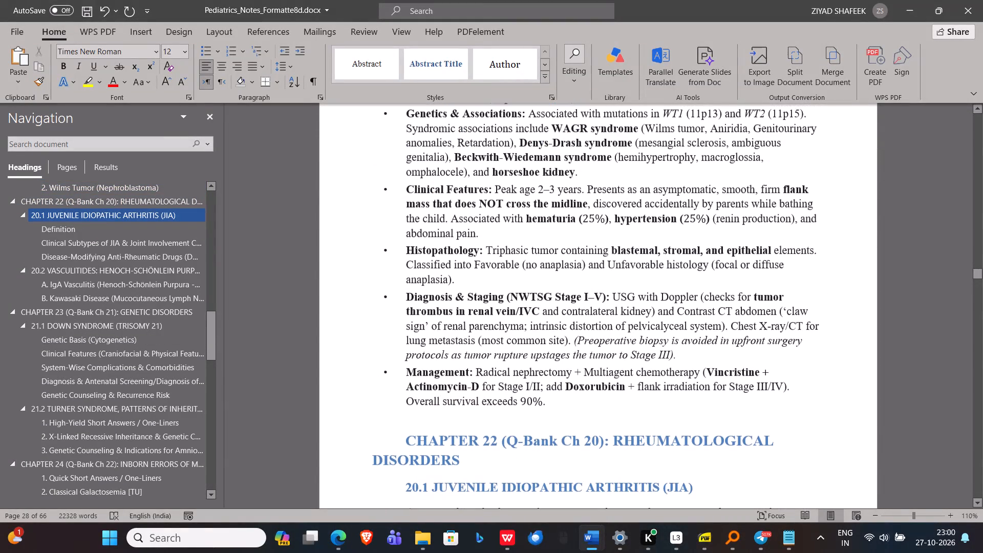
scroll(682, 400, up, 5)
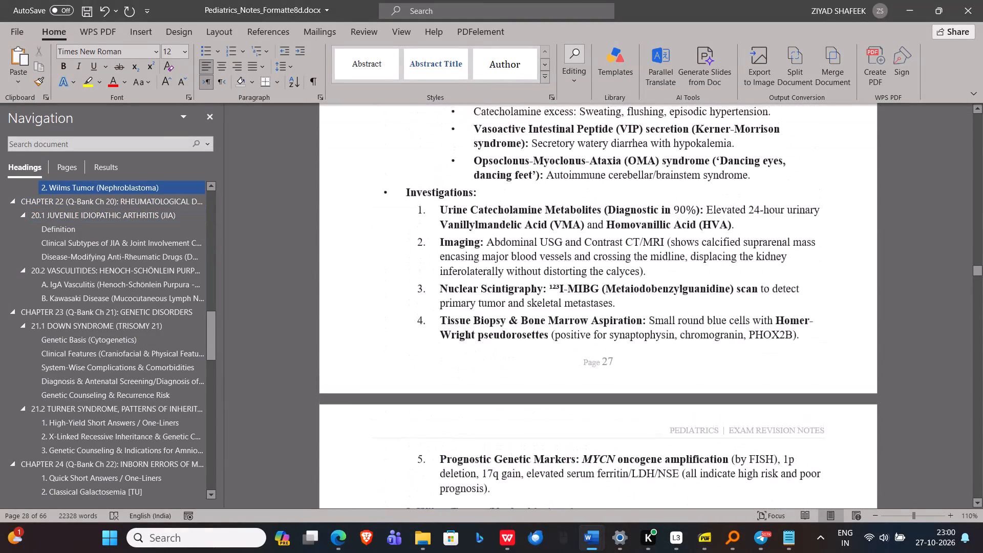
scroll(682, 400, up, 7)
In Principles of Management & Chemotherapy in ALL, start new paragraphs at "4. Phase 3: Consolidation / Intensification" and "5. Phase 4: Maintenance / Continuation Therapy".
scroll(682, 400, down, 1)
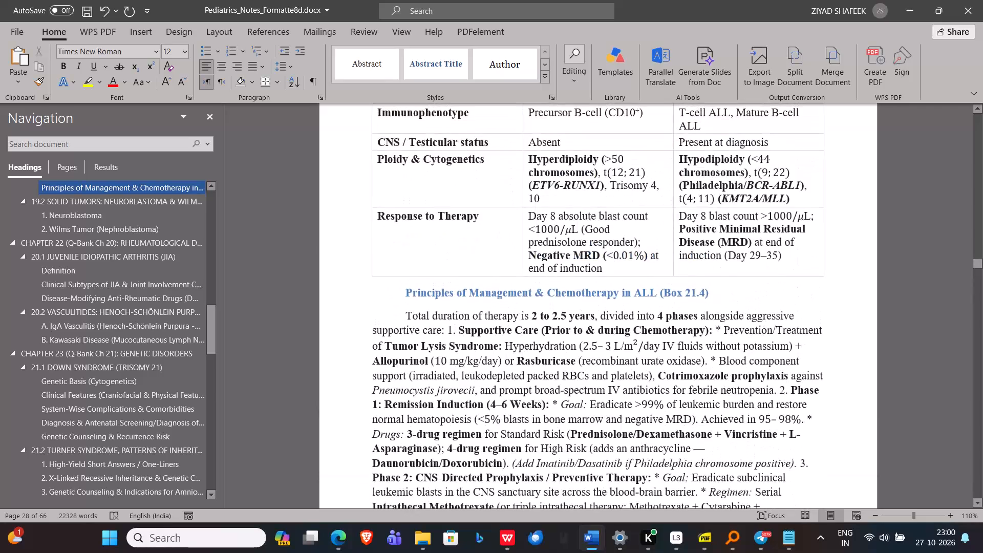
scroll(682, 400, down, 1)
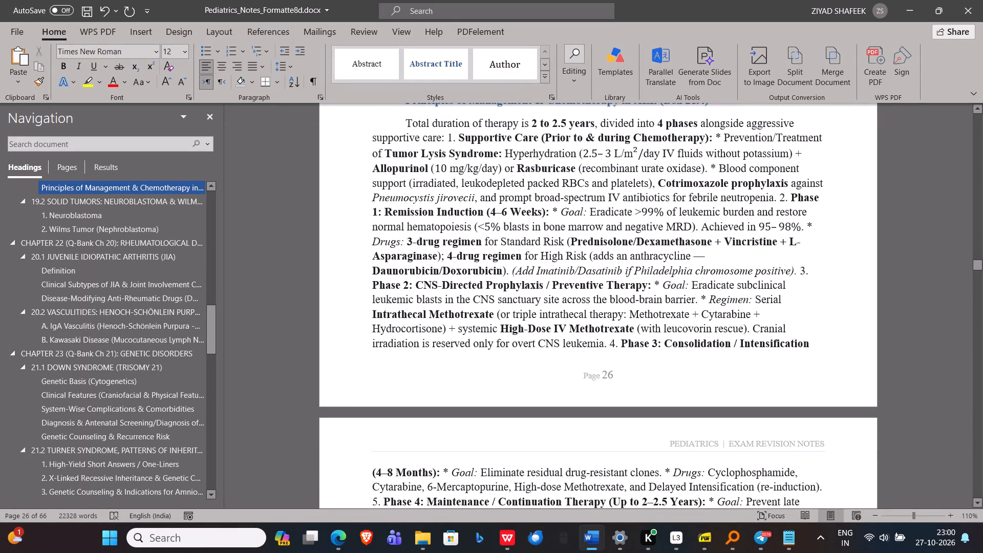
right_click(607, 342)
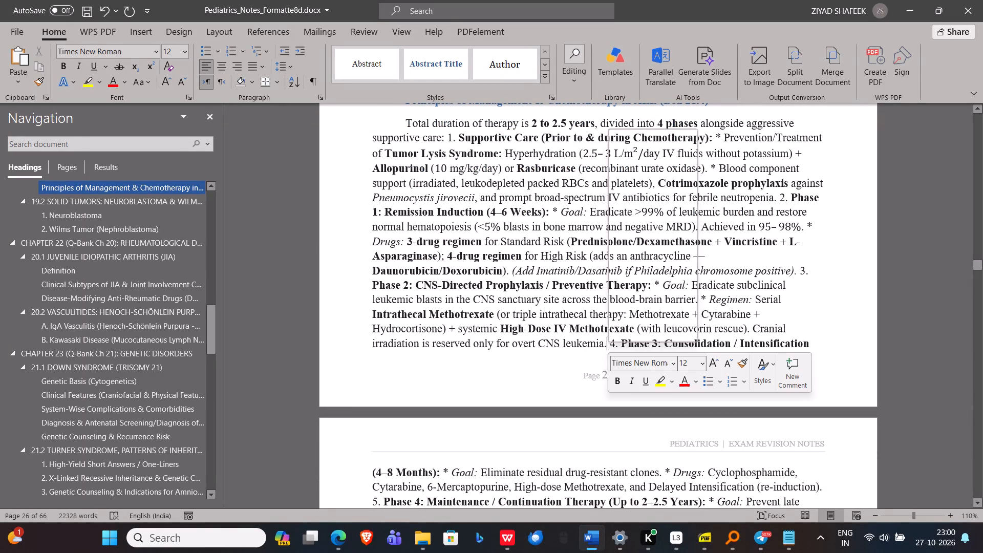
click(607, 342)
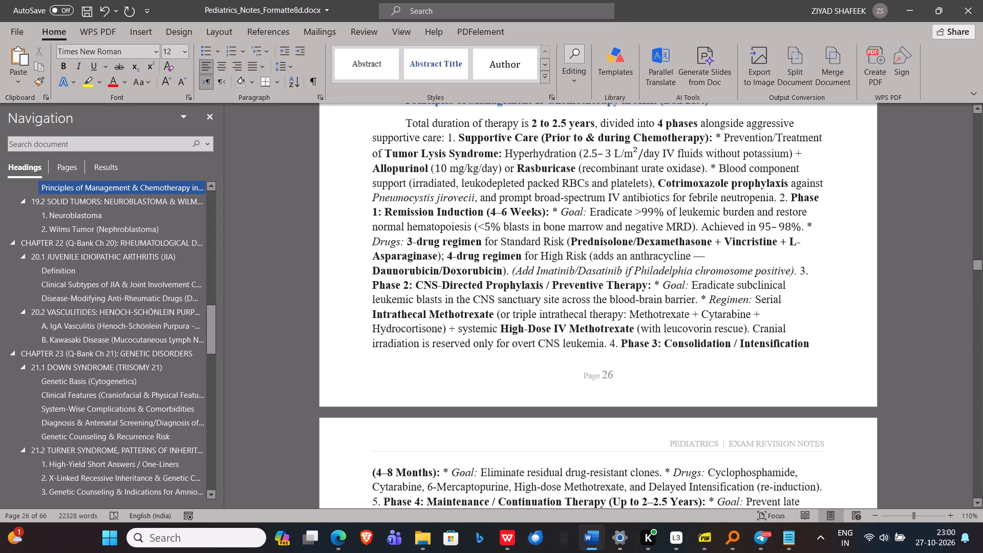
key(Return)
scroll(607, 342, down, 1)
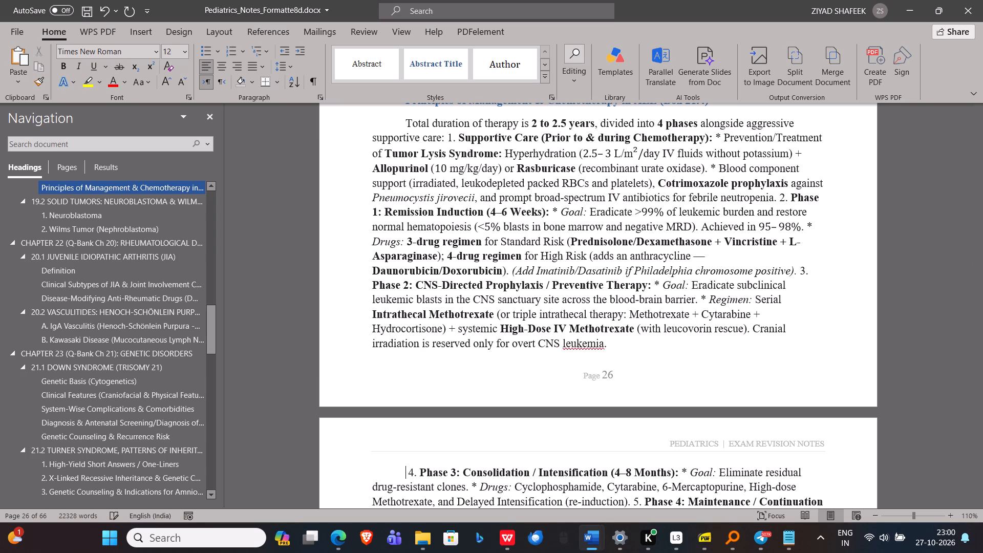
scroll(607, 342, down, 1)
click(630, 332)
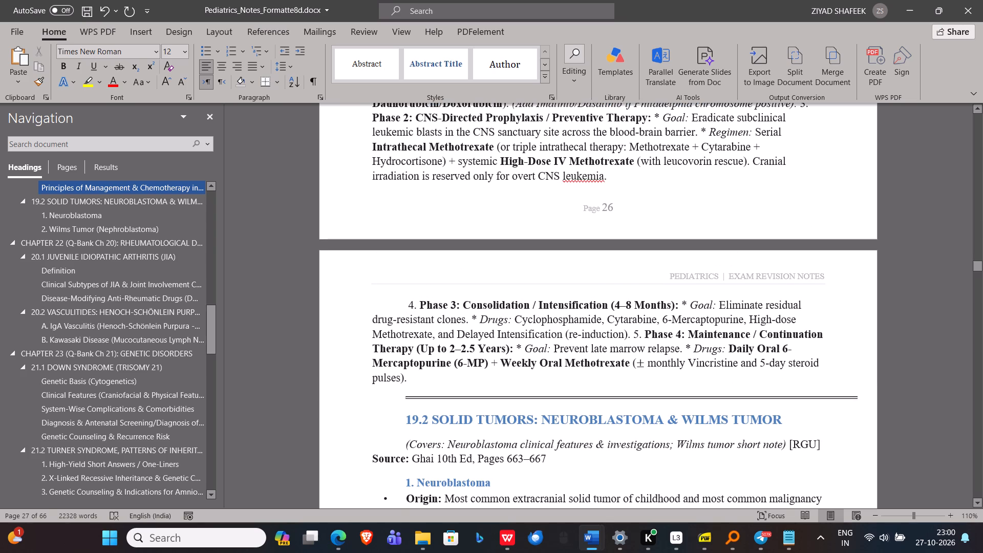
key(Return)
In the same ALL chemotherapy text, start new paragraphs at "2. Phase 1: Remission Induction" and "3. Phase 2: CNS-Directed Prophylaxis / Preventive Therapy".
scroll(630, 332, up, 2)
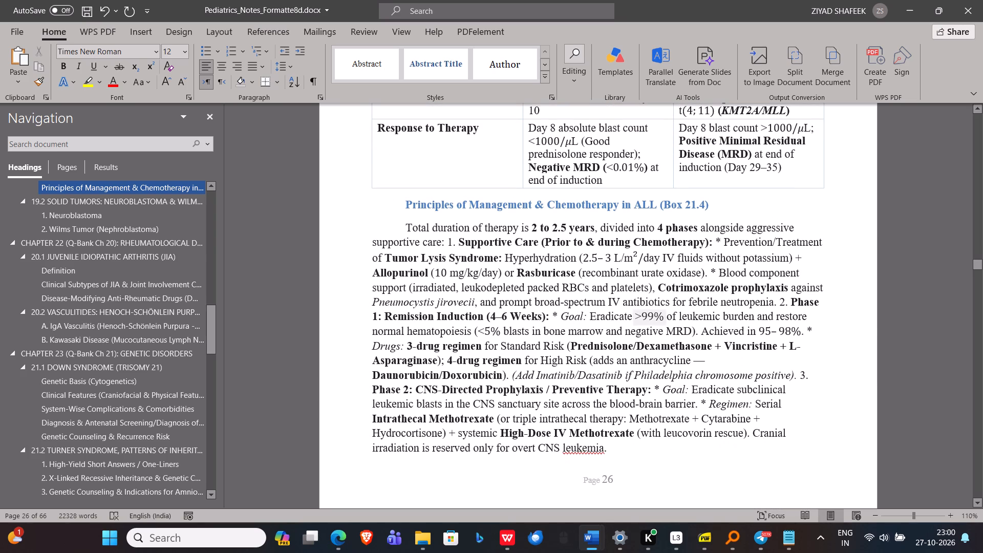
click(781, 304)
key(Return)
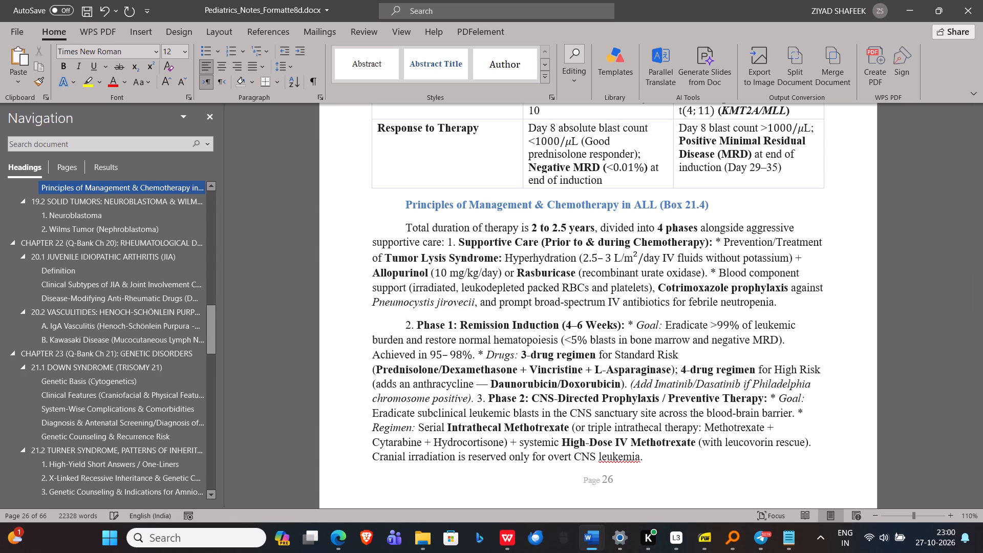
click(478, 400)
key(Return)
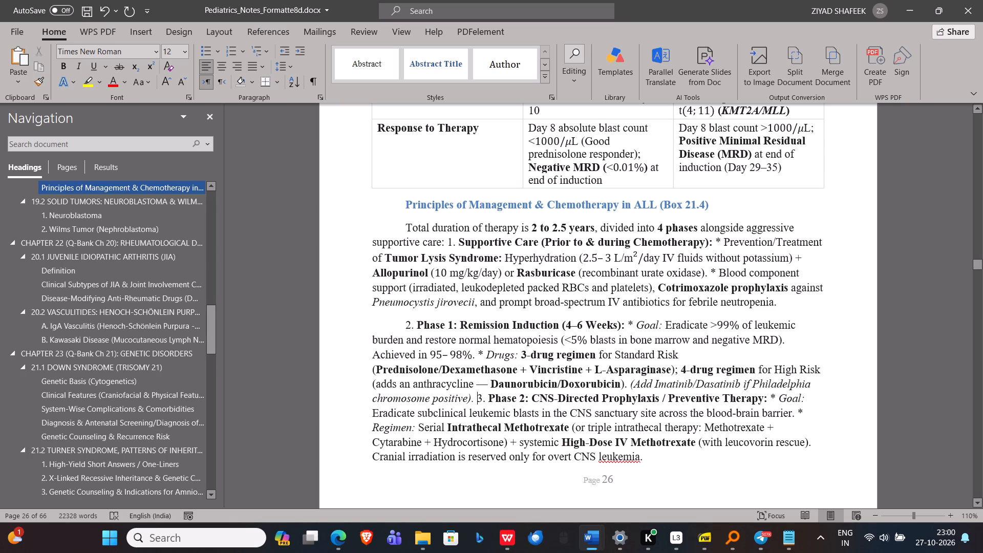
scroll(478, 400, down, 1)
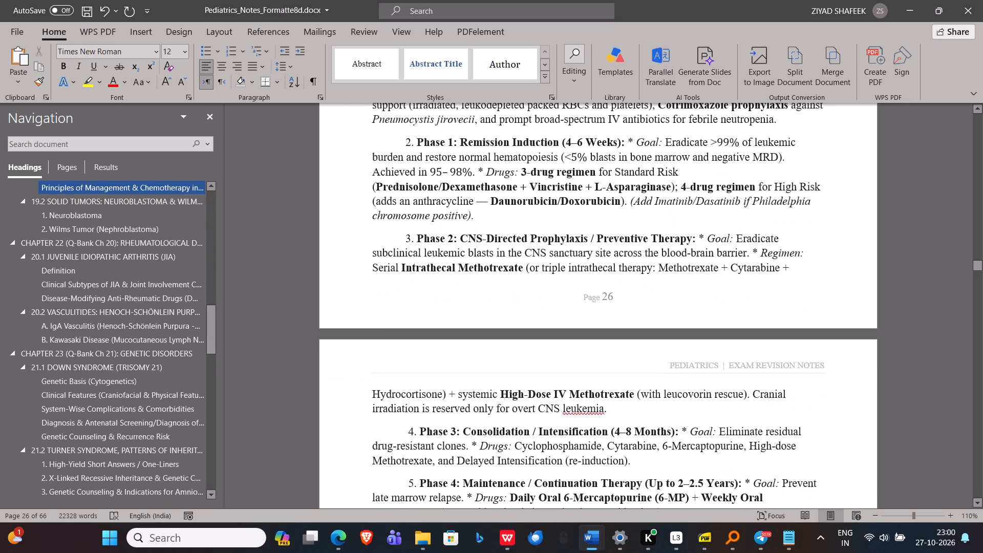
Review the formatting back from ALL chemotherapy through ALL classification, renal AKI and UTI topics to Management of PSGN.
scroll(478, 400, up, 3)
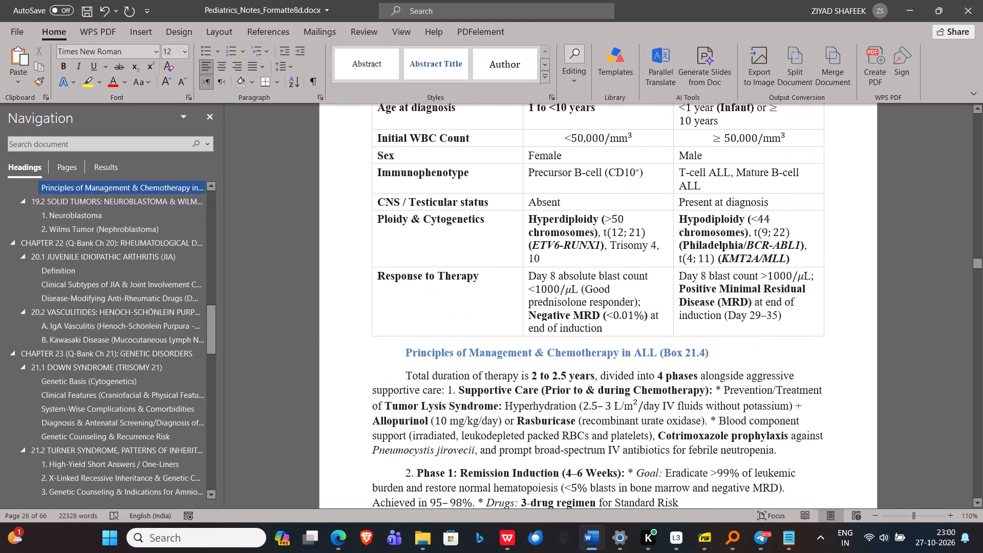
scroll(478, 400, up, 6)
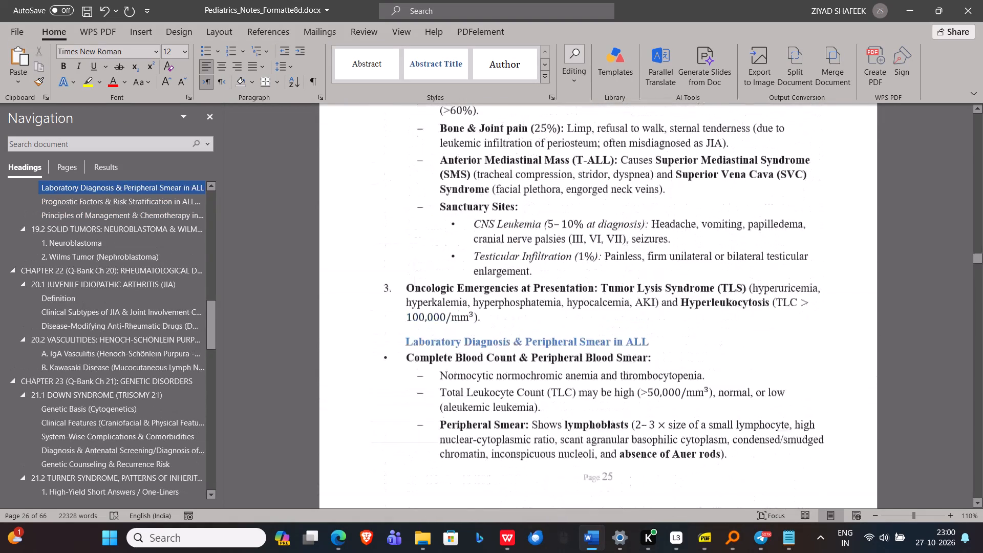
scroll(478, 400, up, 6)
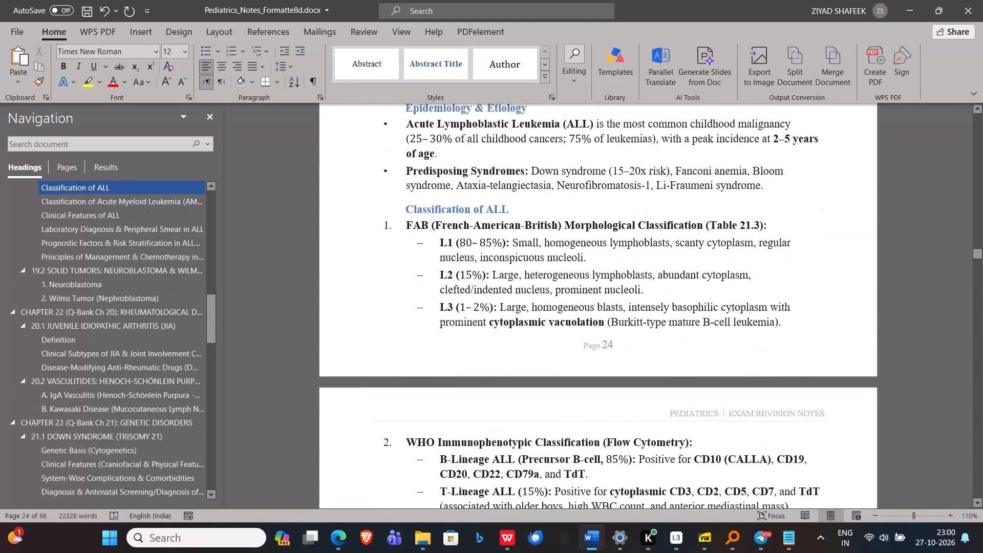
scroll(478, 400, down, 2)
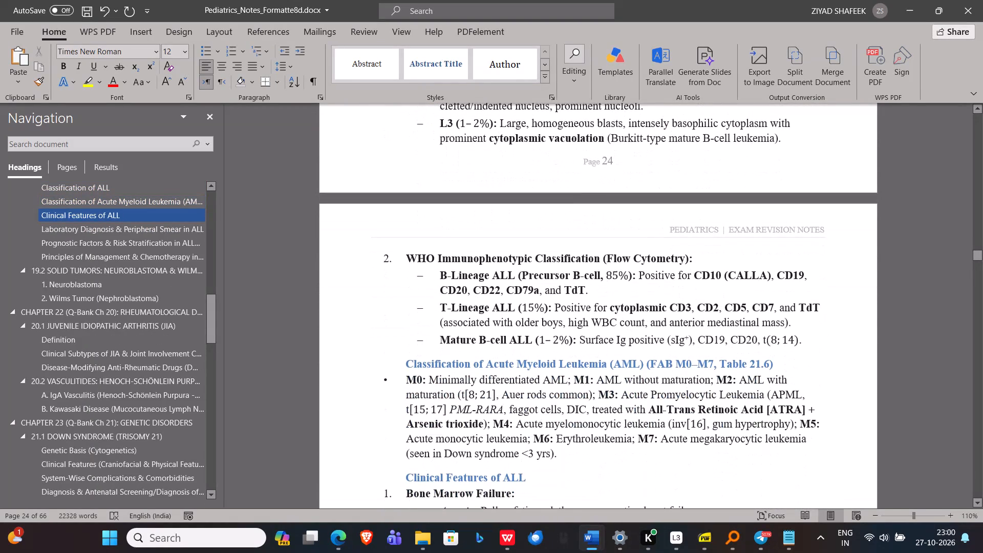
scroll(478, 400, up, 9)
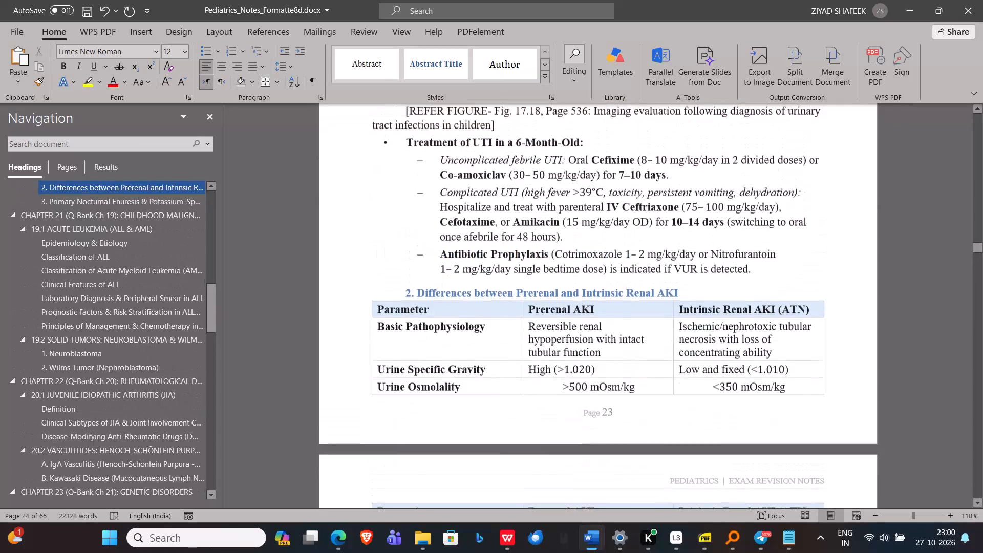
scroll(478, 400, up, 7)
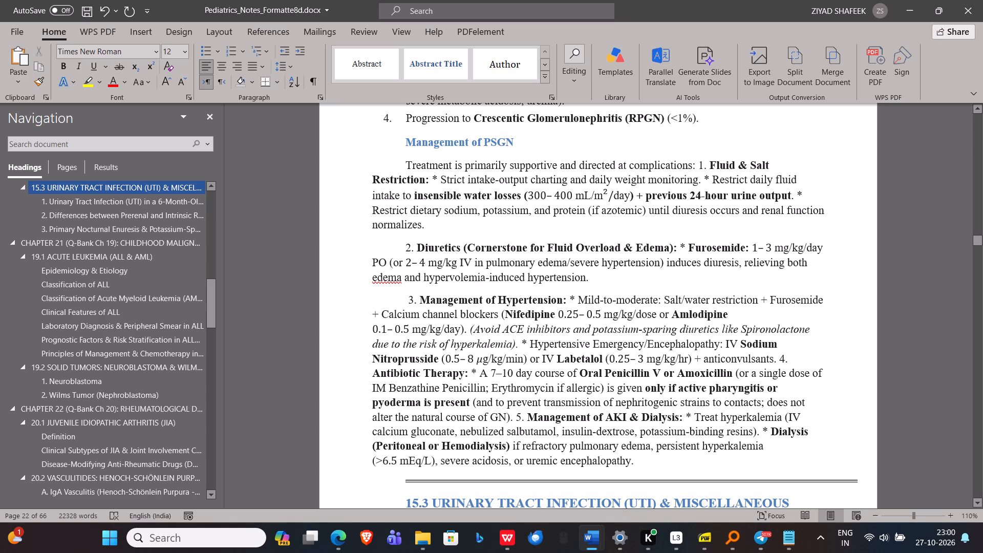
In Management of PSGN, start new paragraphs at "4. Antibiotic Therapy" and "5. Management of AKI & Dialysis".
click(778, 358)
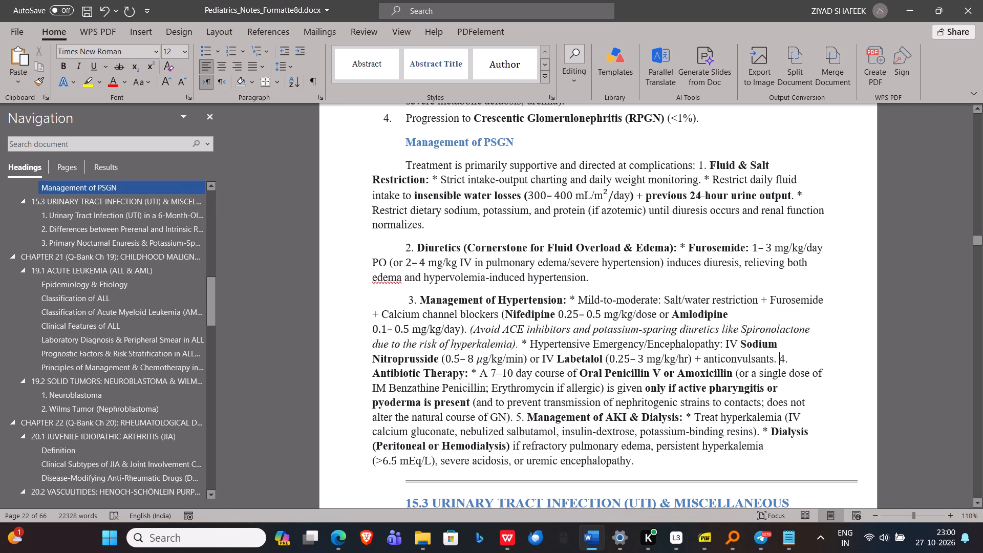
key(Return)
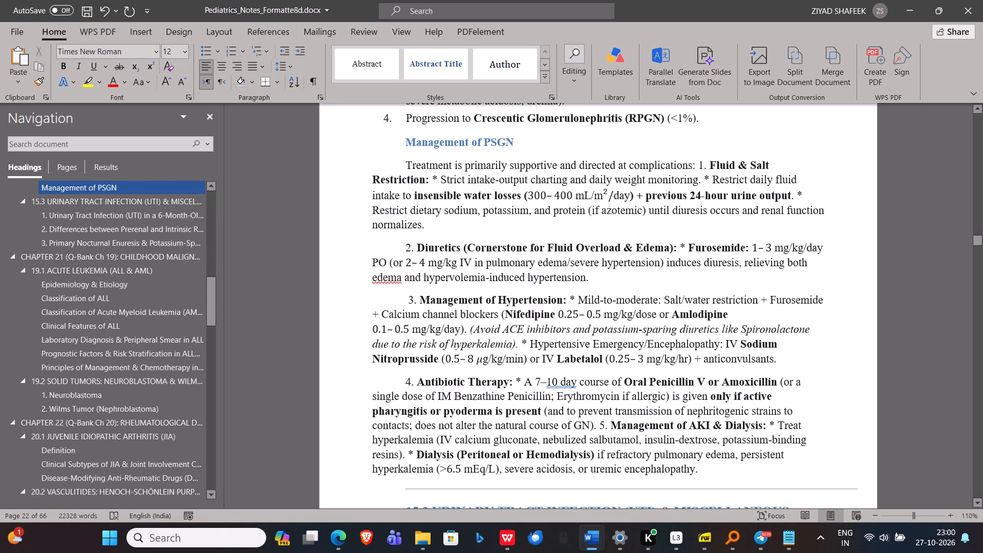
click(598, 424)
key(Return)
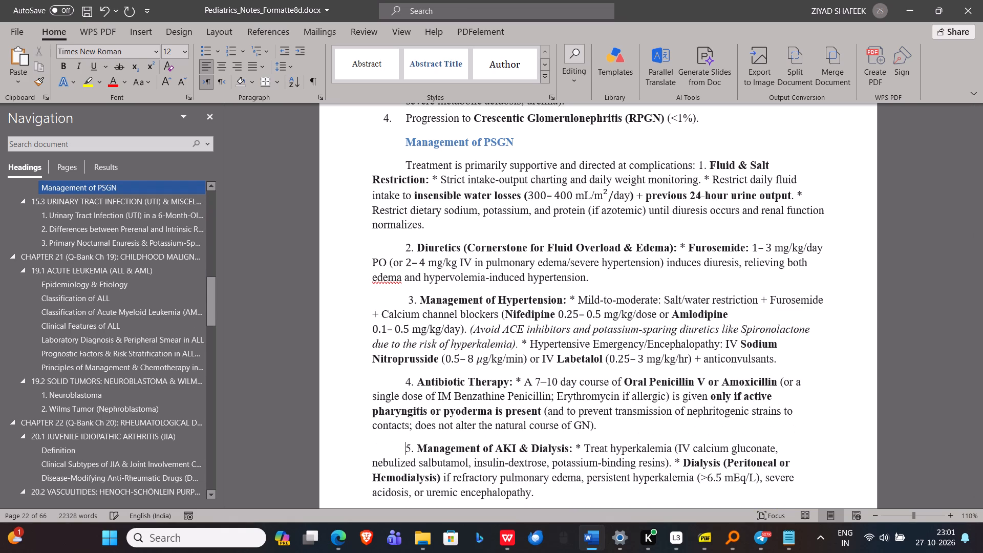
scroll(598, 424, down, 1)
scroll(598, 424, up, 3)
scroll(598, 424, down, 4)
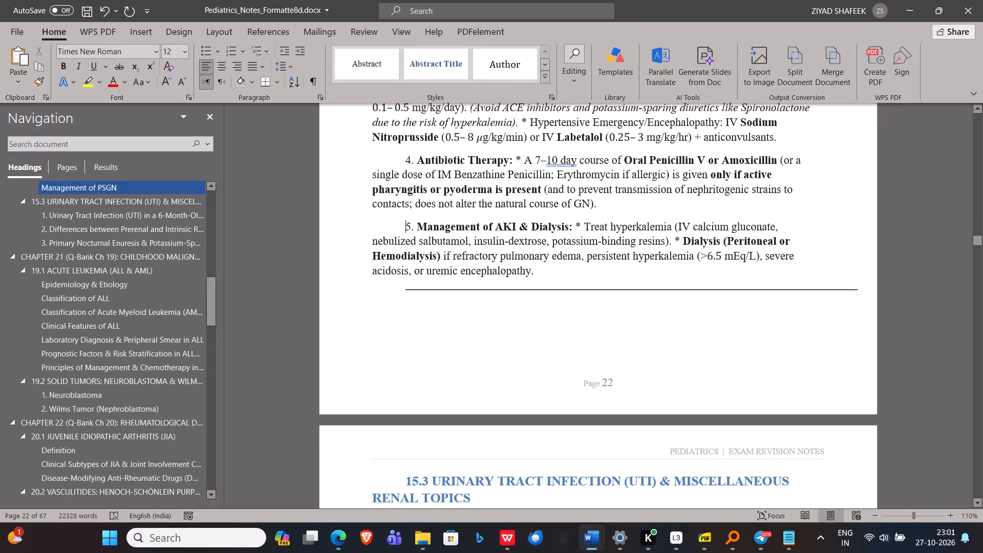
scroll(598, 424, up, 1)
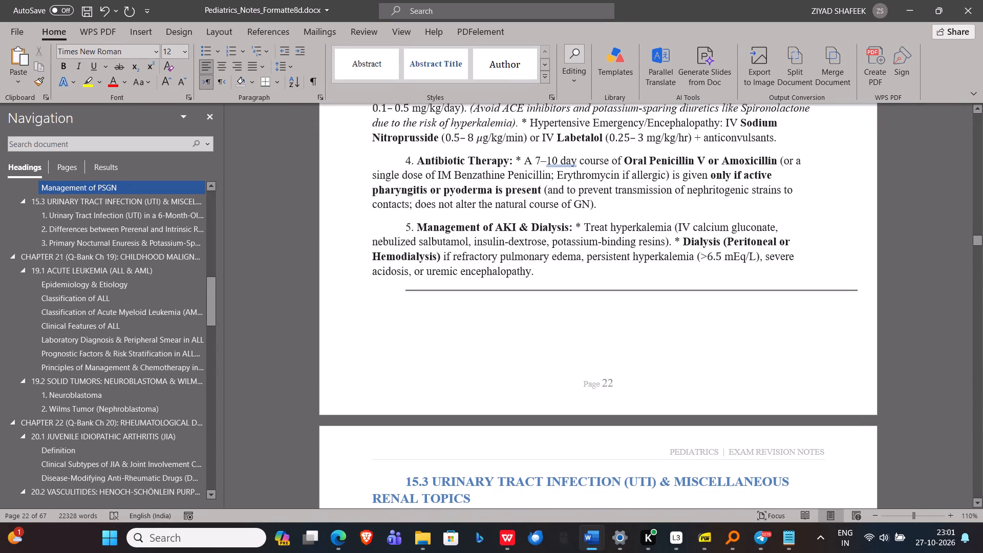
Review the formatting back through the PSGN and Nephrotic Syndrome sections to the start of the kidney and urinary tract chapter.
scroll(598, 424, up, 11)
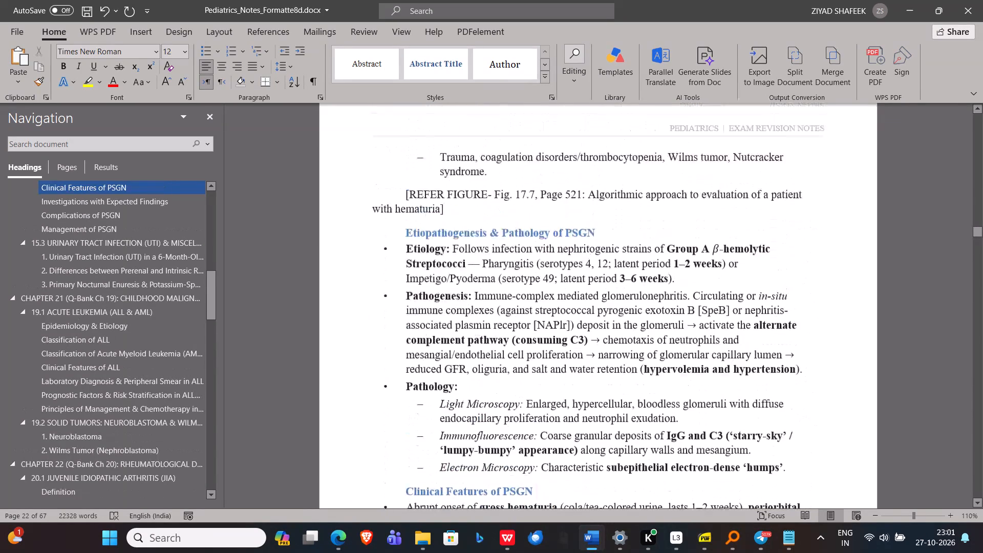
scroll(598, 424, up, 9)
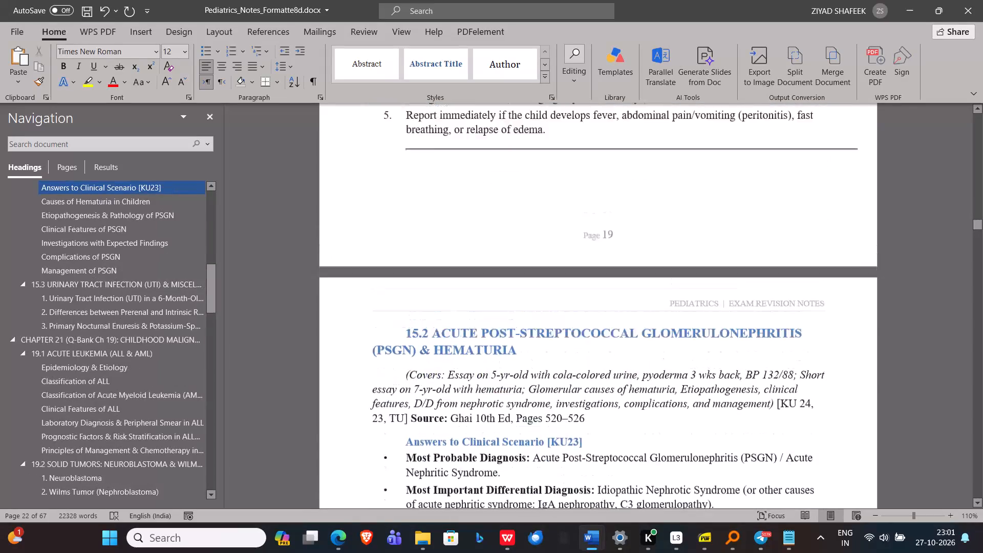
scroll(598, 424, up, 9)
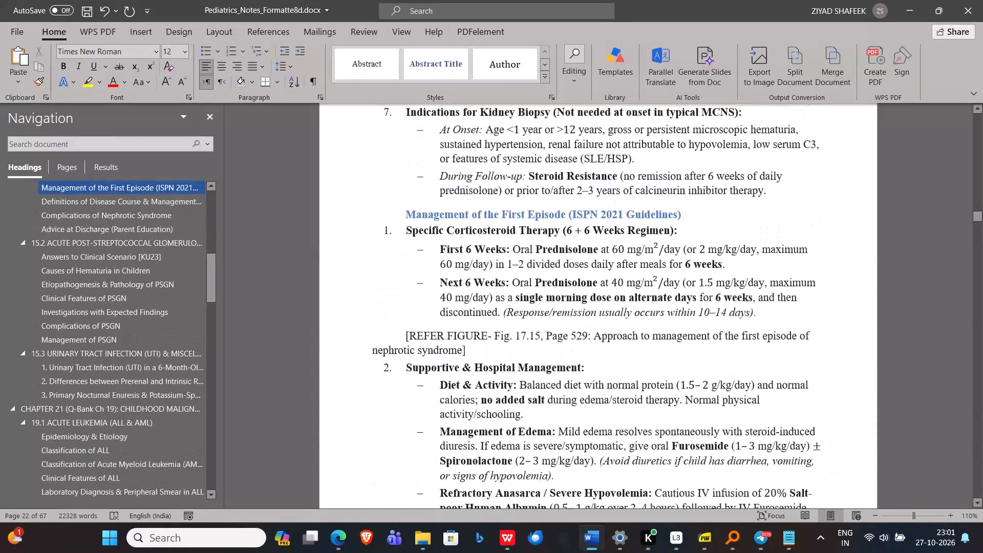
scroll(598, 424, up, 9)
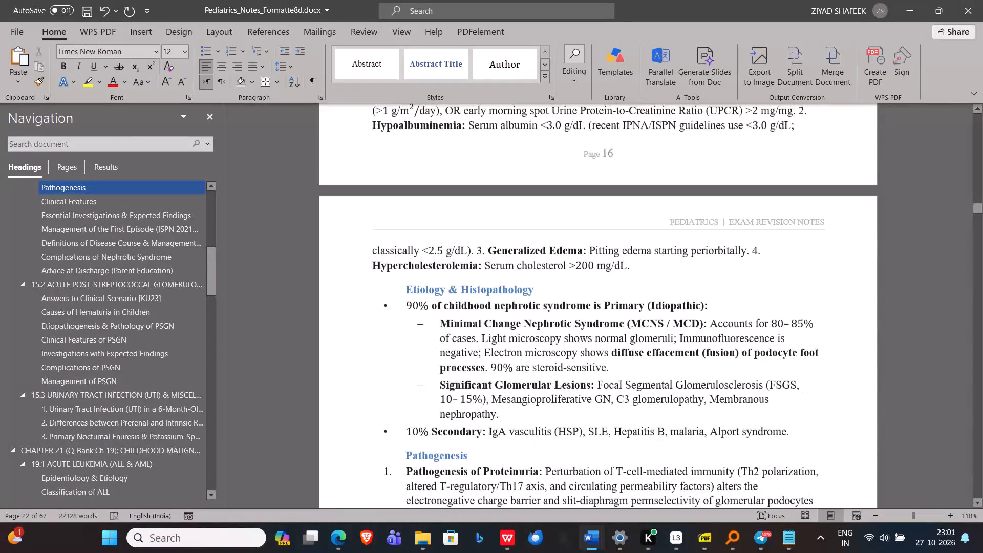
scroll(598, 424, down, 3)
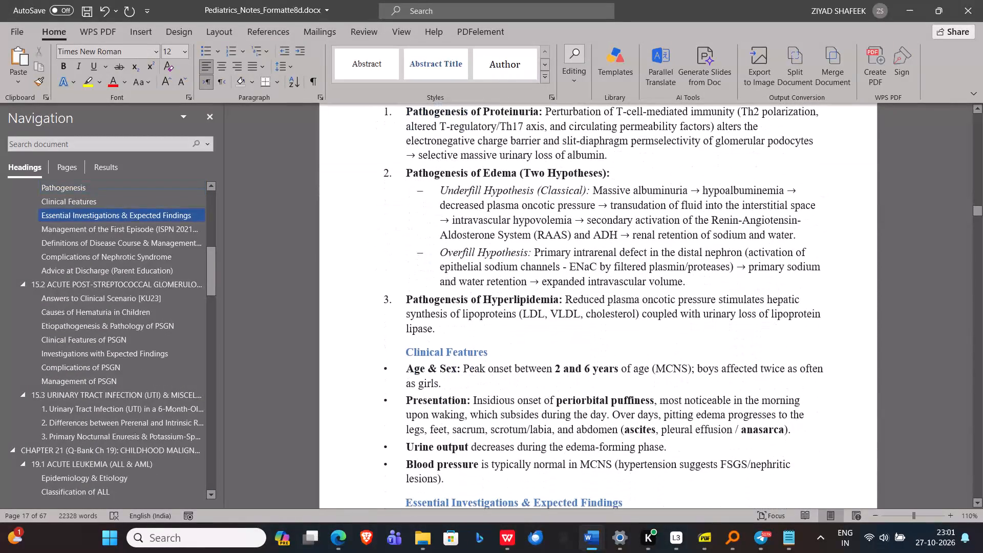
scroll(598, 424, up, 7)
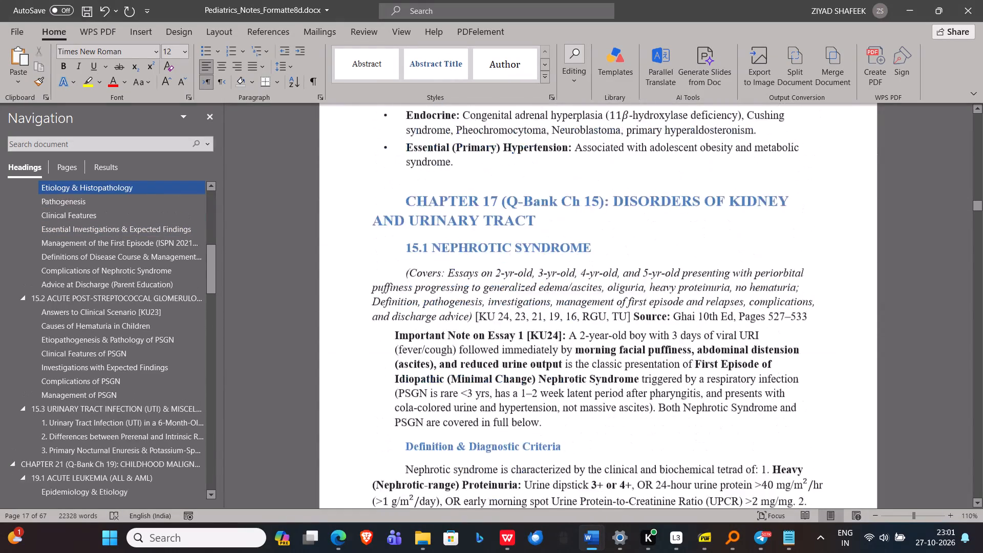
scroll(598, 424, down, 1)
Review the formatting back through the cardiovascular topics, from continuous murmur, rheumatic fever and congenital heart disease to Management of CCF.
scroll(598, 424, up, 7)
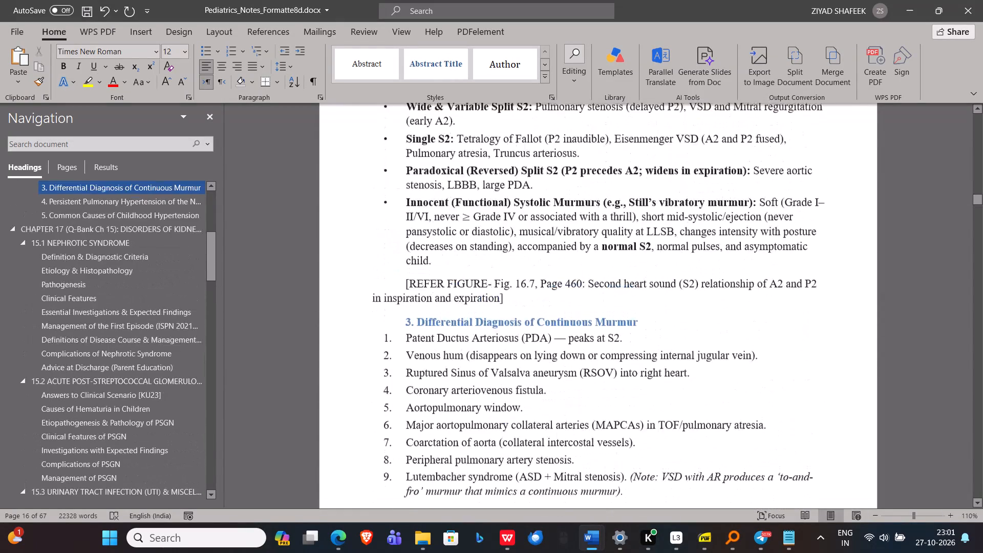
scroll(598, 424, up, 9)
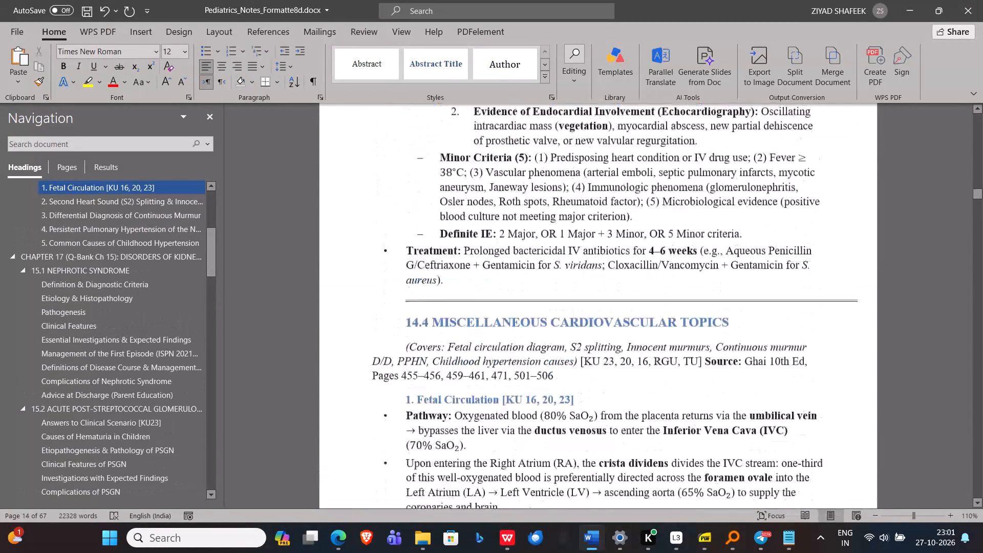
scroll(598, 424, up, 13)
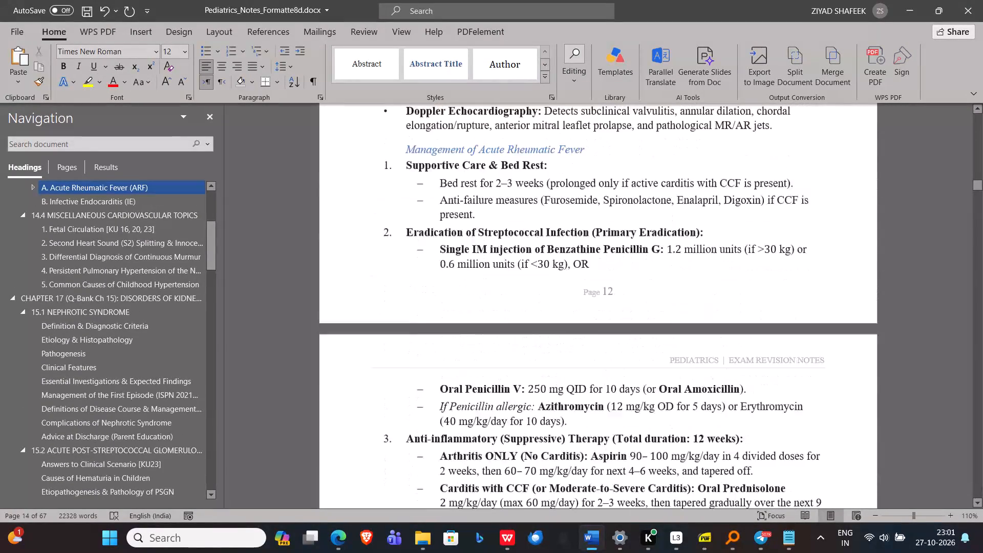
scroll(598, 424, up, 11)
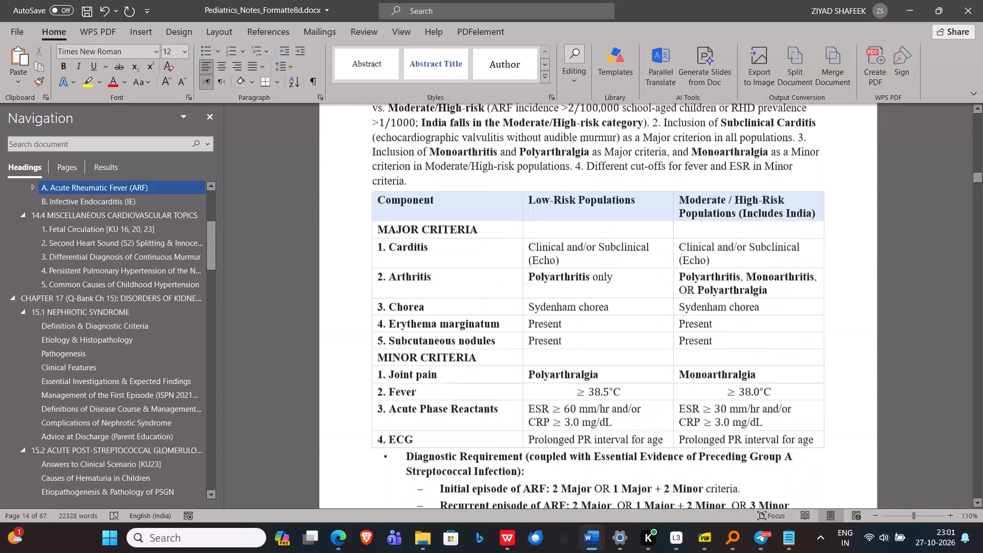
scroll(598, 424, up, 5)
scroll(598, 424, down, 3)
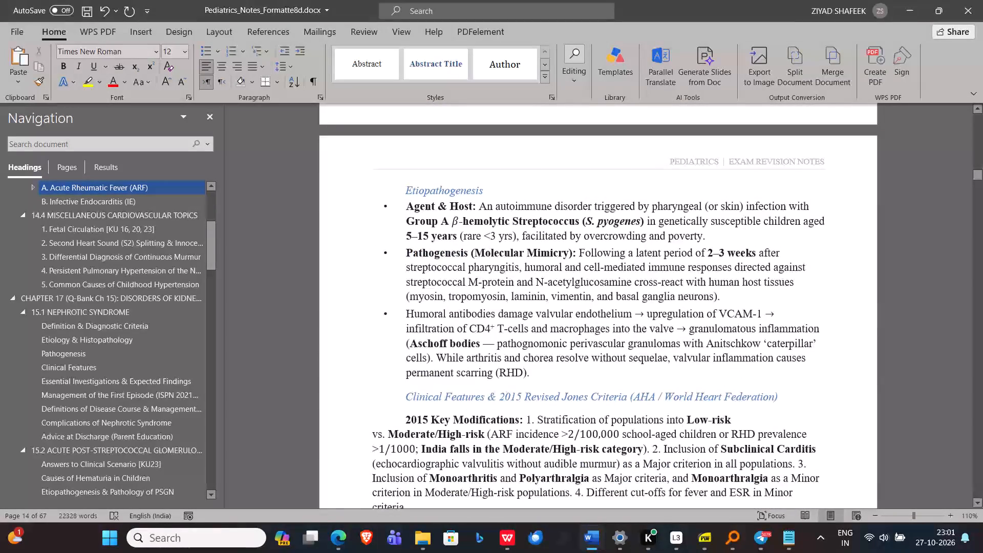
scroll(641, 315, up, 3)
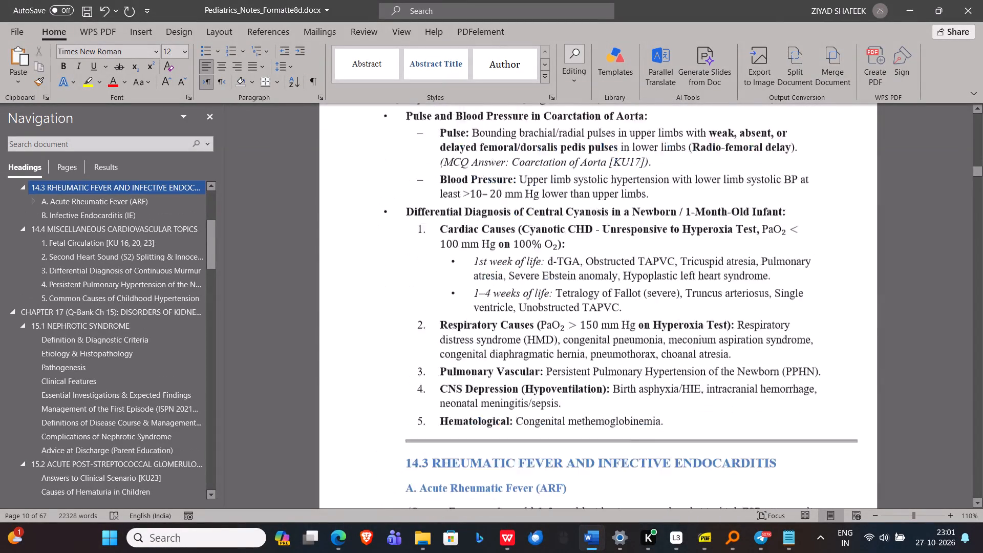
scroll(641, 315, up, 15)
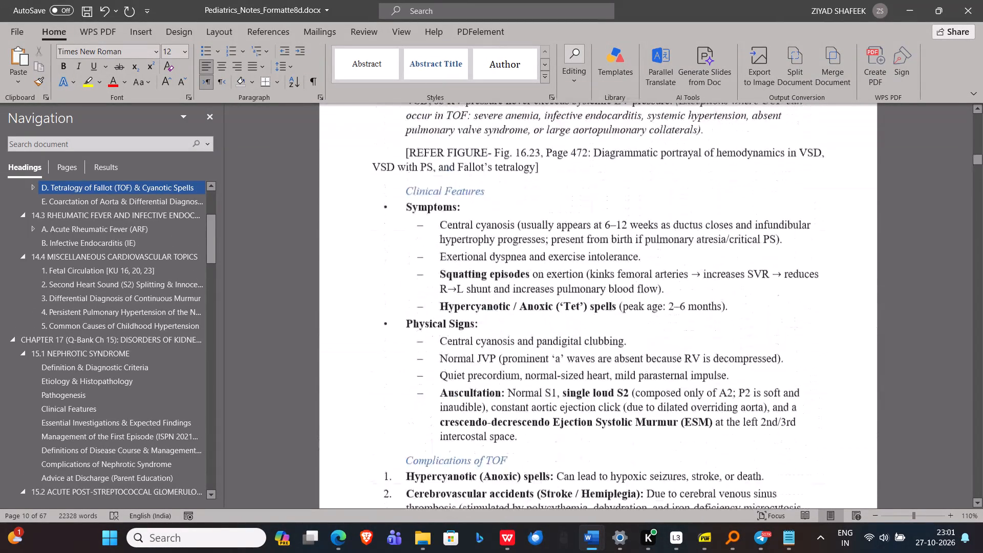
scroll(641, 315, up, 15)
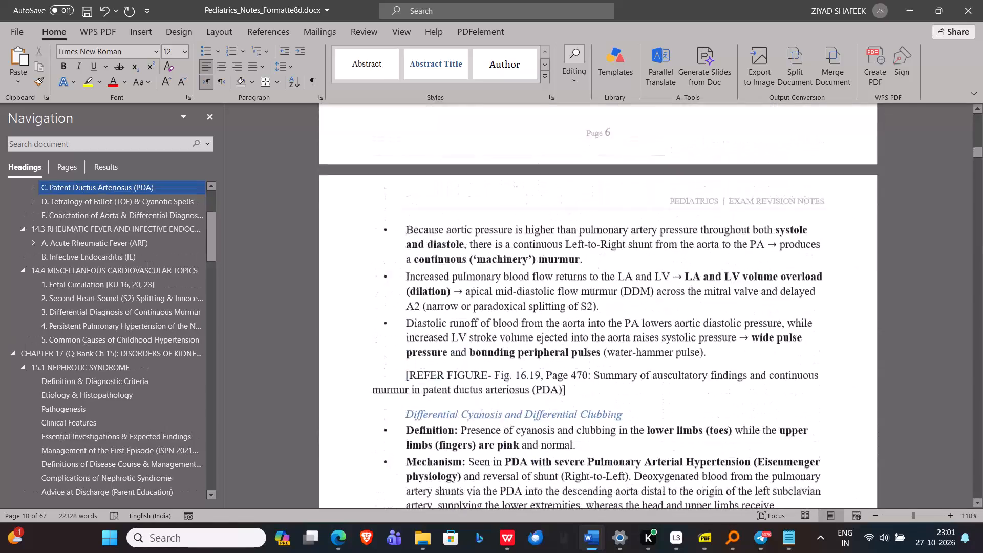
scroll(641, 315, up, 7)
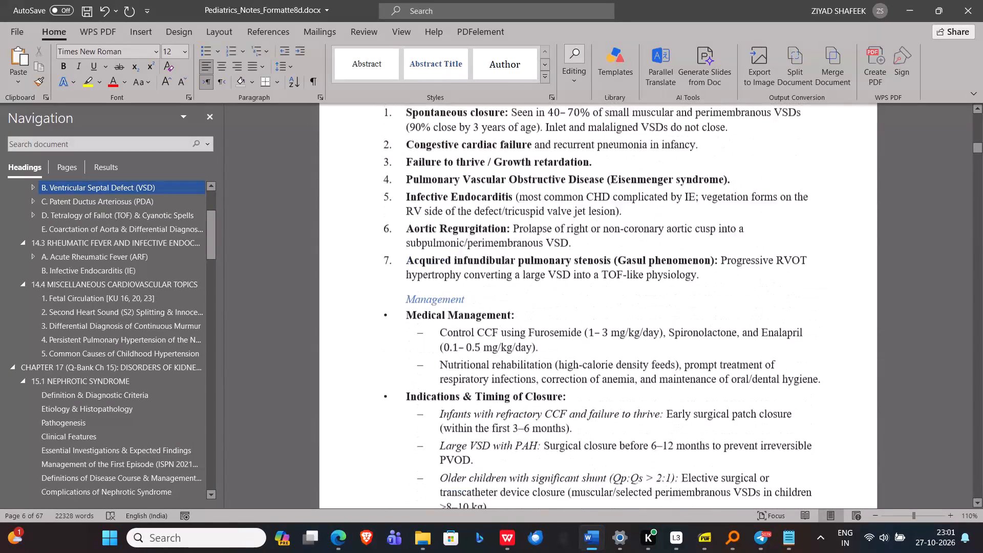
scroll(641, 315, up, 7)
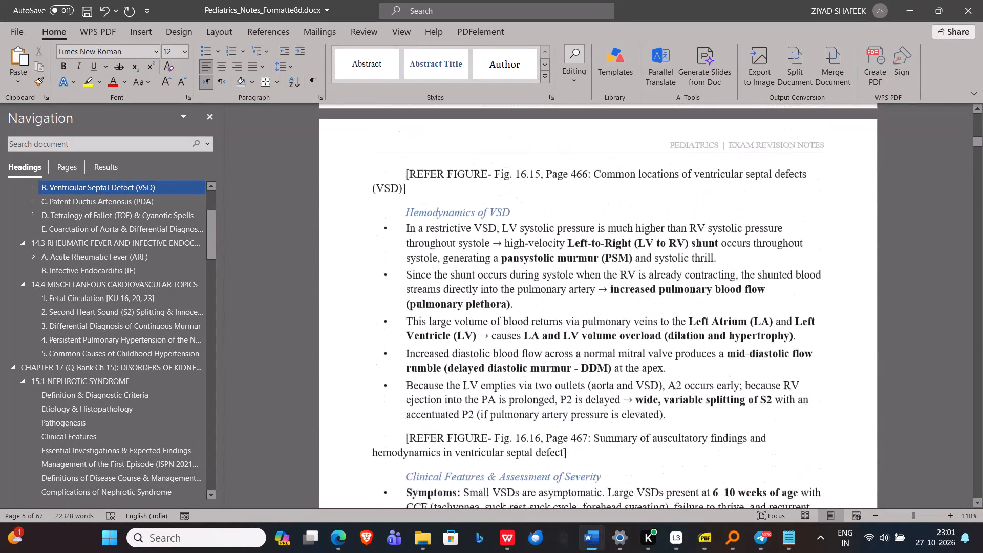
scroll(641, 315, up, 9)
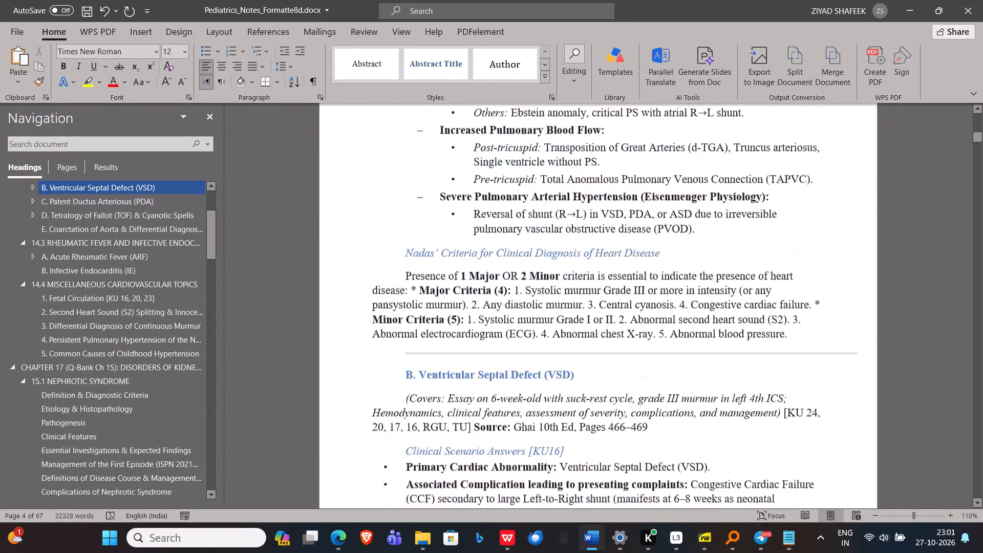
scroll(641, 315, up, 9)
scroll(641, 315, down, 4)
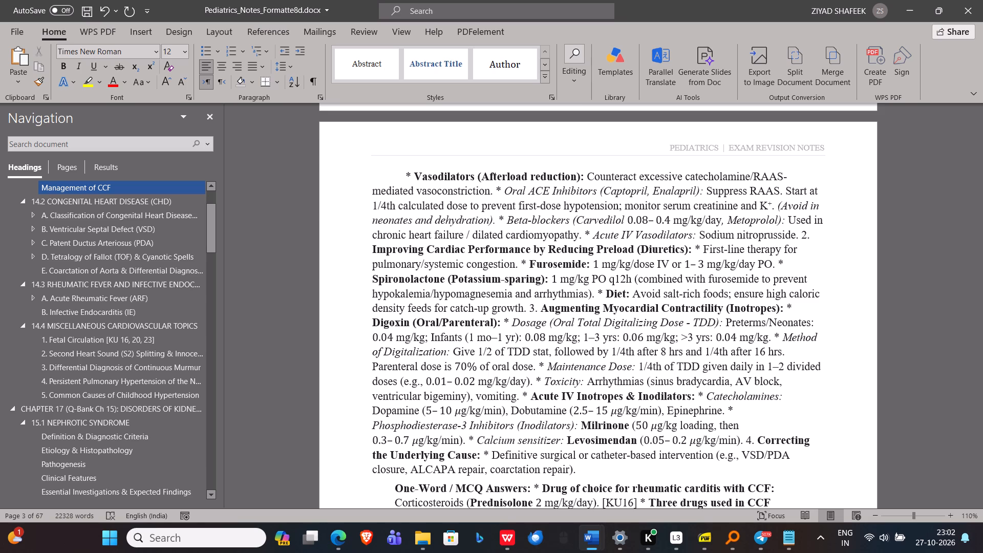
In Management of CCF, start new paragraphs at "2. Improving Cardiac Performance by Reducing Preload (Diuretics)" and "3. Augmenting Myocardial Contractility (Inotropes)".
scroll(753, 329, up, 2)
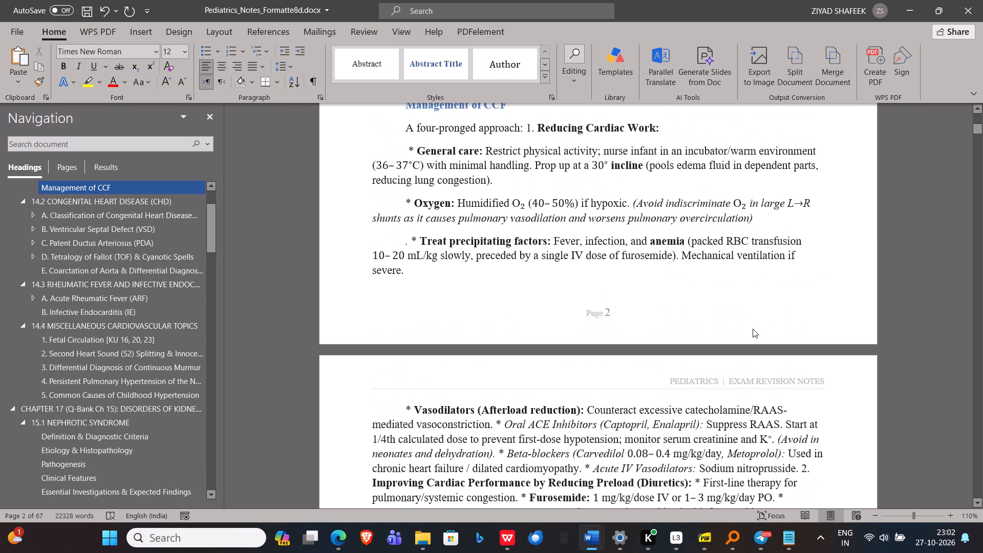
scroll(753, 329, down, 1)
click(799, 352)
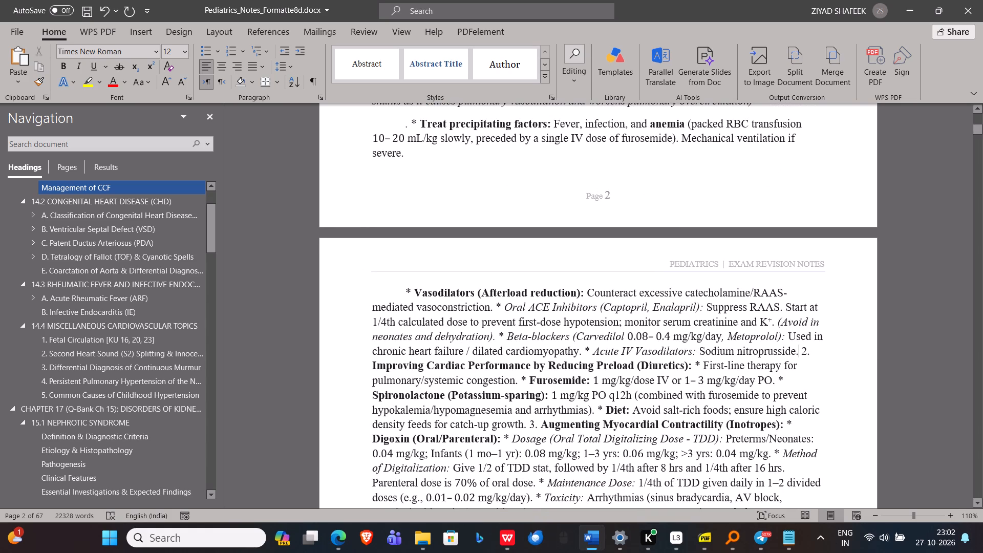
key(Return)
scroll(799, 352, down, 1)
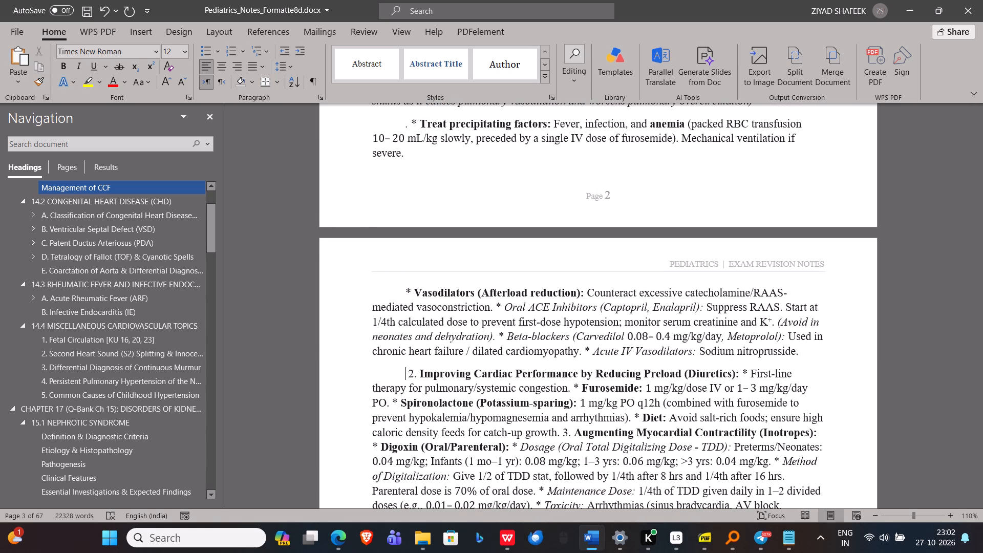
scroll(799, 352, down, 1)
click(563, 401)
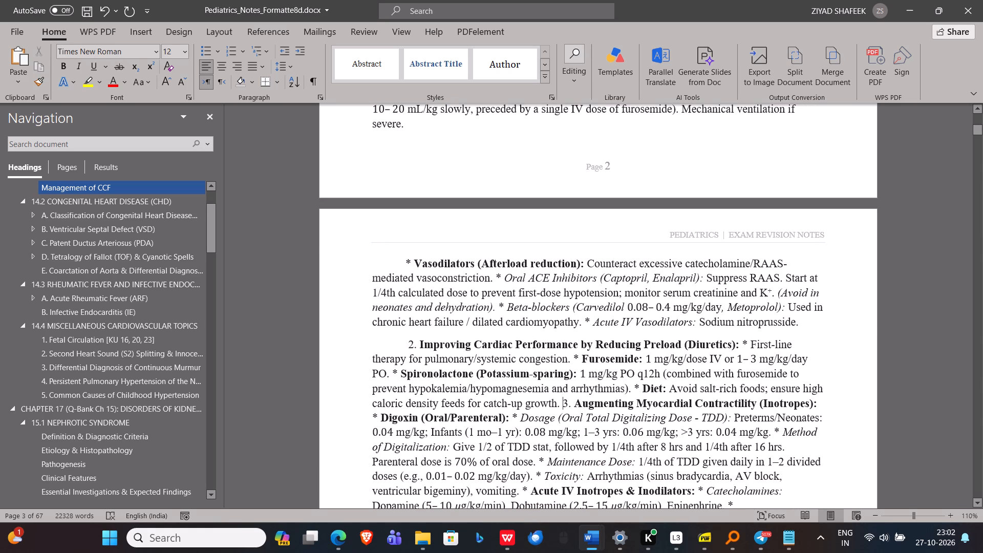
key(Return)
scroll(563, 401, down, 1)
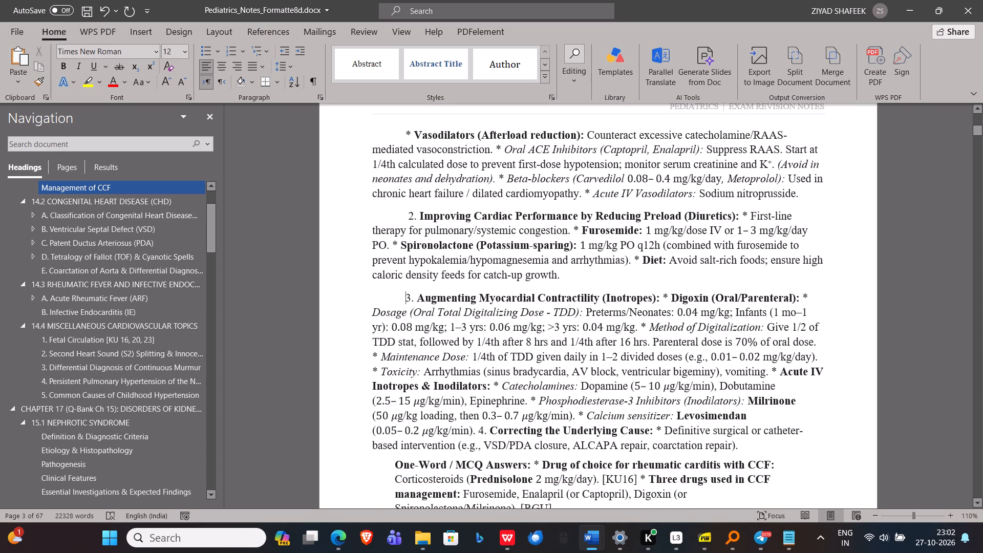
scroll(563, 401, down, 1)
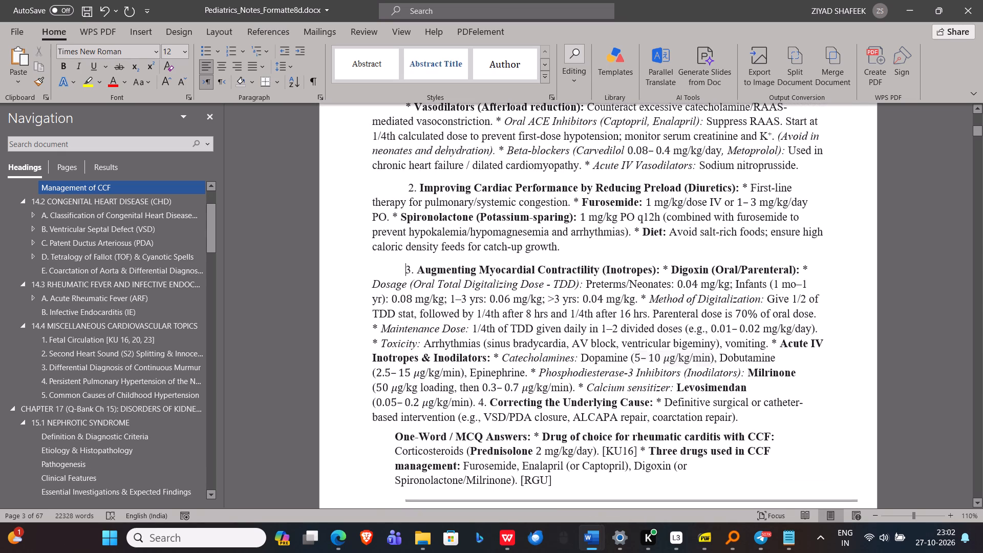
In Management of CCF, start a new paragraph at "4. Correcting the Underlying Cause".
click(477, 400)
key(Return)
In the Vasodilators (Afterload reduction) paragraph, start new paragraphs at "Oral ACE Inhibitors" and "Beta-blockers".
scroll(477, 400, up, 1)
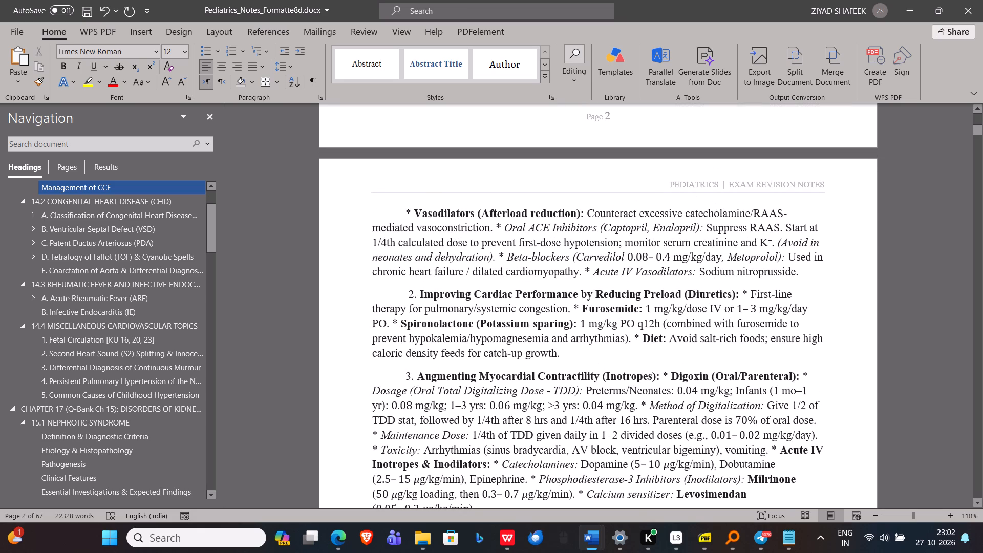
click(492, 229)
scroll(492, 229, up, 2)
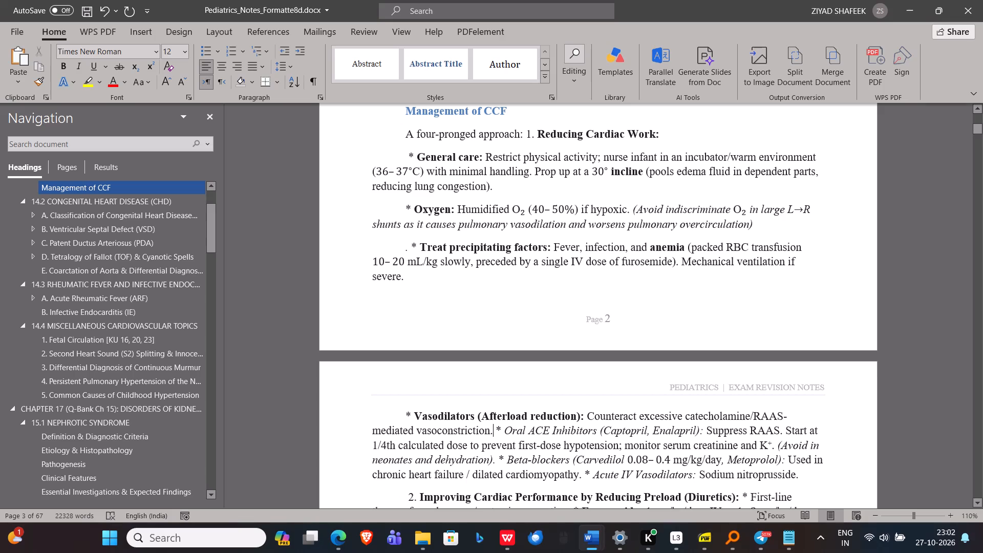
scroll(492, 229, up, 1)
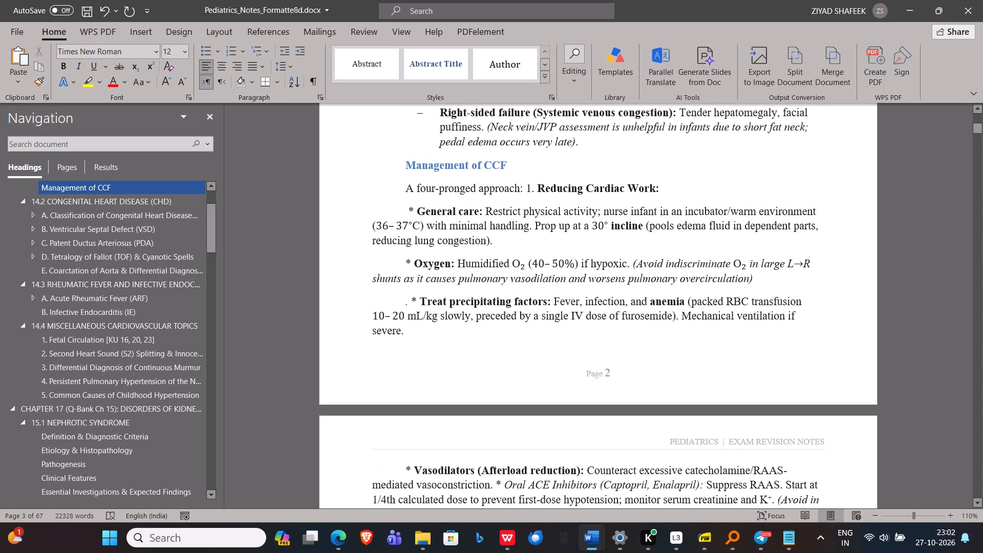
scroll(492, 229, down, 1)
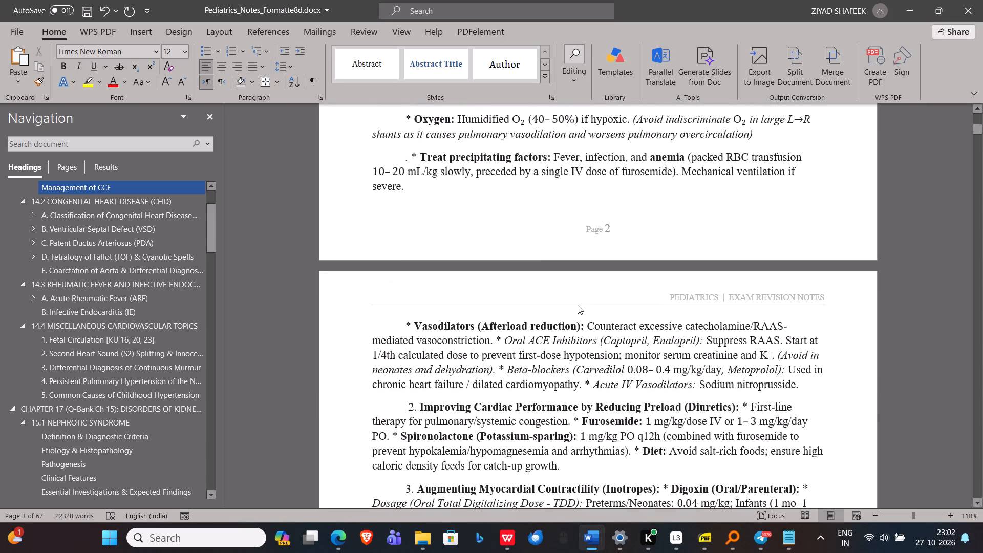
key(Return)
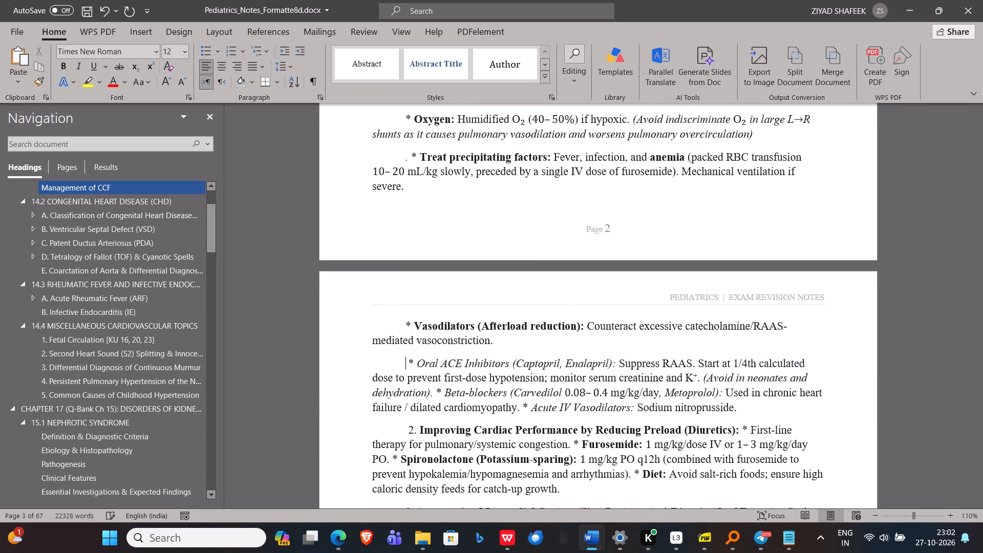
click(438, 391)
key(Return)
Under "2. Improving Cardiac Performance by Reducing Preload", start new paragraphs at the First-line therapy, Furosemide, Spironolactone and Diet points.
scroll(438, 391, down, 1)
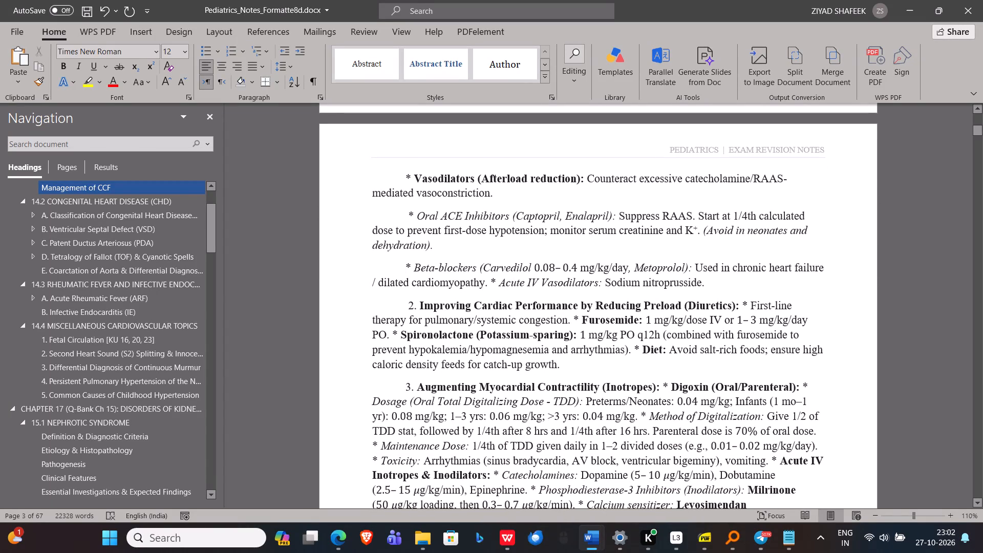
click(741, 305)
key(Return)
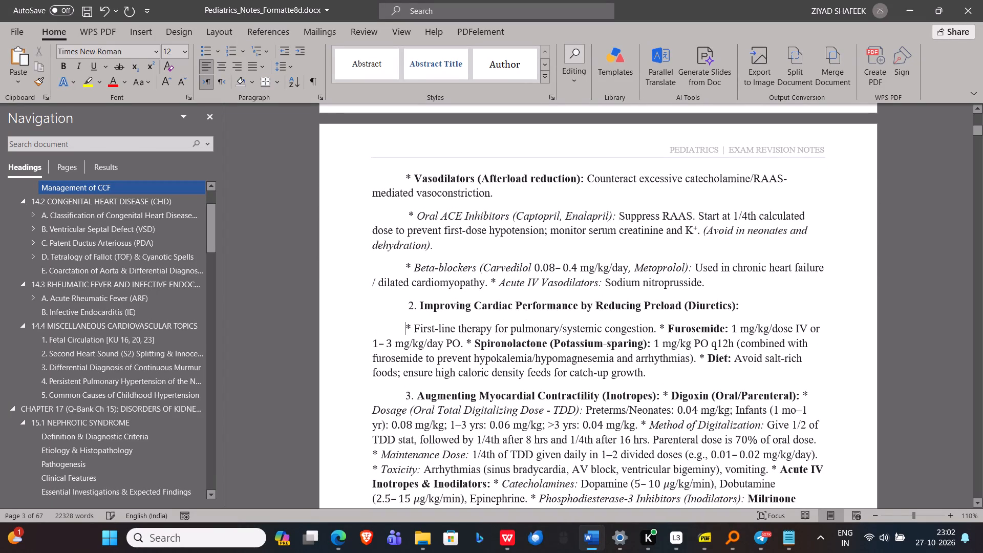
click(661, 327)
key(Return)
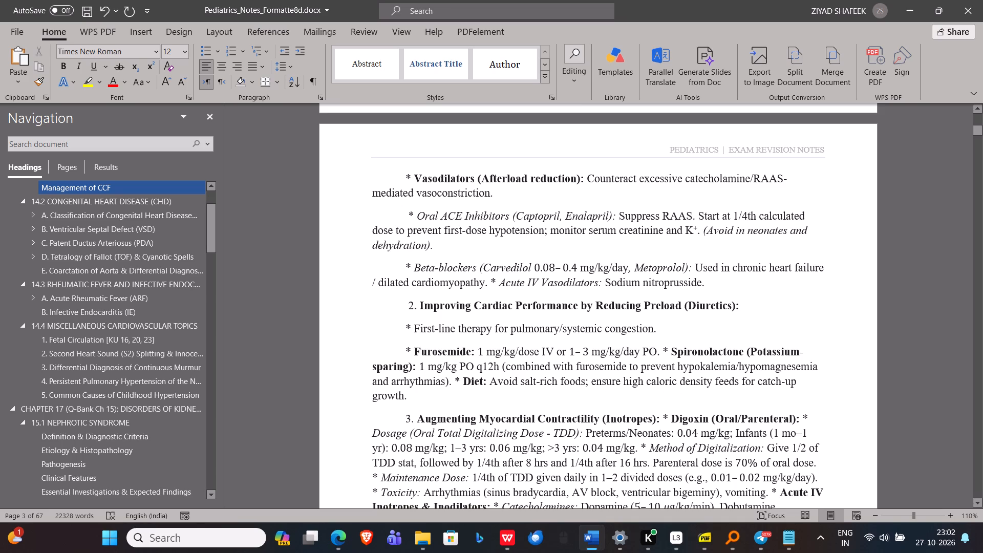
click(663, 349)
key(Return)
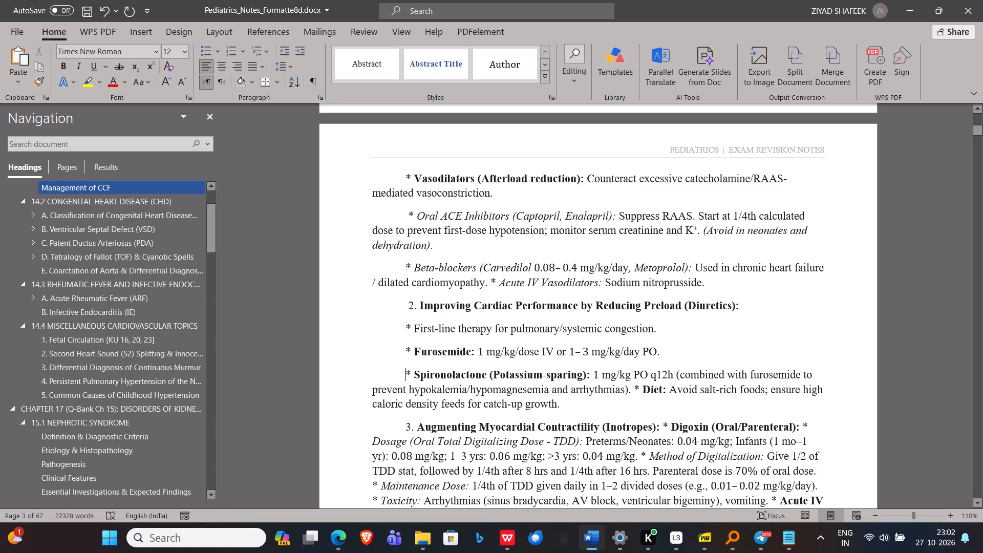
click(633, 385)
key(Return)
Under "3. Augmenting Myocardial Contractility", start new paragraphs at Digoxin, Dosage, Method of Digitalization, Maintenance Dose and Toxicity.
scroll(633, 385, down, 1)
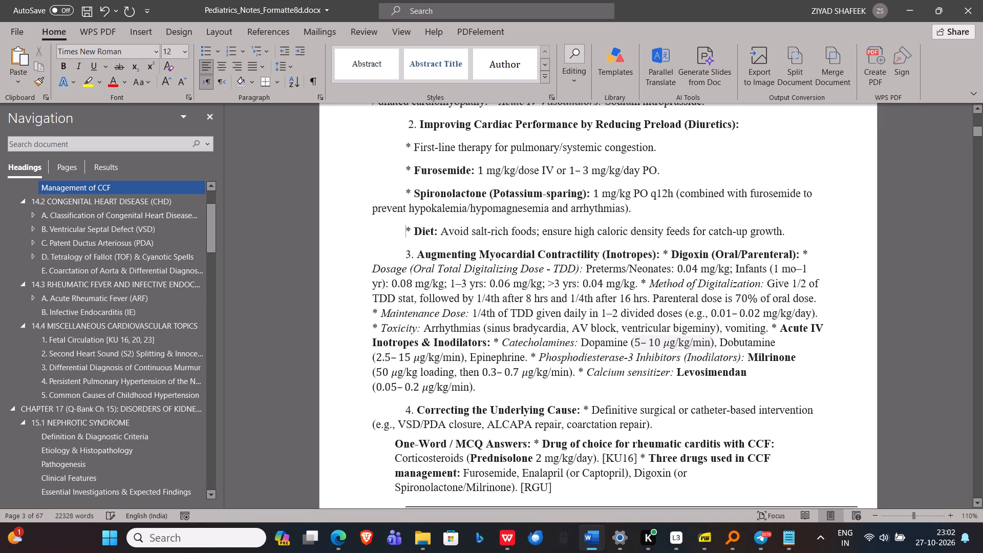
click(661, 251)
key(Return)
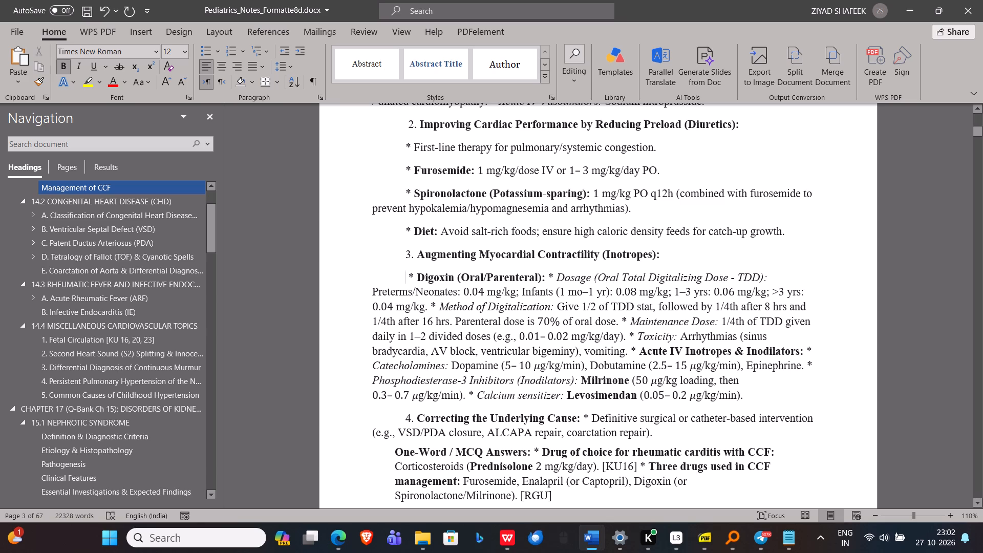
click(545, 276)
key(Return)
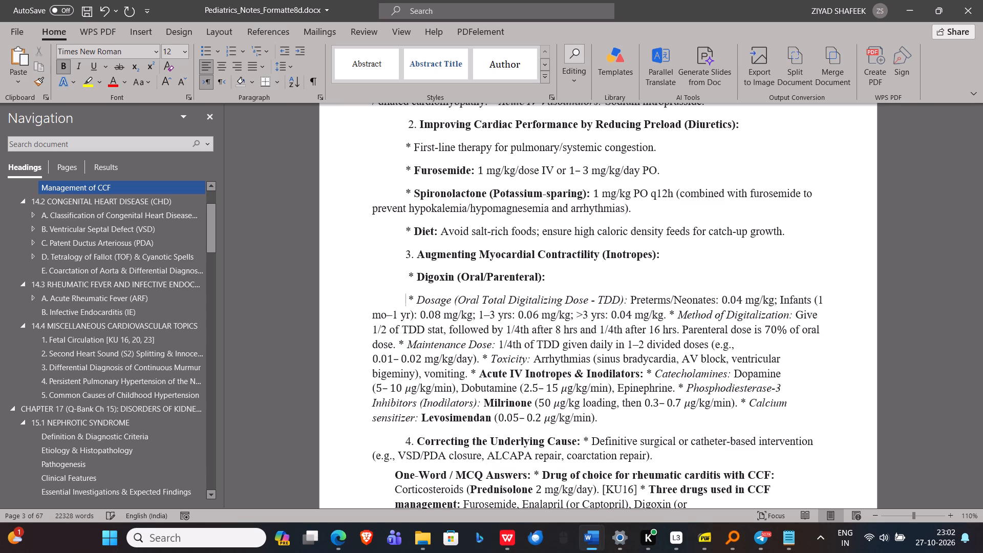
click(668, 313)
key(Return)
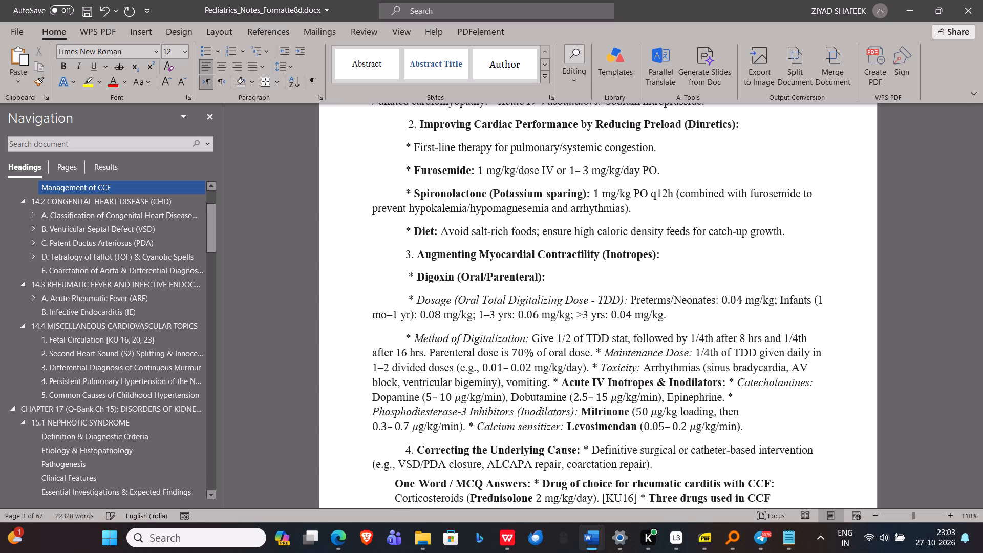
scroll(668, 313, down, 1)
click(595, 256)
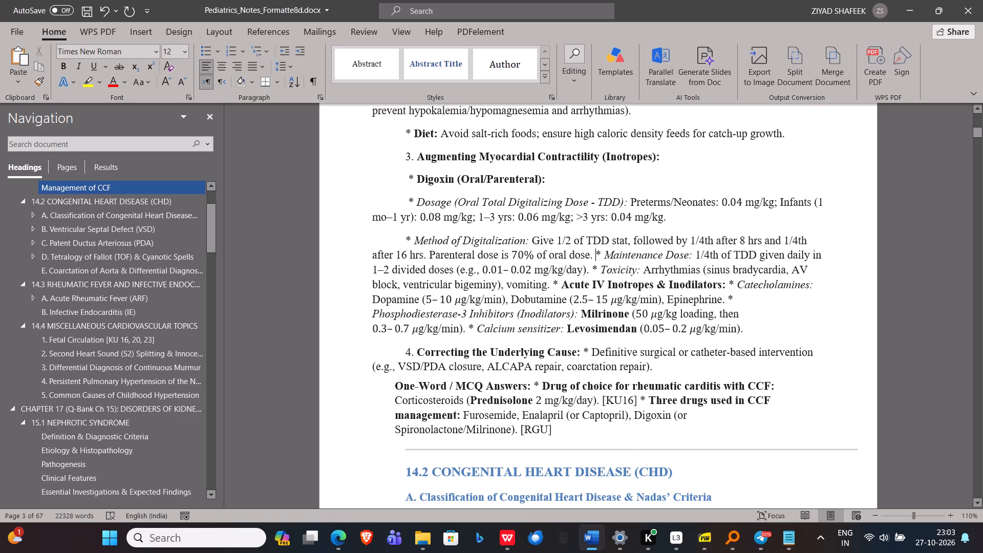
key(Return)
click(481, 295)
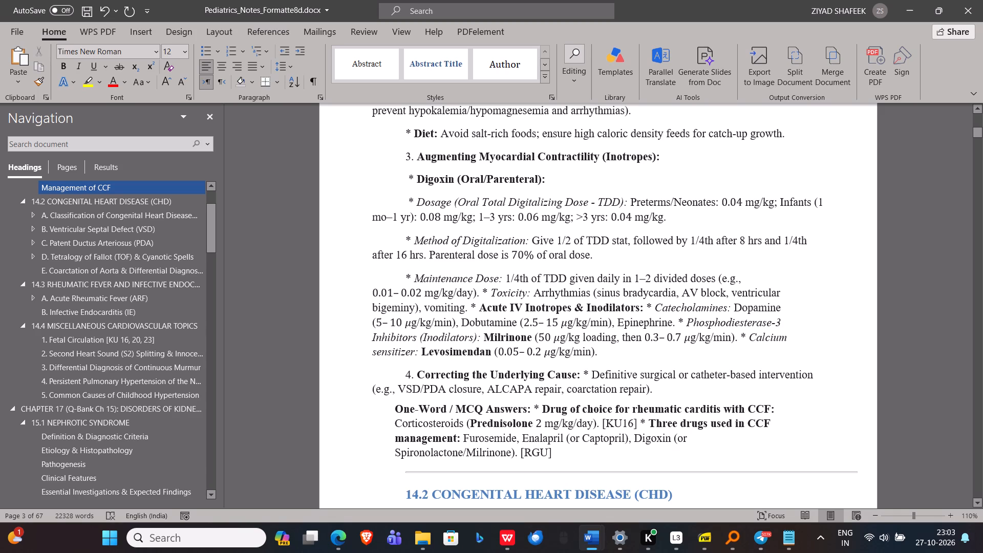
key(Return)
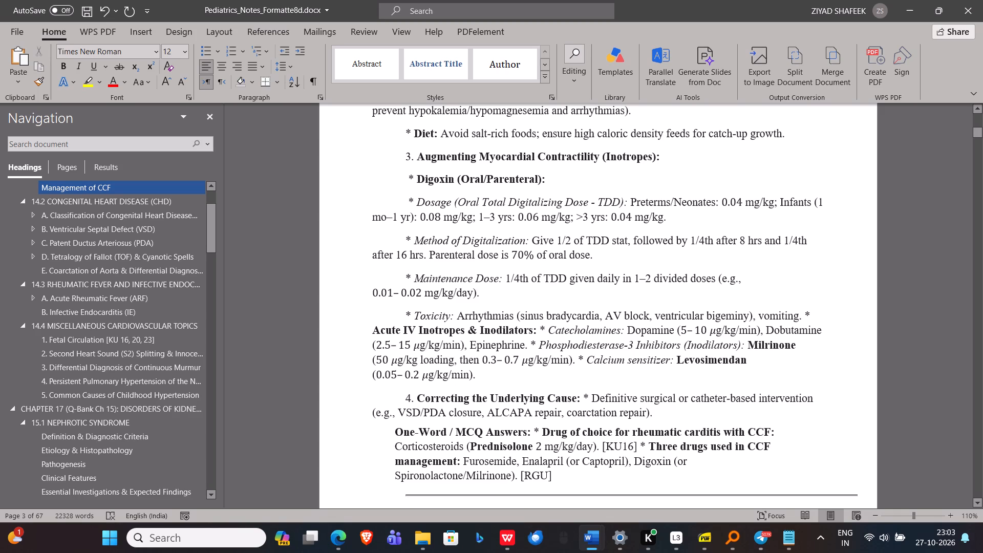
Start new paragraphs at "Acute IV Inotropes & Inodilators", "Catecholamines" and "Phosphodiesterase-3 Inhibitors" in the inotropes section.
click(803, 313)
key(Return)
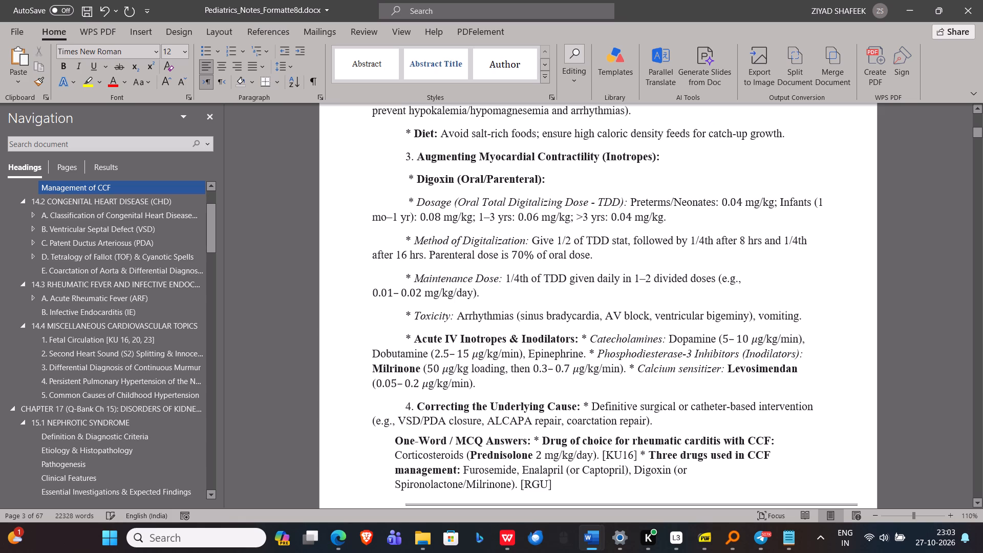
click(584, 336)
click(579, 336)
key(Return)
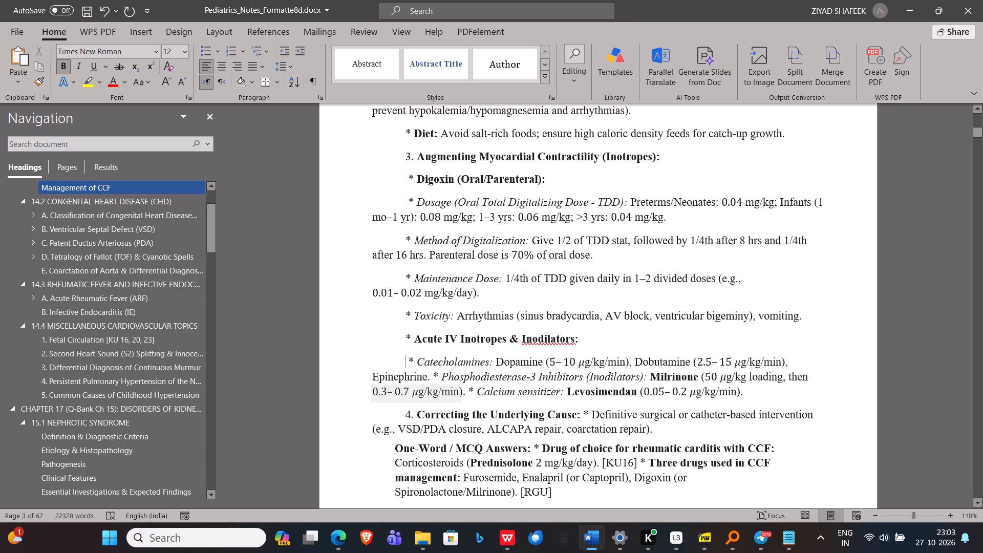
click(434, 378)
key(Return)
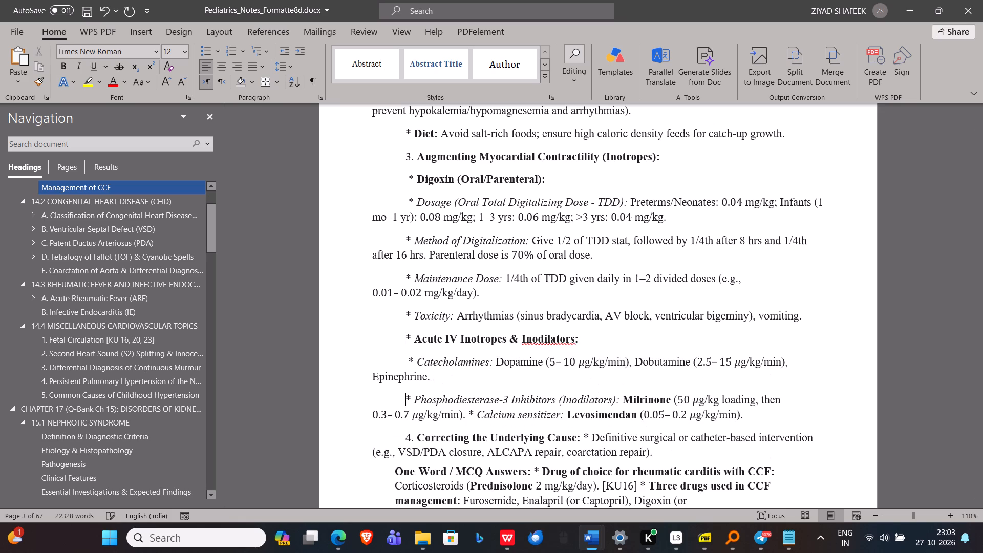
Review the congenital heart disease, rheumatic fever, endocarditis and miscellaneous cardiovascular sections for run-on paragraphs that need splitting.
scroll(526, 371, down, 2)
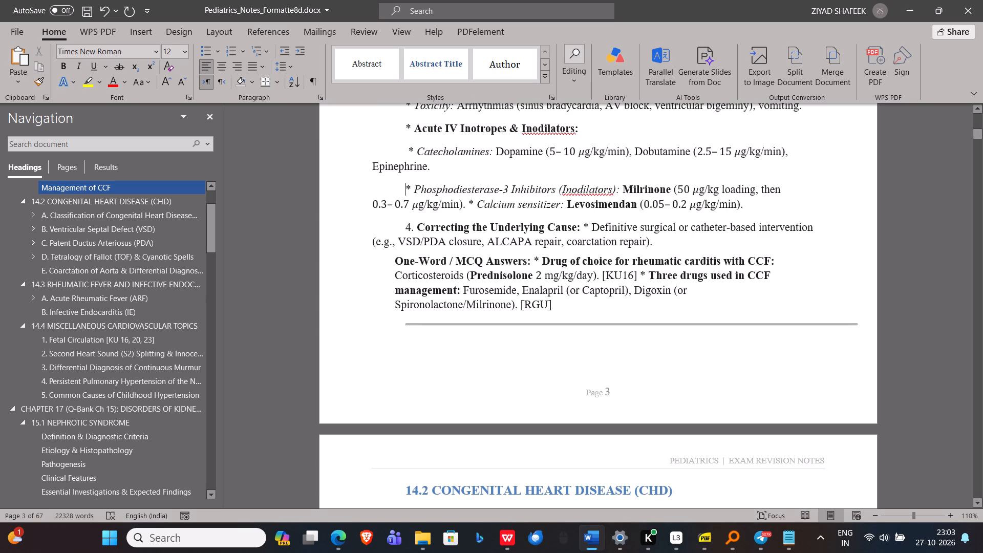
scroll(638, 374, down, 4)
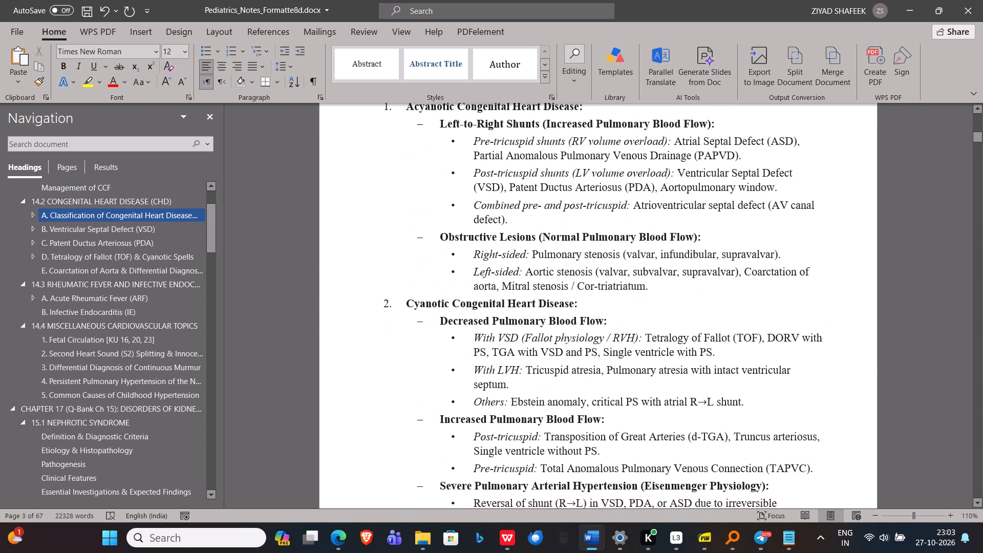
scroll(638, 374, down, 11)
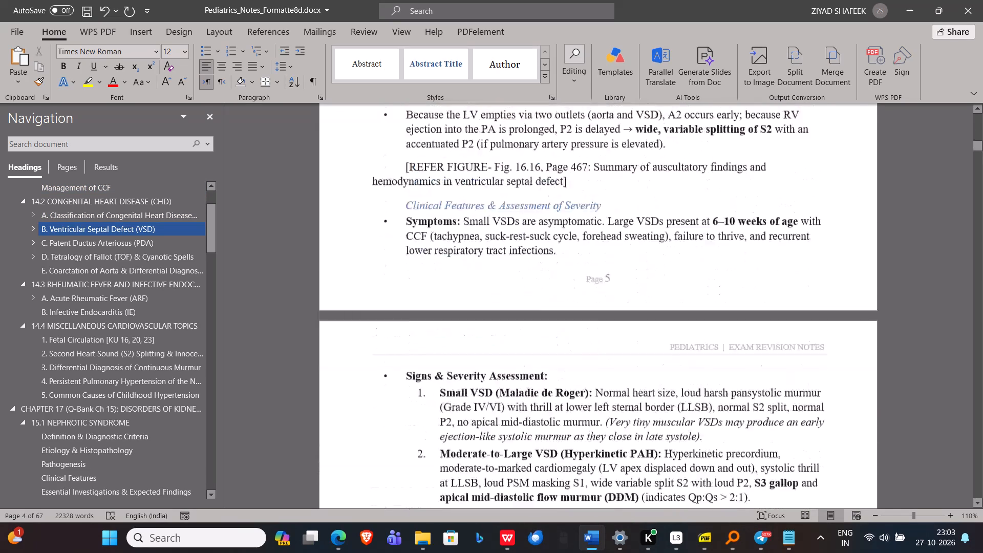
scroll(638, 374, down, 11)
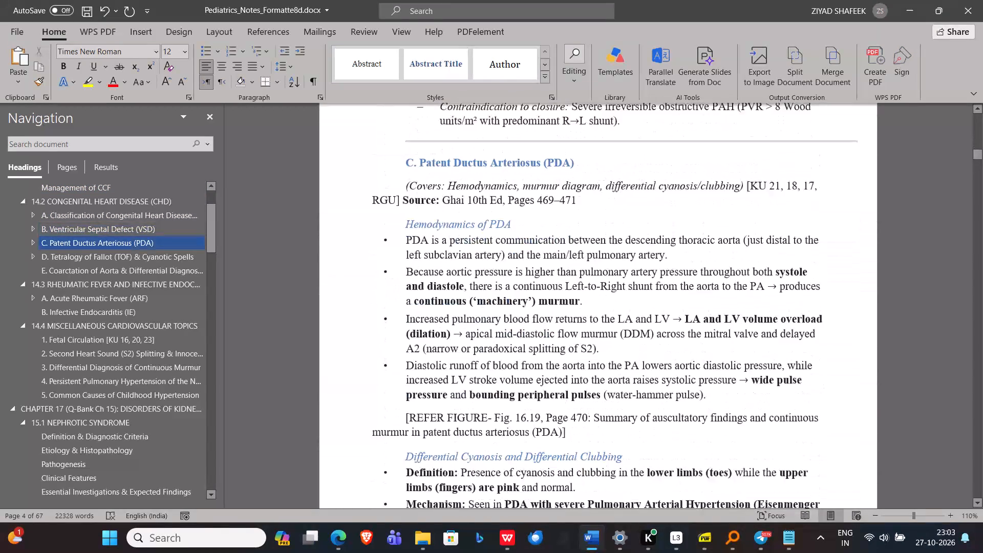
scroll(638, 374, down, 9)
scroll(638, 374, up, 1)
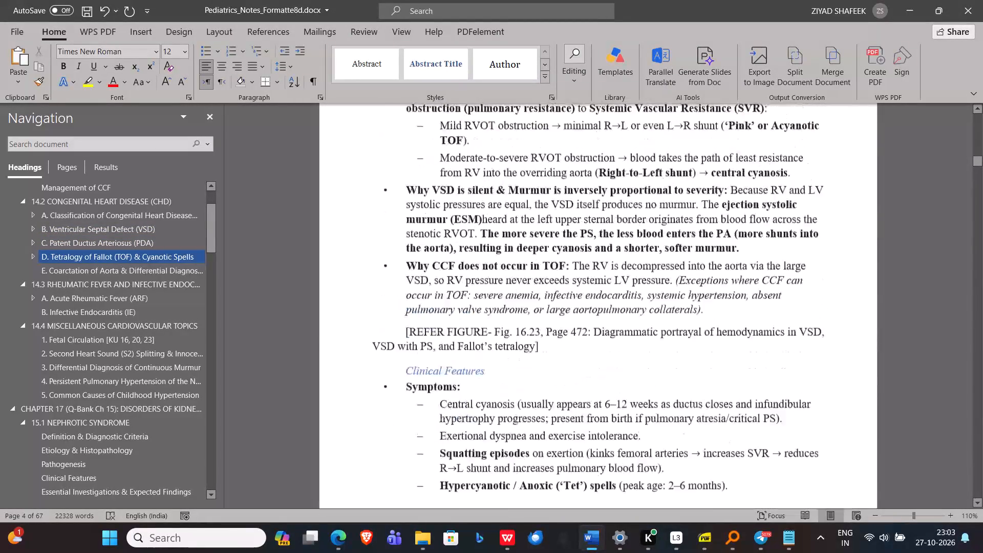
scroll(638, 374, up, 1)
scroll(602, 312, down, 12)
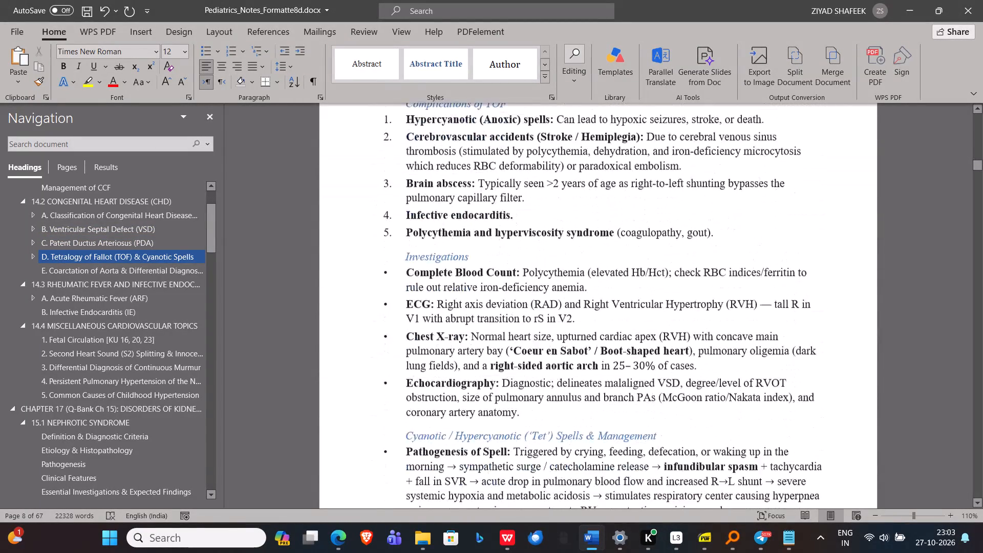
scroll(602, 312, down, 20)
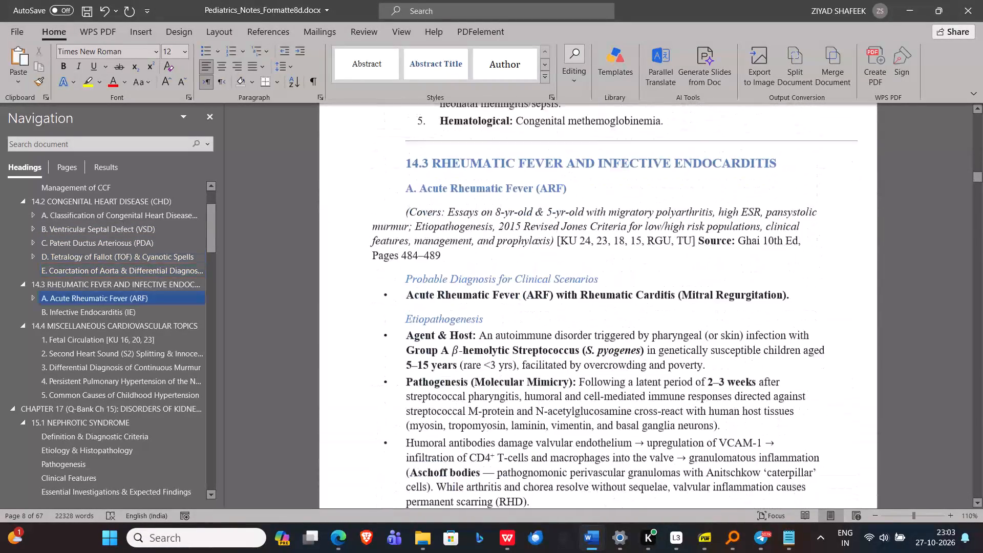
scroll(602, 312, down, 20)
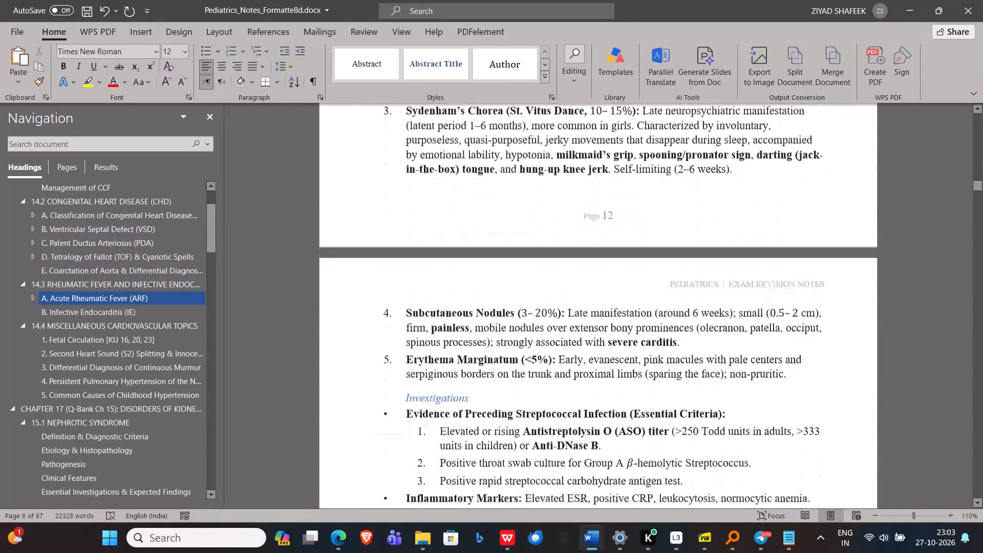
scroll(602, 312, down, 20)
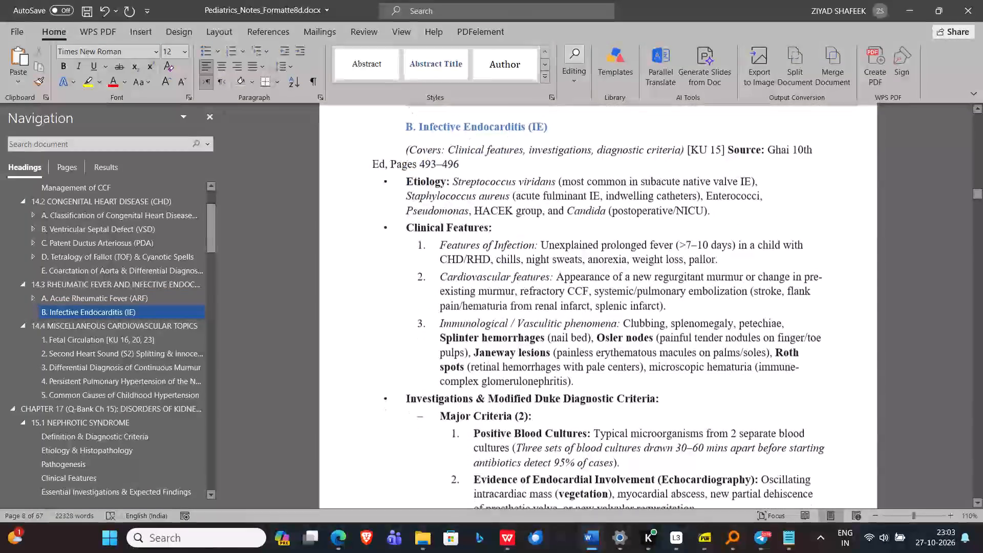
scroll(602, 312, down, 20)
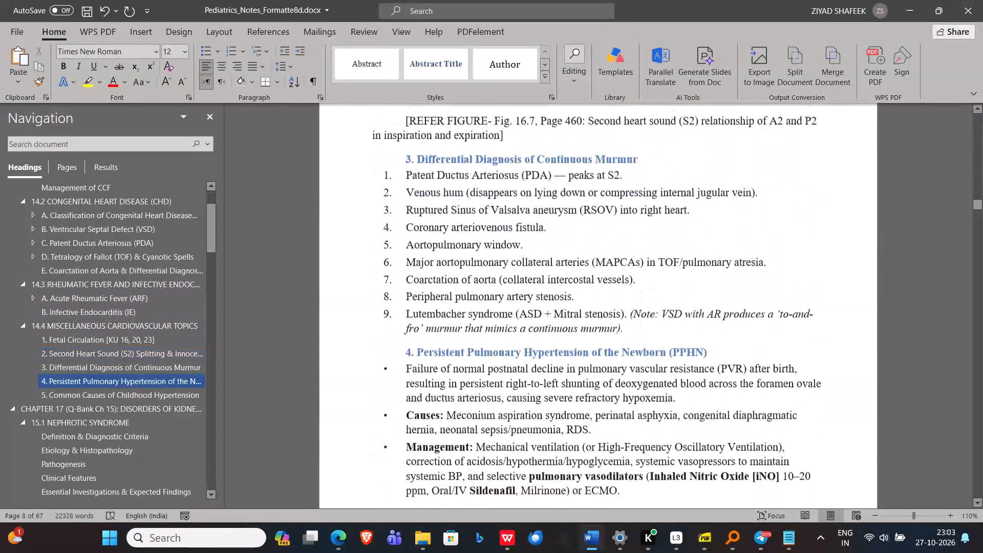
Review the kidney disorders chapter, covering nephrotic syndrome, PSGN and UTI, for run-on paragraphs.
scroll(602, 312, down, 20)
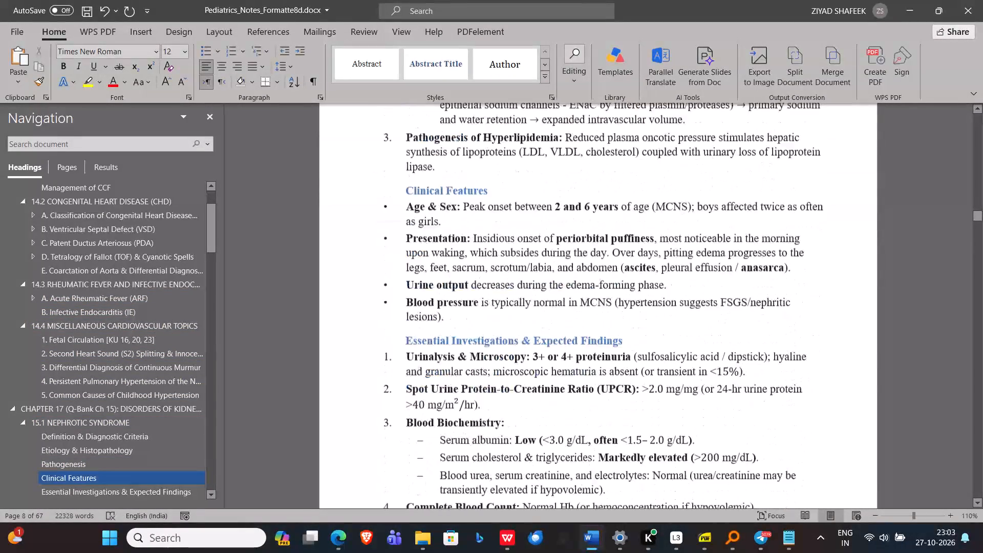
scroll(602, 312, down, 20)
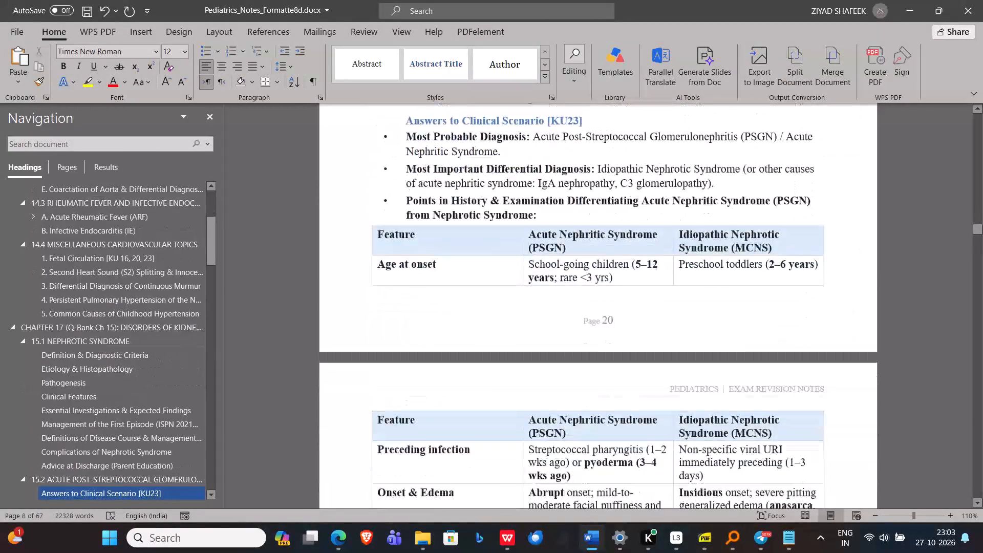
scroll(602, 312, down, 20)
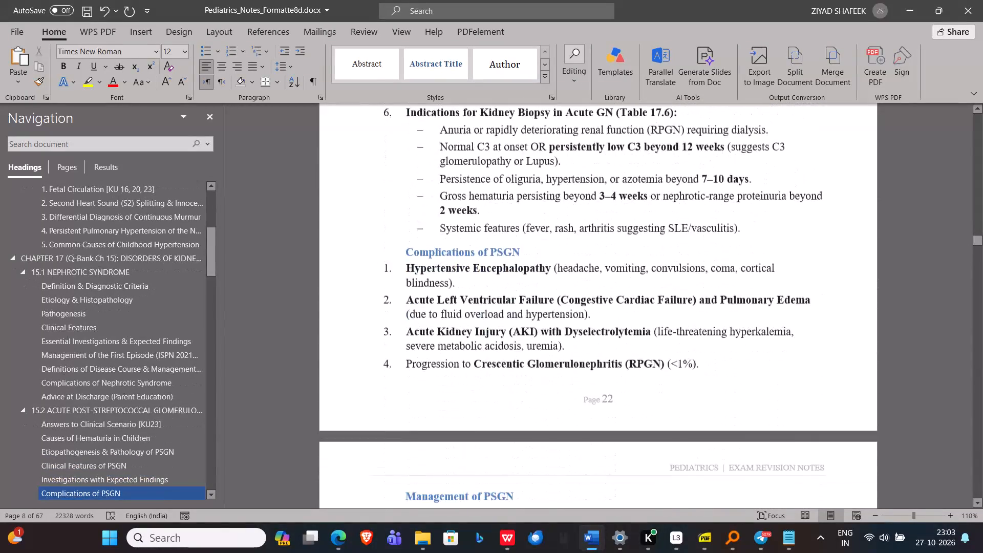
scroll(602, 312, down, 9)
scroll(602, 312, up, 6)
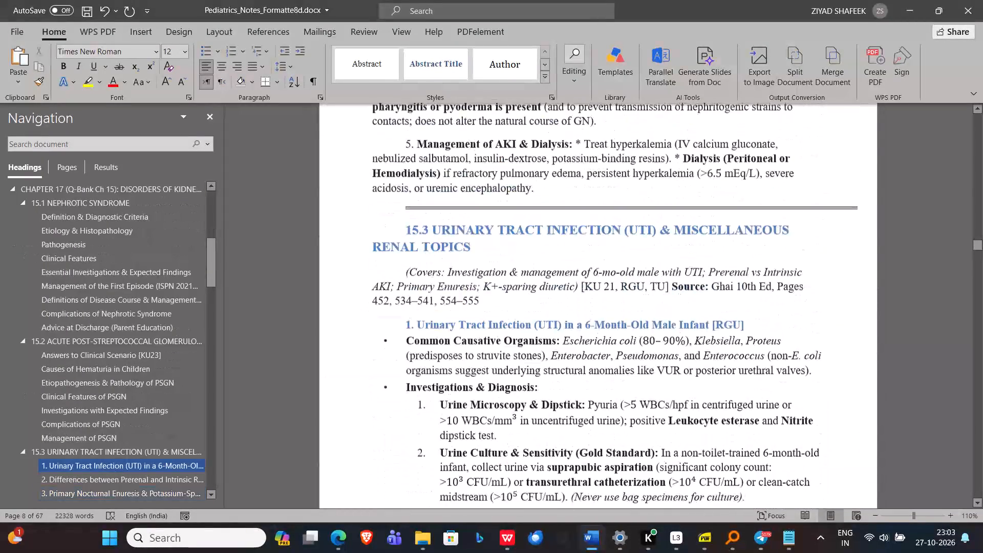
scroll(602, 312, up, 14)
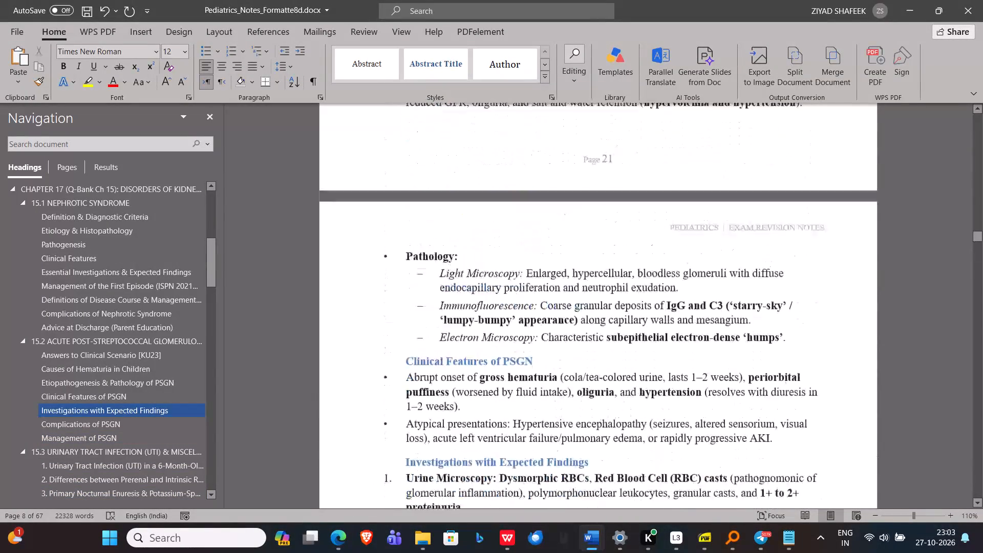
scroll(602, 312, up, 4)
scroll(602, 312, down, 9)
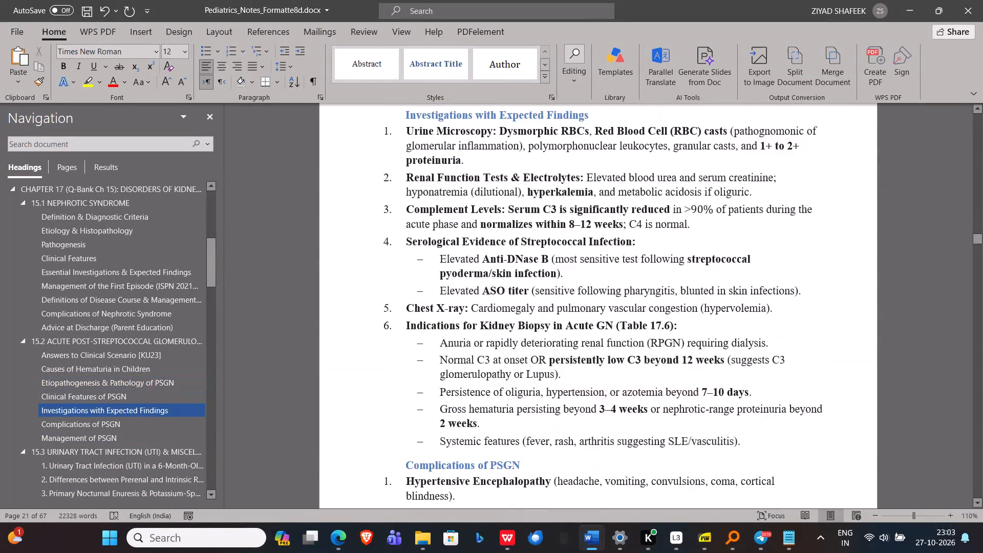
In the ALL chemotherapy section's Supportive Care paragraph, start new paragraphs at the Tumor Lysis Syndrome and Blood component support points.
scroll(602, 312, down, 20)
scroll(602, 312, down, 9)
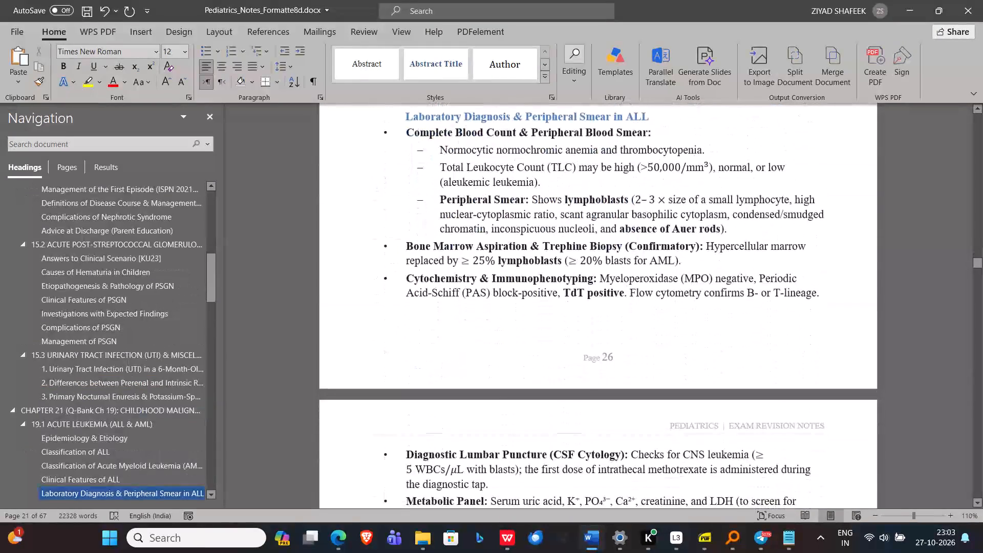
scroll(602, 312, up, 3)
scroll(602, 312, down, 8)
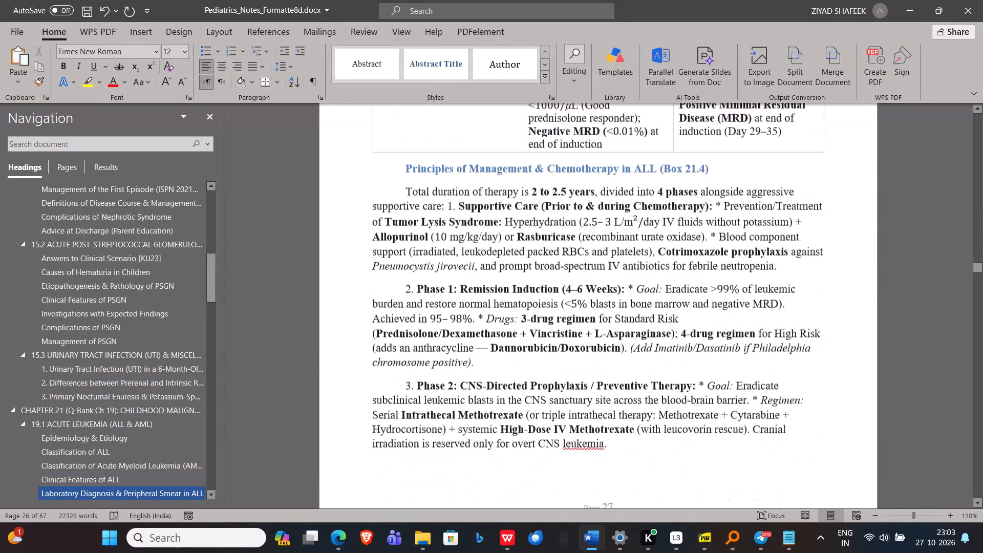
scroll(602, 312, down, 5)
scroll(602, 312, up, 4)
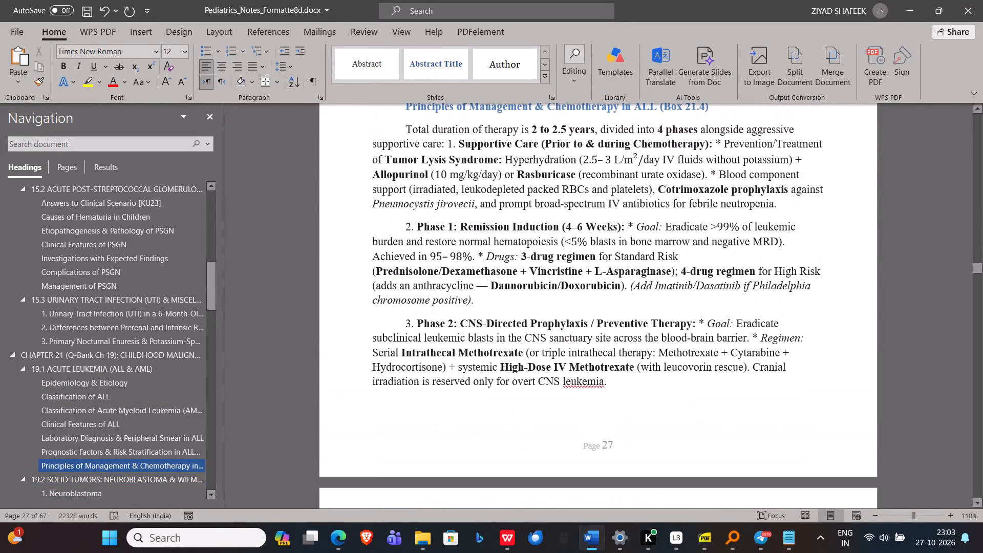
scroll(602, 312, up, 1)
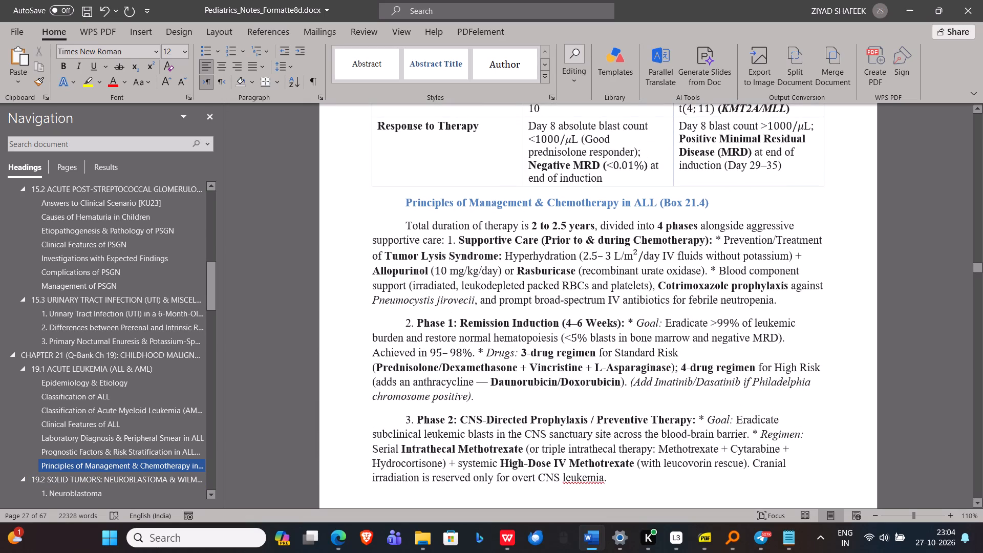
click(713, 238)
key(Return)
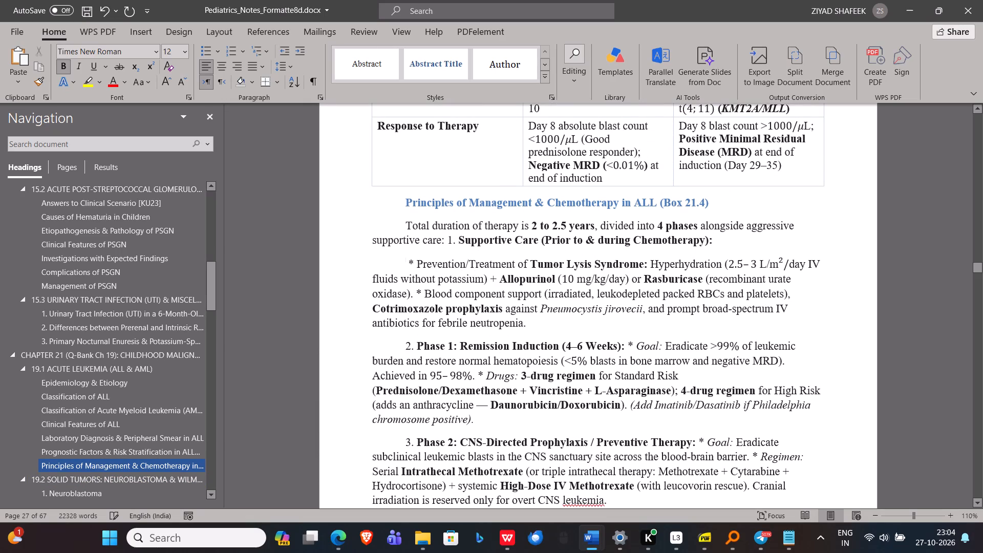
click(415, 293)
key(Return)
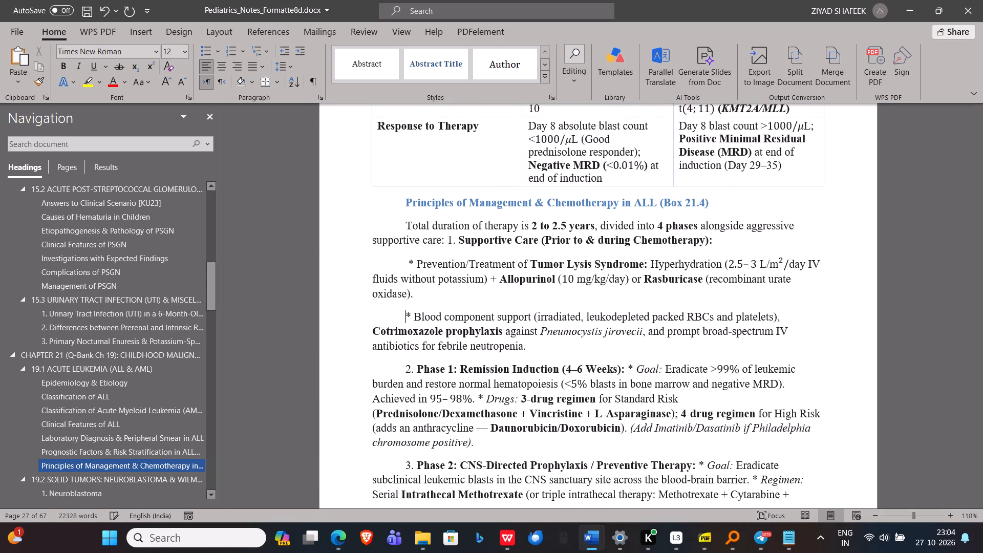
Start a new paragraph at the Goal point under "Phase 1: Remission Induction (4–6 Weeks)".
scroll(415, 293, down, 1)
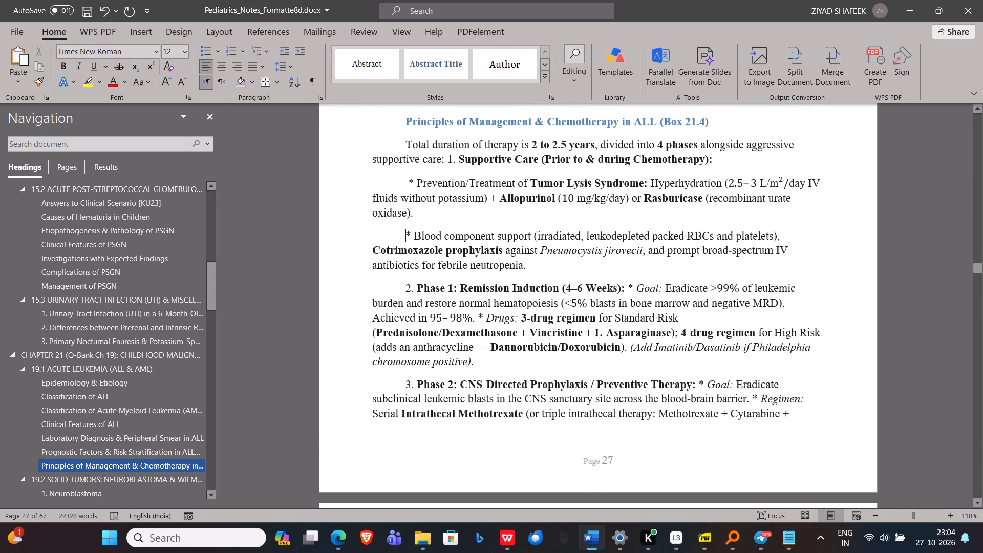
click(626, 284)
key(Return)
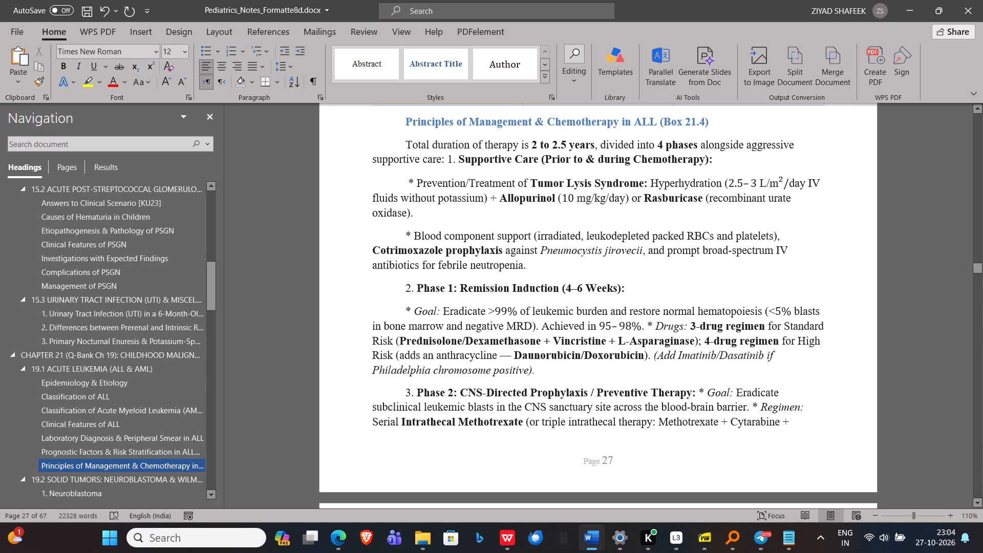
Under "Phase 2: CNS-Directed Prophylaxis / Preventive Therapy", start new paragraphs at the Goal and Regimen points.
scroll(716, 358, down, 4)
scroll(716, 358, up, 2)
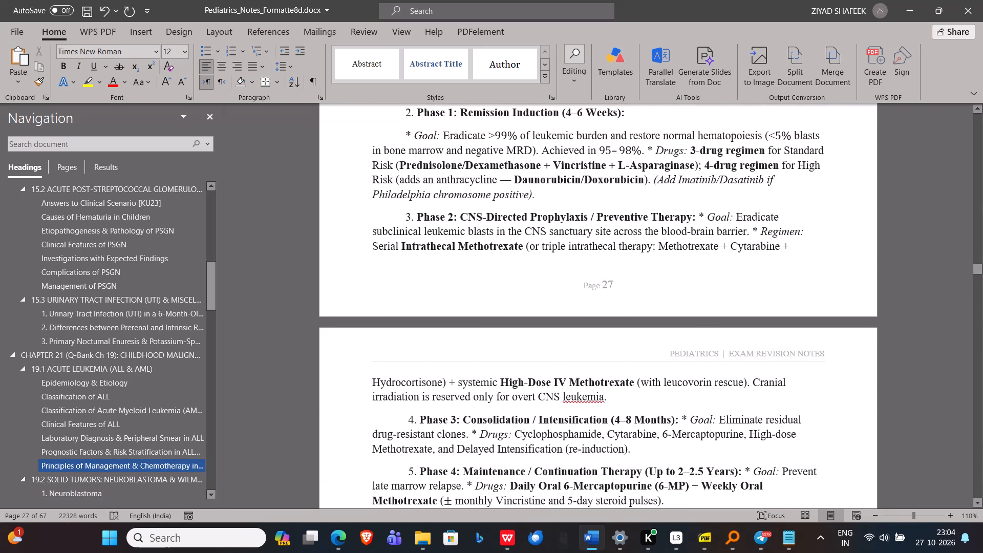
click(699, 215)
key(Return)
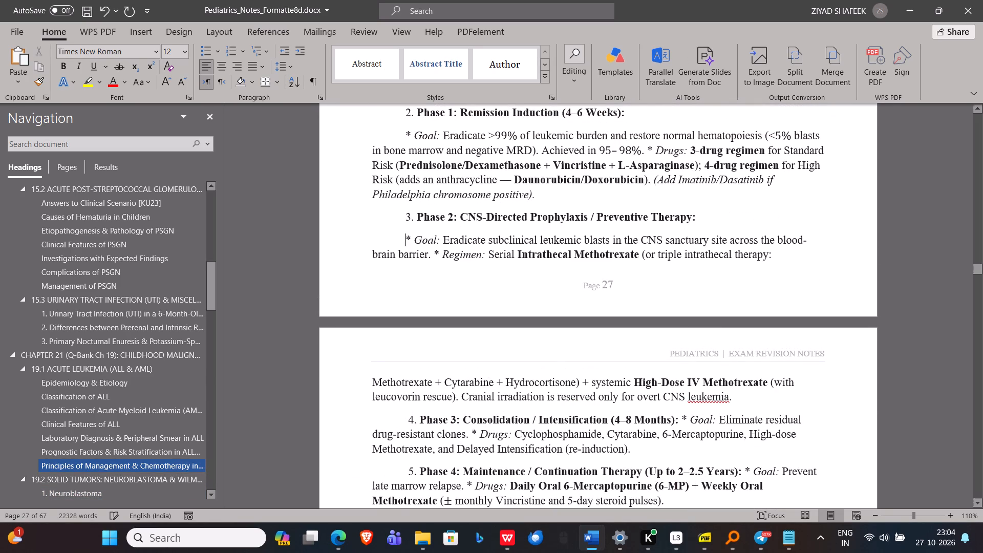
click(432, 253)
key(Return)
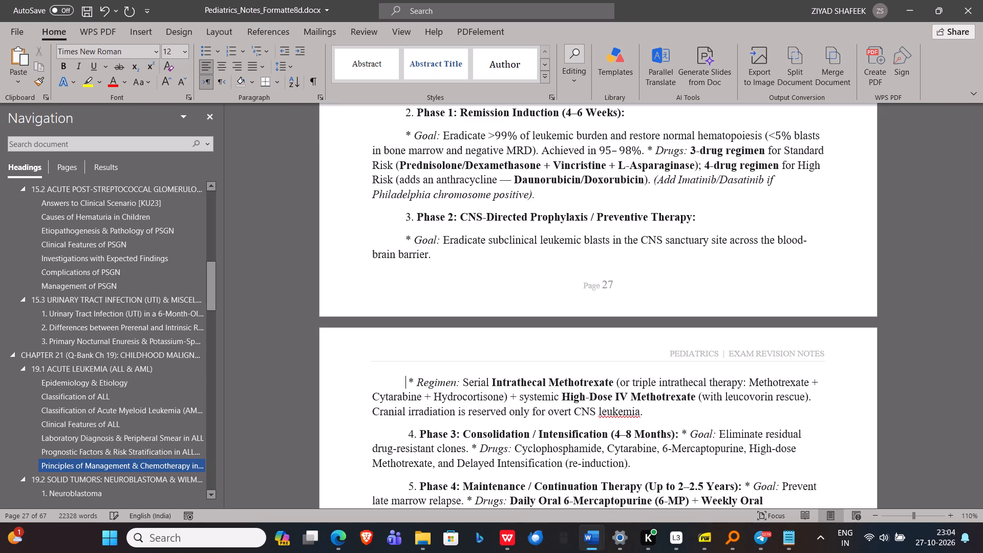
Under "Phase 3: Consolidation / Intensification (4–8 Months)", start new paragraphs at the Goal and Drugs points.
scroll(432, 253, down, 2)
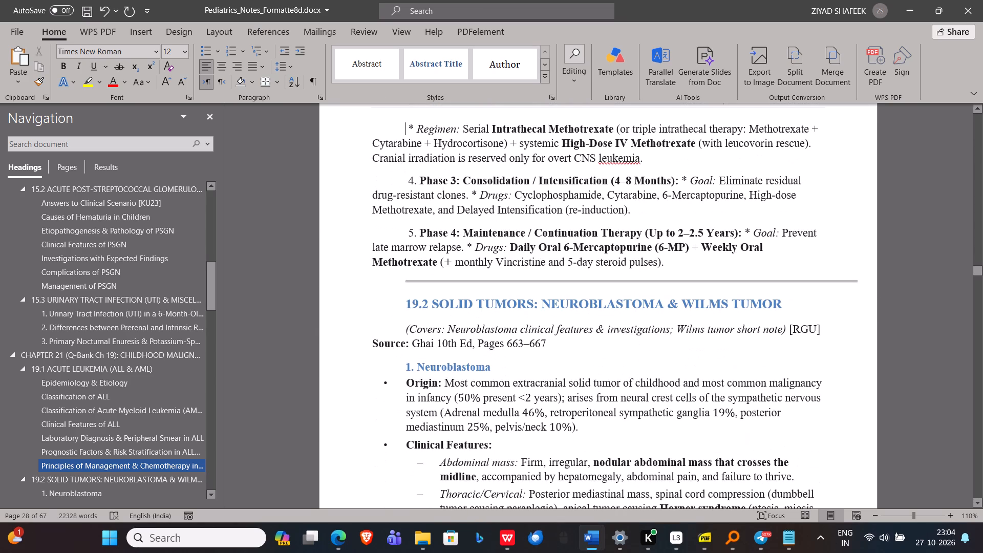
click(680, 180)
key(Return)
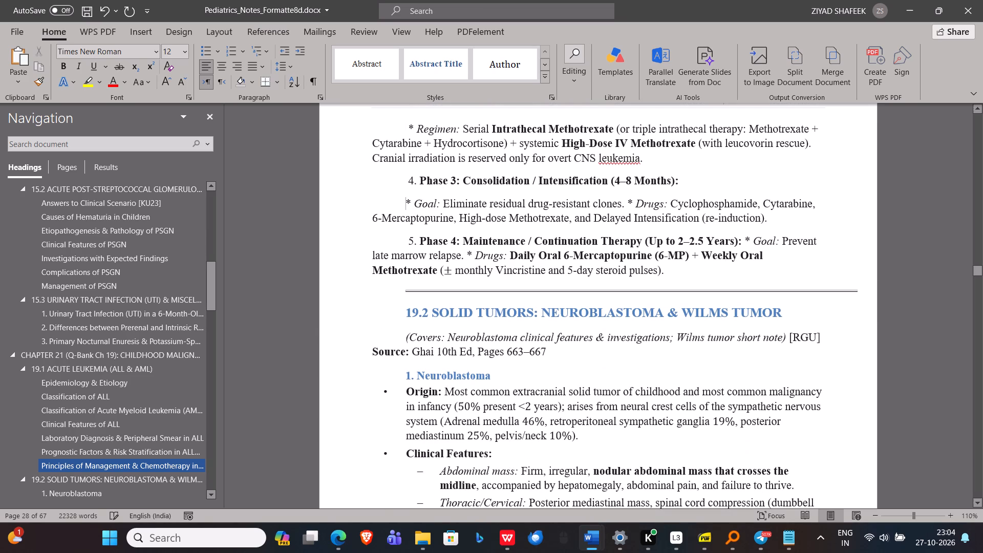
click(627, 204)
key(Return)
Under "Phase 4: Maintenance / Continuation Therapy", start new paragraphs at the Goal and Drugs points.
scroll(627, 204, down, 1)
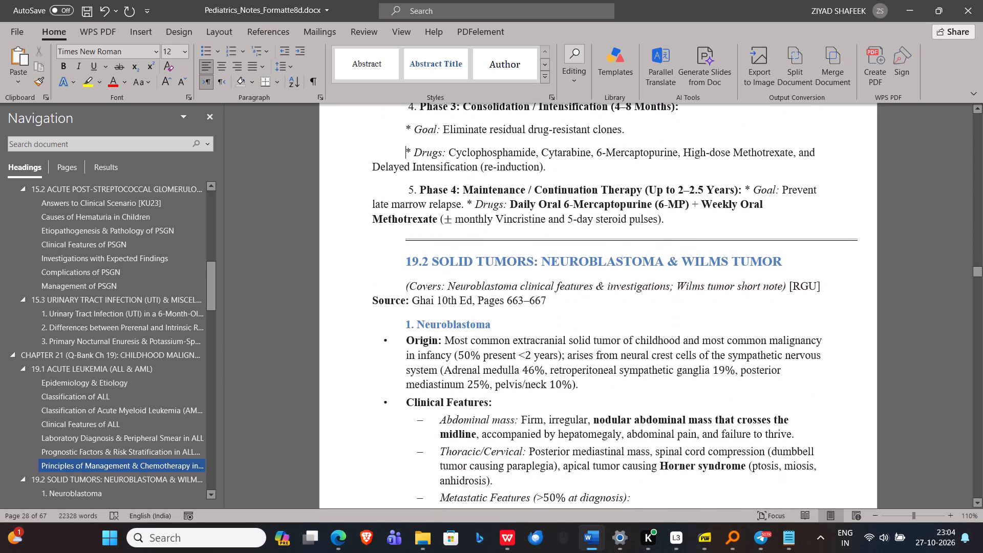
click(744, 190)
key(Return)
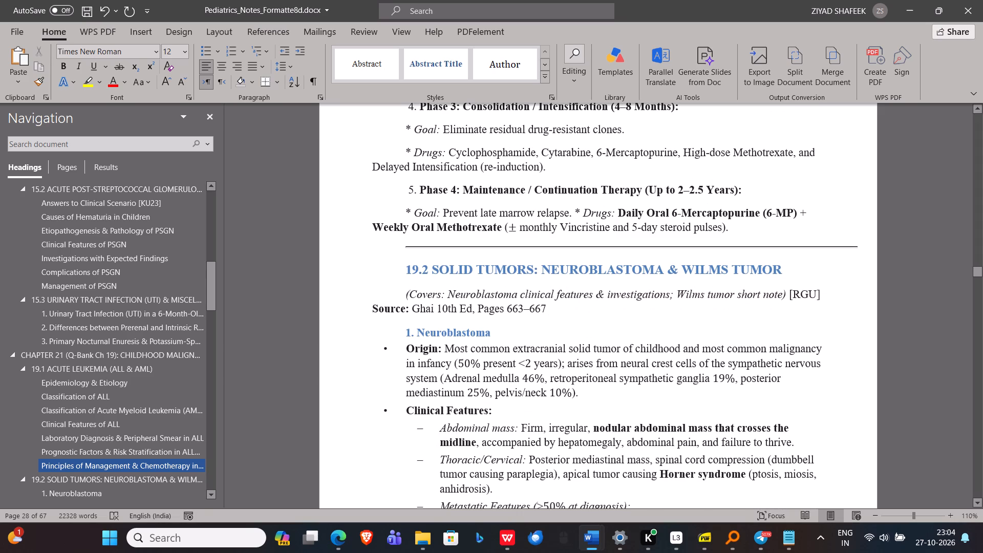
click(576, 211)
key(Return)
Review the formatting of section 19.2 on solid tumors and Chapter 22 on rheumatological disorders for run-on paragraphs.
scroll(576, 211, down, 1)
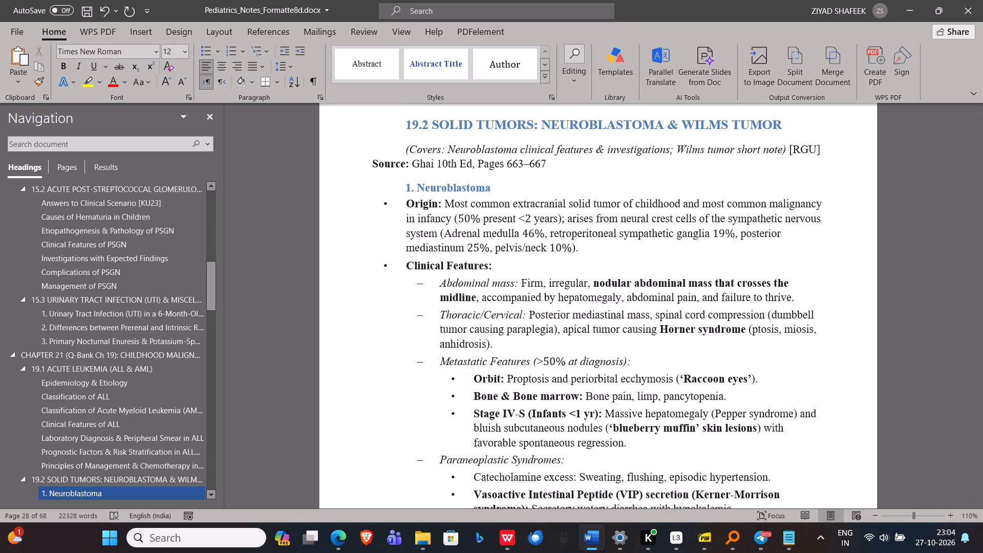
scroll(576, 211, down, 4)
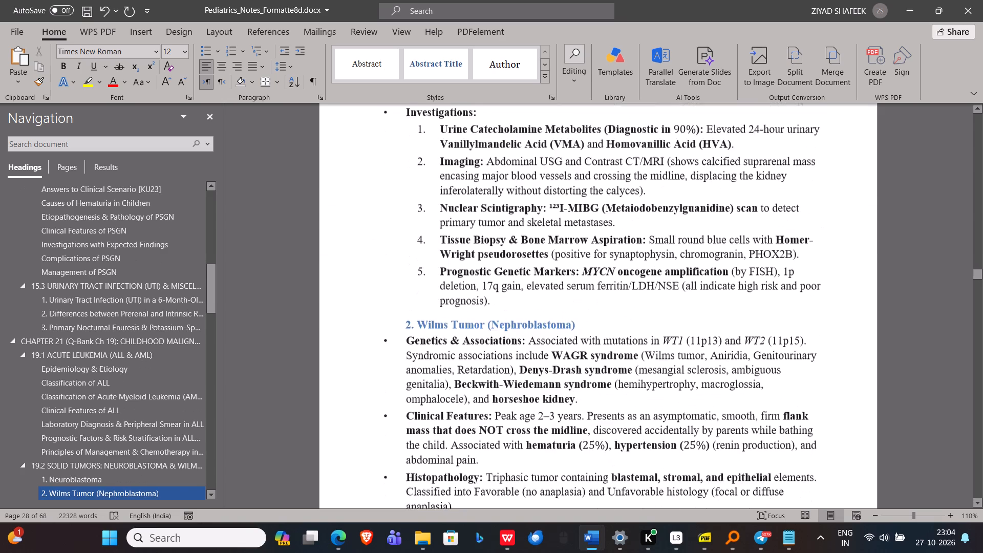
scroll(576, 211, down, 3)
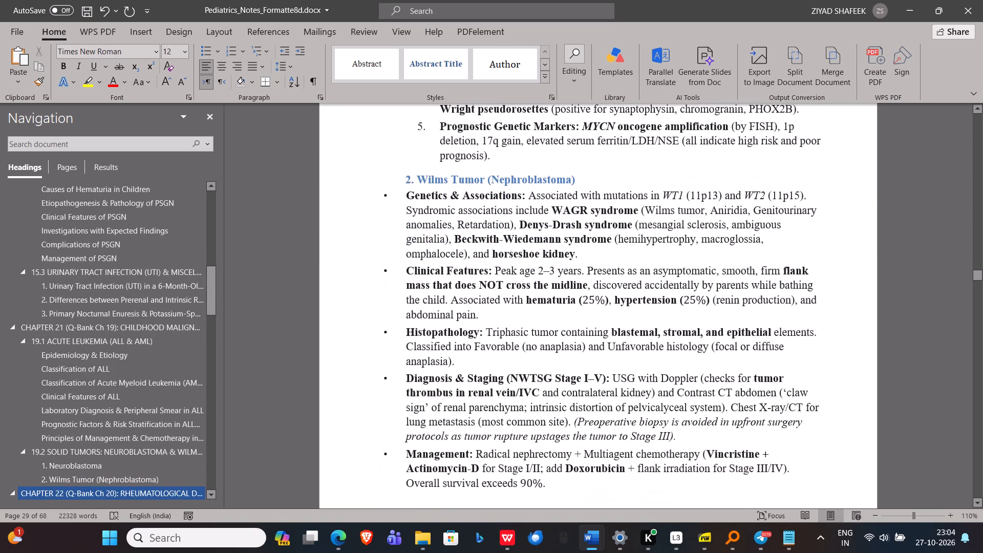
scroll(576, 211, down, 4)
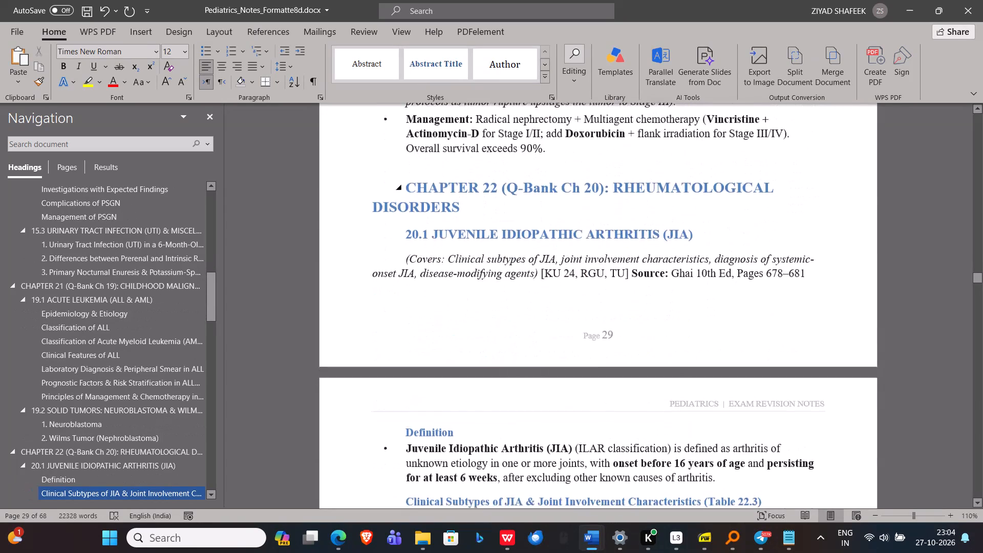
scroll(576, 211, down, 8)
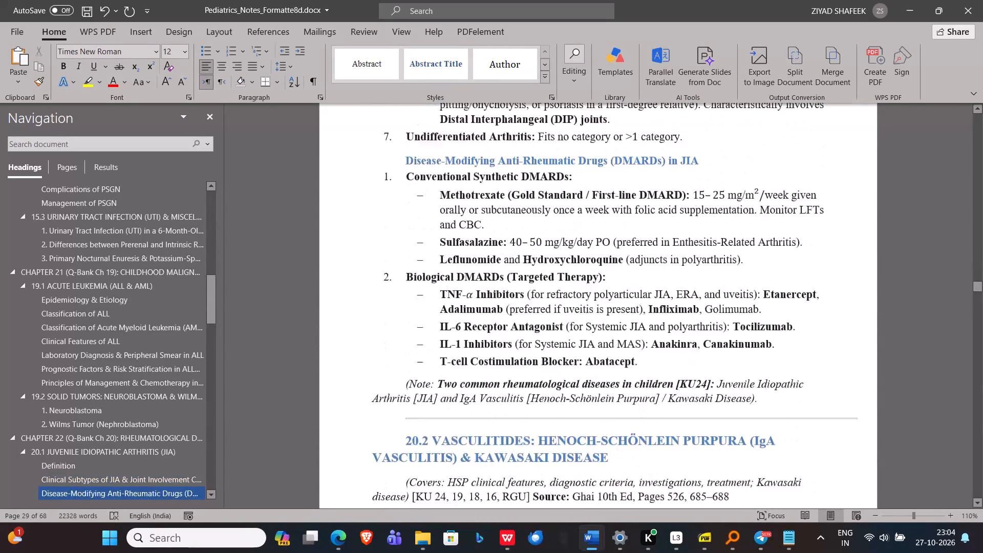
scroll(576, 211, down, 8)
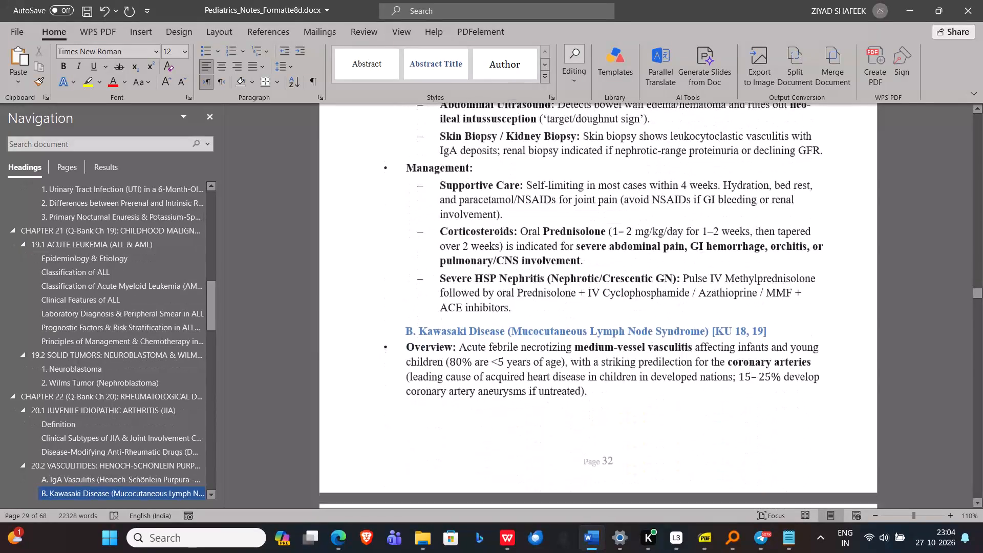
Check the formatting of Chapter 23 on genetic disorders, from Down syndrome through X-linked inheritance and genetic counseling.
scroll(576, 211, down, 8)
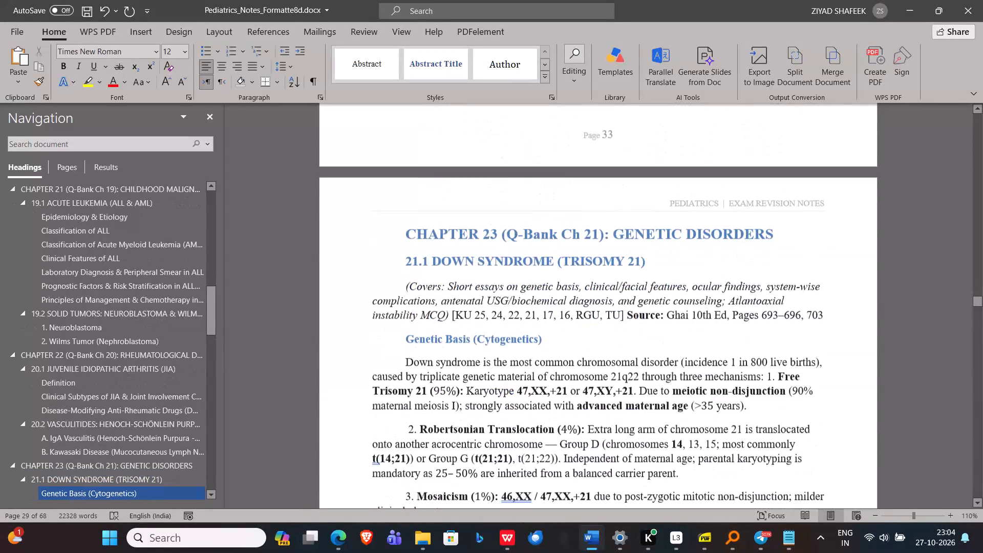
scroll(576, 211, down, 5)
scroll(576, 211, up, 1)
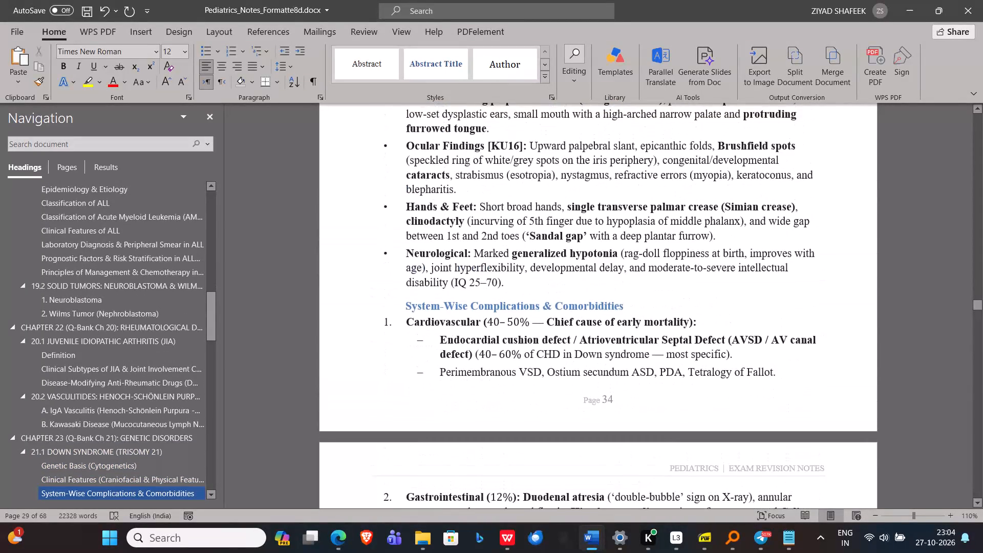
scroll(576, 211, up, 1)
scroll(576, 211, down, 4)
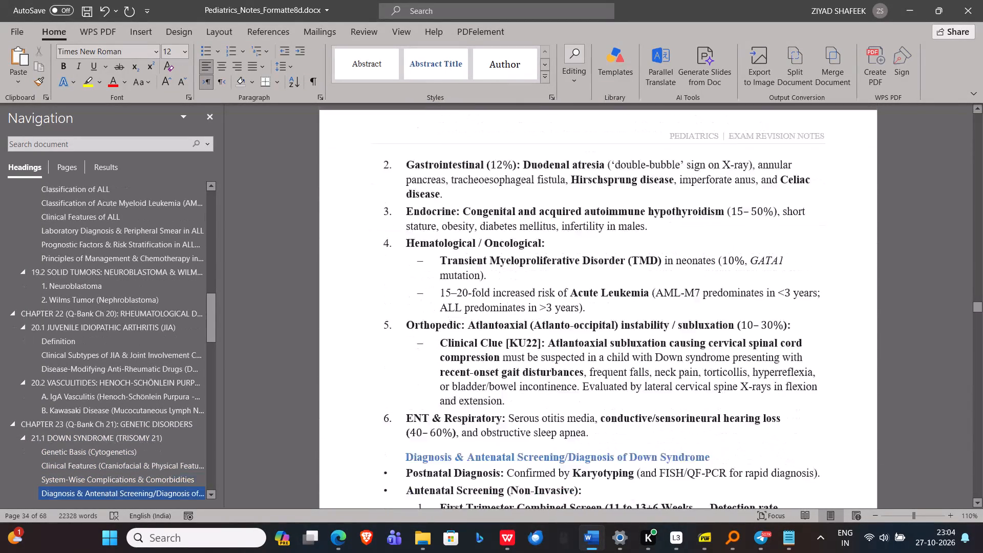
scroll(576, 211, down, 6)
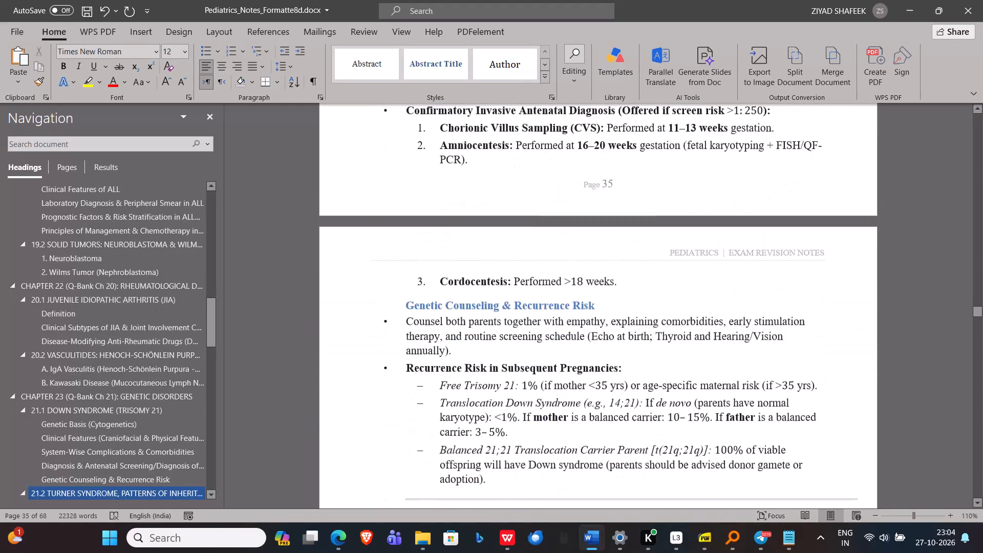
scroll(576, 211, down, 7)
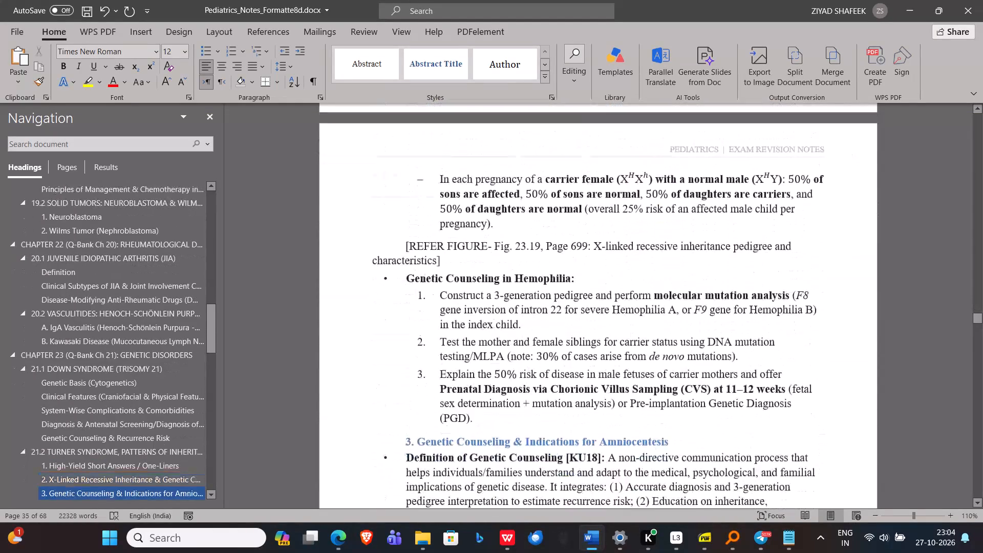
Review the formatting of the inborn errors of metabolism, ophthalmic disorders and immunization chapters, including the cold chain and AEFI points.
scroll(576, 211, down, 7)
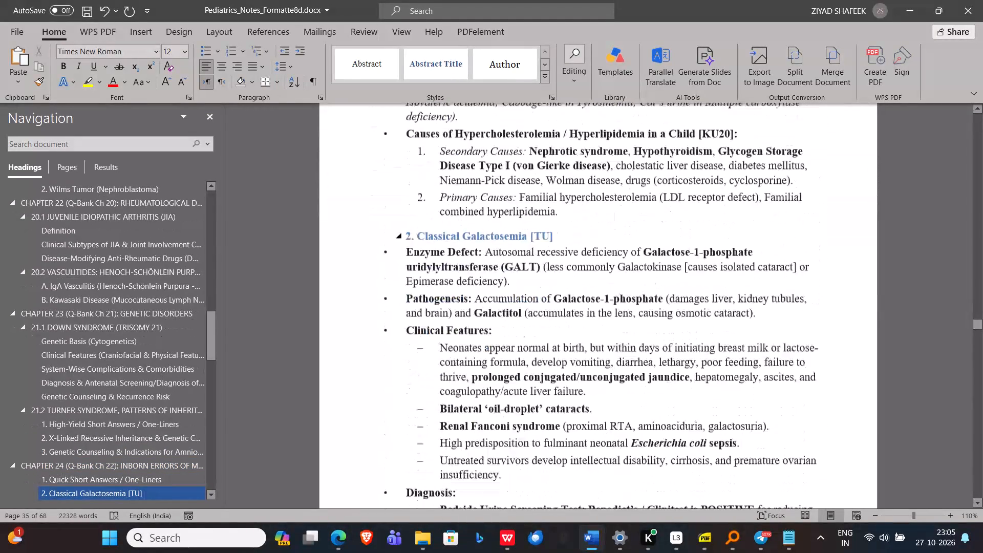
scroll(576, 211, down, 4)
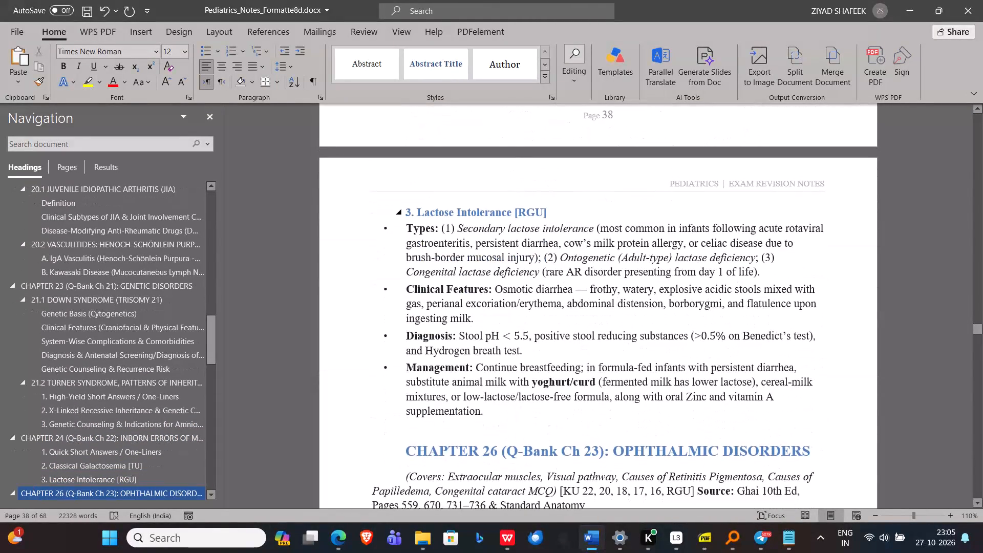
scroll(576, 211, down, 4)
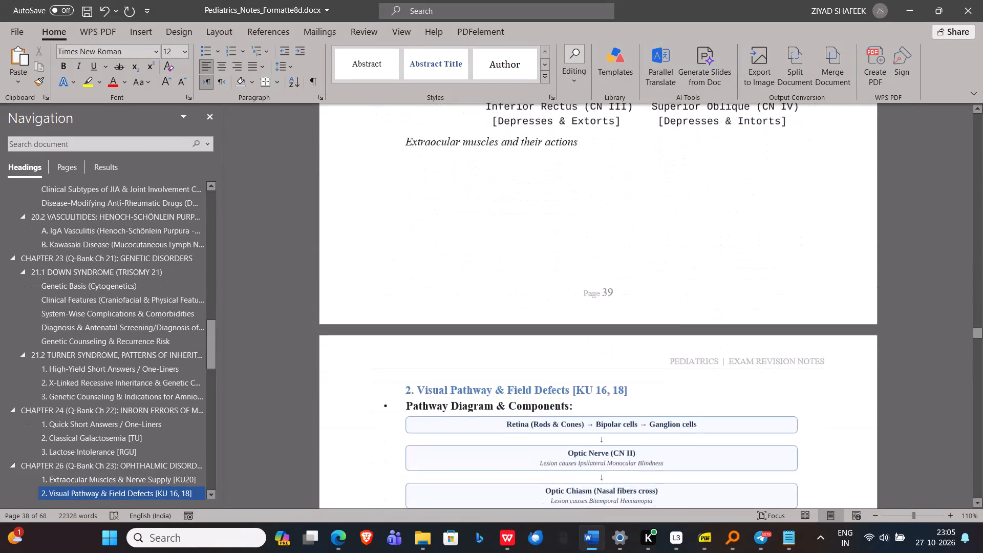
scroll(576, 211, down, 8)
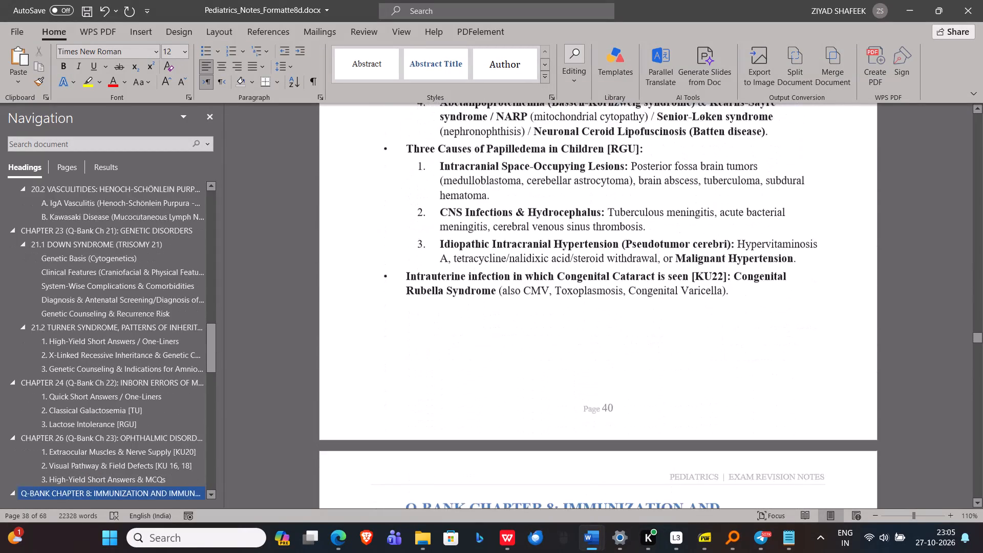
scroll(576, 211, down, 11)
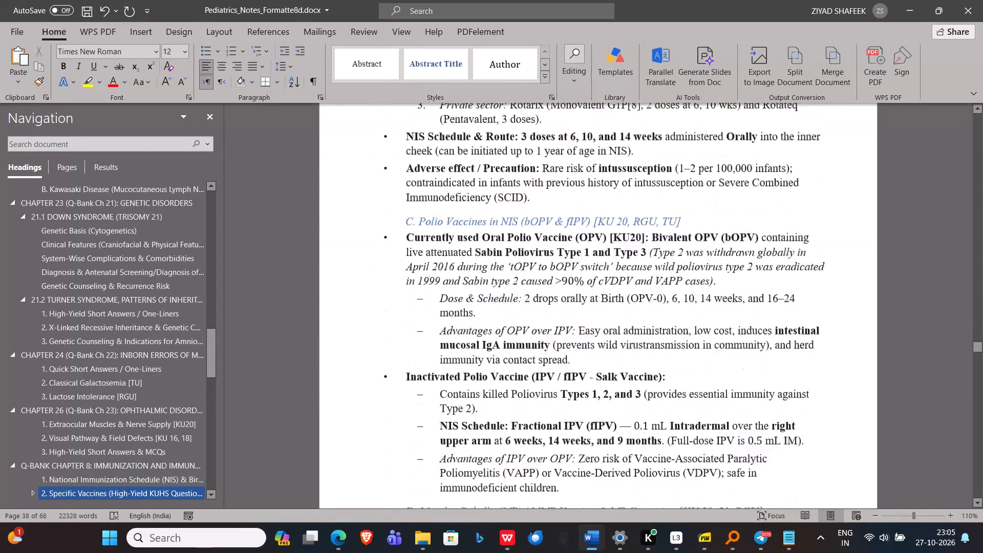
scroll(576, 211, down, 6)
scroll(576, 211, up, 2)
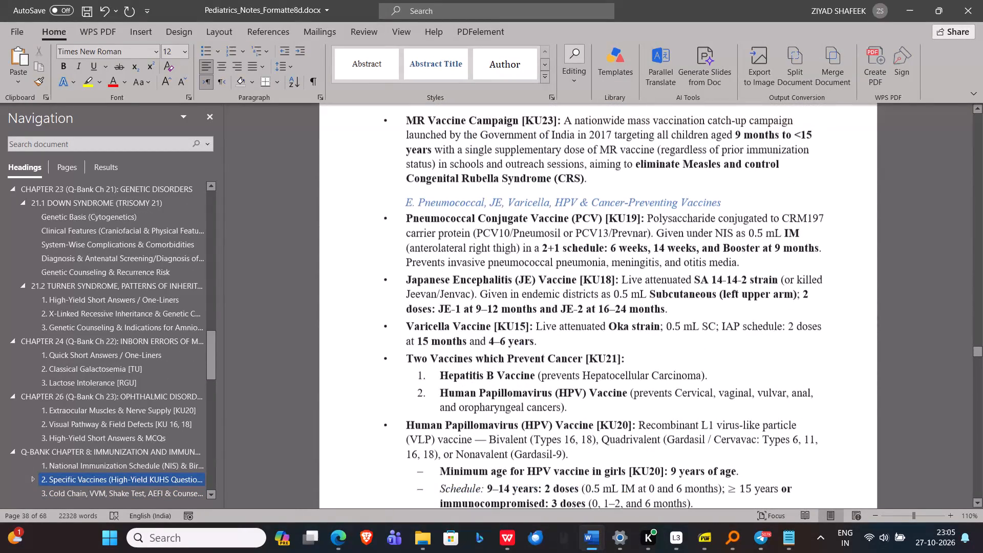
scroll(576, 211, down, 10)
scroll(576, 211, up, 1)
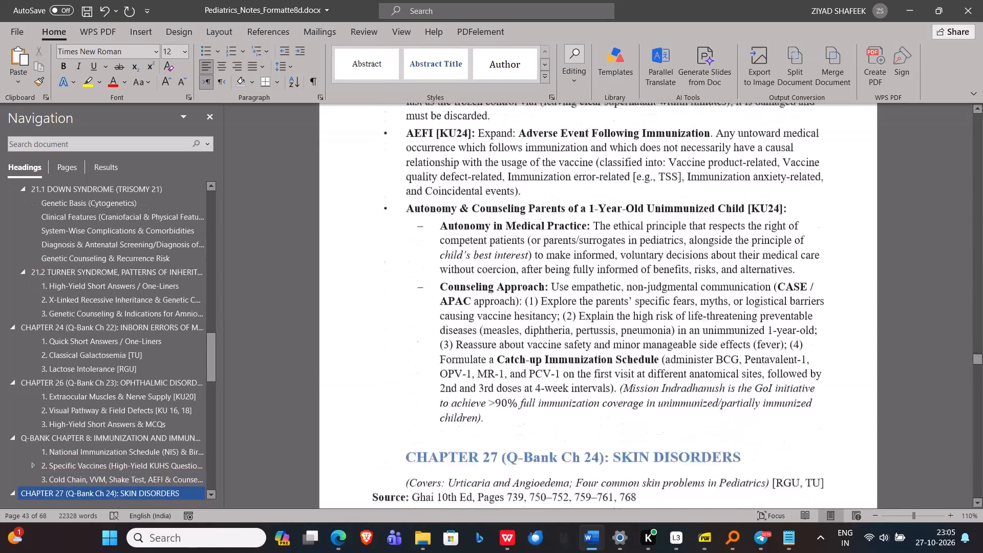
scroll(576, 211, up, 1)
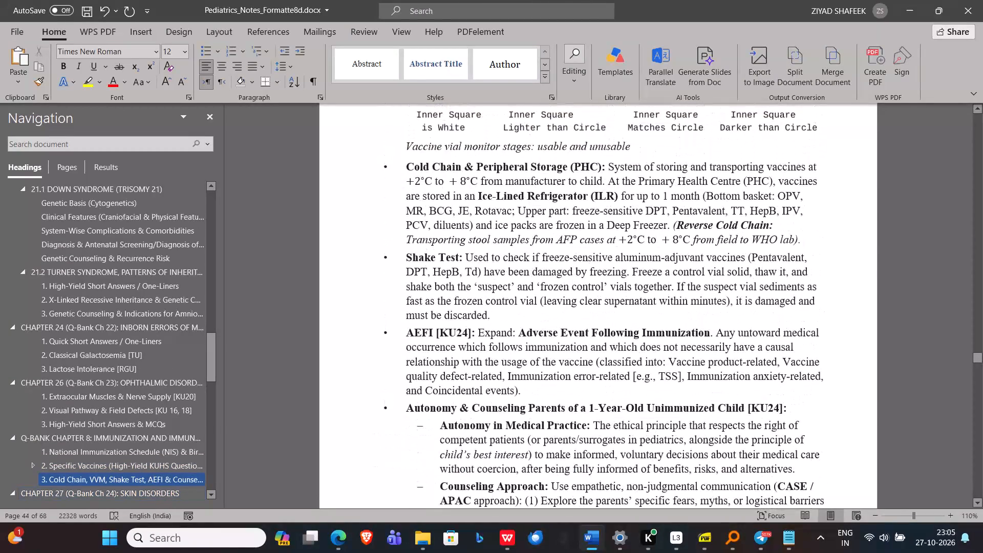
Check the formatting of Chapter 27 on skin disorders and the Chapter 28 poisoning sections from general guidelines through paracetamol.
scroll(576, 211, down, 6)
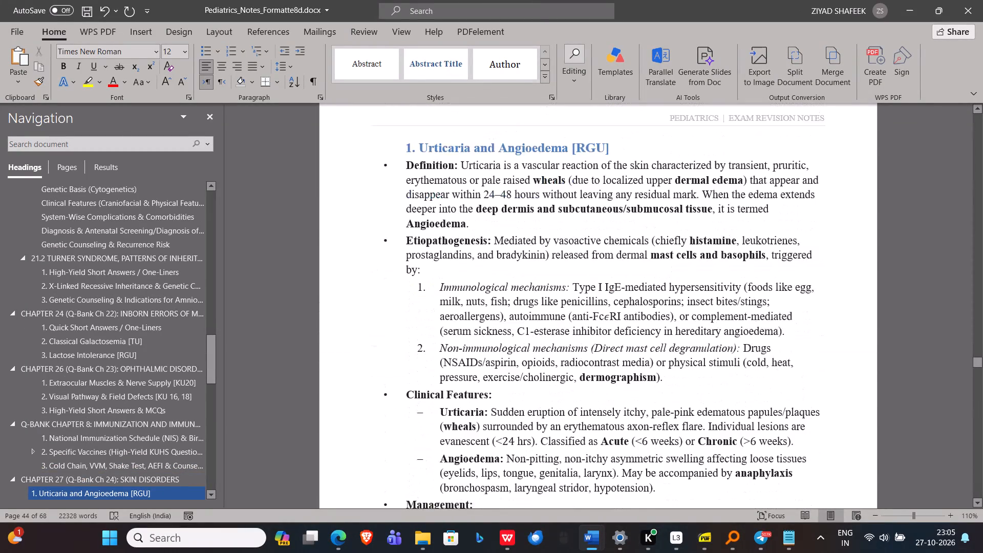
scroll(576, 211, down, 4)
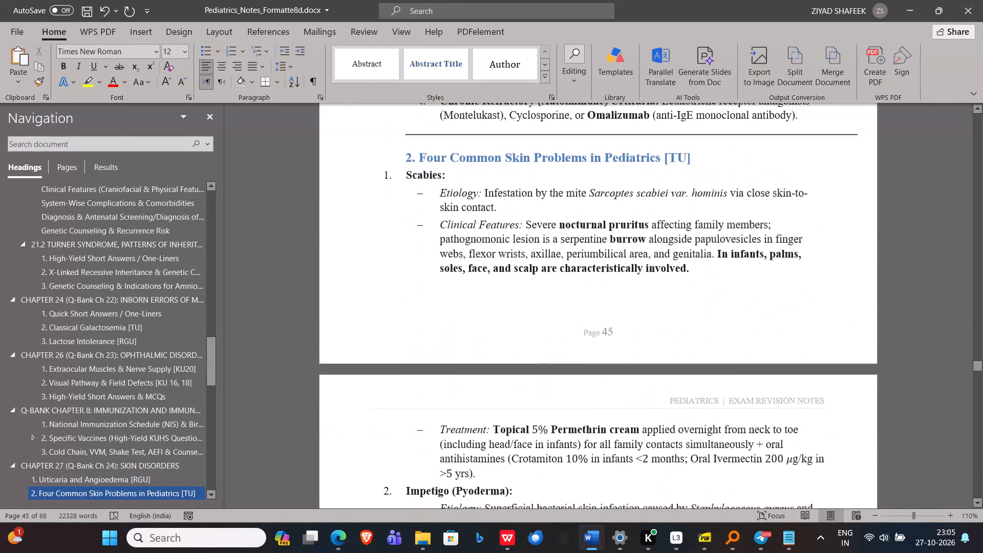
scroll(576, 211, down, 4)
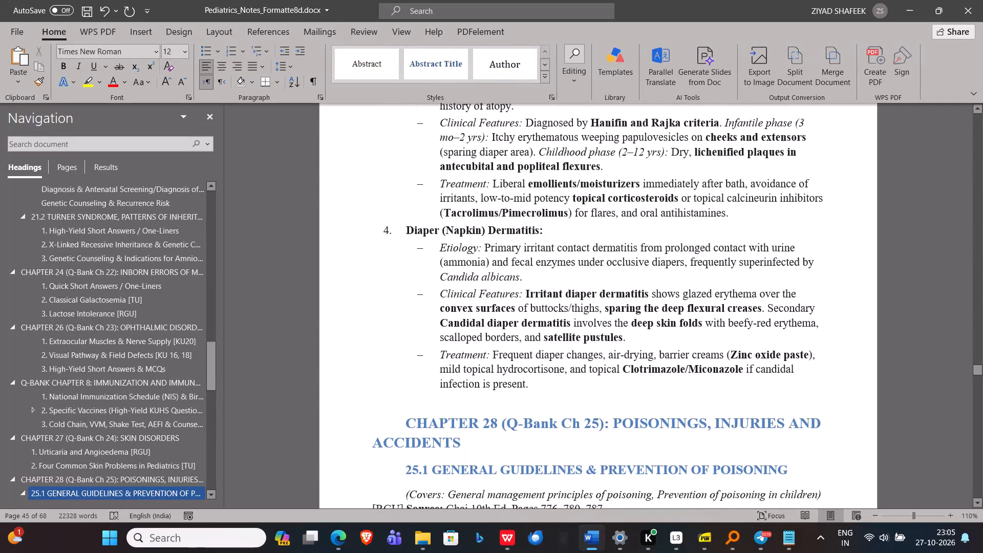
scroll(576, 211, down, 3)
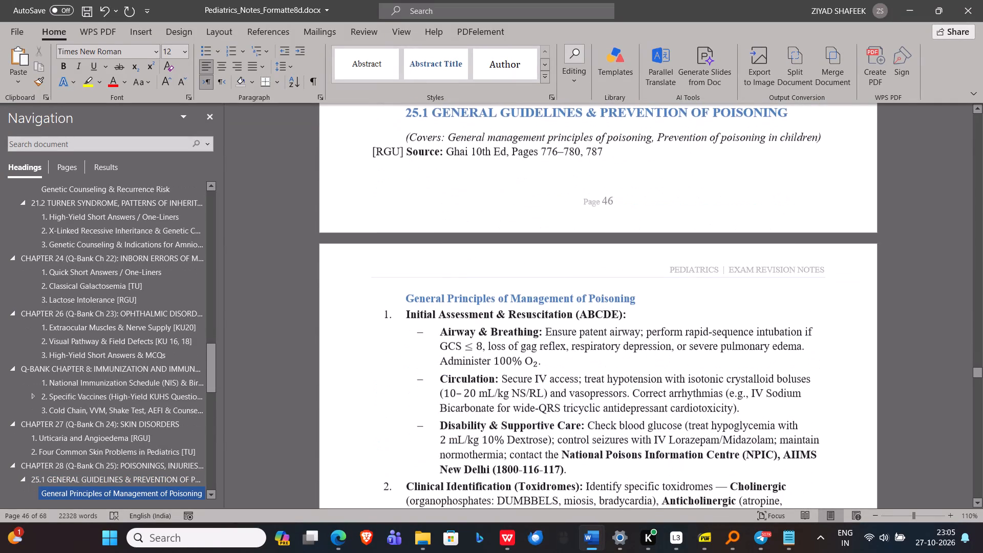
scroll(576, 211, down, 9)
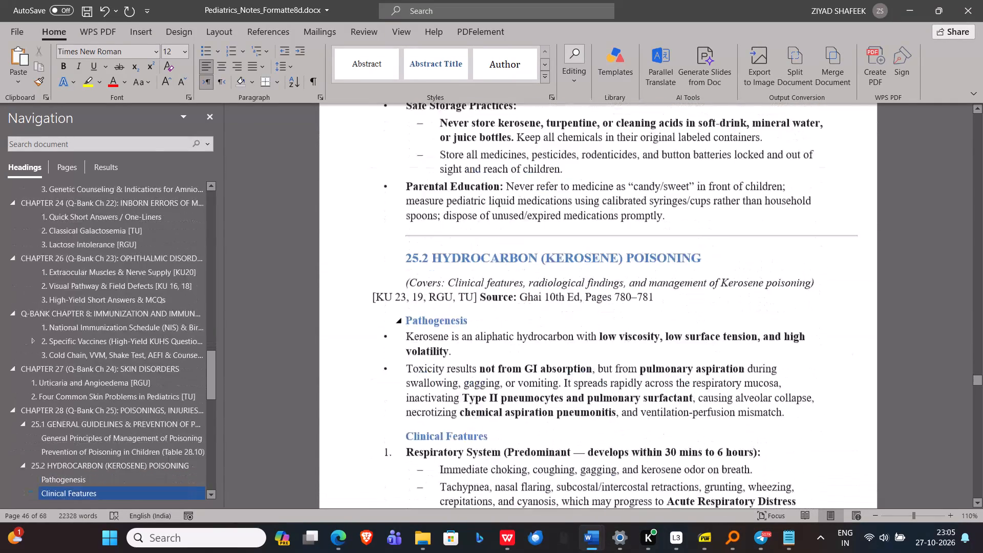
scroll(576, 211, down, 10)
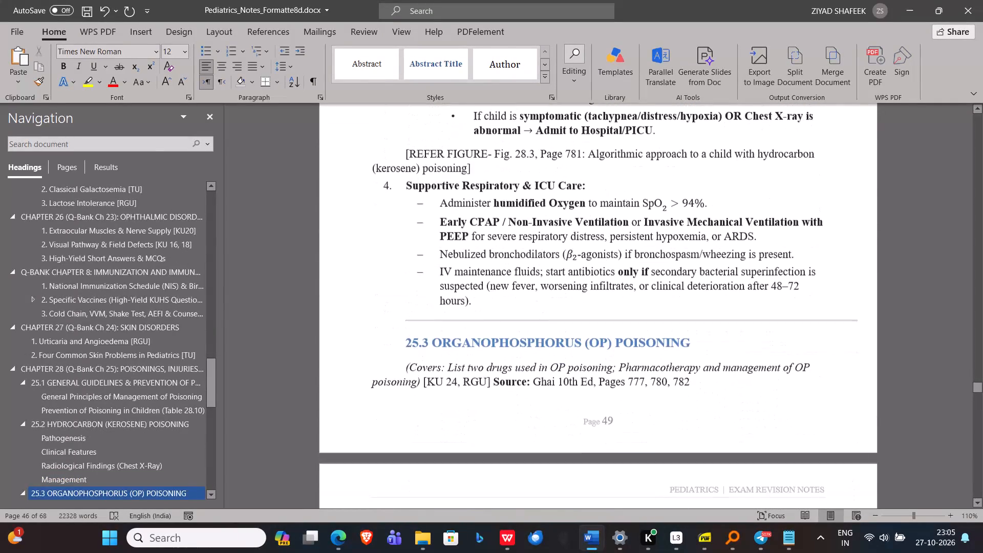
scroll(576, 211, down, 10)
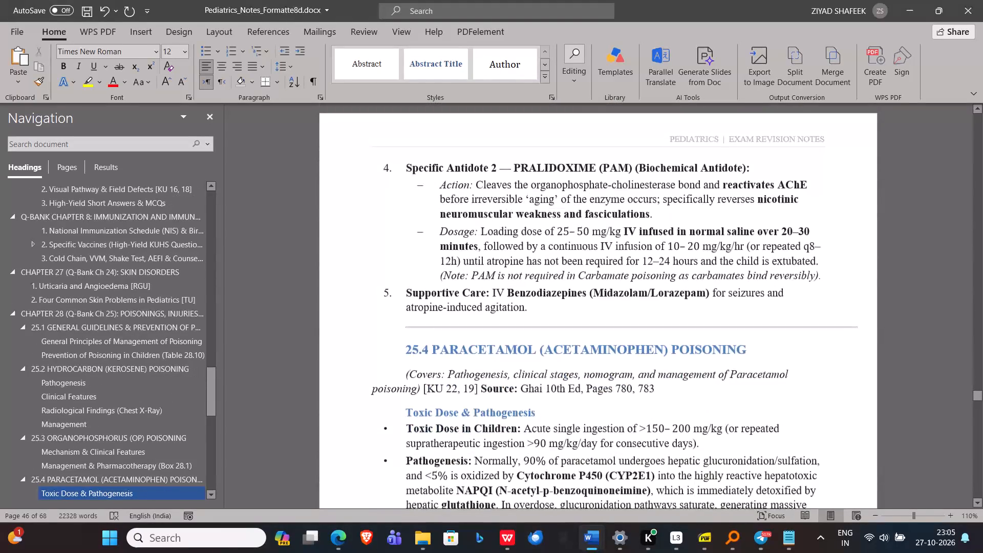
scroll(576, 211, down, 3)
Review the formatting of section 25.5 on snakebite, scorpion sting, lead poisoning and the near-drowning child for run-on paragraphs.
scroll(576, 211, down, 7)
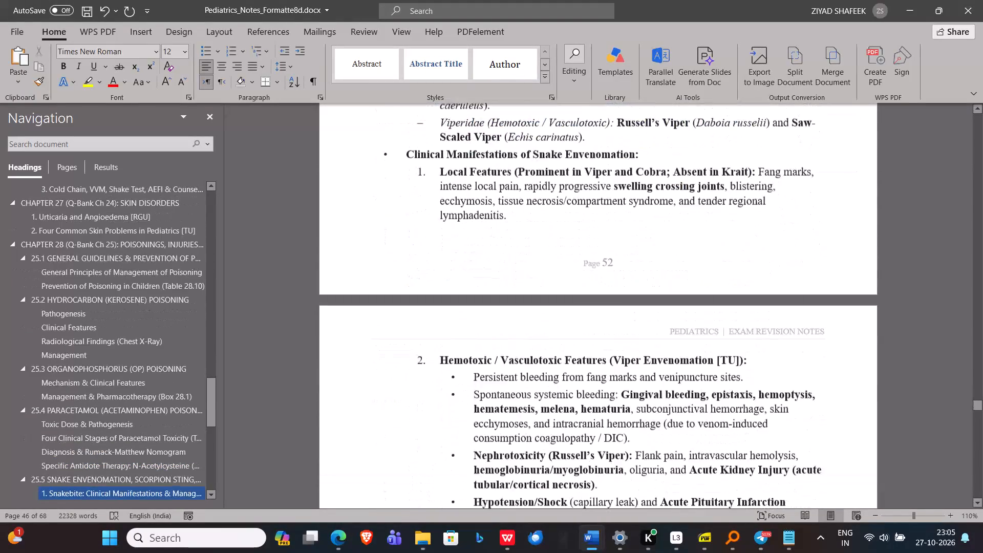
scroll(576, 211, down, 3)
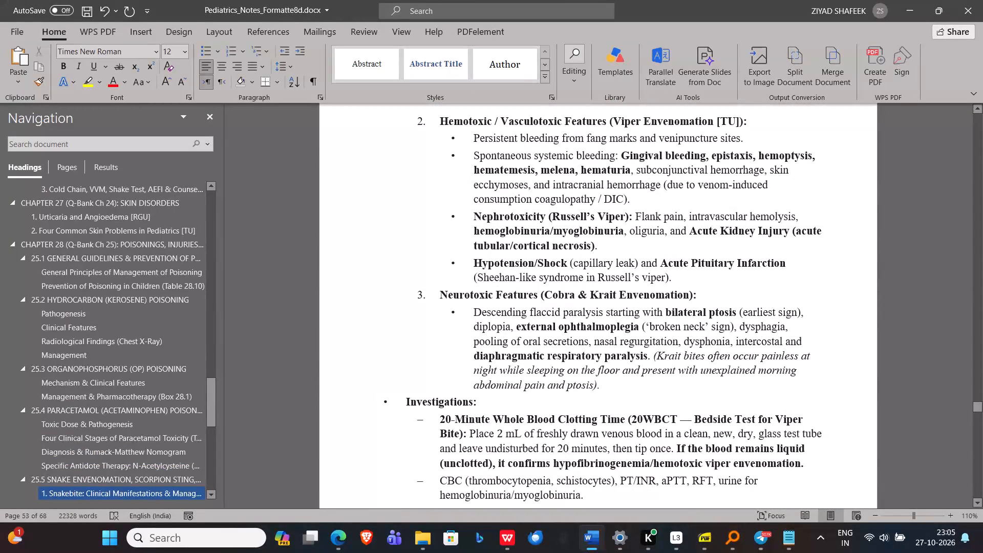
scroll(576, 211, down, 5)
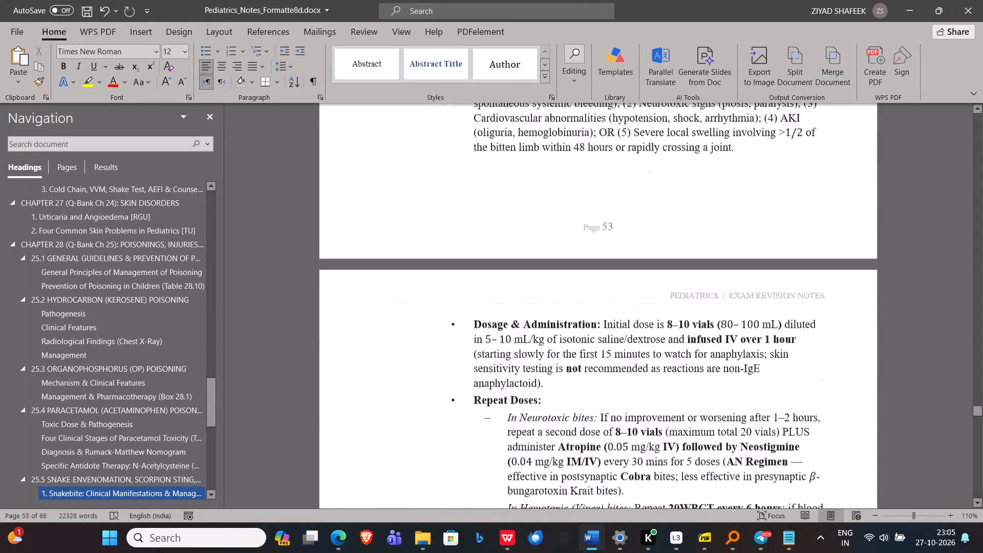
scroll(576, 211, down, 3)
scroll(576, 211, up, 2)
scroll(576, 211, down, 4)
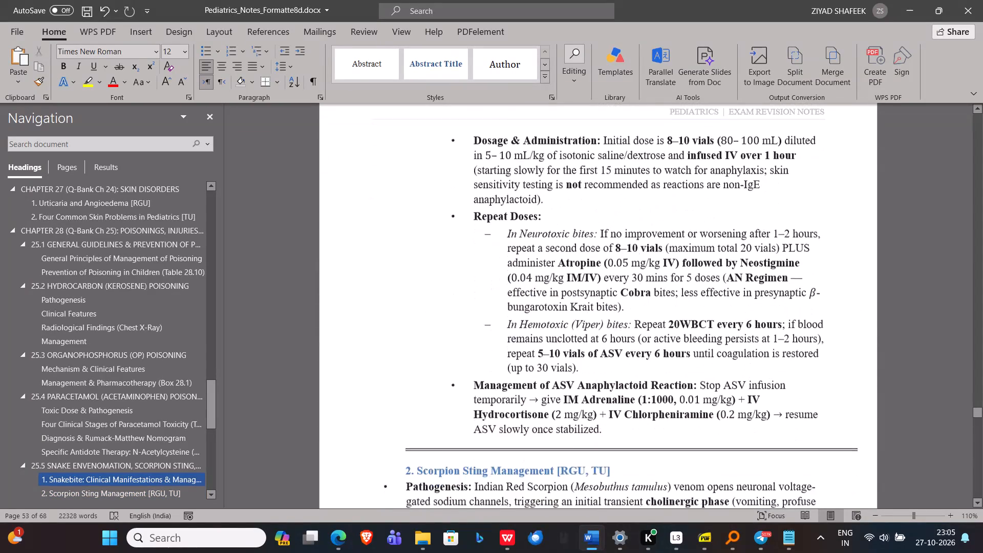
scroll(576, 211, down, 10)
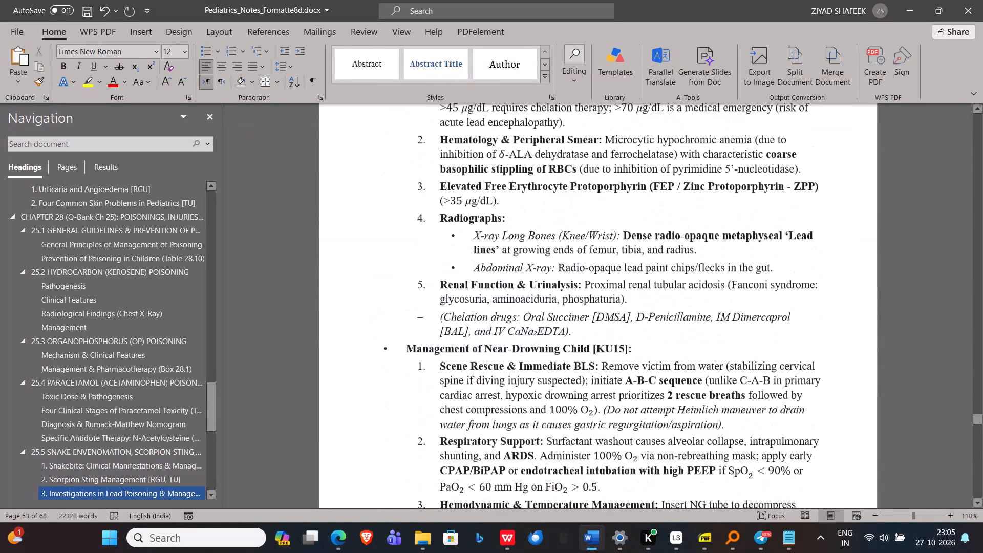
Check the formatting of Chapters 29 and 30, covering shock, foreign body aspiration, the handwashing steps and acute torsion of testis.
scroll(576, 211, down, 7)
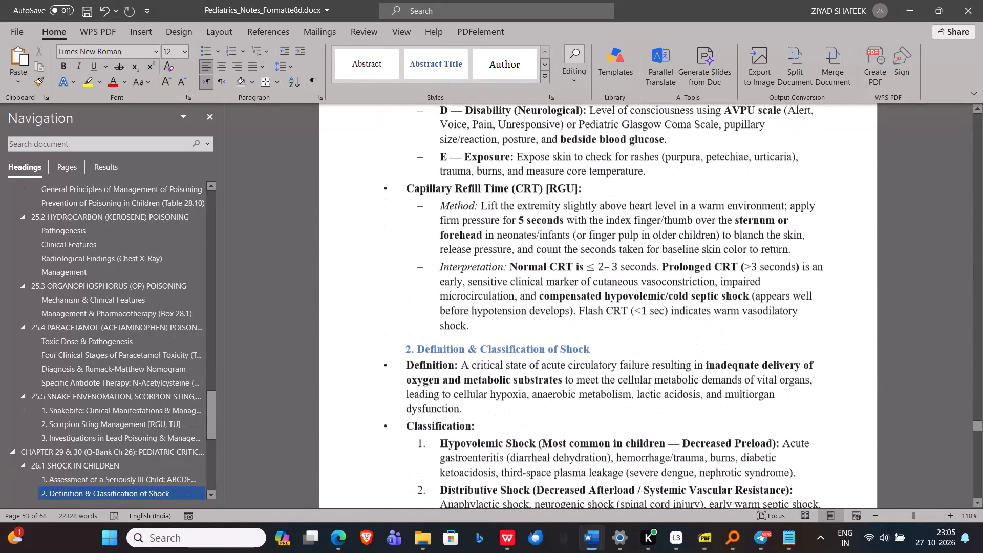
scroll(576, 211, down, 7)
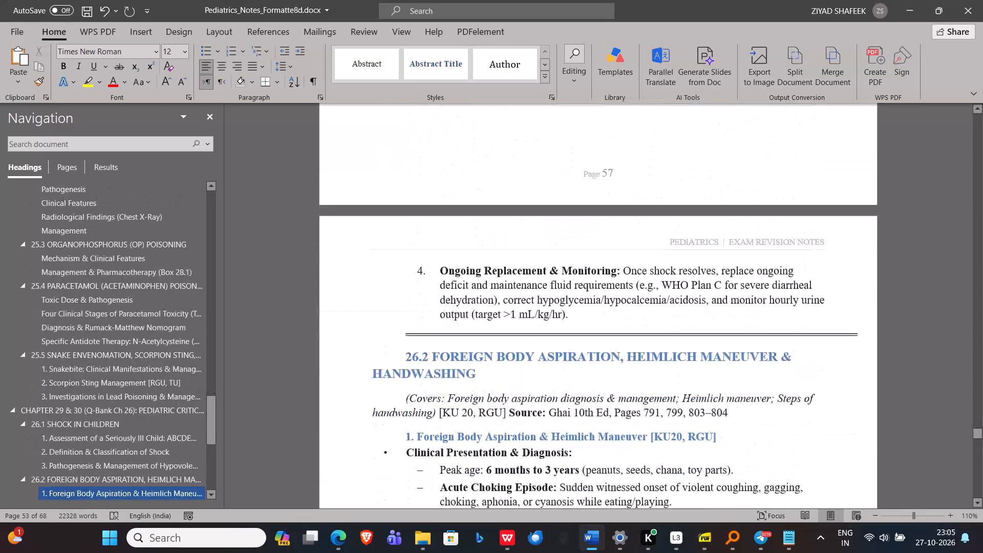
scroll(576, 211, down, 7)
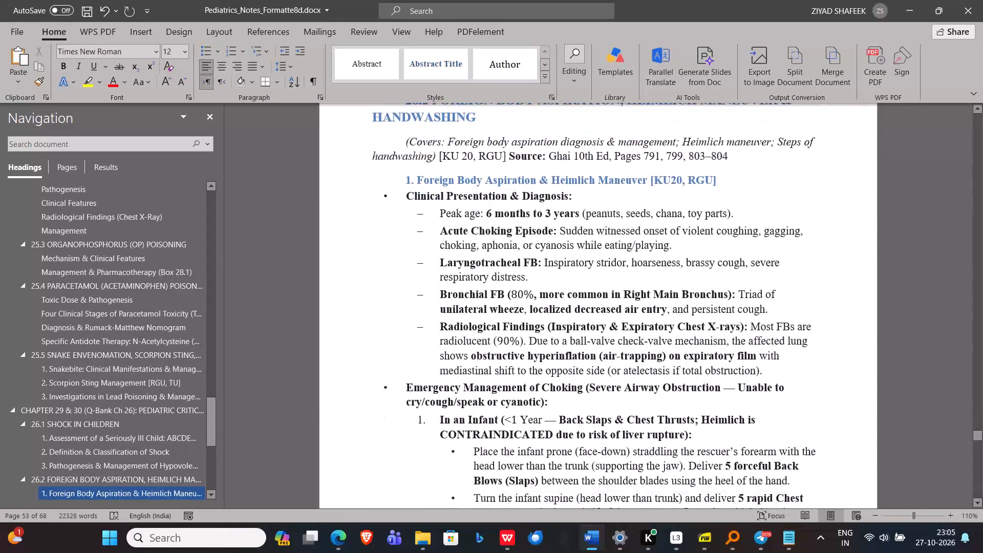
scroll(576, 211, down, 8)
scroll(576, 211, up, 2)
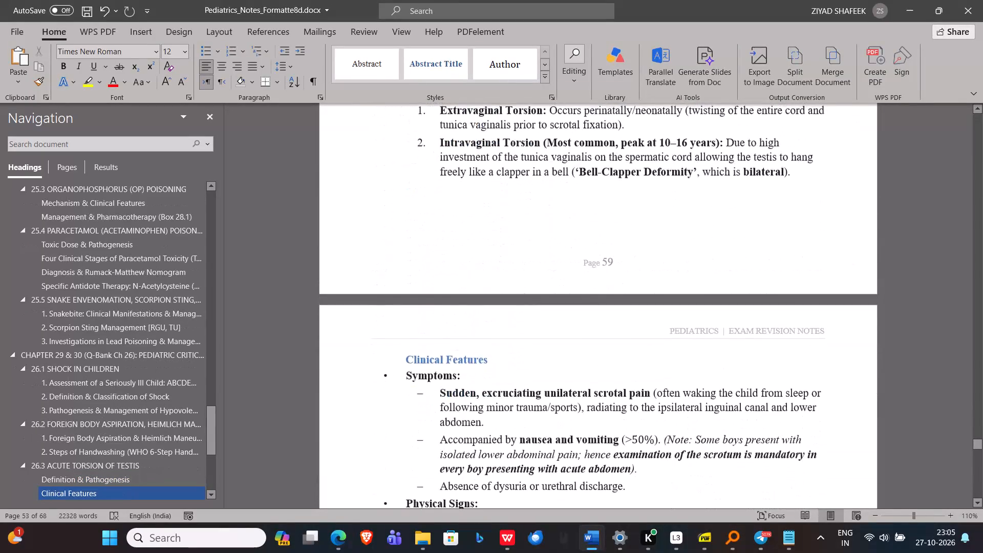
scroll(576, 211, up, 3)
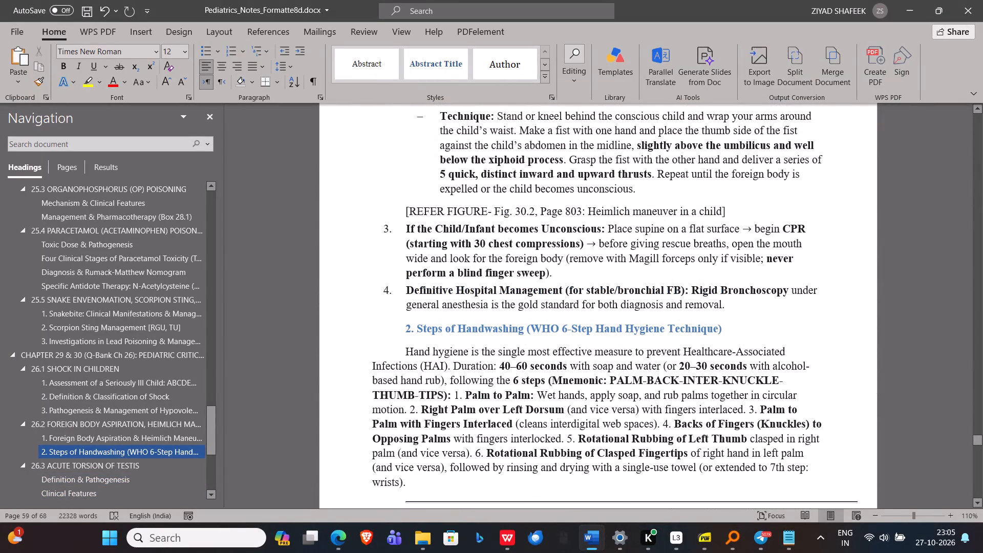
scroll(546, 398, down, 4)
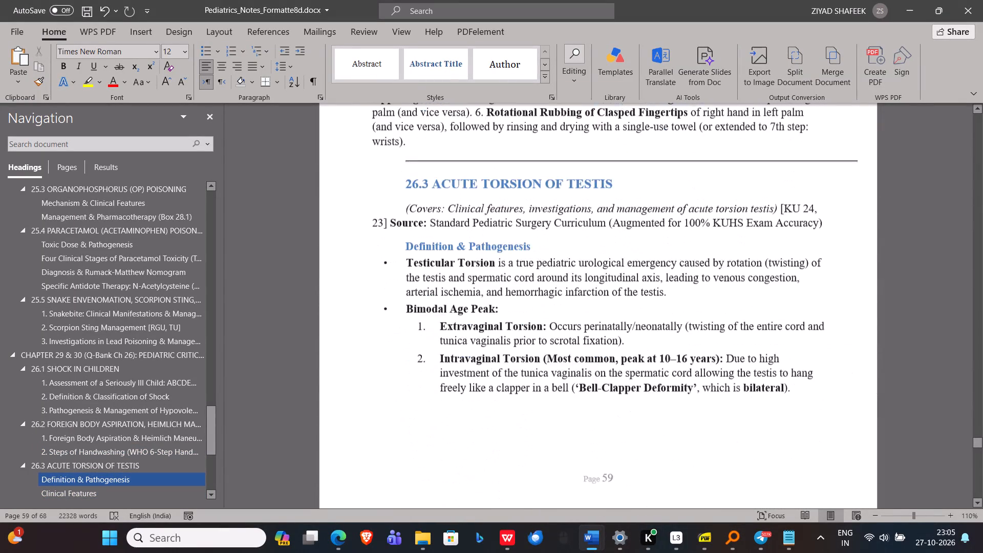
scroll(546, 398, down, 9)
Review the formatting of Chapter 32 on IMNCI, including the dehydration classification table and WHO treatment plans A, B and C.
scroll(546, 398, down, 2)
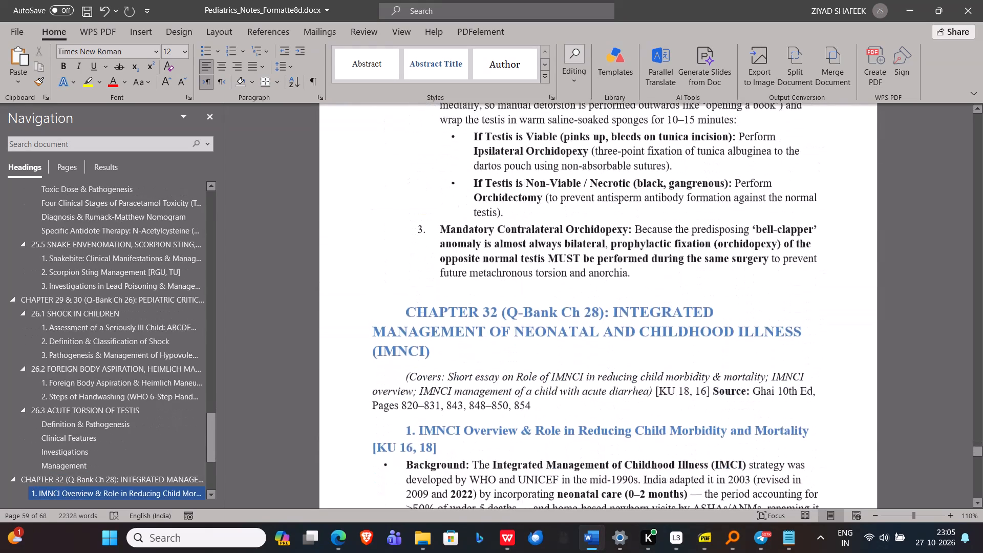
scroll(546, 398, down, 11)
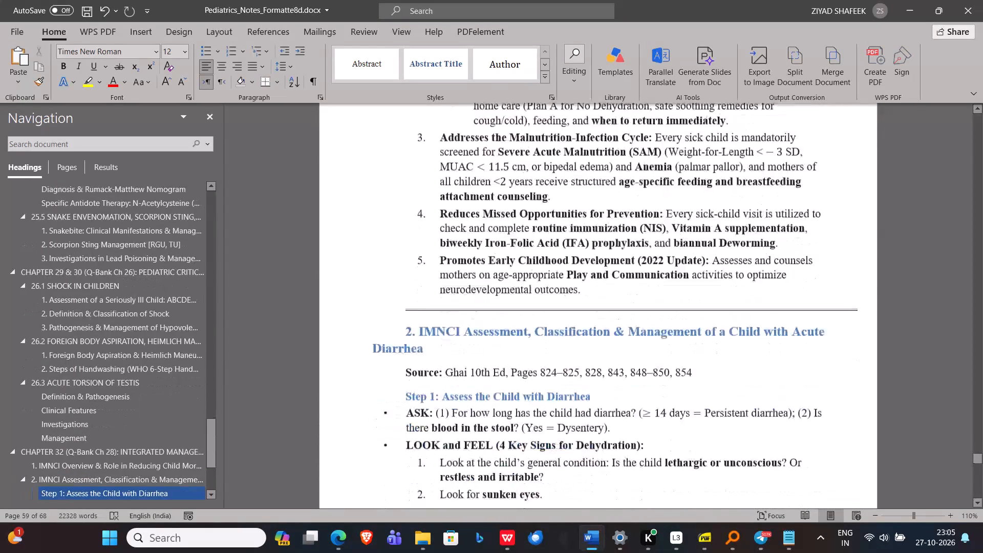
scroll(546, 398, down, 5)
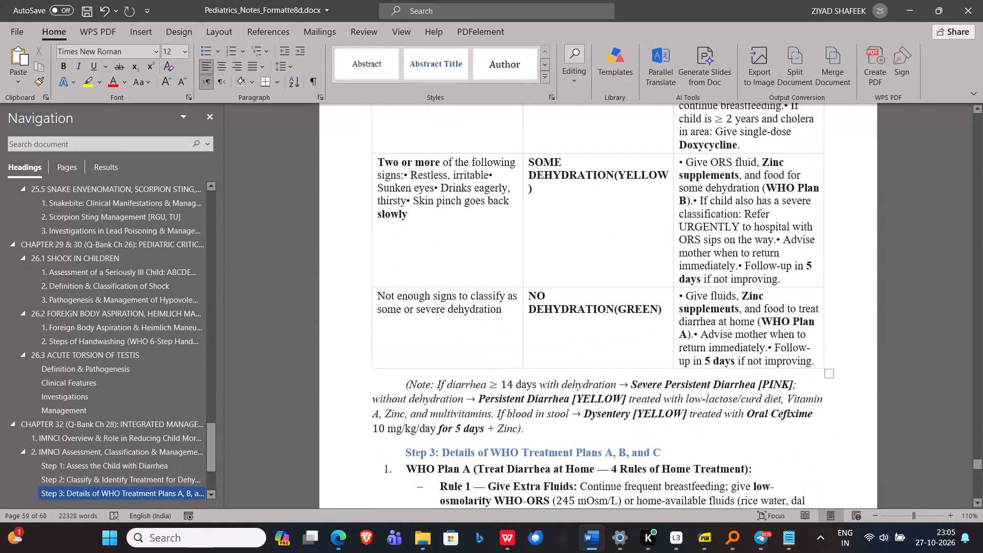
scroll(546, 398, down, 2)
scroll(546, 398, up, 6)
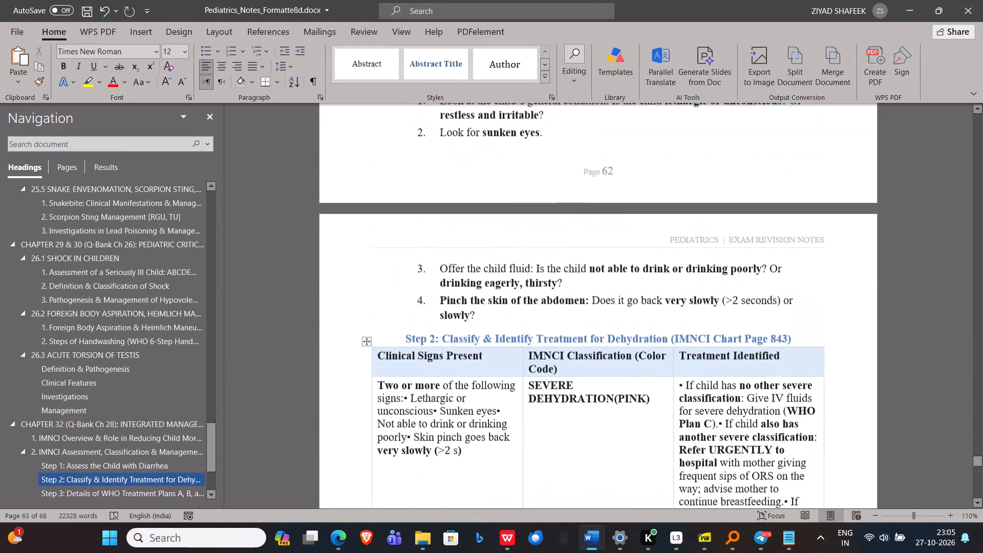
scroll(546, 398, down, 5)
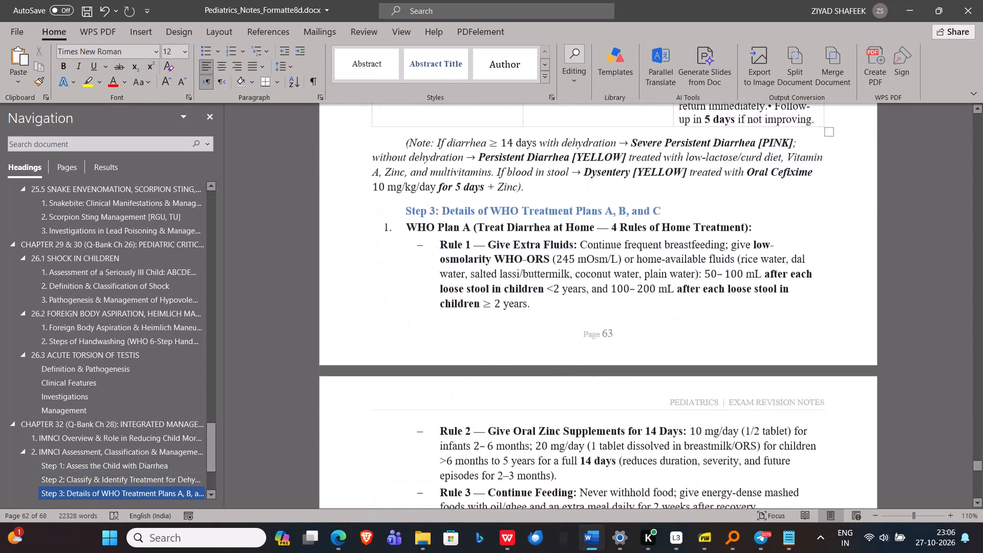
scroll(546, 398, down, 7)
scroll(546, 398, up, 2)
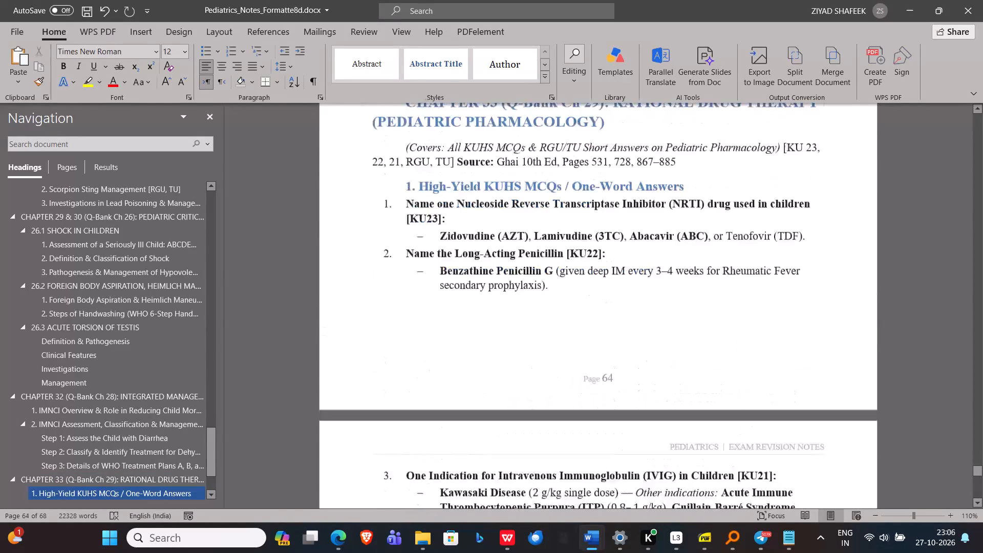
scroll(546, 398, up, 1)
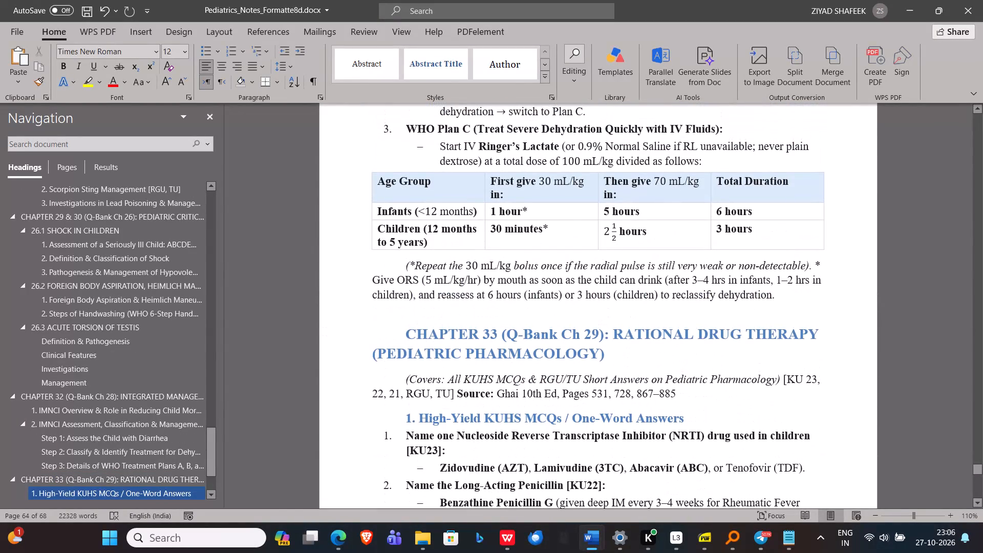
Check the formatting of Chapter 33 on rational drug therapy, from the one-word answers through the iron chelators that end the document.
scroll(546, 398, down, 5)
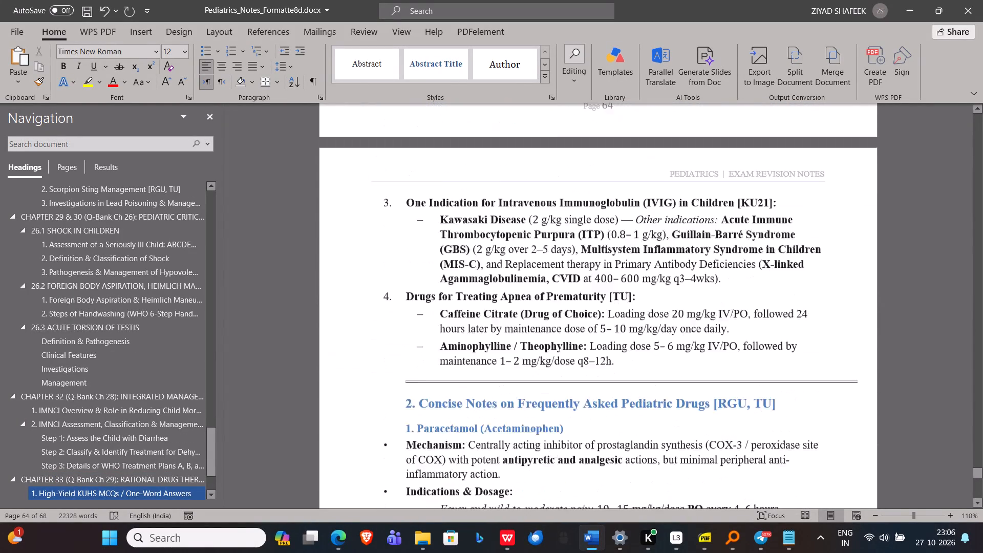
scroll(546, 398, down, 10)
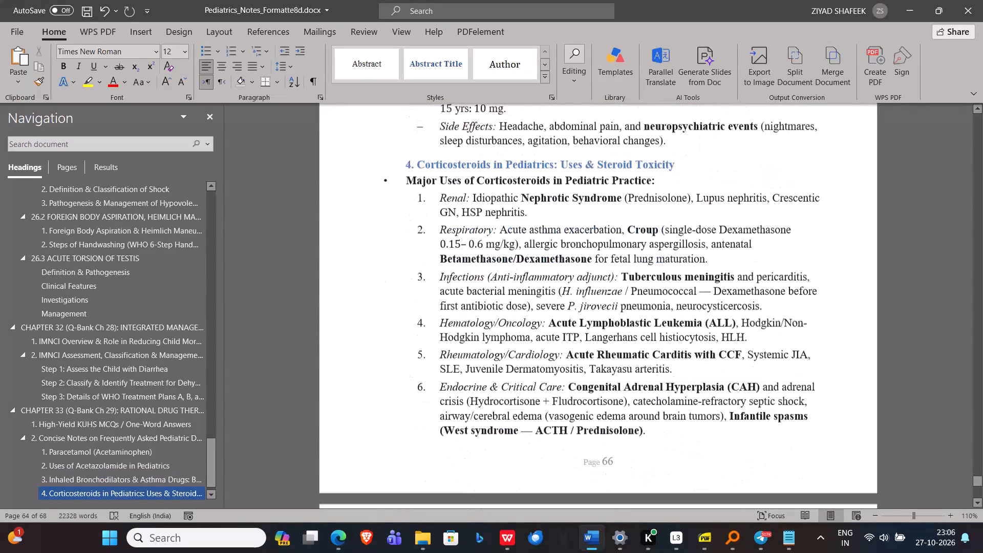
scroll(546, 398, down, 7)
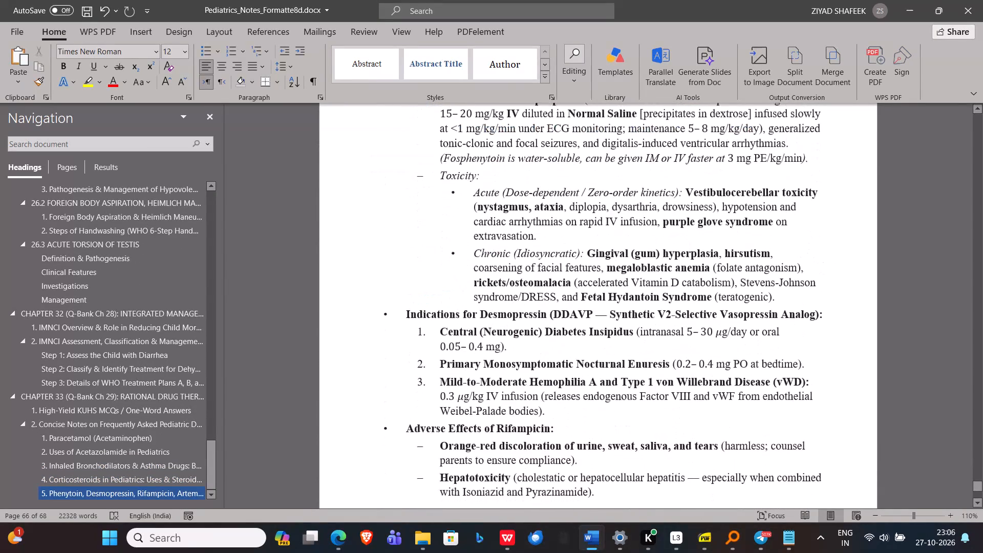
scroll(546, 398, down, 10)
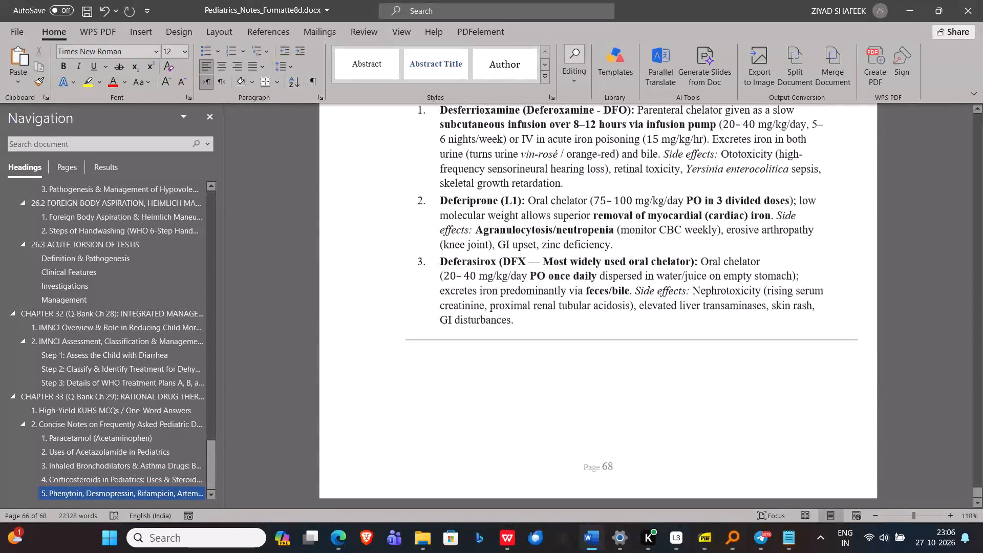
scroll(546, 398, down, 1)
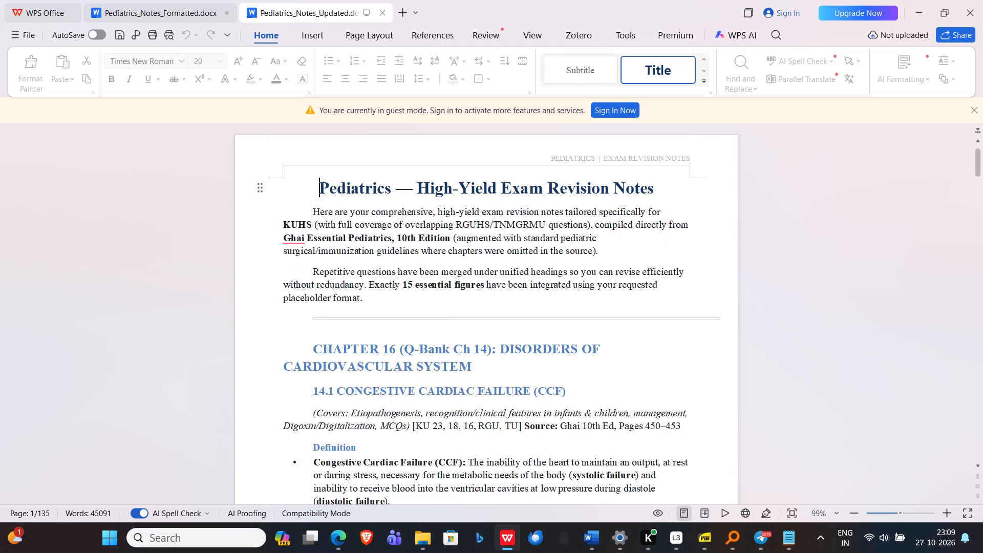
Skim the updated notes from the title through cardiac failure management to Nadas' criteria, checking formatting, keeping both documents open in WPS Office.
scroll(672, 183, down, 5)
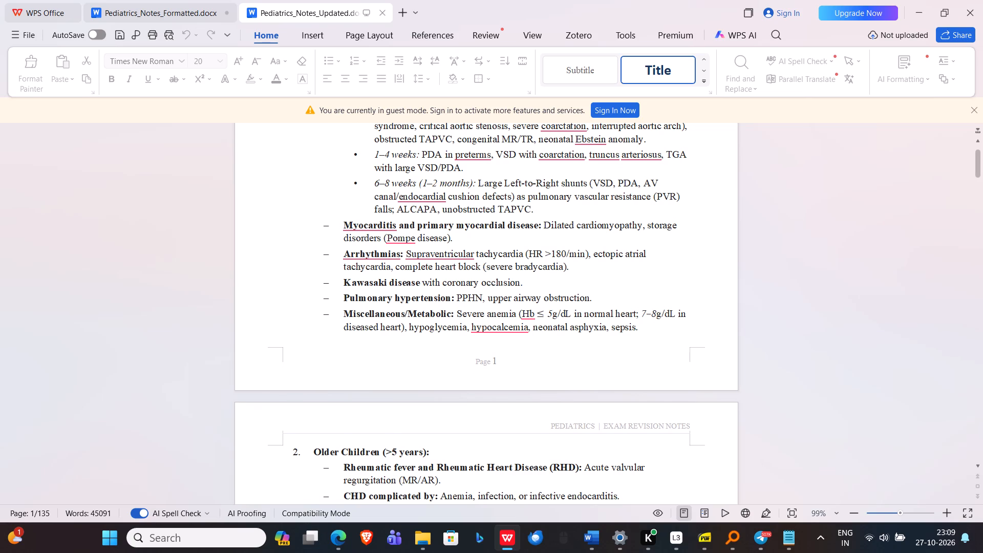
scroll(618, 199, down, 5)
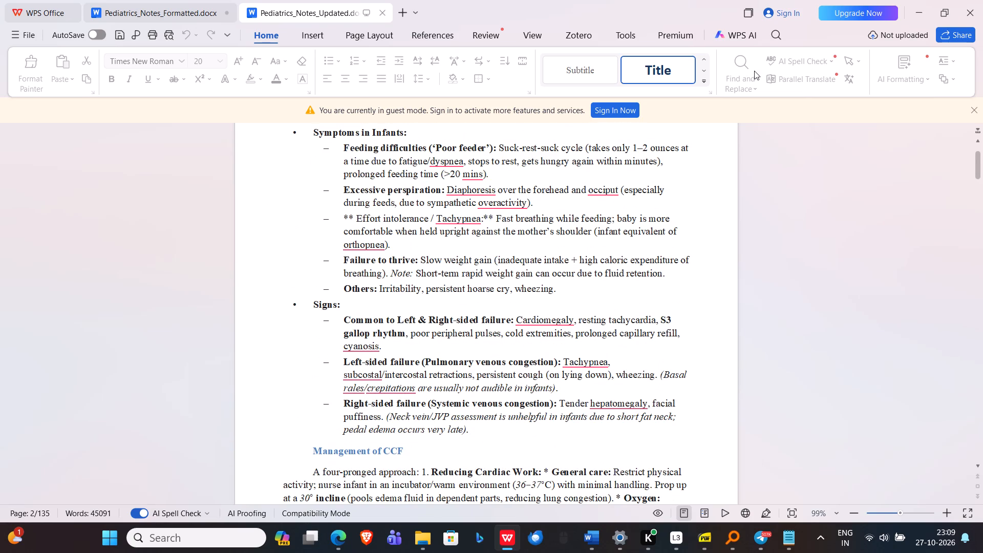
scroll(795, 163, down, 2)
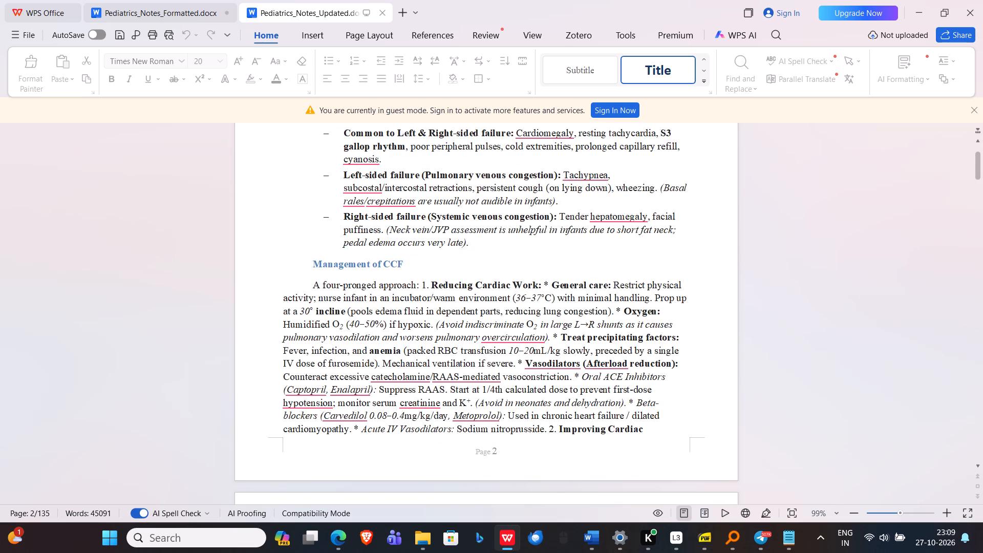
scroll(795, 163, down, 10)
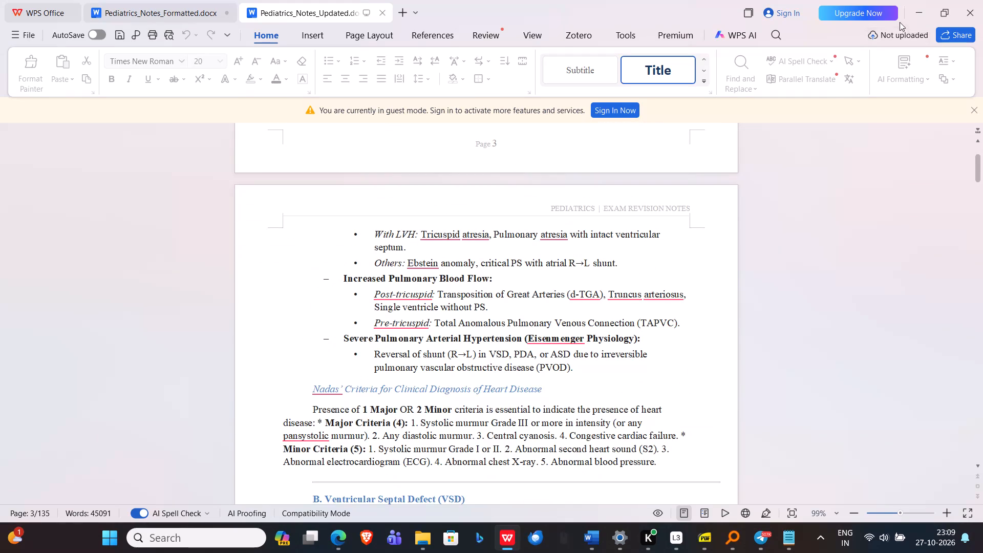
click(982, 0)
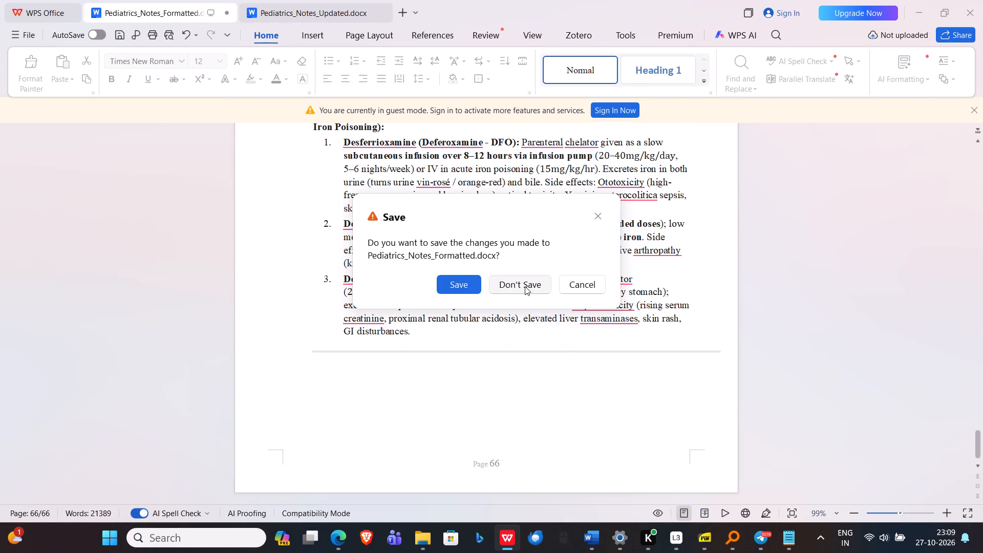
click(568, 285)
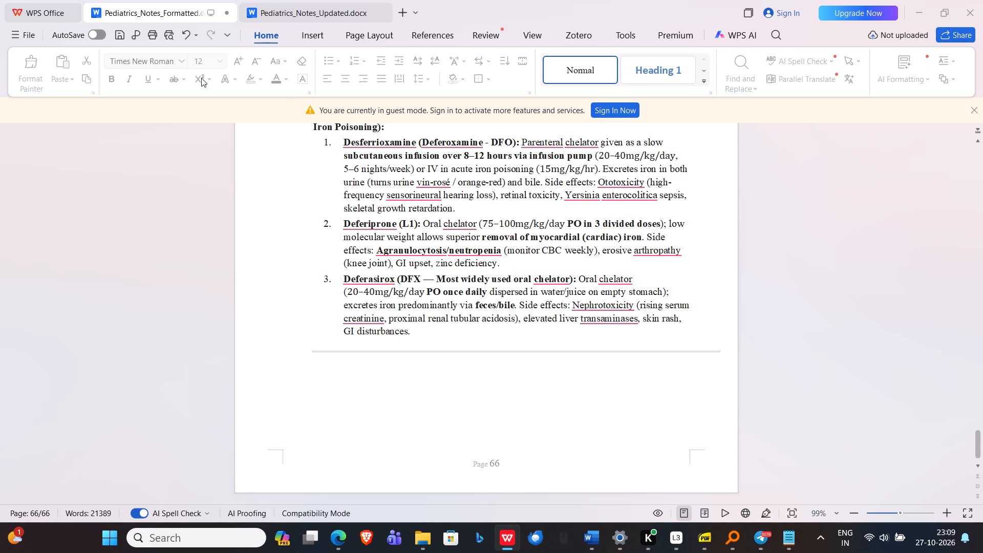
Show the downloaded Pediatrics_Notes_Updated.docx in its folder and open it in Word as a read-only copy with editing enabled.
click(907, 8)
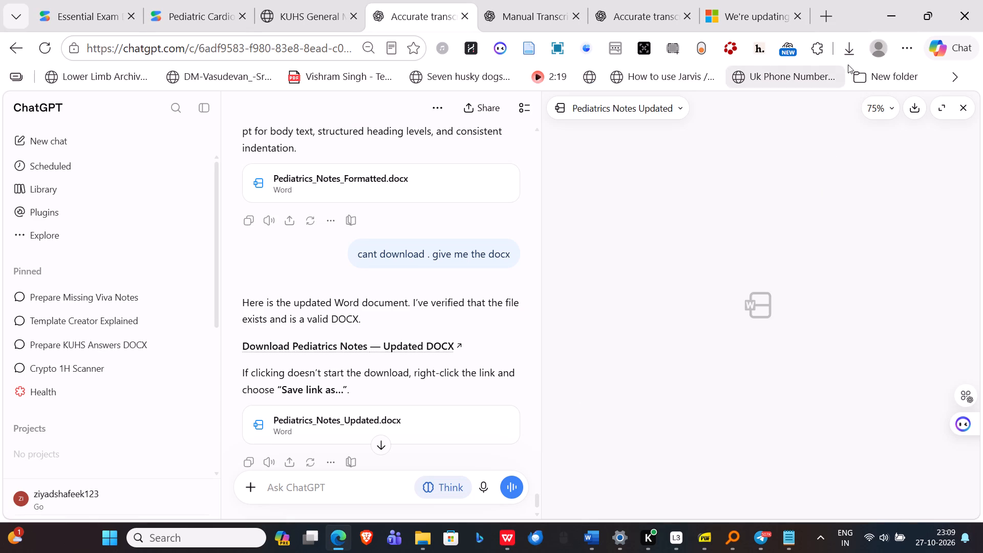
click(849, 57)
click(805, 130)
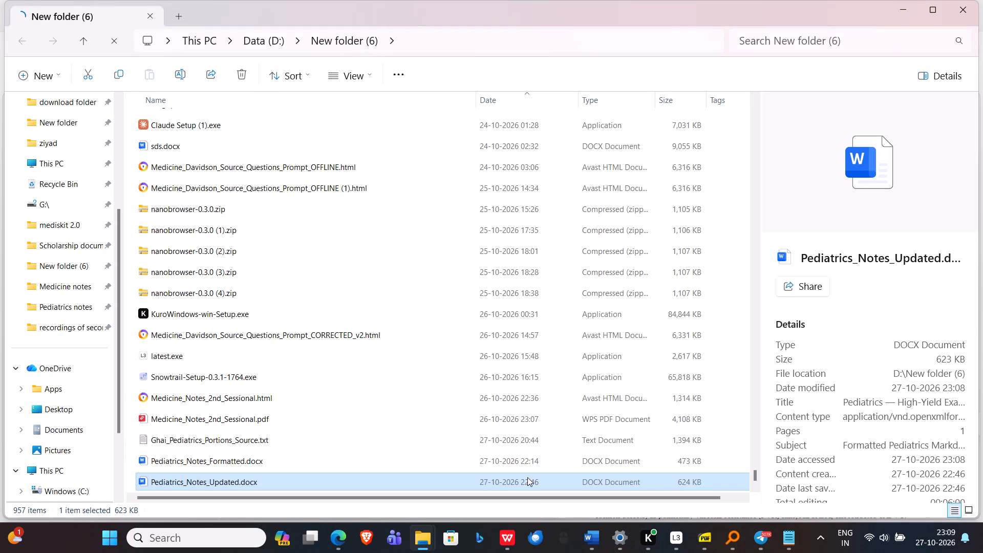
right_click(527, 477)
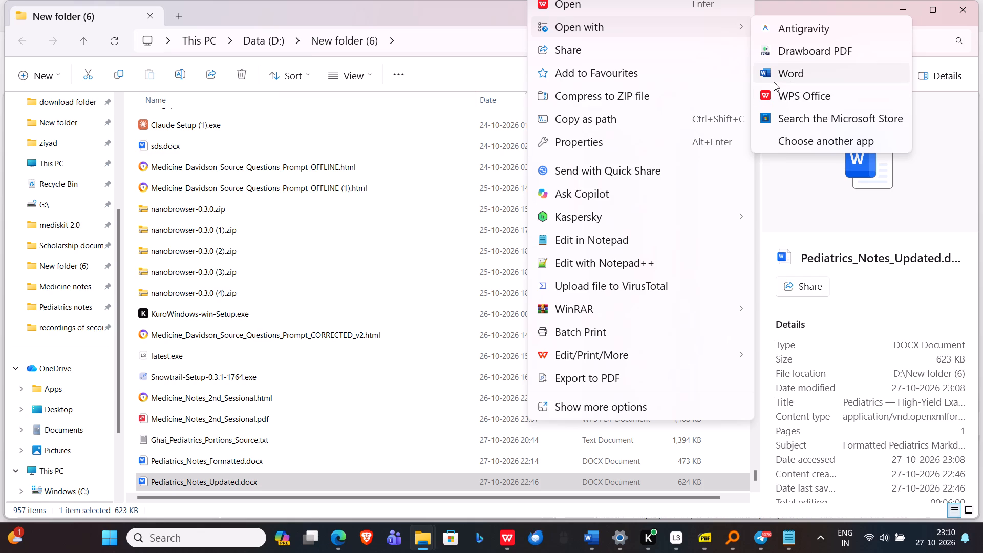
click(774, 82)
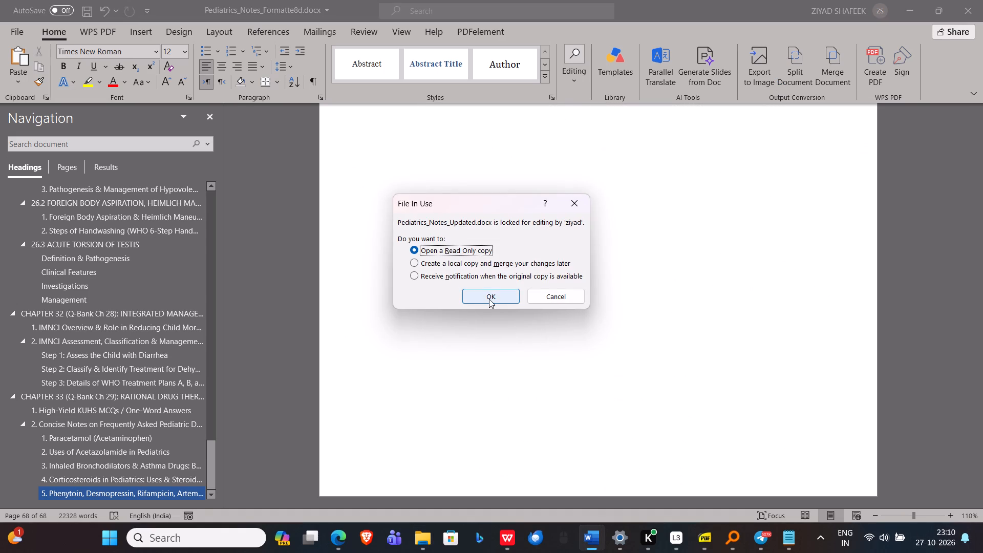
click(489, 299)
click(924, 539)
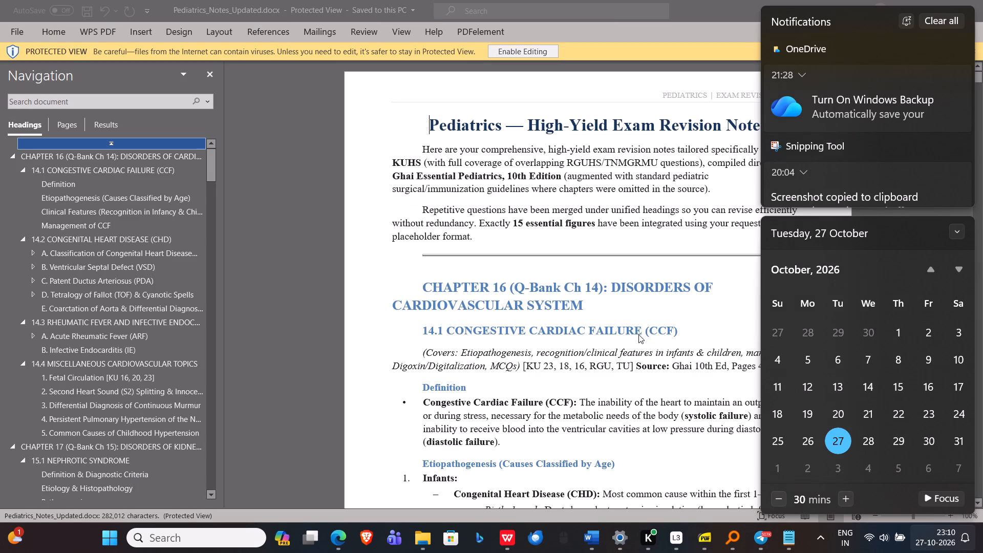
click(498, 54)
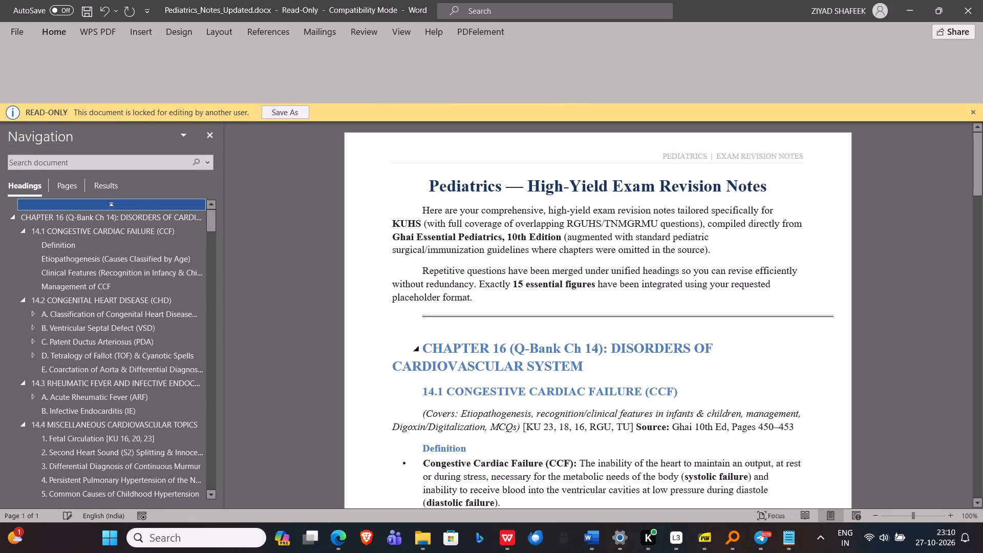
Examine the opening Chapter 16 pages of the updated notes in Word, checking the congestive cardiac failure headings, lists and layout.
scroll(661, 256, down, 17)
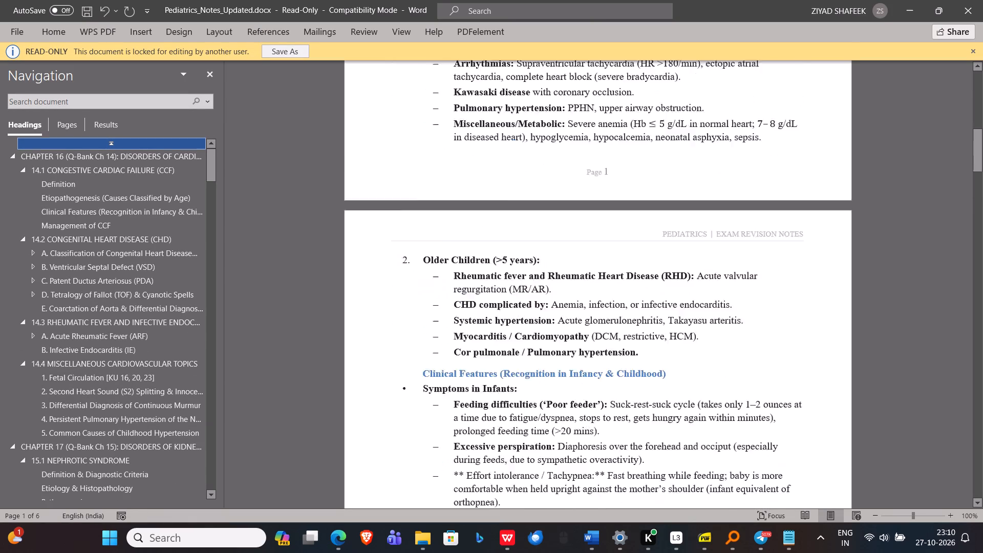
scroll(661, 256, down, 9)
scroll(661, 256, up, 20)
scroll(661, 256, up, 15)
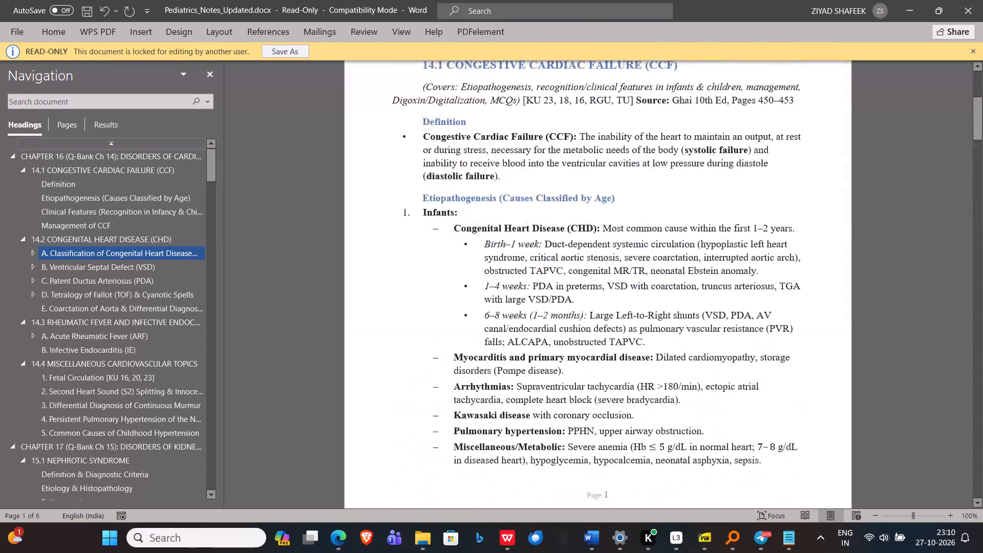
scroll(661, 256, up, 20)
scroll(661, 256, up, 7)
scroll(500, 267, down, 5)
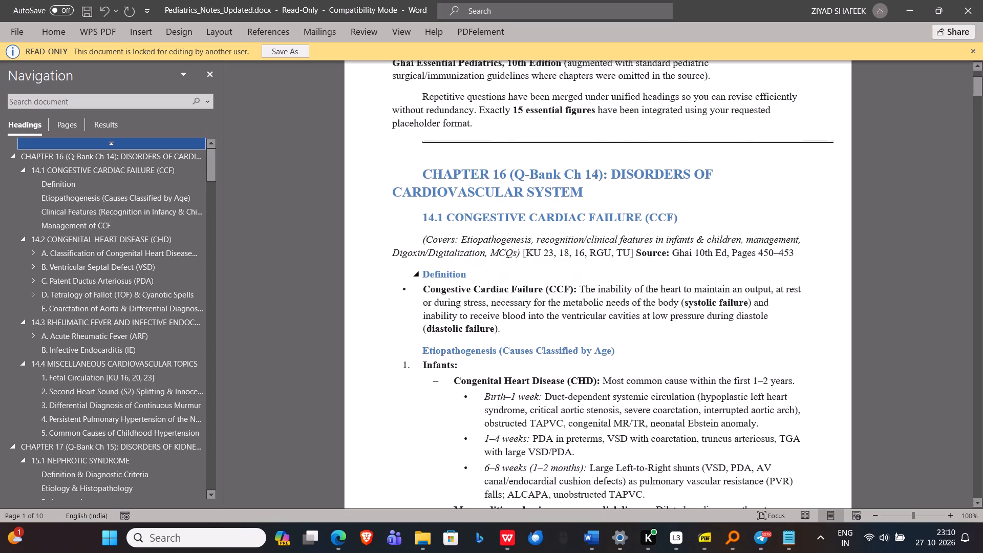
scroll(500, 267, down, 15)
scroll(500, 267, up, 14)
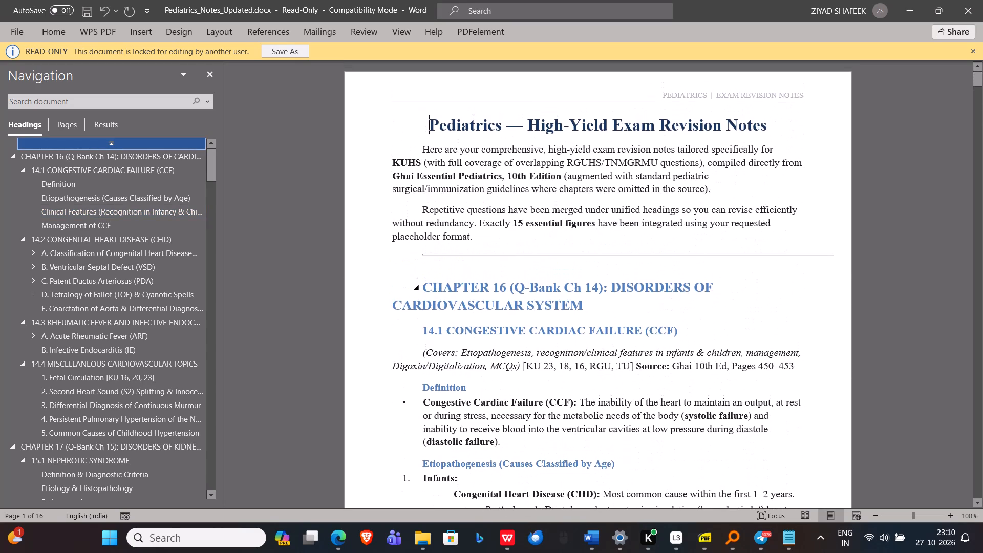
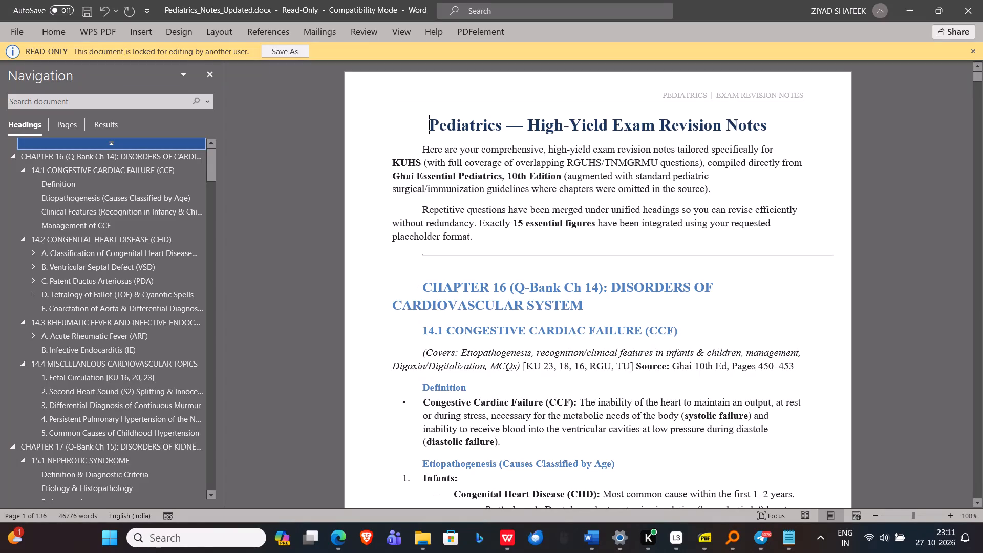
Dismiss the read-only notice shown above the Pediatrics_Notes_Updated.docx document.
click(969, 51)
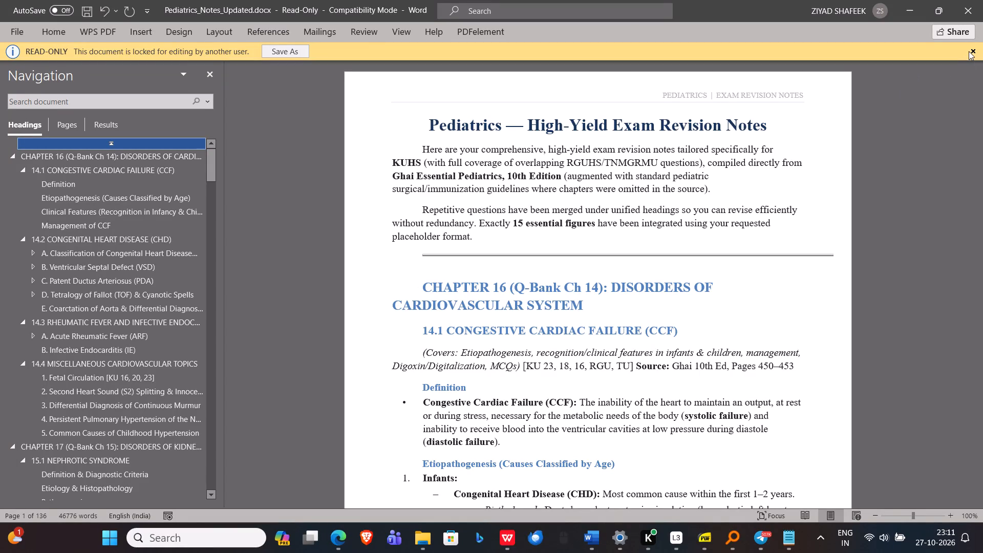
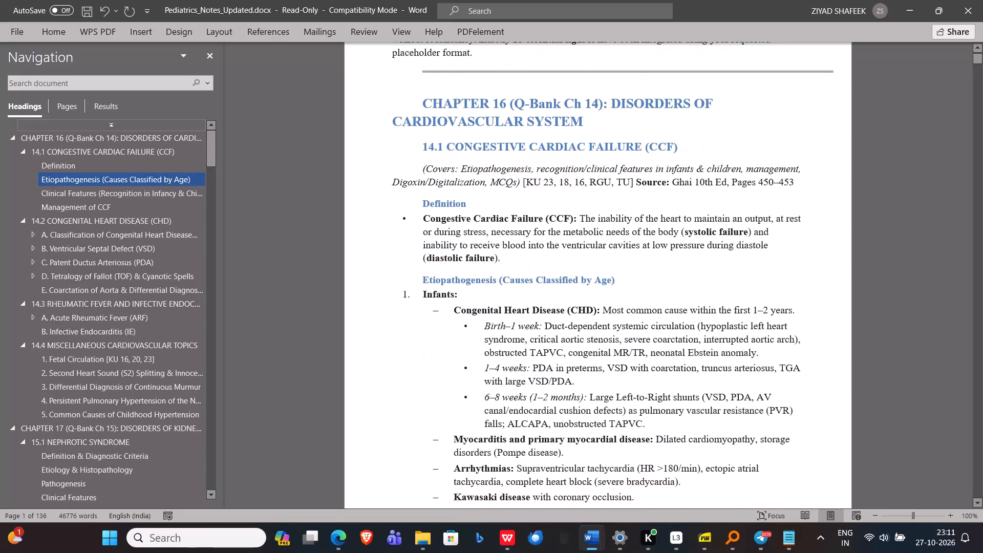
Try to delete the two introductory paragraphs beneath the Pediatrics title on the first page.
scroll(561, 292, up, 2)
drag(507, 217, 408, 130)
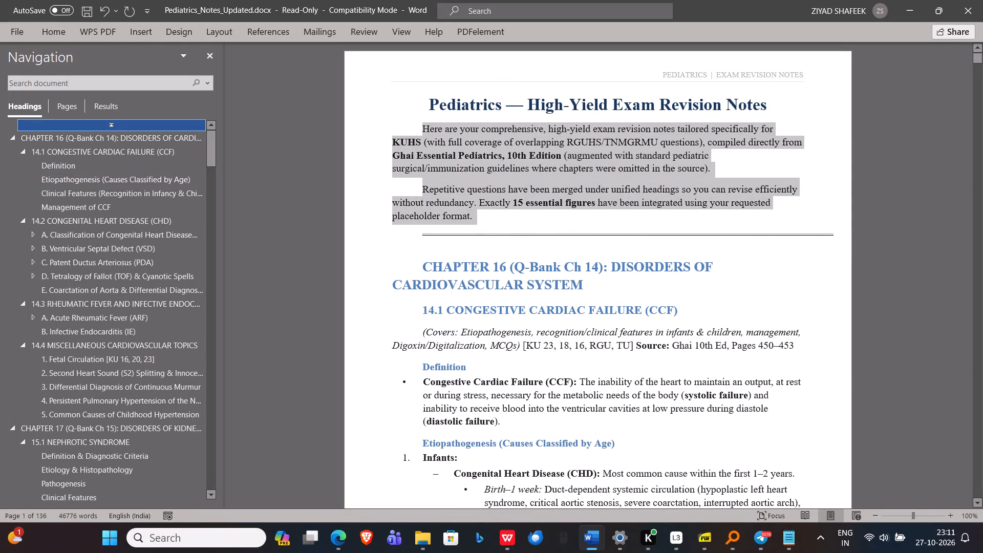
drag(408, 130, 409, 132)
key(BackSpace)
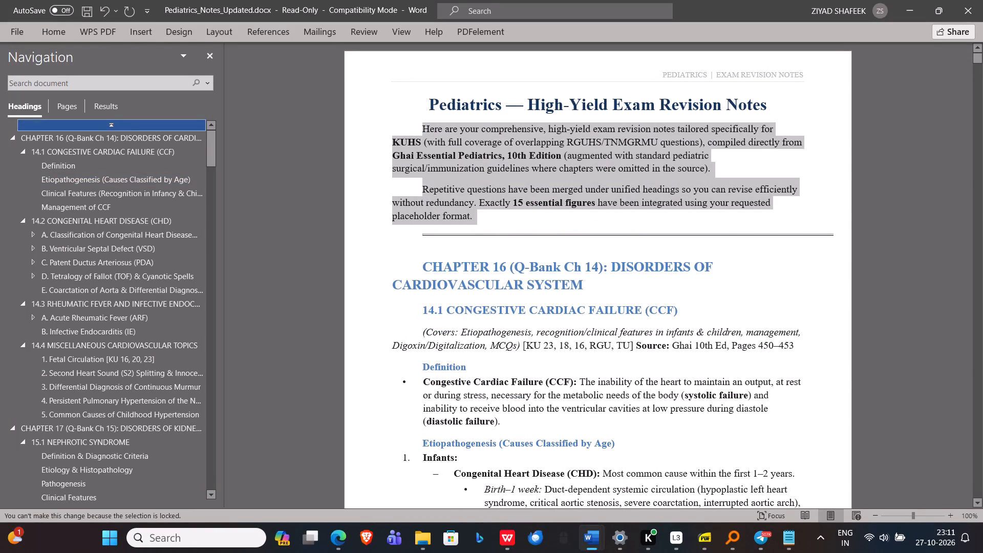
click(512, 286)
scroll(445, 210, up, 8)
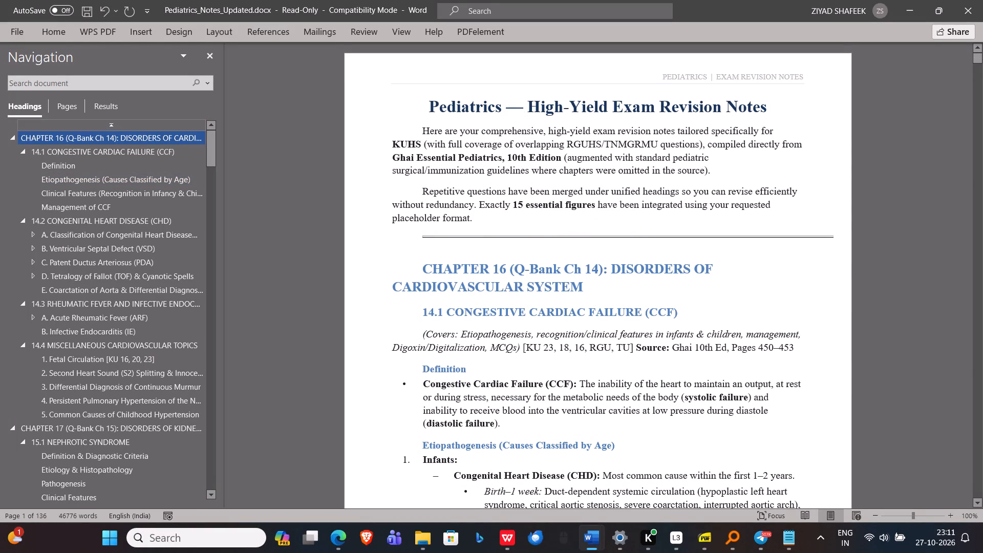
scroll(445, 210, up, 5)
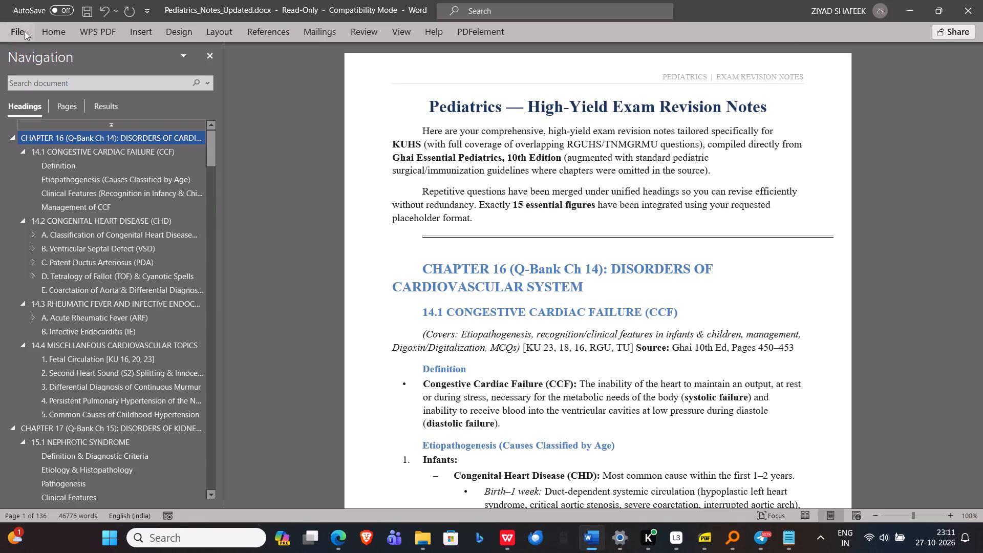
Start saving a copy of the document, naming it Pediatrics_Notes_Updated12.docx.
click(22, 31)
click(59, 257)
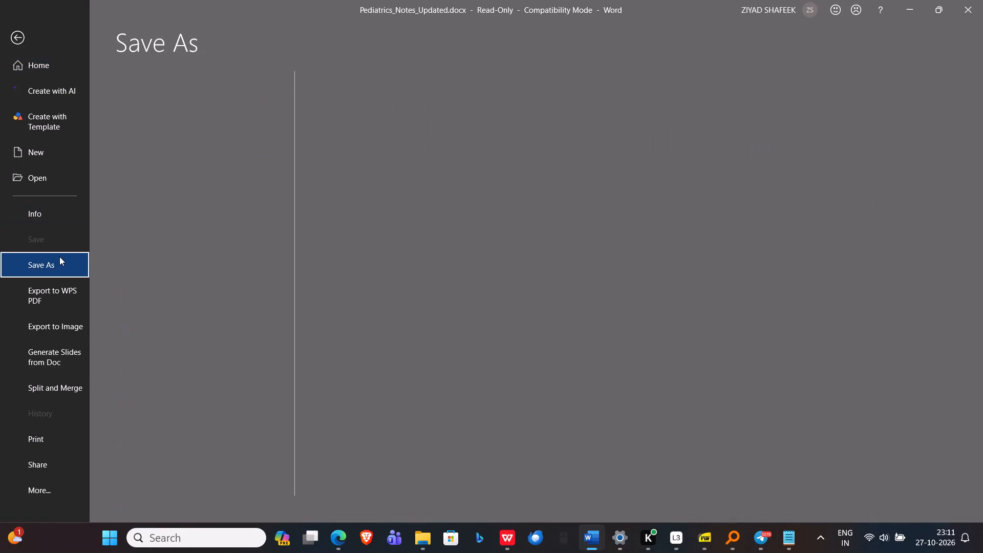
click(164, 252)
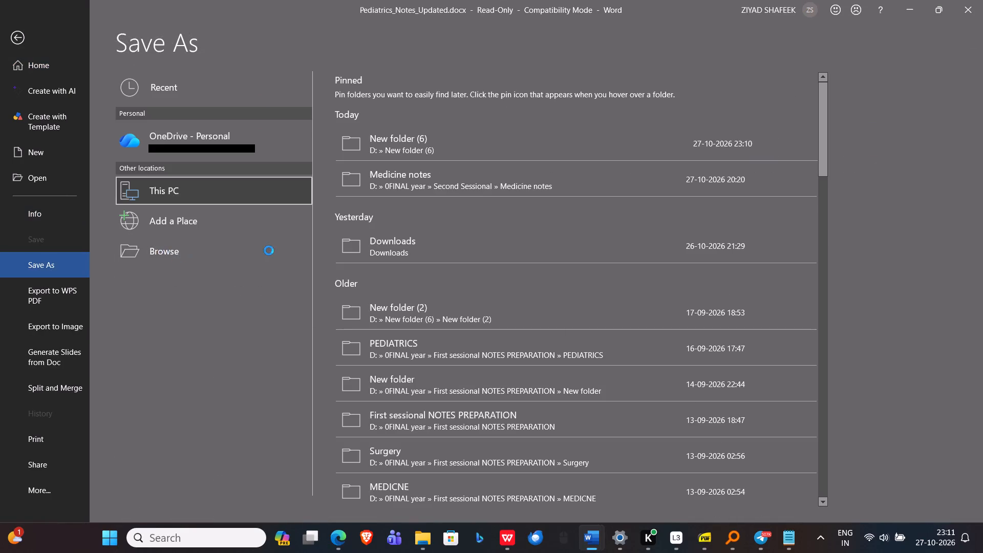
scroll(154, 164, up, 6)
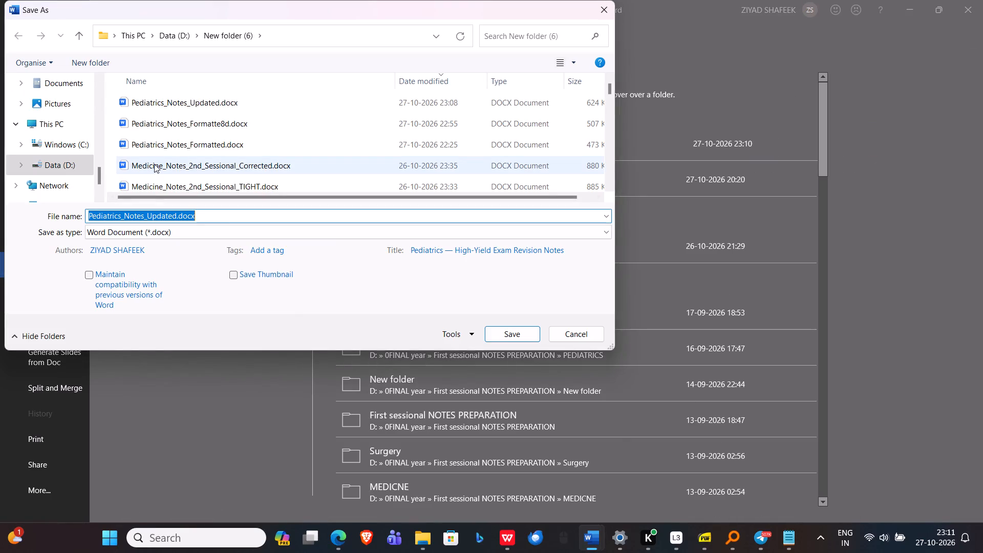
scroll(154, 164, up, 1)
click(169, 216)
click(175, 217)
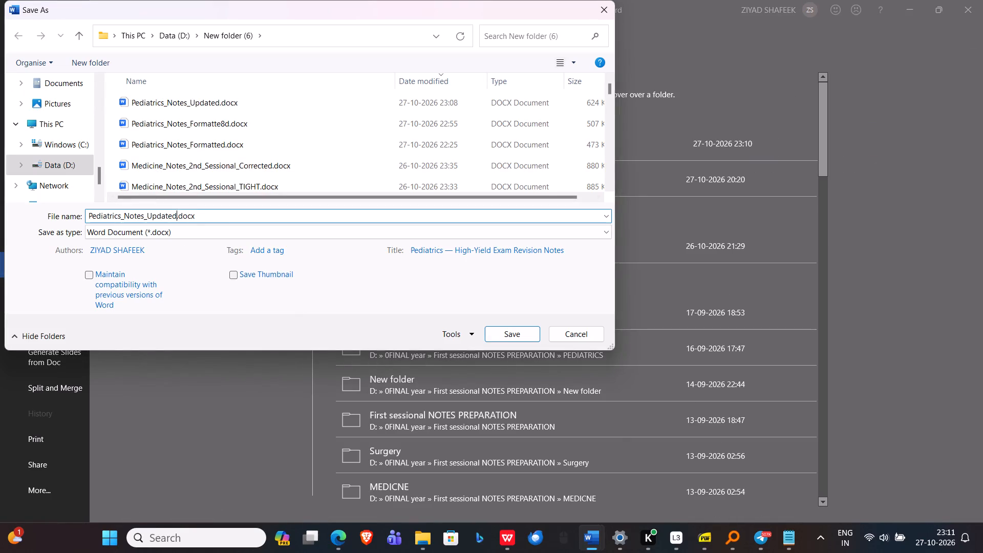
text(12)
Save the copy in D: > 0FINAL year > Second Sessional > Pediatrics notes, accepting the upgrade to the newest file format.
scroll(48, 133, down, 4)
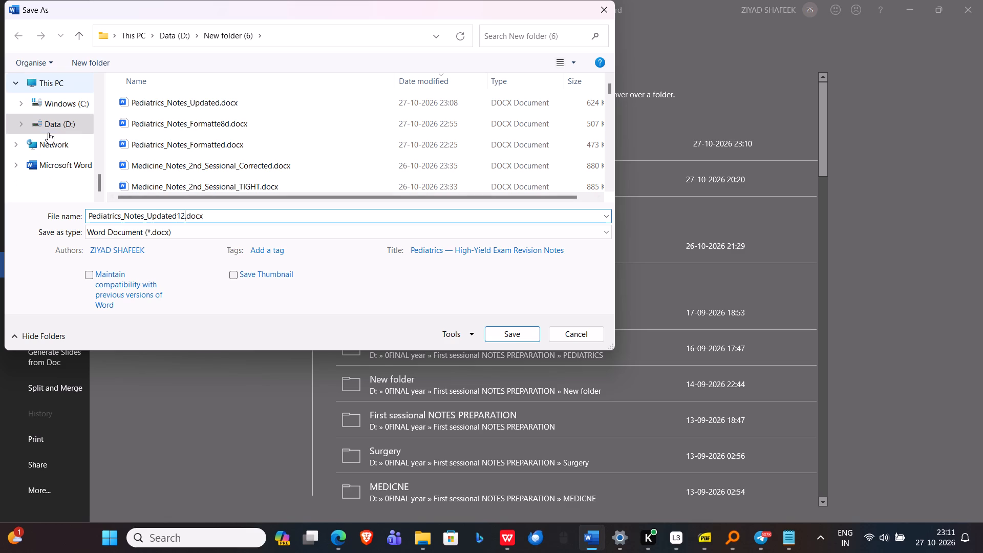
click(48, 133)
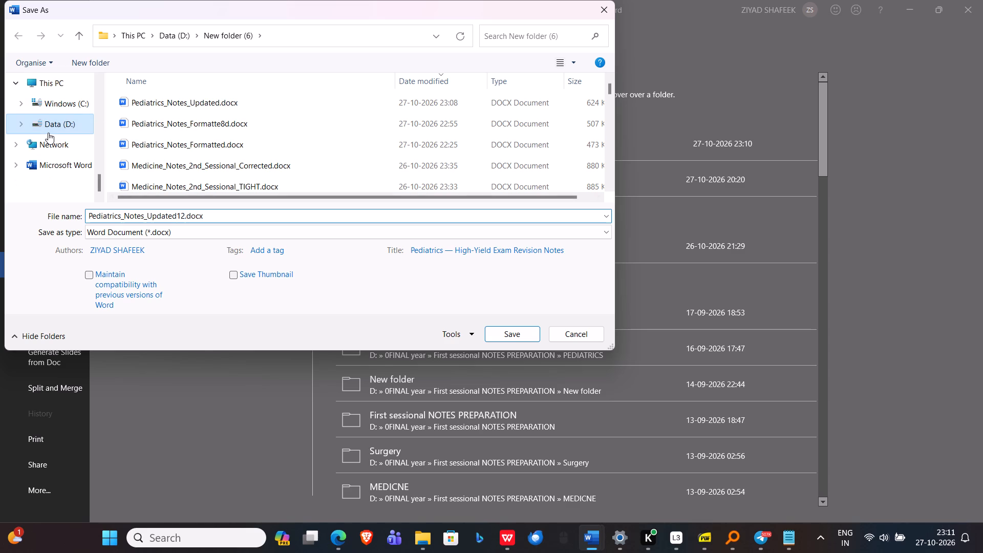
click(55, 109)
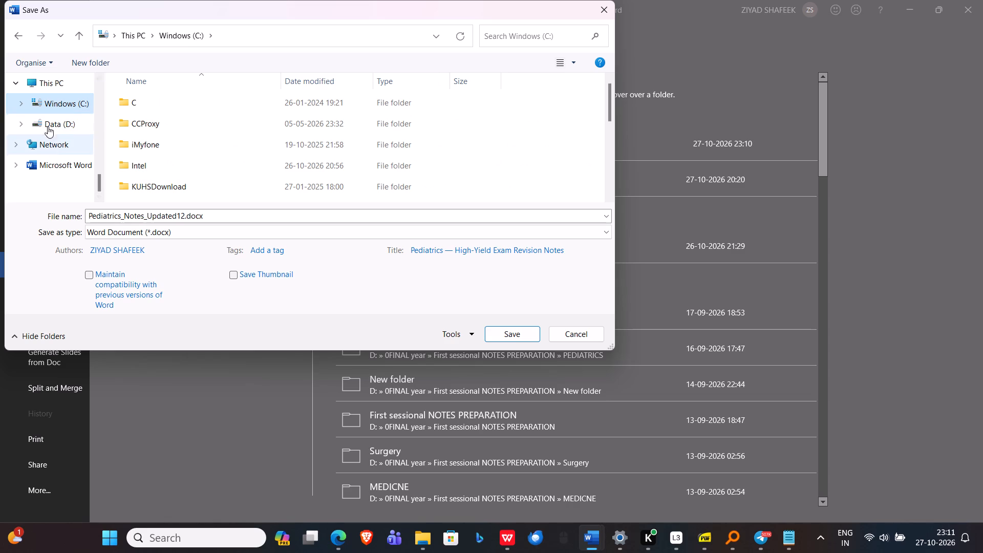
click(45, 125)
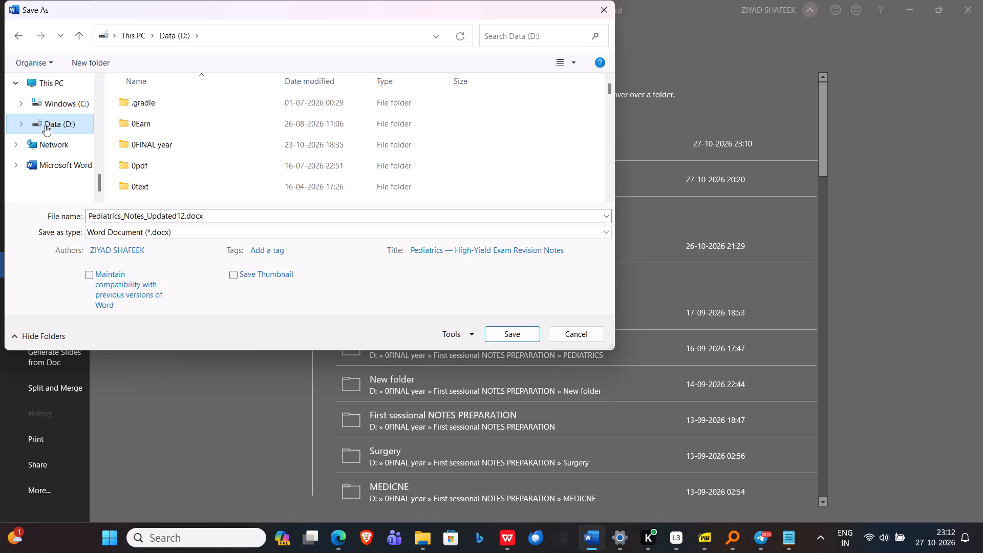
double_click(142, 143)
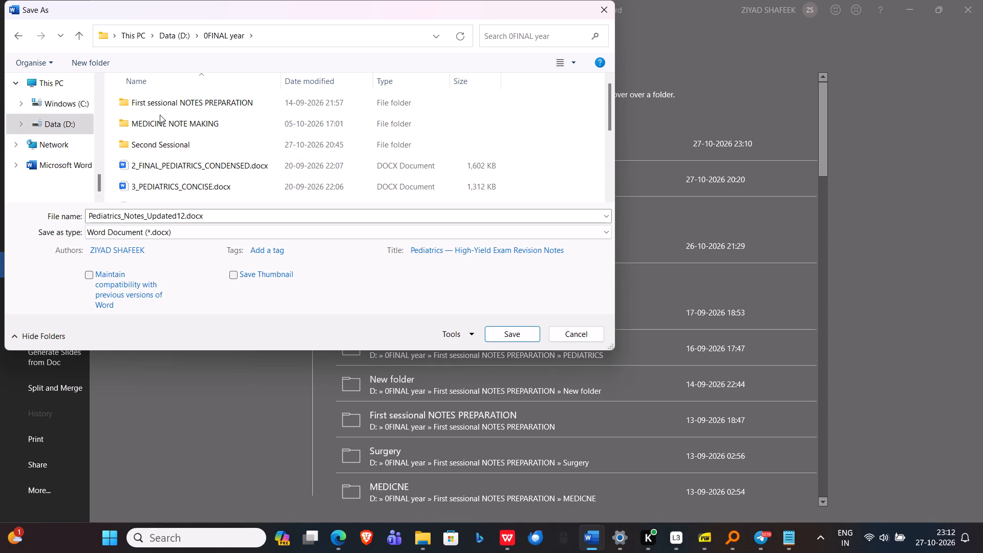
double_click(168, 149)
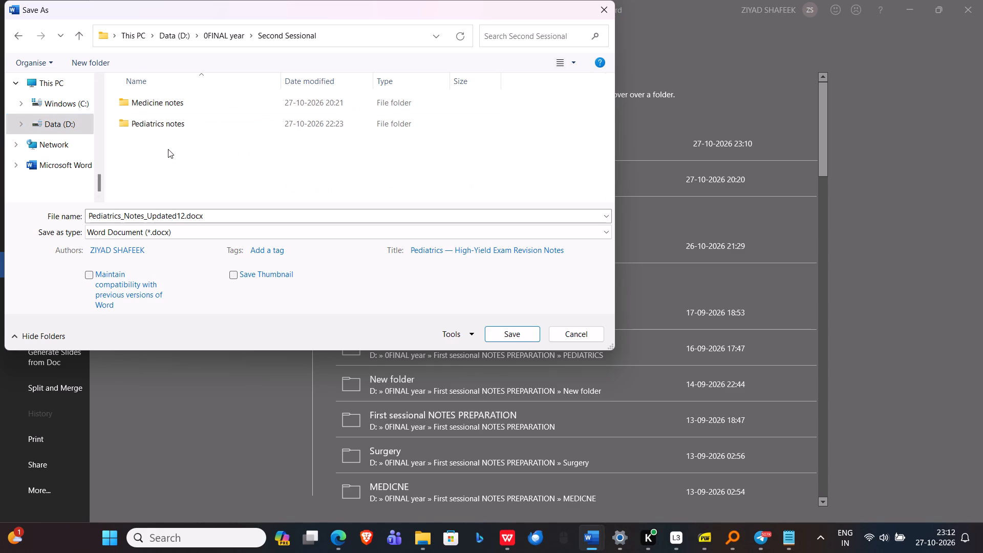
double_click(177, 125)
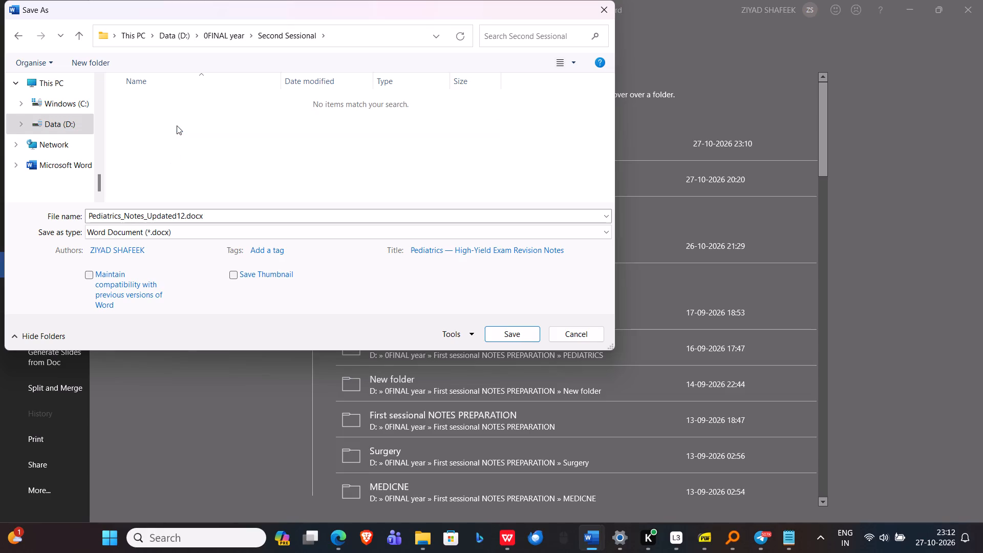
click(500, 333)
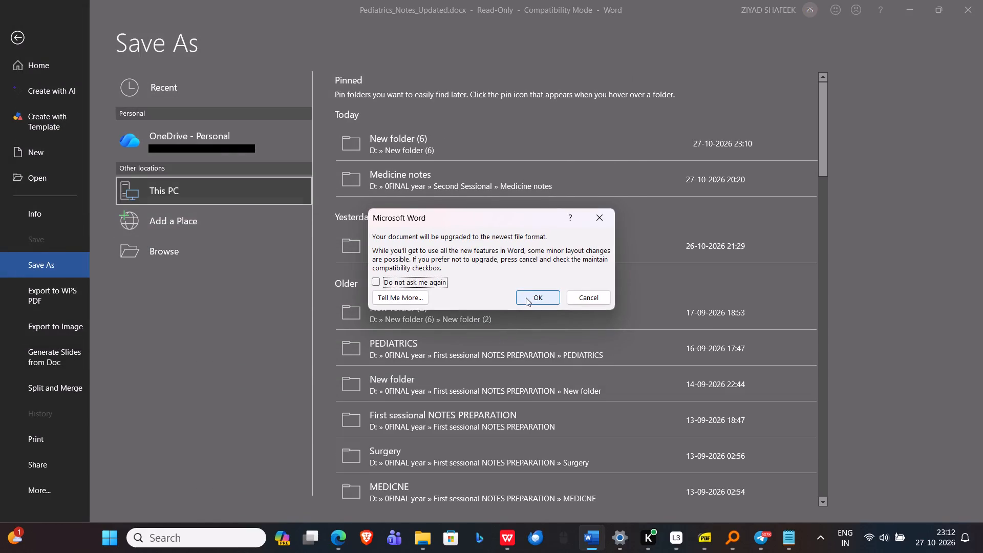
click(527, 297)
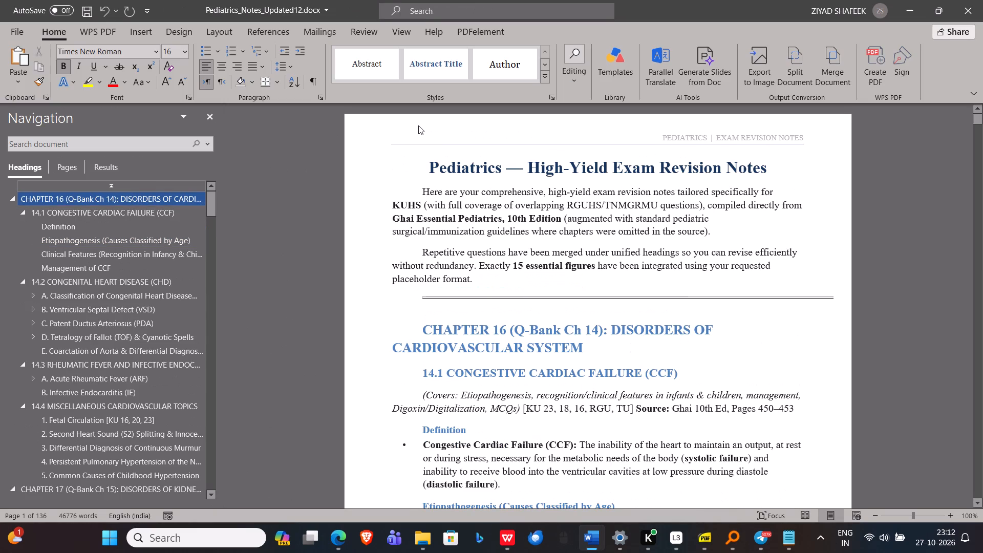
Delete the two introductory paragraphs between the document title and the horizontal line.
drag(529, 290, 441, 200)
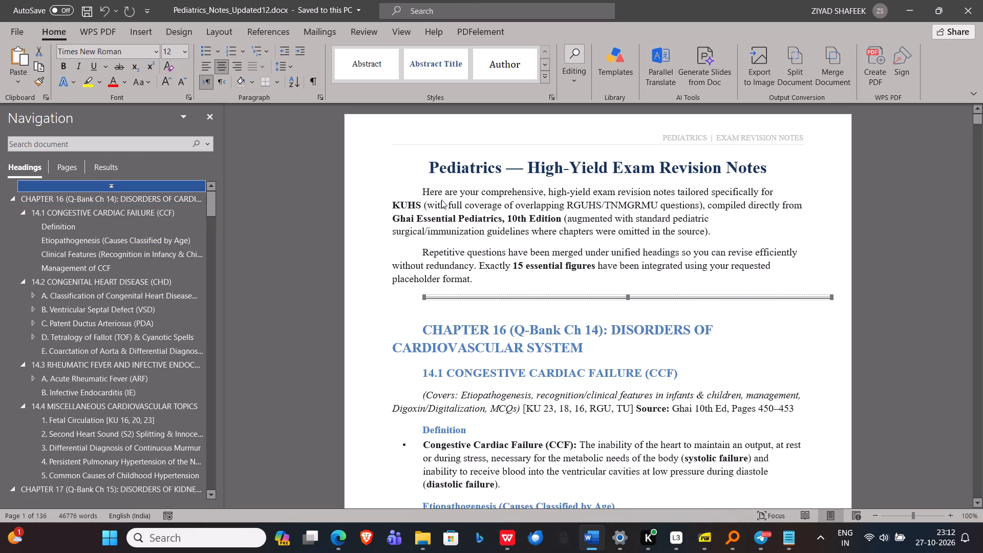
drag(441, 200, 440, 200)
drag(484, 279, 420, 196)
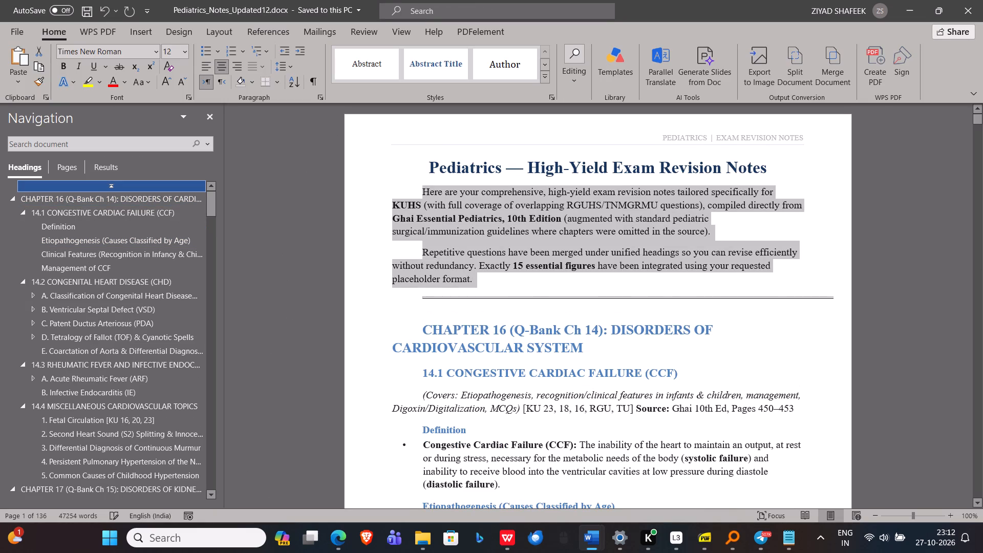
drag(420, 196, 417, 195)
key(BackSpace)
Under Management of CCF, start new paragraphs at General care, Oxygen, Treat precipitating factors and Vasodilators.
scroll(505, 300, down, 3)
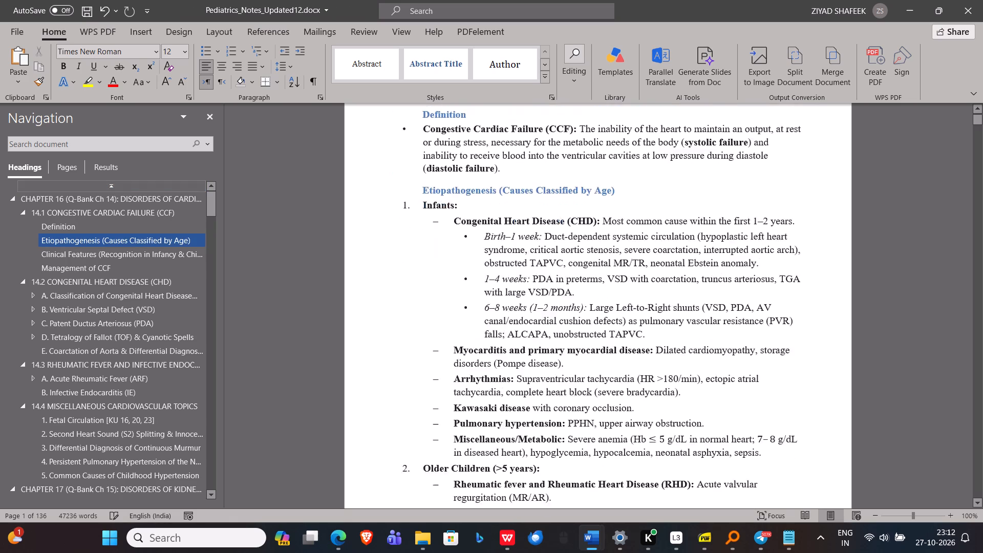
scroll(505, 300, down, 7)
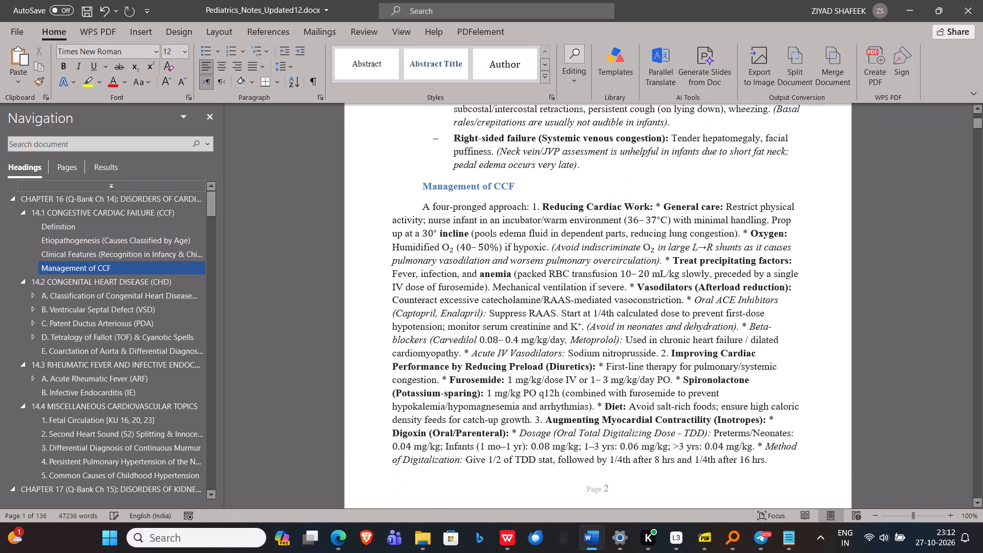
click(653, 202)
key(Return)
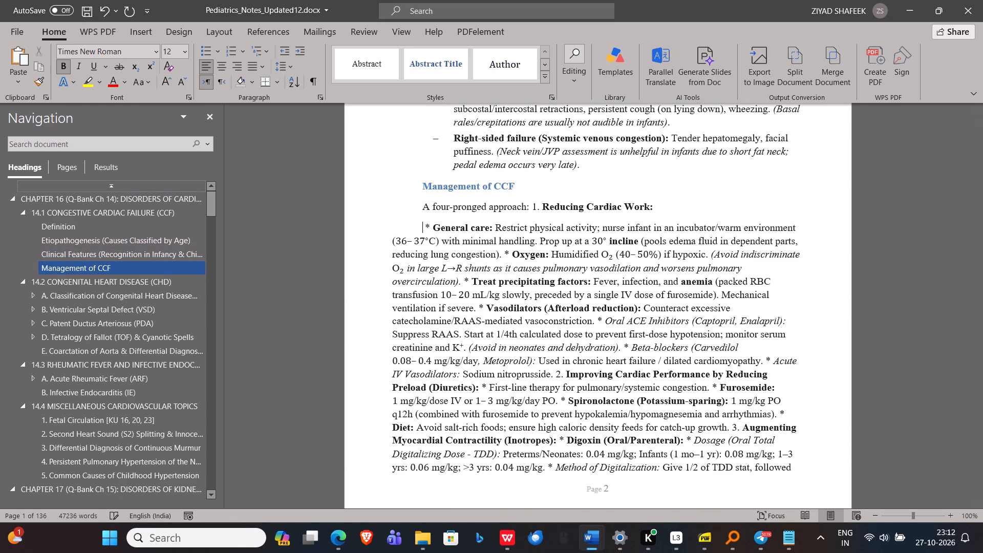
click(502, 256)
key(Return)
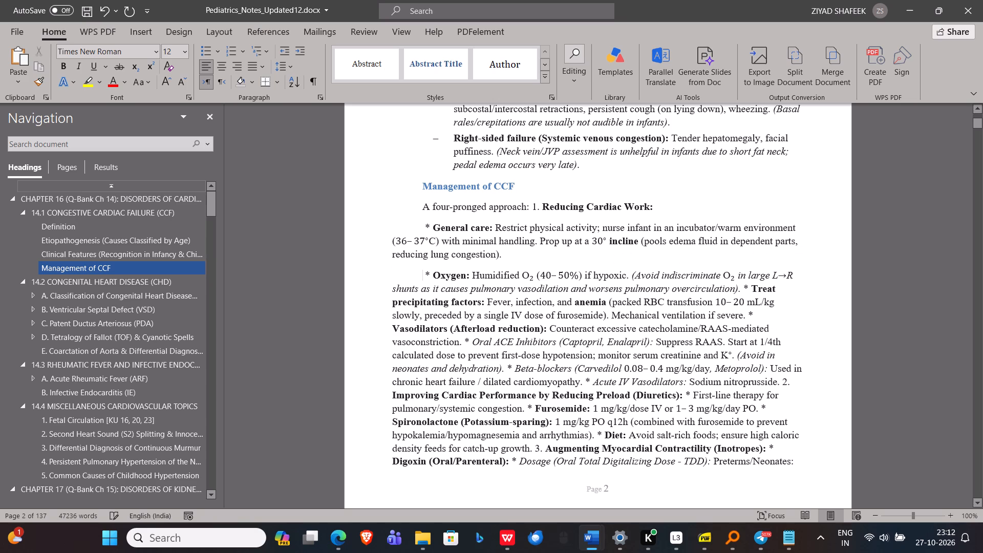
click(744, 286)
key(Return)
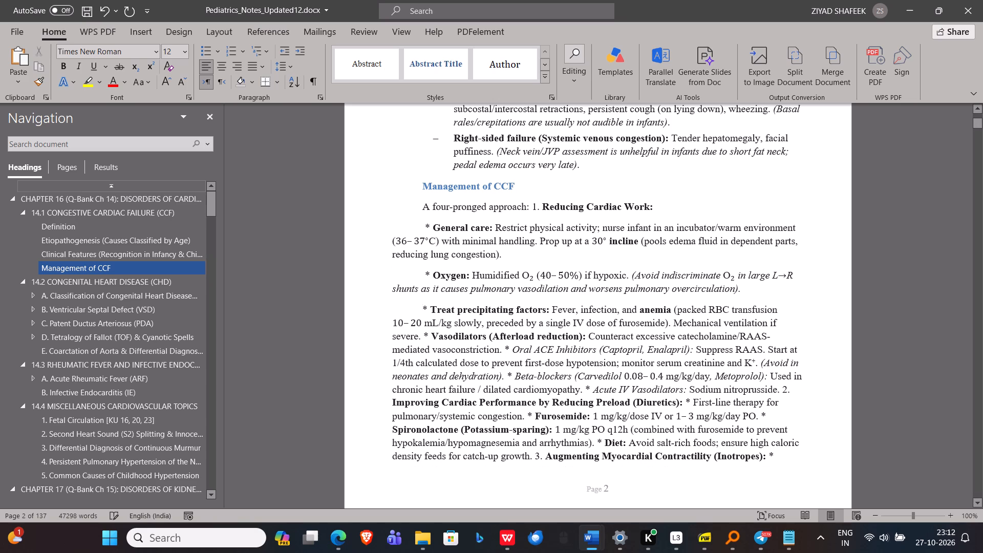
click(421, 336)
key(Return)
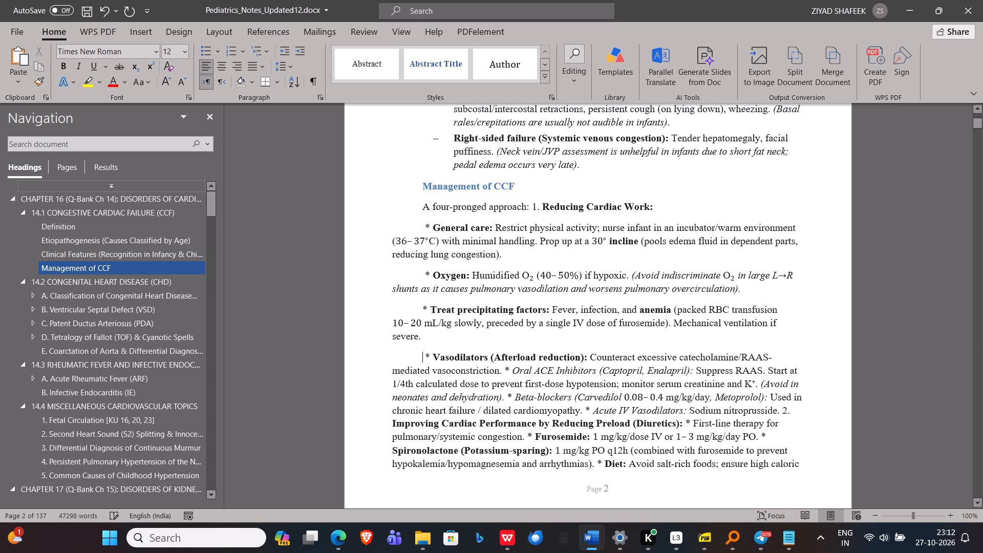
Below Vasodilators, split the Oral ACE Inhibitors and Beta-blockers items into separate paragraphs indented one level deeper.
scroll(542, 361, down, 1)
click(505, 323)
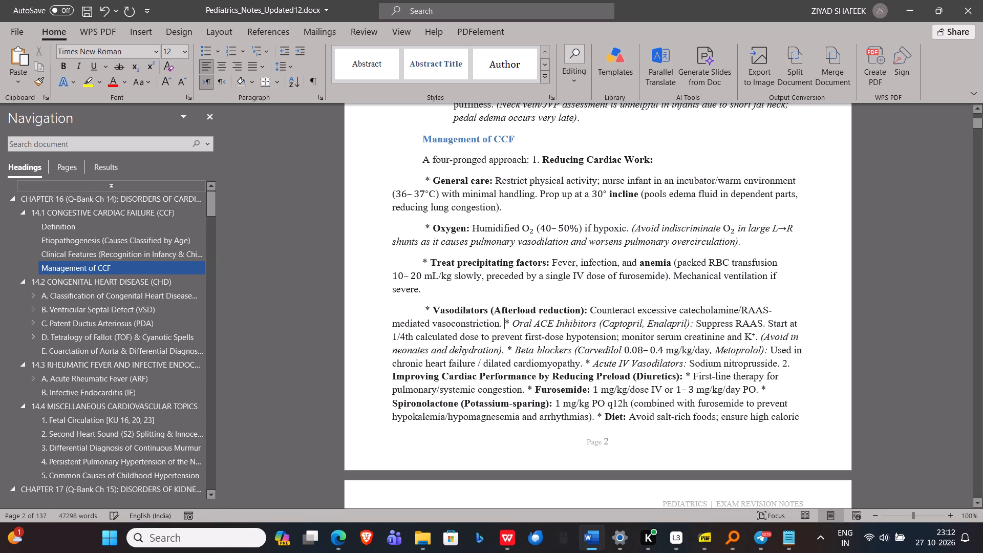
key(Return)
key(Tab)
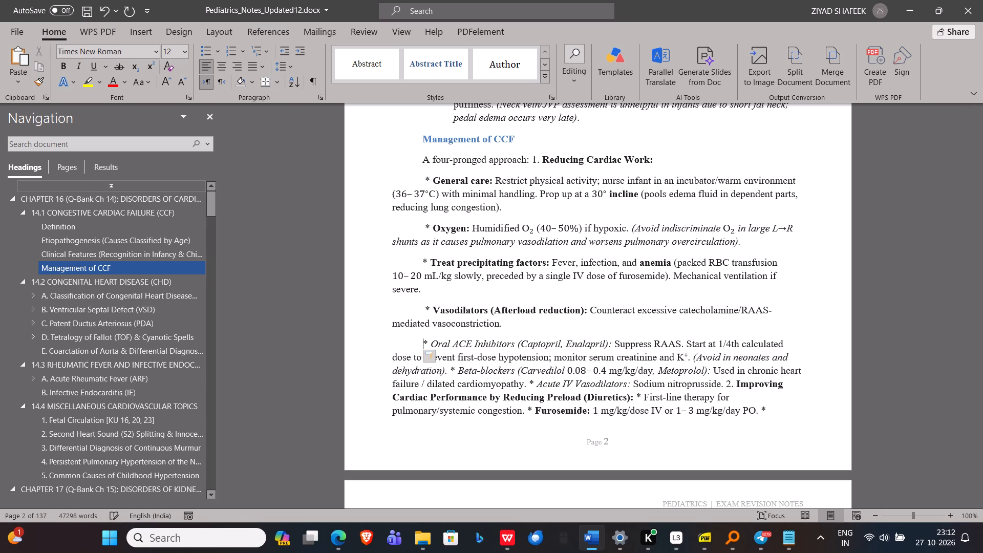
key(Tab)
key(Tab)
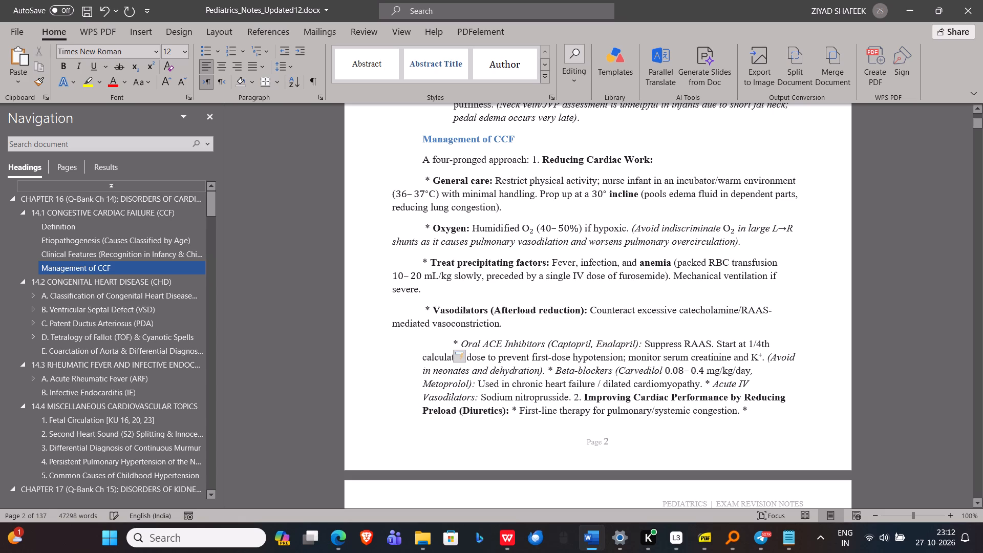
click(545, 371)
key(Return)
Start a new paragraph at "First-line therapy", after the "Improving Cardiac Performance by Reducing Preload (Diuretics):" label.
scroll(581, 374, down, 1)
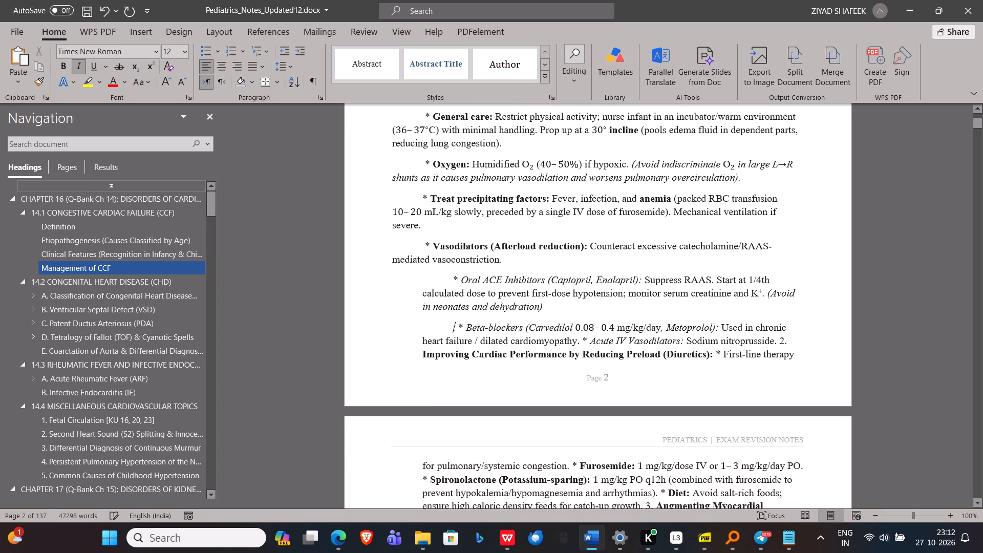
click(711, 350)
click(711, 350)
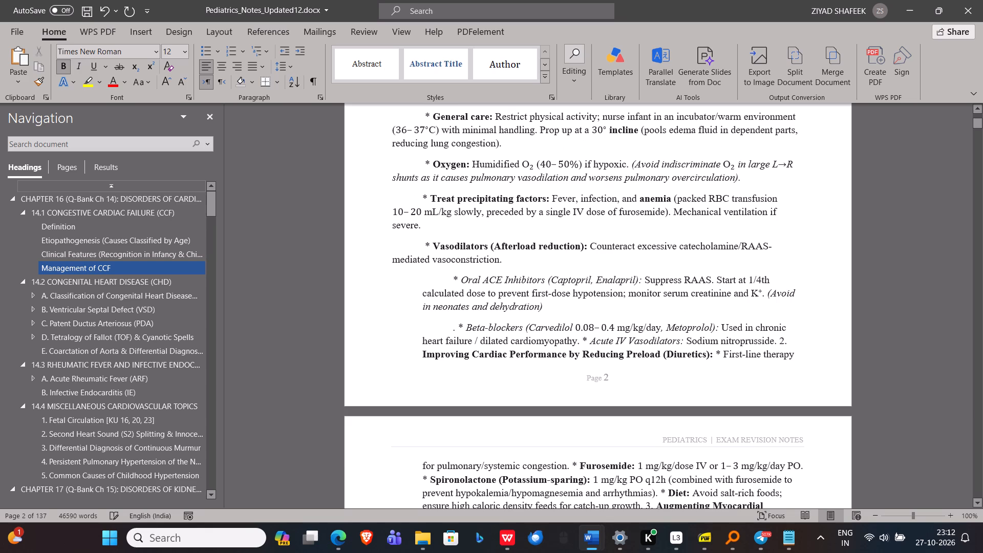
click(711, 354)
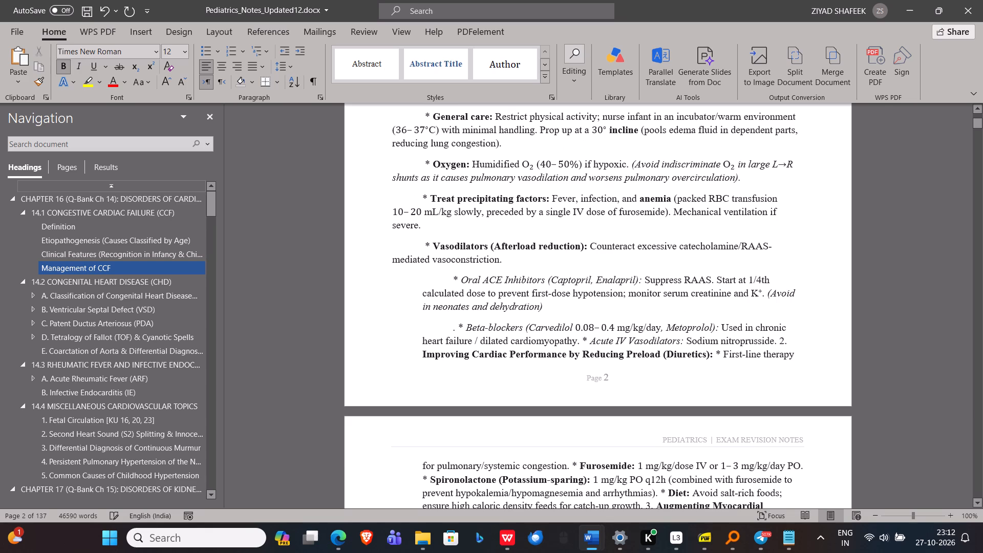
click(712, 355)
key(Return)
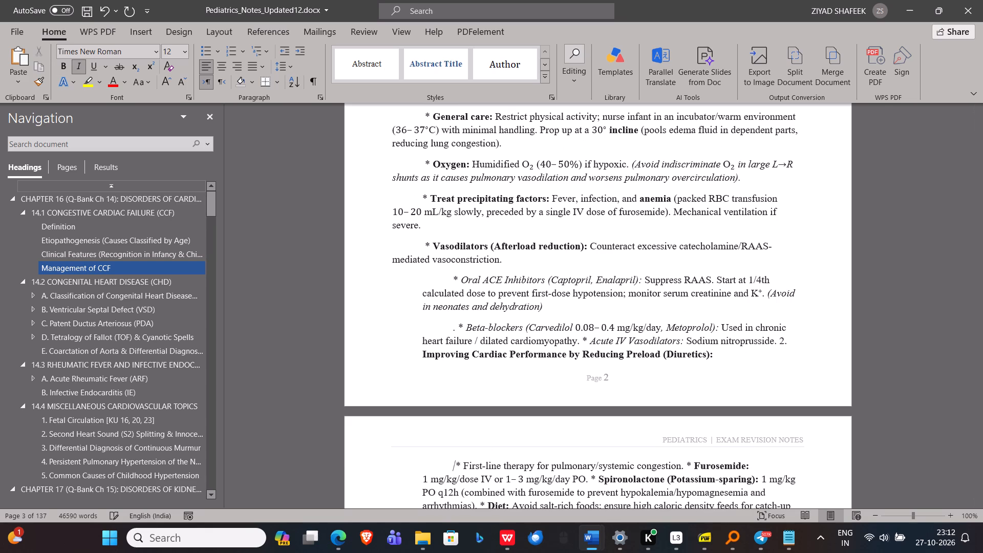
Start a new paragraph at "2. Improving Cardiac Performance by Reducing Preload (Diuretics):" and remove its indentation.
click(416, 350)
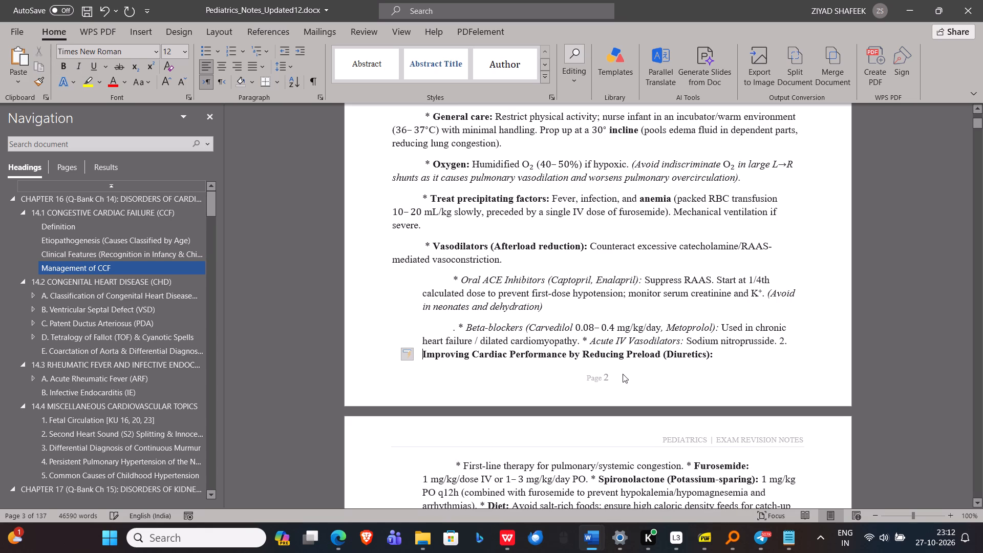
click(778, 339)
key(Return)
key(backslash)
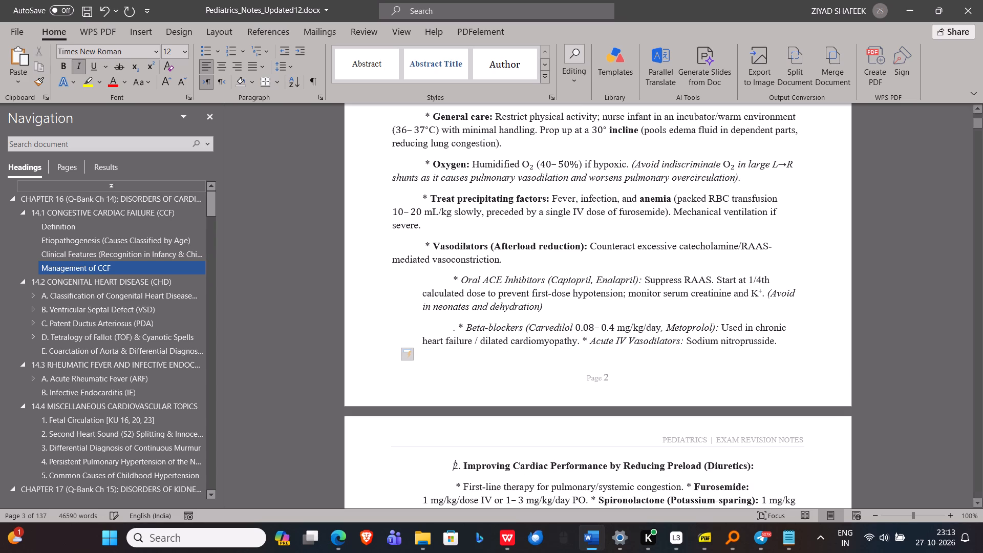
key(BackSpace)
key(BackSpace)
key(BackSpace)
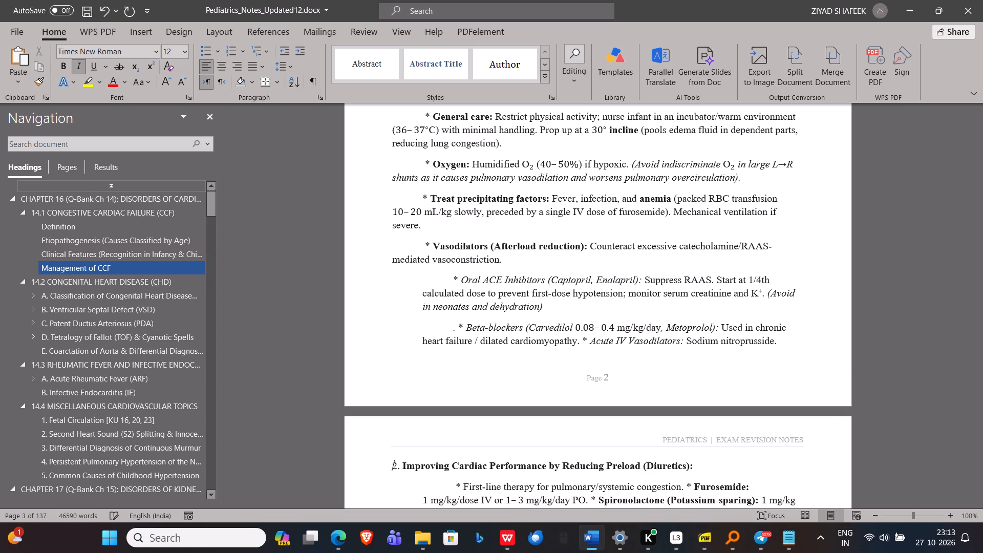
Under Improving Cardiac Performance by Reducing Preload, start new paragraphs at Furosemide, Spironolactone and the Diet item.
scroll(570, 409, up, 2)
scroll(570, 409, down, 1)
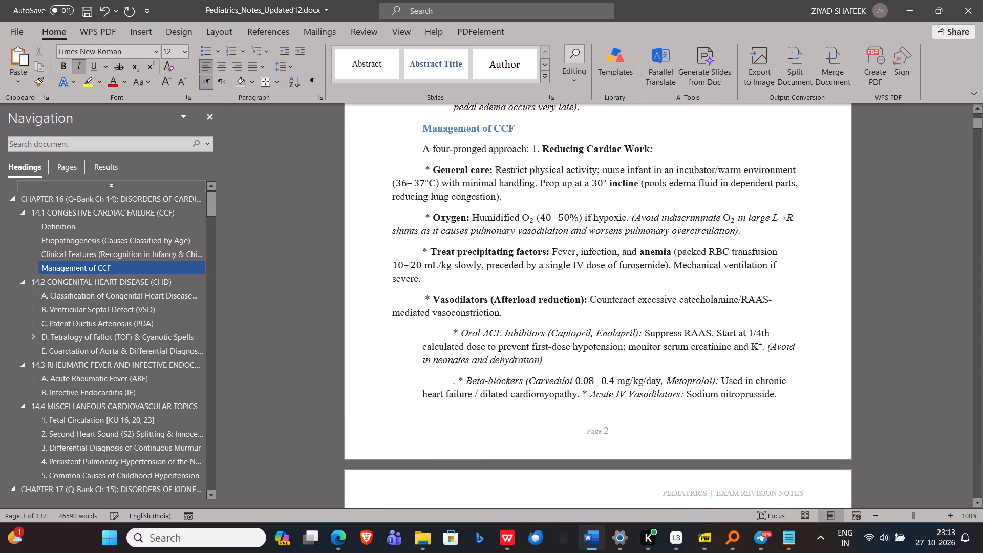
scroll(570, 409, down, 5)
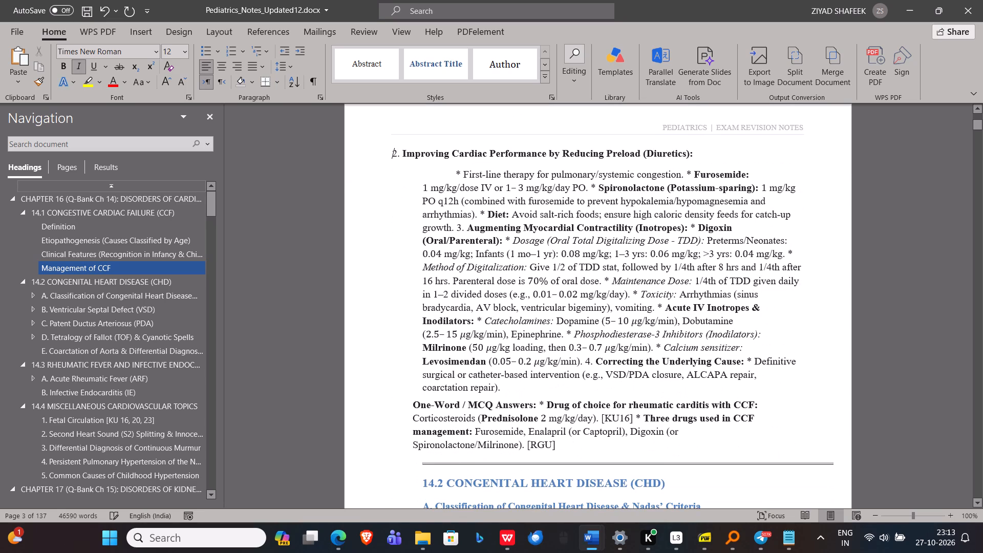
click(683, 172)
key(Return)
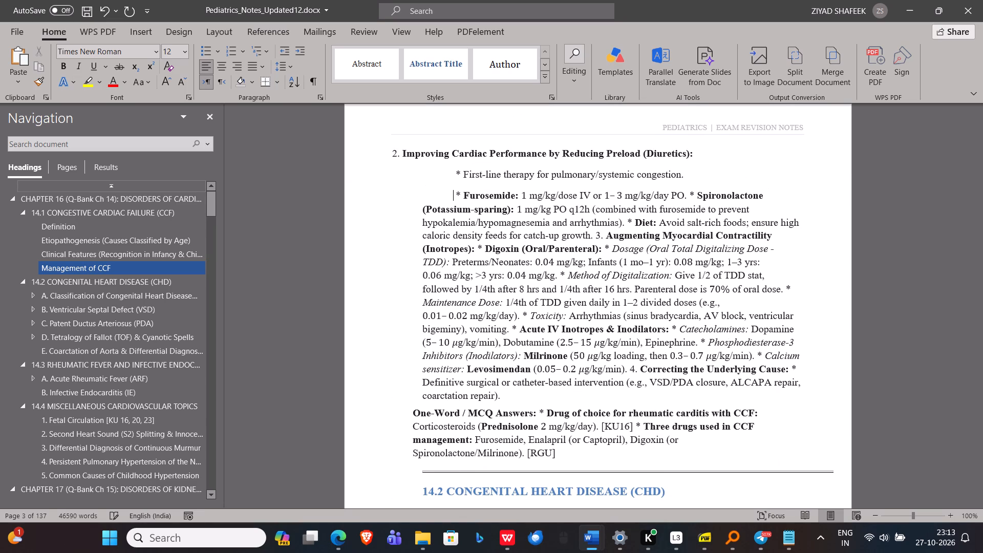
click(687, 192)
key(Return)
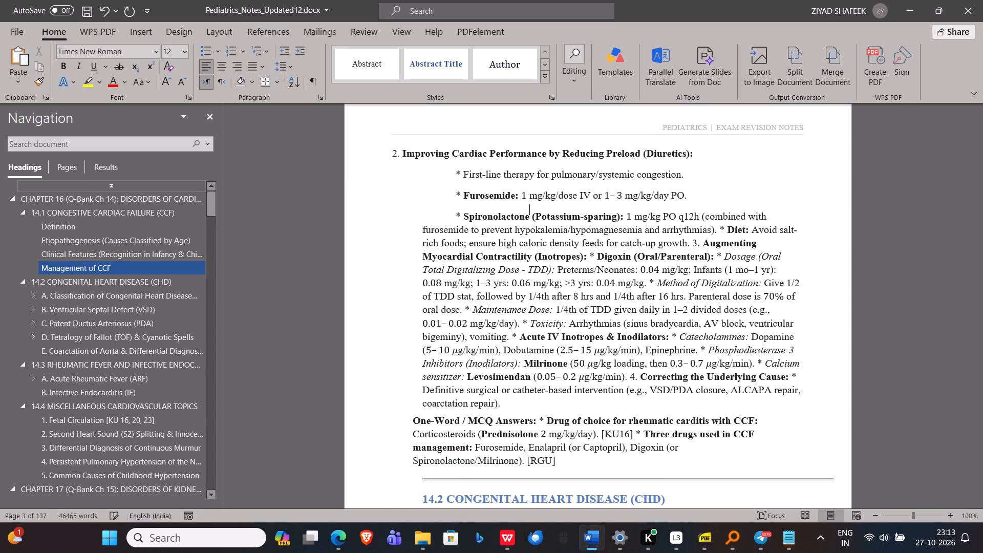
click(715, 228)
key(Return)
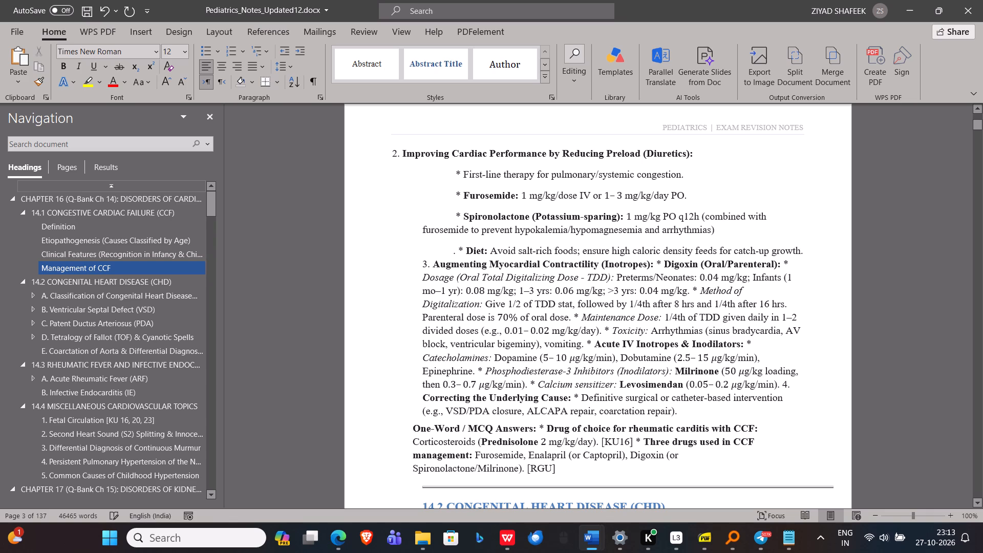
Start a new paragraph at "3. Augmenting Myocardial Contractility (Inotropes):" and remove its indentation.
click(421, 264)
key(BackSpace)
key(BackSpace)
key(BackSpace)
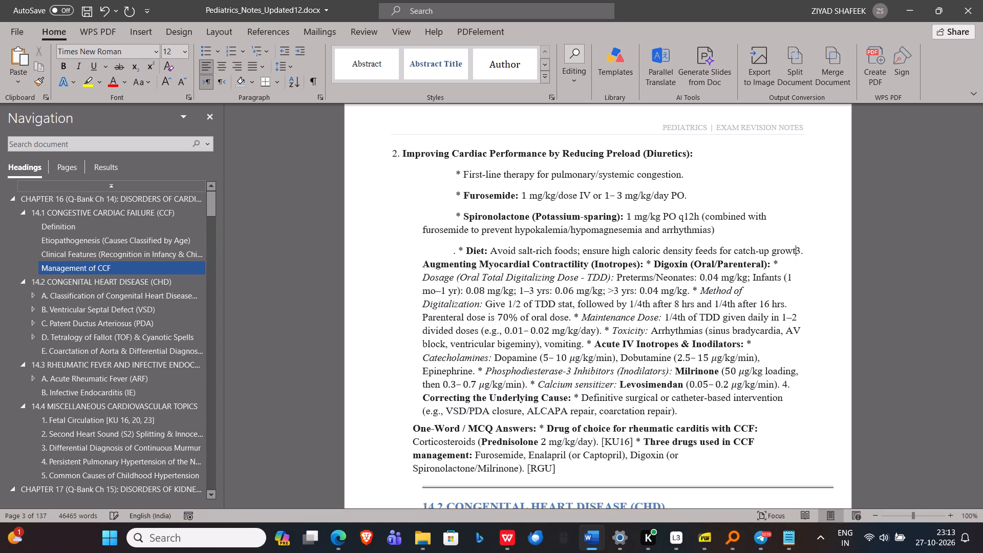
key(ctrl+z)
key(Return)
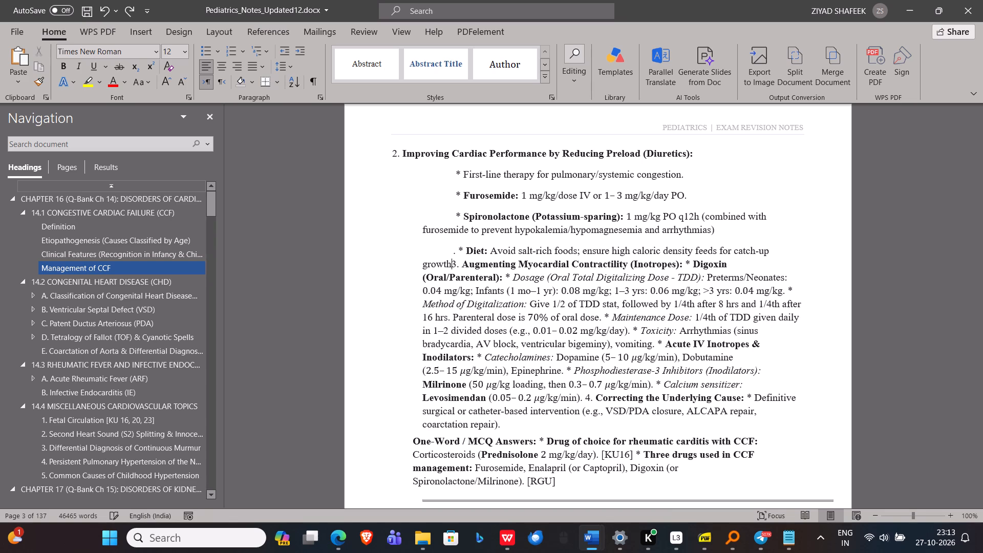
key(BackSpace)
key(BackSpace)
key(BackSpace)
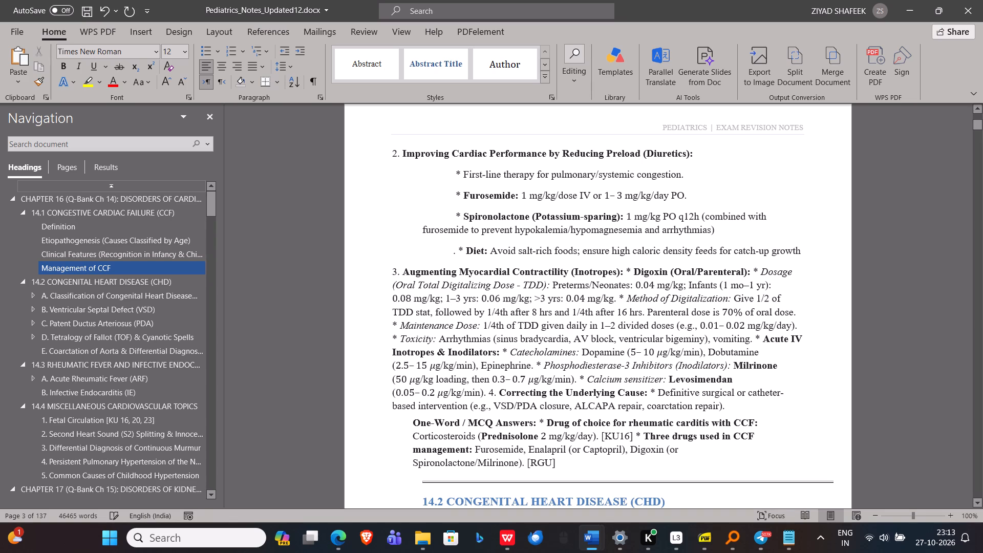
Under Augmenting Myocardial Contractility, start new first-line-indented paragraphs at Digoxin, Dosage, Method of Digitalization, Maintenance Dose and Toxicity.
click(624, 269)
key(Return)
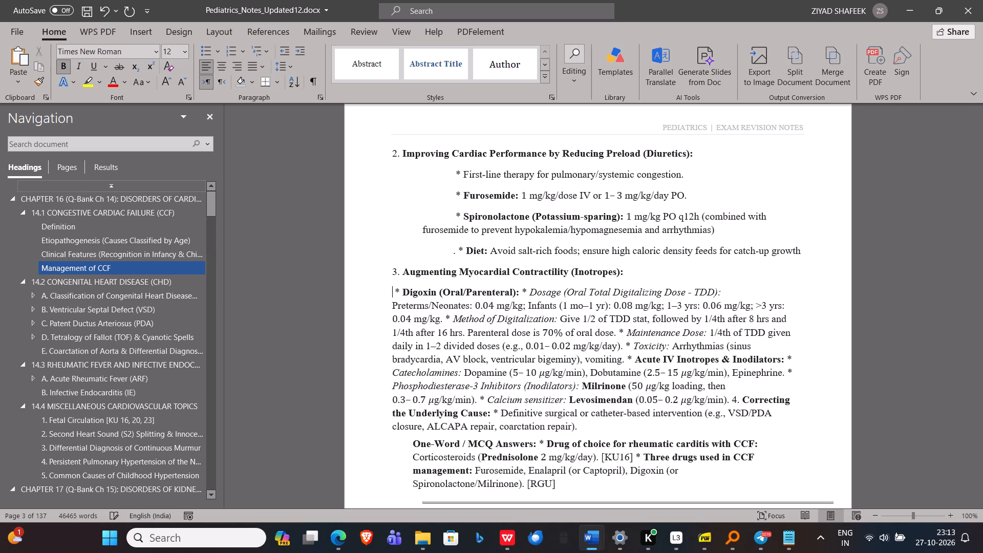
key(Tab)
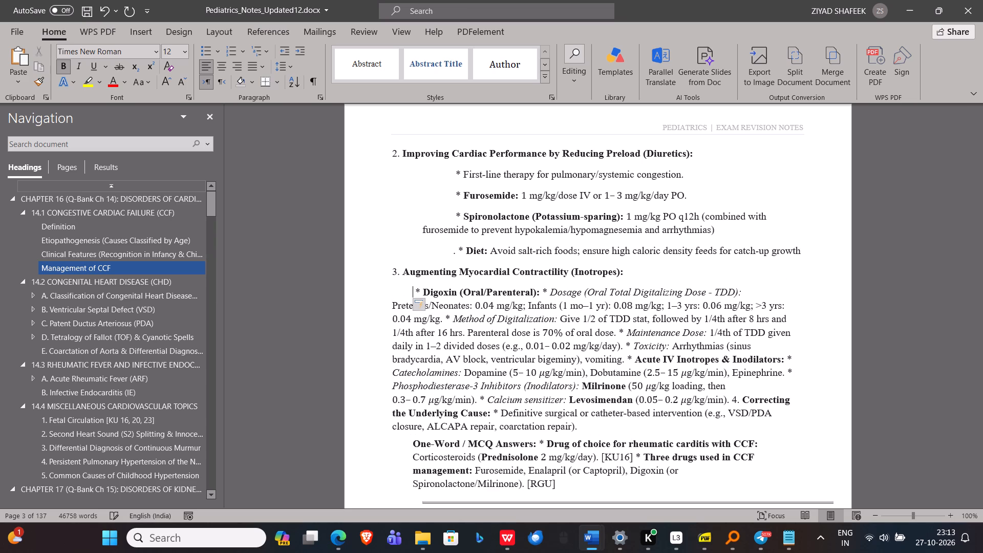
click(542, 287)
key(Return)
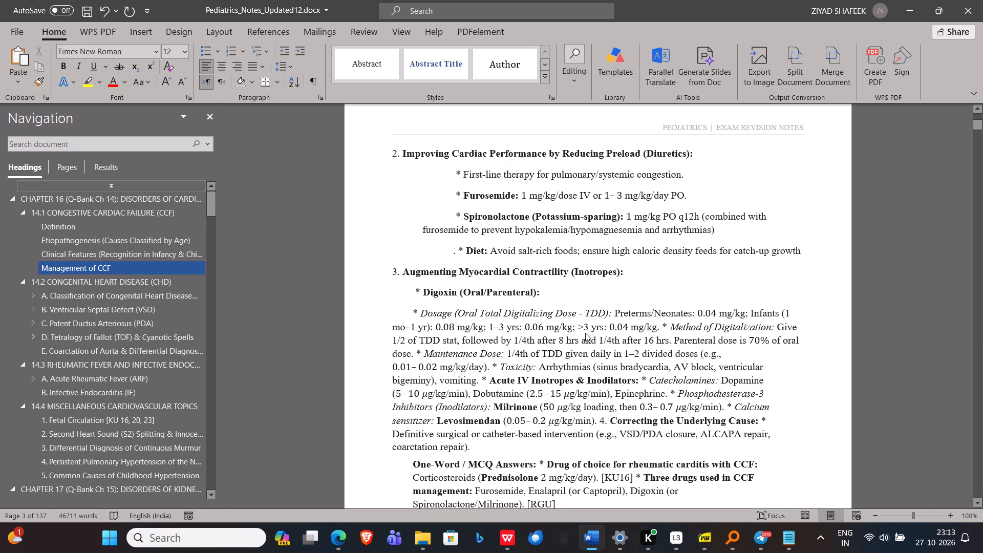
click(661, 325)
key(Return)
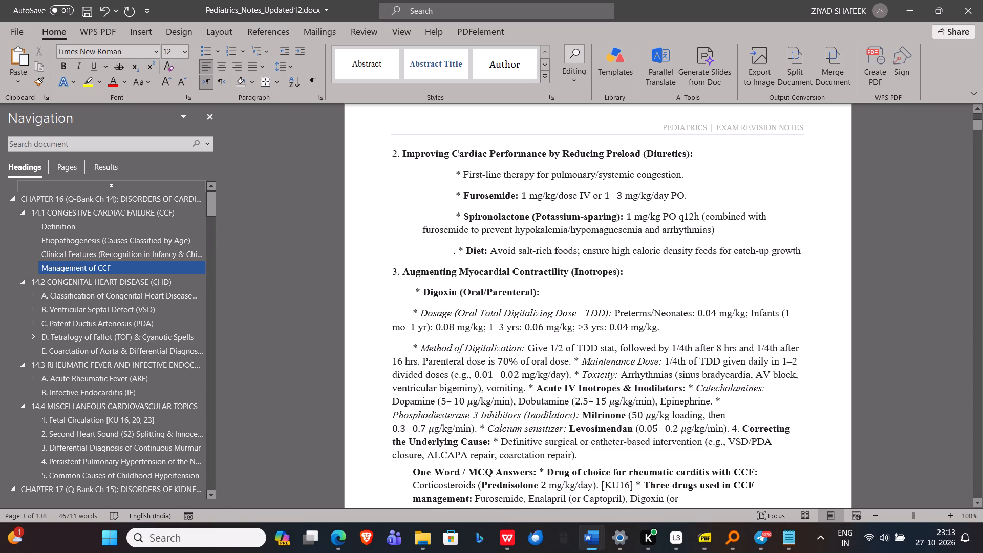
click(571, 360)
key(Return)
click(489, 396)
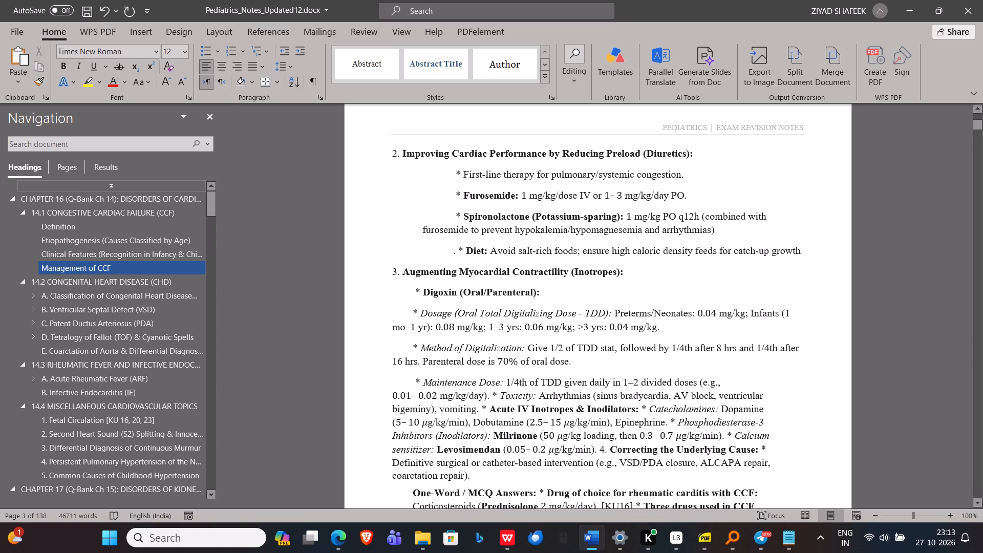
key(Return)
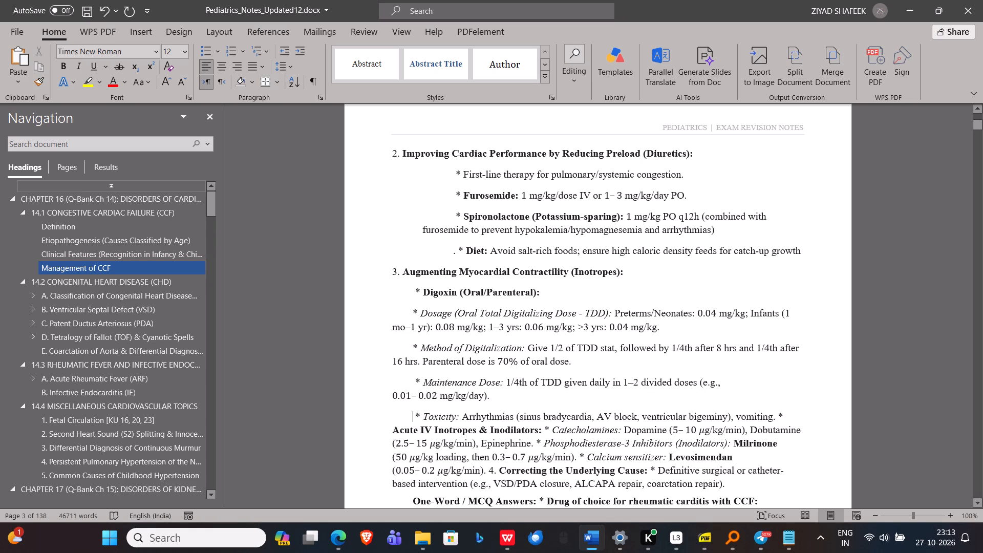
Start new paragraphs at Acute IV Inotropes & Inodilators, Catecholamines, Phosphodiesterase-3 Inhibitors, Milrinone, Calcium sensitizer and Levosimendan.
click(777, 415)
key(Return)
scroll(767, 417, down, 2)
click(578, 299)
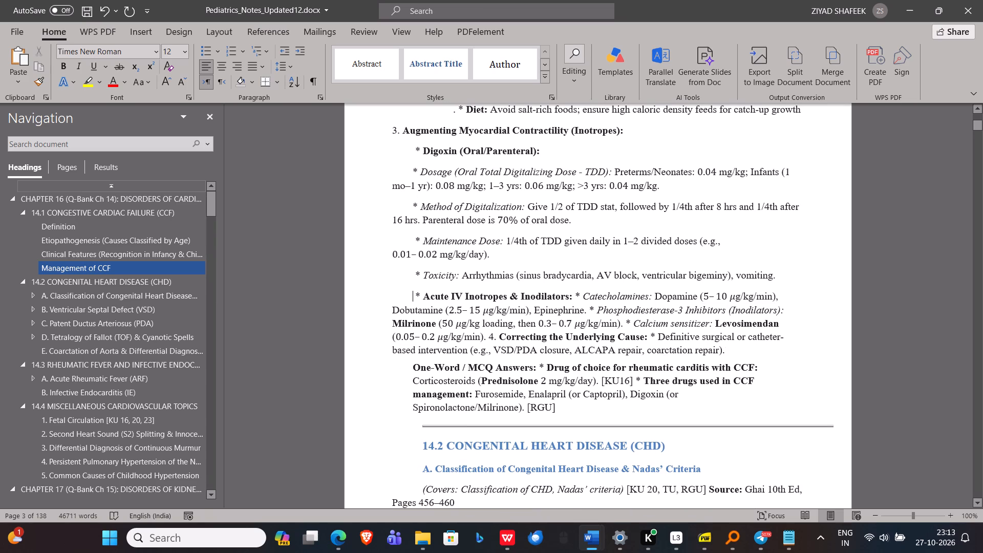
click(574, 296)
key(Return)
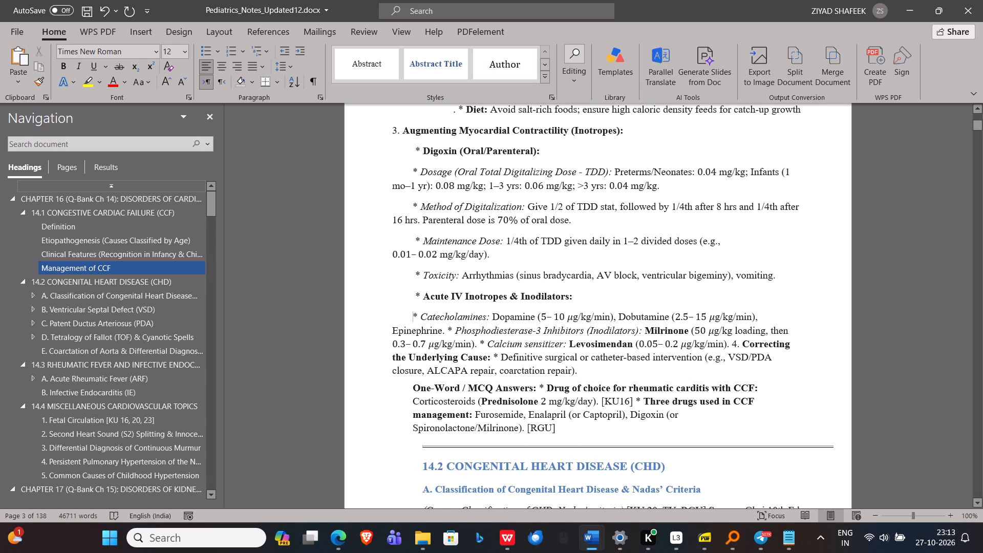
click(445, 328)
key(Return)
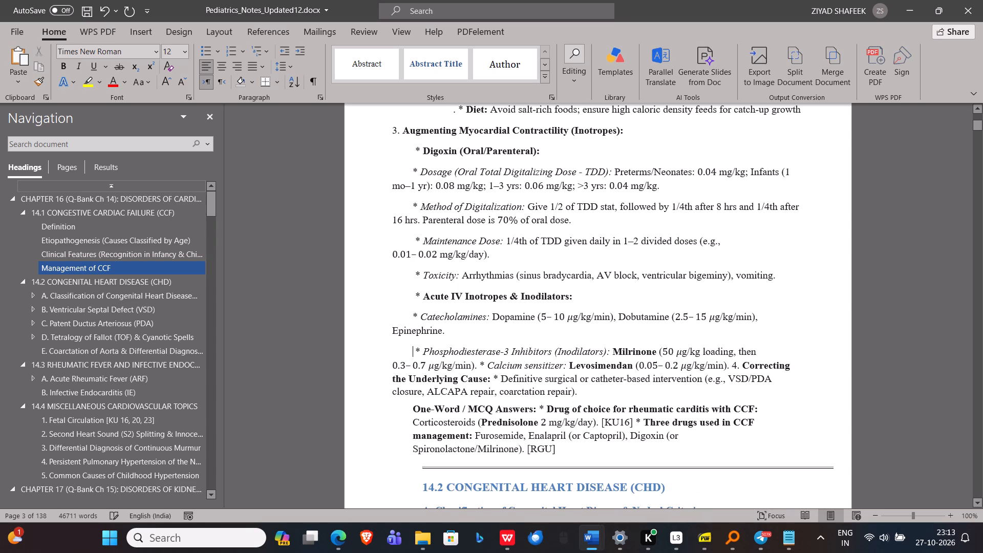
click(614, 355)
key(Return)
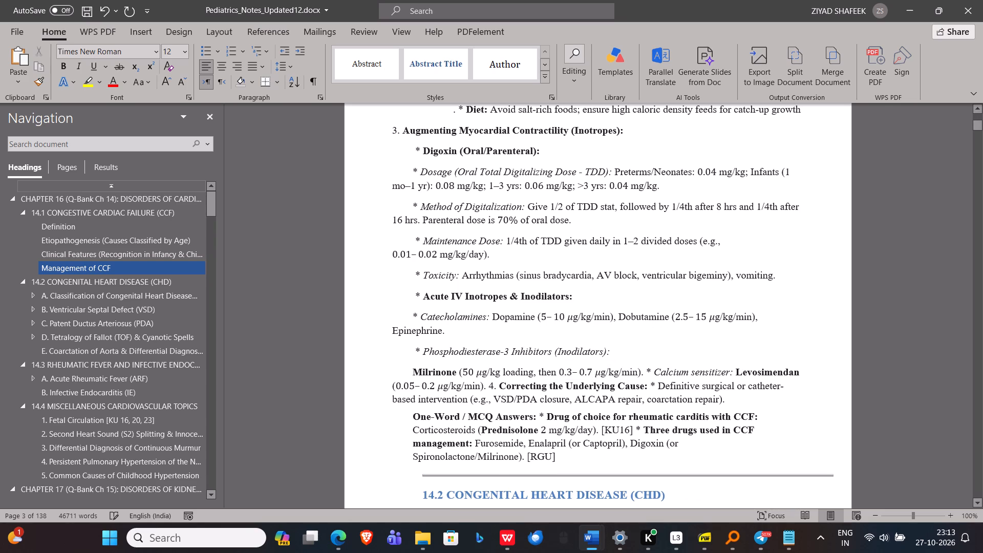
click(733, 371)
key(Return)
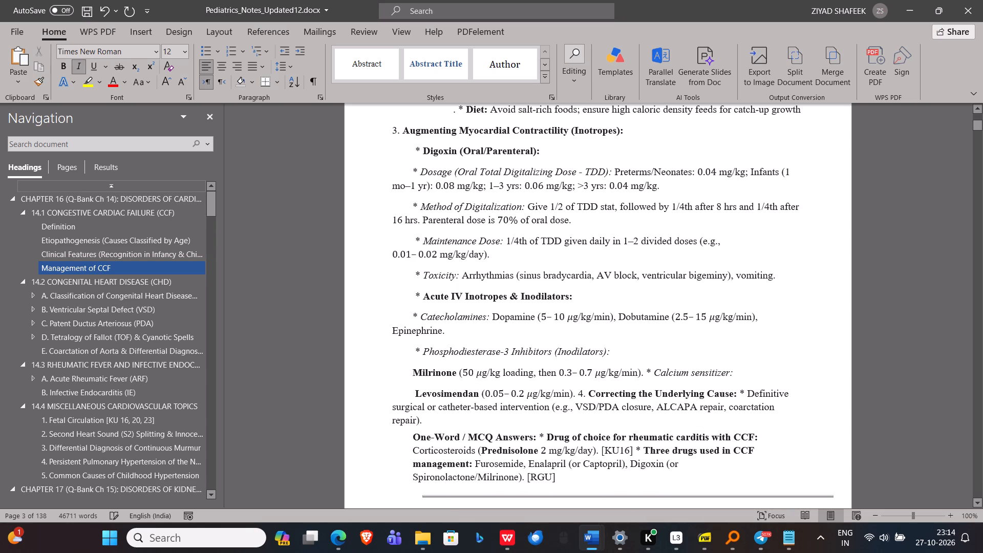
click(644, 371)
key(Return)
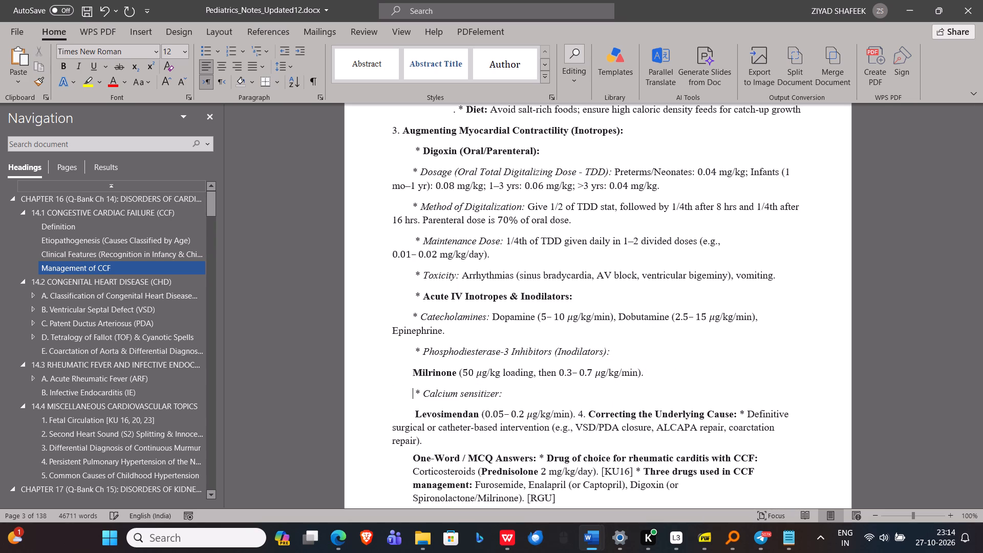
Start an unindented paragraph at "4. Correcting the Underlying Cause:" and put its Definitive surgical or catheter-based intervention item on a separate paragraph.
click(575, 414)
key(Return)
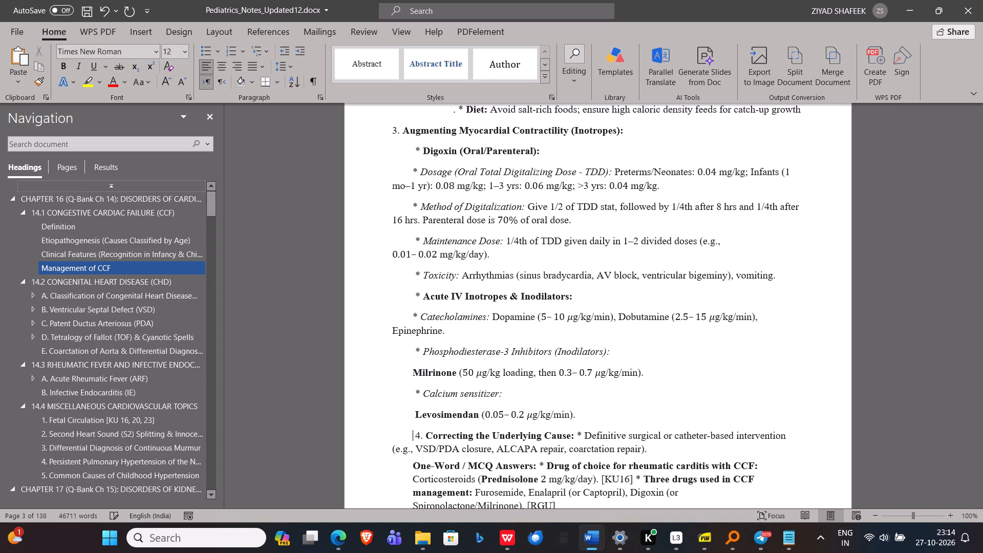
key(BackSpace)
scroll(575, 414, down, 1)
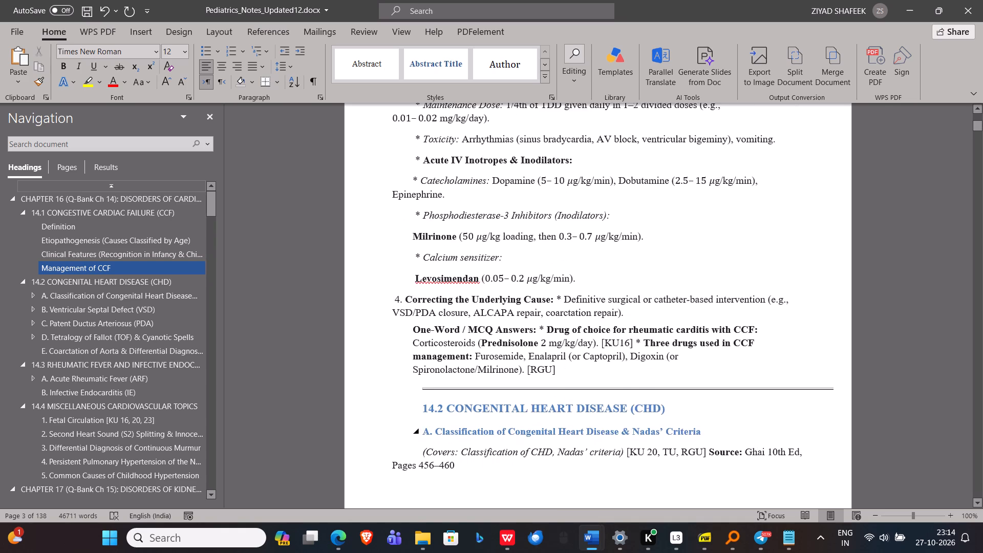
scroll(575, 414, down, 1)
click(560, 237)
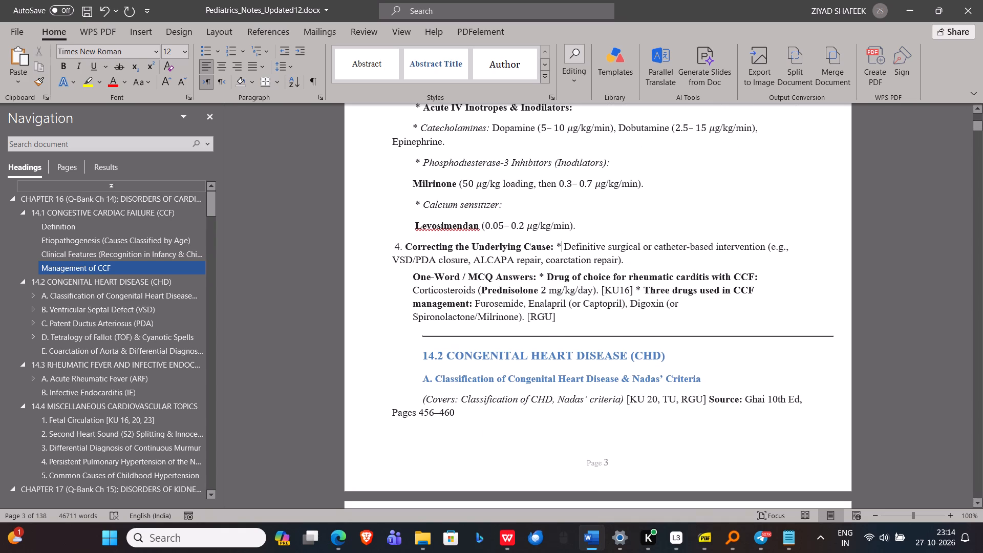
click(555, 244)
key(Return)
Under Nadas' Criteria for Clinical Diagnosis of Heart Disease, start new paragraphs at Major Criteria (4) and Minor Criteria (5).
scroll(555, 244, down, 3)
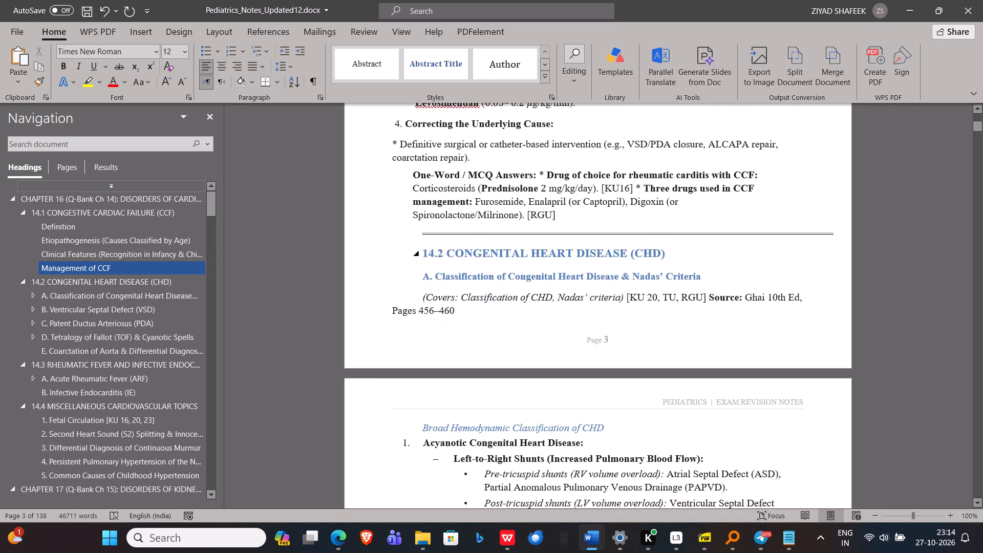
scroll(555, 244, down, 3)
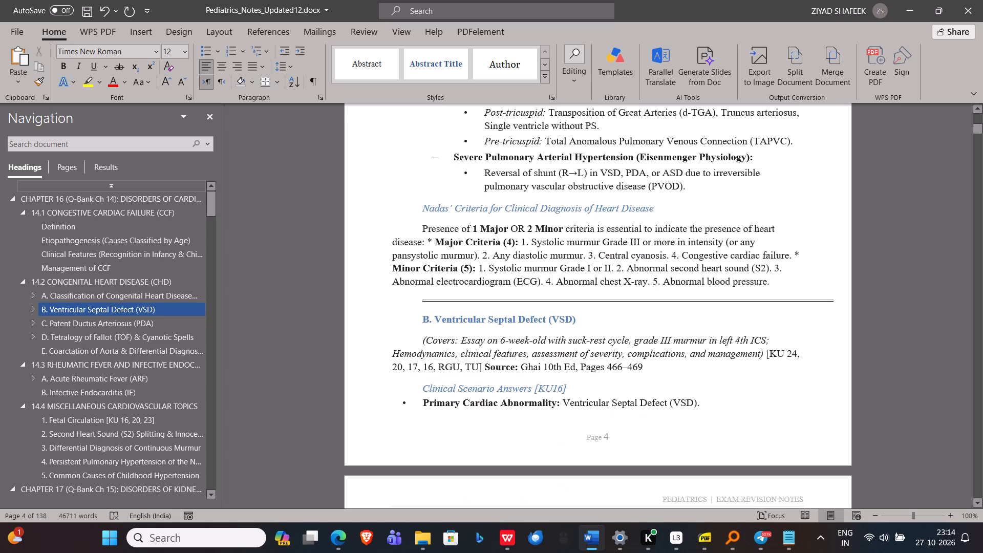
click(426, 241)
key(Return)
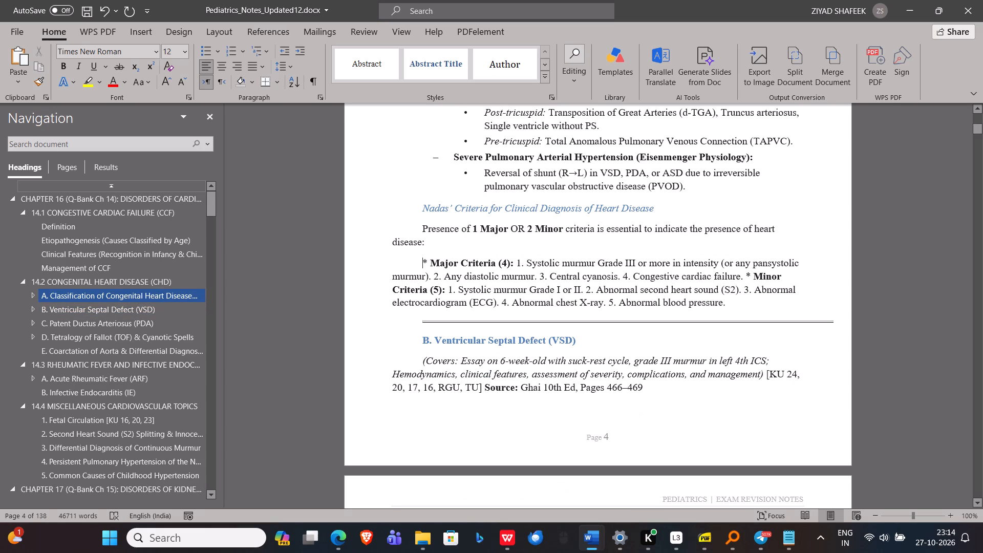
click(744, 275)
key(Return)
Look through the rest of the cardiac chapter, from Ventricular Septal Defect to Common Causes of Childhood Hypertension, for run-on paragraphs.
scroll(744, 275, down, 1)
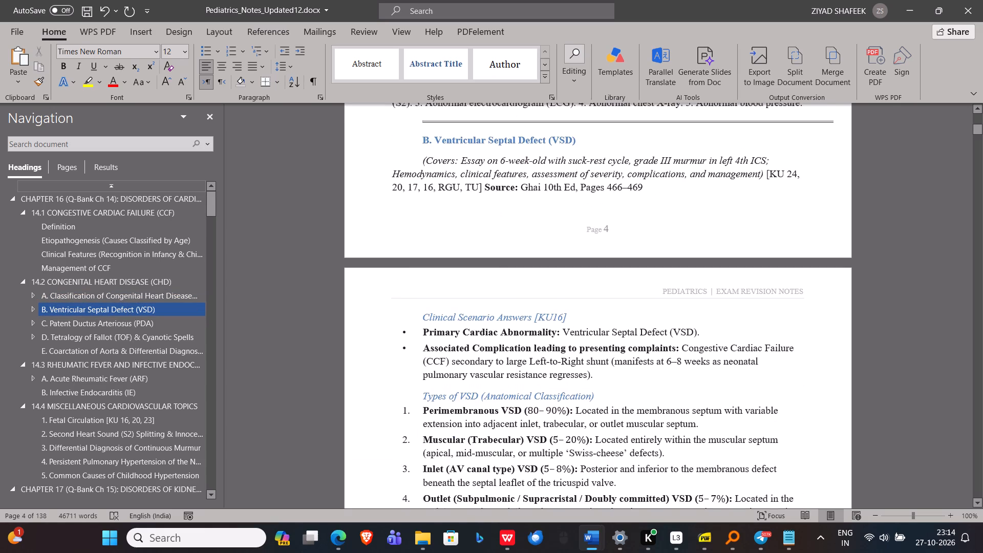
scroll(744, 275, down, 5)
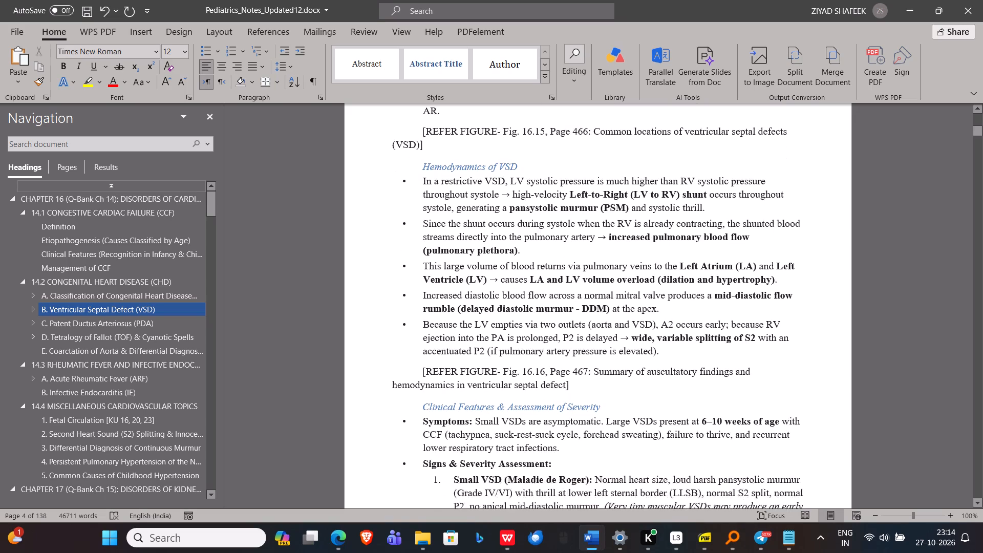
scroll(744, 275, down, 2)
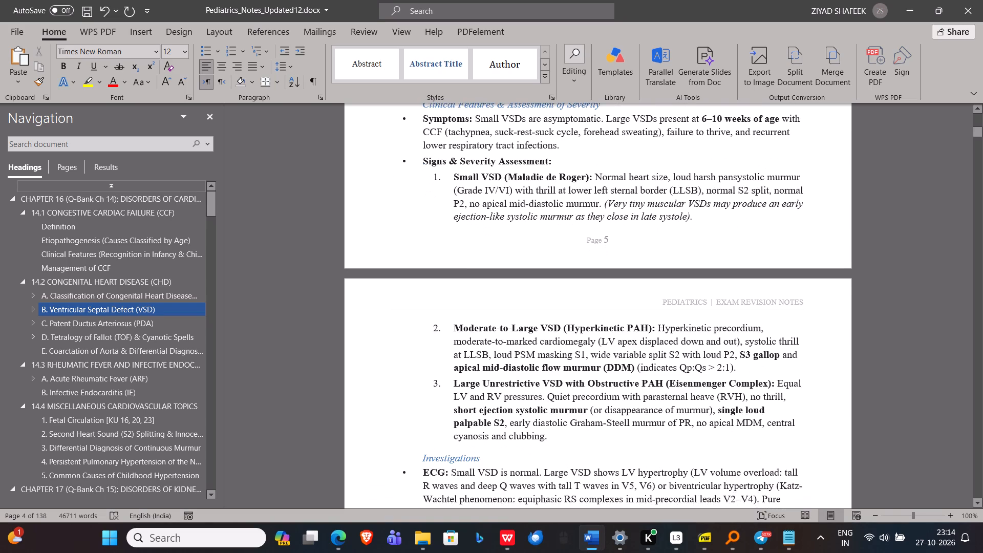
scroll(744, 275, down, 6)
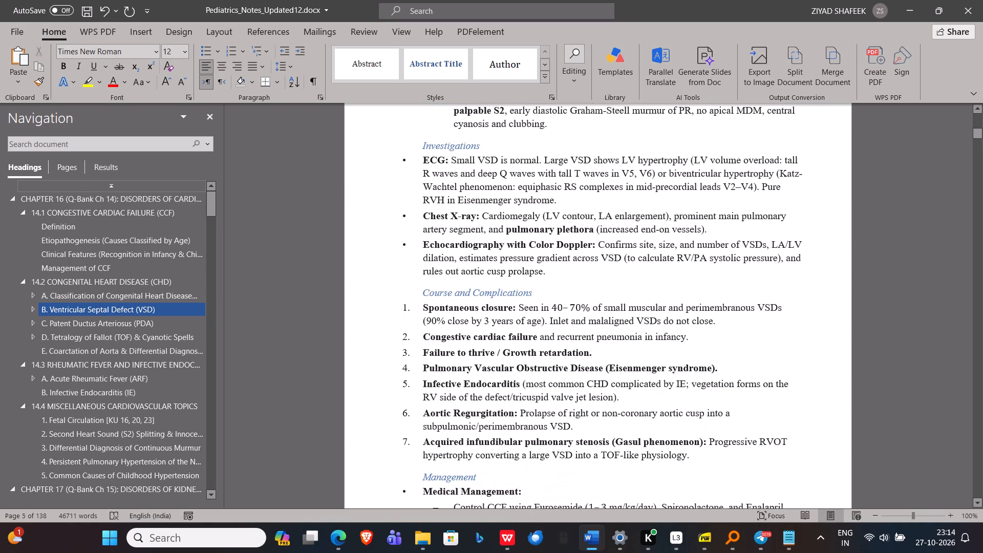
scroll(744, 275, down, 7)
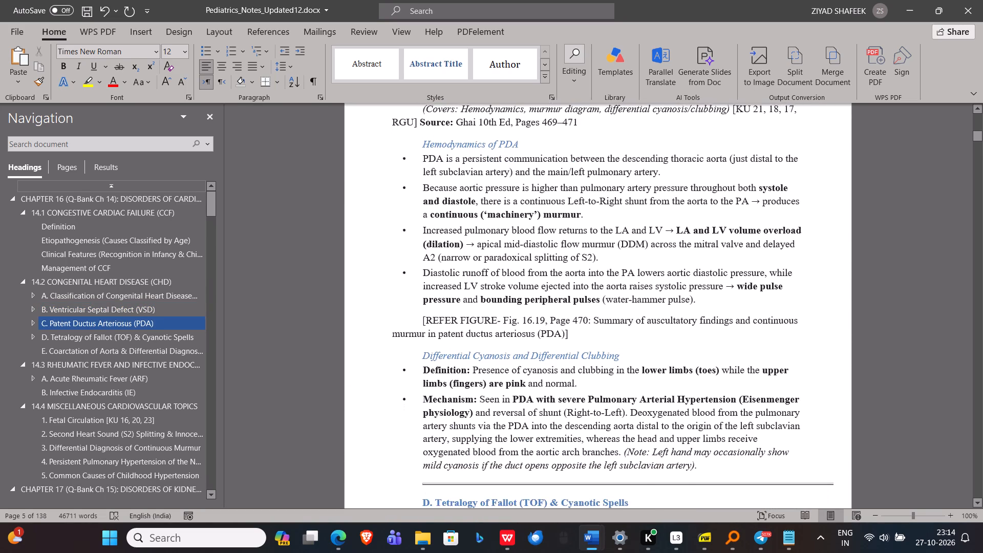
scroll(744, 275, down, 5)
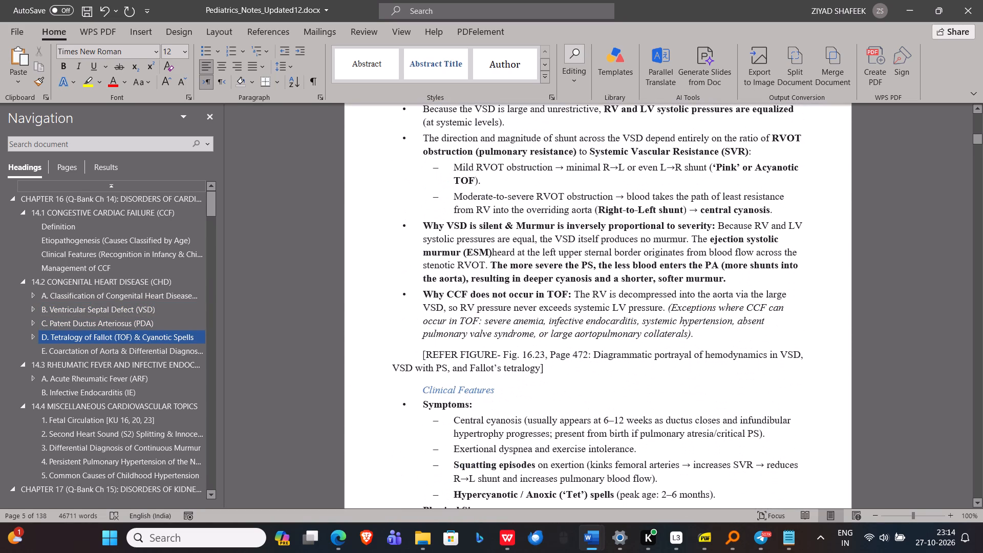
scroll(785, 291, down, 2)
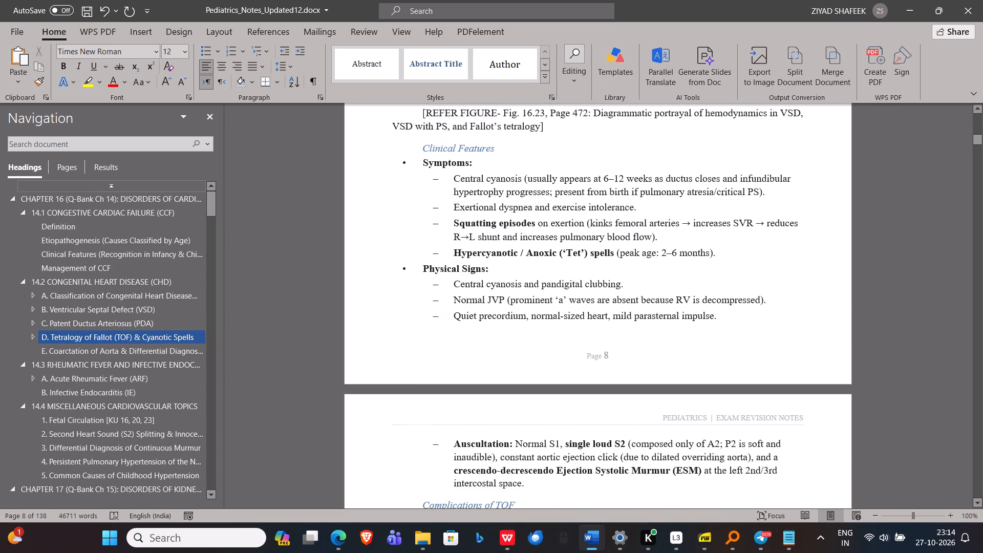
scroll(785, 291, down, 4)
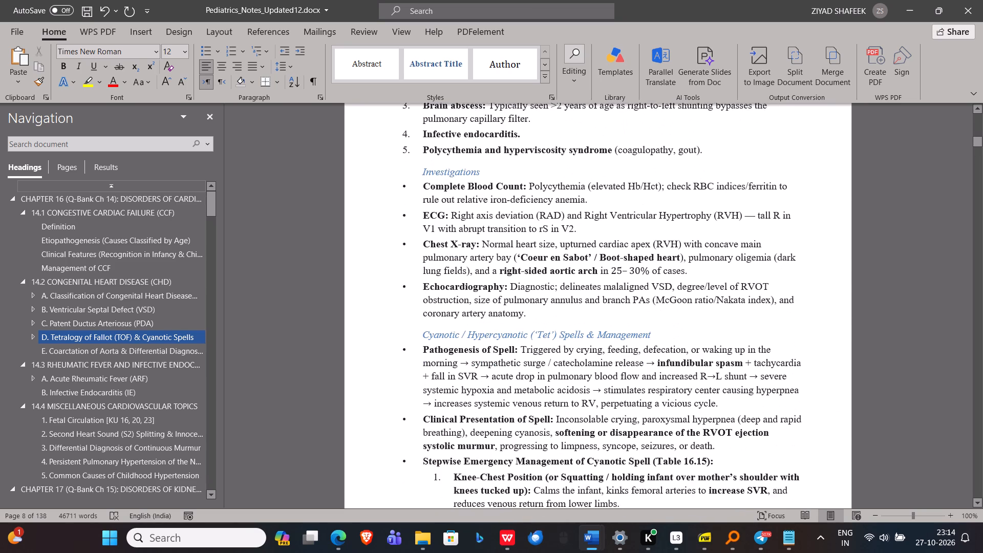
scroll(785, 291, down, 6)
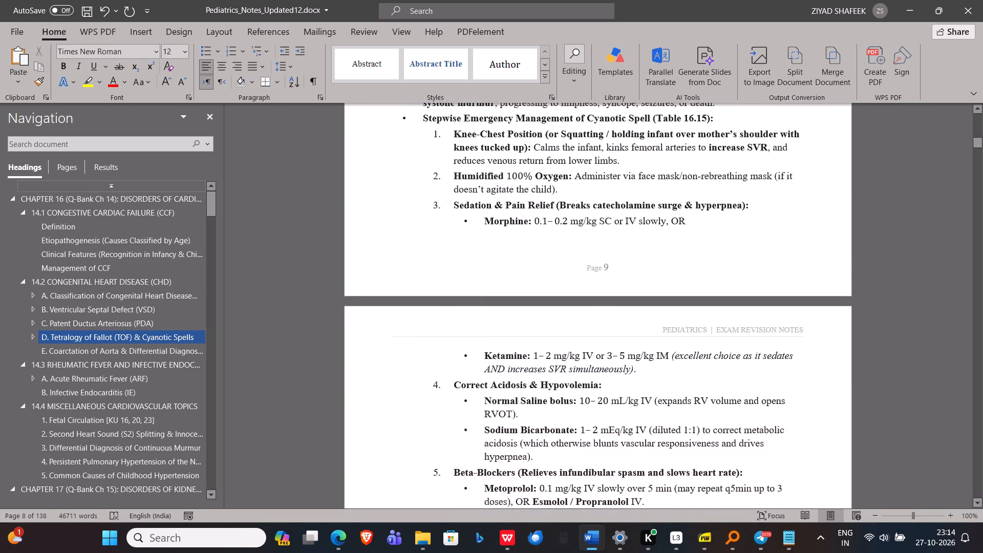
scroll(785, 291, down, 6)
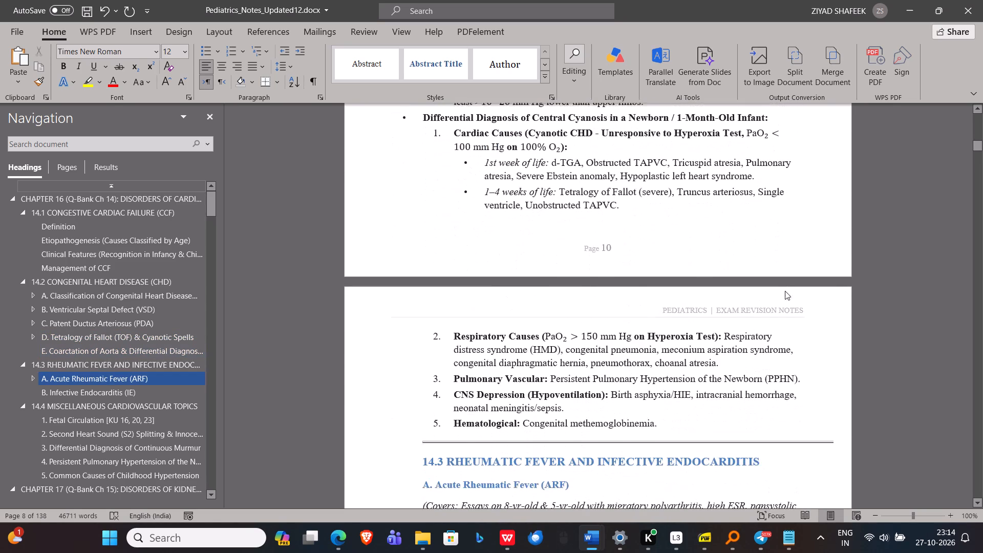
scroll(785, 291, down, 6)
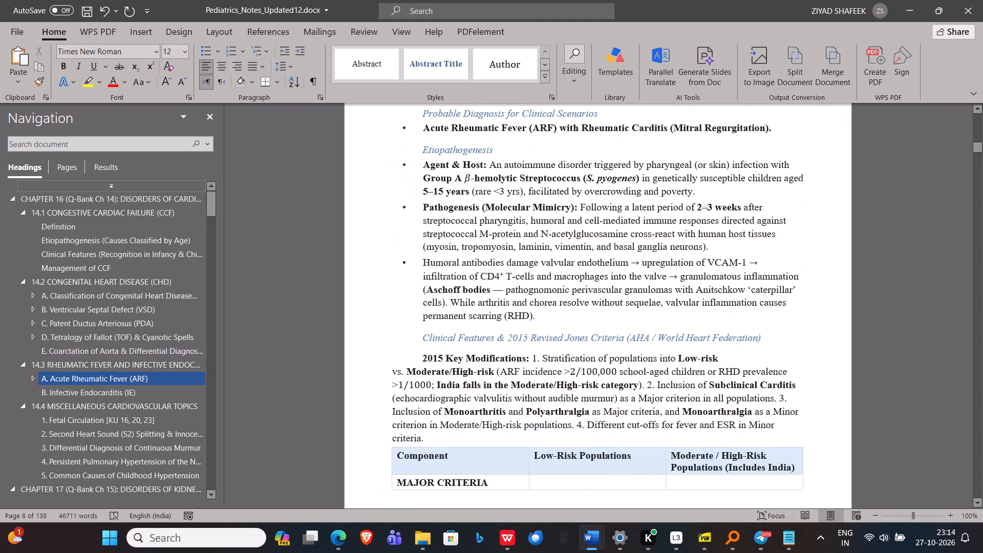
scroll(785, 291, down, 5)
scroll(785, 291, up, 1)
scroll(785, 291, down, 1)
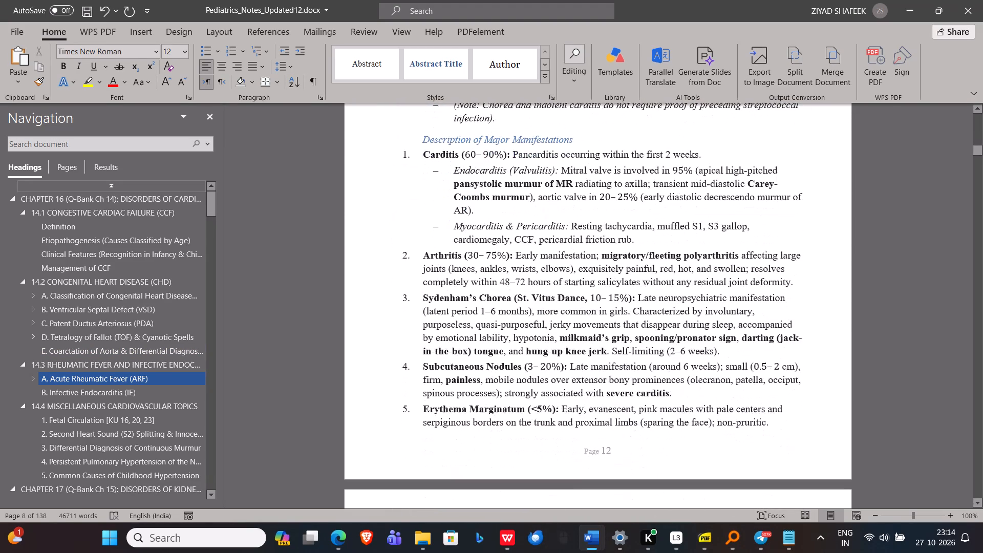
scroll(753, 318, down, 6)
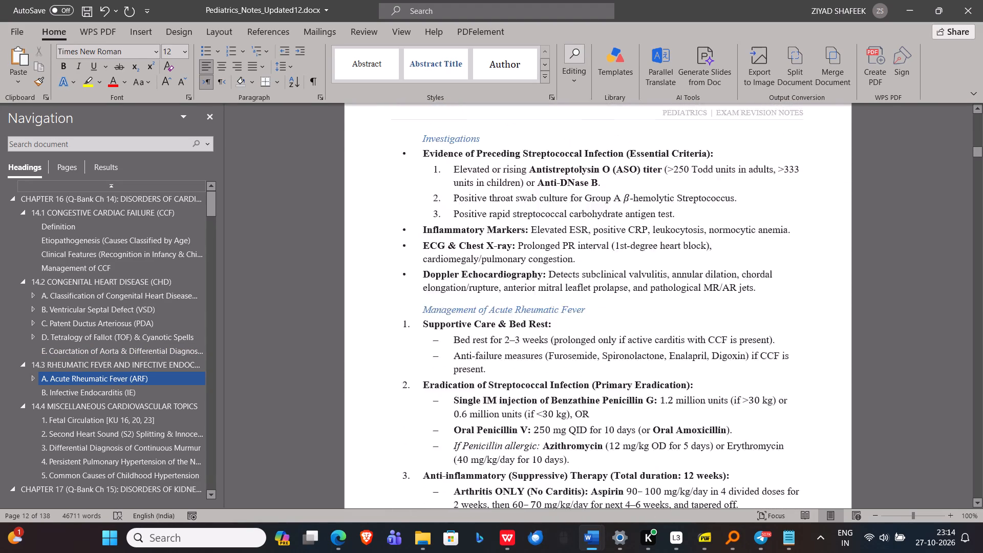
scroll(753, 318, down, 10)
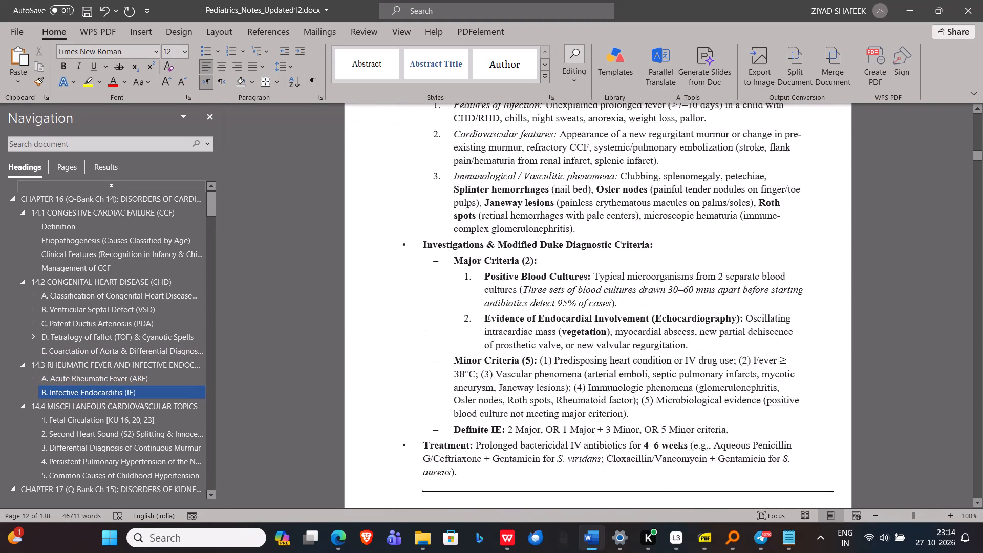
scroll(753, 318, down, 1)
scroll(753, 318, up, 2)
scroll(753, 318, down, 2)
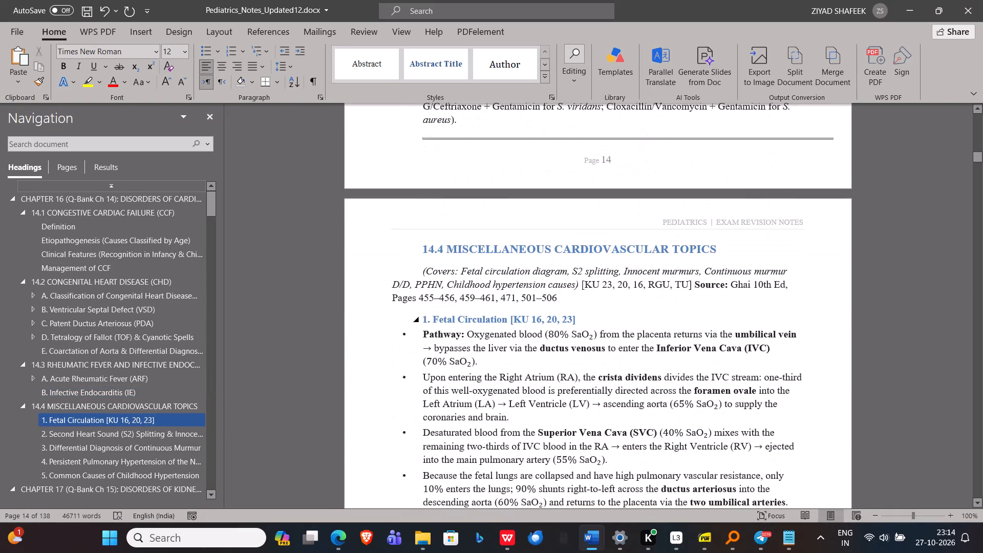
scroll(753, 318, down, 5)
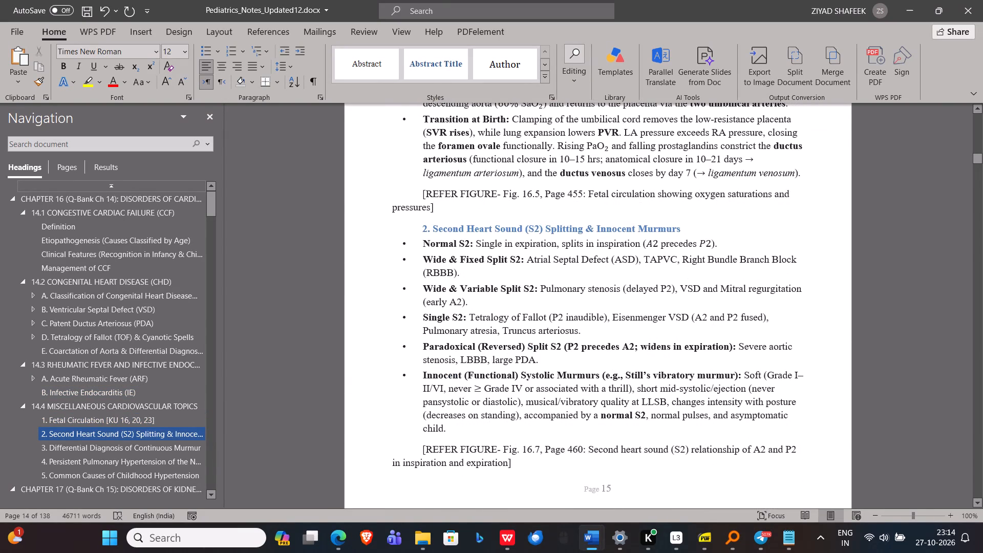
scroll(753, 318, down, 10)
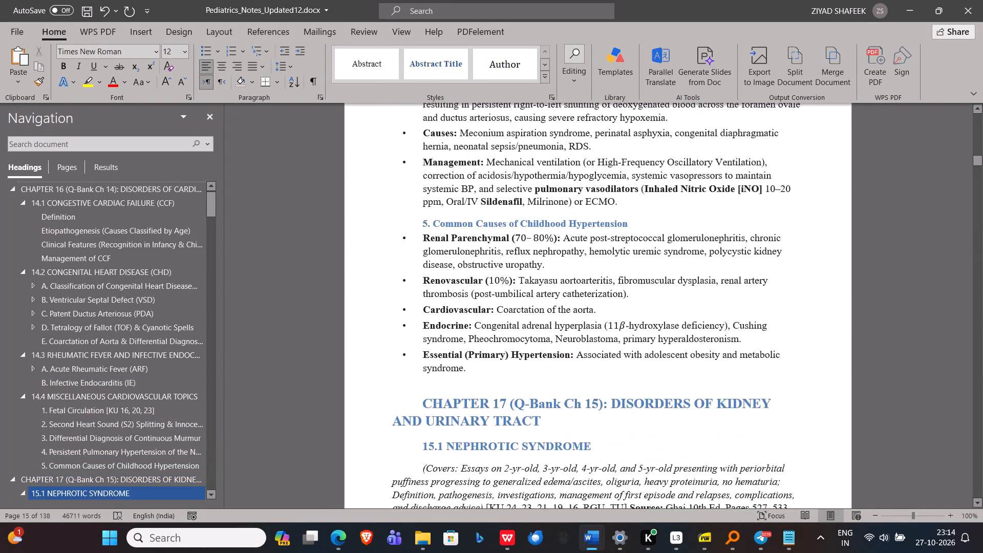
Look through Chapter 17, from Nephrotic Syndrome to Management of PSGN, for run-on paragraphs.
scroll(753, 318, down, 4)
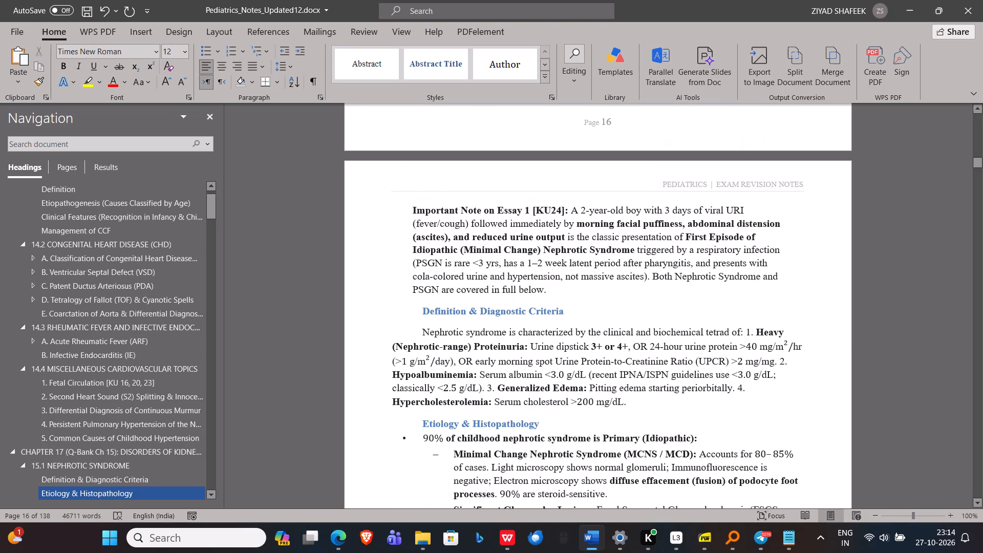
scroll(753, 318, down, 2)
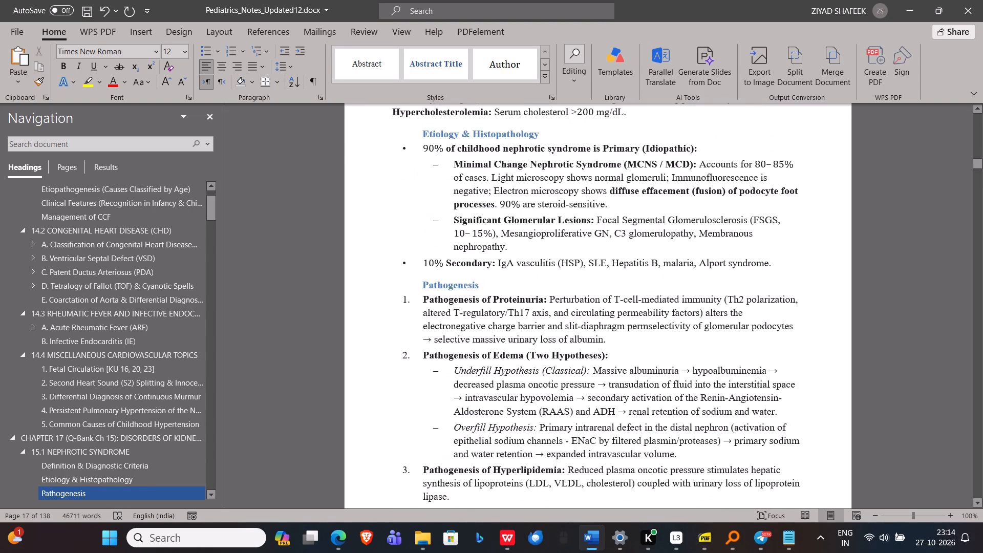
scroll(753, 318, down, 6)
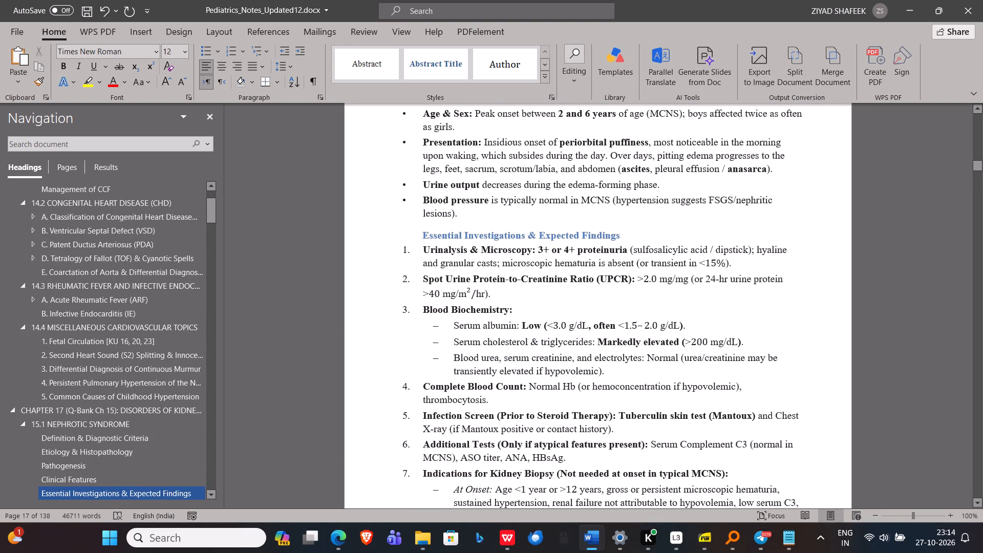
scroll(753, 318, down, 9)
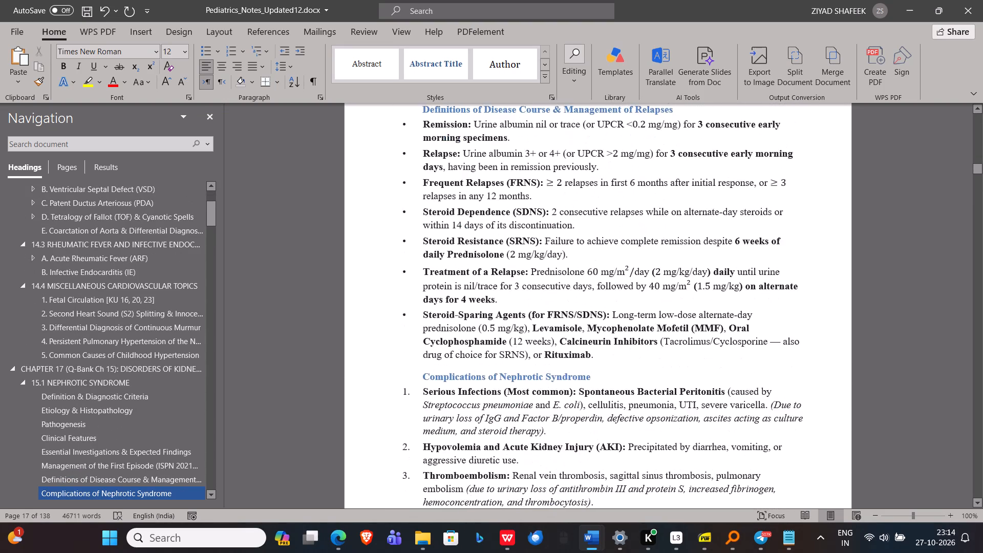
scroll(753, 318, down, 7)
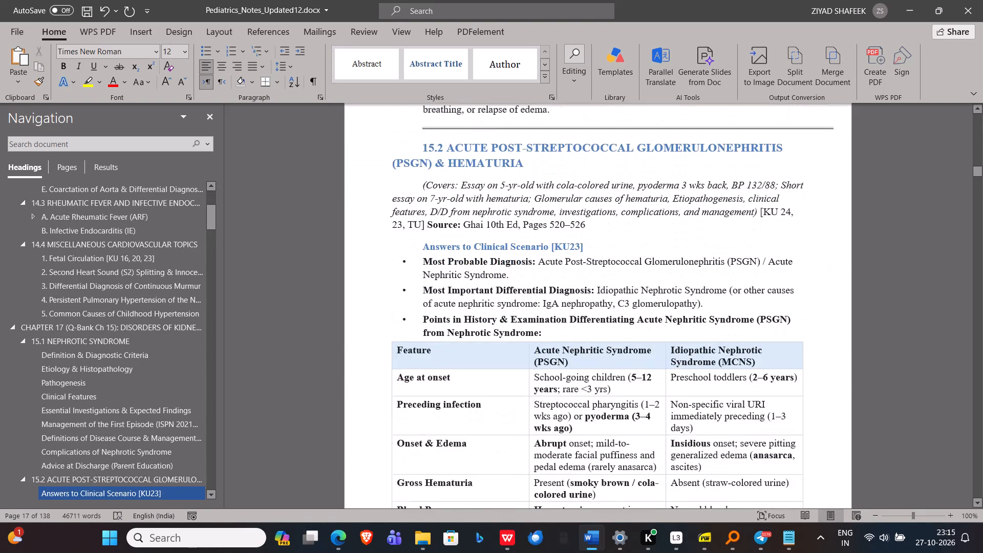
scroll(753, 318, down, 5)
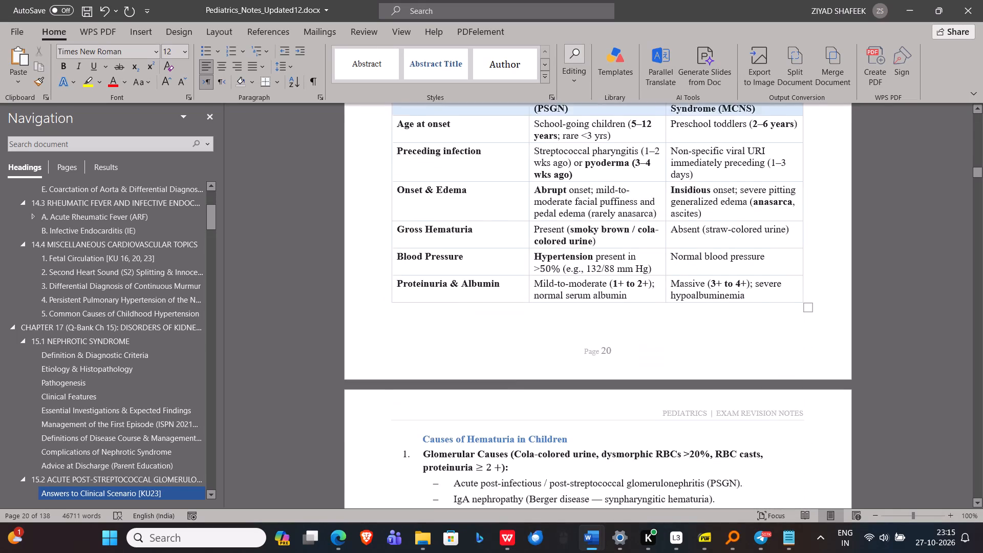
scroll(753, 318, down, 5)
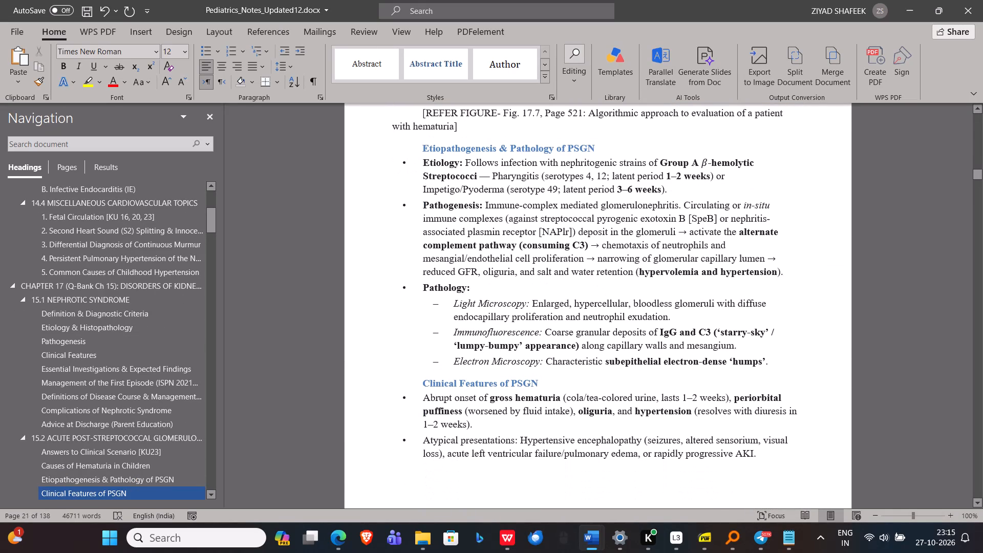
scroll(753, 318, down, 4)
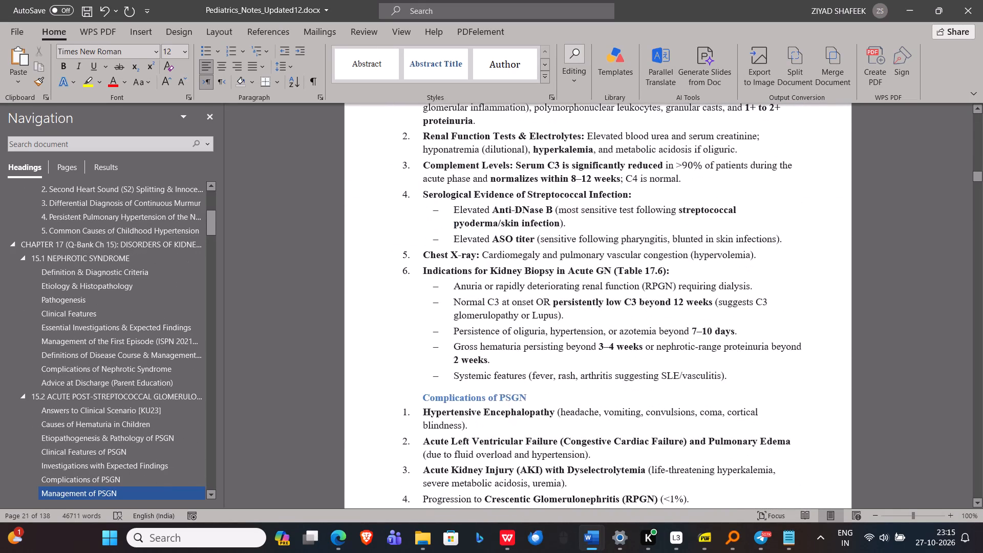
scroll(753, 318, down, 3)
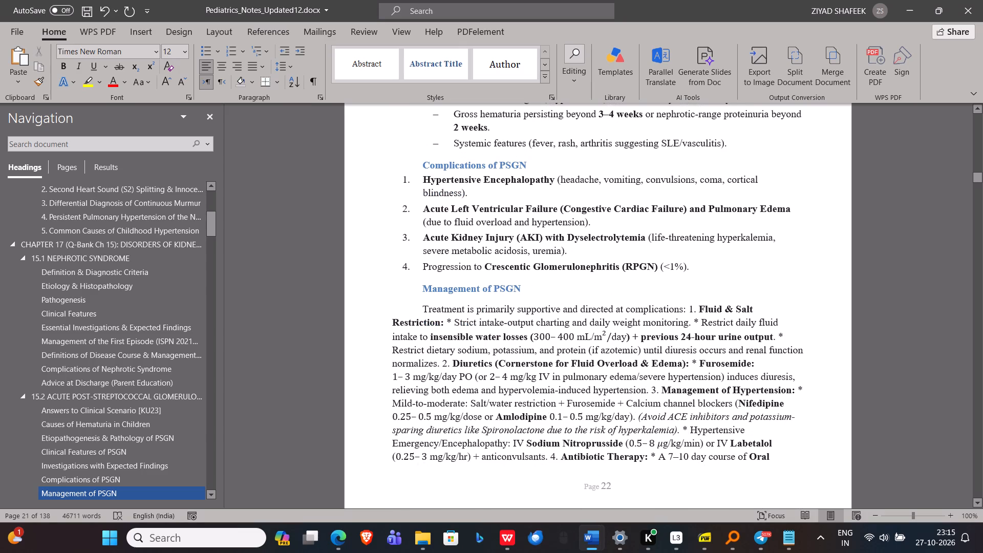
Under Management of PSGN, start a new paragraph at "1. Fluid & Salt Restriction:".
click(687, 312)
key(Return)
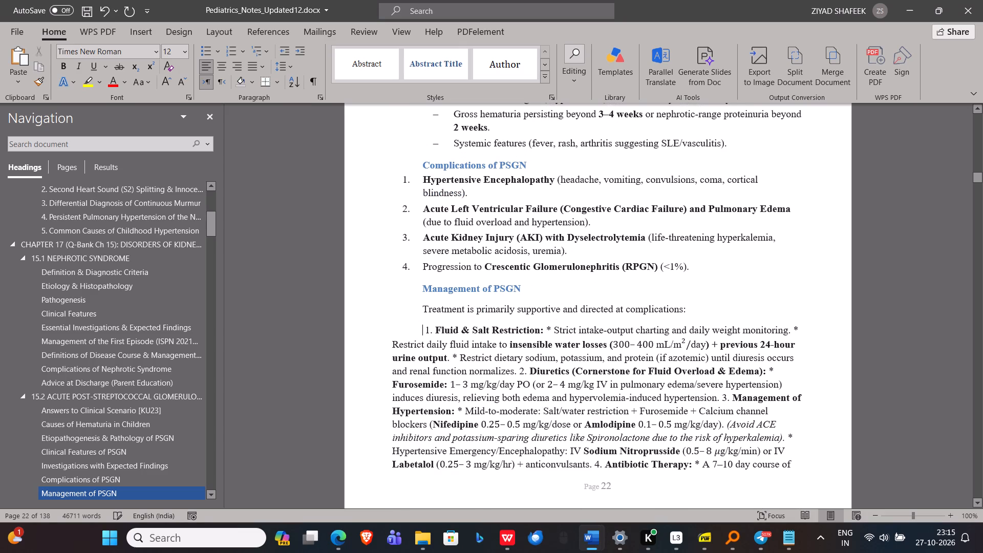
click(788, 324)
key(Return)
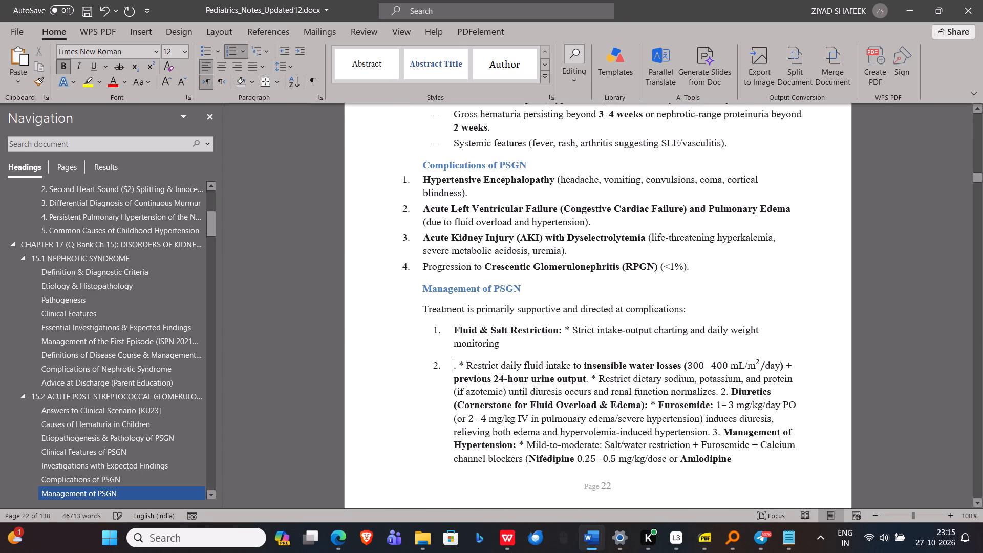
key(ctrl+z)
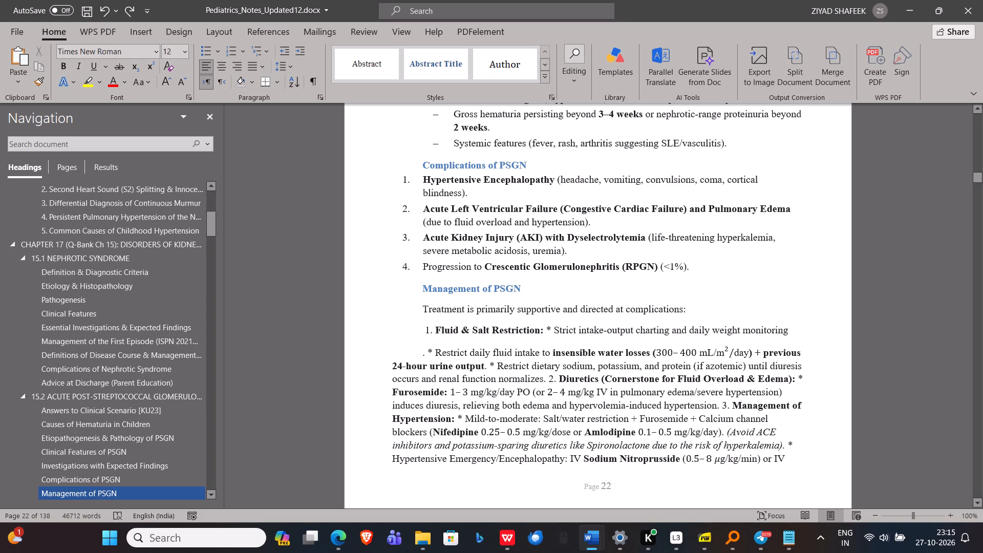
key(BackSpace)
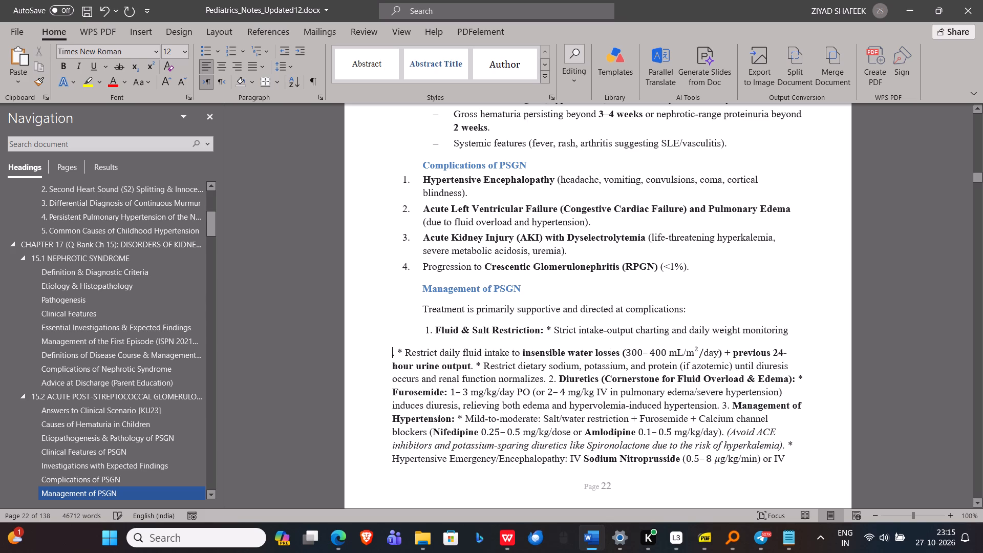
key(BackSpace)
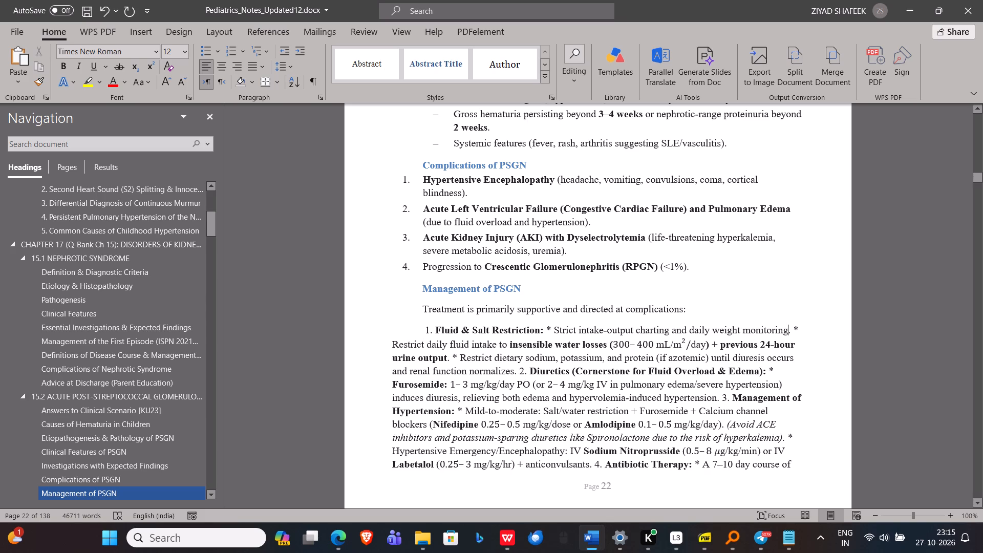
Under Fluid & Salt Restriction, start new paragraphs at the Restrict daily fluid intake and Restrict dietary sodium points.
click(790, 329)
key(Return)
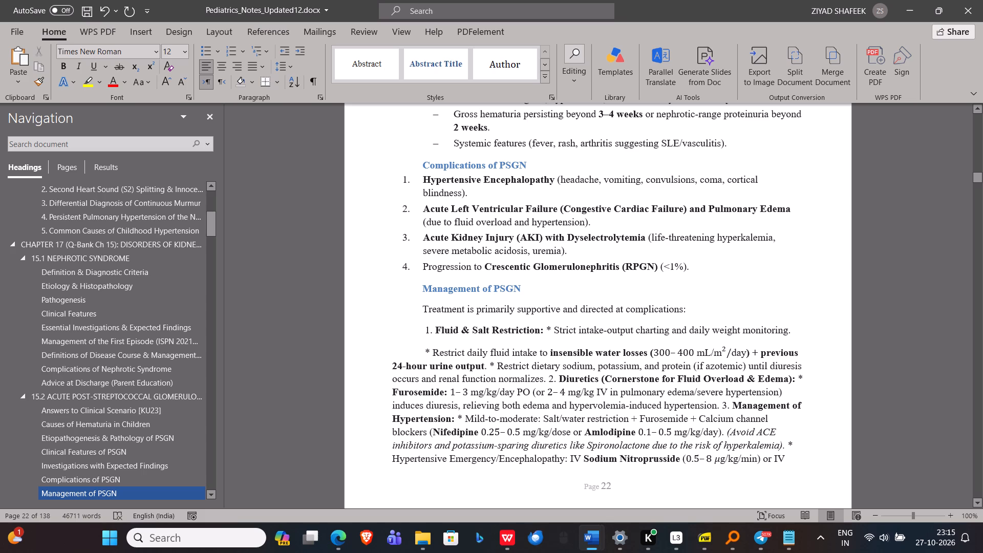
click(493, 365)
click(490, 364)
key(Return)
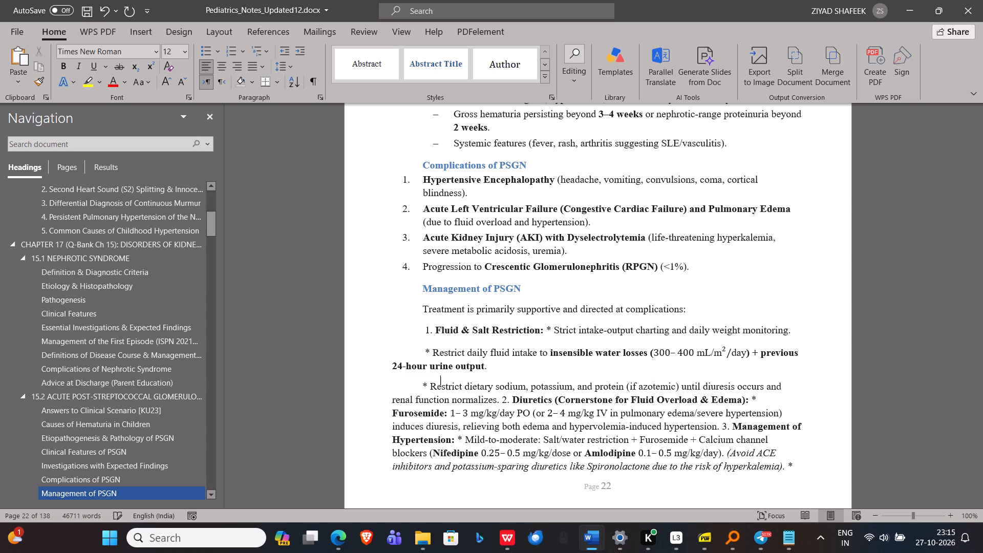
Put the "2. Diuretics" heading in its own unindented paragraph, with the Furosemide point starting a new paragraph below it.
click(501, 398)
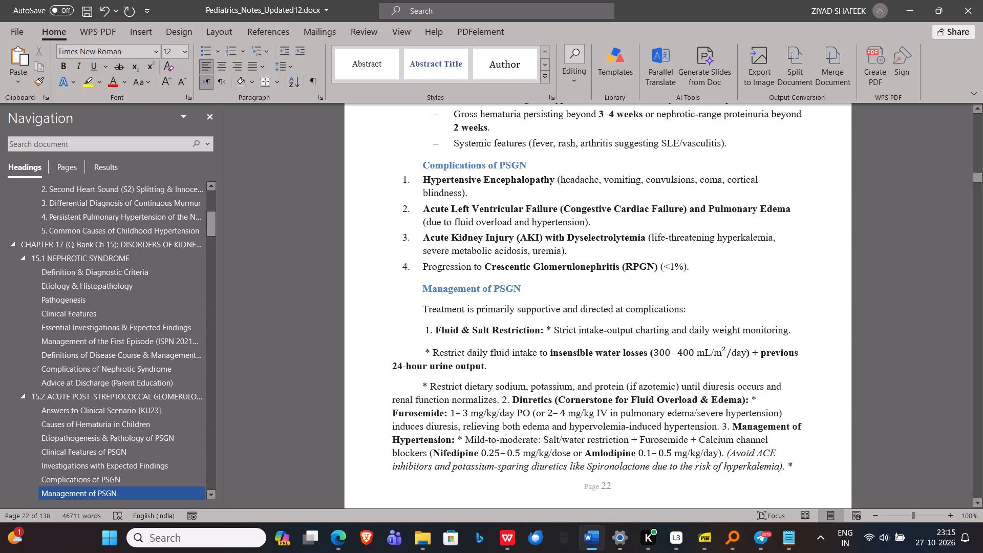
key(Return)
key(BackSpace)
scroll(501, 398, down, 1)
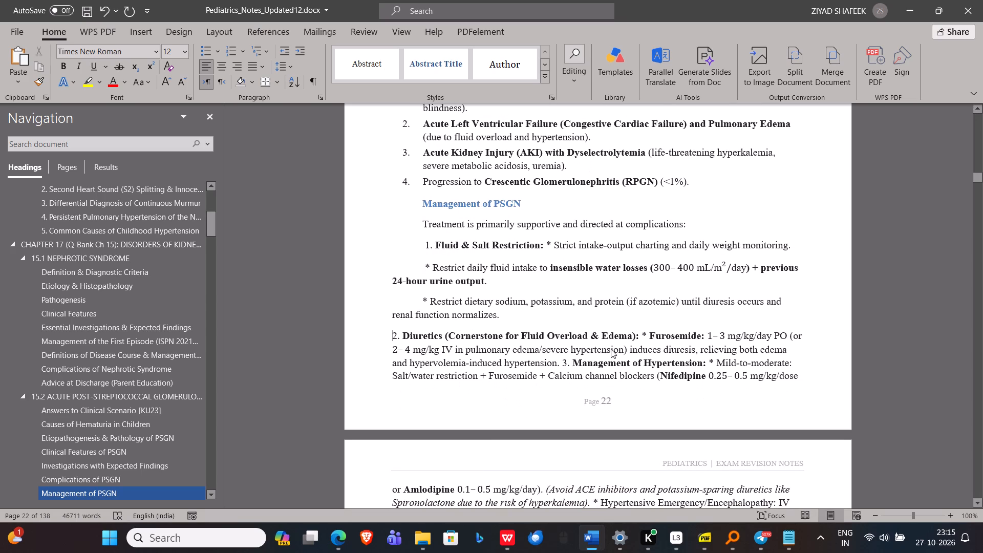
click(640, 332)
key(Return)
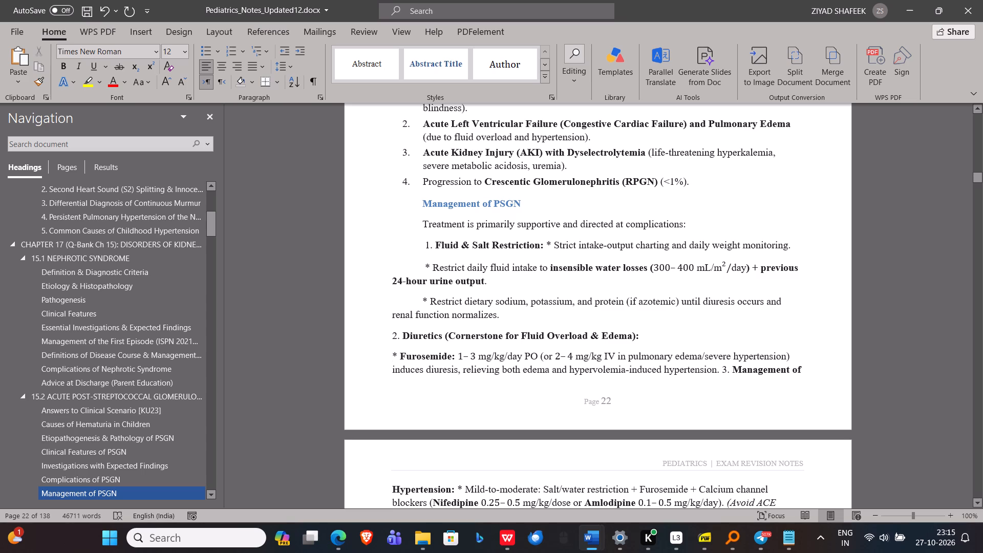
Put the "3. Management of Hypertension:" heading in its own paragraph, with the Mild-to-moderate point starting a new paragraph below it.
scroll(614, 349, down, 1)
click(722, 233)
key(Return)
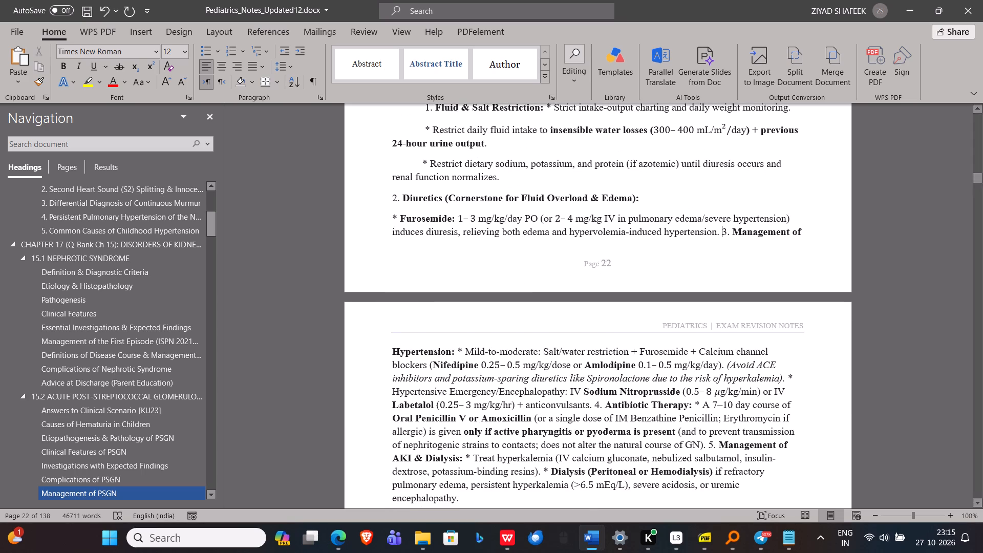
key(BackSpace)
key(Return)
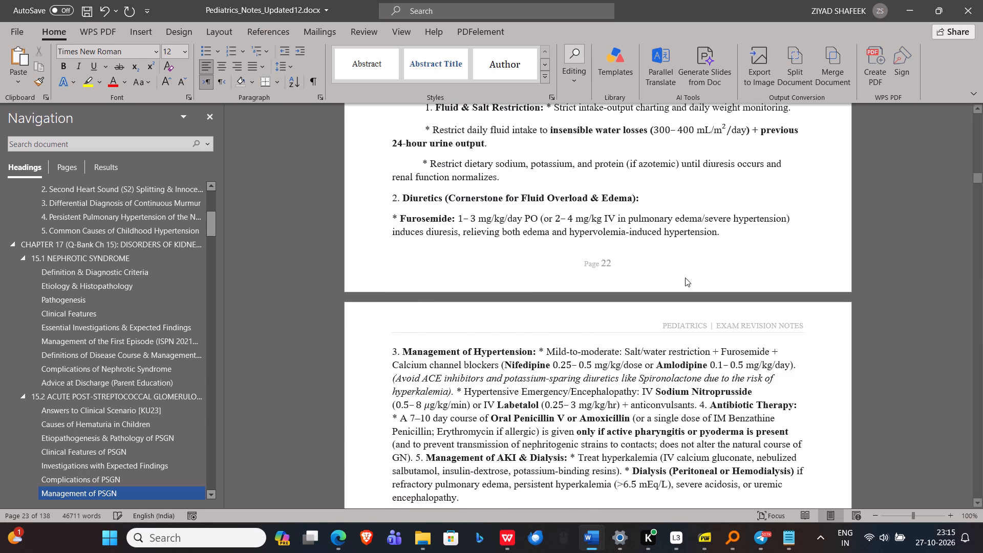
scroll(685, 278, down, 1)
click(540, 262)
key(Return)
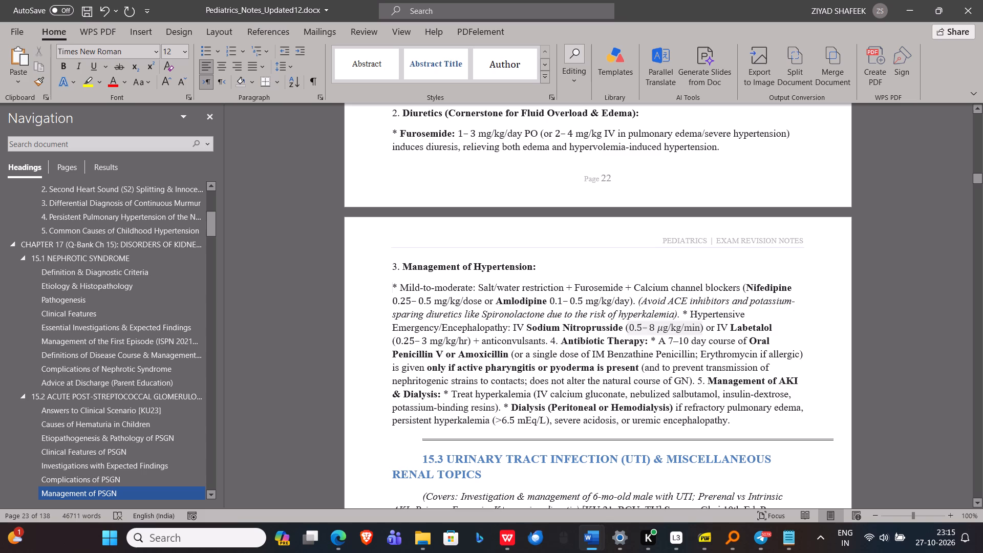
Under Management of Hypertension, start new paragraphs after the italic ACE-inhibitor note and at the IV Sodium Nitroprusside text.
click(678, 313)
key(Return)
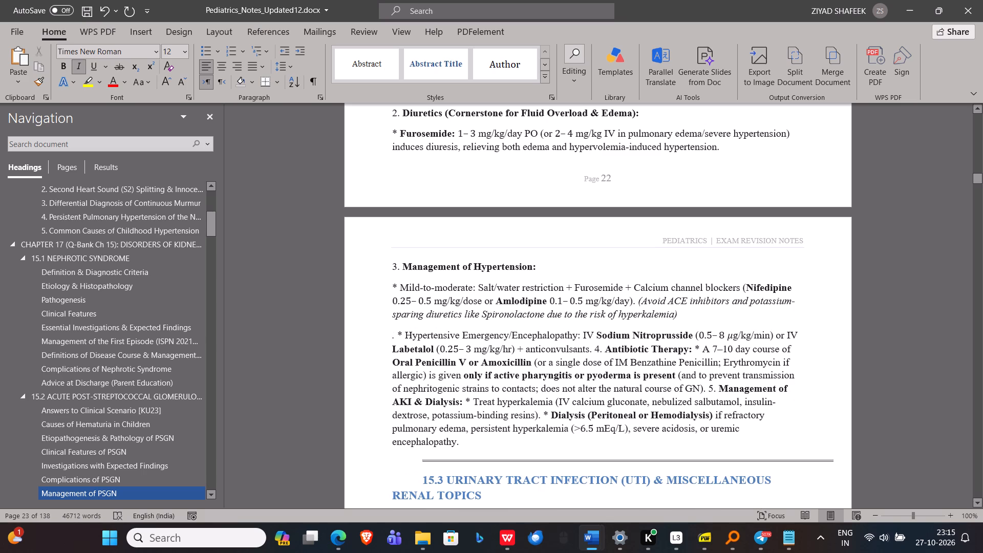
scroll(645, 376, down, 1)
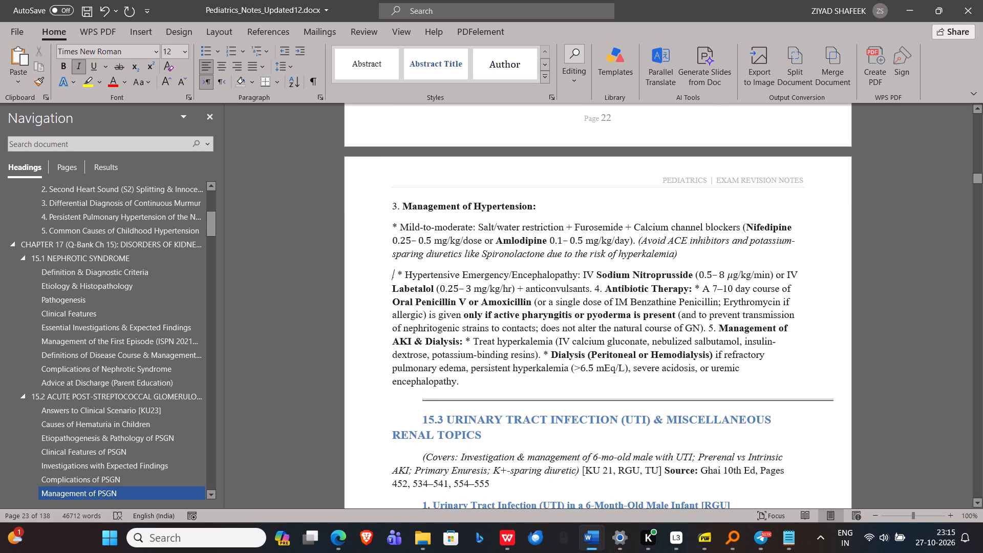
click(582, 275)
key(Return)
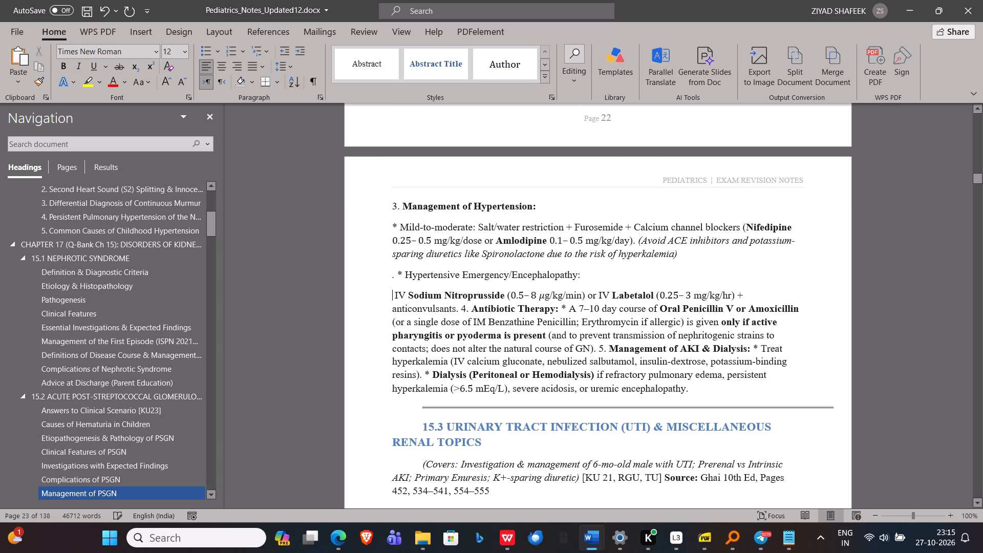
Put the "4. Antibiotic Therapy:" heading in its own paragraph, separate from the 7–10 day course point.
click(459, 310)
key(Return)
click(493, 327)
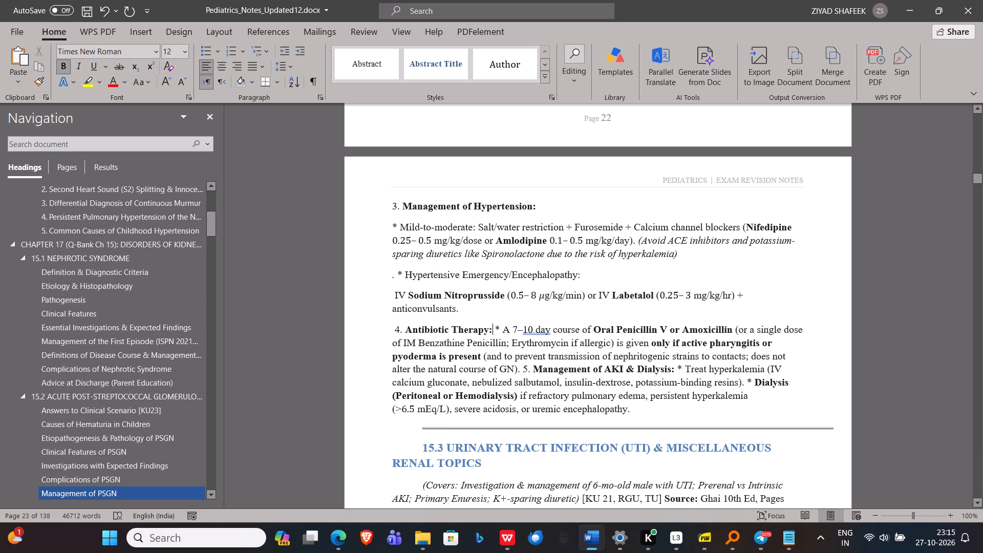
key(Return)
Put the "5. Management of AKI & Dialysis:" heading in its own paragraph and start separate paragraphs for its Treat hyperkalemia and Dialysis points.
click(570, 390)
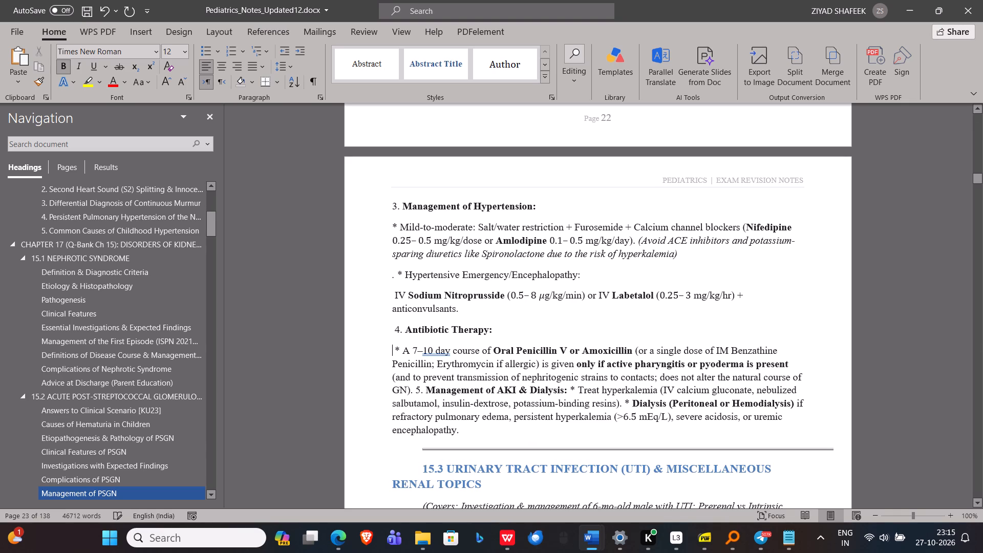
key(Return)
scroll(570, 390, down, 1)
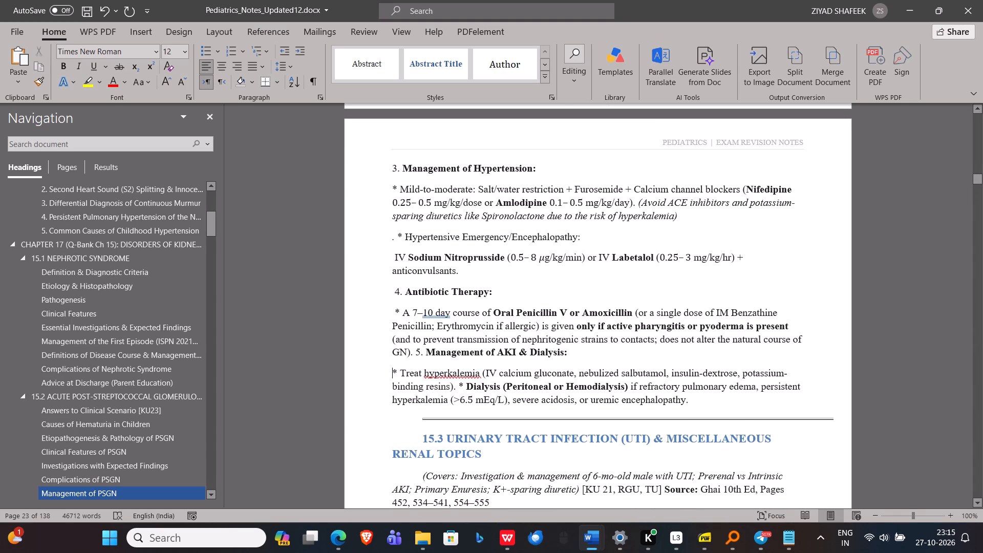
click(416, 347)
key(Return)
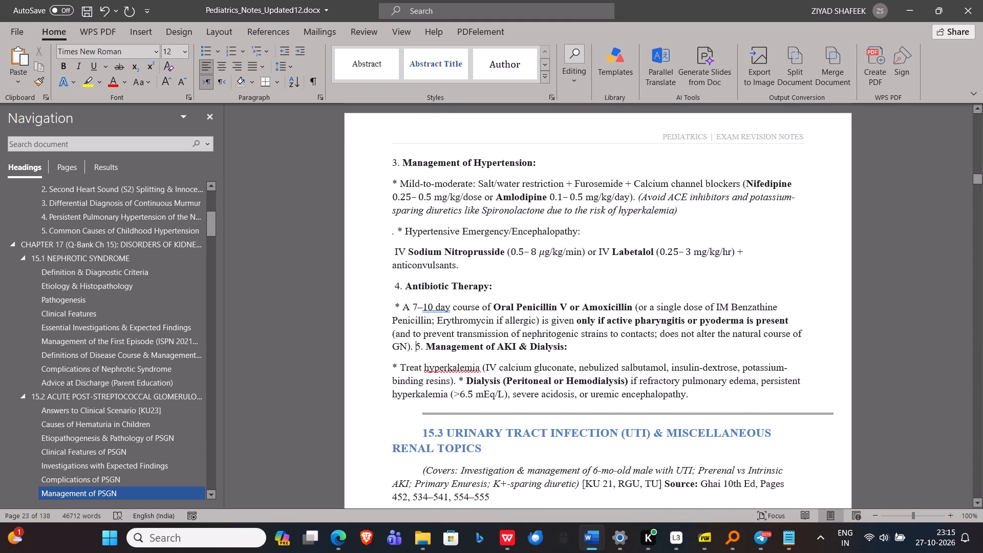
scroll(416, 347, down, 1)
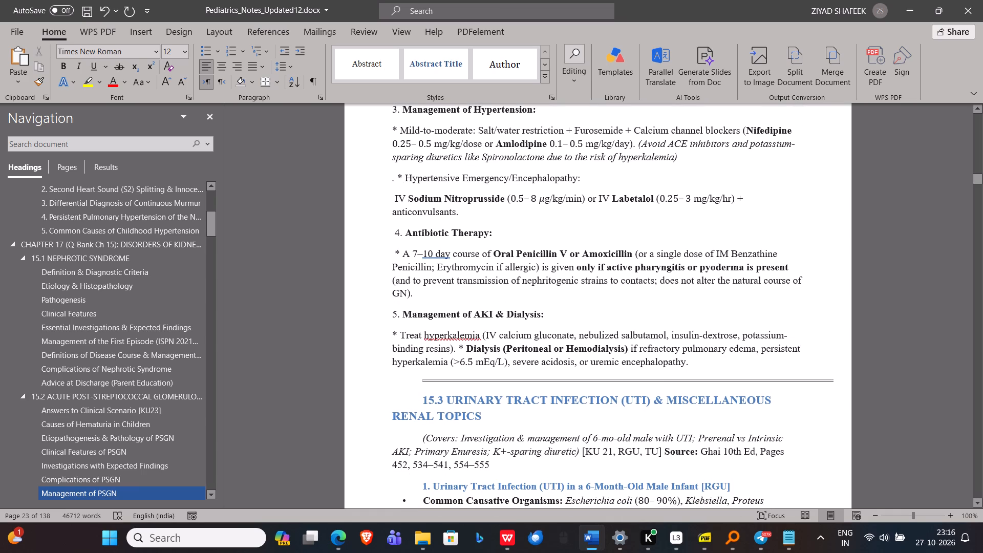
click(459, 348)
key(Return)
Look through section 15.3 and Chapter 21, up to Principles of Management & Chemotherapy in ALL, for run-on paragraphs.
scroll(459, 348, down, 2)
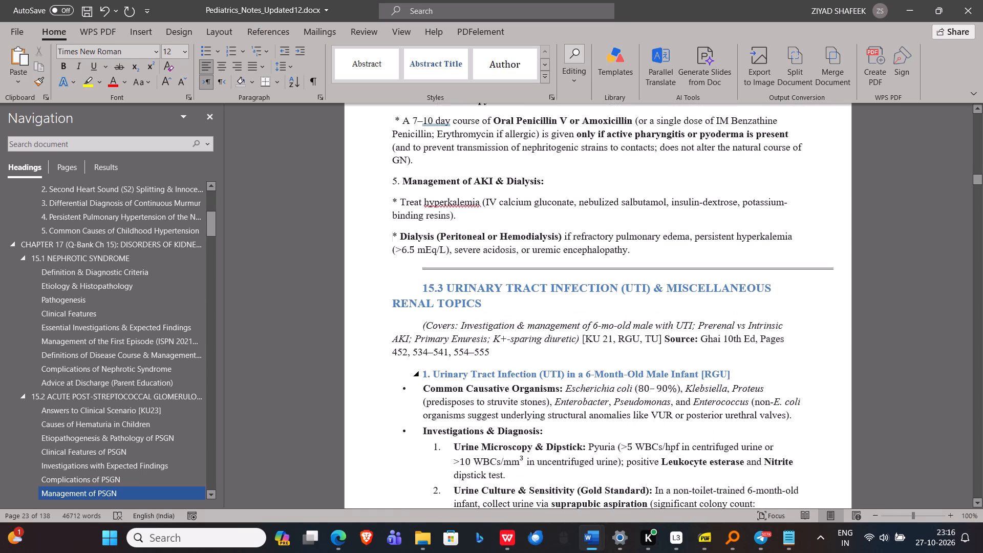
scroll(494, 342, down, 3)
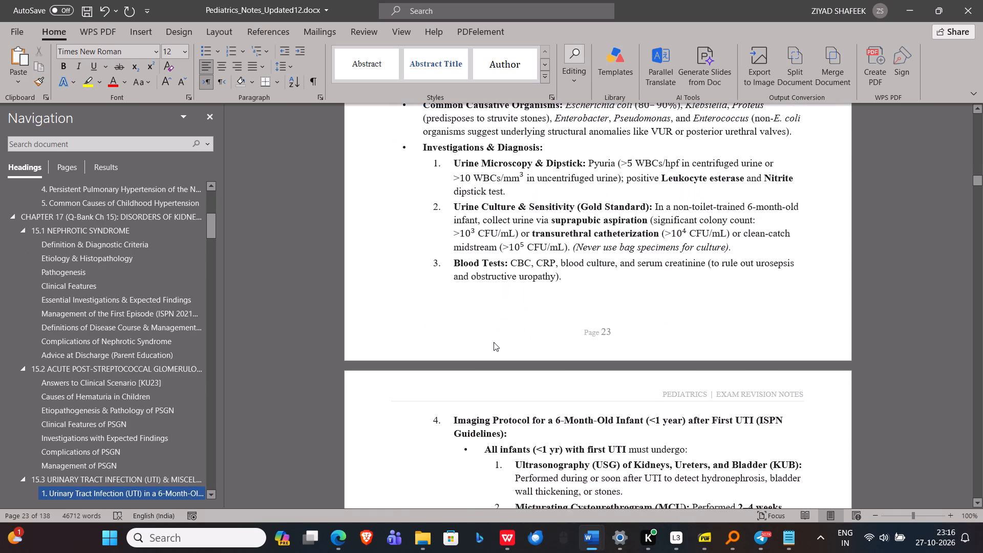
scroll(494, 342, down, 5)
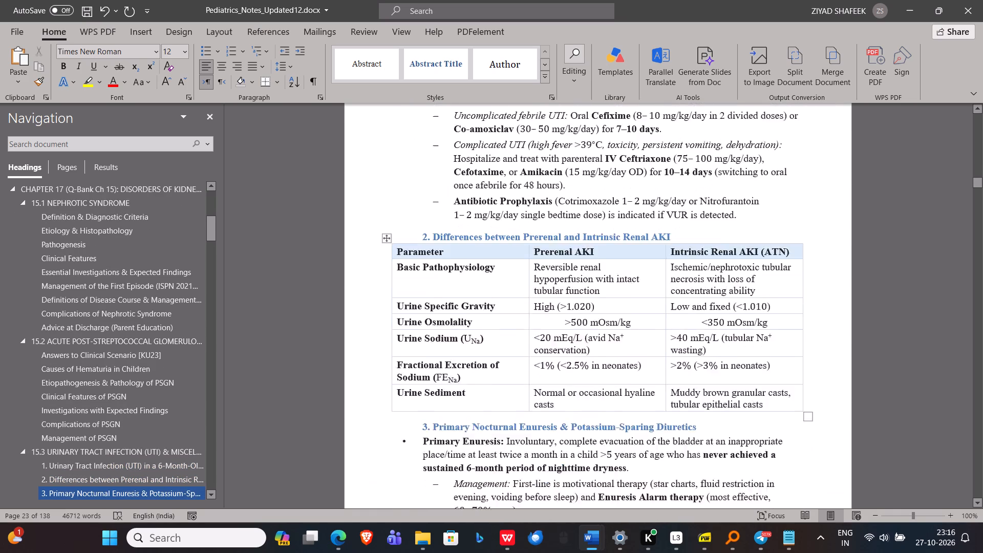
scroll(494, 342, down, 7)
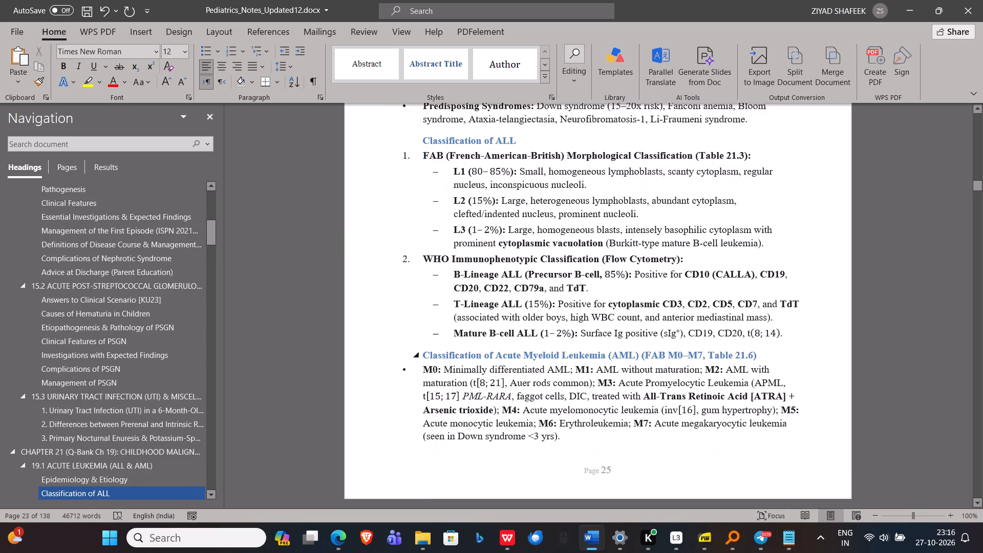
scroll(494, 342, down, 1)
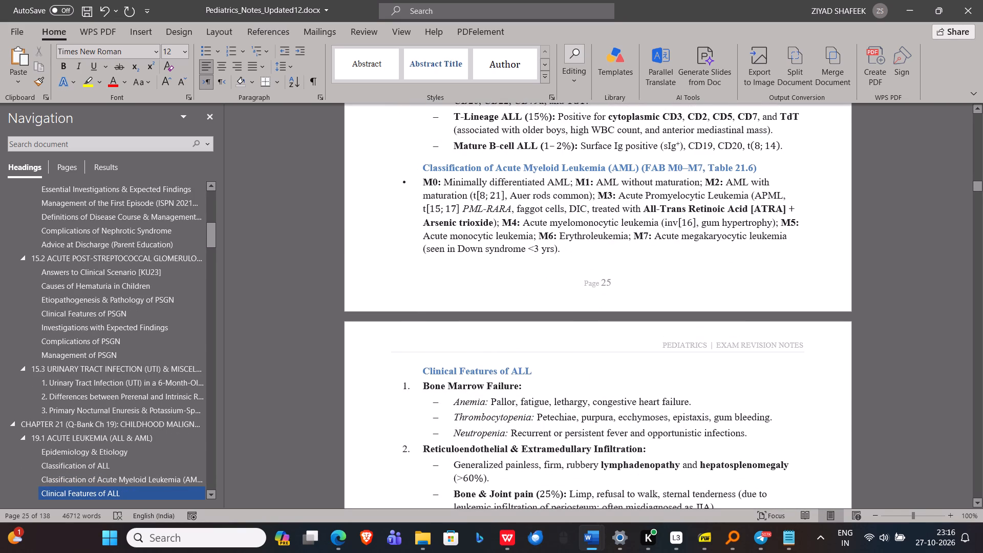
scroll(611, 268, down, 4)
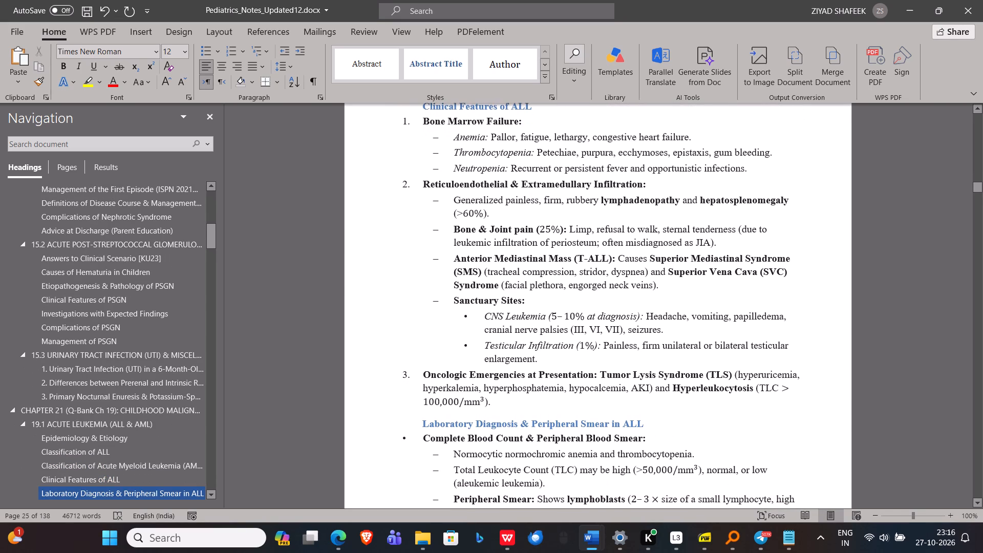
scroll(611, 268, down, 12)
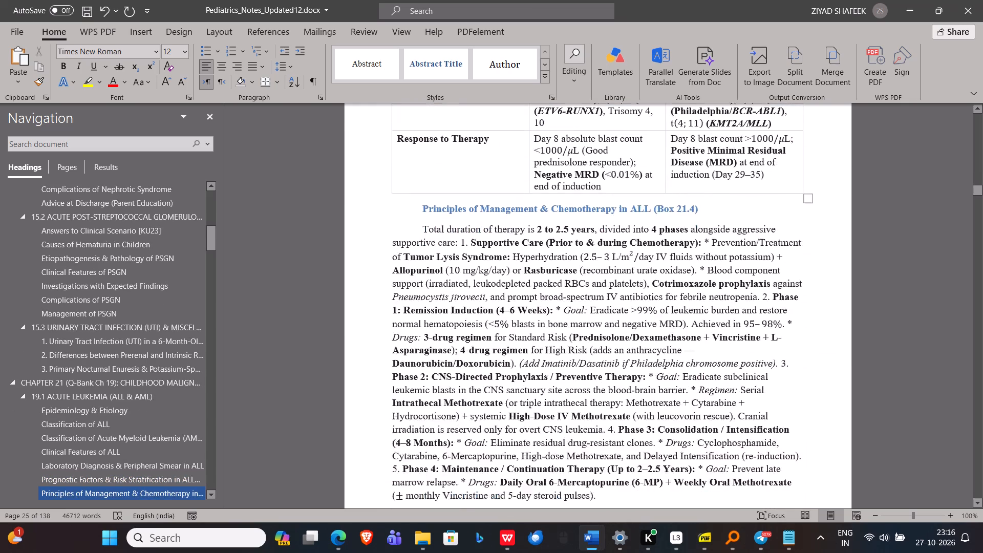
Under Principles of Management & Chemotherapy in ALL, start a new paragraph at "1. Supportive Care (Prior to & during Chemotherapy):".
scroll(611, 268, down, 1)
click(460, 191)
key(Return)
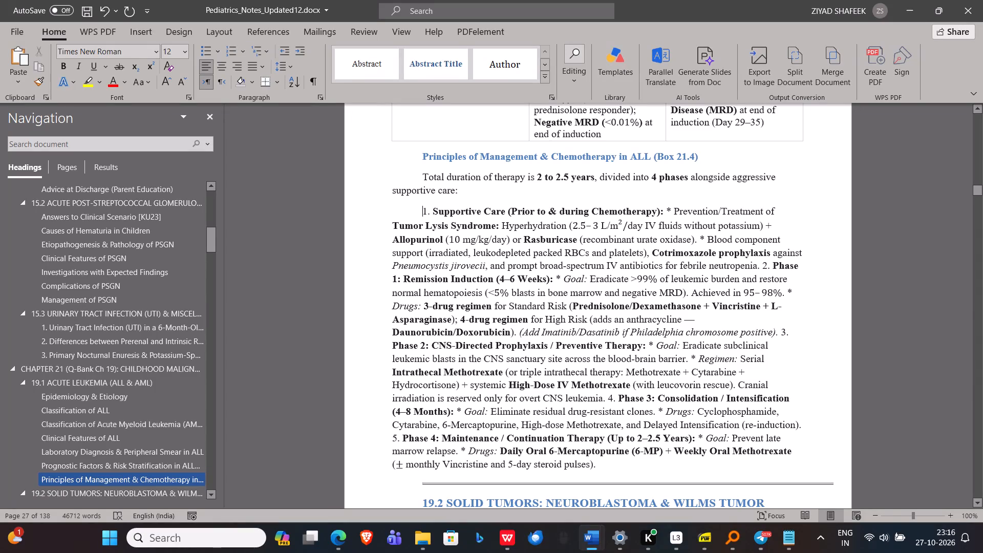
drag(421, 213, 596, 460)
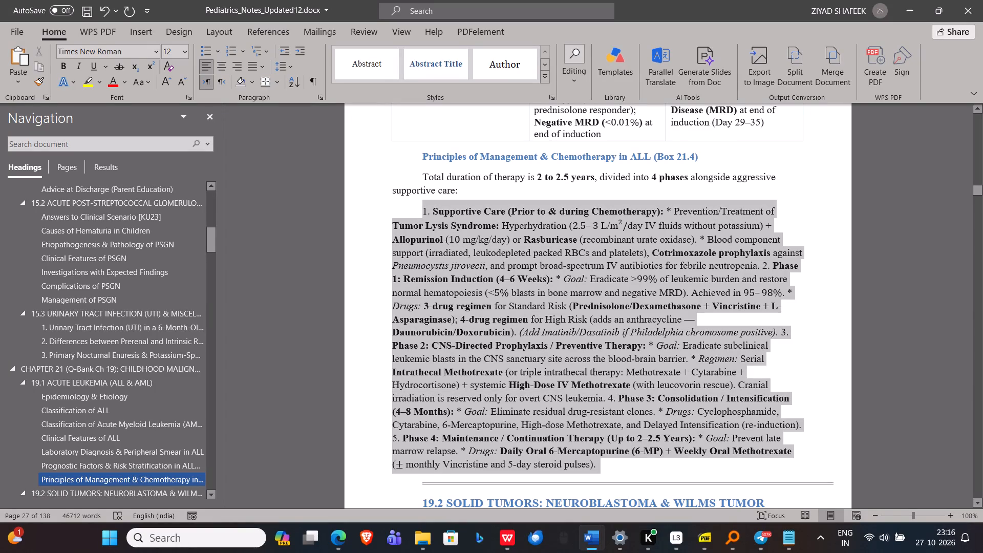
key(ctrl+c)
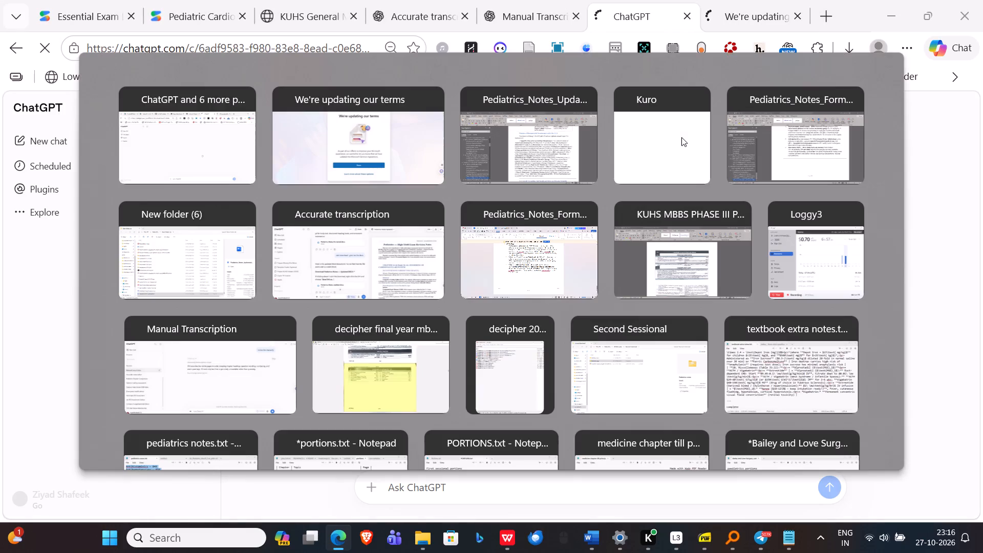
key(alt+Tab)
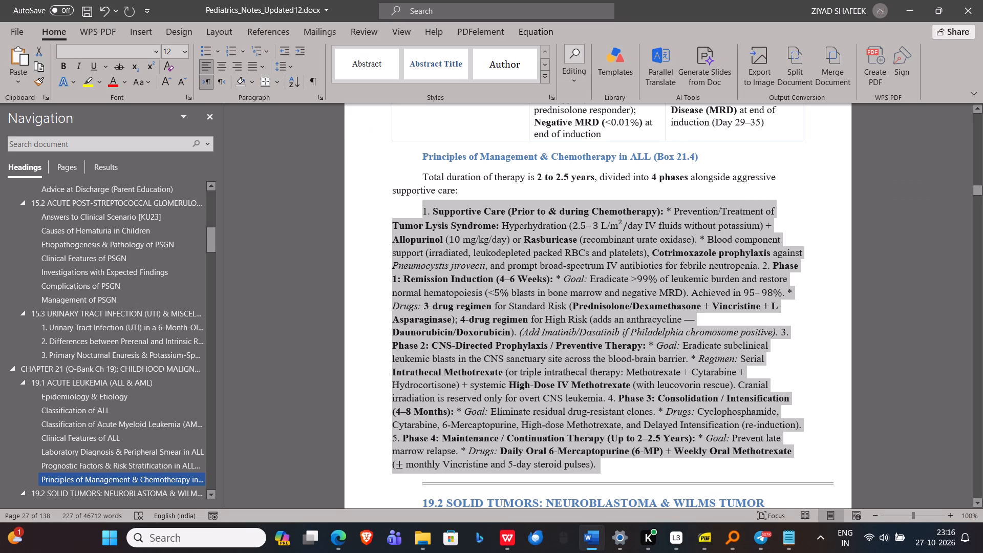
In the Word document, start new paragraphs at the Tumor Lysis Syndrome and Blood component support points under Supportive Care.
click(667, 208)
key(Return)
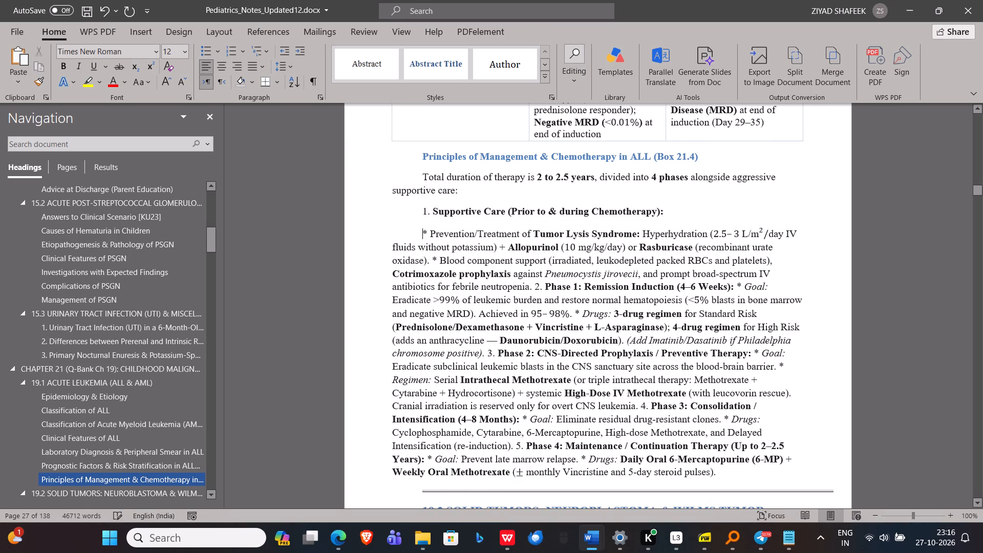
click(430, 260)
key(Return)
Start new paragraphs at "2. Phase 1: Remission Induction (4–6 Weeks):" and at its Goal and Drugs points.
click(532, 307)
key(Return)
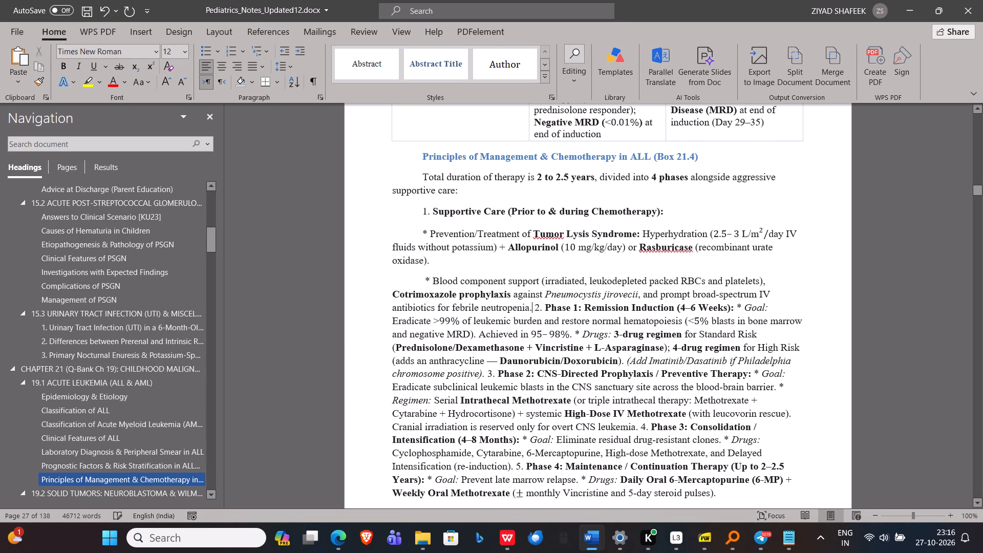
key(BackSpace)
scroll(532, 307, down, 1)
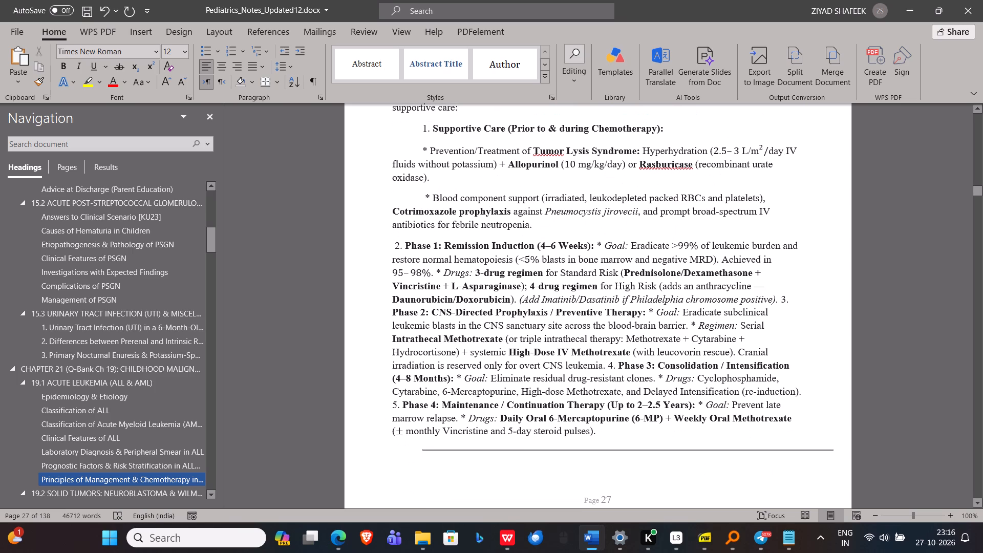
click(595, 247)
key(Return)
click(608, 280)
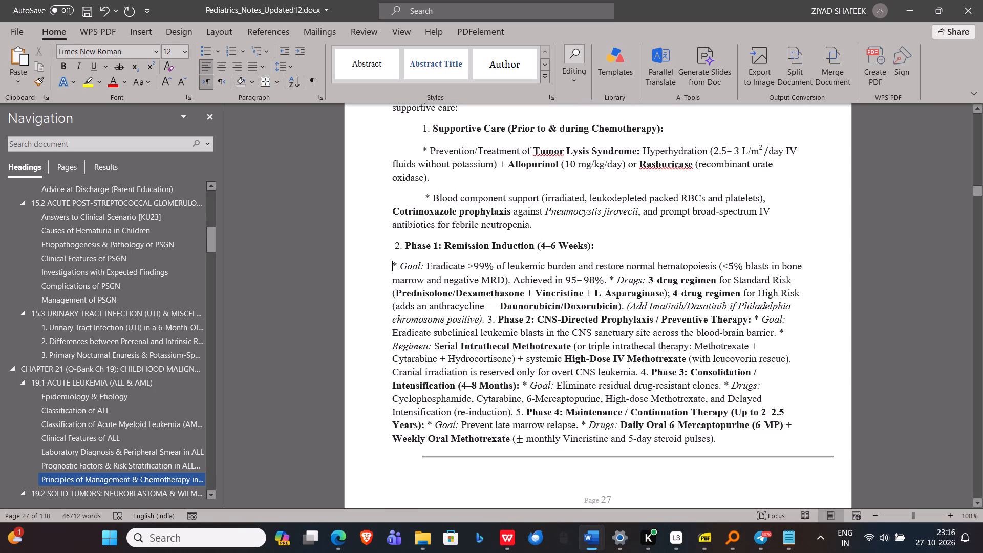
key(Return)
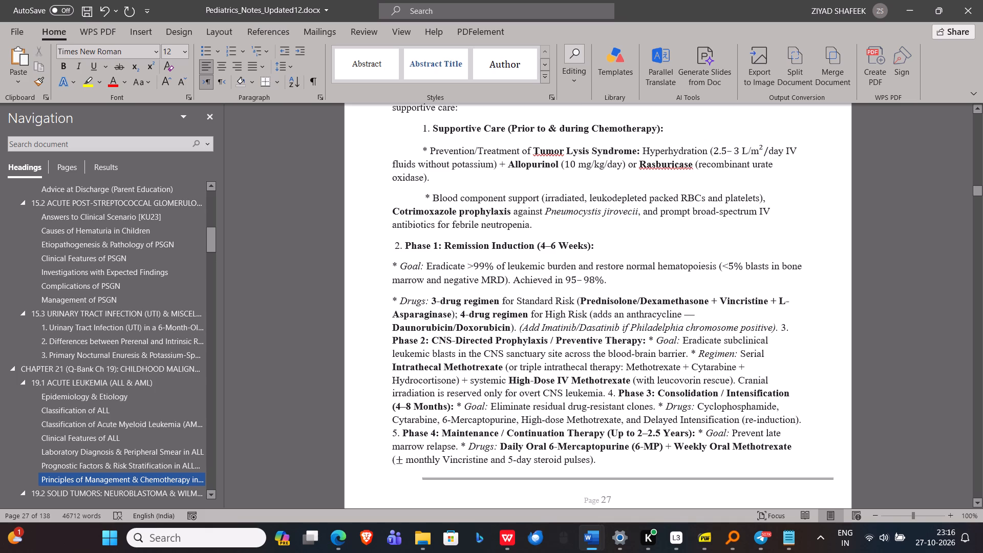
Start new paragraphs at "3. Phase 2: CNS-Directed Prophylaxis / Preventive Therapy:" and at its Goal and Regimen points.
click(781, 327)
key(Return)
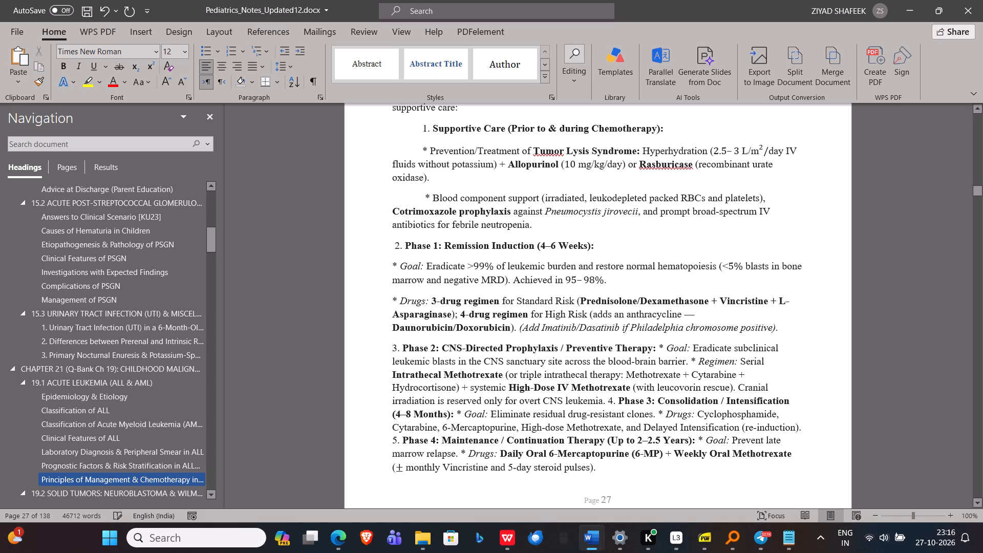
click(659, 346)
key(Return)
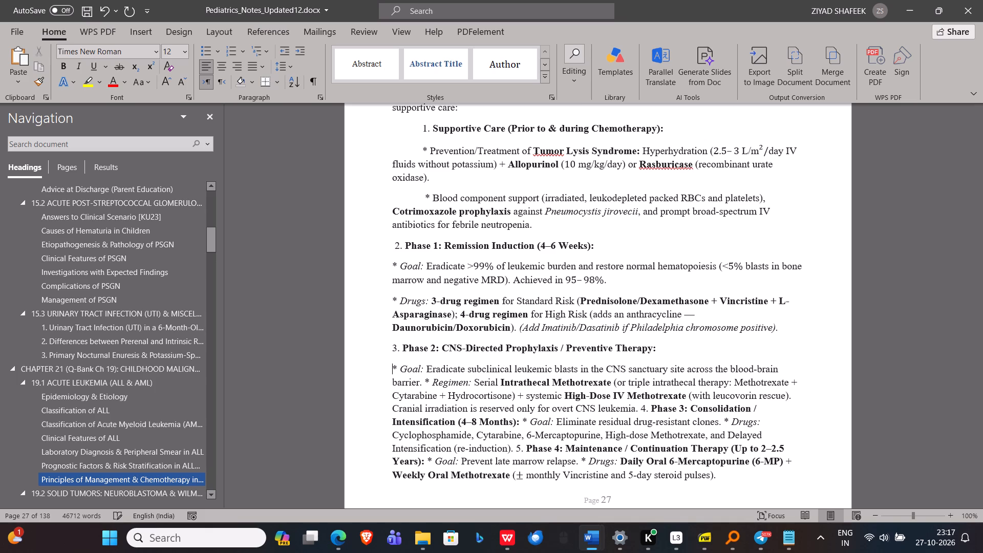
click(425, 385)
key(Return)
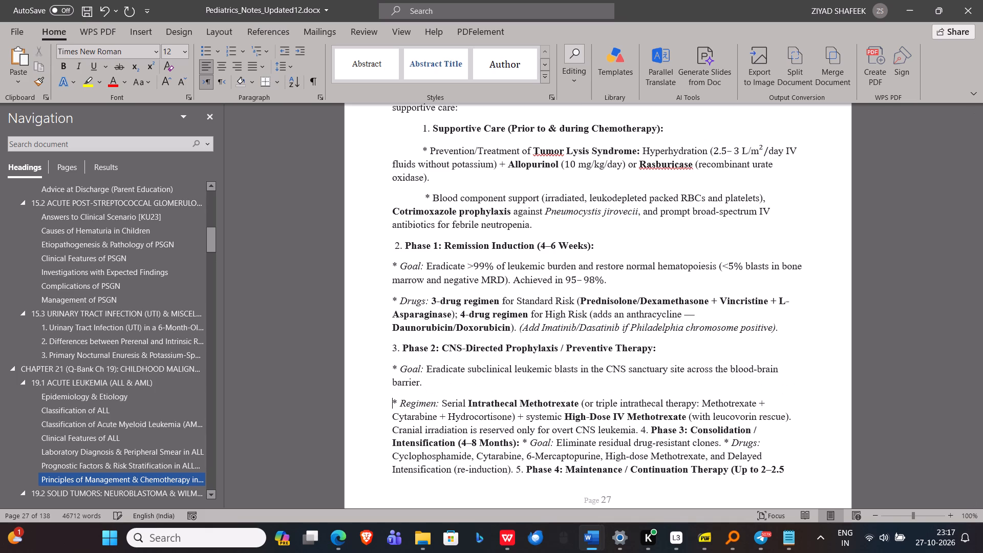
Start new paragraphs at "4. Phase 3: Consolidation / Intensification (4–8 Months):" and at its Goal and Drugs points.
scroll(425, 385, down, 1)
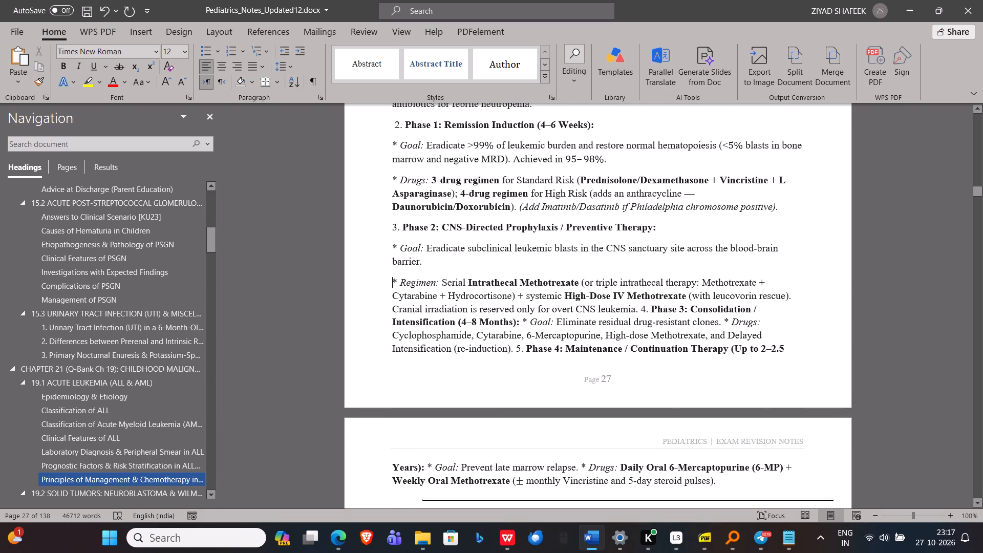
click(518, 318)
click(642, 309)
key(Return)
scroll(642, 309, down, 1)
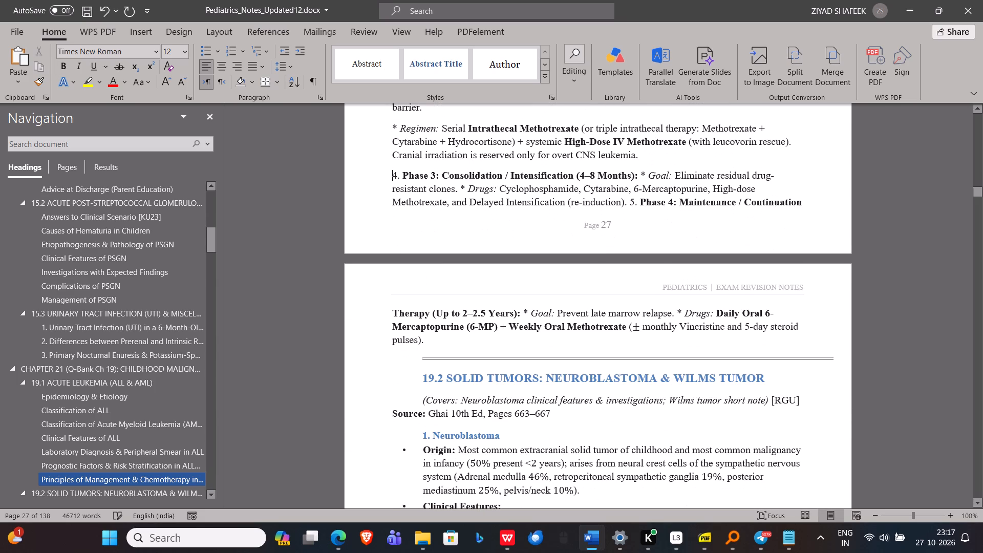
click(642, 175)
key(Return)
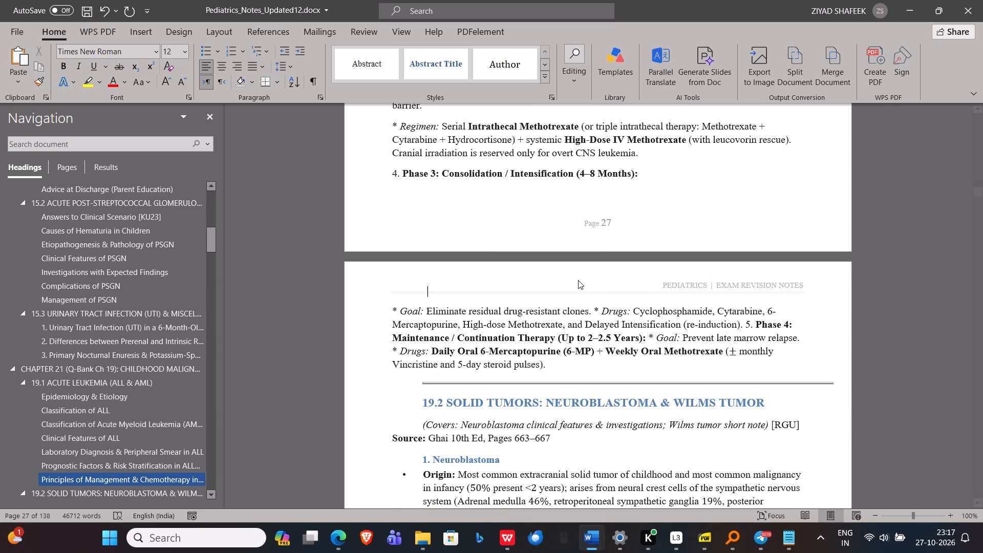
click(595, 306)
key(Return)
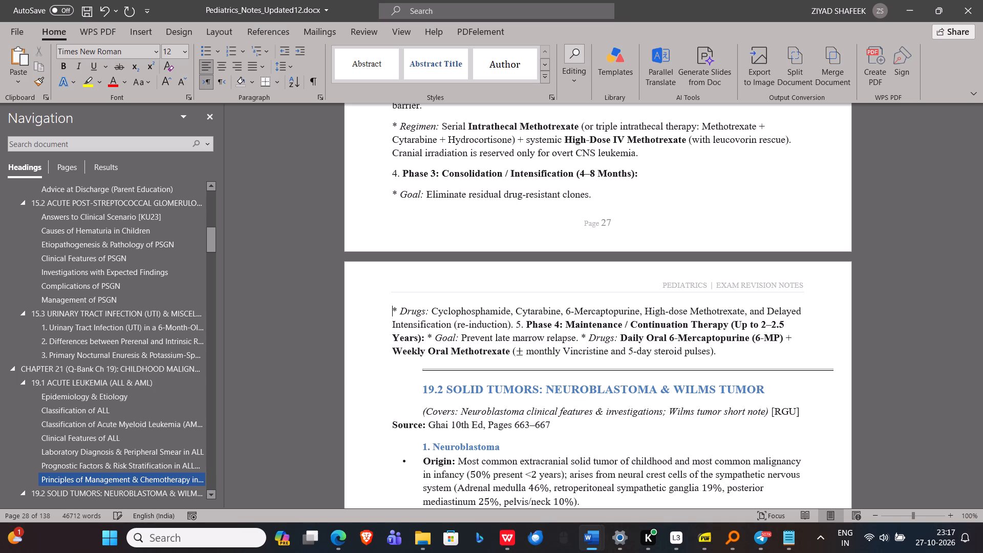
Start new paragraphs at "5. Phase 4: Maintenance / Continuation Therapy (Up to 2–2.5 Years):" and its Goal and Drugs points, keeping "(re-induction)." intact.
click(512, 326)
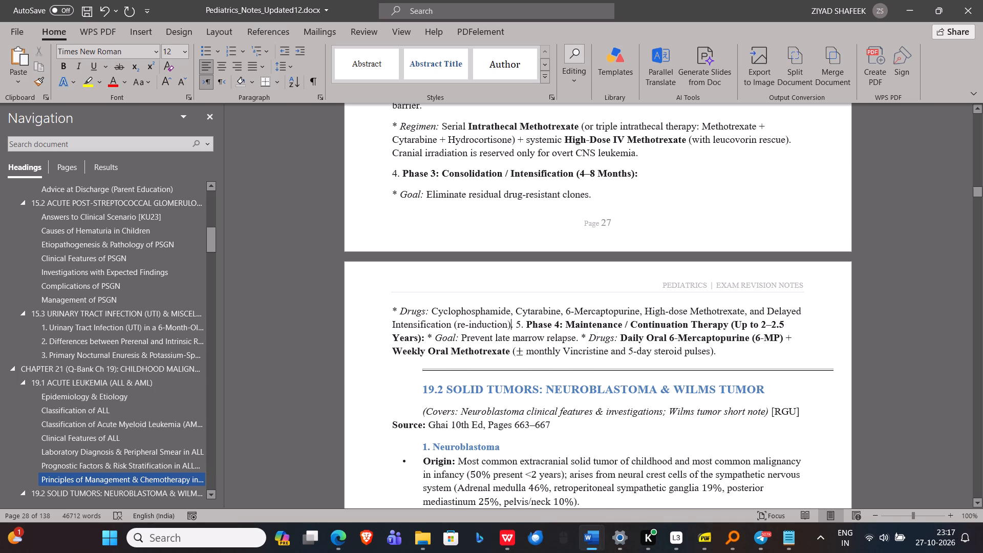
key(Return)
key(BackSpace)
key(BackSpace)
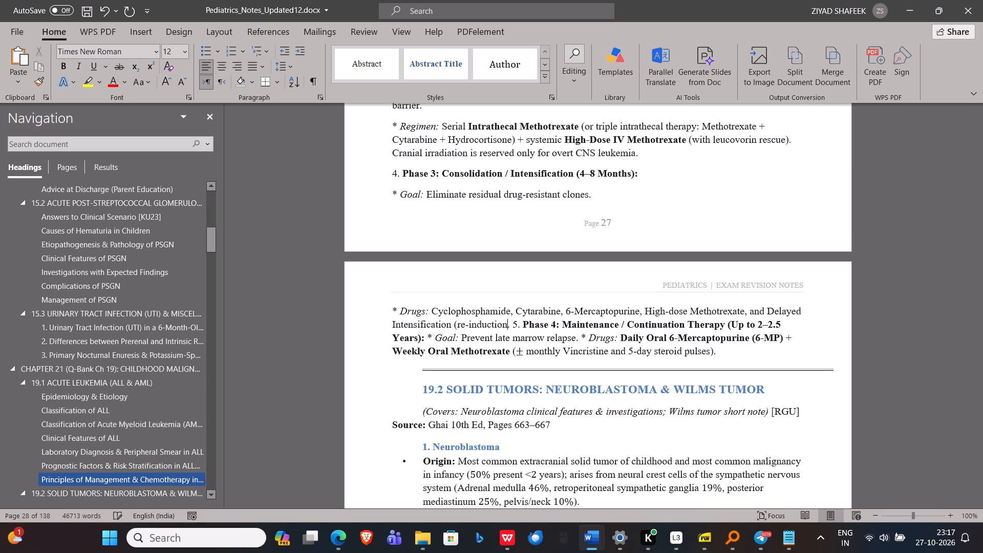
key(shift+parenright)
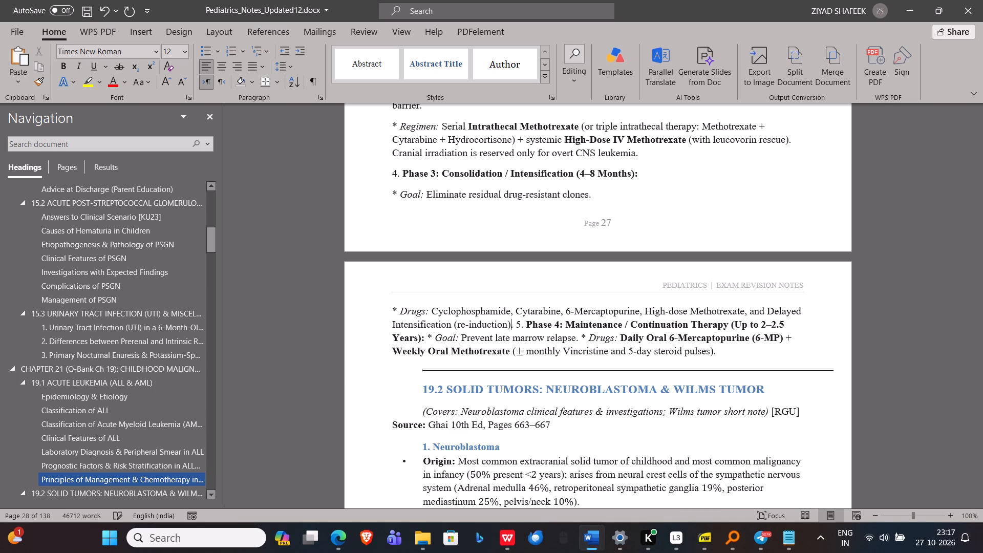
key(Right)
key(Return)
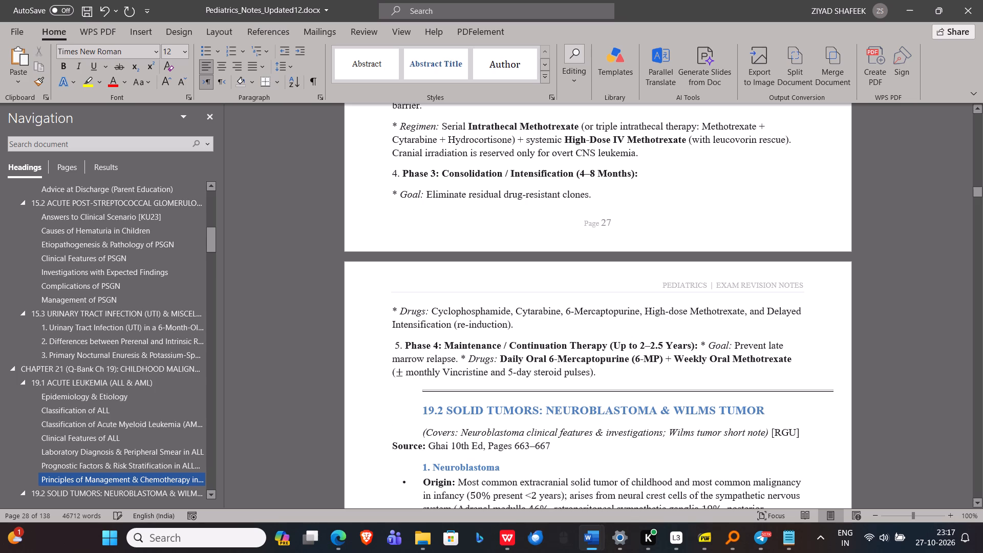
click(697, 339)
key(Return)
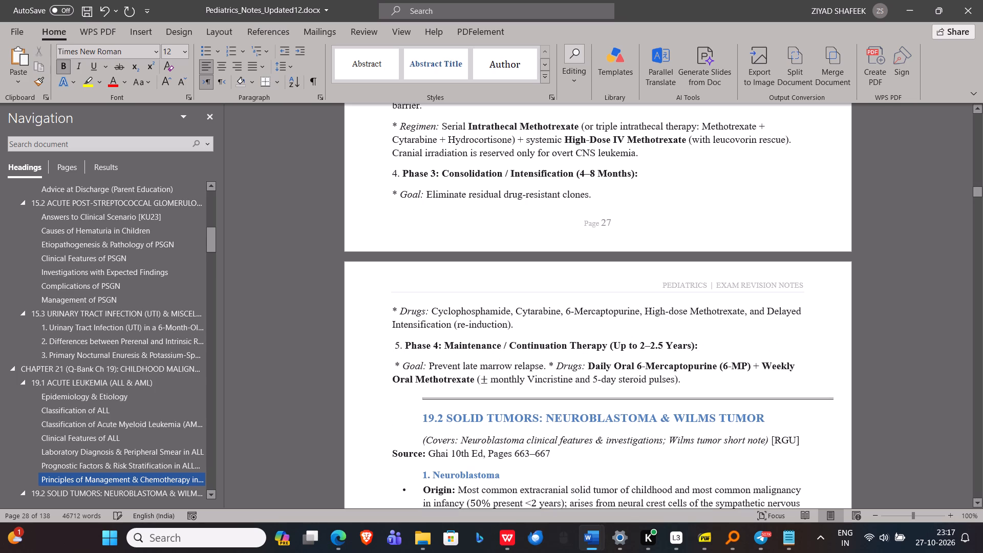
click(545, 367)
key(Return)
Look through section 19.2 and Chapter 22, up to Genetic Basis (Cytogenetics) in Chapter 23, for run-on paragraphs.
scroll(545, 367, down, 1)
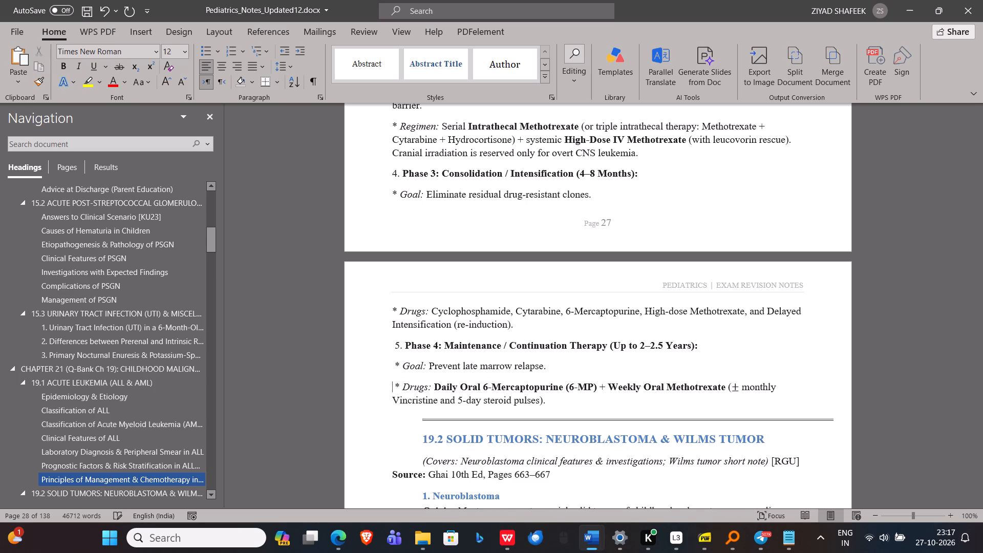
scroll(545, 367, down, 7)
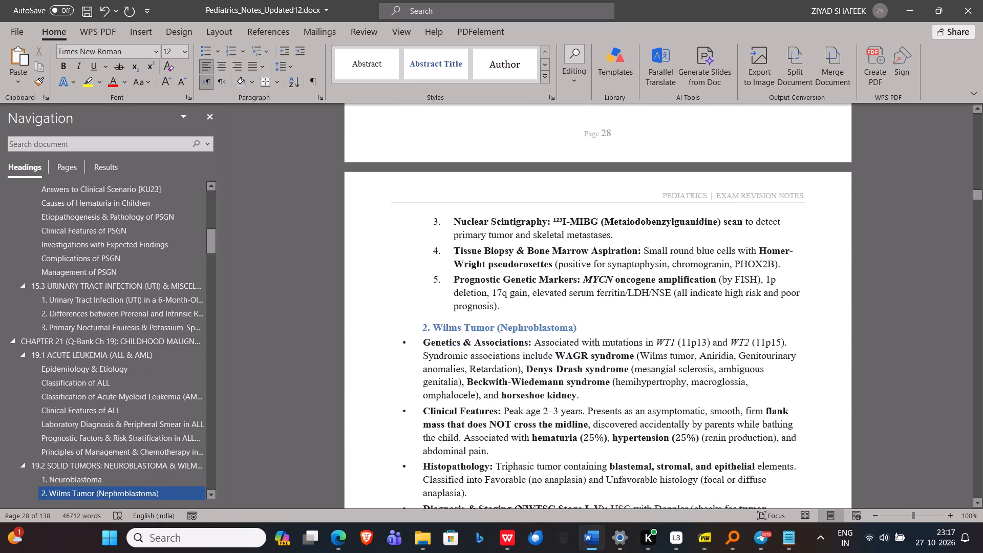
scroll(545, 367, down, 2)
scroll(545, 367, up, 1)
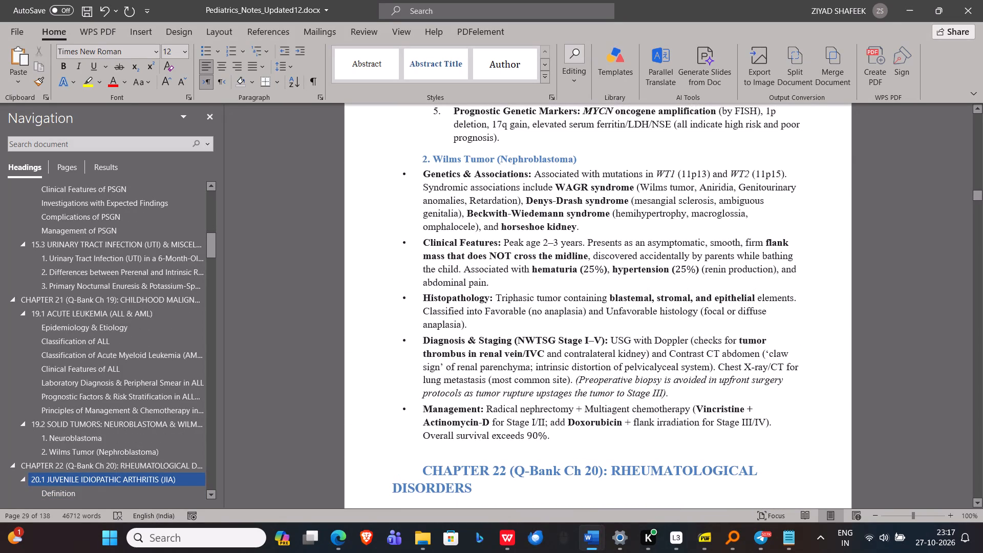
scroll(513, 226, down, 5)
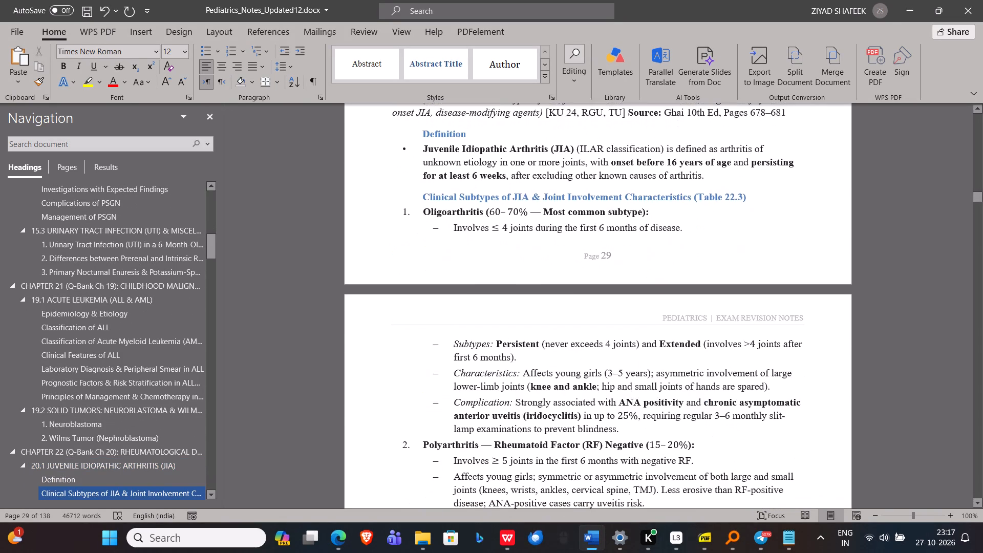
scroll(513, 226, down, 7)
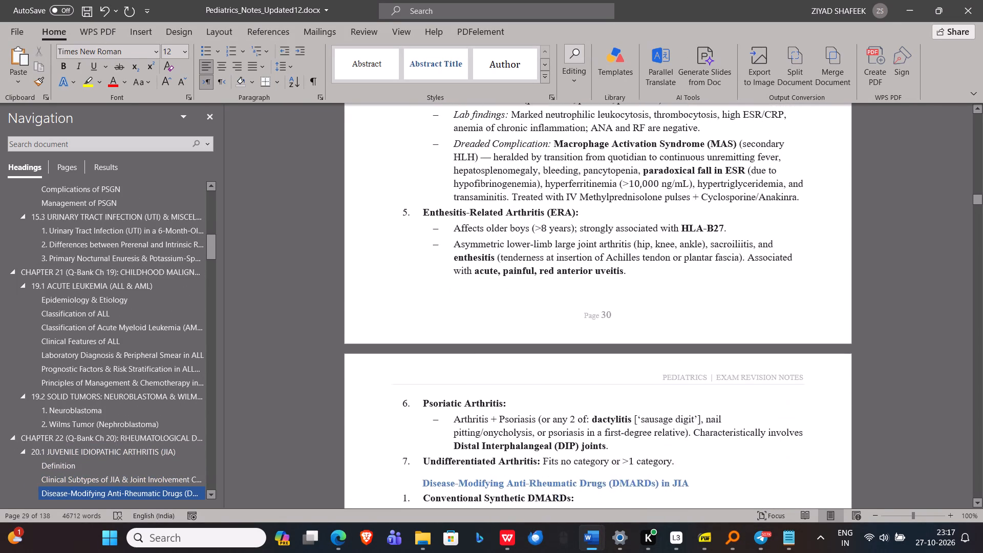
scroll(513, 226, down, 8)
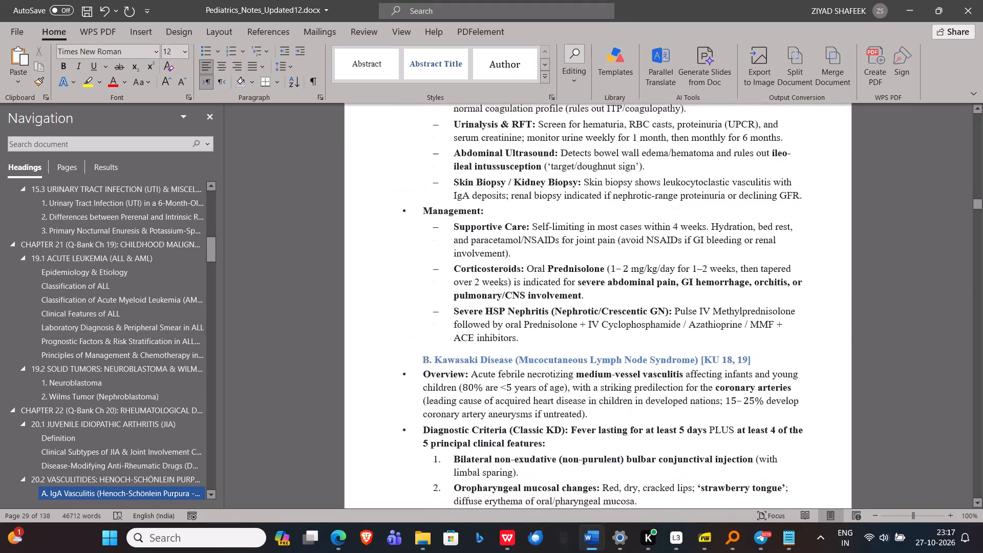
scroll(513, 226, down, 8)
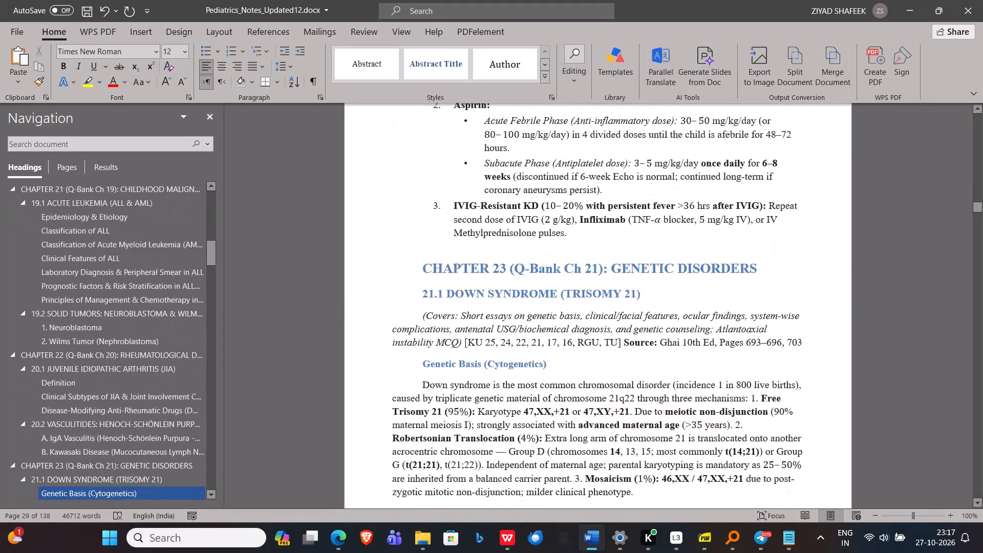
Under Genetic Basis (Cytogenetics) of Down syndrome, start new paragraphs at 1. Free Trisomy 21, 2. Robertsonian Translocation and 3. Mosaicism.
scroll(513, 226, down, 2)
scroll(513, 226, up, 1)
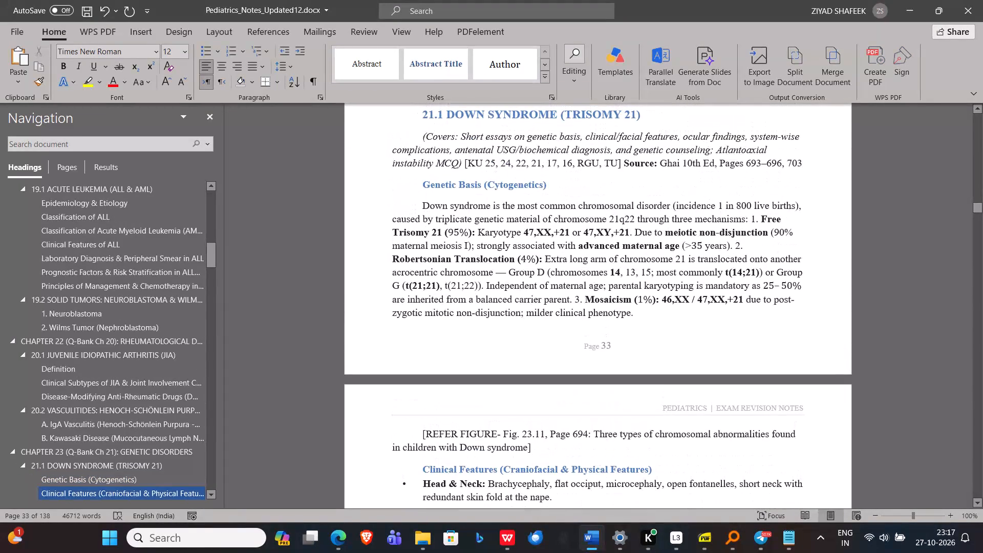
click(750, 218)
key(Return)
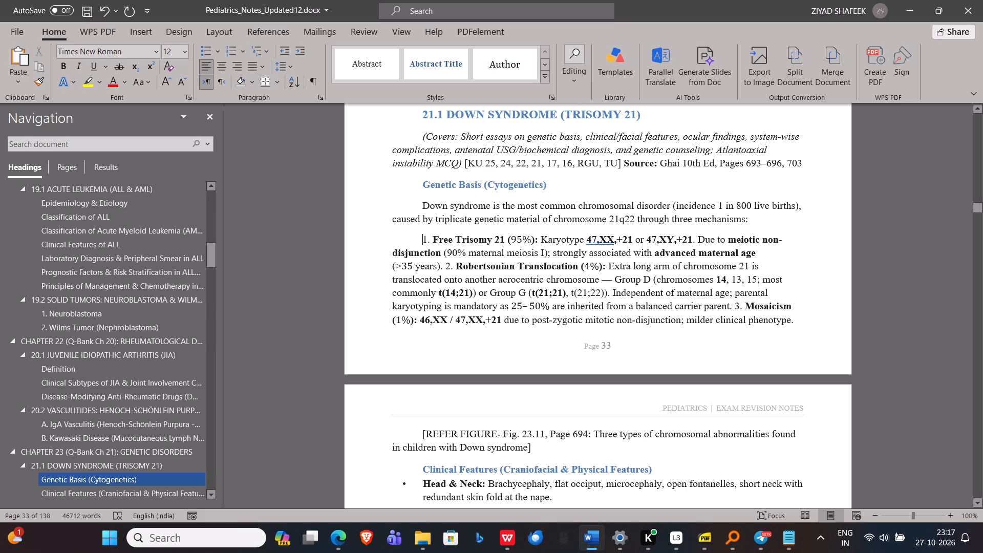
click(442, 266)
key(Return)
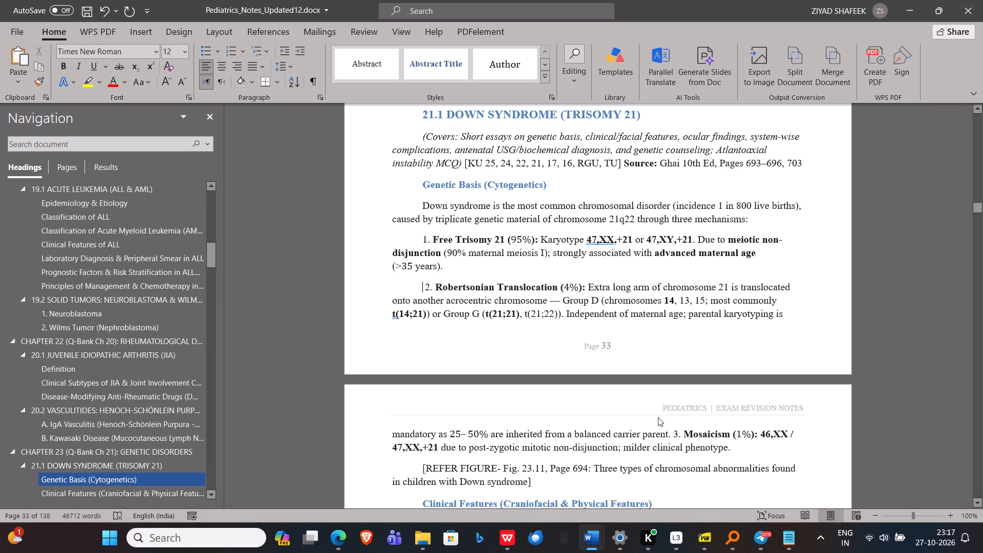
click(672, 428)
key(Return)
Look through the rest of Chapter 23, up to Genetic Counseling & Indications for Amniocentesis, for run-on paragraphs.
scroll(672, 428, down, 2)
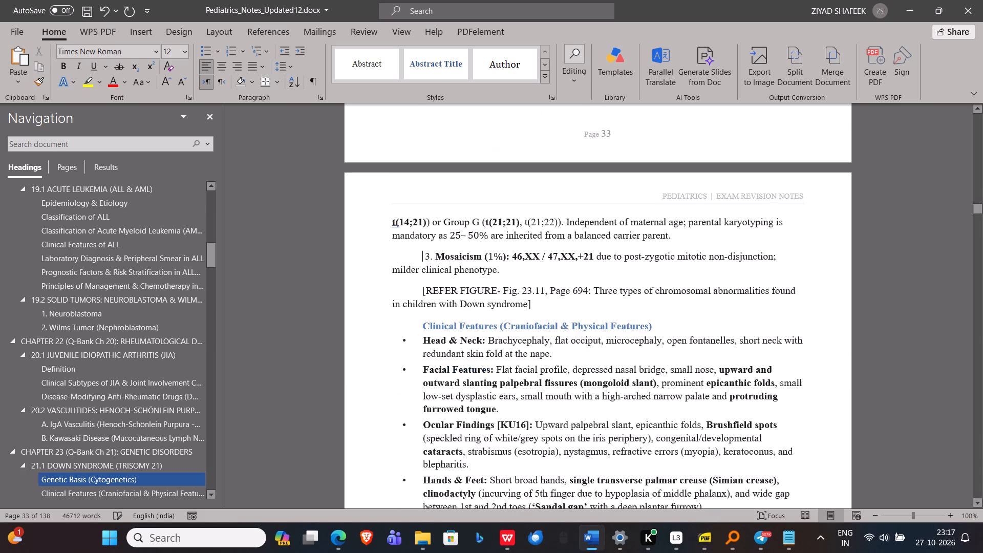
scroll(672, 428, down, 6)
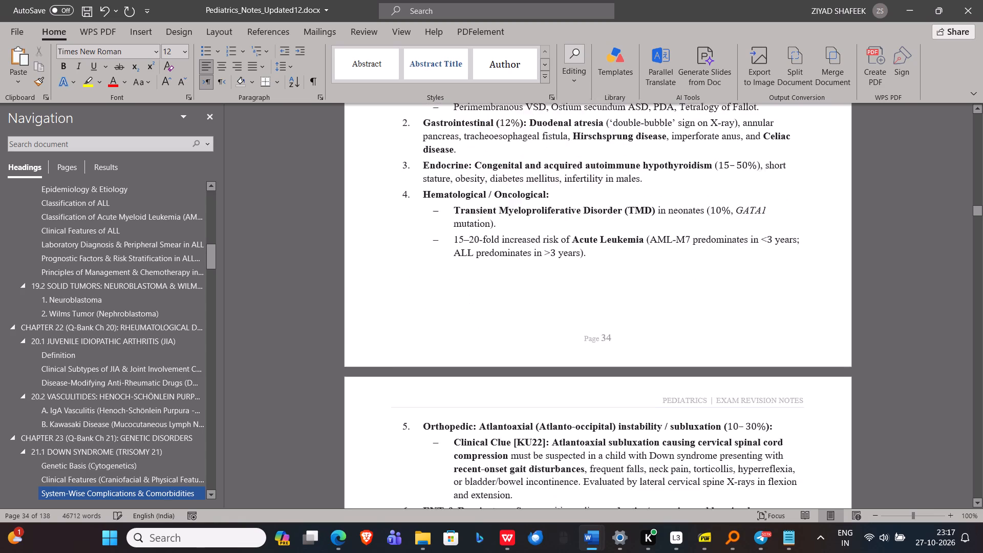
scroll(672, 428, down, 6)
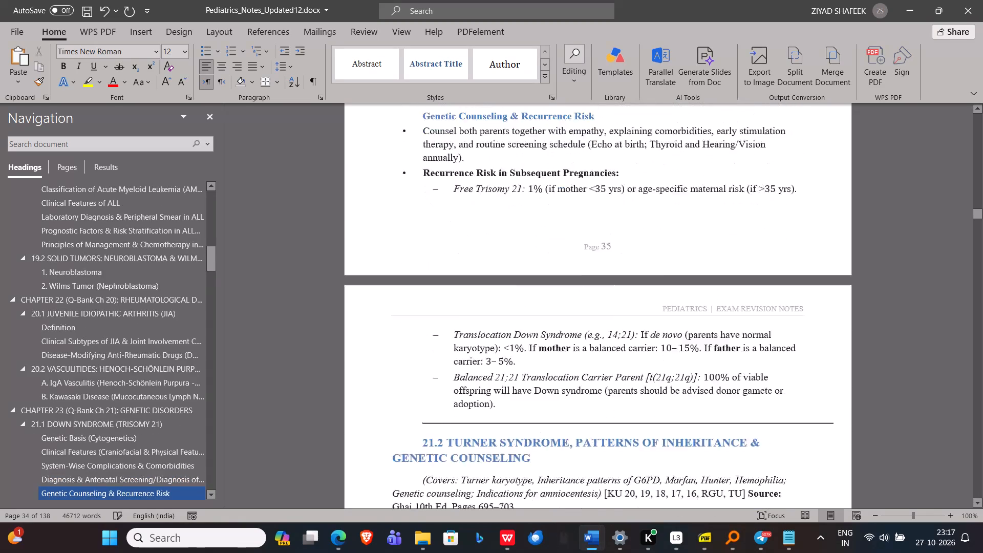
scroll(672, 428, down, 5)
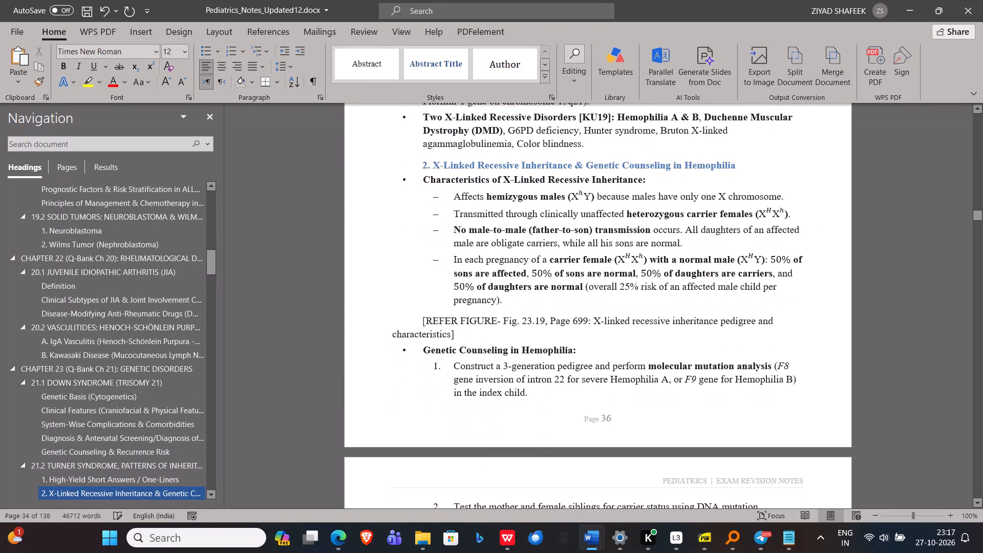
scroll(672, 428, down, 5)
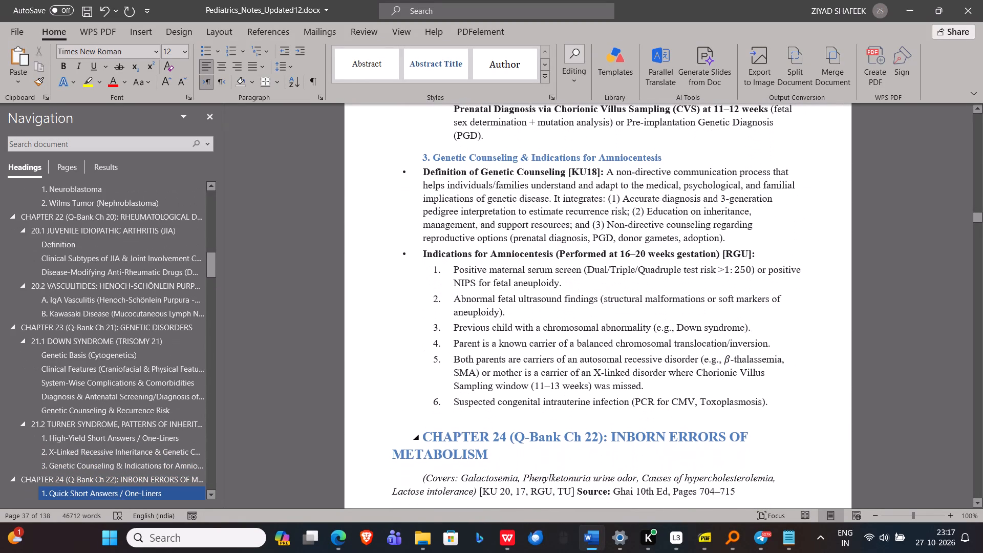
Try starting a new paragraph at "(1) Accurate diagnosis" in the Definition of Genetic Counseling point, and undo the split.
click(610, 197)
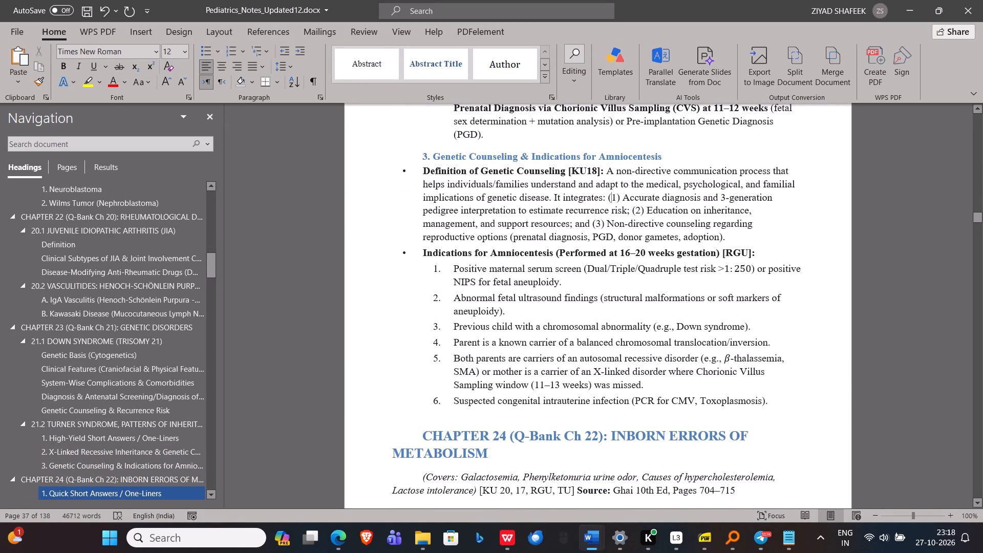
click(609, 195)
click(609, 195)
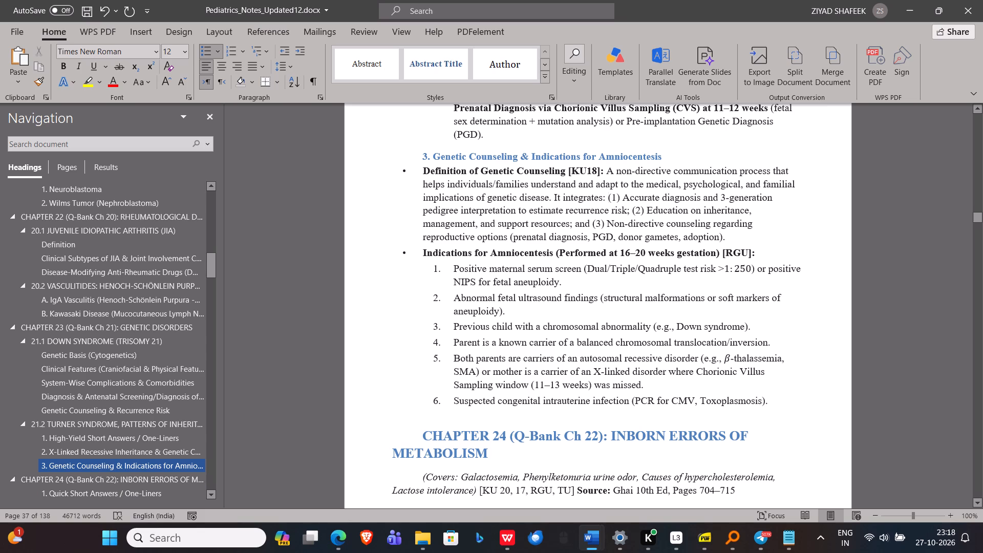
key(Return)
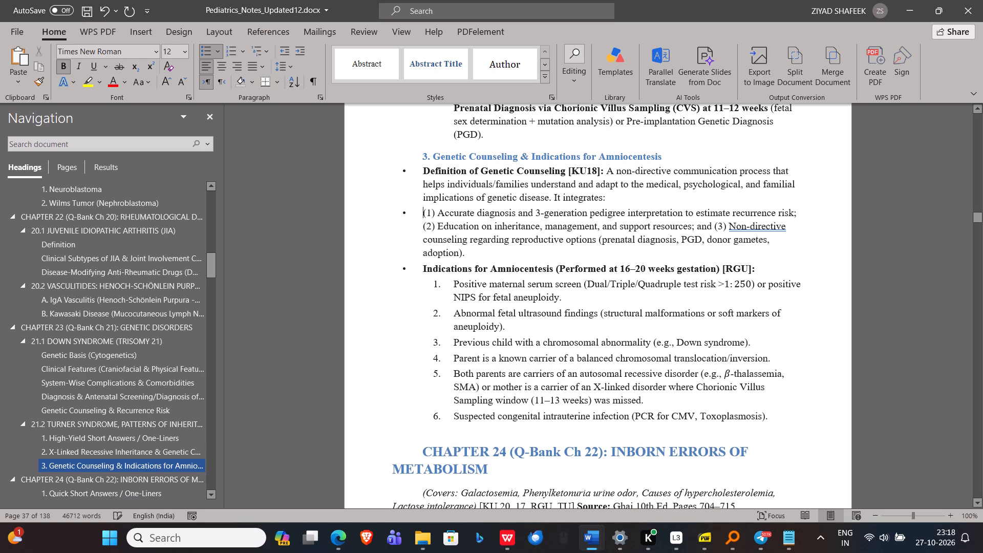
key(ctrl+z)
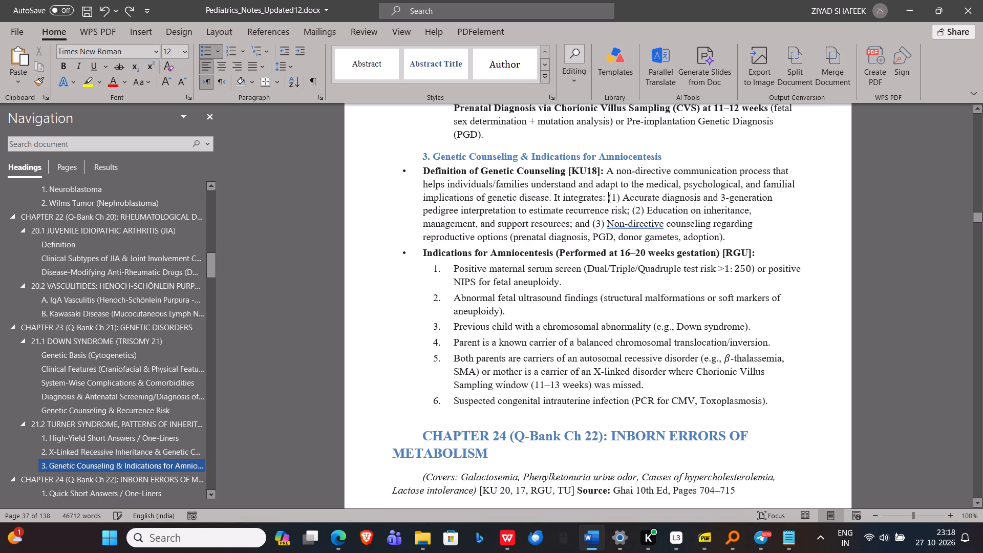
Look through Chapter 24, Inborn Errors of Metabolism, and Chapter 26, Ophthalmic Disorders, including its diagrams, for run-on paragraphs.
scroll(586, 303, down, 7)
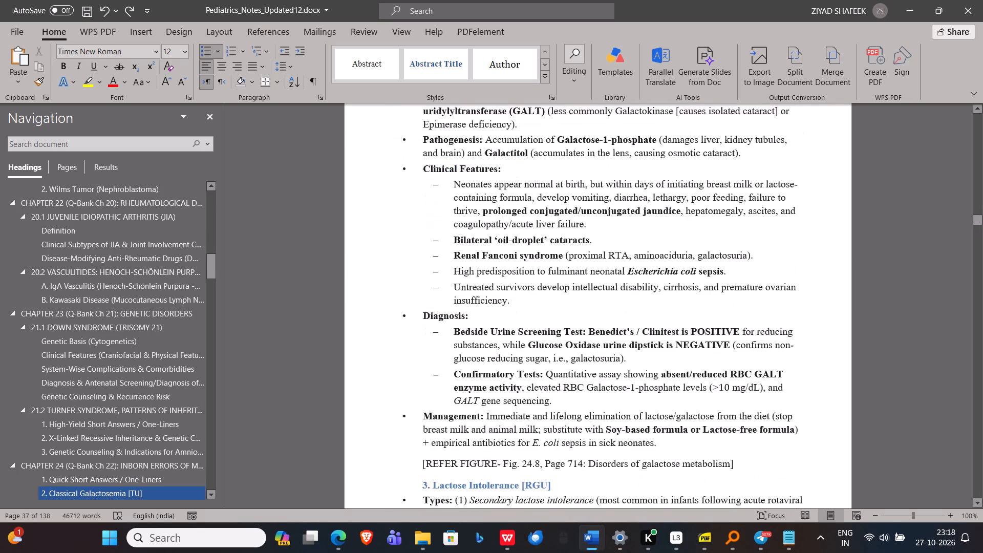
scroll(586, 303, down, 7)
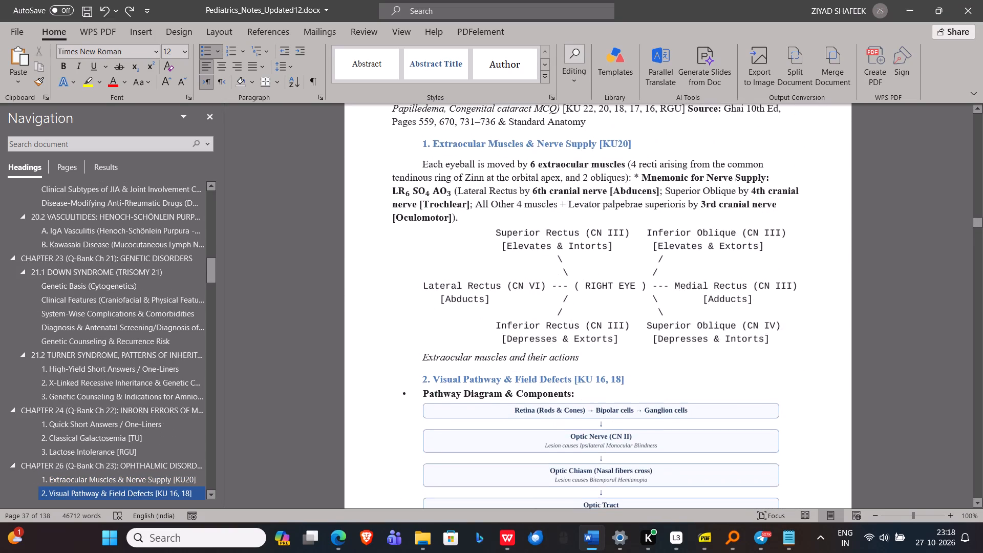
scroll(586, 303, down, 5)
scroll(586, 303, up, 3)
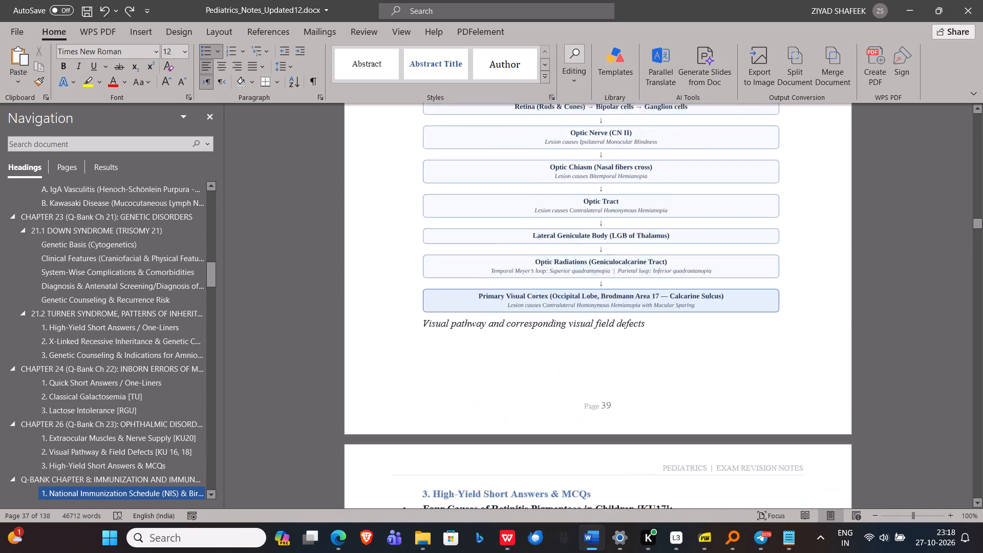
scroll(586, 303, up, 3)
scroll(586, 303, down, 1)
scroll(586, 303, up, 1)
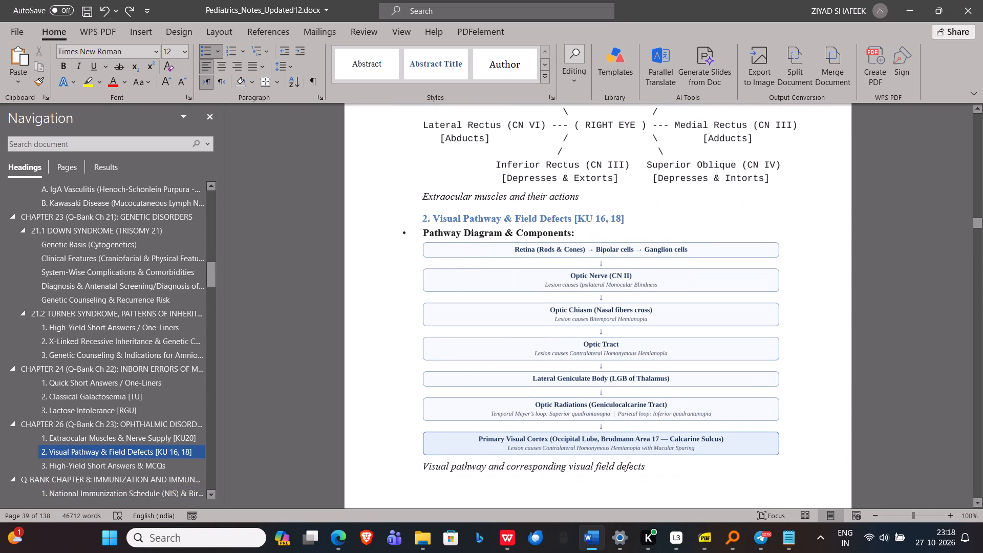
scroll(586, 303, up, 1)
click(586, 303)
scroll(586, 303, down, 1)
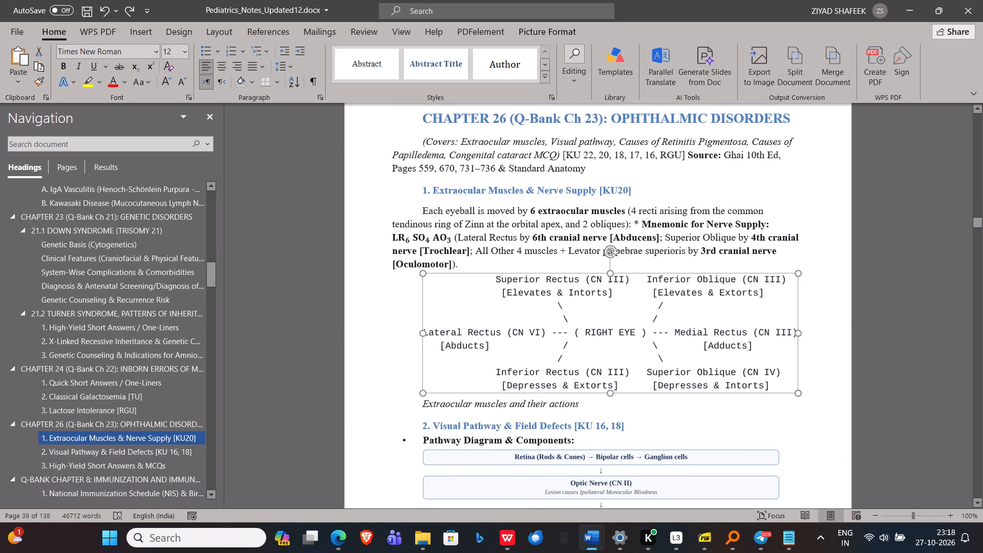
scroll(586, 303, down, 2)
click(586, 303)
scroll(586, 303, down, 2)
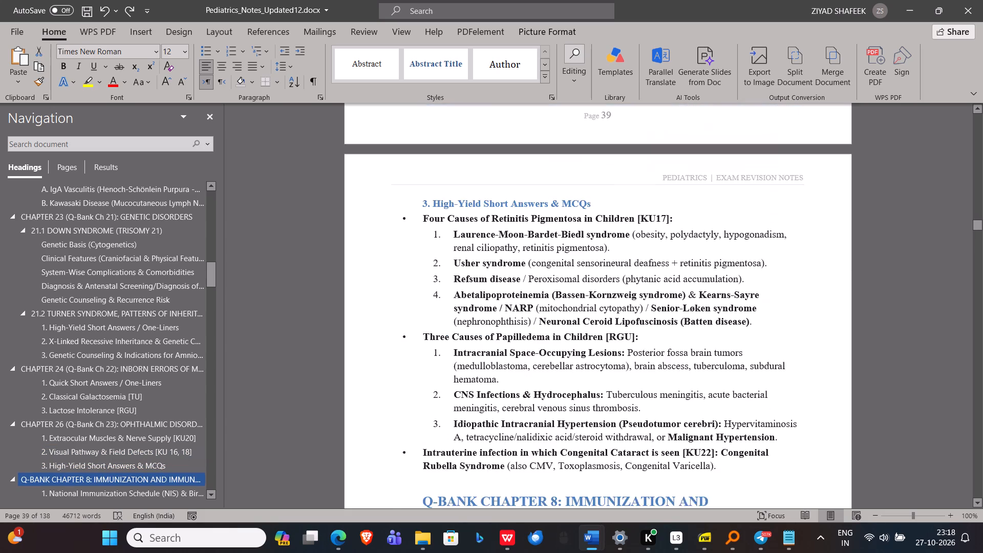
Look through Q-Bank Chapter 8 on immunization and Chapter 27, Skin Disorders, for run-on paragraphs.
scroll(586, 303, down, 11)
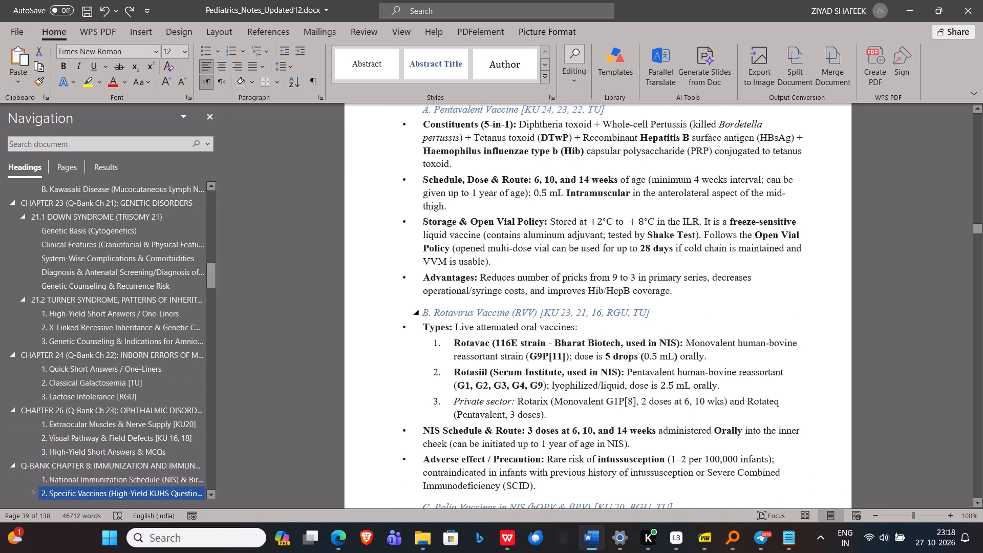
scroll(586, 303, down, 9)
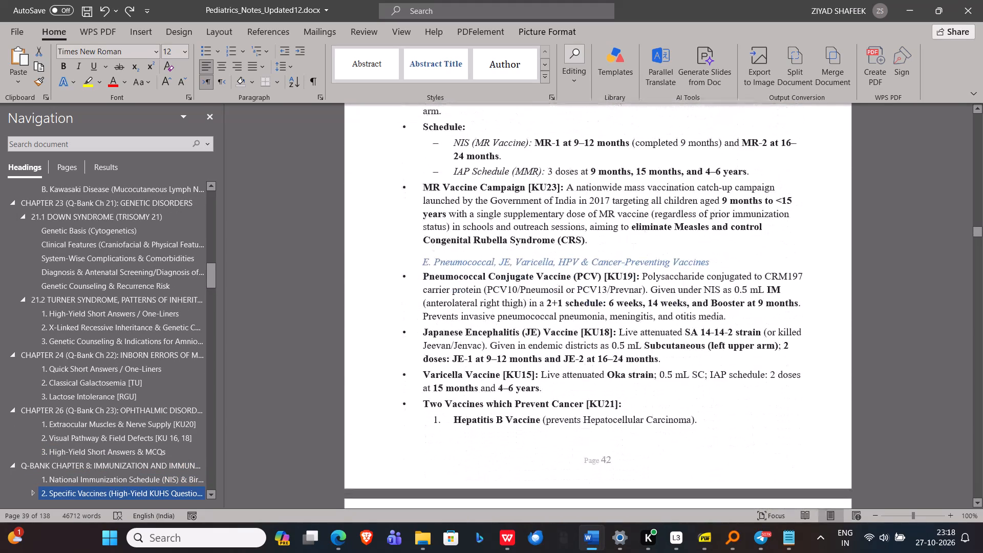
scroll(586, 303, down, 5)
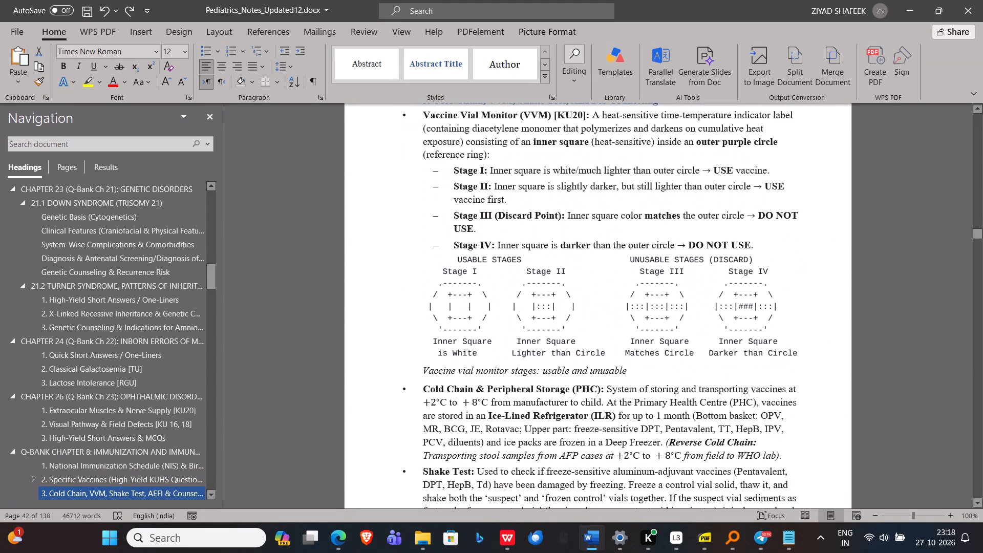
scroll(586, 303, down, 6)
scroll(586, 303, up, 1)
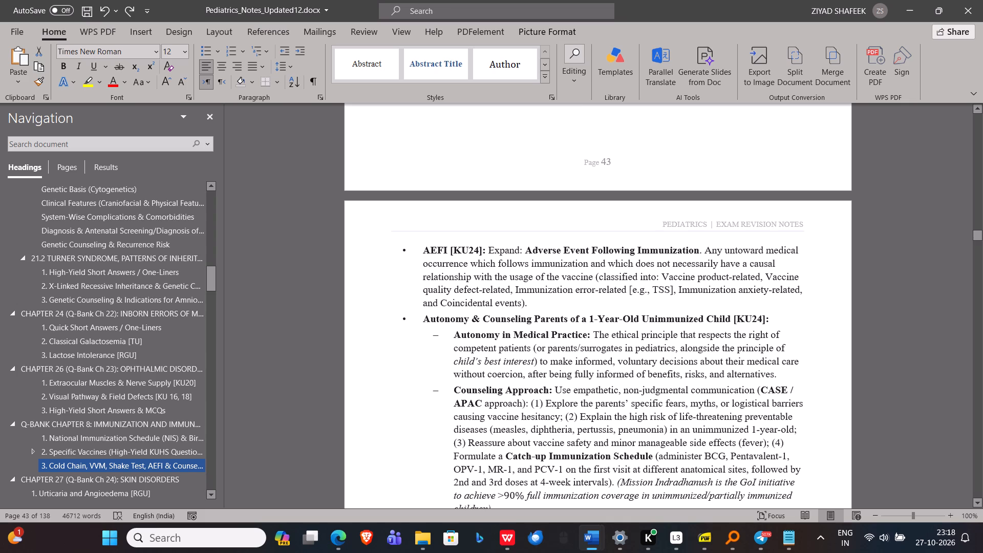
scroll(572, 327, down, 3)
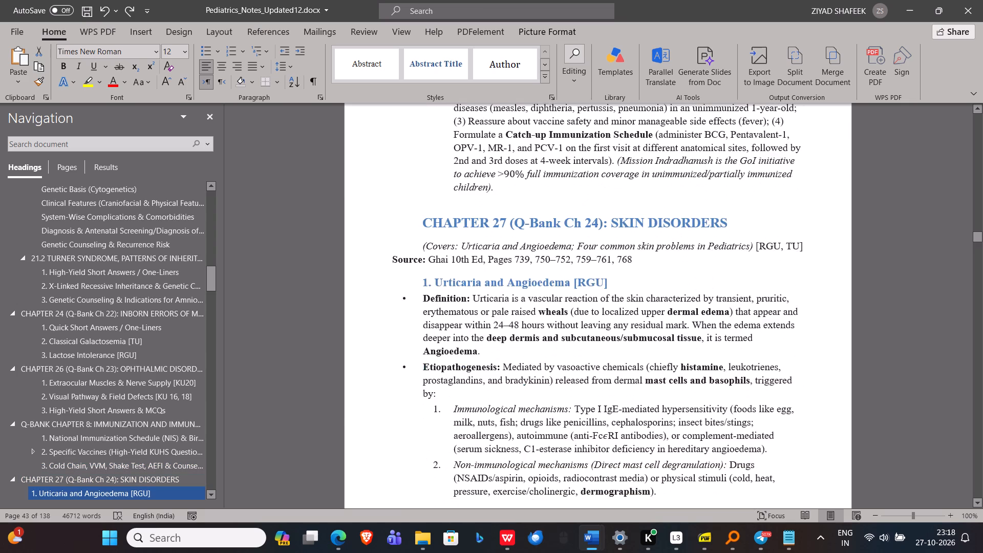
scroll(572, 327, down, 7)
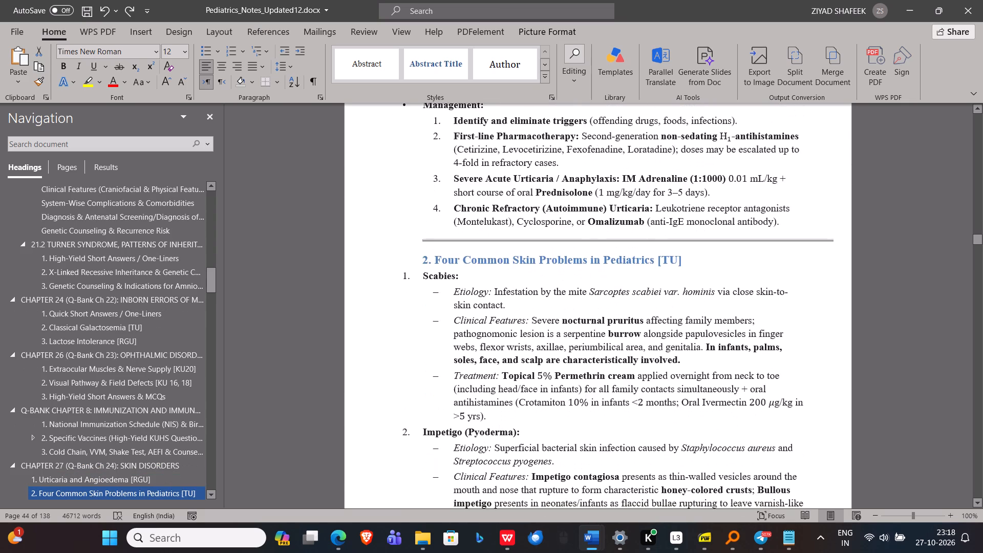
scroll(572, 327, down, 7)
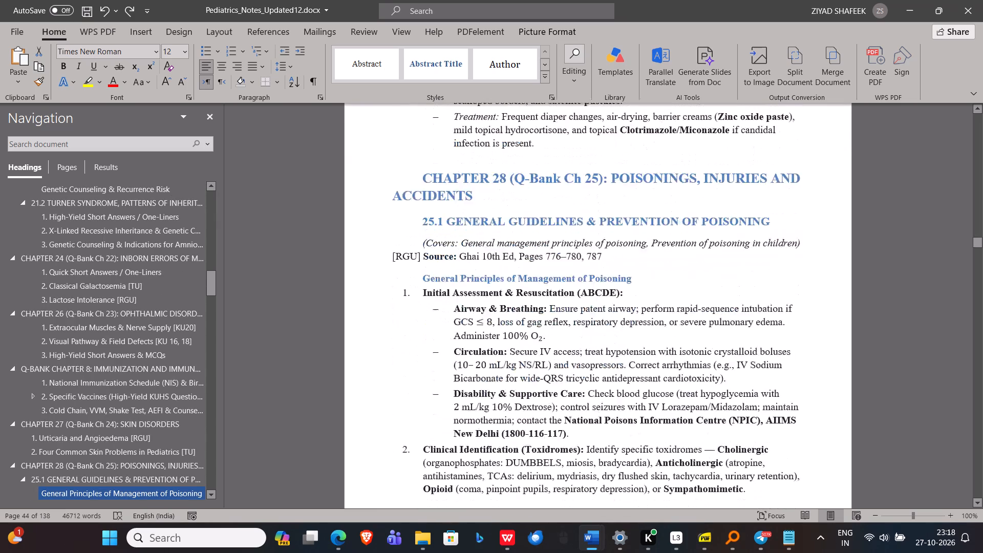
Look through Chapter 28, Poisonings, Injuries and Accidents, from General Principles of Management to Near Drowning, for run-on paragraphs.
scroll(572, 327, down, 5)
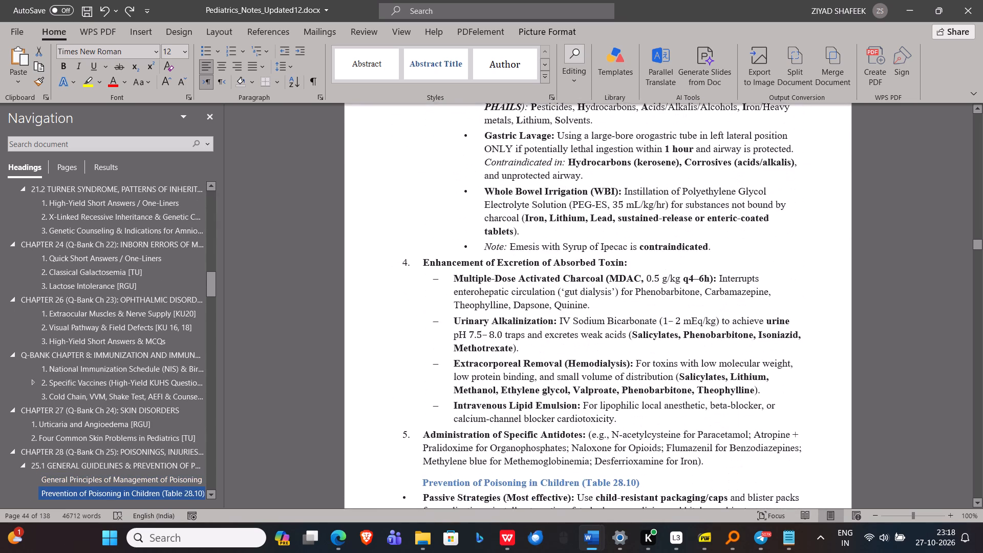
scroll(572, 327, up, 1)
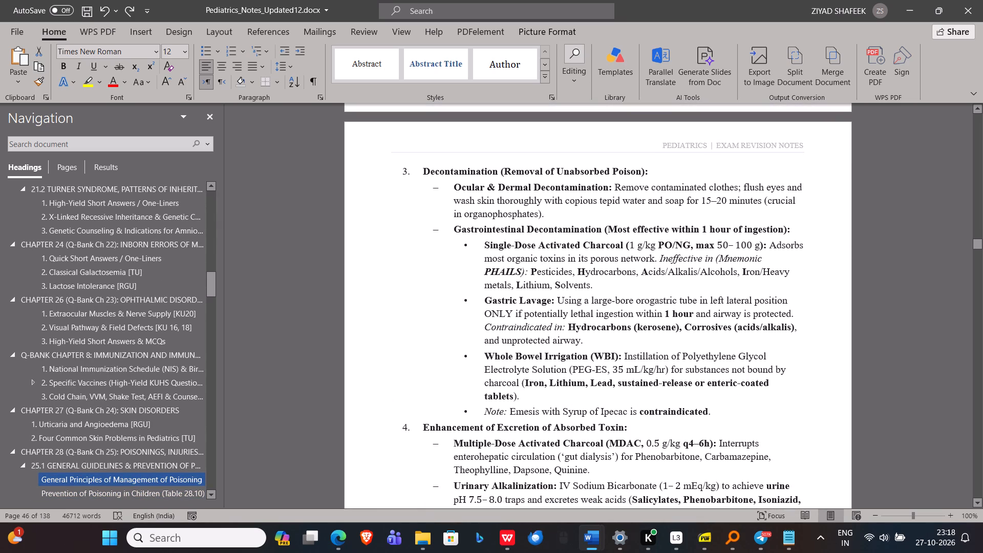
scroll(572, 327, down, 7)
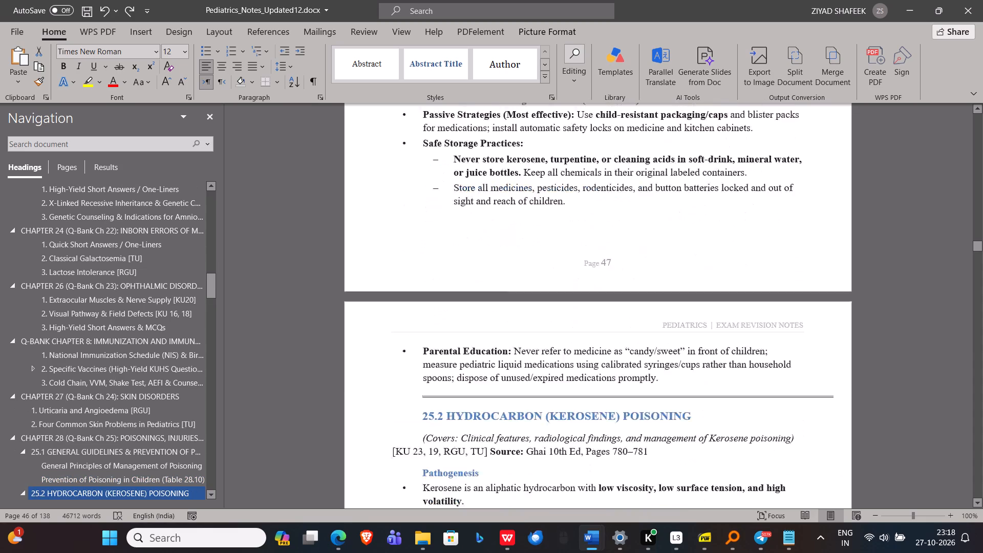
scroll(572, 327, down, 9)
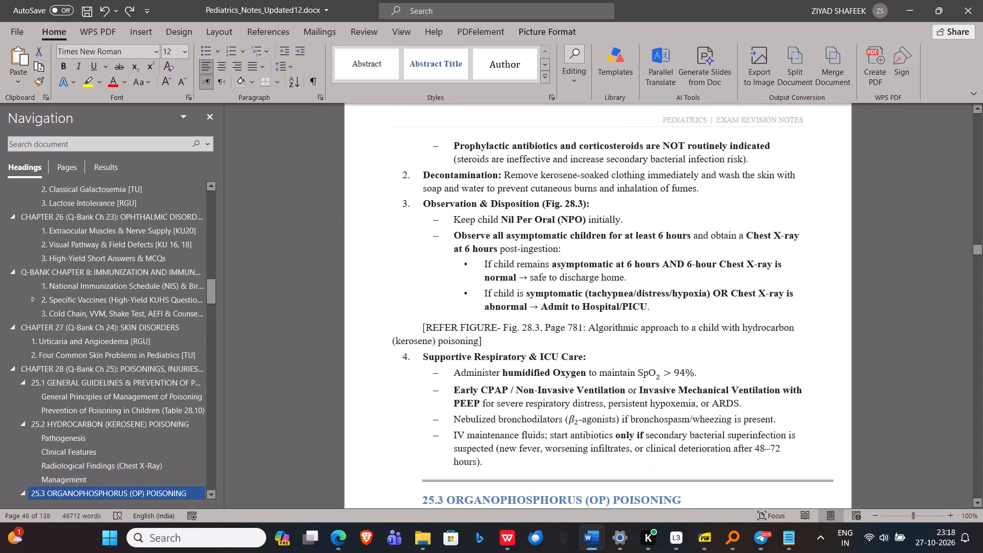
scroll(572, 327, down, 10)
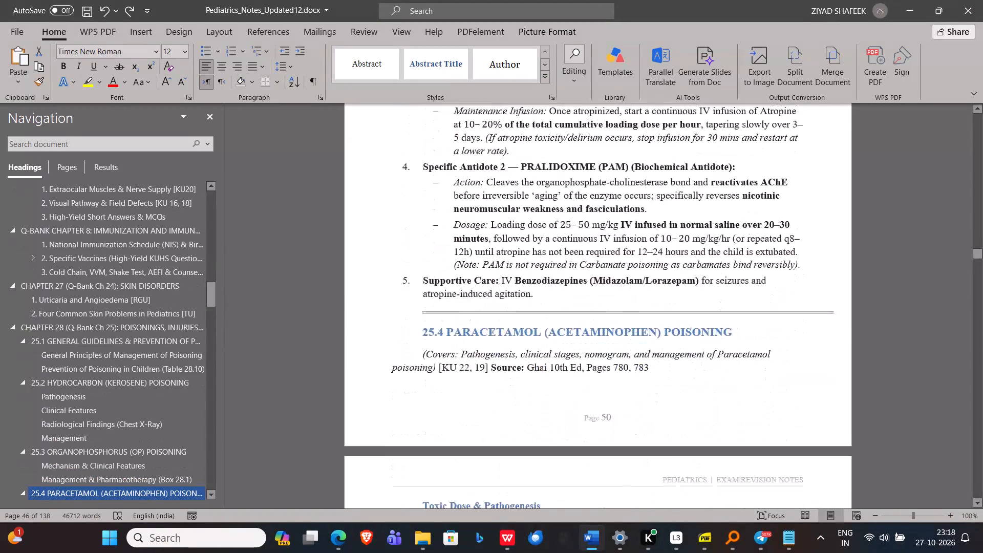
scroll(572, 327, down, 10)
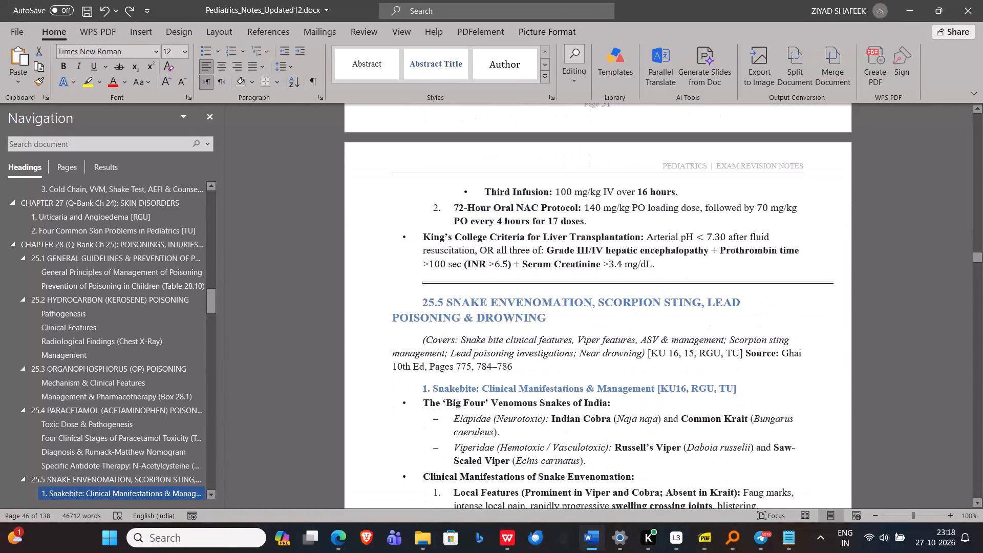
scroll(572, 327, down, 10)
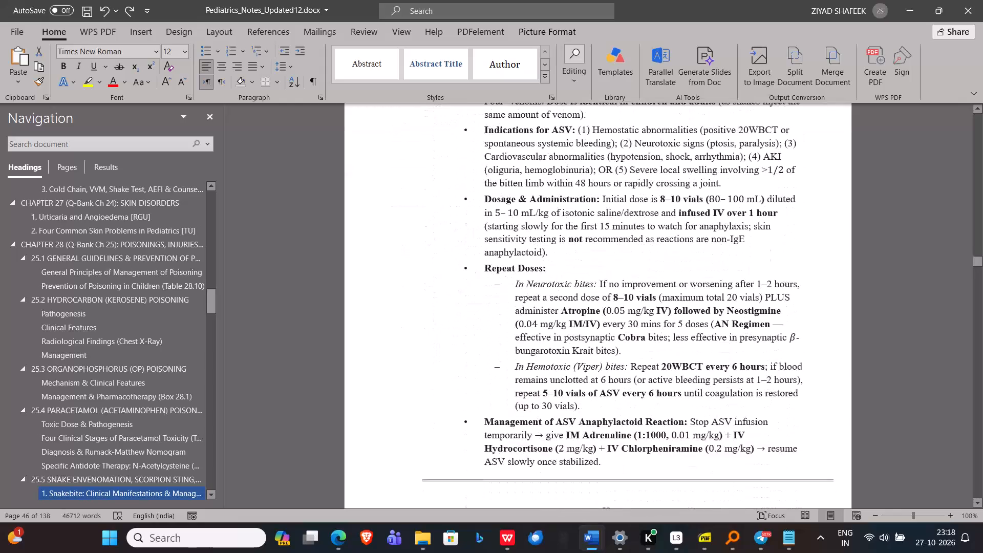
scroll(572, 327, down, 10)
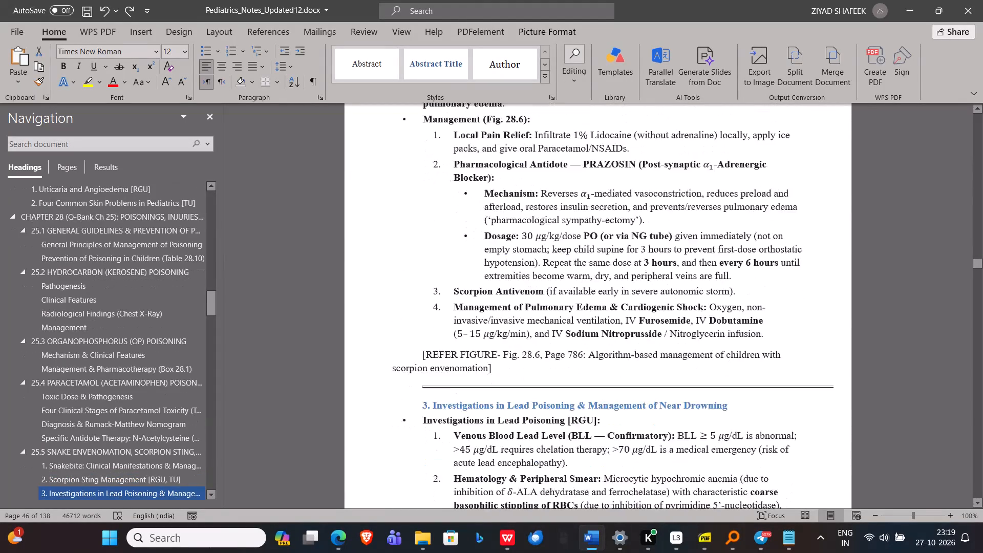
scroll(572, 327, down, 8)
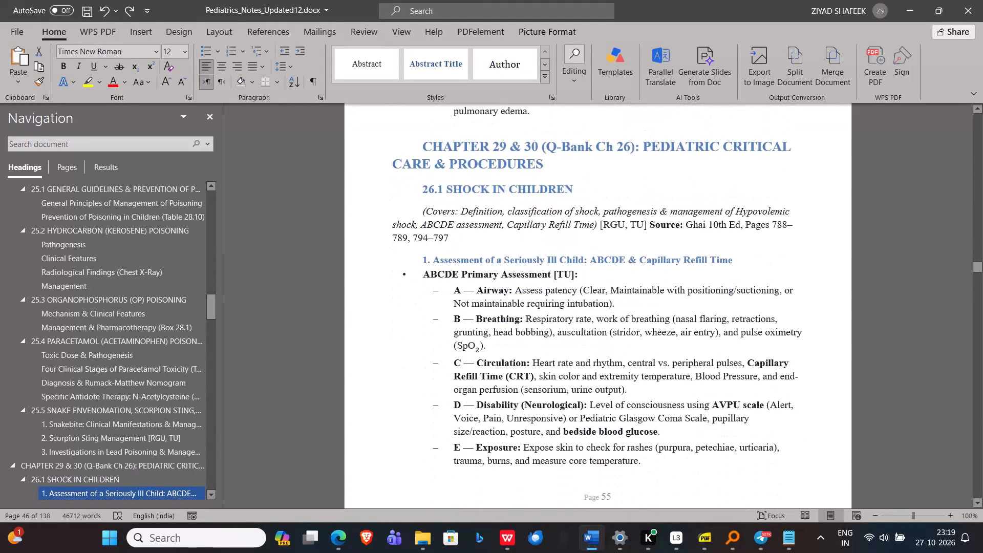
Look through Chapters 29 & 30, 32 and 33, from Shock in Children to the iron chelators, for run-on paragraphs.
scroll(572, 327, down, 9)
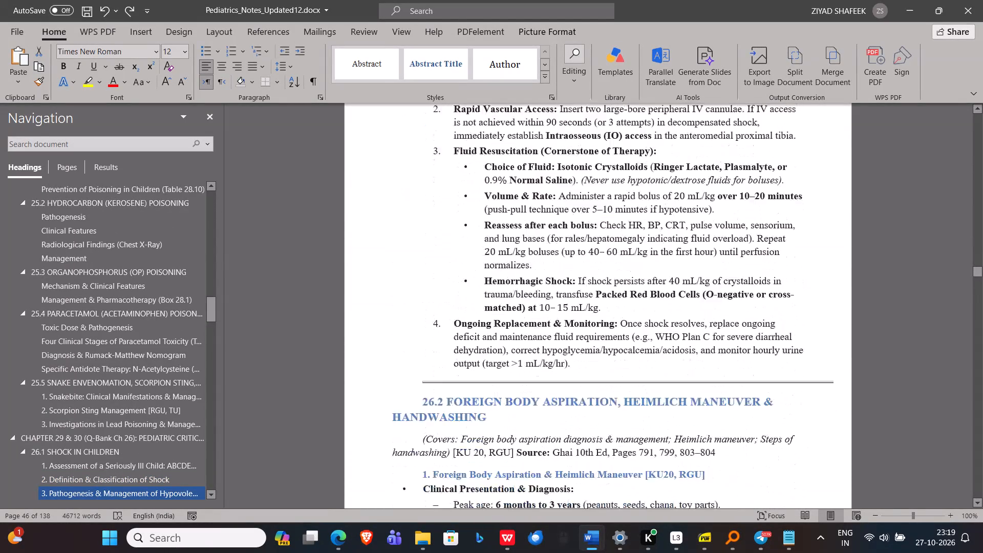
scroll(572, 327, down, 9)
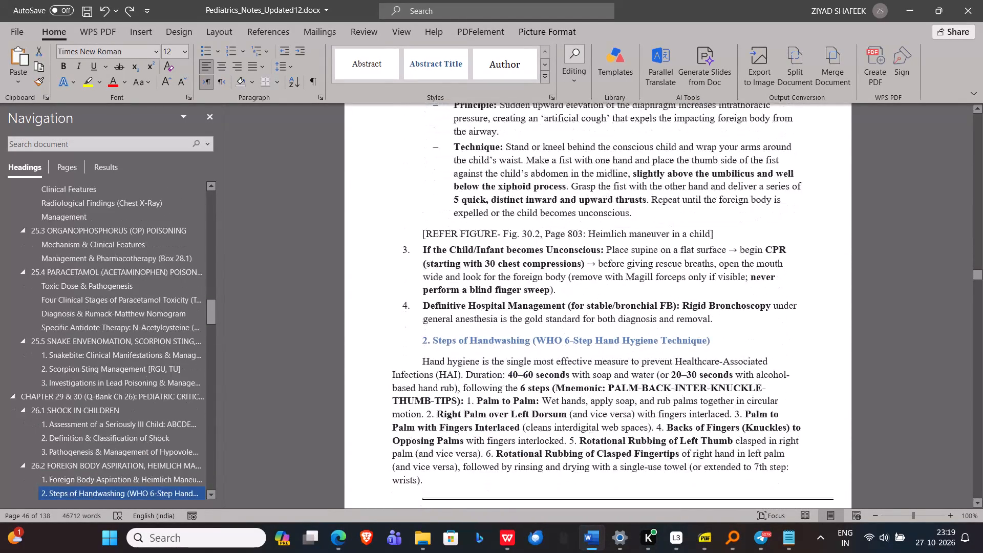
scroll(572, 327, down, 4)
scroll(572, 327, left, 1)
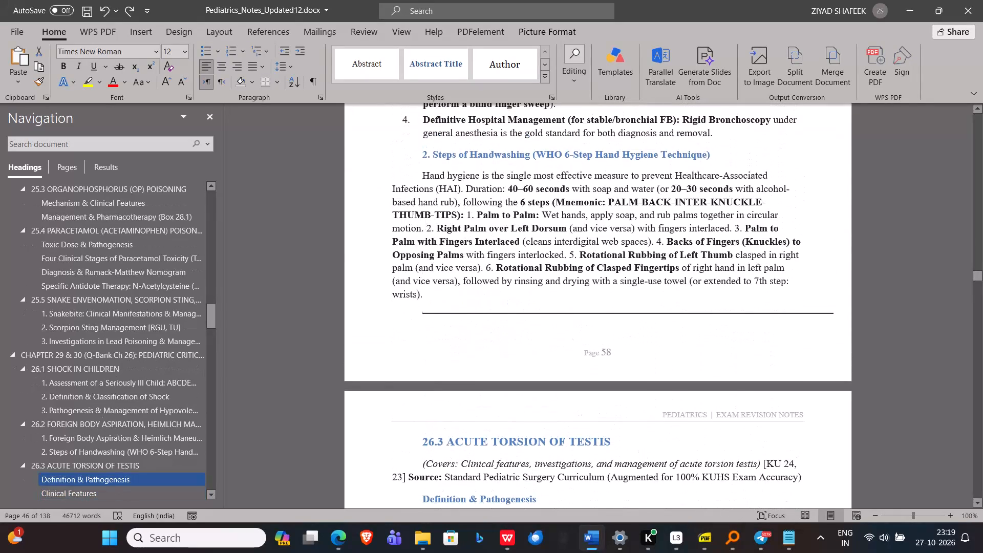
scroll(572, 327, down, 8)
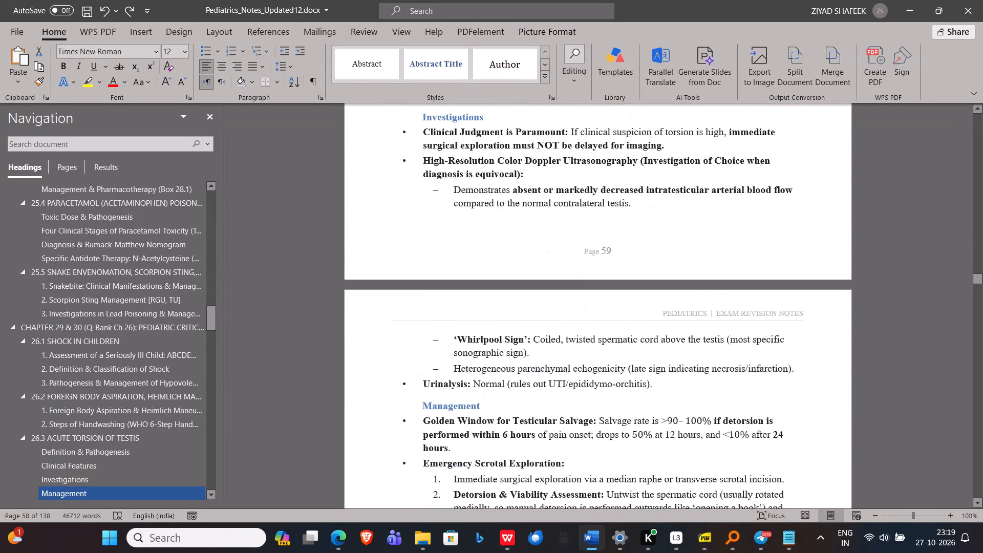
scroll(572, 327, down, 13)
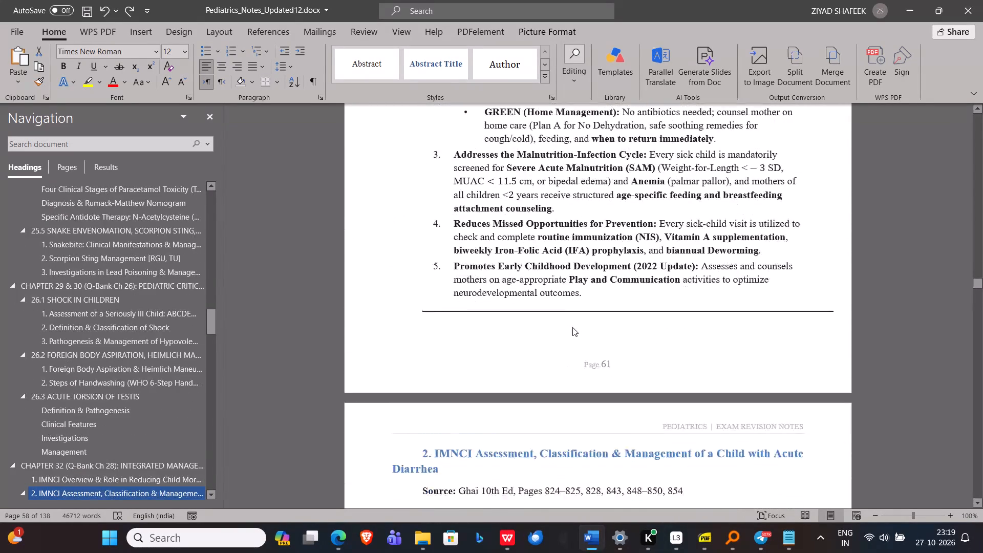
scroll(572, 327, down, 12)
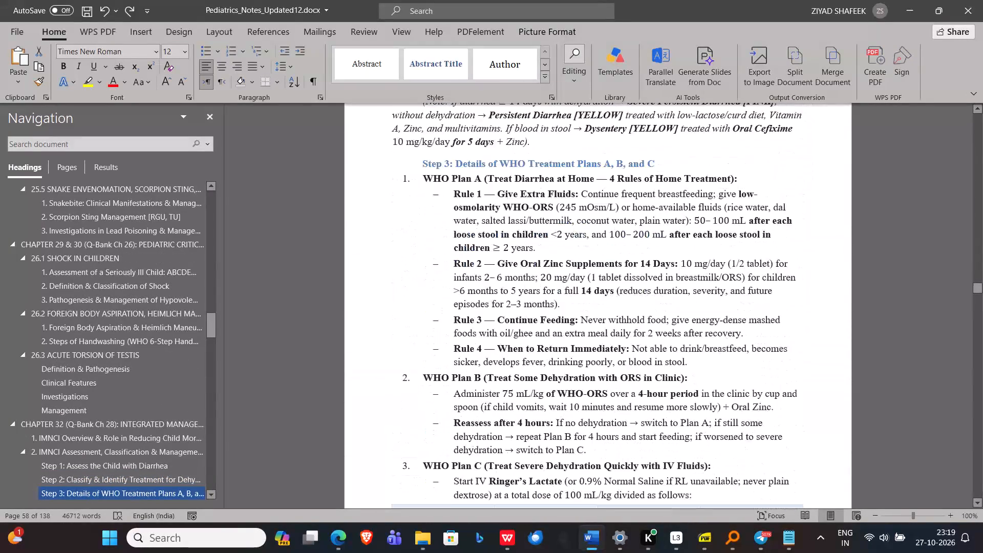
scroll(572, 327, down, 4)
scroll(572, 327, up, 1)
scroll(572, 327, down, 4)
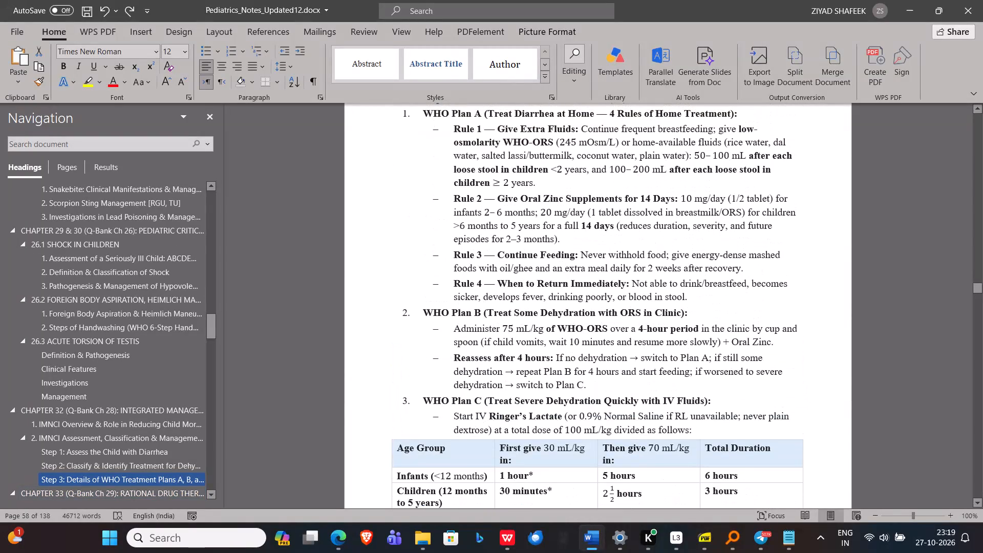
scroll(572, 327, down, 7)
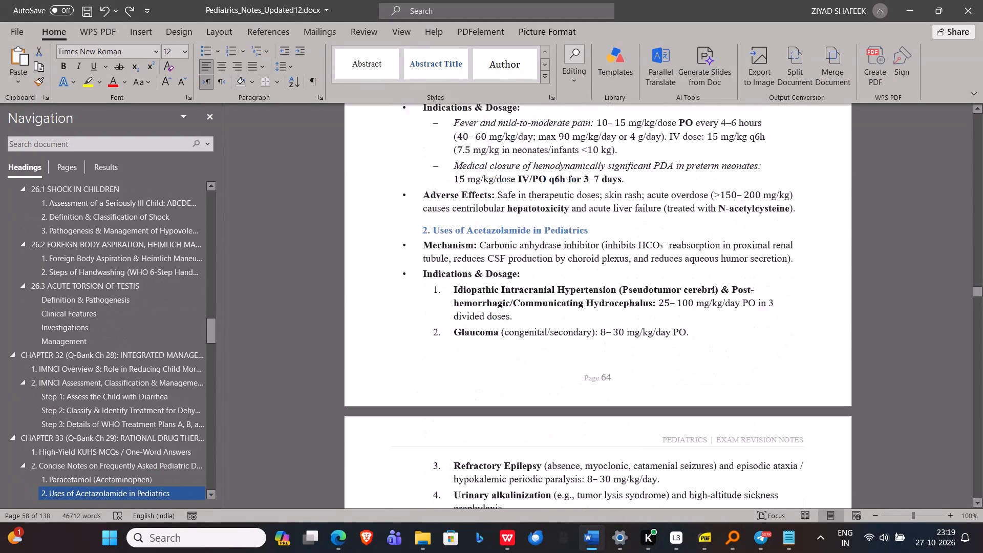
scroll(572, 327, down, 7)
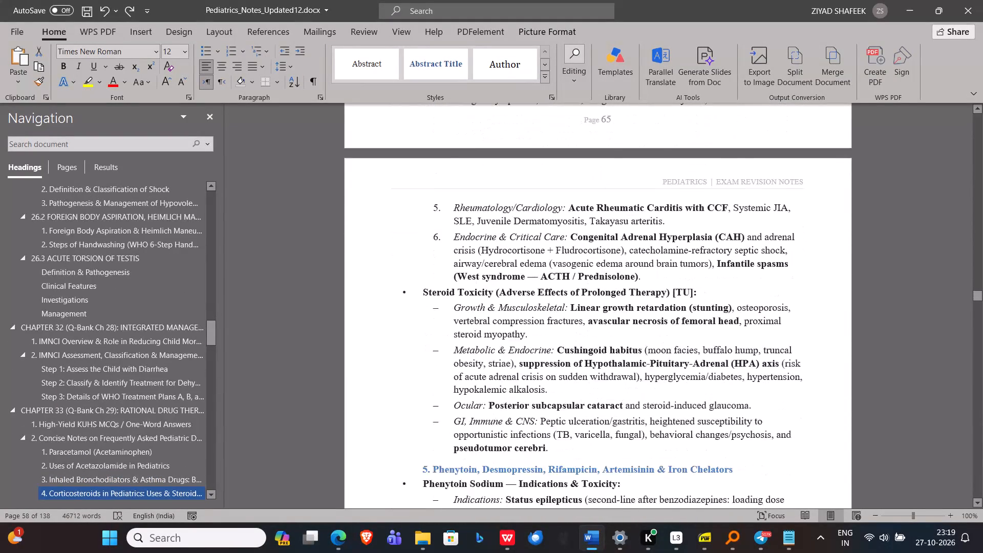
scroll(572, 327, down, 10)
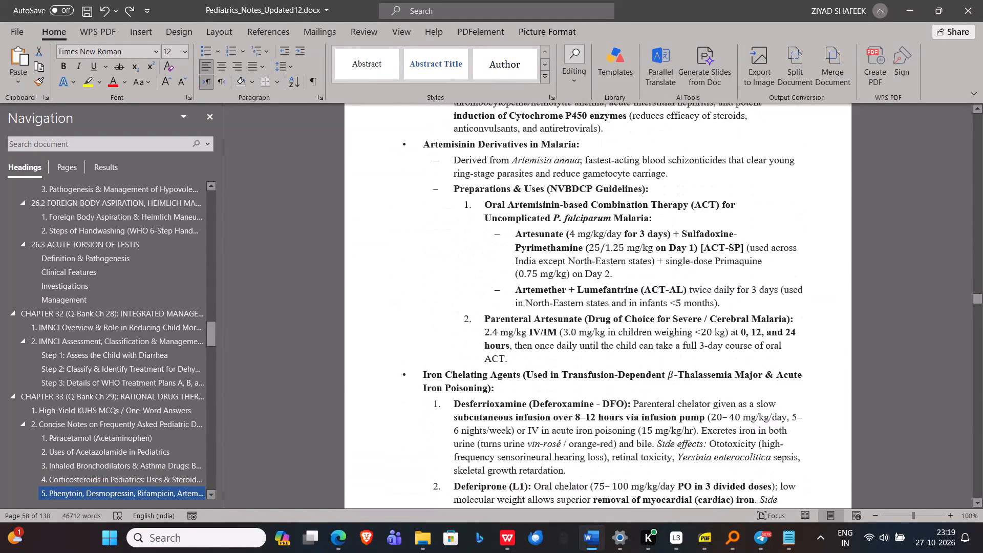
Look through supplementary Chapter 16 on cardiovascular disorders, from congestive cardiac failure to systemic hypertension, for layout problems.
scroll(572, 327, down, 15)
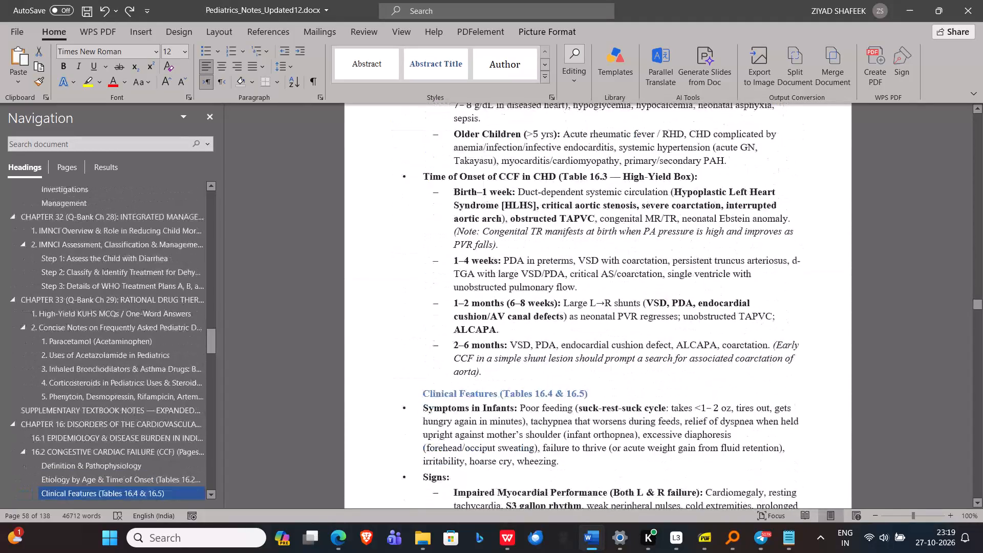
scroll(572, 327, down, 15)
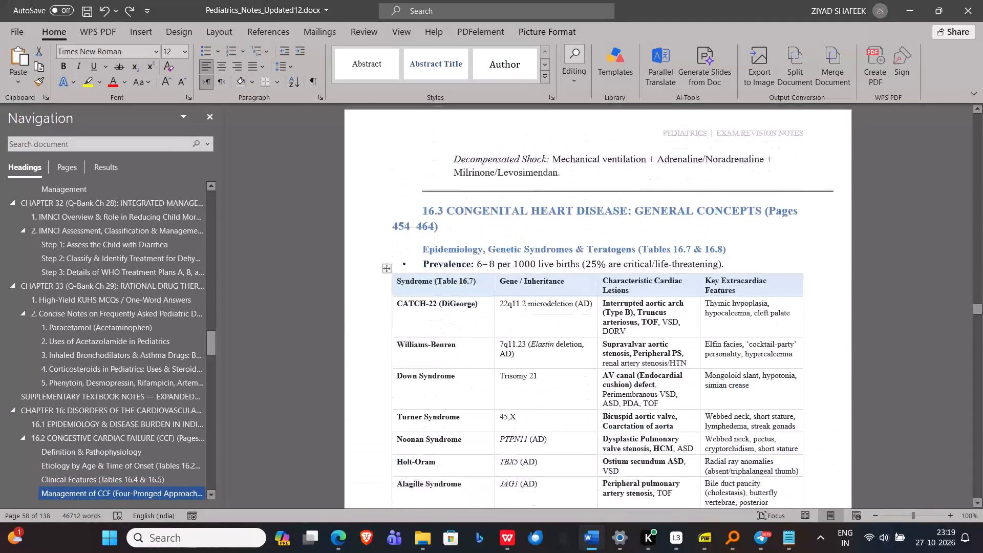
scroll(572, 327, down, 15)
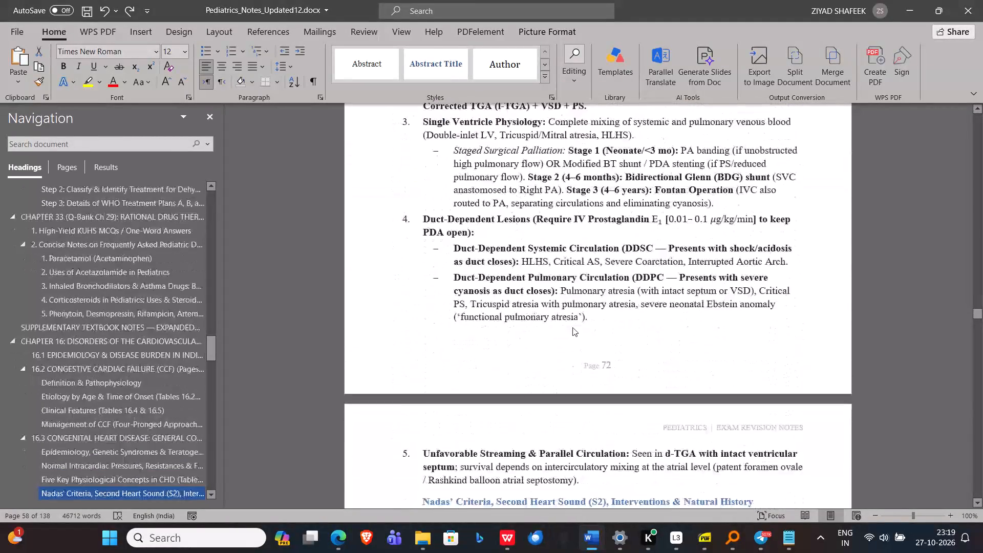
scroll(572, 327, down, 5)
scroll(572, 327, up, 1)
scroll(572, 327, down, 11)
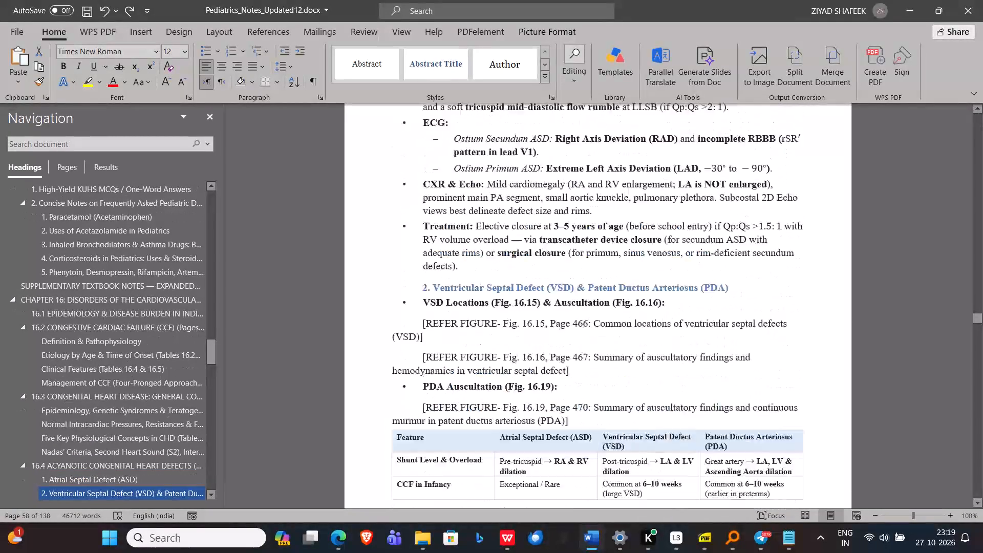
scroll(572, 327, down, 14)
scroll(572, 327, up, 1)
scroll(572, 327, down, 3)
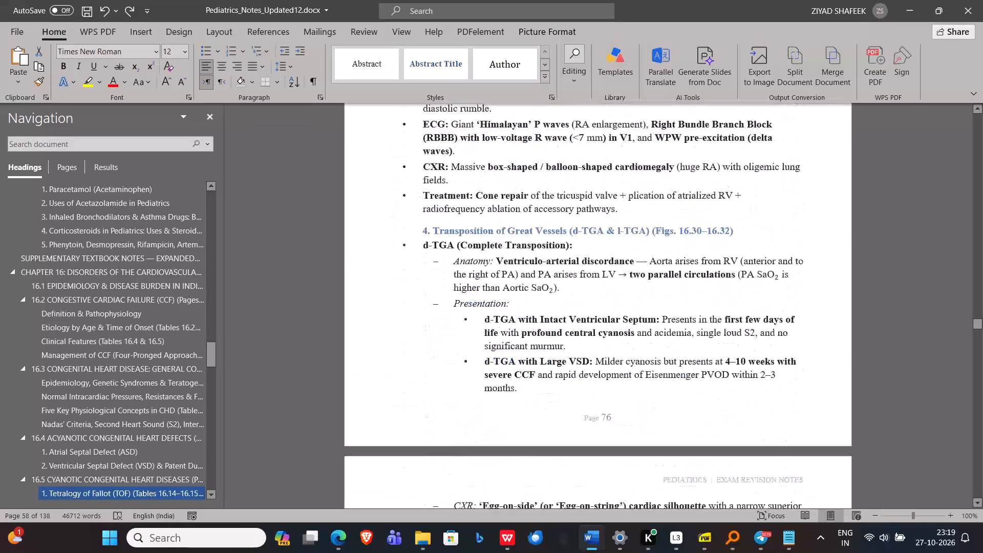
scroll(572, 327, down, 20)
scroll(572, 327, down, 2)
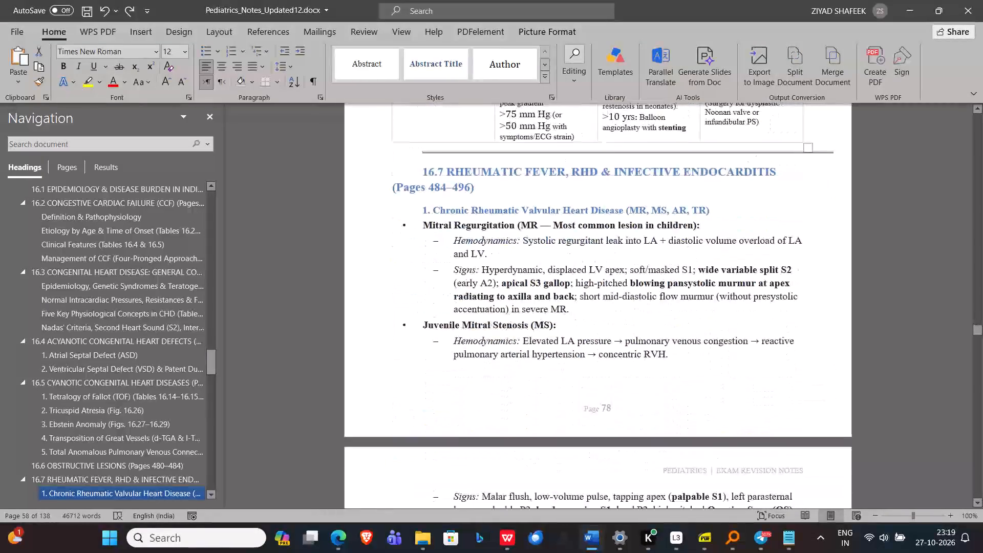
scroll(572, 327, down, 19)
scroll(572, 327, up, 1)
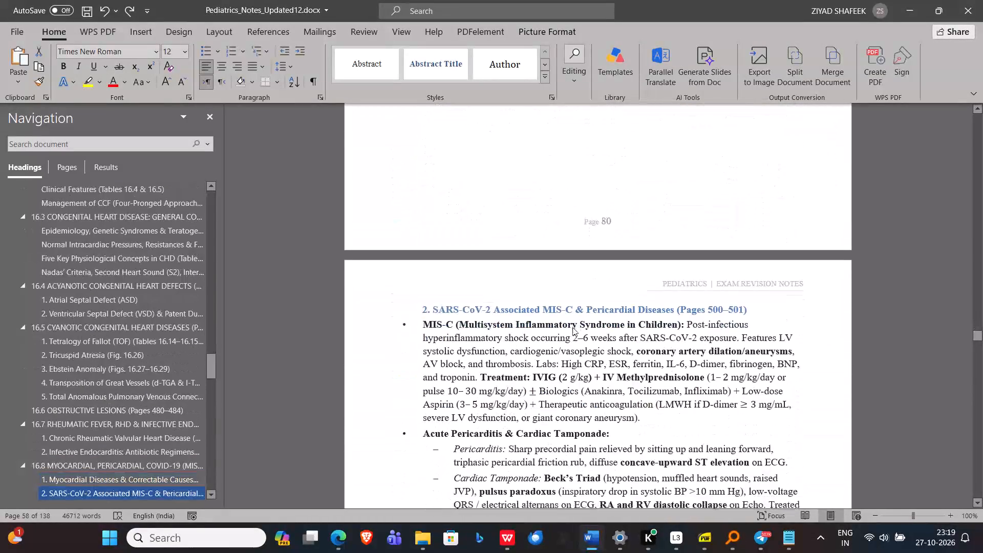
scroll(572, 327, up, 4)
scroll(572, 327, down, 3)
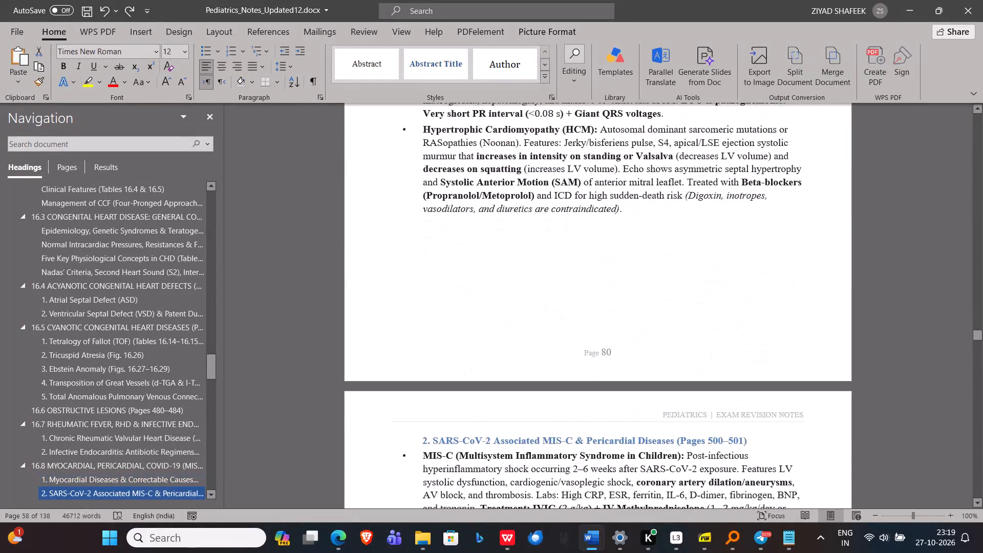
scroll(572, 327, down, 8)
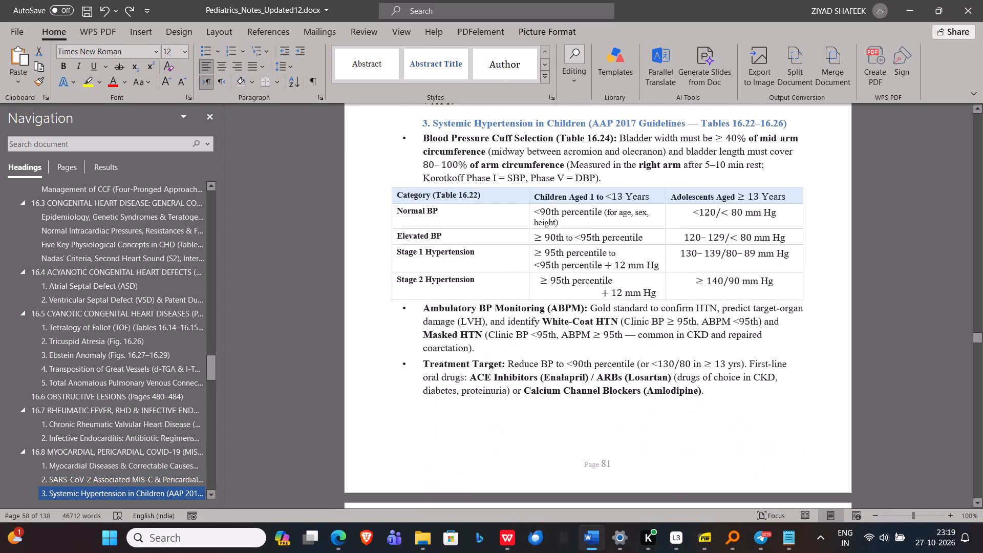
Look through Chapter 17 on kidney and urinary disorders, from renal physiology to Renal Tubular Acidosis, for layout problems.
scroll(572, 327, down, 12)
scroll(572, 327, up, 1)
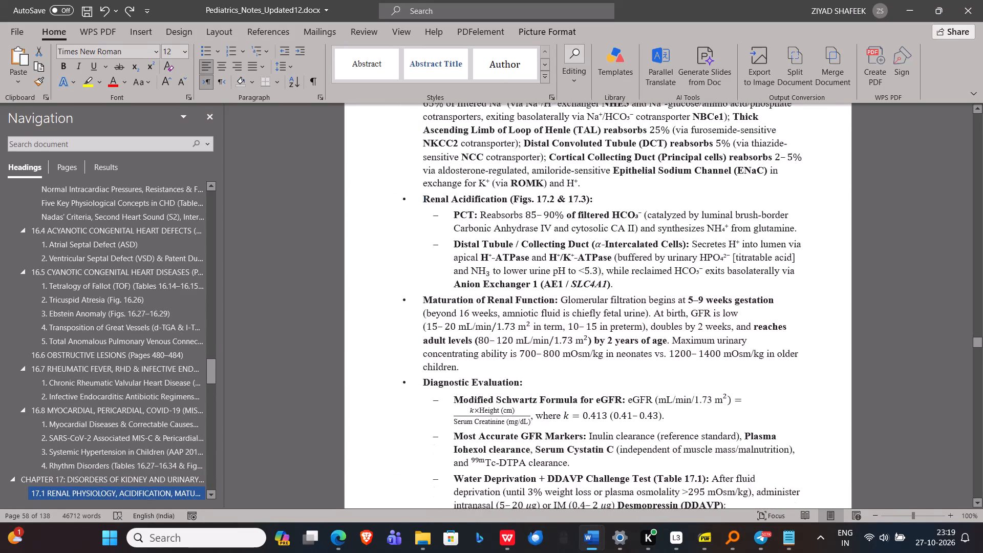
scroll(572, 327, up, 1)
scroll(572, 327, down, 7)
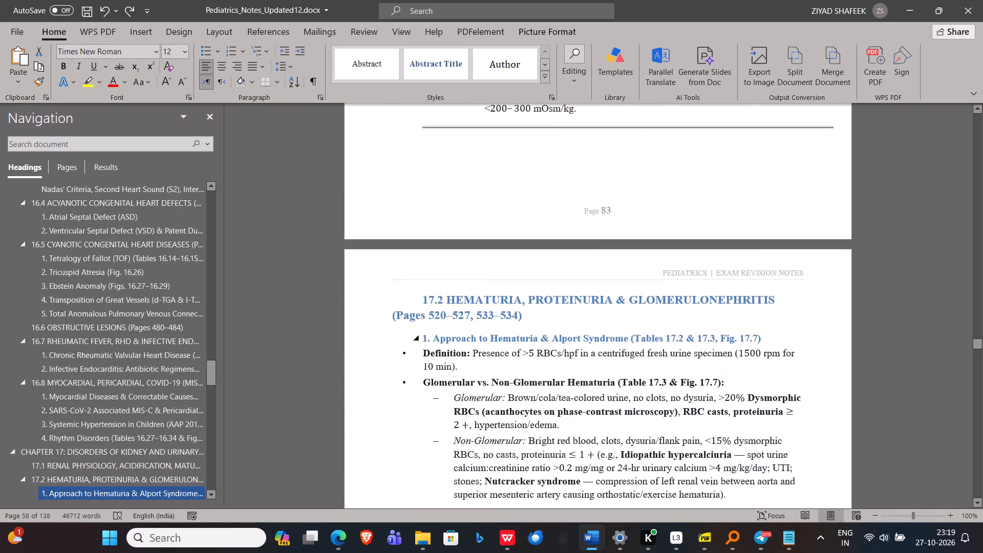
scroll(572, 327, down, 12)
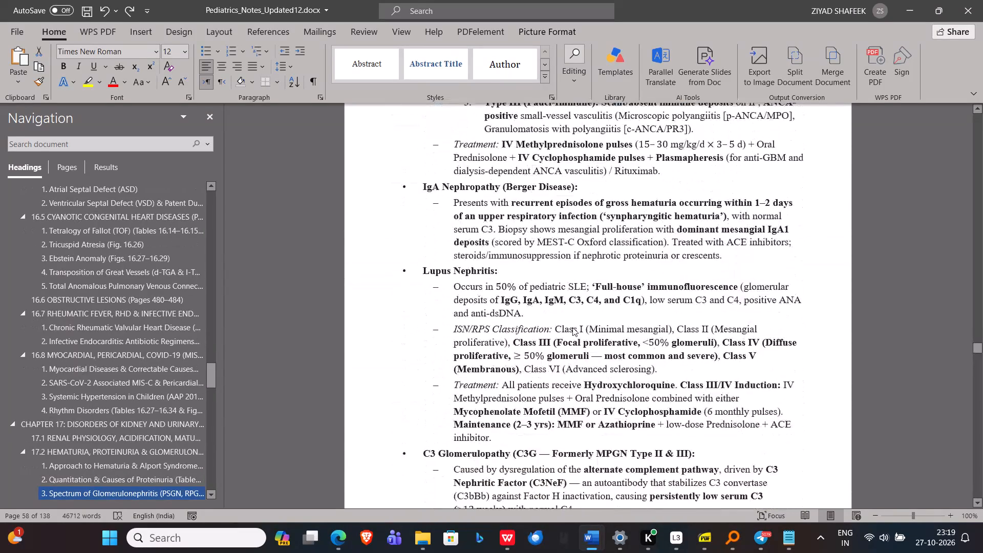
scroll(572, 327, down, 11)
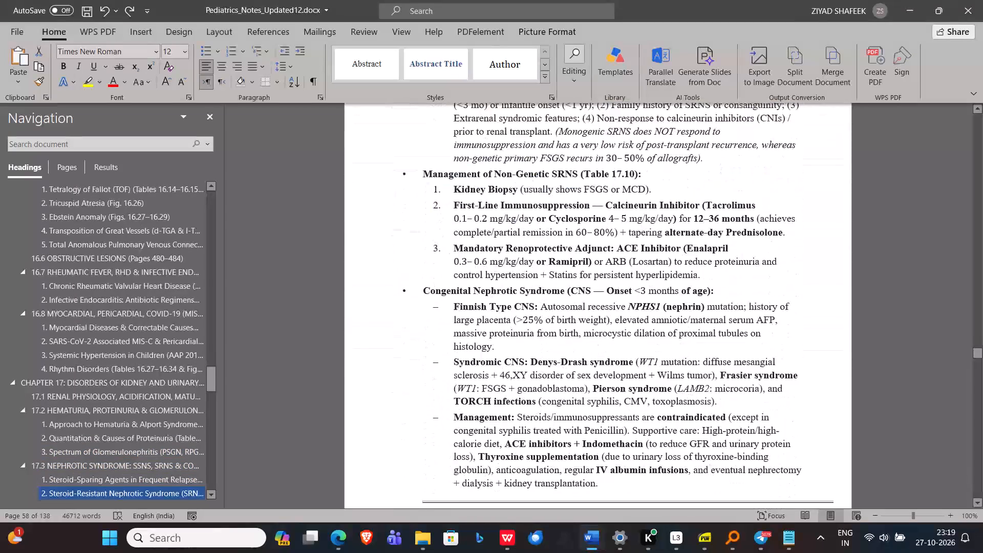
scroll(572, 327, down, 5)
scroll(572, 327, up, 1)
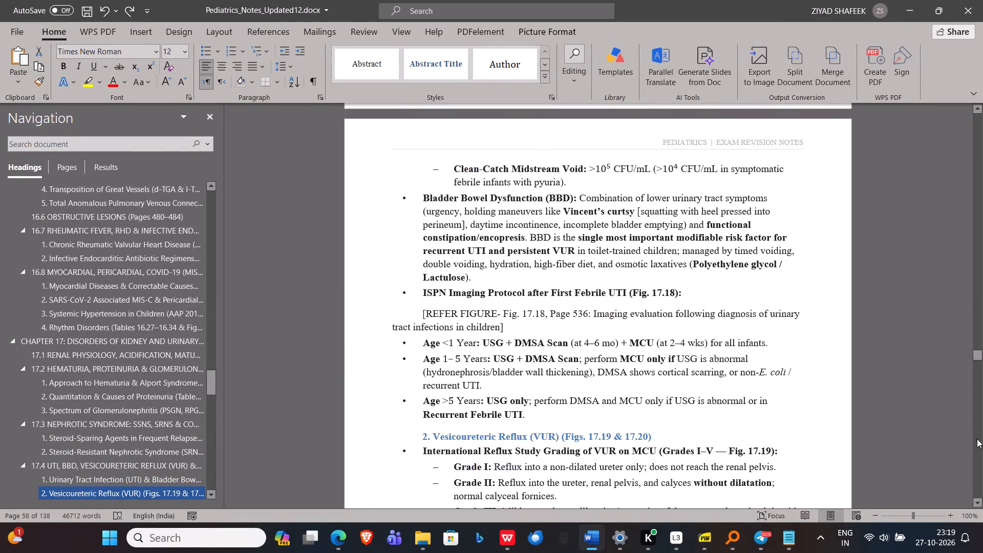
click(982, 439)
click(980, 439)
click(980, 439)
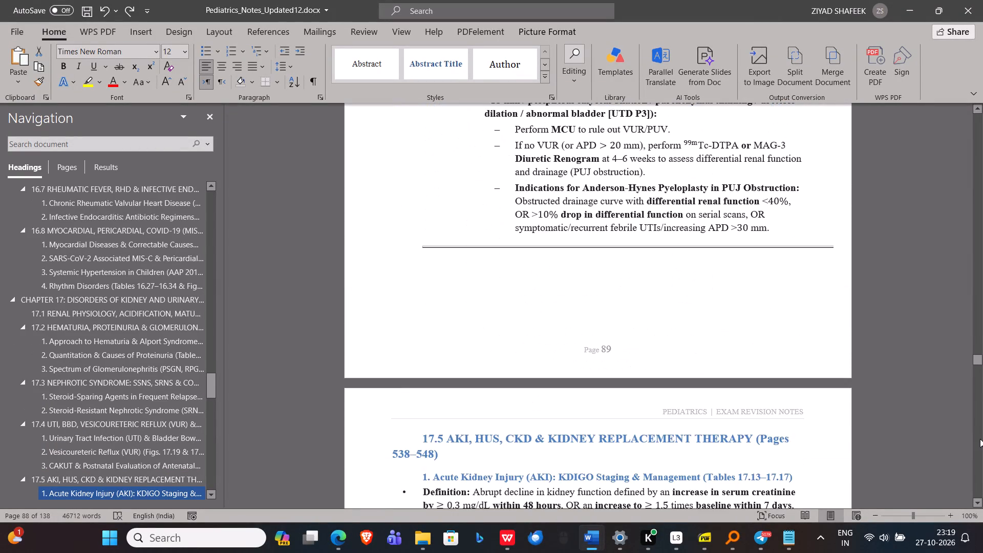
click(980, 439)
click(980, 439)
triple_click(980, 439)
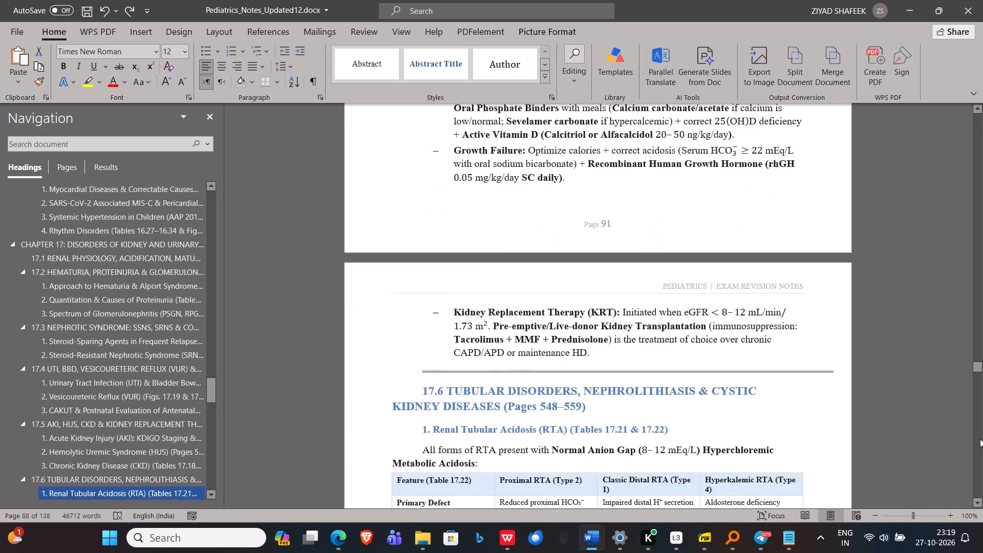
Look through Chapter 21, Childhood Malignancies, from the leukemia tables to the Hodgkin versus Non-Hodgkin Lymphoma table.
triple_click(980, 439)
click(980, 439)
click(980, 439)
click(980, 439)
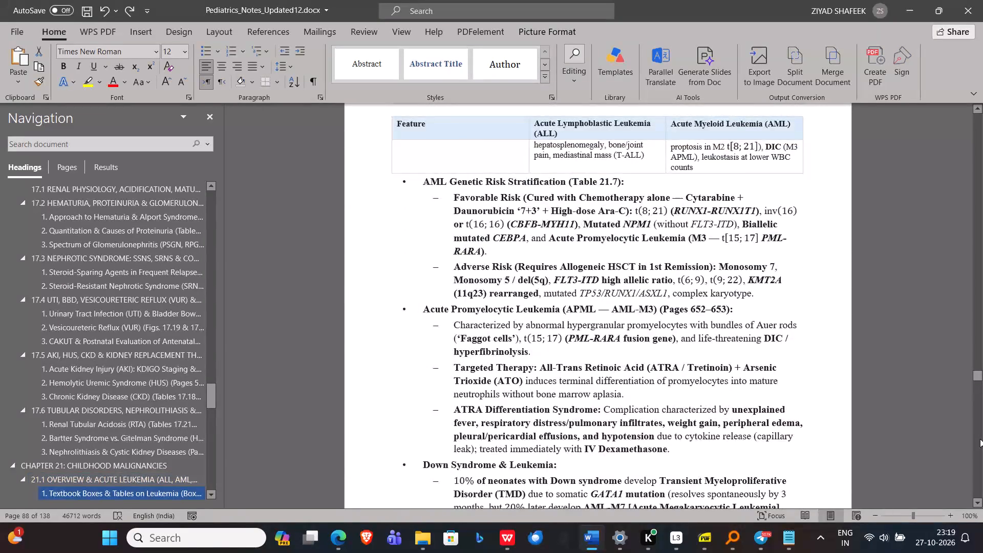
click(980, 439)
click(980, 439)
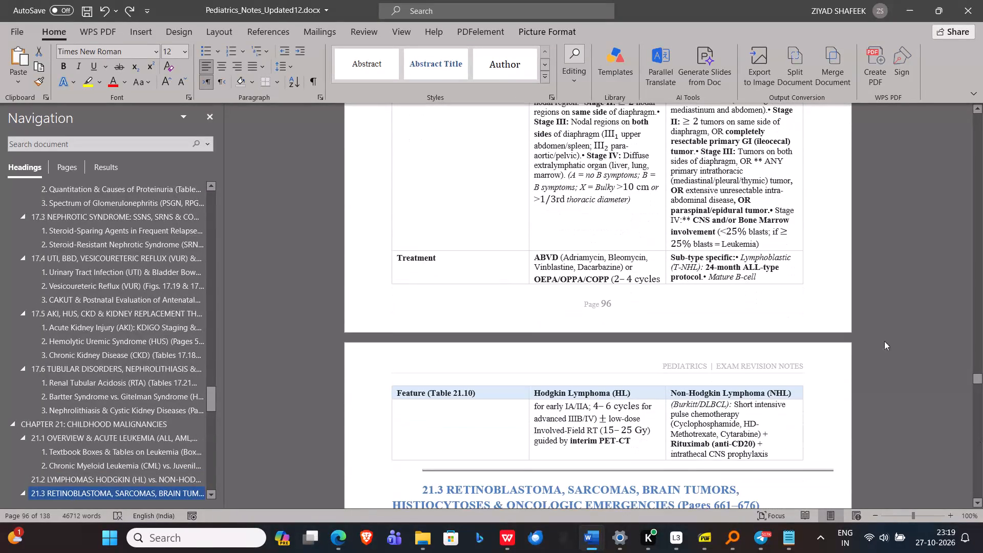
Set the font size of the entire document, including table text and headings, to 12.
click(762, 226)
click(732, 202)
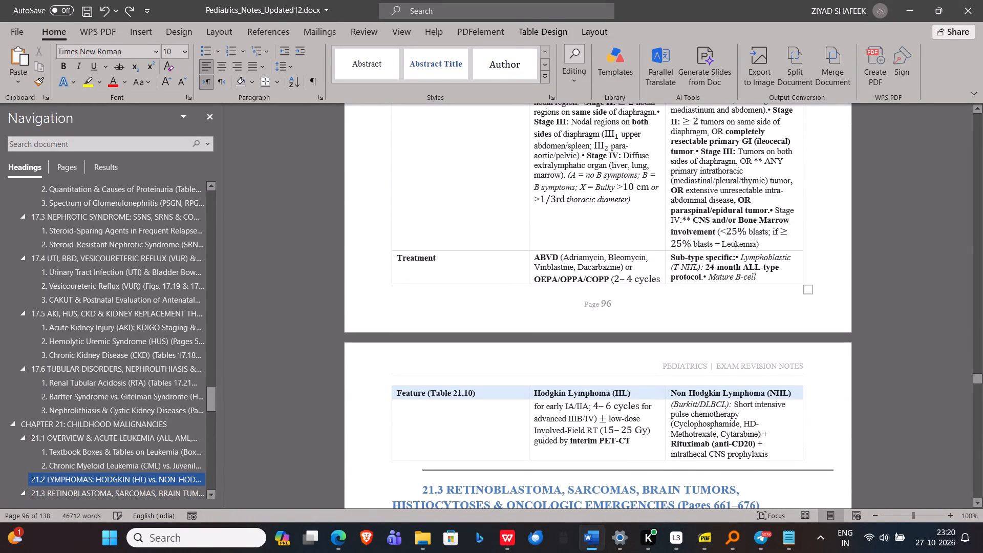
key(ctrl+a)
click(185, 46)
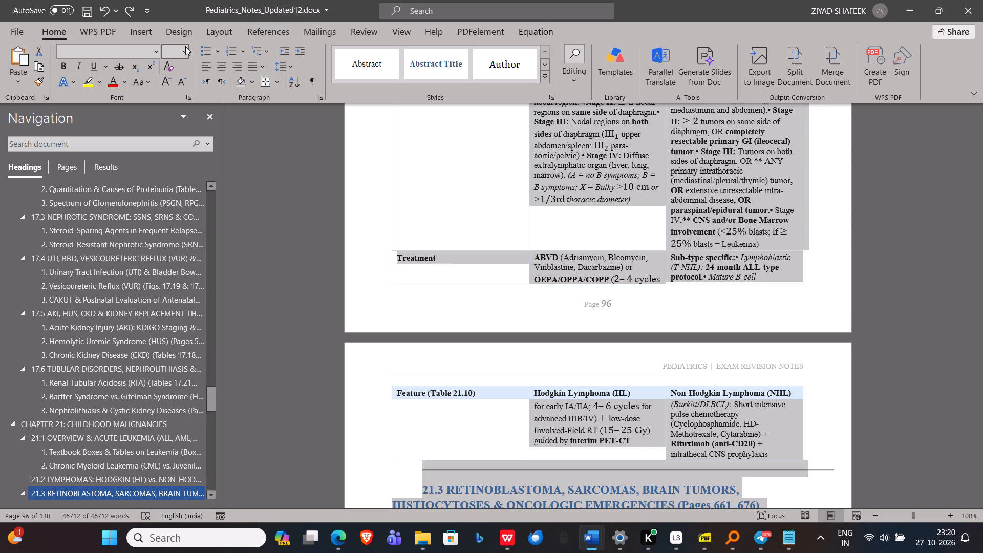
click(175, 133)
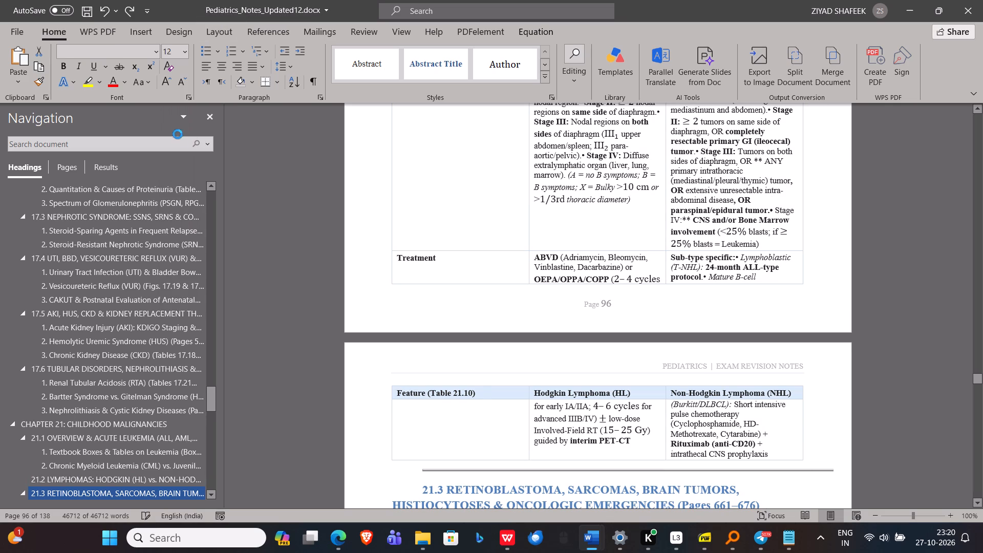
Check the resized text in Chapter 21, from the CML and lymphoma tables through Retinoblastoma to the pediatric brain tumors.
scroll(560, 291, down, 2)
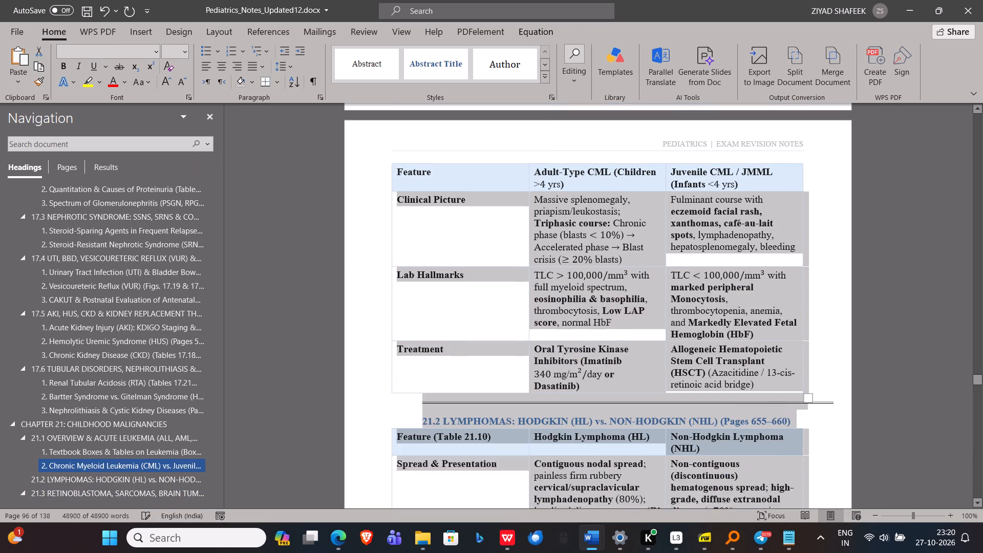
scroll(560, 291, down, 10)
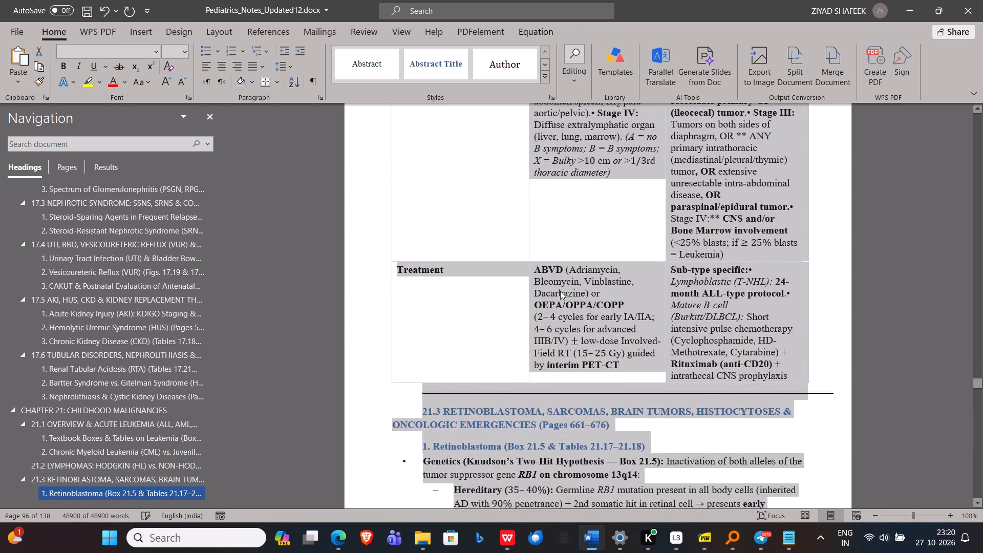
scroll(560, 291, down, 2)
click(580, 332)
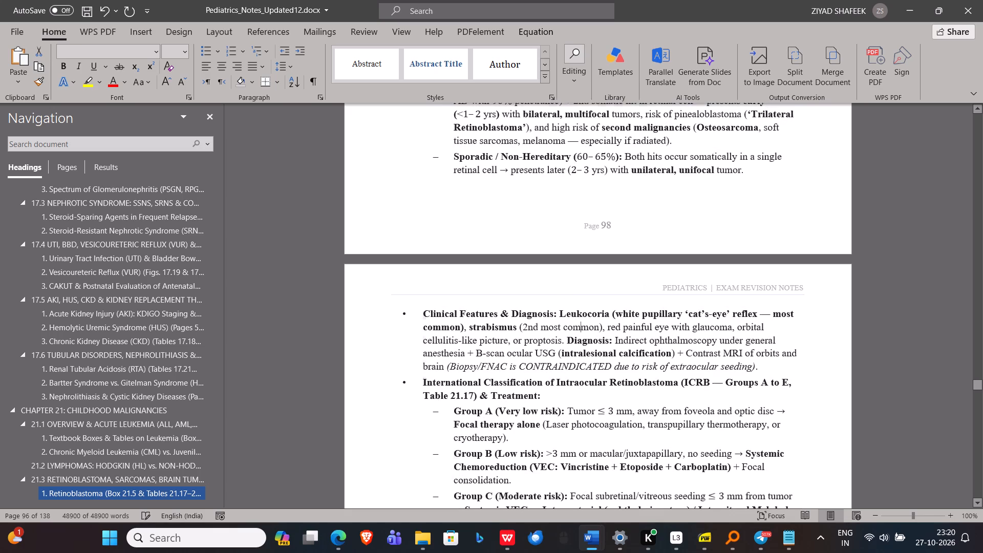
scroll(580, 332, down, 7)
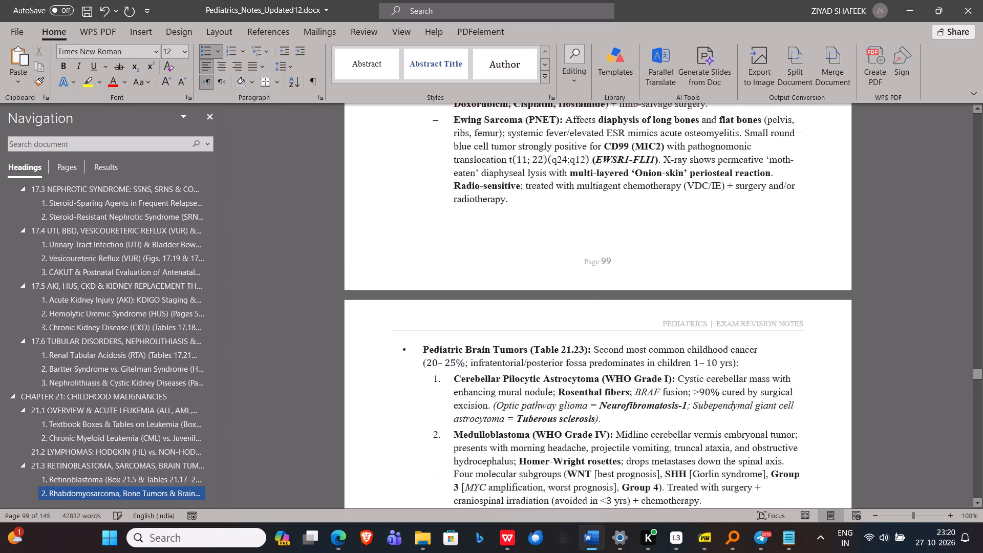
Check the resized text from the pediatric brain tumors in Chapter 21 through Chapters 22 and 23 to the glycogen storage diseases in Chapter 24.
scroll(580, 332, down, 6)
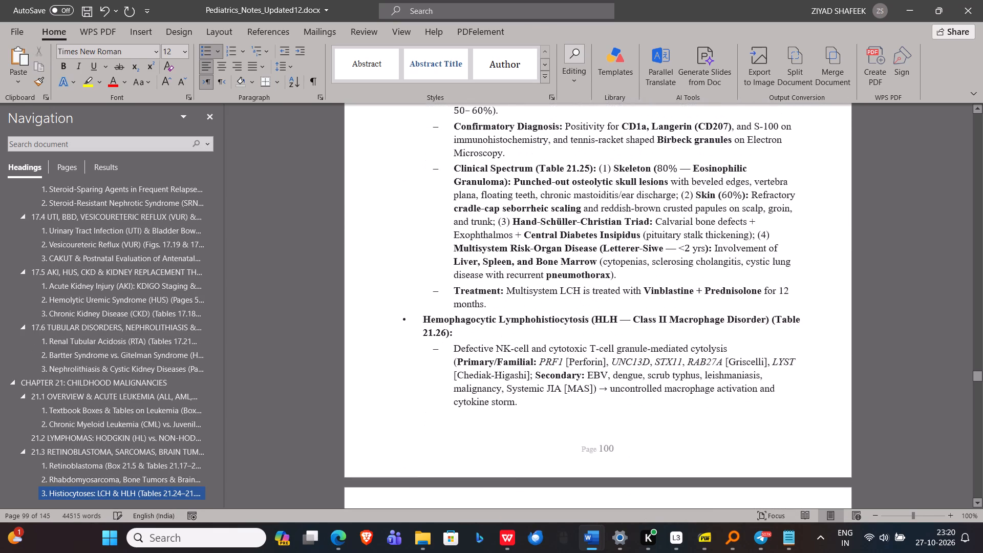
scroll(580, 332, down, 8)
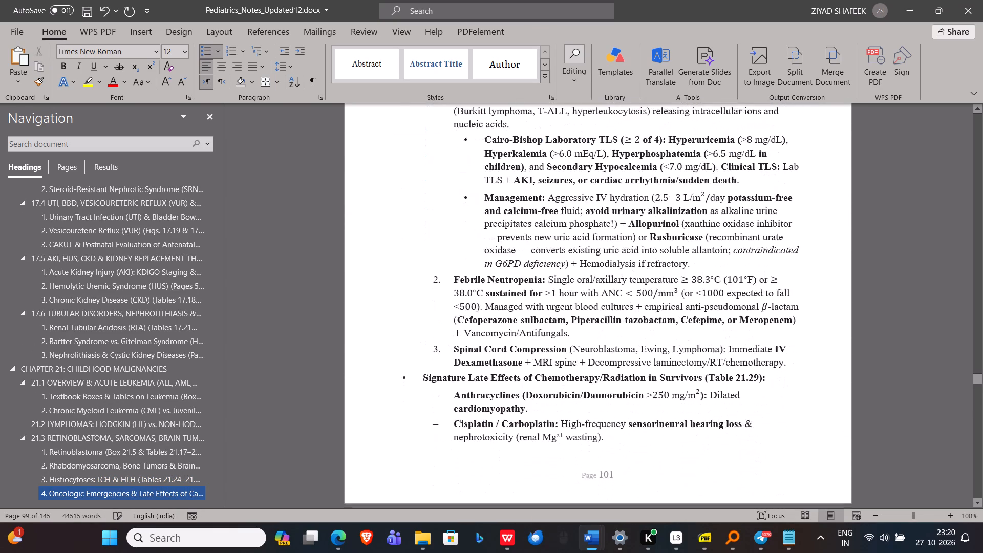
scroll(580, 332, down, 14)
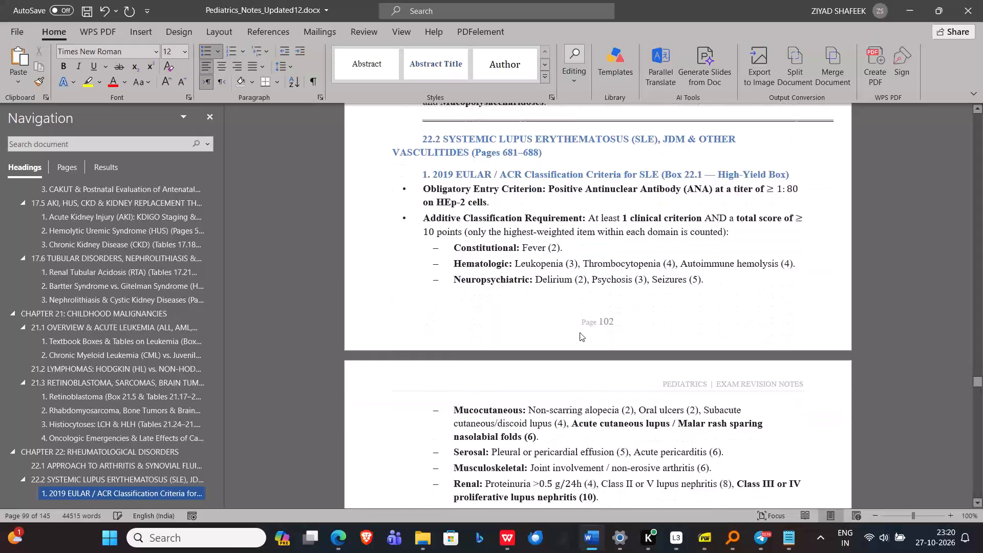
scroll(580, 332, down, 13)
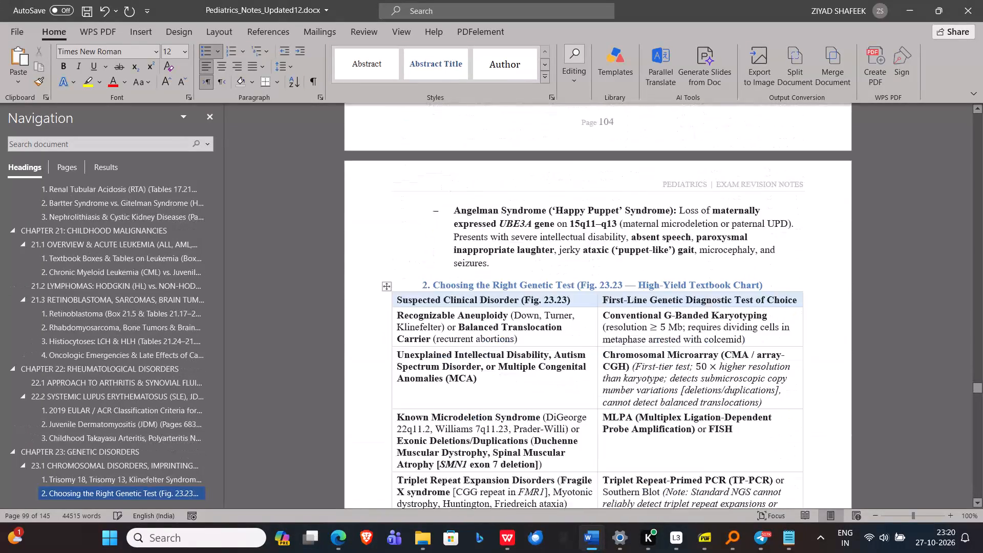
scroll(580, 332, down, 12)
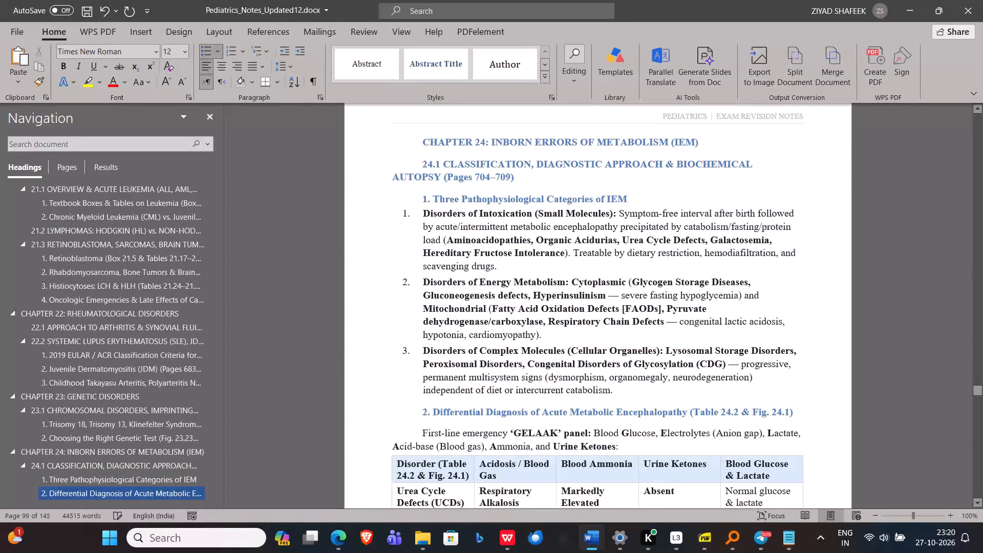
scroll(580, 332, down, 13)
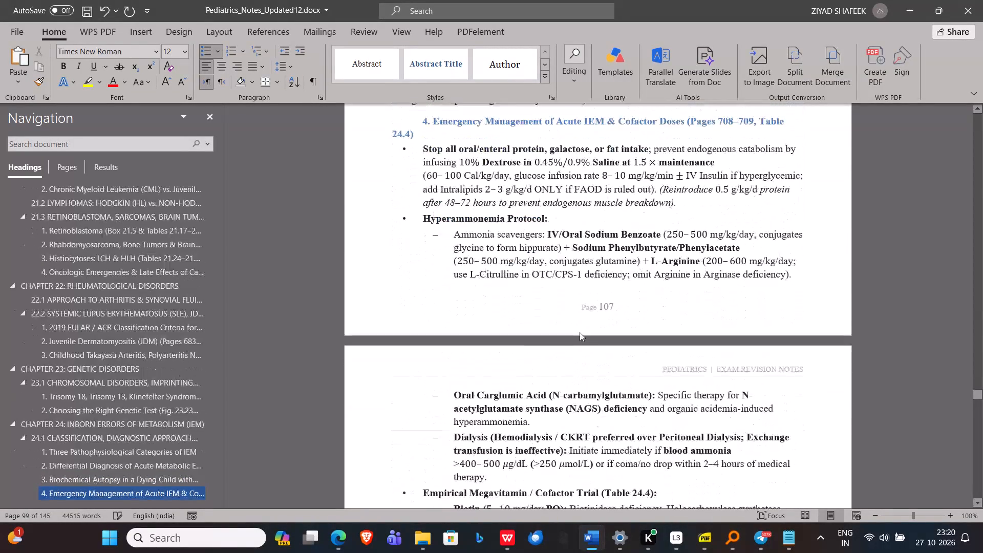
scroll(580, 332, down, 13)
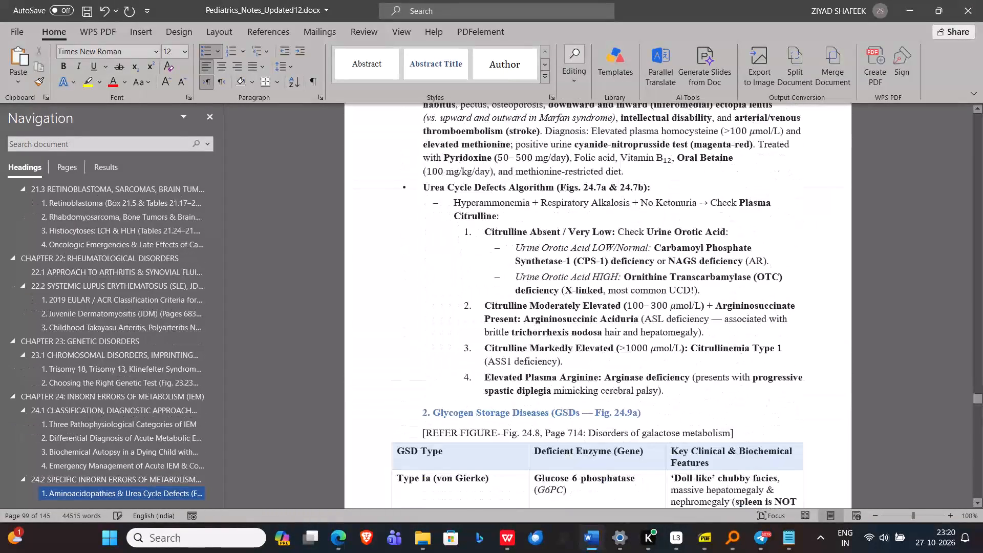
scroll(580, 332, down, 10)
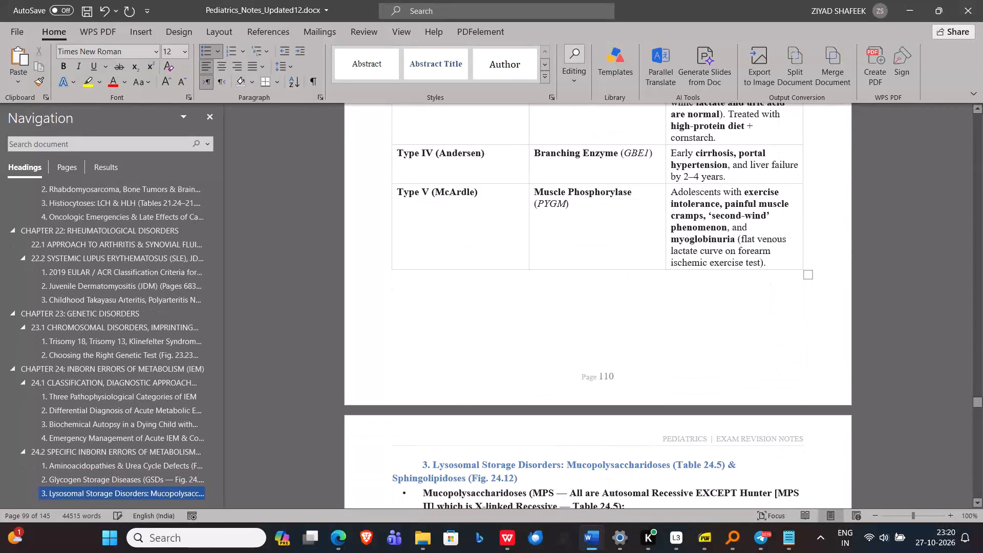
Check the resized text and tables from the lysosomal storage disorders in Chapter 24 to the end of Chapter 25 on inborn errors of immunity.
click(580, 332)
scroll(580, 332, up, 3)
scroll(580, 332, down, 15)
scroll(580, 332, up, 1)
scroll(580, 332, down, 2)
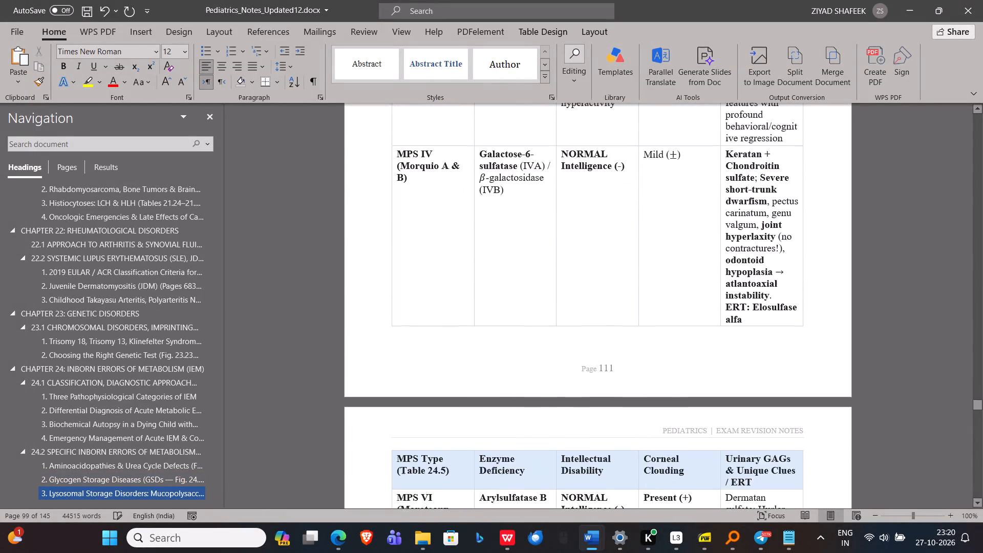
scroll(580, 332, down, 8)
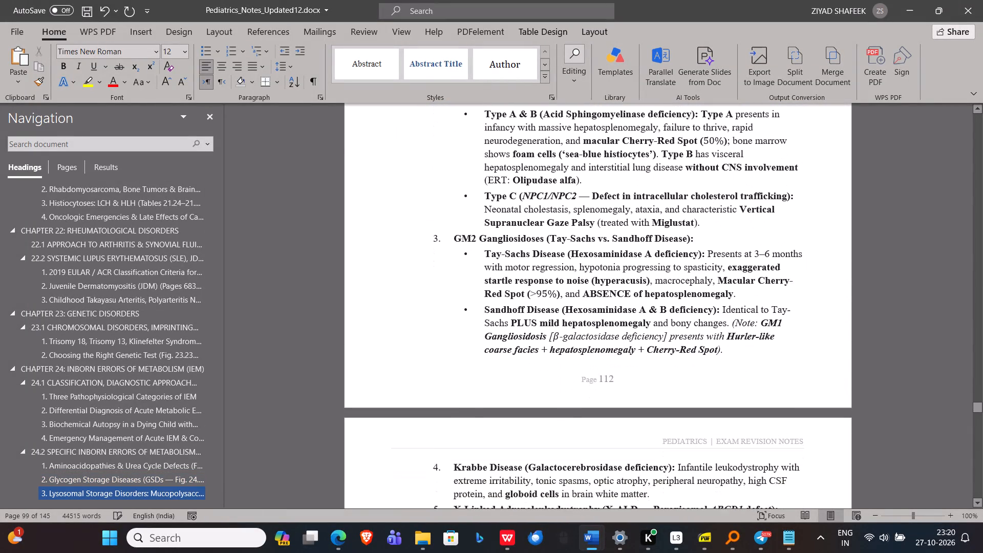
scroll(580, 332, down, 5)
scroll(580, 332, up, 1)
scroll(580, 332, down, 13)
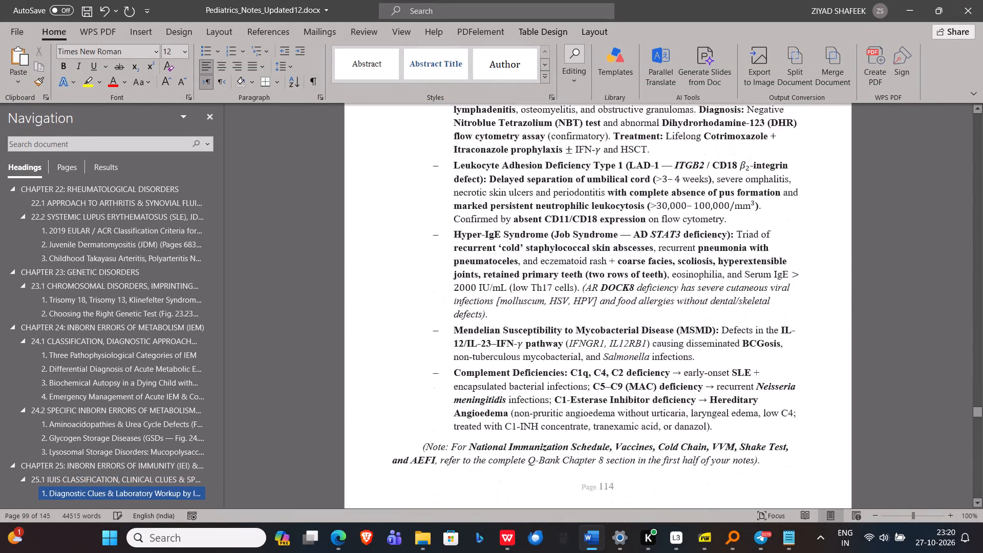
scroll(580, 332, down, 1)
scroll(580, 332, up, 4)
Switch to Microsoft Edge and bring up the ChatGPT conversation that contains the Pediatrics Notes Updated document.
key(alt+Tab)
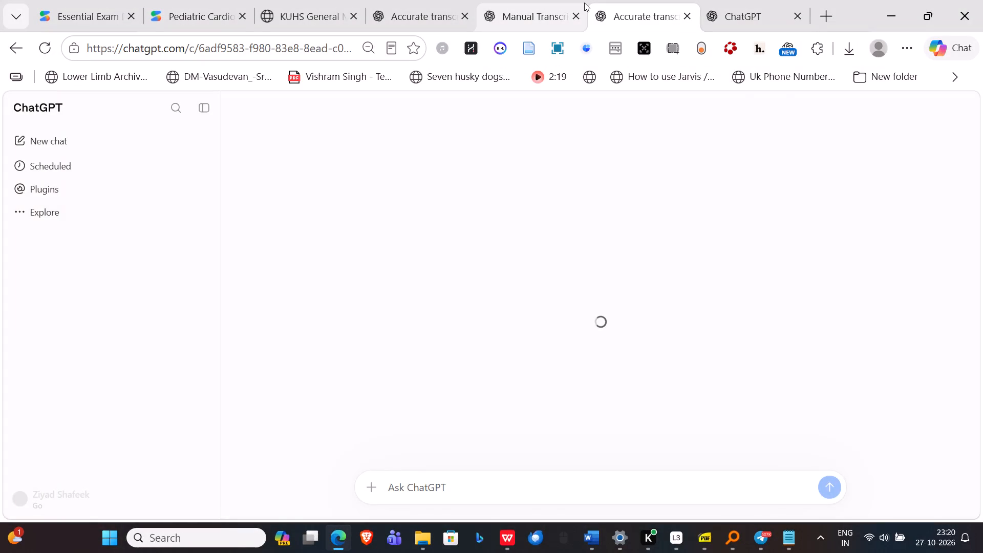
click(539, 0)
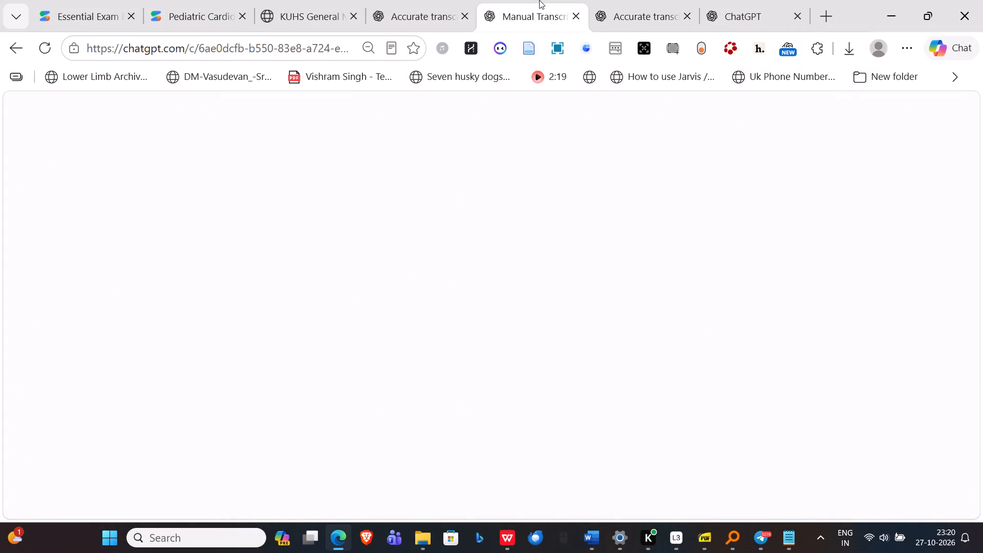
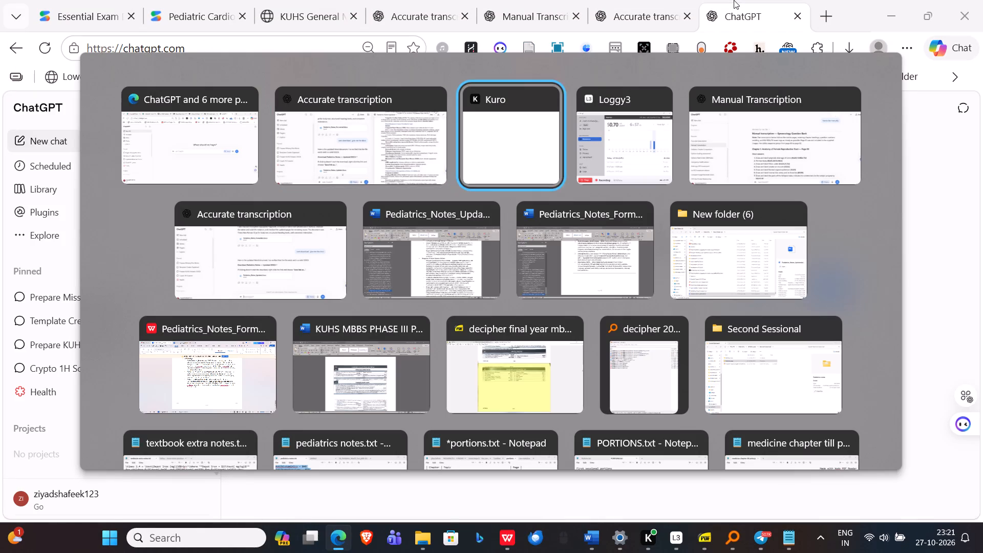
key(alt+Tab)
key(alt+Tab)
key(alt+Tab)
key(alt+Tab)
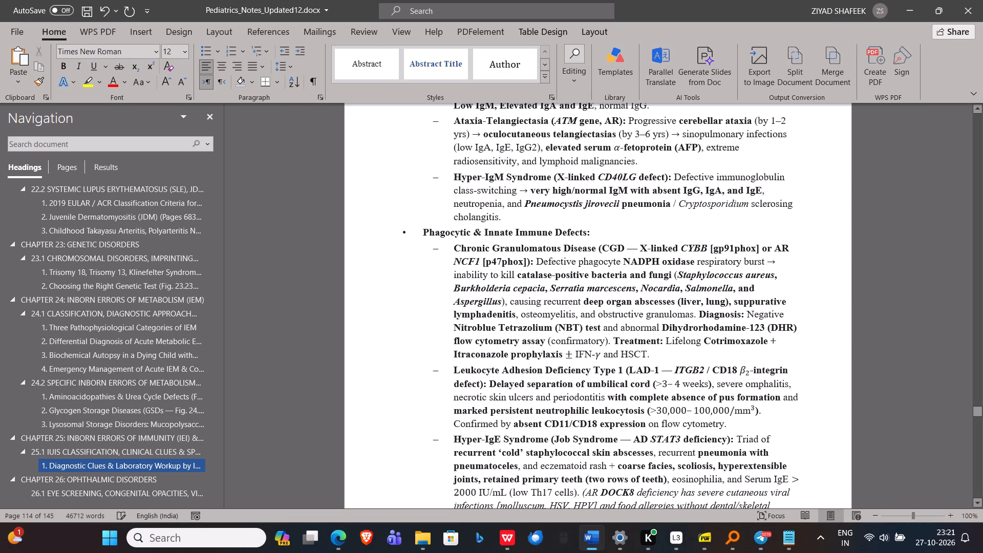
Check the text from the phagocytic immune defects in Chapter 25 through Chapter 26 to the tuberous sclerosis section in Chapter 27.
scroll(625, 256, down, 5)
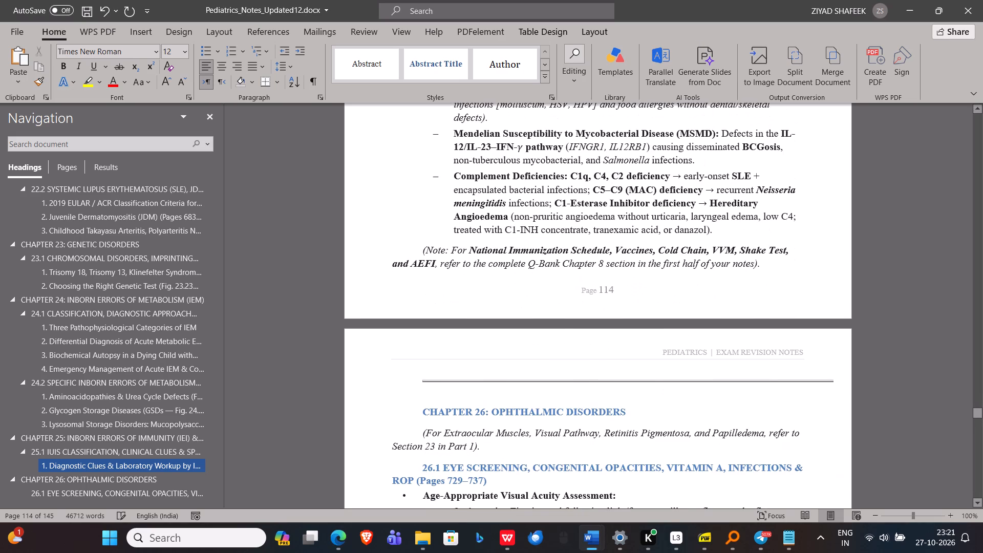
scroll(625, 256, up, 5)
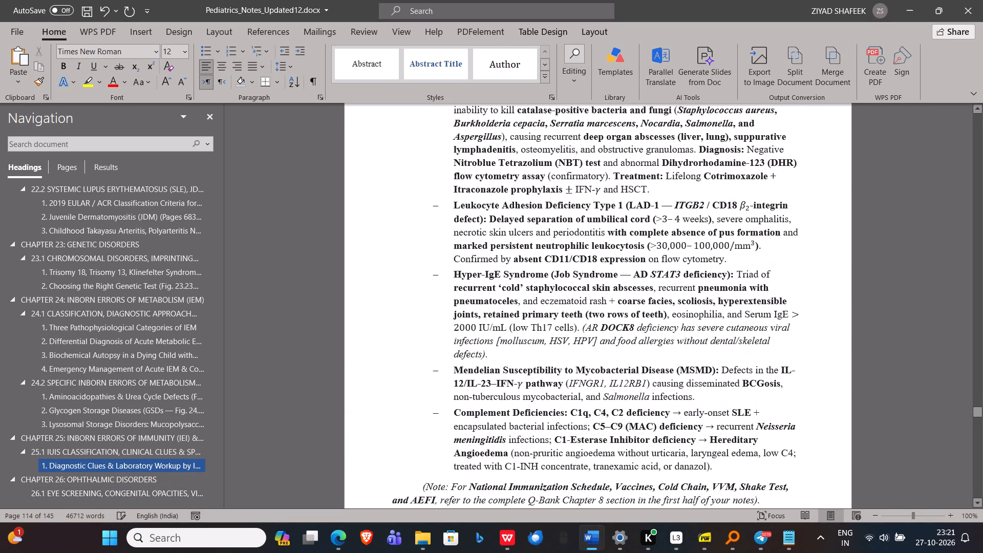
scroll(625, 256, up, 2)
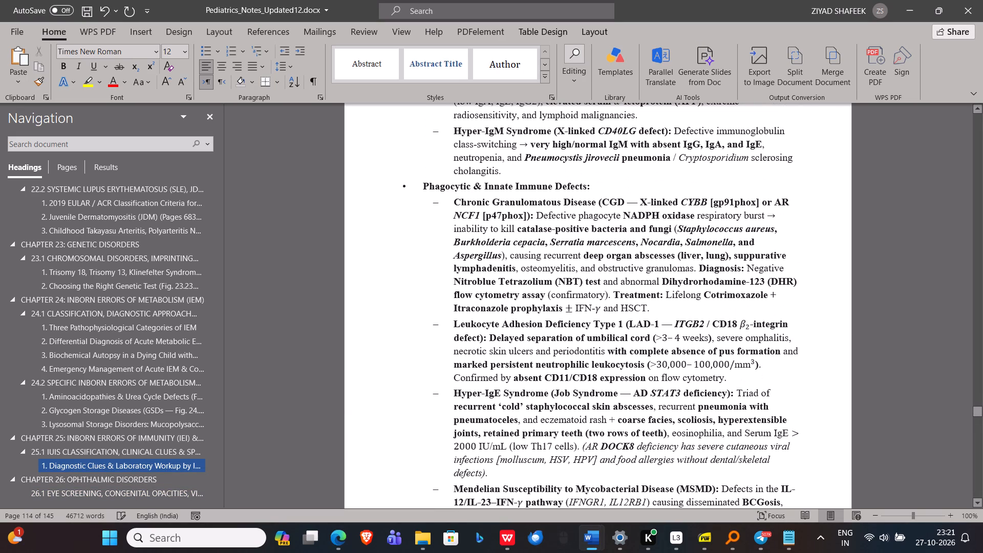
scroll(625, 256, down, 20)
scroll(625, 256, down, 20)
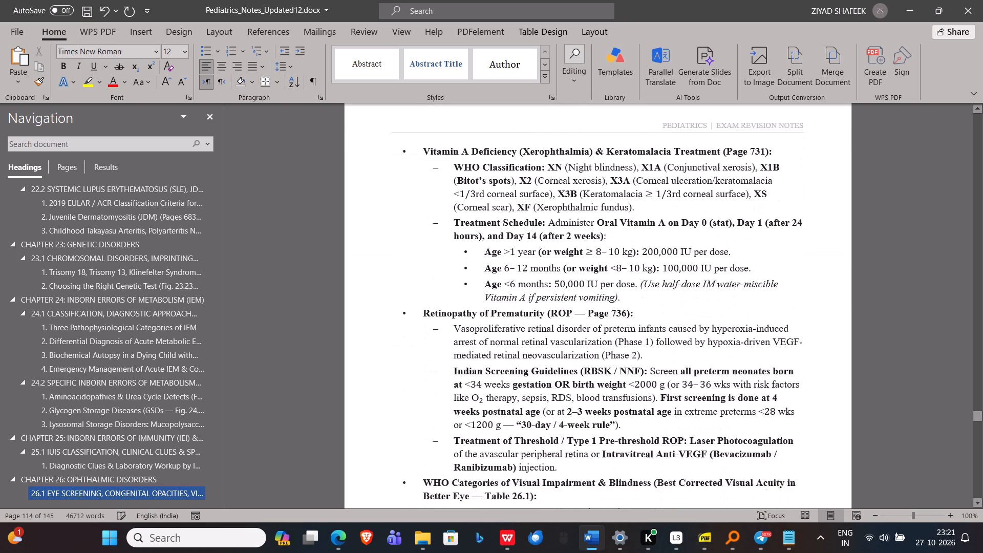
scroll(625, 256, down, 3)
scroll(625, 256, up, 1)
scroll(625, 256, down, 17)
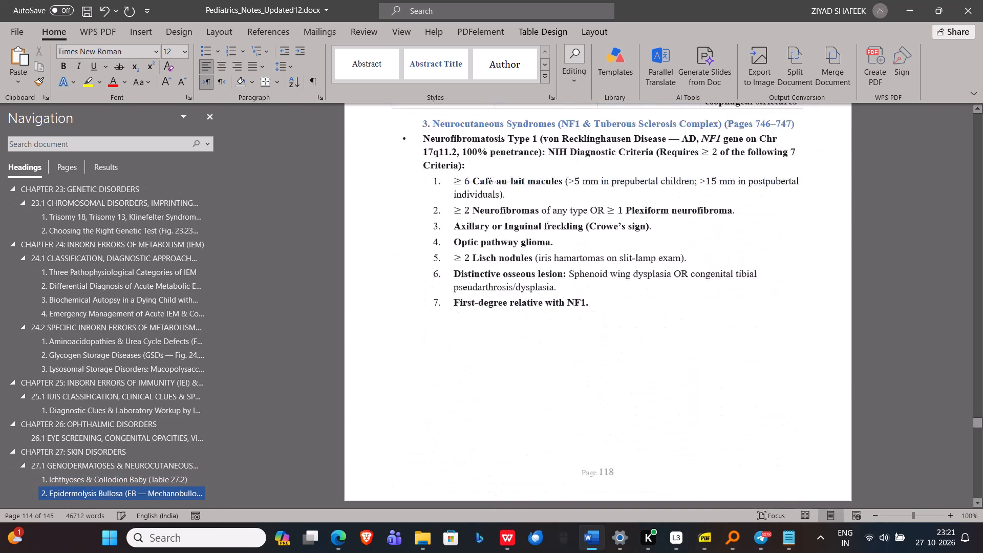
scroll(625, 256, down, 3)
scroll(625, 256, up, 1)
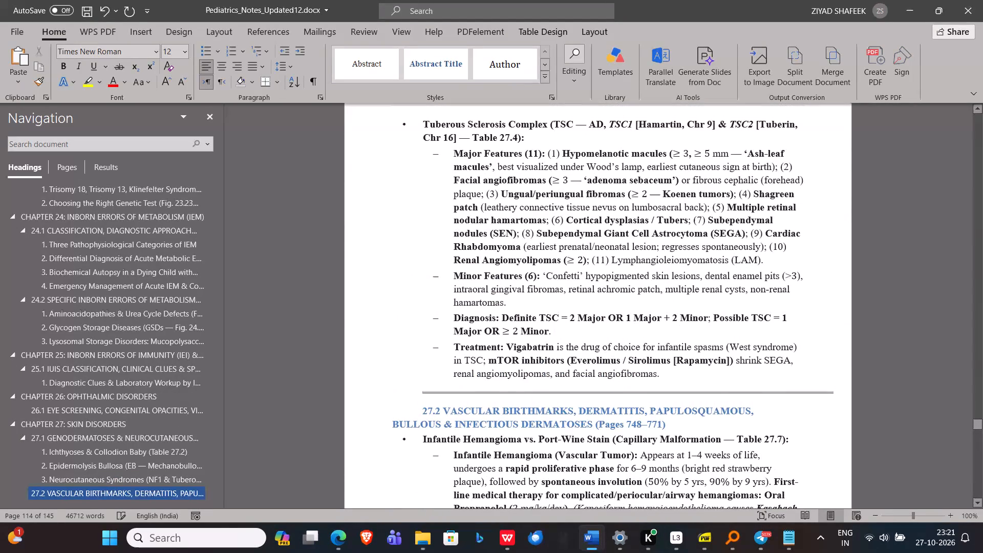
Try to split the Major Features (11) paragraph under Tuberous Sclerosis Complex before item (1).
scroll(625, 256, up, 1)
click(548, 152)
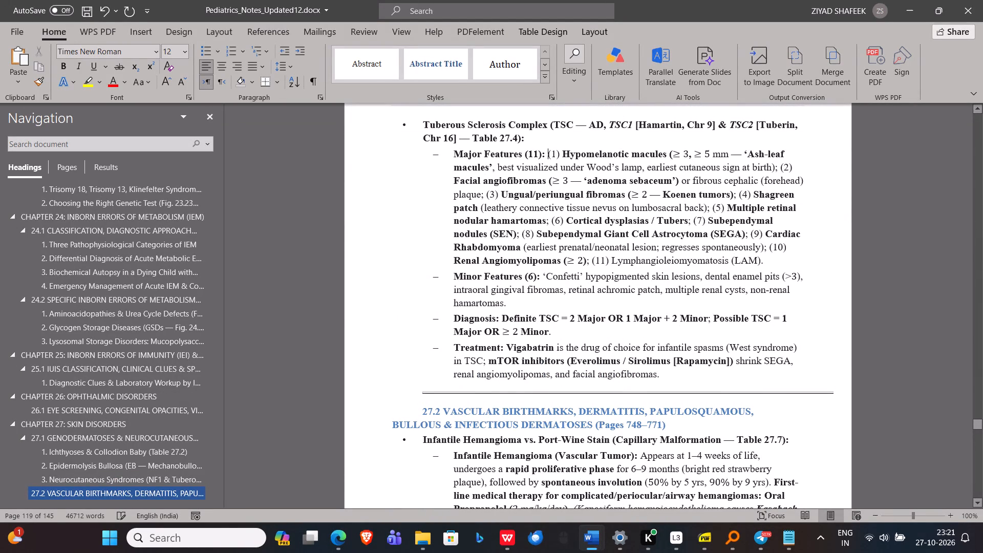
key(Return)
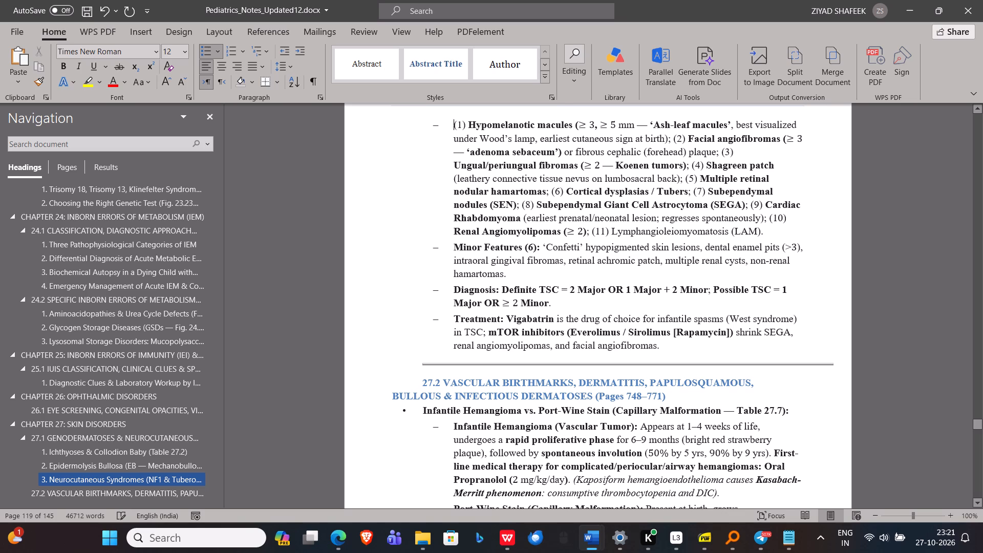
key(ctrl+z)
Check the text and tables from section 27.2 through Chapters 28 and 29 to the bedside procedures table in Chapter 30.
scroll(681, 237, down, 20)
scroll(681, 237, down, 14)
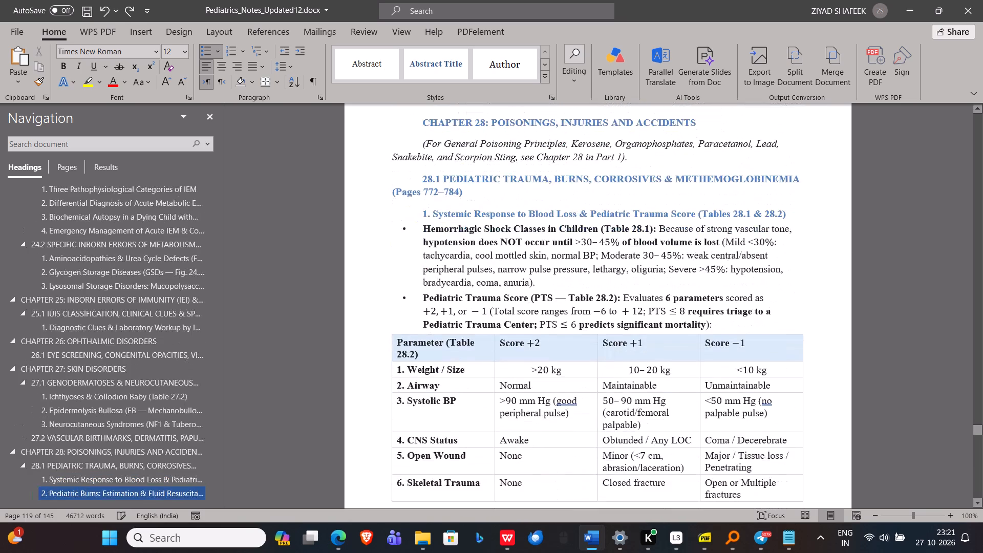
scroll(681, 237, up, 5)
scroll(681, 237, down, 17)
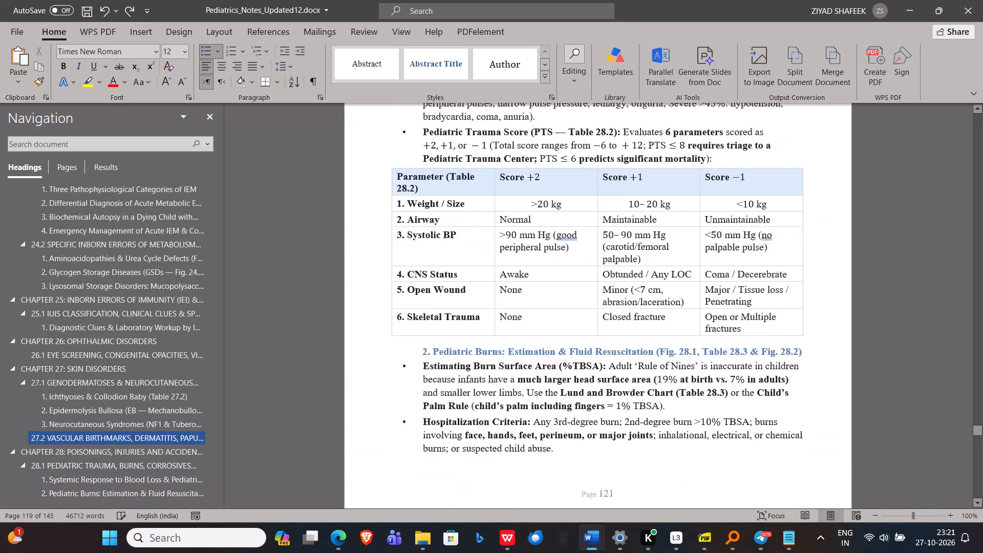
scroll(681, 237, down, 15)
scroll(681, 237, down, 20)
scroll(681, 237, down, 4)
scroll(681, 237, up, 3)
scroll(681, 237, down, 16)
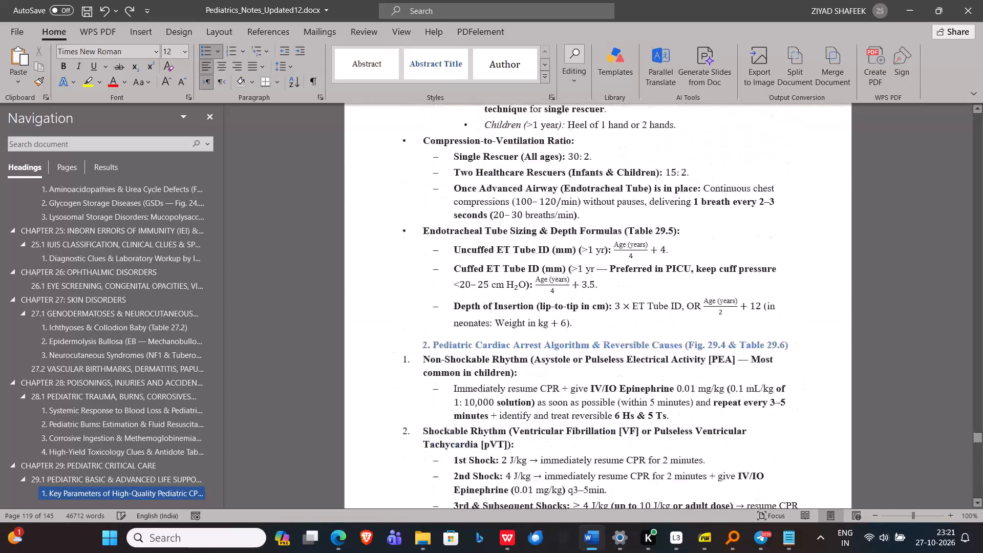
scroll(681, 237, down, 20)
scroll(681, 237, down, 9)
scroll(681, 237, up, 3)
scroll(681, 237, down, 20)
scroll(681, 237, down, 18)
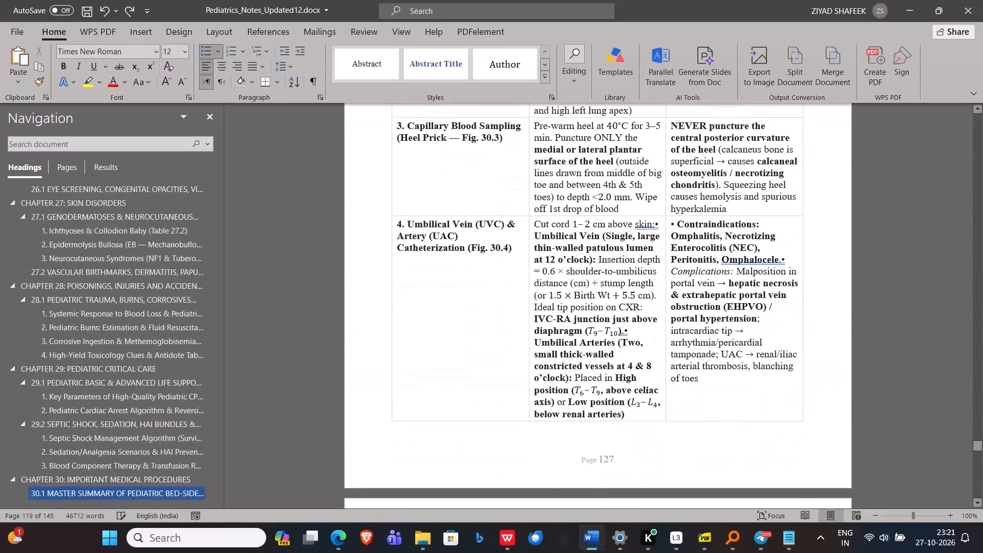
Check the text and tables from the procedures in Chapter 30 through Chapter 31 to the IMNCI master chart in Chapter 32.
scroll(681, 237, down, 20)
scroll(681, 237, down, 20)
scroll(681, 237, down, 10)
scroll(681, 237, up, 3)
scroll(681, 237, down, 8)
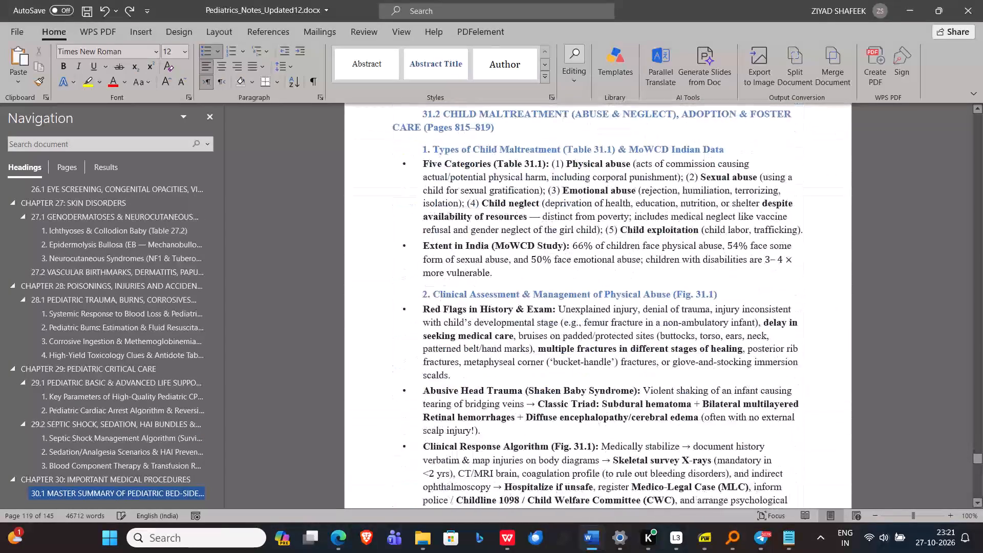
scroll(681, 237, down, 5)
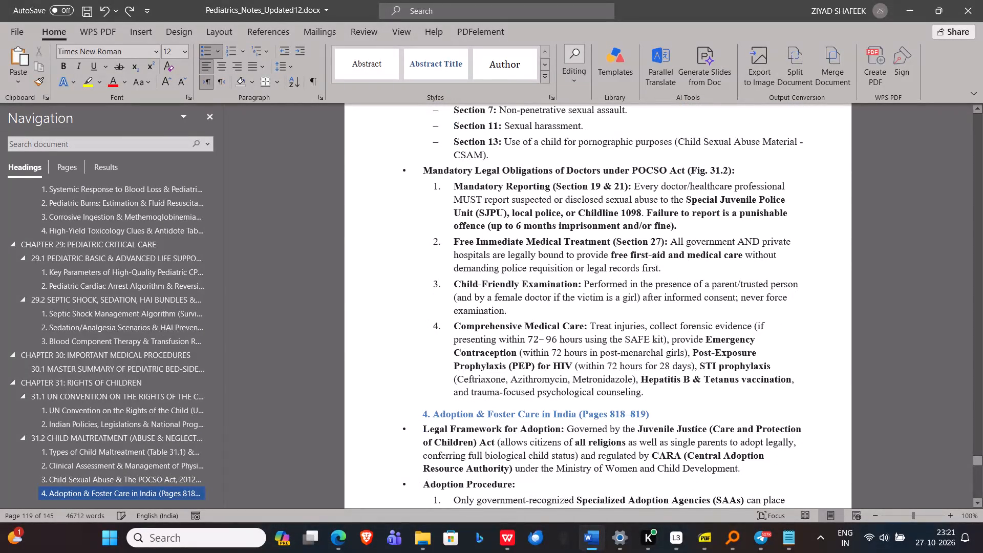
drag(977, 458, 982, 469)
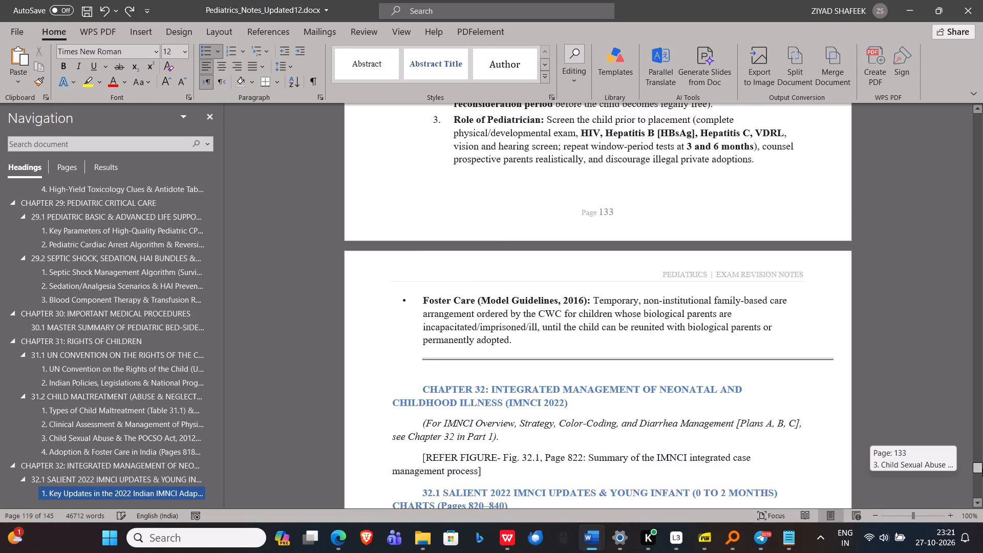
drag(982, 469, 980, 494)
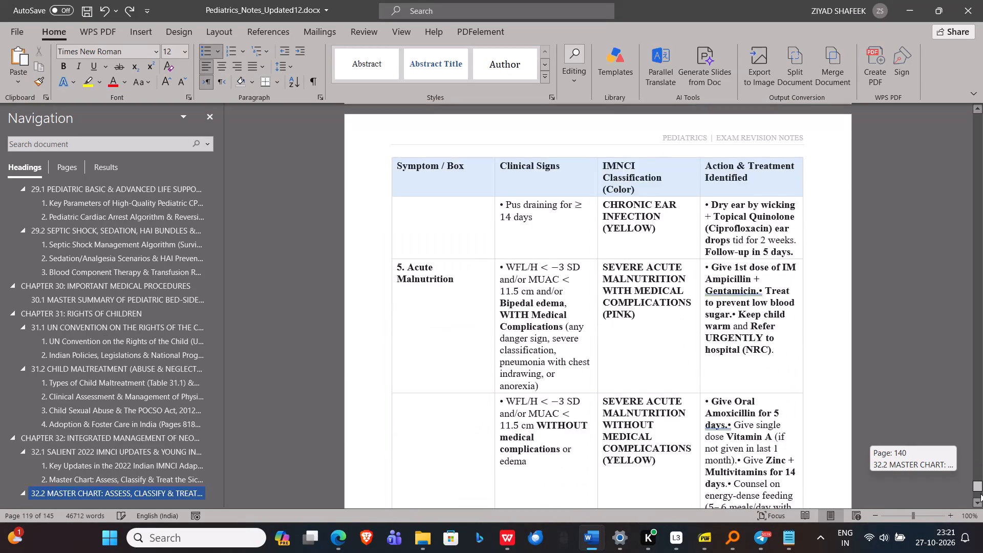
Go back through the chapters and heading outline to find the start of the supplementary textbook notes section.
drag(980, 494, 982, 291)
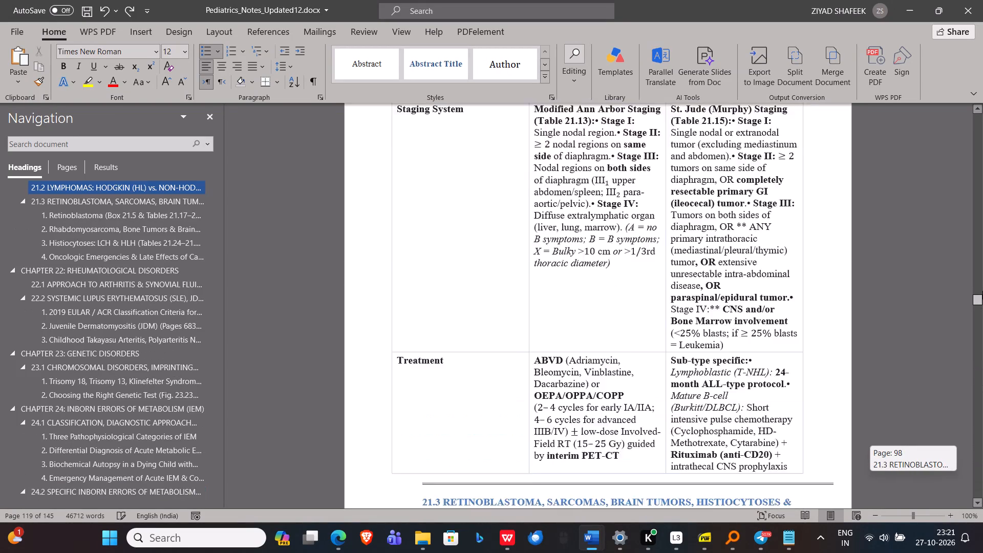
drag(982, 291, 982, 290)
scroll(869, 281, down, 3)
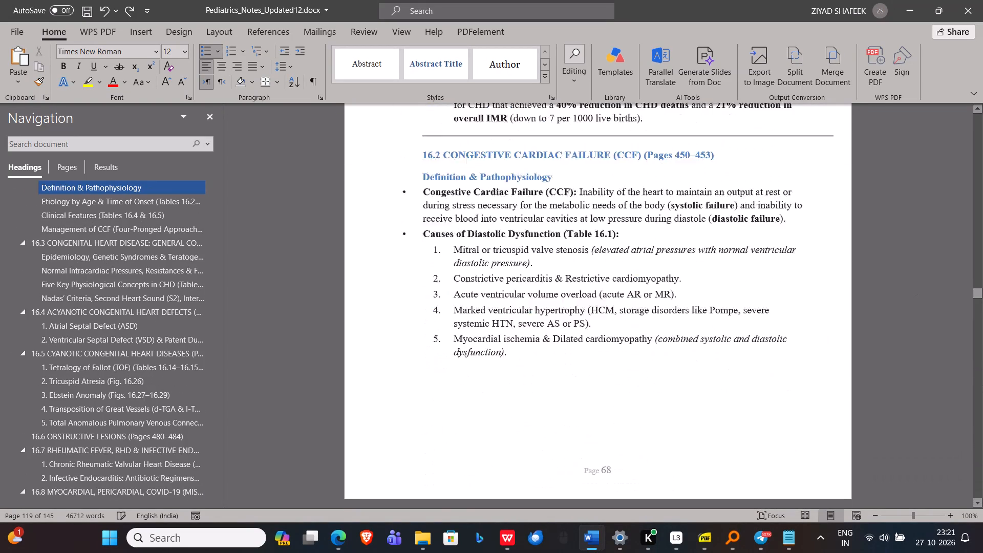
scroll(818, 406, down, 2)
scroll(818, 406, up, 2)
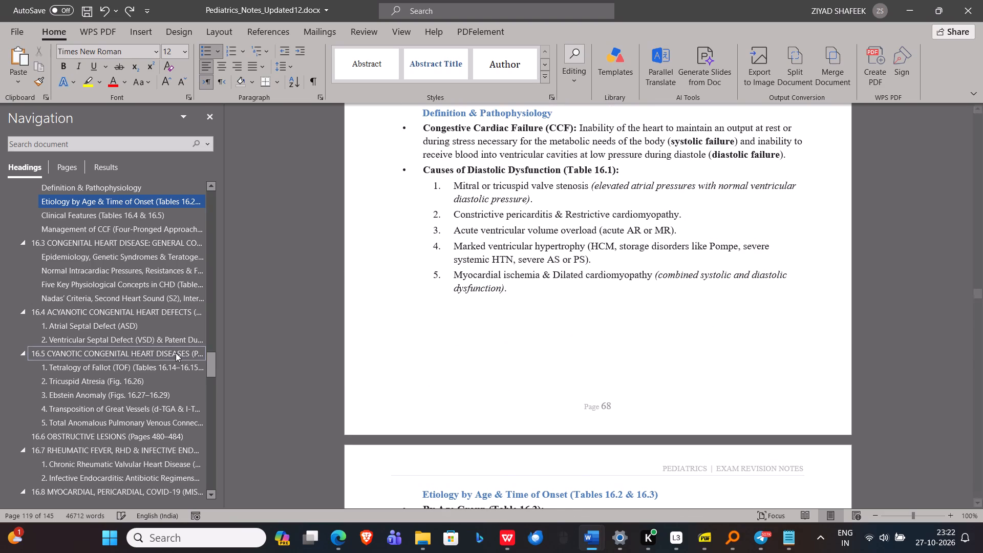
scroll(176, 353, down, 8)
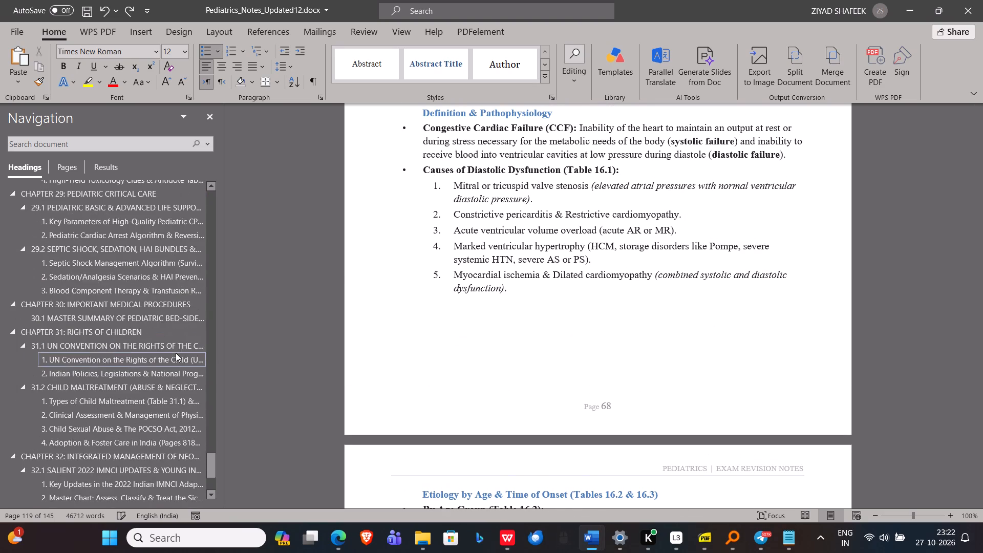
scroll(176, 353, down, 1)
scroll(176, 353, up, 20)
scroll(176, 353, up, 9)
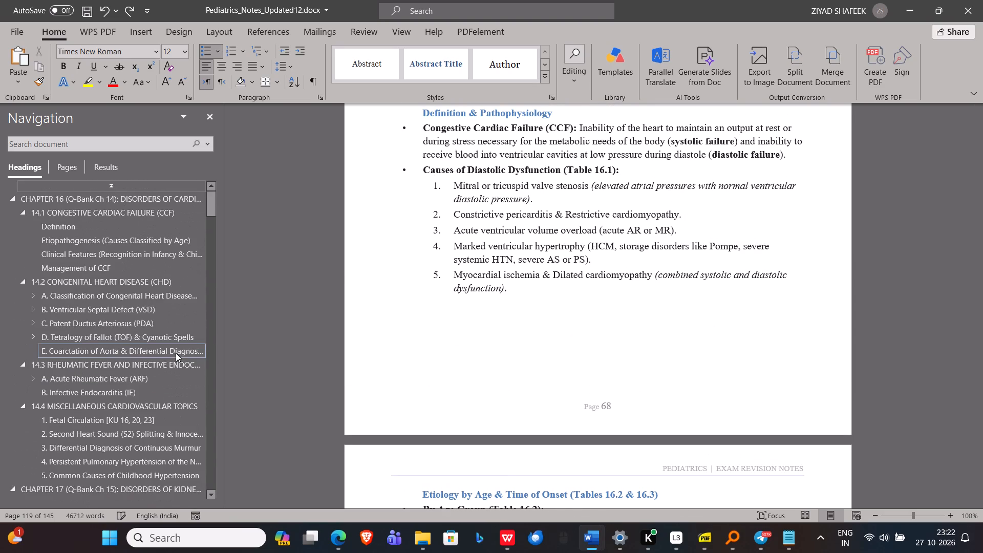
scroll(176, 353, down, 5)
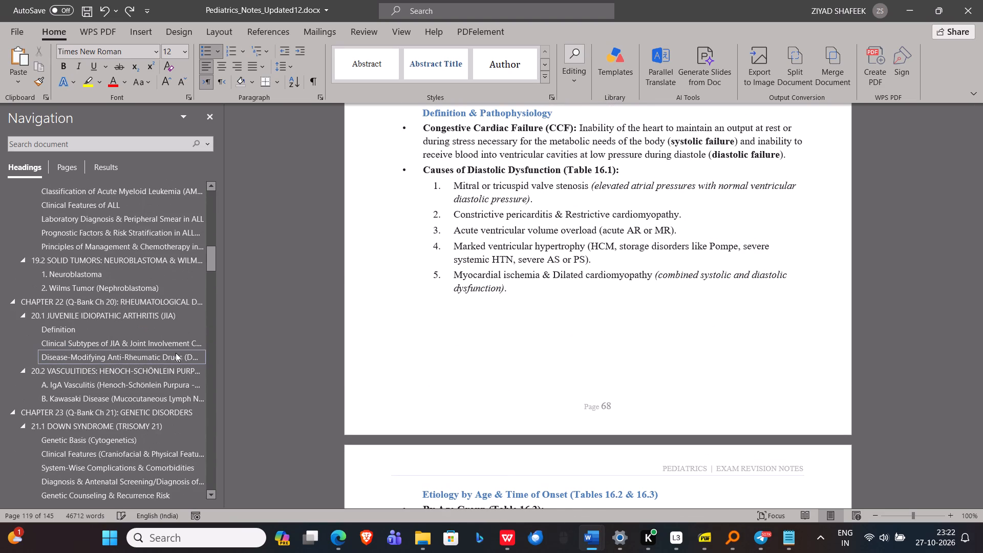
scroll(176, 353, down, 4)
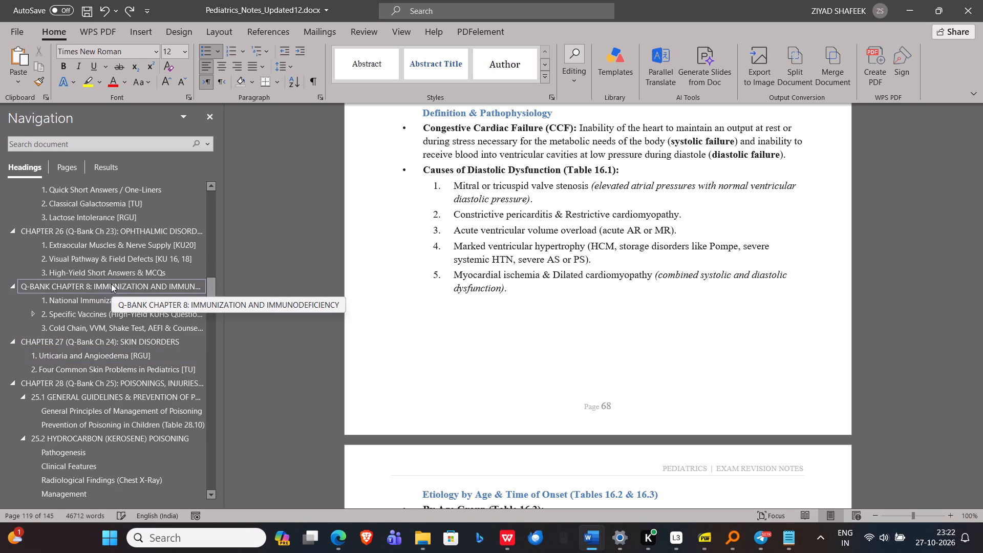
scroll(110, 318, down, 3)
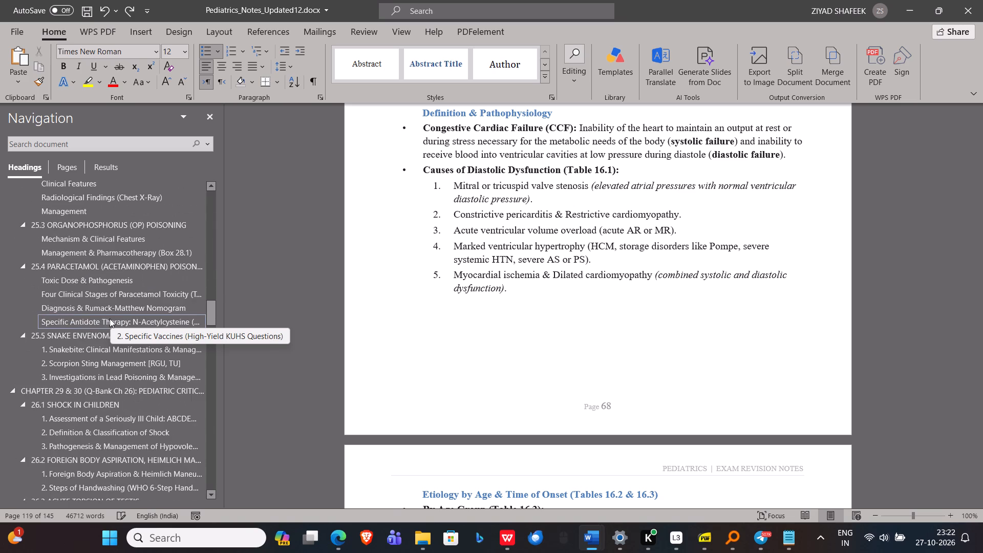
scroll(110, 318, down, 4)
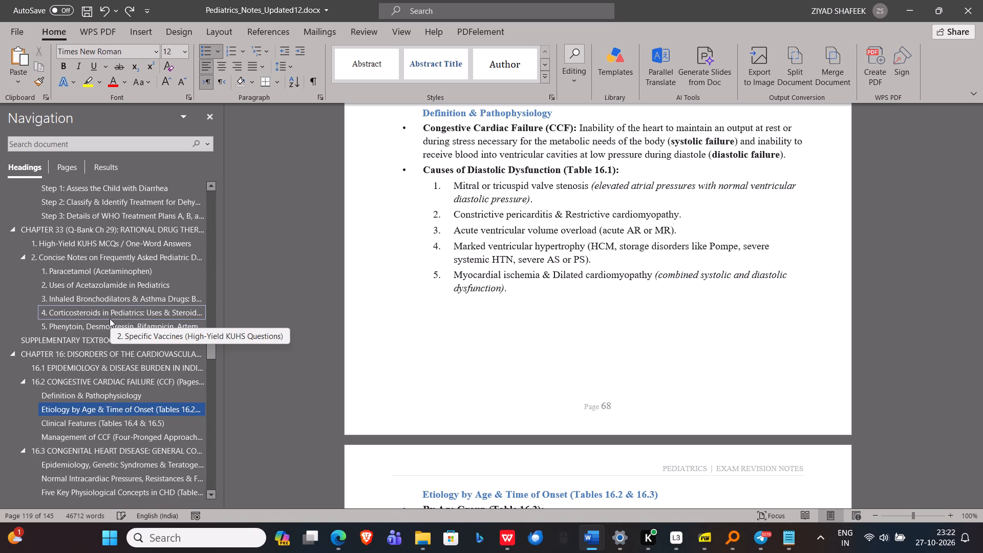
scroll(110, 318, down, 1)
click(105, 342)
Enlarge the 'SUPPLEMENTARY TEXTBOOK NOTES — EXPANDED COVERAGE' heading to 26 pt.
scroll(485, 266, up, 1)
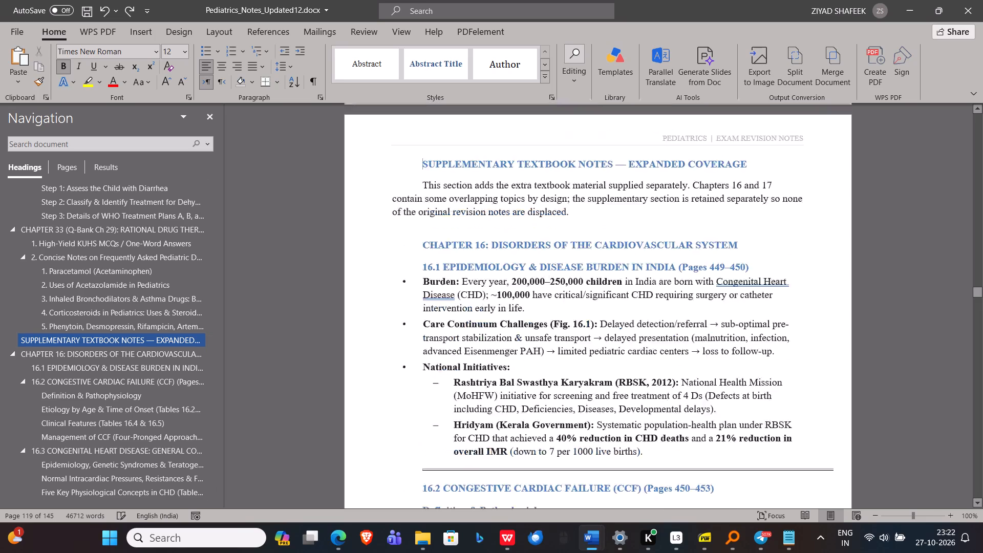
scroll(485, 266, up, 1)
drag(761, 293, 450, 311)
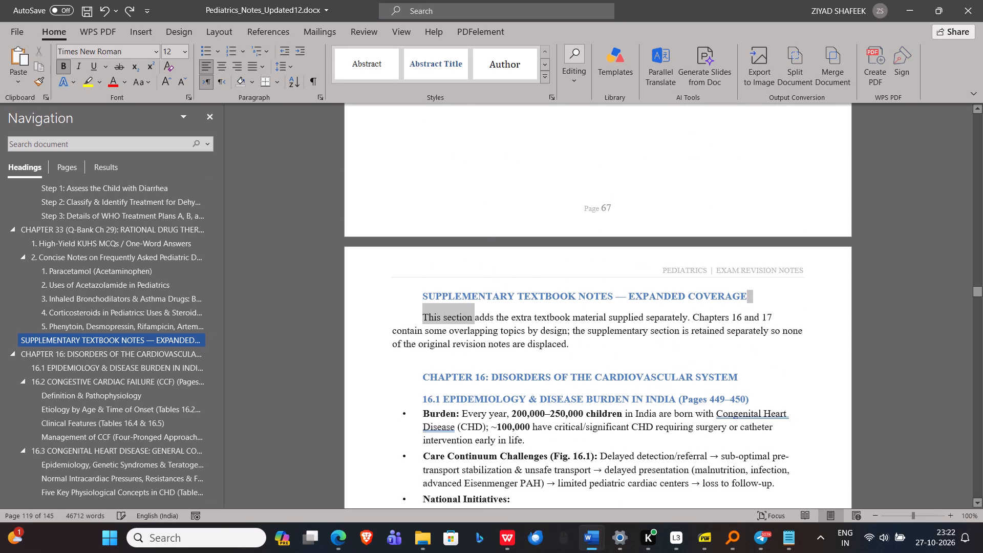
drag(450, 311, 420, 299)
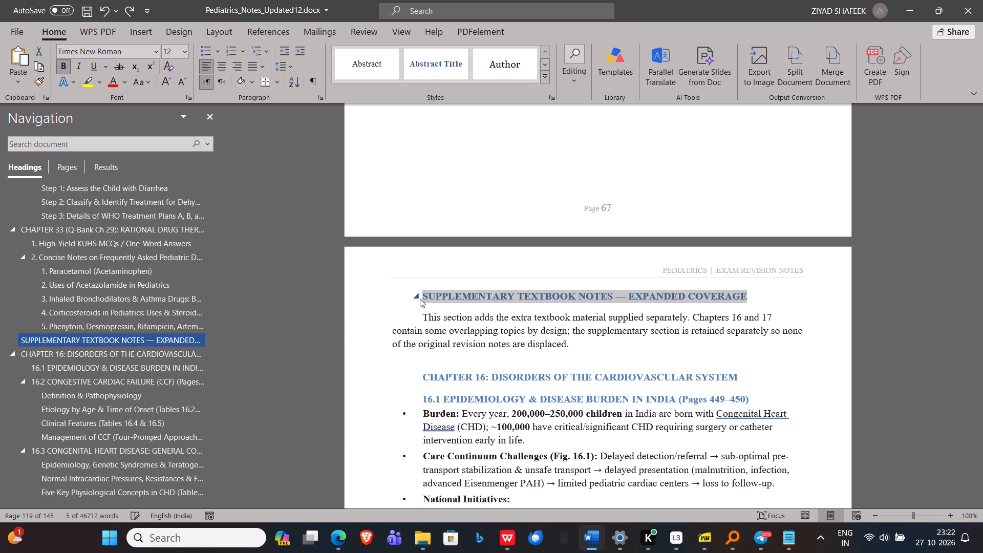
key(ctrl+shift+period)
key(ctrl+shift+period)
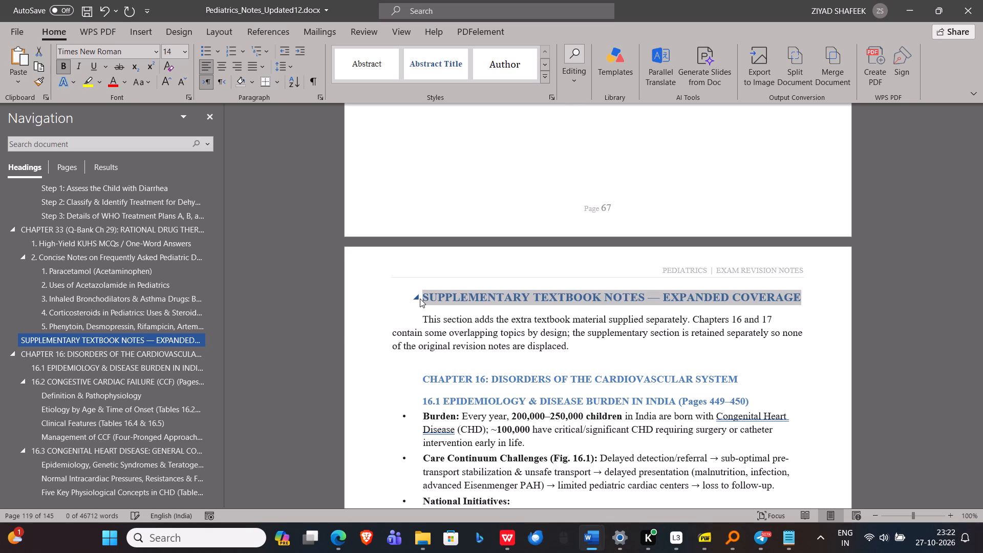
key(ctrl+shift+period)
key(ctrl+shift+period)
key(ctrl+shift+period)
key(ctrl+shift+period)
key(ctrl+shift+period)
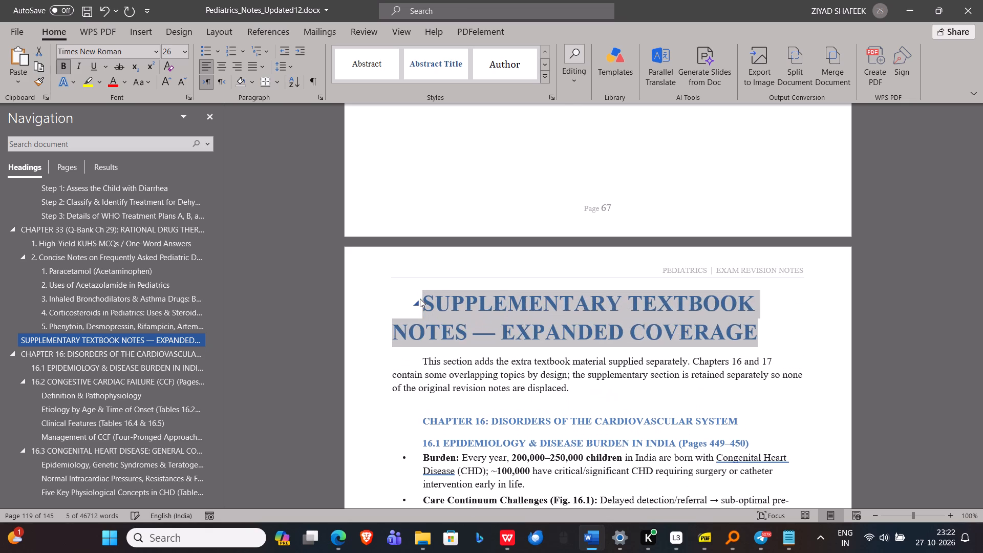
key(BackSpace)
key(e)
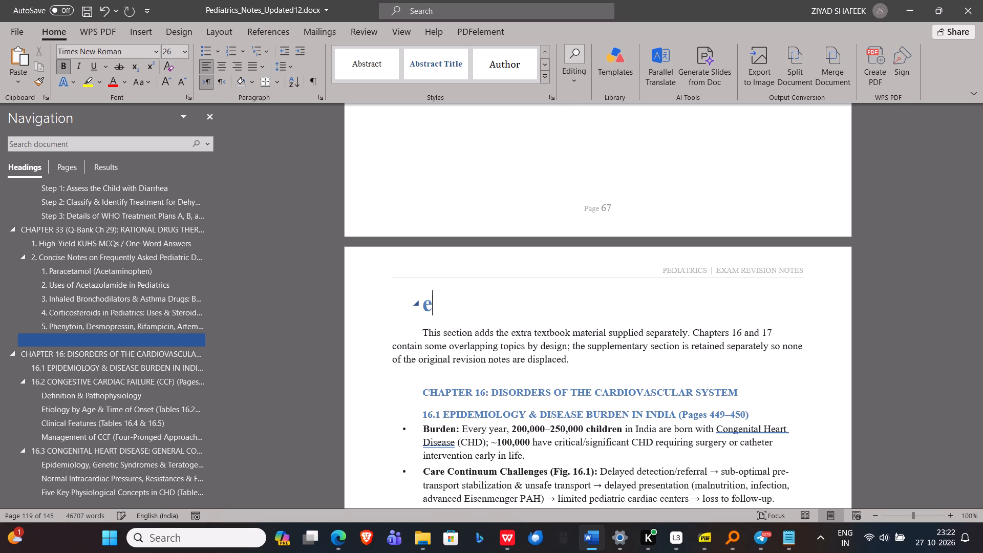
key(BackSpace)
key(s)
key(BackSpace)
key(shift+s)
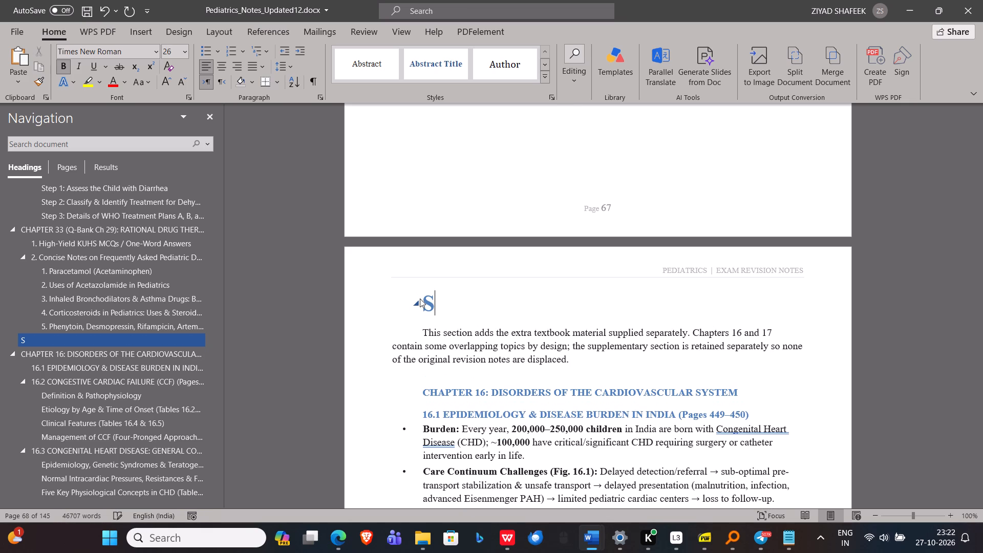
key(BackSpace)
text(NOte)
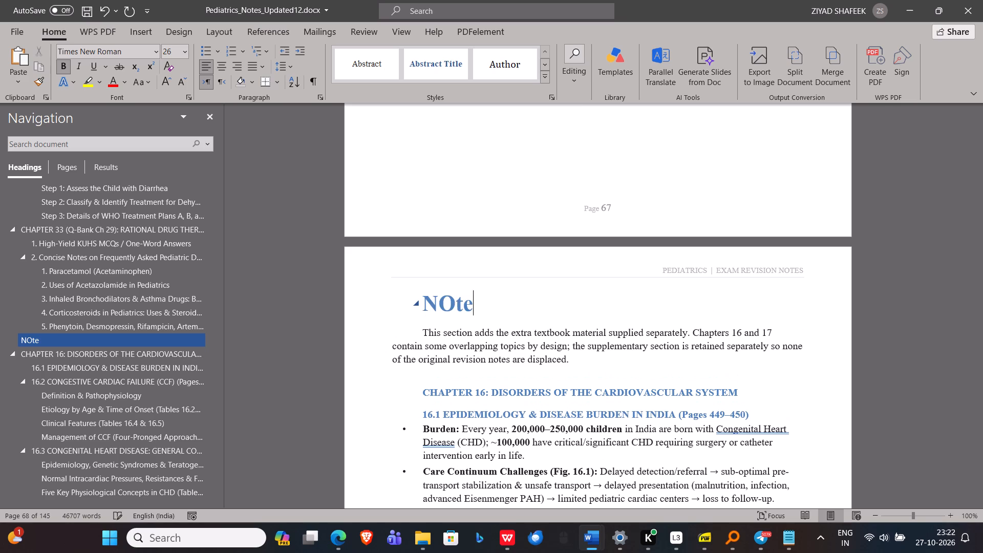
Delete the supplementary section's heading together with the introductory paragraph below it, above the Chapter 16 heading.
drag(589, 370, 411, 318)
click(567, 355)
drag(578, 358, 437, 312)
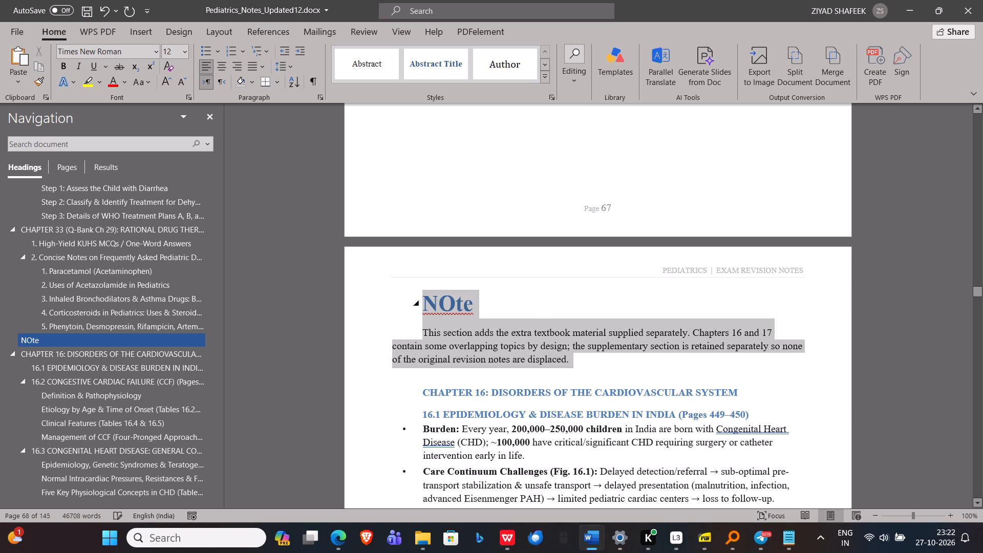
text(no)
key(BackSpace)
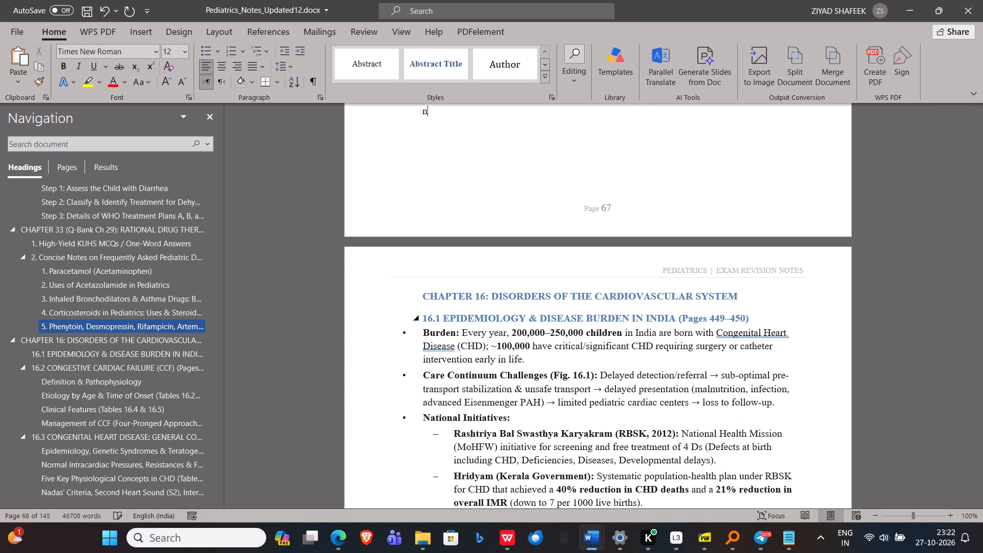
key(BackSpace)
Insert a break that starts a fresh page above the Chapter 16 heading and set its text size to 18 pt.
key(ctrl+shift+Return)
key(ctrl+shift+Return)
key(ctrl+shift+Return)
key(BackSpace)
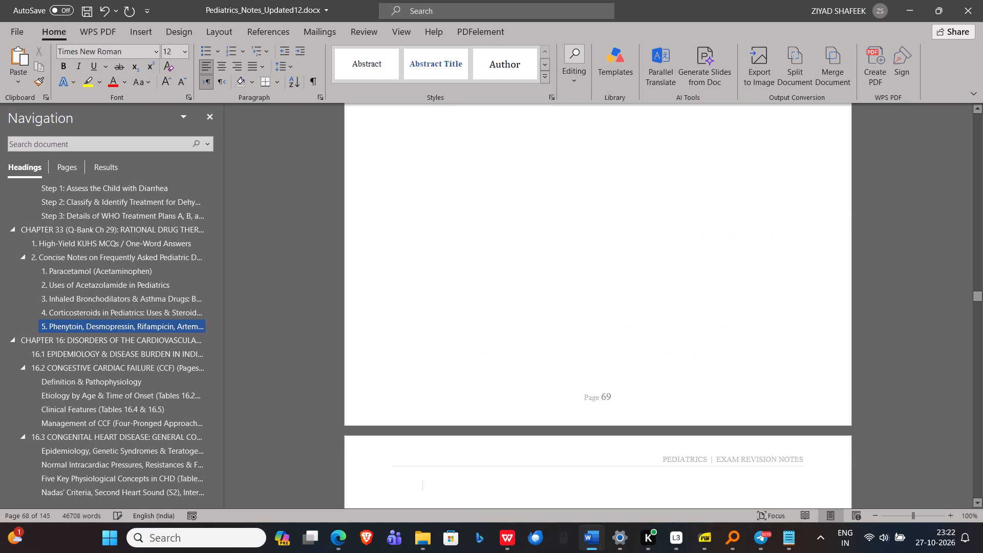
key(BackSpace)
key(ctrl+shift+period)
key(ctrl+shift+period)
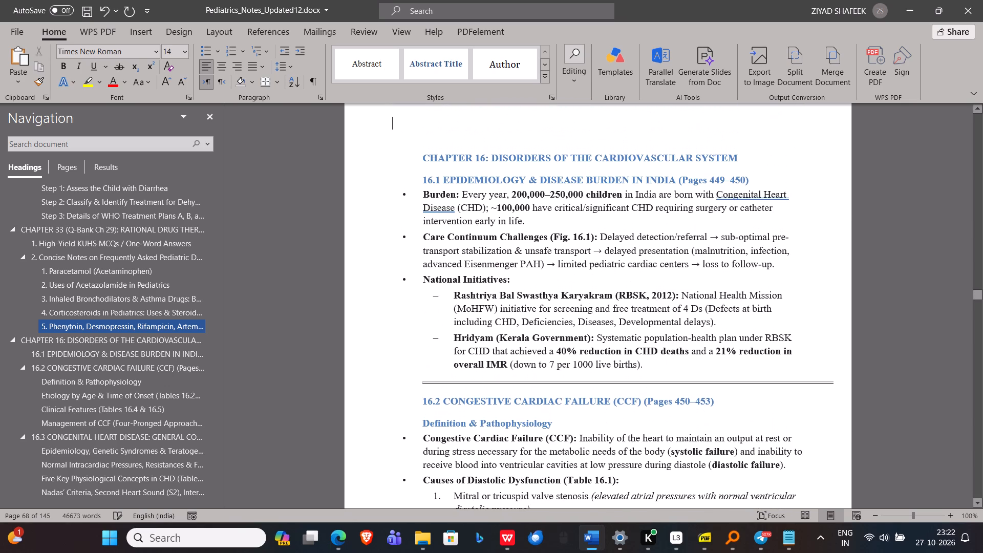
key(ctrl+shift+period)
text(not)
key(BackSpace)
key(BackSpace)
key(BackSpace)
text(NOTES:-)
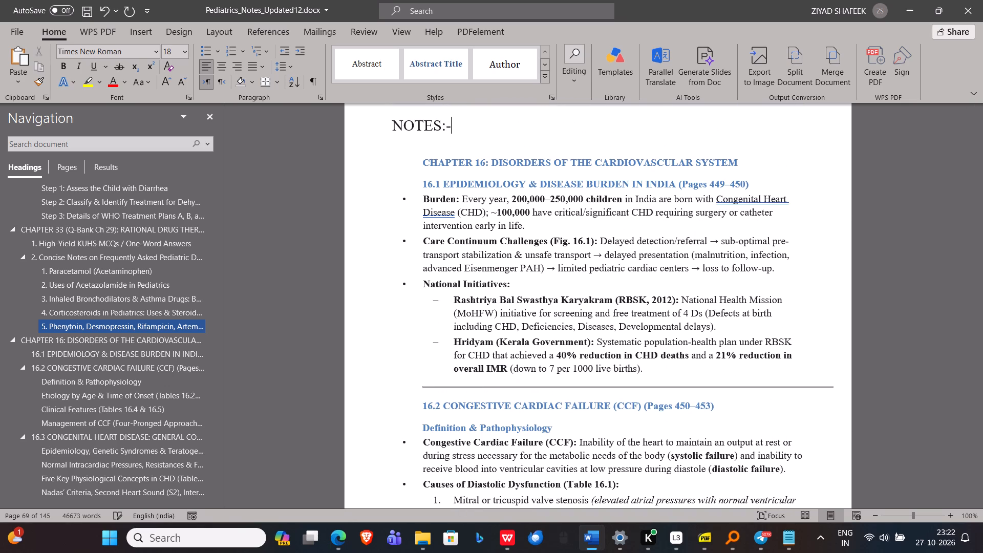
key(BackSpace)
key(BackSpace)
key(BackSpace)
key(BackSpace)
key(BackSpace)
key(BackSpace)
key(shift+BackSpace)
Enter the title 'SUPPLEMENTARY NOTES' on the empty line above the Chapter 16 heading.
text(su)
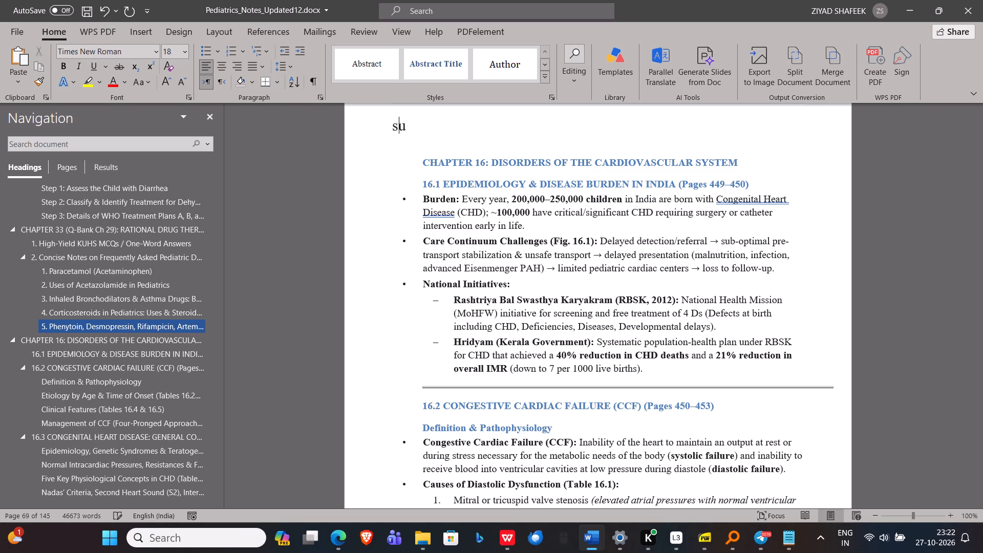
key(BackSpace)
key(BackSpace)
text(SUPLL)
key(shift+BackSpace)
key(shift+BackSpace)
key(shift+BackSpace)
text(PPLEMENTARY NOTES)
Start a new line below the title with the text 'Note to readers:'.
key(shift+Return)
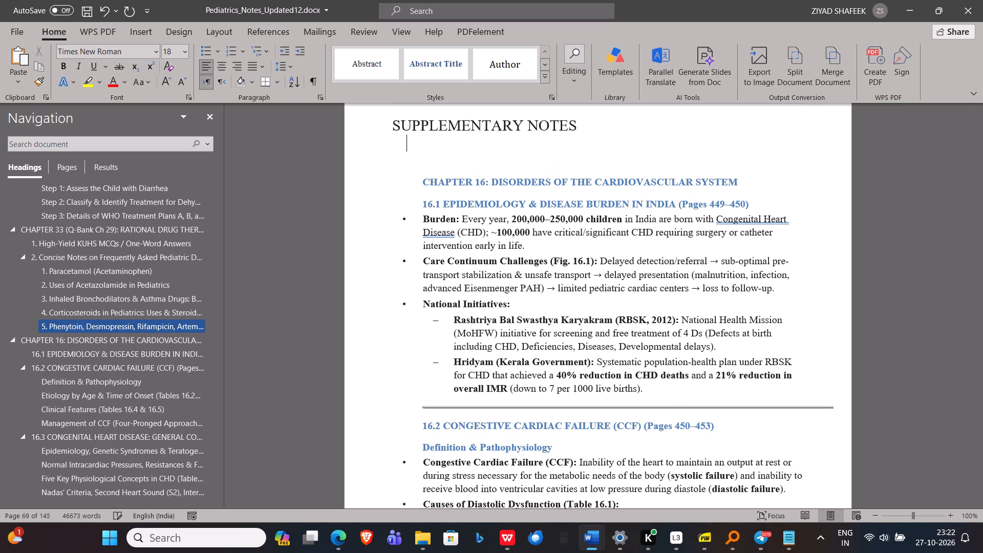
text(Note:)
key(BackSpace)
key(BackSpace)
key(BackSpace)
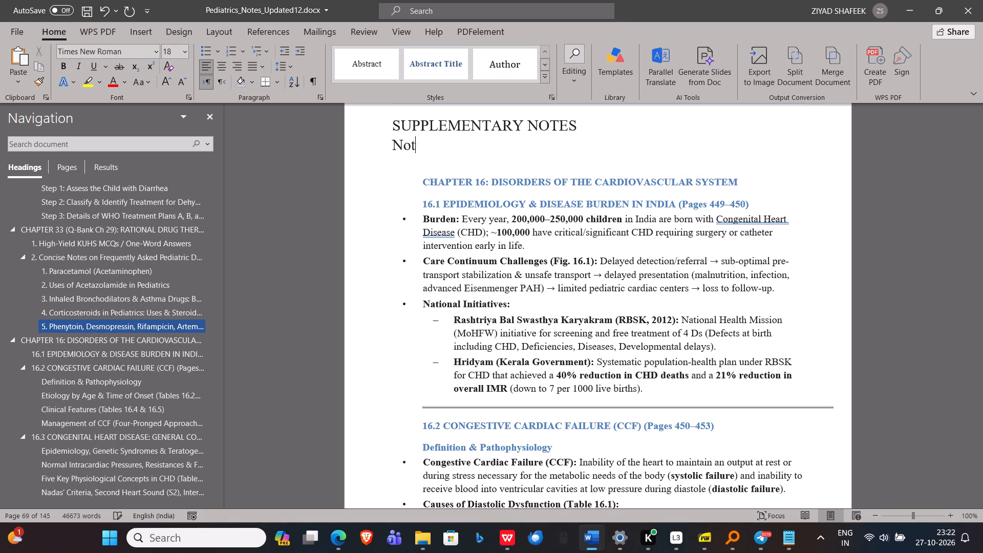
key(BackSpace)
key(shift+BackSpace)
text(Note to readers:)
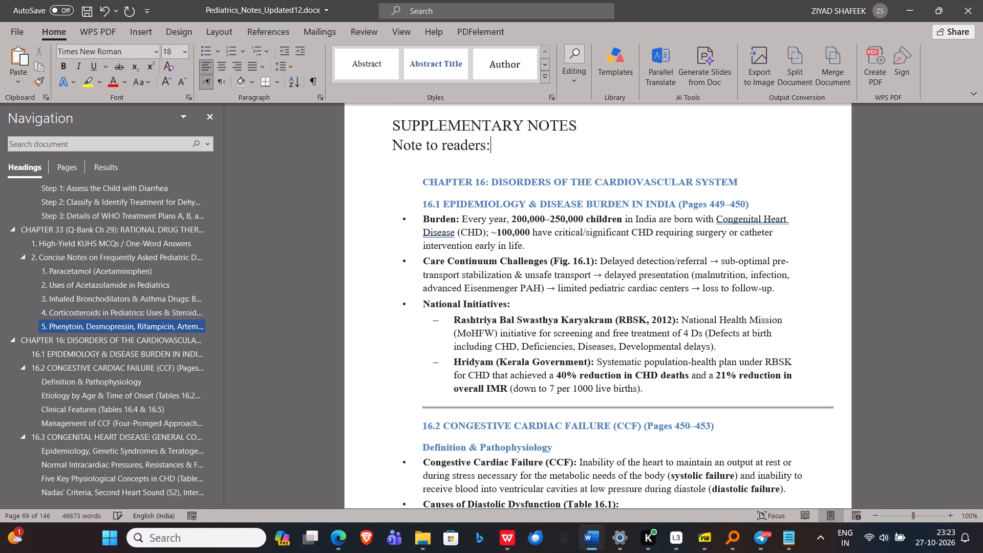
Continue the readers' note with '- since the portions for the exams have few previous year questions, the'.
text(- since the portions for the exams have few pre)
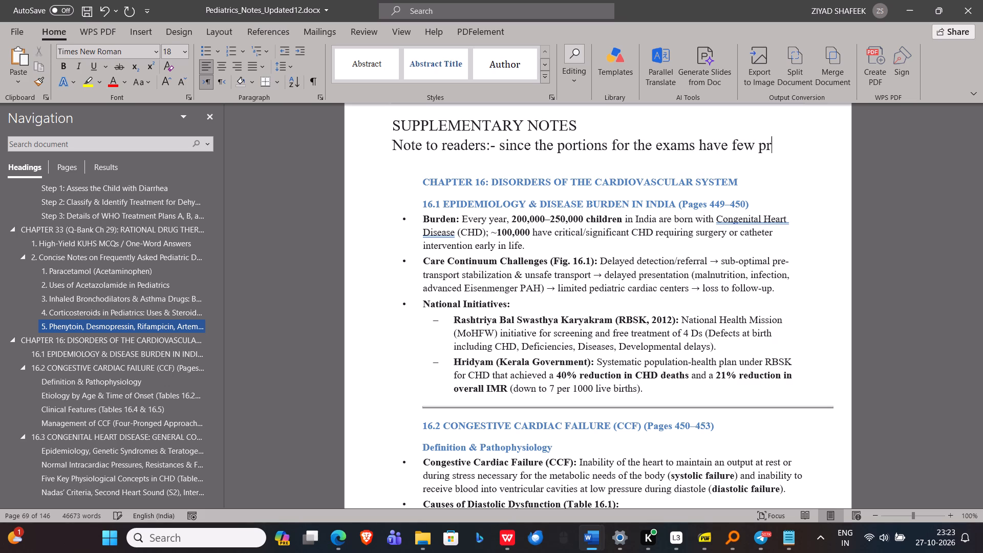
text(voius ye)
key(BackSpace)
key(BackSpace)
key(BackSpace)
key(BackSpace)
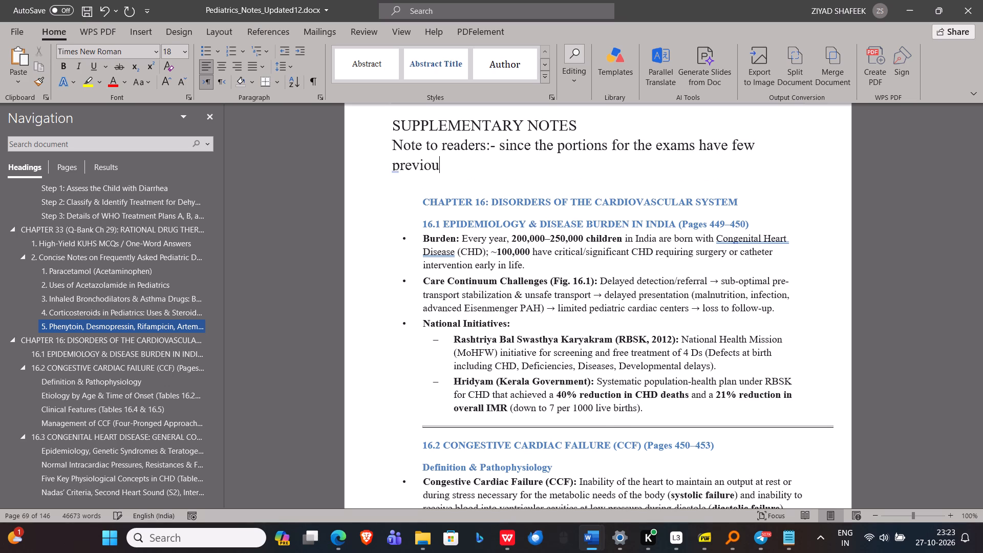
text(s year questions, the)
key(space)
Complete the note's sentence with 'following notes are based on the textbook chapters covering remaining portions.'.
text(following notes are based on the textbook chapters covering Non- uq)
key(BackSpace)
key(BackSpace)
key(BackSpace)
text(uq)
key(BackSpace)
key(BackSpace)
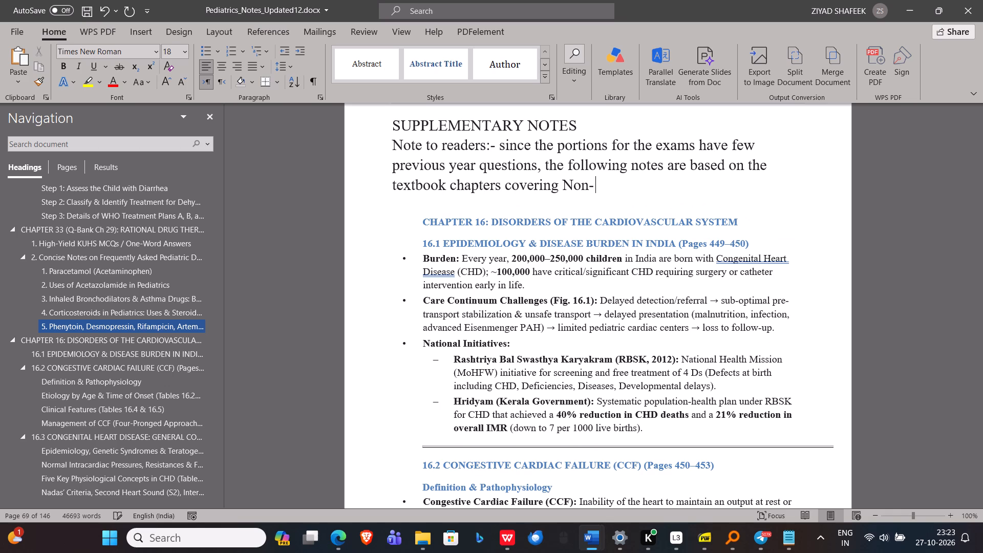
key(BackSpace)
key(BackSpace)
key(BackSpace)
key(BackSpace)
key(BackSpace)
key(space)
text(remaining pro)
key(BackSpace)
key(BackSpace)
text(ortions. Ple)
key(BackSpace)
key(BackSpace)
key(BackSpace)
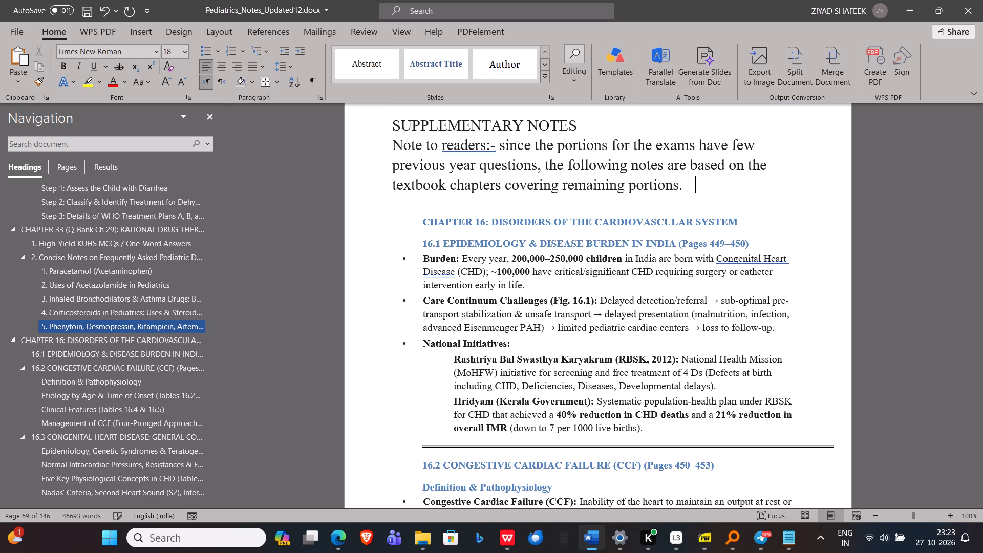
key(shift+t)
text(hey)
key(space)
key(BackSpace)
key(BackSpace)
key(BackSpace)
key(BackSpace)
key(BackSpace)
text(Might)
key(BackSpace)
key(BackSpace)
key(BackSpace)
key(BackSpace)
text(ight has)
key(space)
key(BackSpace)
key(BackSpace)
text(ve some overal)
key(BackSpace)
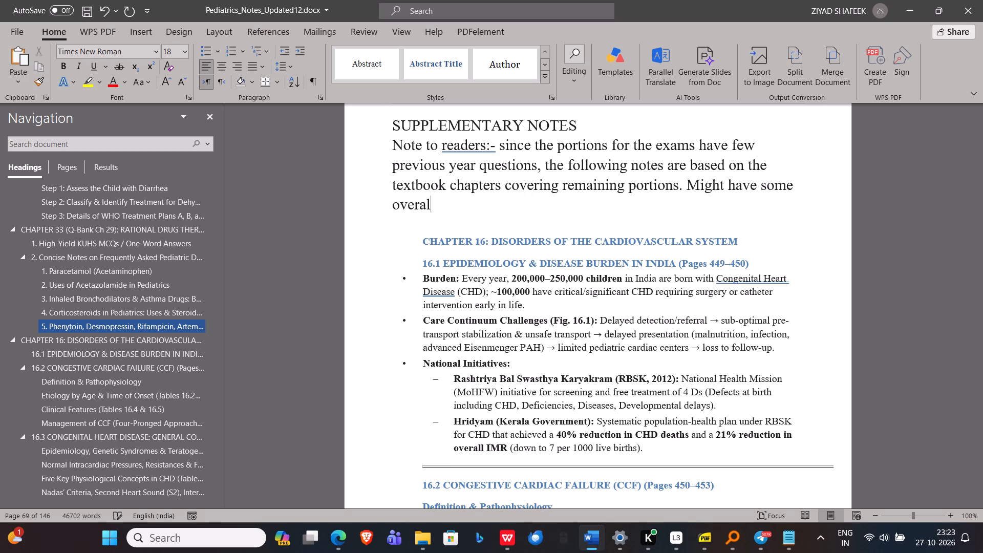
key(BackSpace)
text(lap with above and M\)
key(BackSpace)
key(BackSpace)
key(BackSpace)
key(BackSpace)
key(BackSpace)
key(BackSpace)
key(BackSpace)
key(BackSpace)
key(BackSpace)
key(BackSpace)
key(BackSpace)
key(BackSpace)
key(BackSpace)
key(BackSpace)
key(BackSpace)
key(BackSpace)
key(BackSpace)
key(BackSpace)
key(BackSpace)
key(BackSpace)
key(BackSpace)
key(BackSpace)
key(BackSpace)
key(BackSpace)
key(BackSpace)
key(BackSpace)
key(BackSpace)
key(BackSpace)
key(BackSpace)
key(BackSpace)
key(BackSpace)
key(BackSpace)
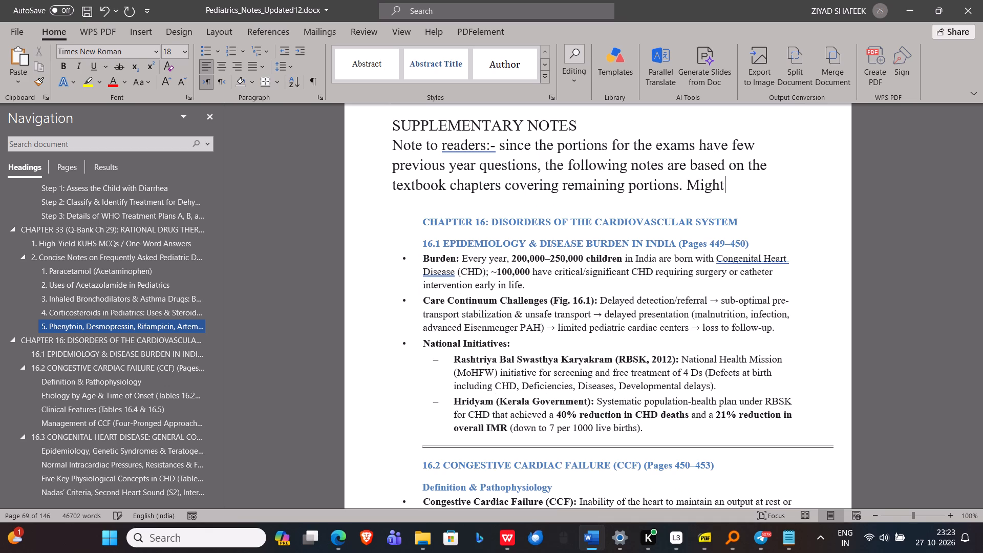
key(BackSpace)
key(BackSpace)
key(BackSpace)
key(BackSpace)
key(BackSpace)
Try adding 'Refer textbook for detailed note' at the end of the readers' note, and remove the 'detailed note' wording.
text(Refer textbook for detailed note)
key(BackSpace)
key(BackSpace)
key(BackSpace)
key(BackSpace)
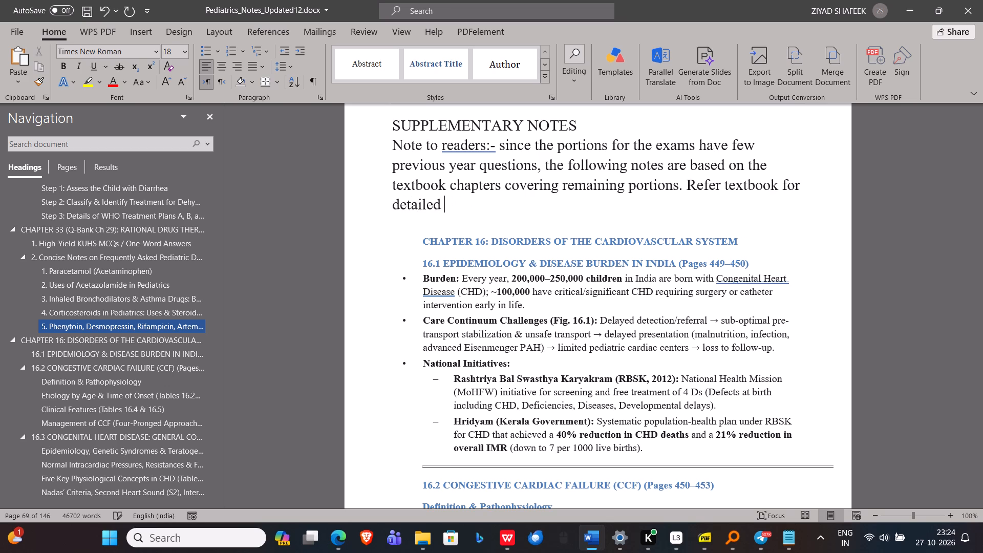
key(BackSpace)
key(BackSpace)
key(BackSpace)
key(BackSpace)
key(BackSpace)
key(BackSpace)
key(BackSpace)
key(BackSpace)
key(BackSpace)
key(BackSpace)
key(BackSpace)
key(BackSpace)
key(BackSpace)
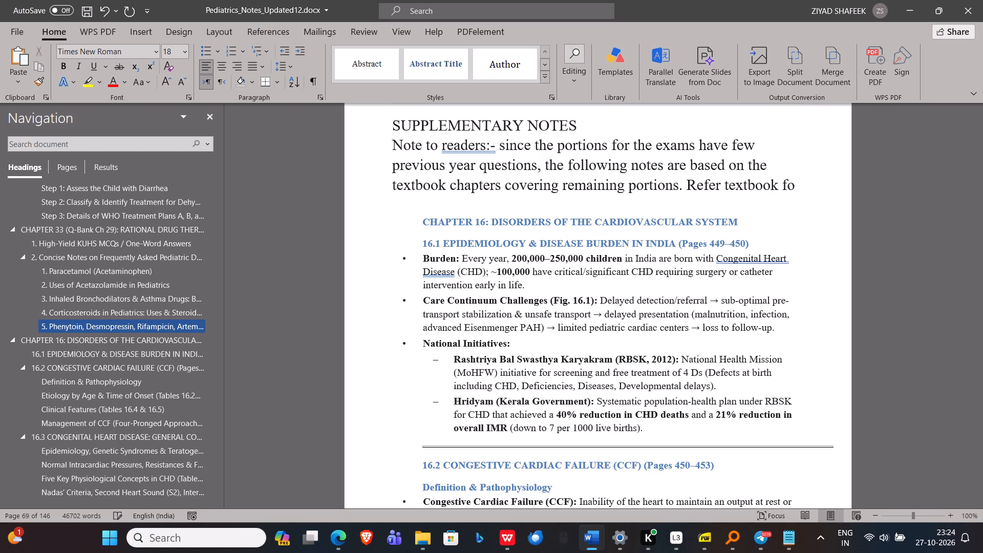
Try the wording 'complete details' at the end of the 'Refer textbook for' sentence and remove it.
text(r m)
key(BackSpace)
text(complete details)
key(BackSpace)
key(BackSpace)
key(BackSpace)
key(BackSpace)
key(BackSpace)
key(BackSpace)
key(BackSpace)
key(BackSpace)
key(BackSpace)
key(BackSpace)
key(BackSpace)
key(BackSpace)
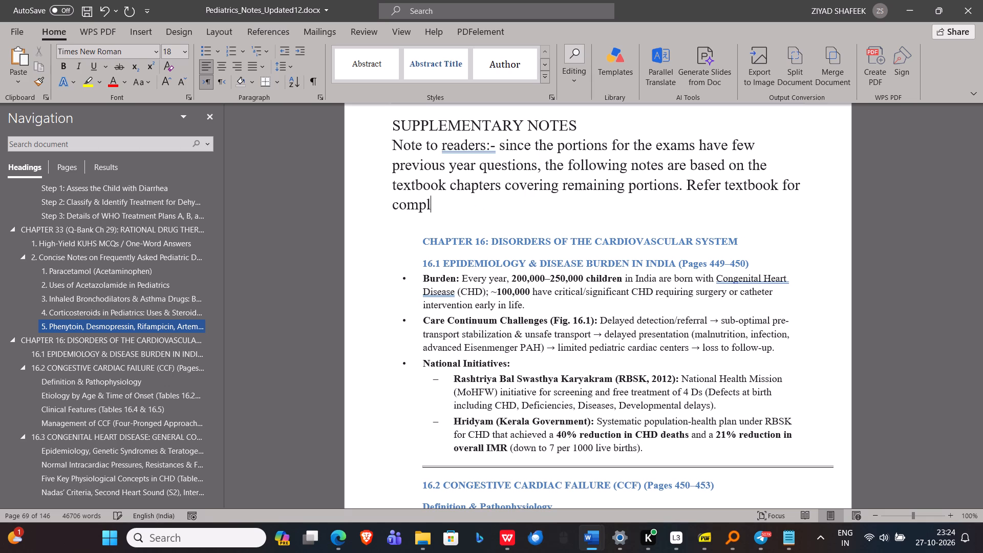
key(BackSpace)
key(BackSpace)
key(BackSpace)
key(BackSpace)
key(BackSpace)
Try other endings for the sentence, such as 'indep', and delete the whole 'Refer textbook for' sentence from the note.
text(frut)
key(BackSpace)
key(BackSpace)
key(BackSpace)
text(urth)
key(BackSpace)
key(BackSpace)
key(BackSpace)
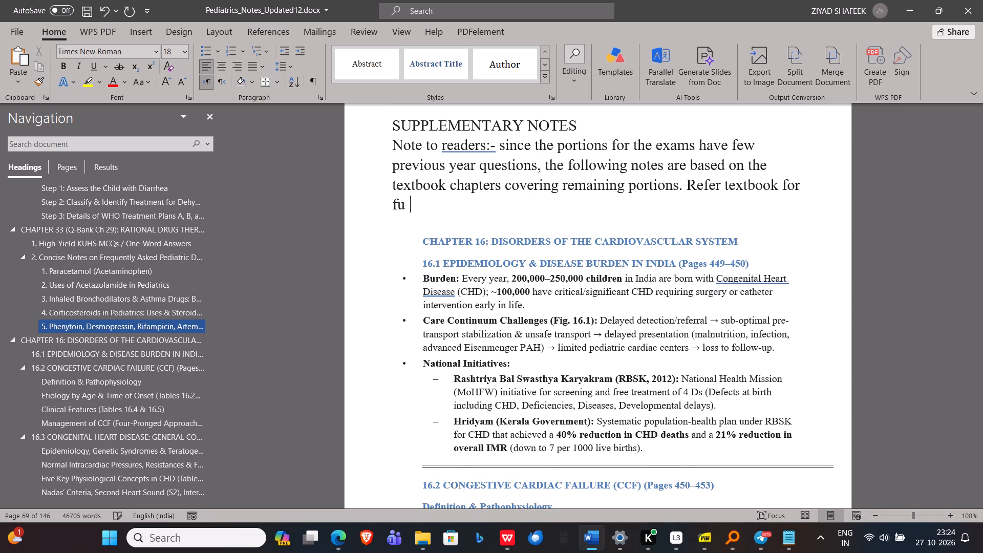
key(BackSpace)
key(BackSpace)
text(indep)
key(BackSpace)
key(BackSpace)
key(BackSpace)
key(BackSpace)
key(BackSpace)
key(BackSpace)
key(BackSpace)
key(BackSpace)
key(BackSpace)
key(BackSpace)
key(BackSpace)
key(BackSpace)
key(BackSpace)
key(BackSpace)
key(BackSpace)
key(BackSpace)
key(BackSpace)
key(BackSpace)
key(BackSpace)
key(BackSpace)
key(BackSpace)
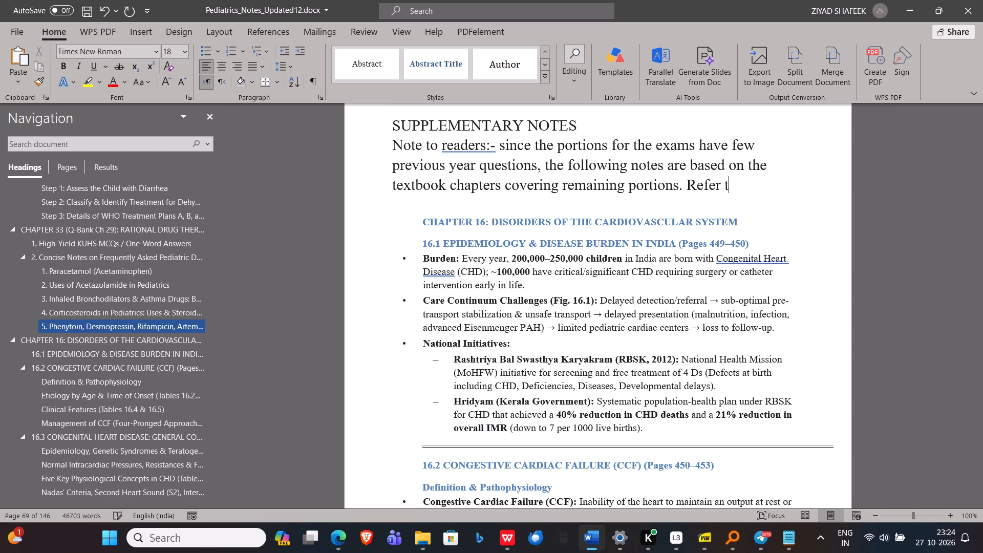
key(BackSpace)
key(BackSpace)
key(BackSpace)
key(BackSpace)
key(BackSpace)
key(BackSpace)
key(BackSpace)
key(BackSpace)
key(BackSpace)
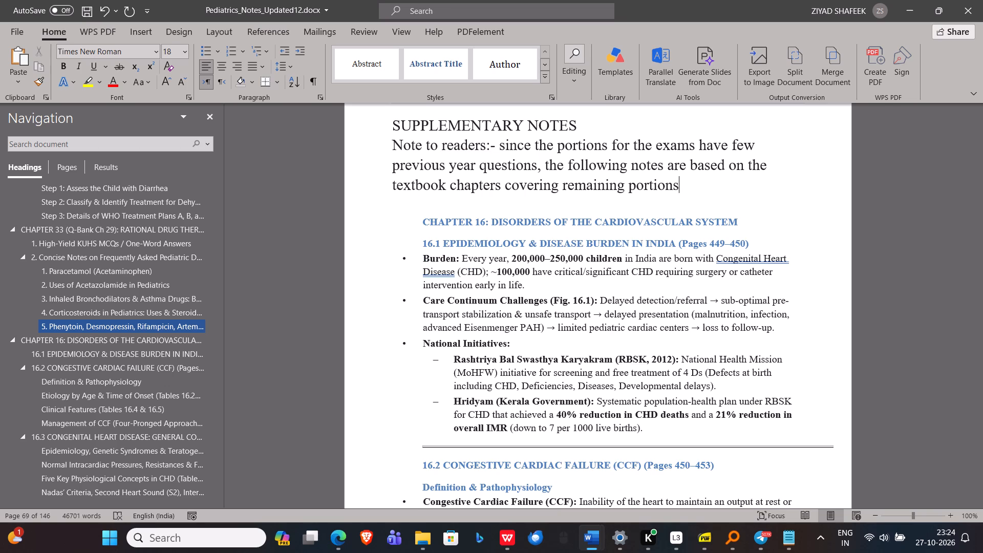
Replace the note's clause after 'previous year questions,' with 'these are additional points meant for completion.'.
key(space)
key(BackSpace)
key(BackSpace)
key(BackSpace)
key(BackSpace)
key(BackSpace)
key(BackSpace)
key(BackSpace)
key(BackSpace)
key(BackSpace)
key(BackSpace)
key(BackSpace)
key(BackSpace)
key(BackSpace)
key(BackSpace)
key(BackSpace)
key(BackSpace)
key(BackSpace)
key(BackSpace)
key(BackSpace)
key(BackSpace)
key(BackSpace)
key(BackSpace)
key(BackSpace)
key(BackSpace)
key(BackSpace)
key(BackSpace)
key(BackSpace)
key(BackSpace)
key(BackSpace)
key(BackSpace)
key(BackSpace)
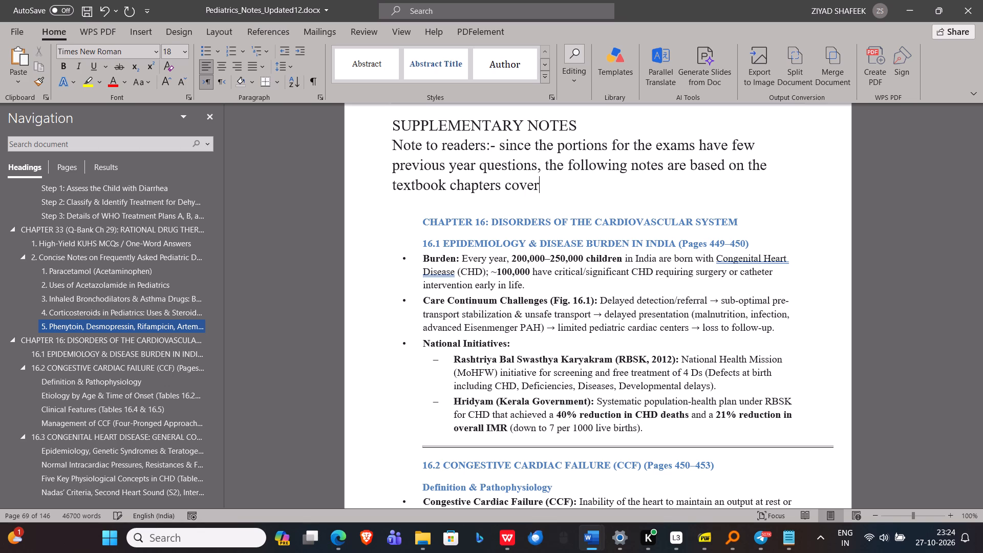
key(BackSpace)
key(BackSpace)
key(BackSpace)
key(BackSpace)
key(BackSpace)
key(BackSpace)
key(BackSpace)
key(BackSpace)
key(BackSpace)
key(BackSpace)
key(BackSpace)
key(BackSpace)
key(BackSpace)
key(BackSpace)
key(BackSpace)
key(BackSpace)
key(BackSpace)
key(BackSpace)
key(BackSpace)
key(BackSpace)
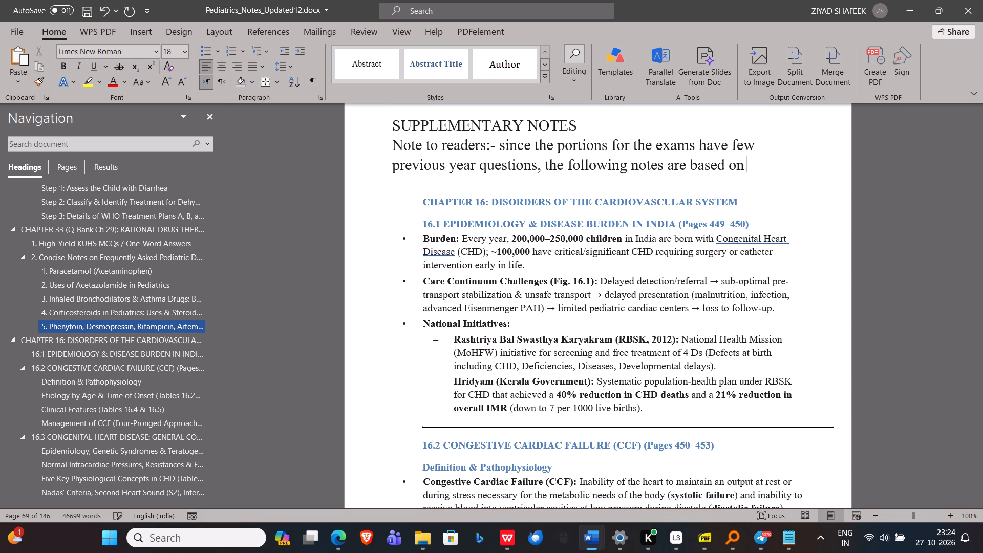
key(BackSpace)
key(BackSpace)
key(BackSpace)
key(BackSpace)
key(BackSpace)
key(BackSpace)
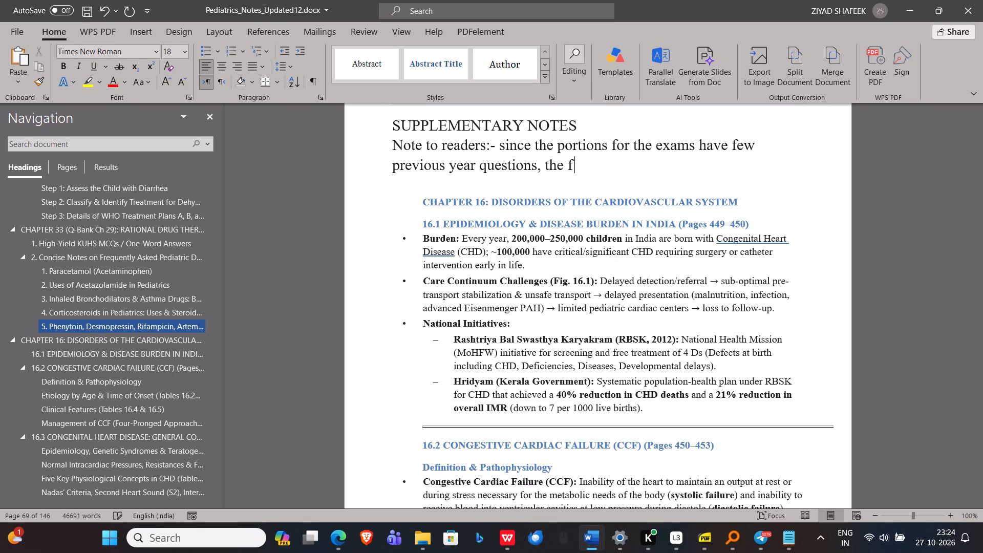
key(BackSpace)
key(BackSpace)
key(BackSpace)
text(ese are additional points meant for completon)
key(BackSpace)
key(BackSpace)
text(ion.)
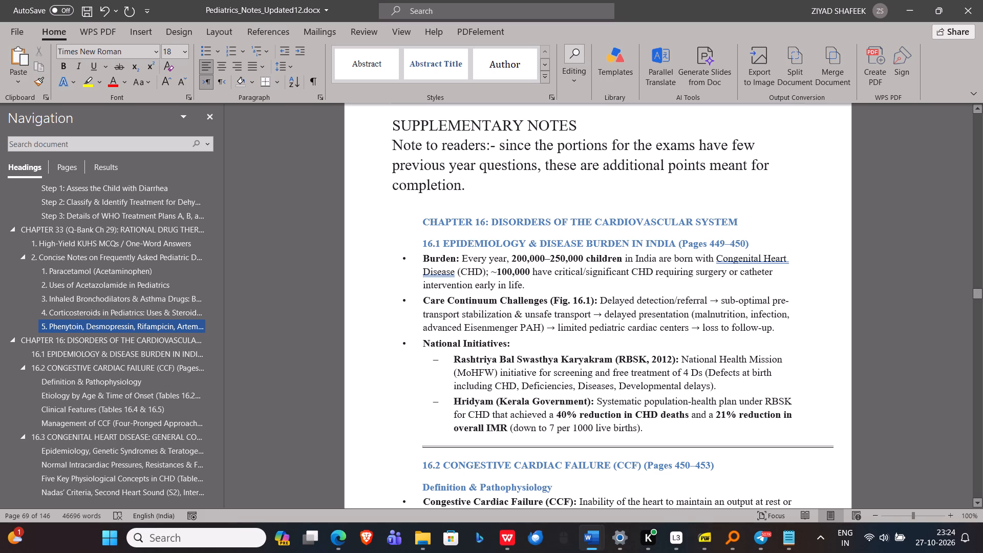
Replace the note's final full stop with 'based on textbook'.
key(BackSpace)
key(space)
text(based on textbook)
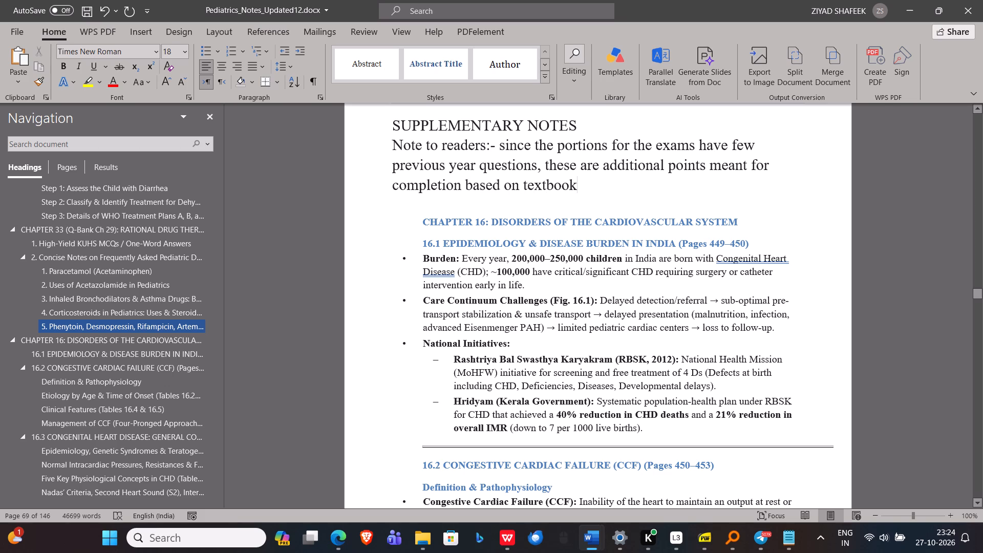
Reduce the font size of the 'SUPPLEMENTARY NOTES' title and the whole readers' note to 16.
drag(584, 193, 394, 131)
key(ctrl+shift+comma)
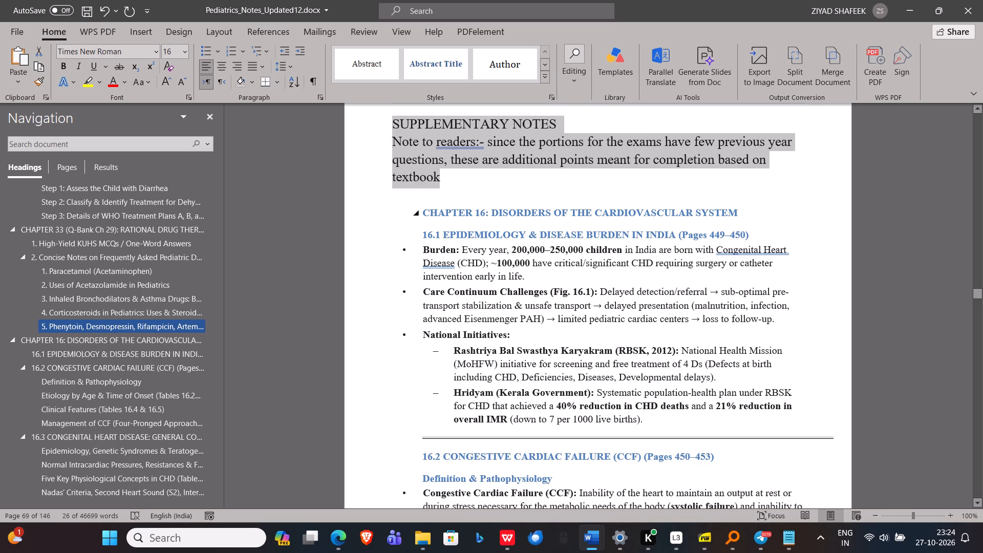
click(532, 198)
click(483, 135)
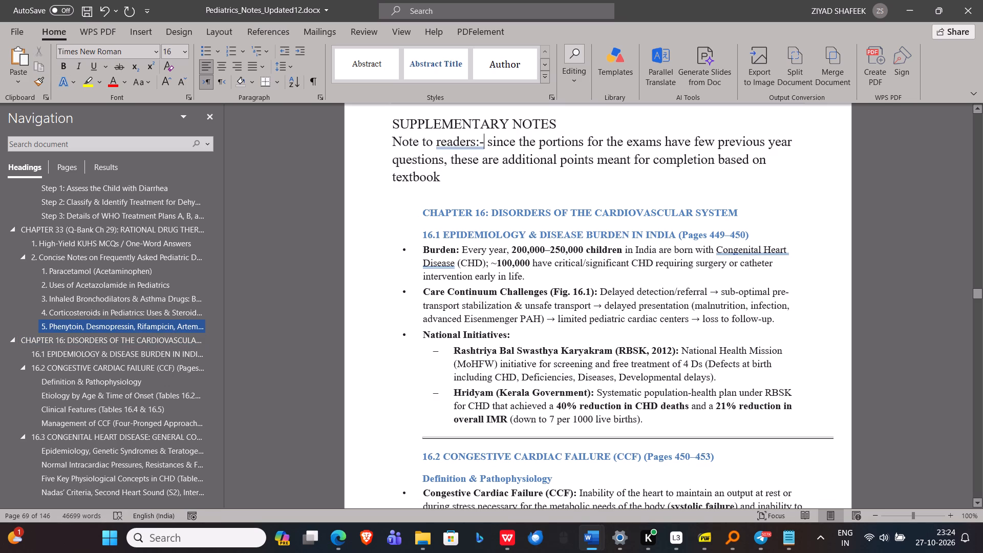
Shorten the opening 'Note to readers:-' of the supplementary notes introduction to 'Note:-'.
click(472, 138)
key(BackSpace)
key(BackSpace)
key(BackSpace)
key(BackSpace)
key(BackSpace)
key(BackSpace)
key(BackSpace)
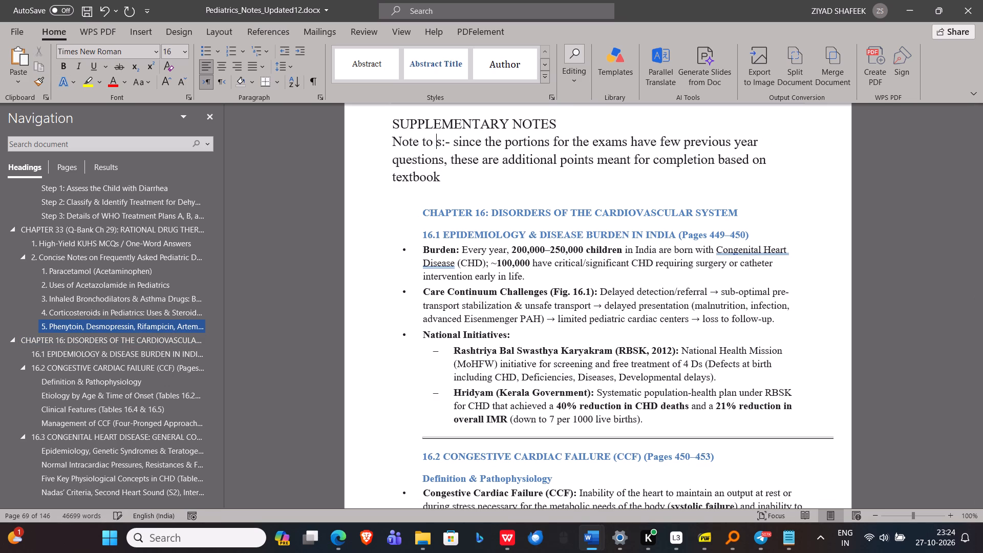
key(BackSpace)
key(BackSpace)
key(Right)
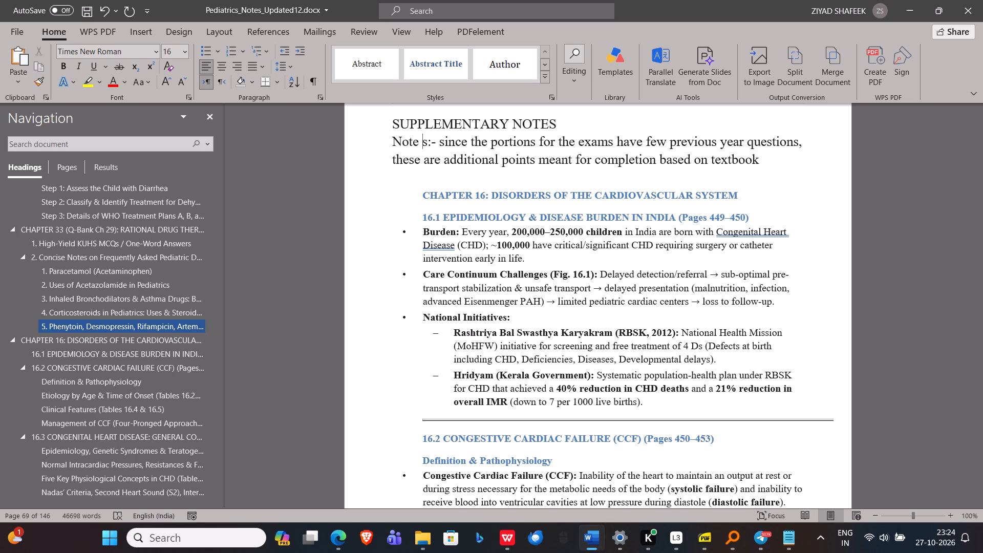
key(BackSpace)
key(BackSpace)
key(s)
key(BackSpace)
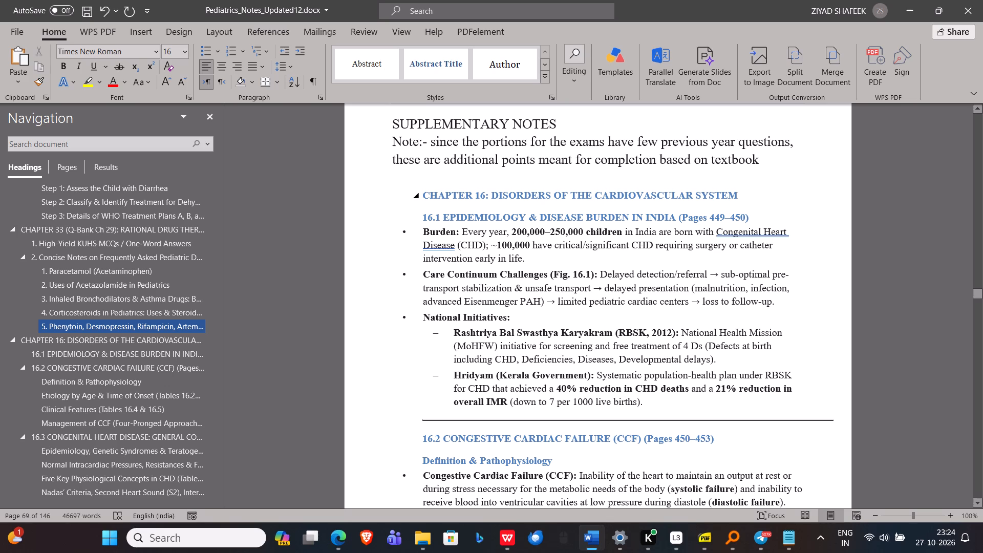
Search the Pediatrics notes for 'refer'.
key(ctrl+f)
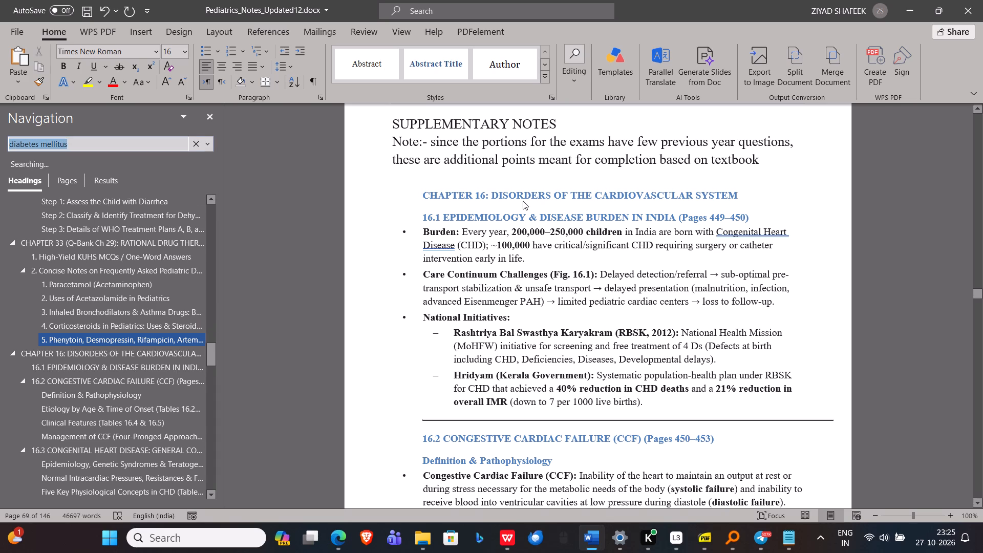
text(refer)
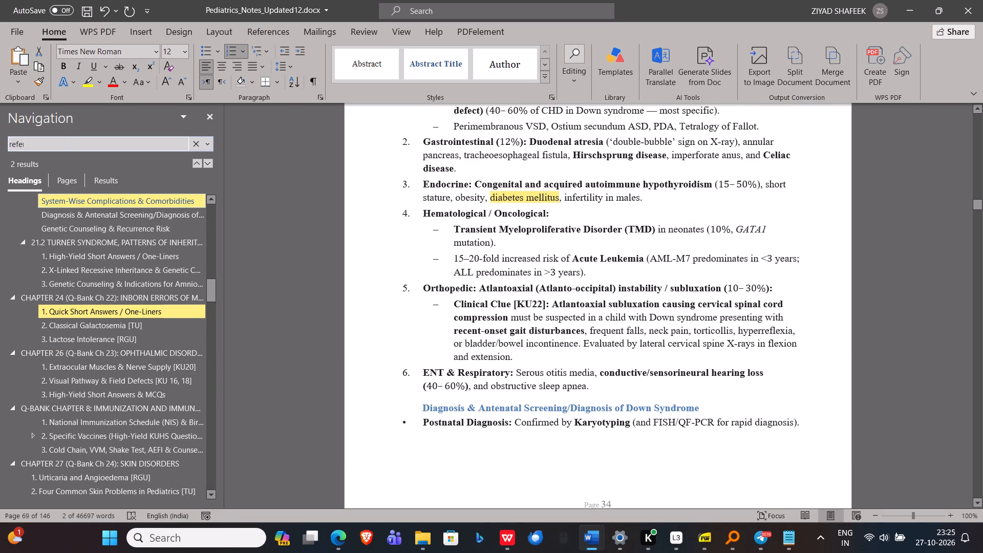
key(Return)
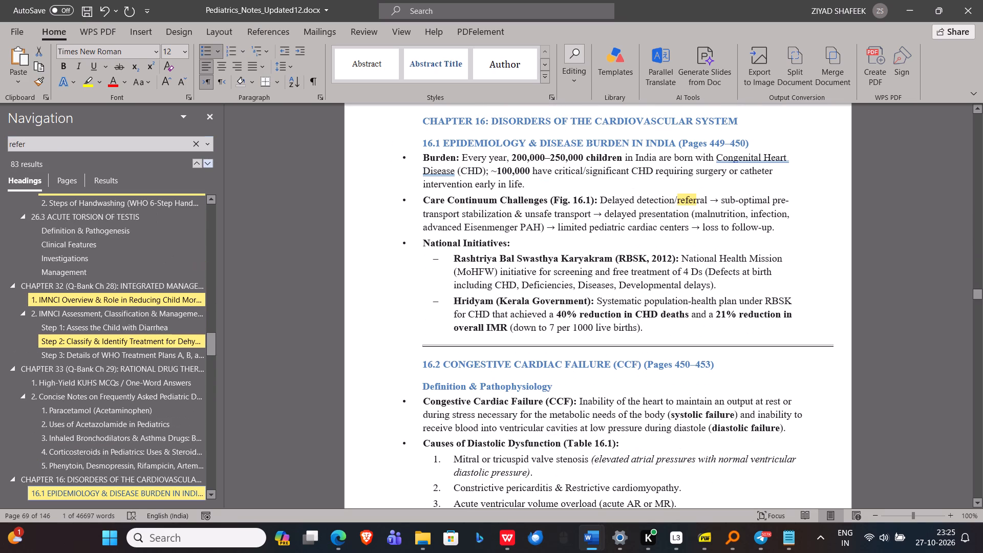
Search the notes for 'figure' instead and look through the list of matching passages.
click(197, 143)
click(174, 143)
text(figure)
key(Return)
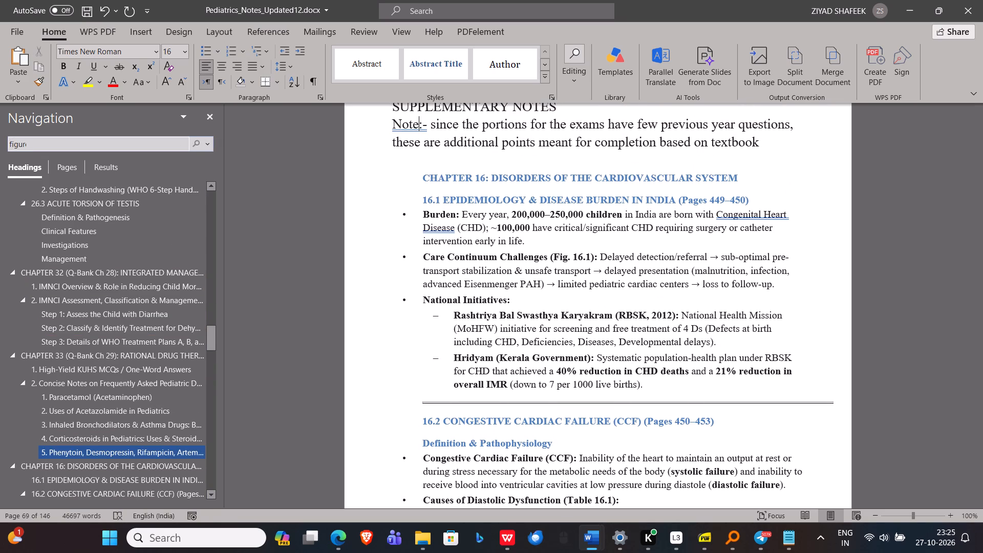
click(174, 143)
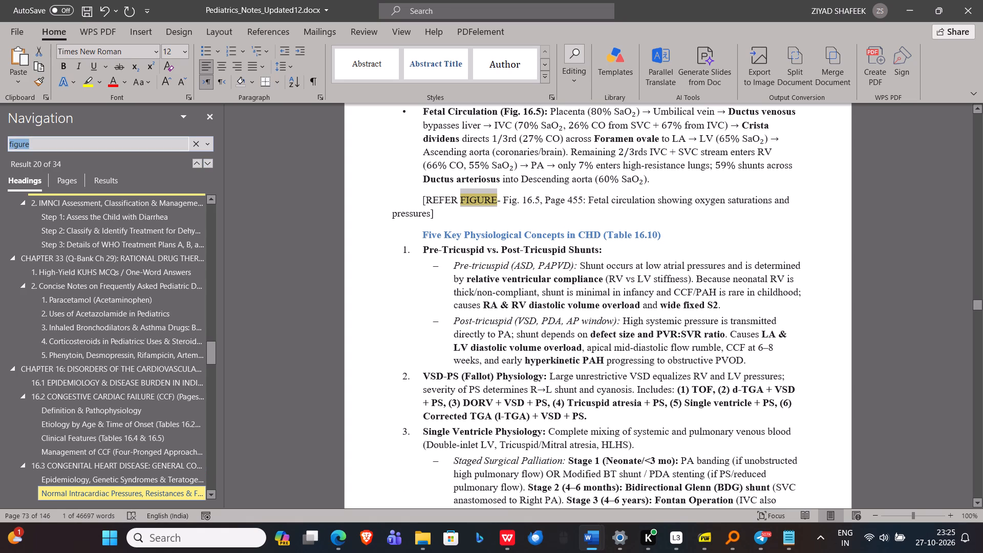
click(81, 178)
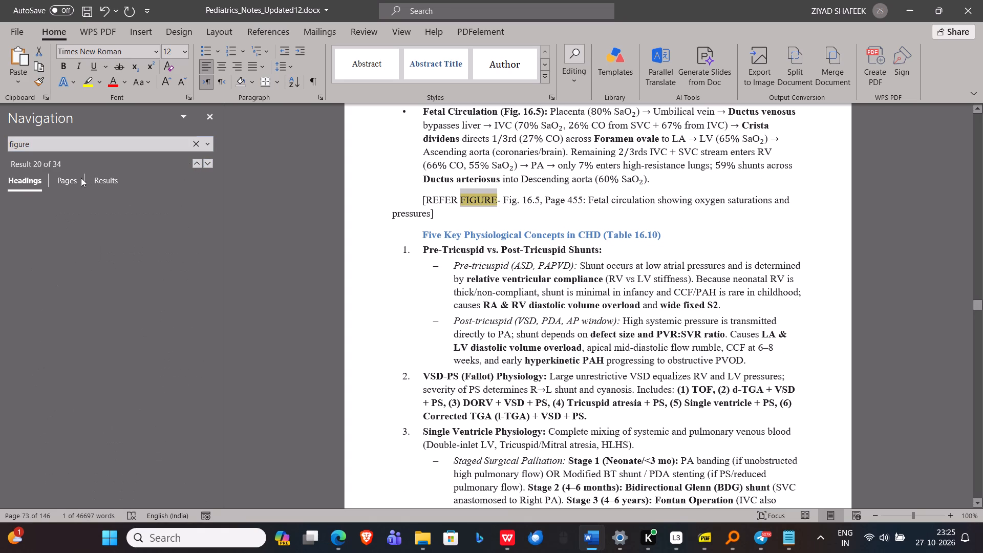
click(99, 179)
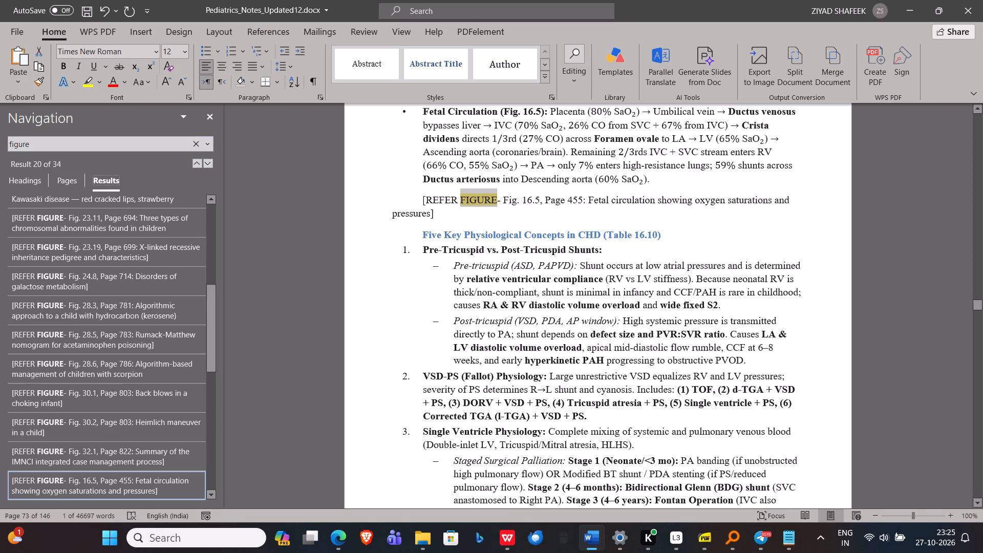
scroll(143, 314, down, 4)
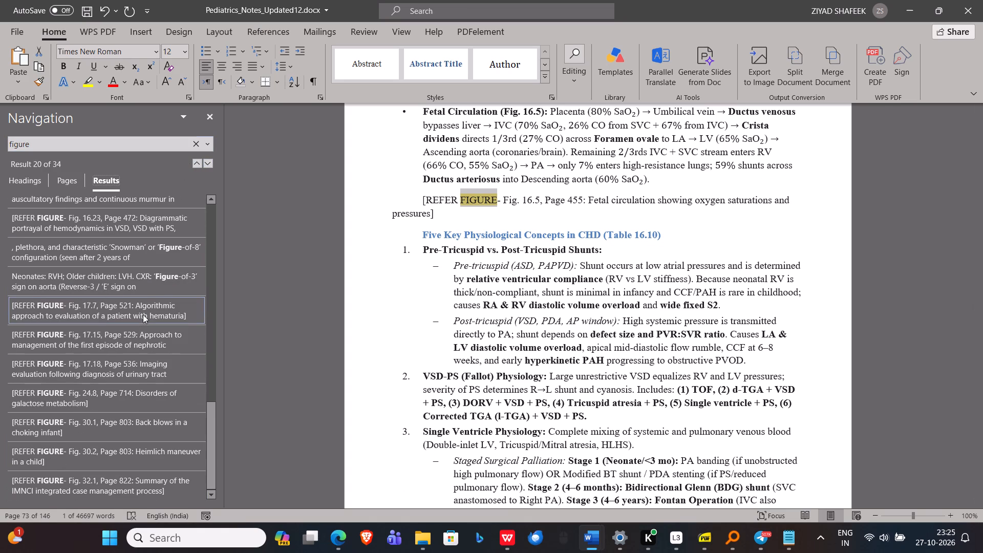
scroll(143, 314, down, 3)
scroll(143, 314, up, 9)
Go to the first figure reference, Fig. 16.15 on page 466 about common locations of VSD, and select its text.
click(154, 218)
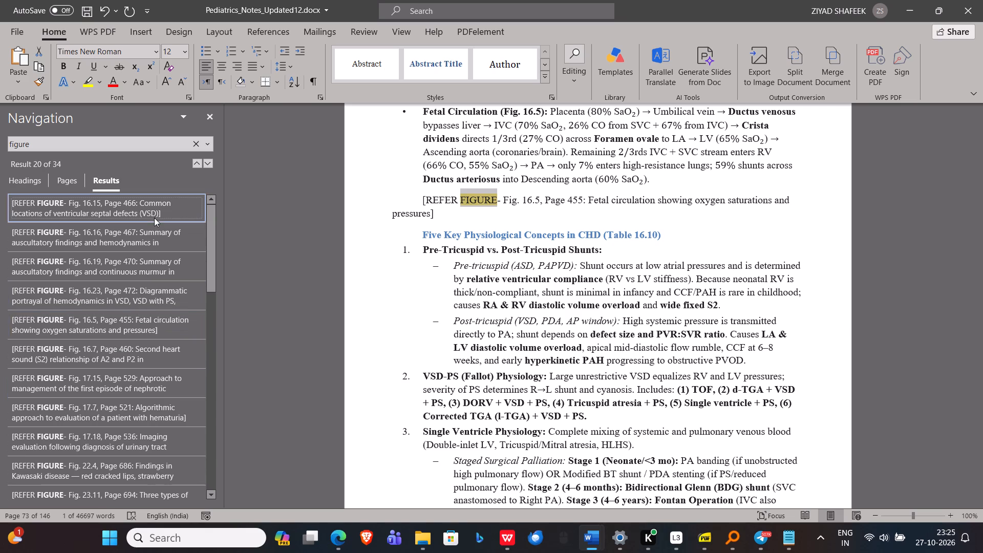
scroll(550, 272, up, 3)
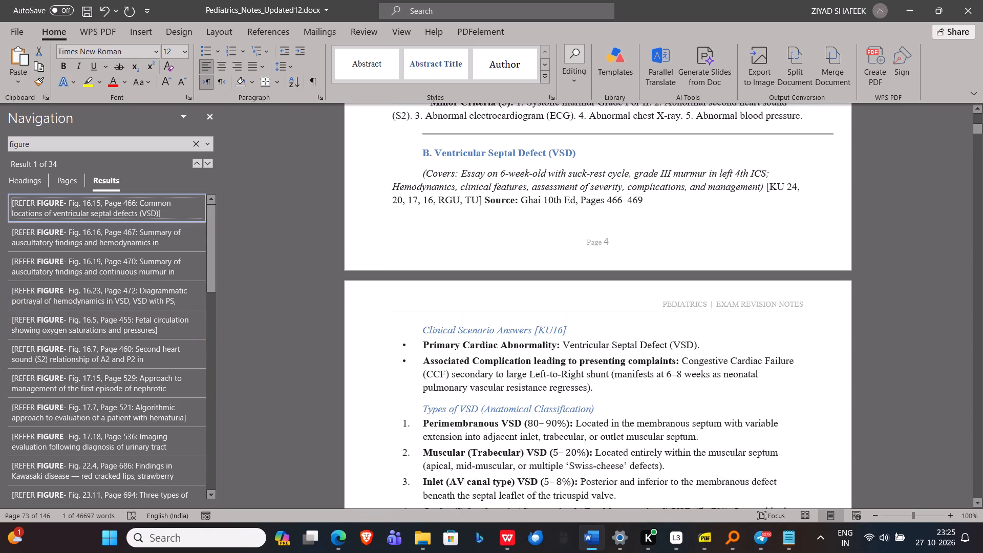
scroll(550, 272, up, 8)
scroll(550, 272, down, 2)
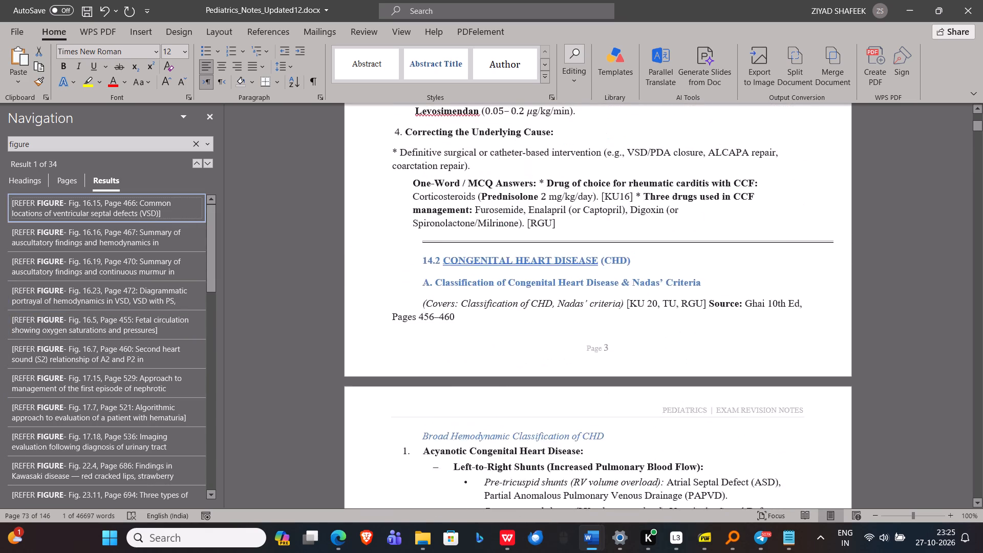
scroll(550, 272, down, 9)
click(180, 206)
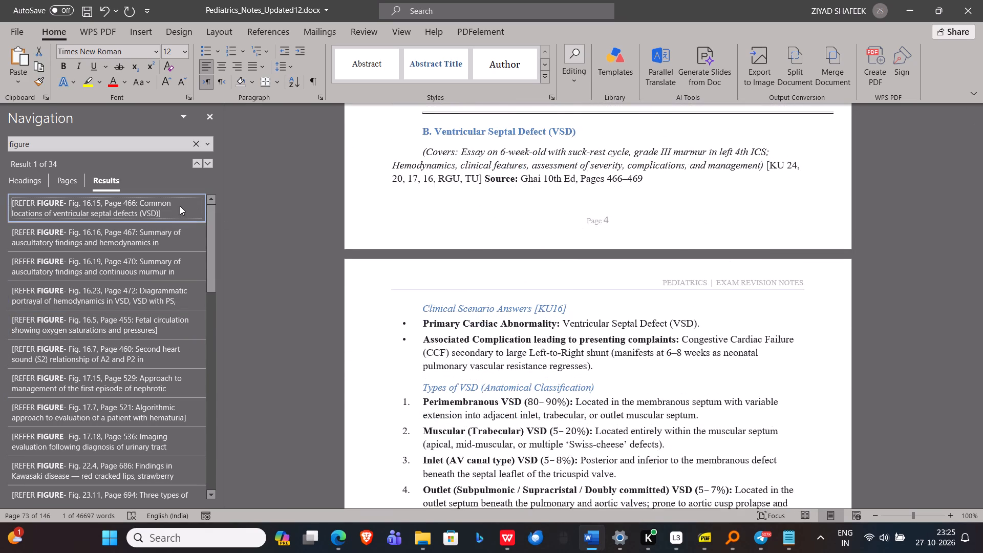
drag(459, 212, 438, 203)
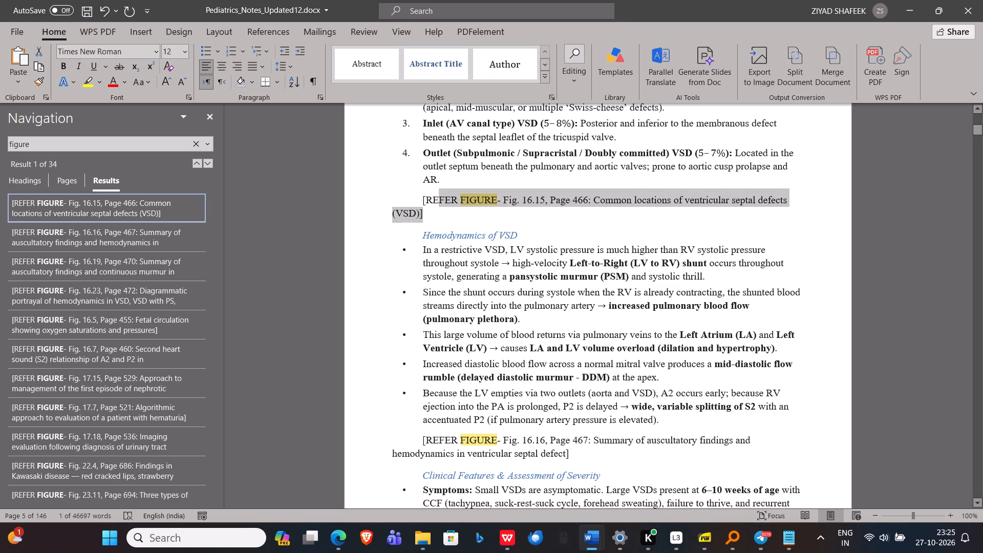
Switch to the PDF reader, locate 'Ghai Essential Pediatrics 10edition.pdf' with Everything using 'ghai pdf', and open it.
key(alt+Tab)
key(alt+Tab)
key(alt+Tab)
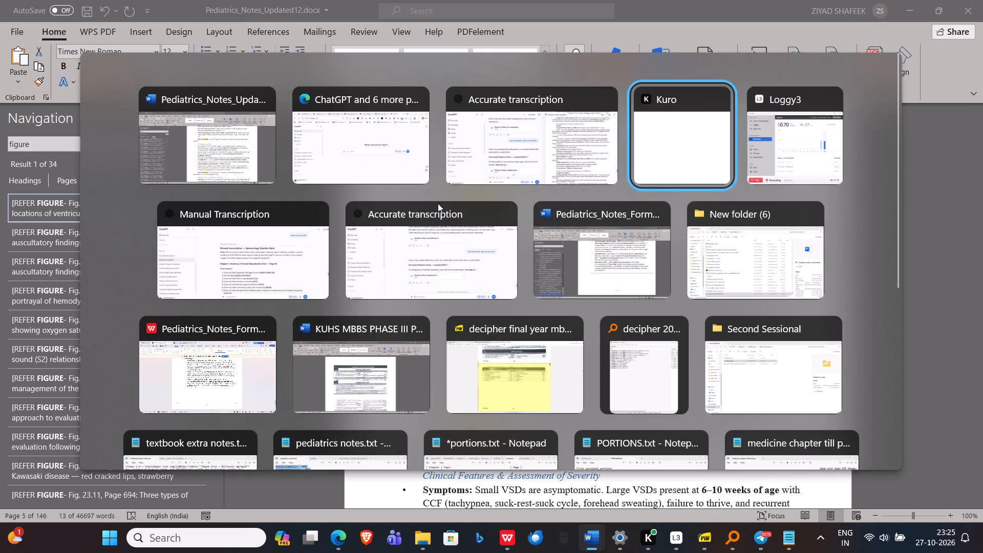
key(alt+Tab)
key(alt+Tab)
key(alt+Tab)
key(alt+Tab)
key(alt+Tab)
key(alt+Tab)
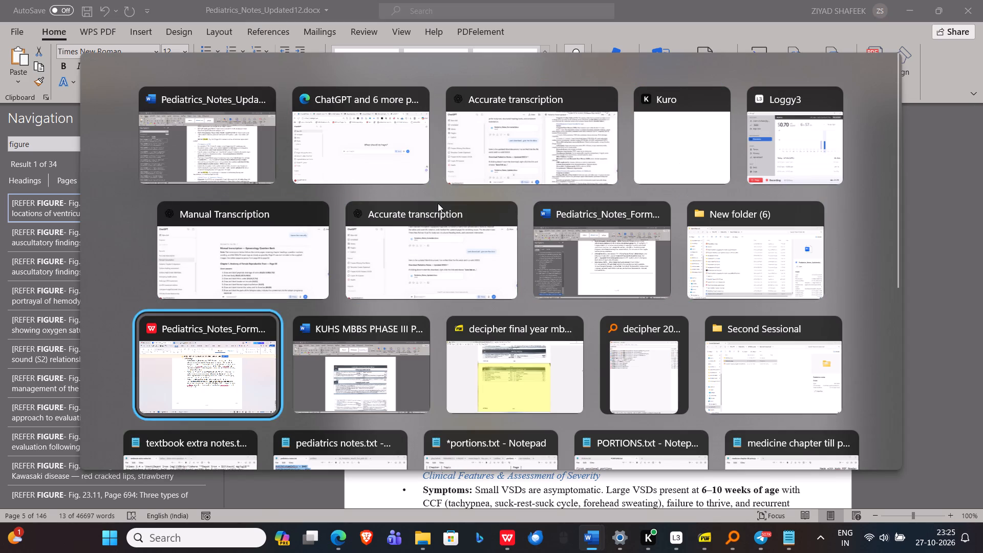
key(alt+Tab)
key(alt+Tab)
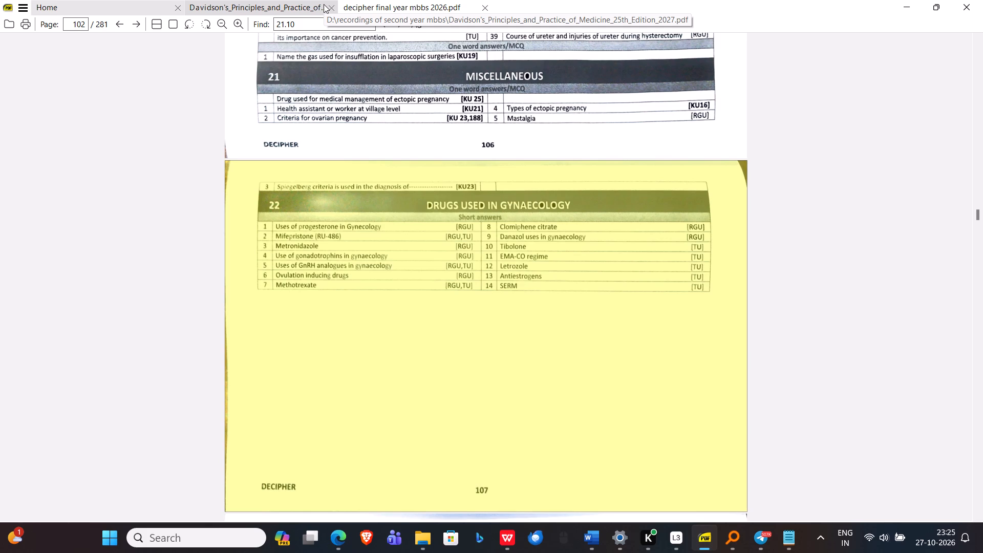
key(alt+Tab)
key(alt+Tab)
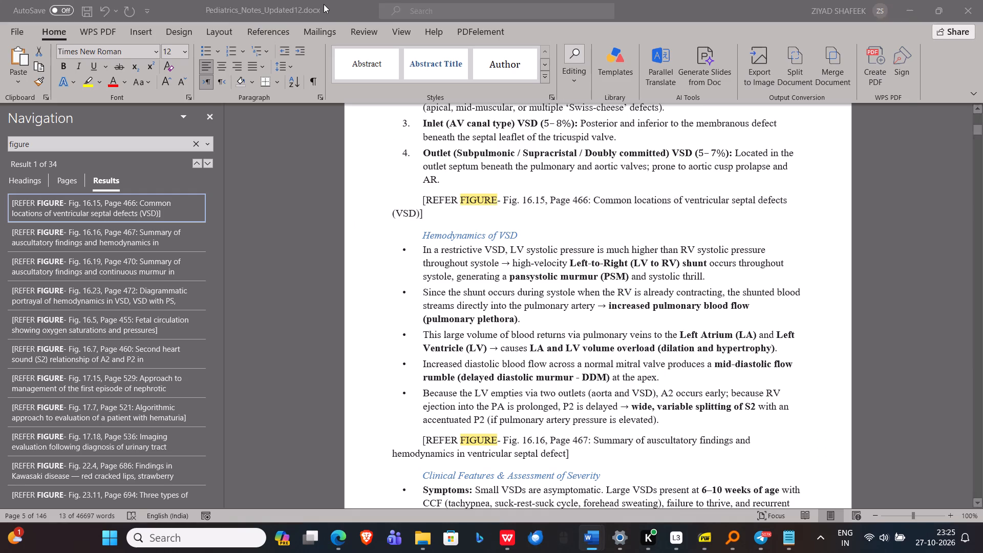
click(261, 0)
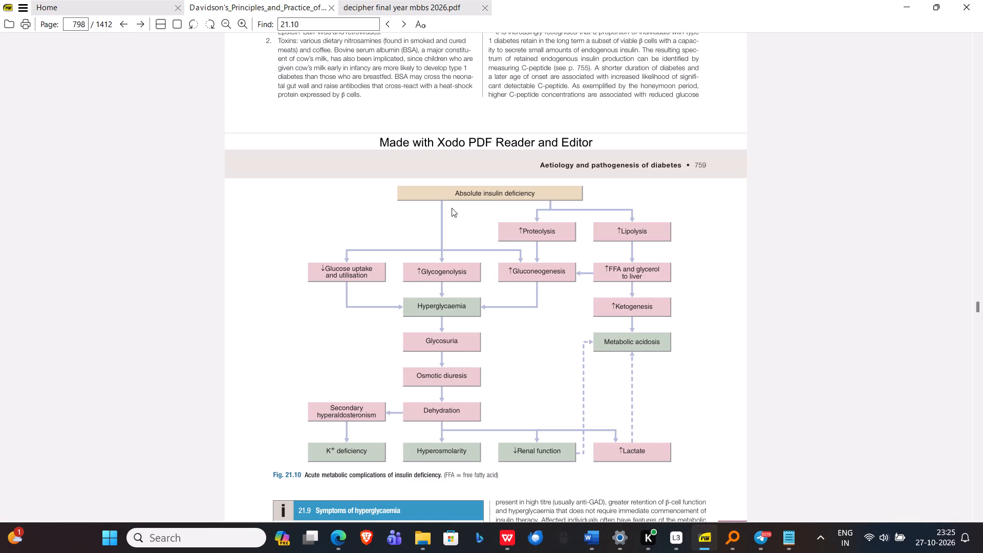
click(732, 534)
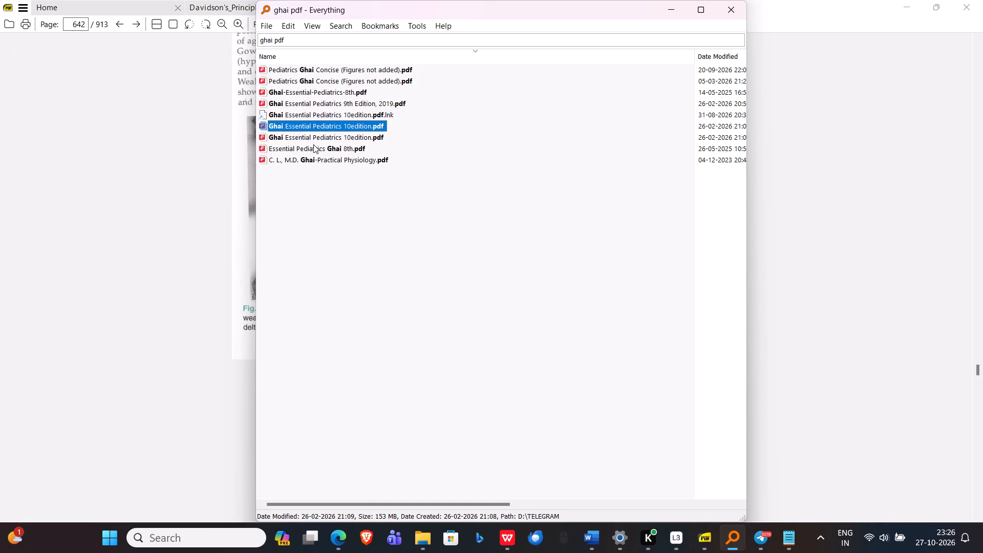
Close the 'decipher final year mbbs 2026.pdf' document.
click(485, 10)
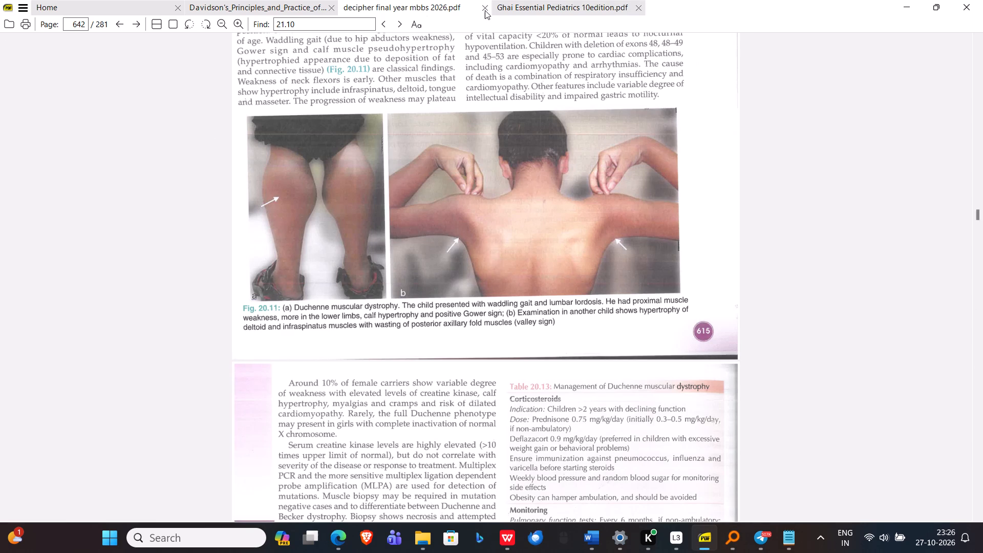
click(485, 9)
Recheck the Fig. 16.15 reference in the Word notes and go to page 466 of the Ghai Essential Pediatrics PDF.
scroll(506, 123, up, 9)
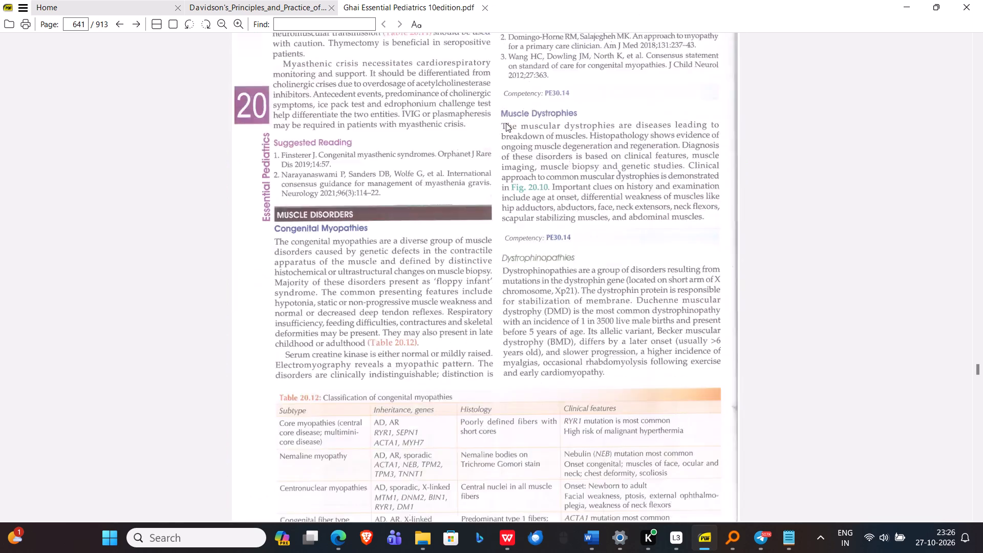
scroll(506, 123, up, 15)
key(alt+Tab)
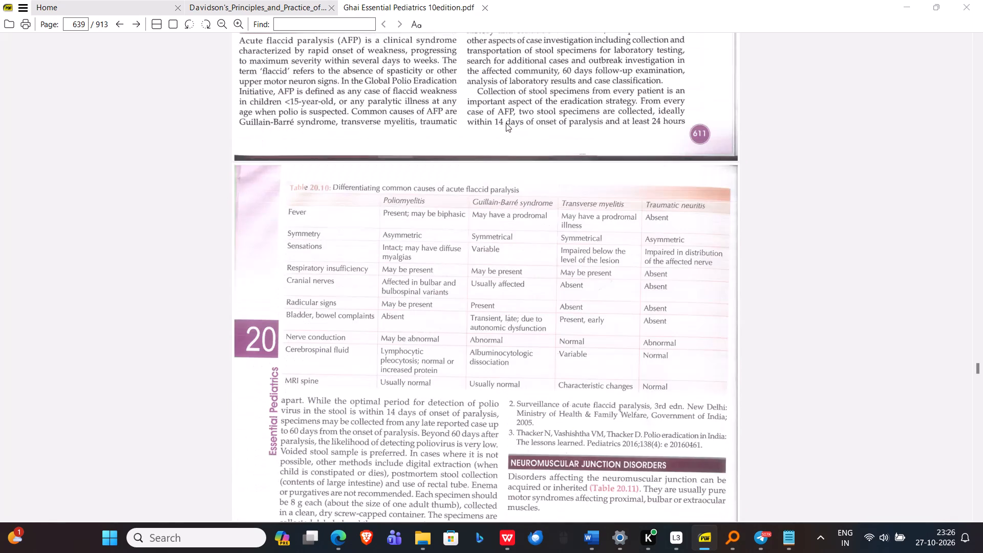
key(alt+Tab)
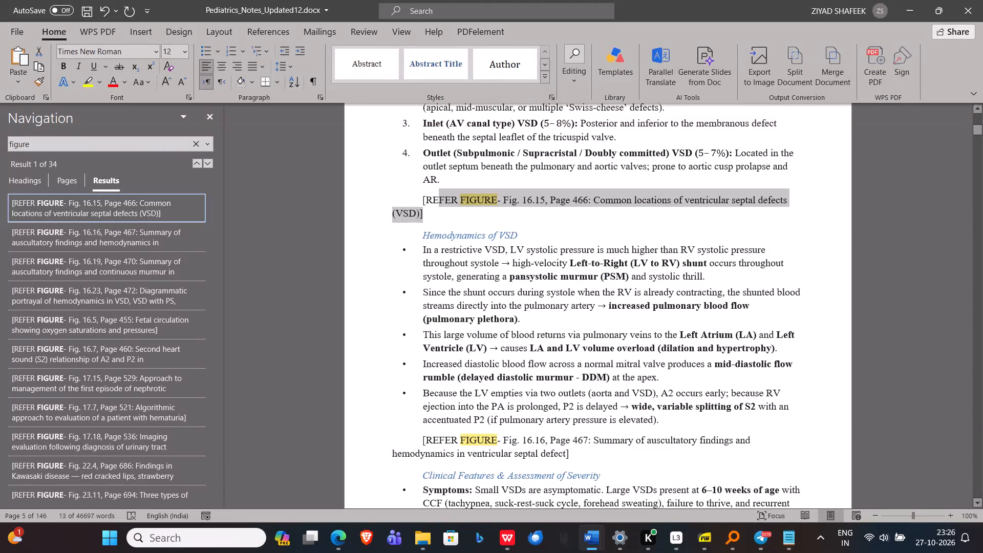
key(alt+Tab)
key(alt+Tab)
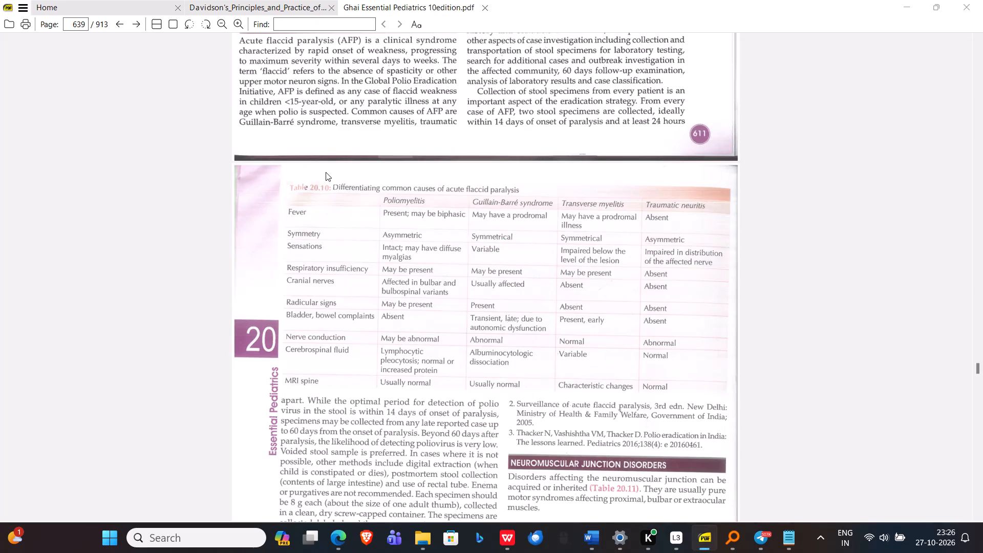
key(alt+Tab)
click(82, 19)
text(466\)
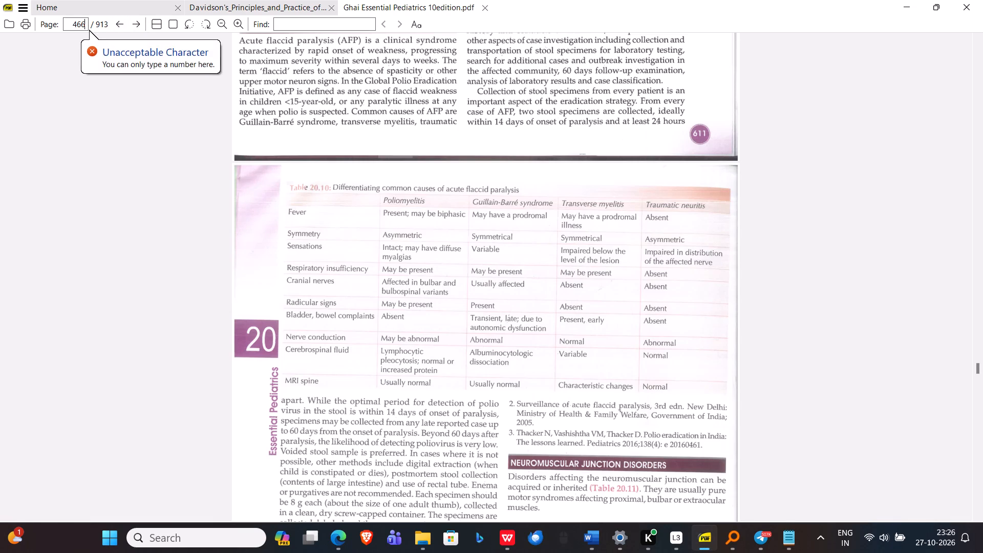
key(Return)
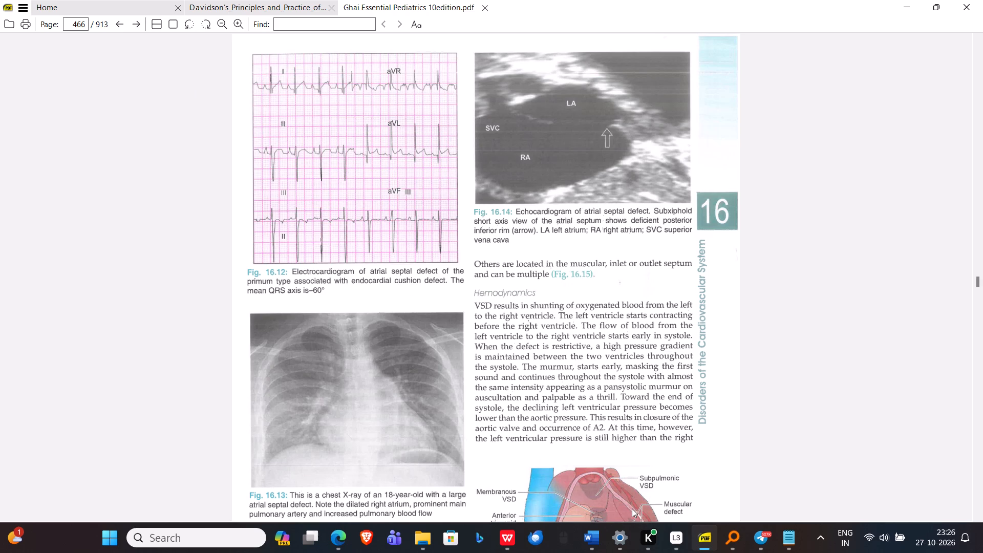
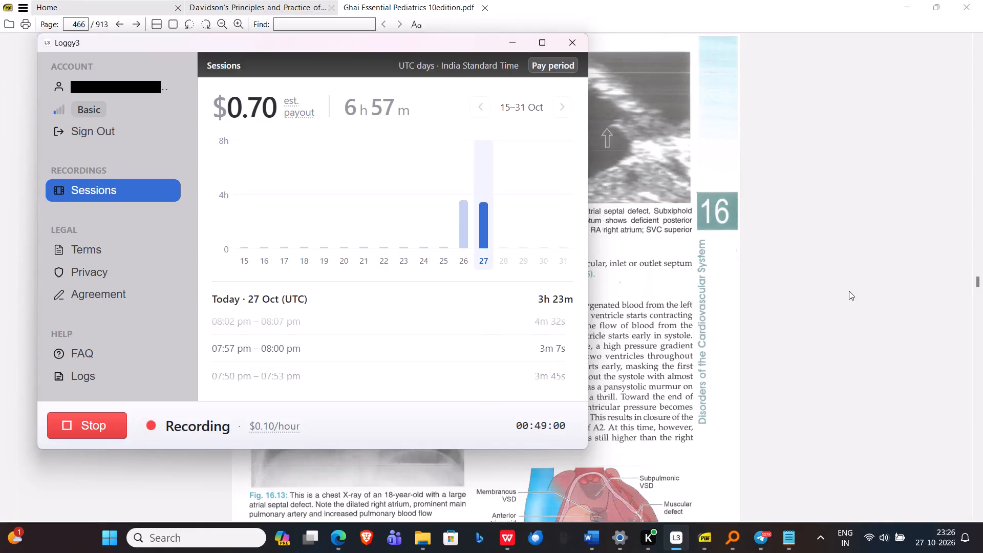
Capture Fig. 16.15, common locations of ventricular septal defects, with its caption from page 466 of the Ghai PDF as a screen snip.
click(849, 291)
scroll(849, 291, down, 1)
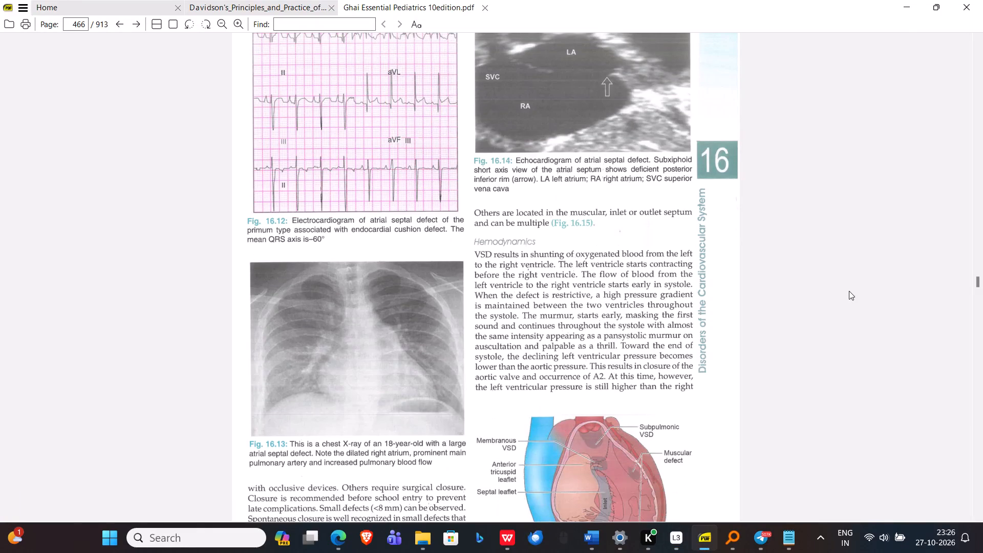
scroll(849, 291, up, 1)
key(alt+Tab)
key(alt+Tab)
key(alt+Tab)
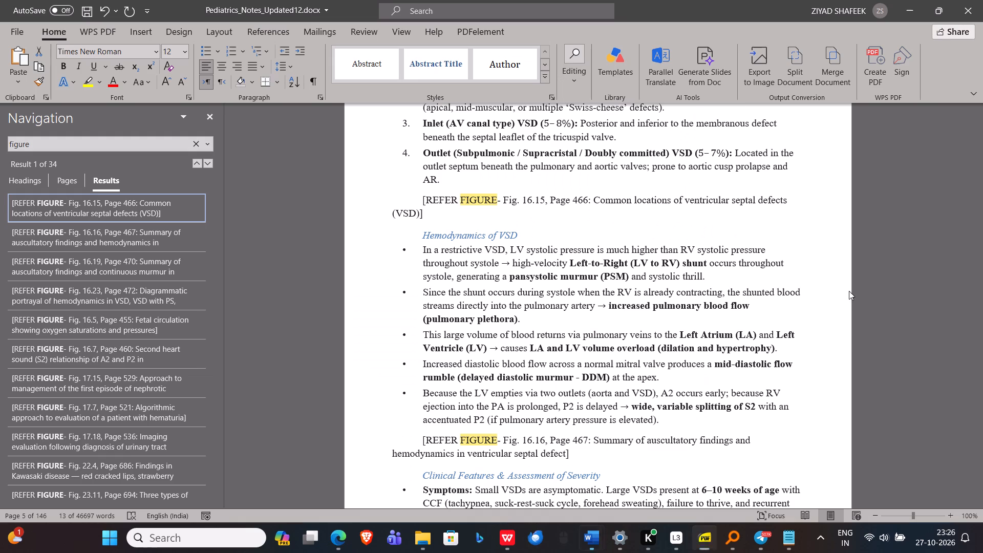
key(alt+Tab)
scroll(664, 253, down, 1)
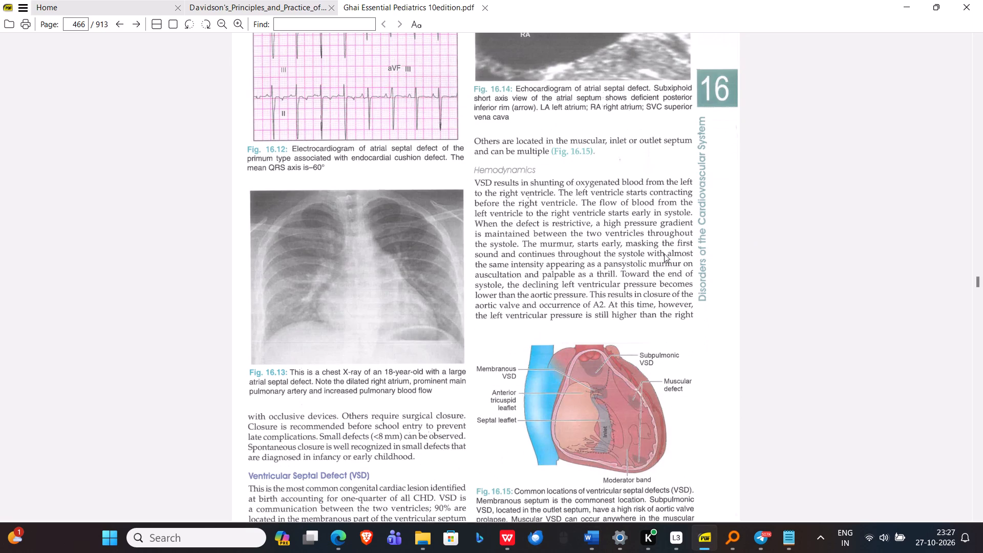
scroll(664, 253, down, 2)
key(shift+super+s)
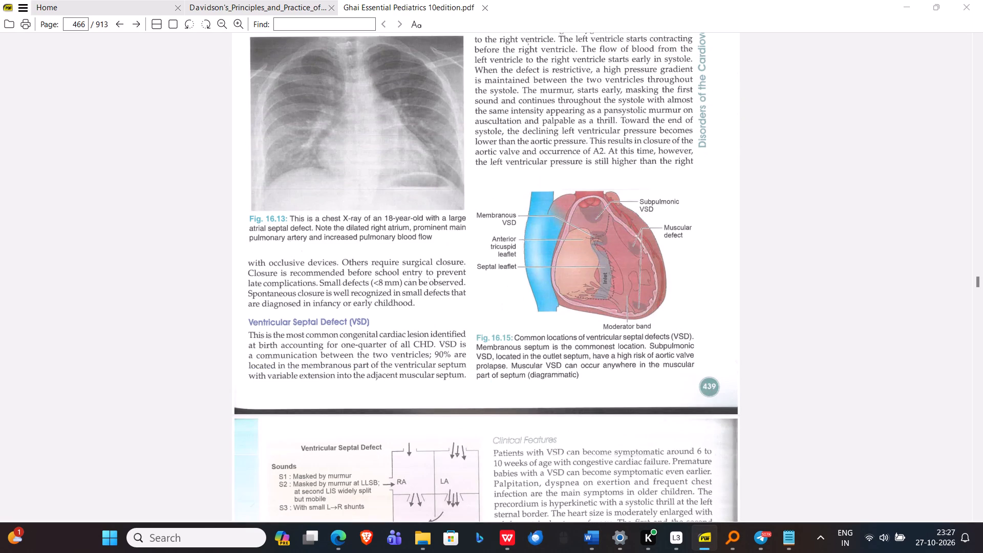
drag(470, 180, 702, 386)
In the Word notes, replace the Fig. 16.15 'REFER FIGURE' placeholder above 'Hemodynamics of VSD' with the captured figure.
key(alt+Tab)
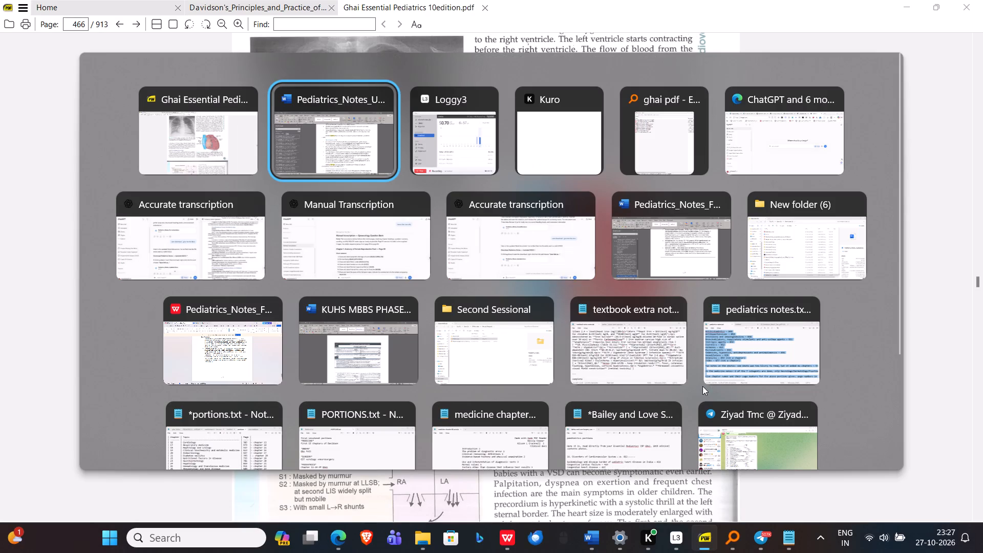
click(553, 212)
drag(536, 215, 435, 186)
click(435, 208)
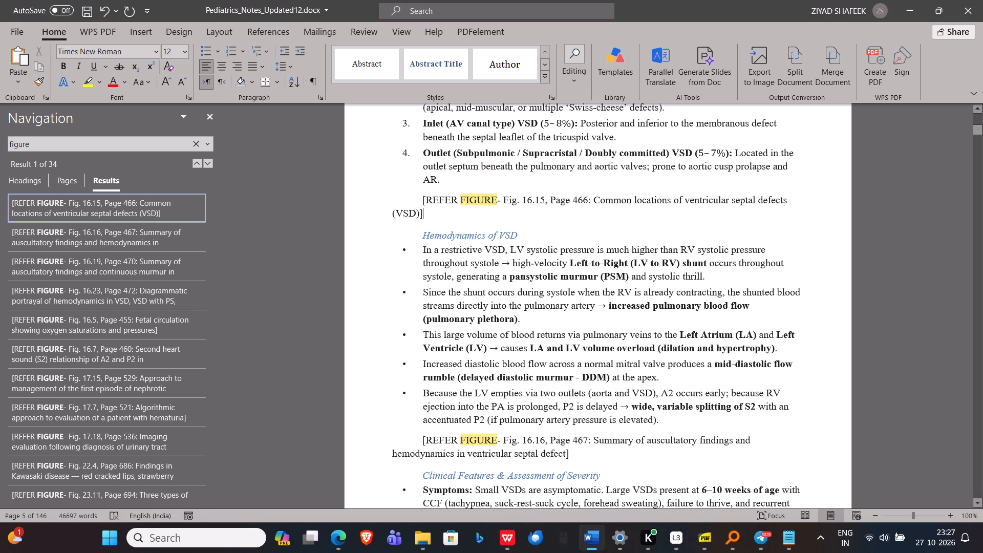
drag(433, 210, 426, 204)
key(BackSpace)
key(BackSpace)
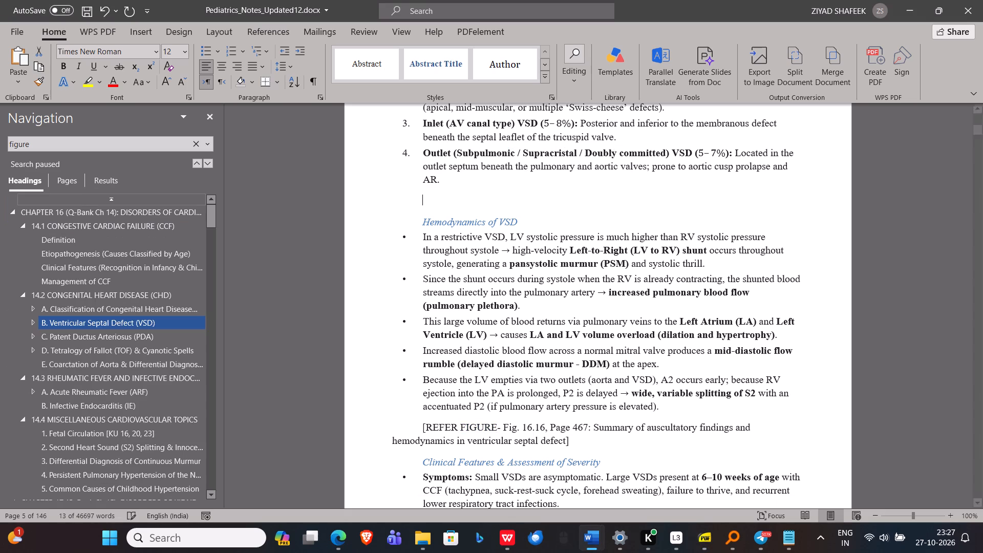
key(ctrl+v)
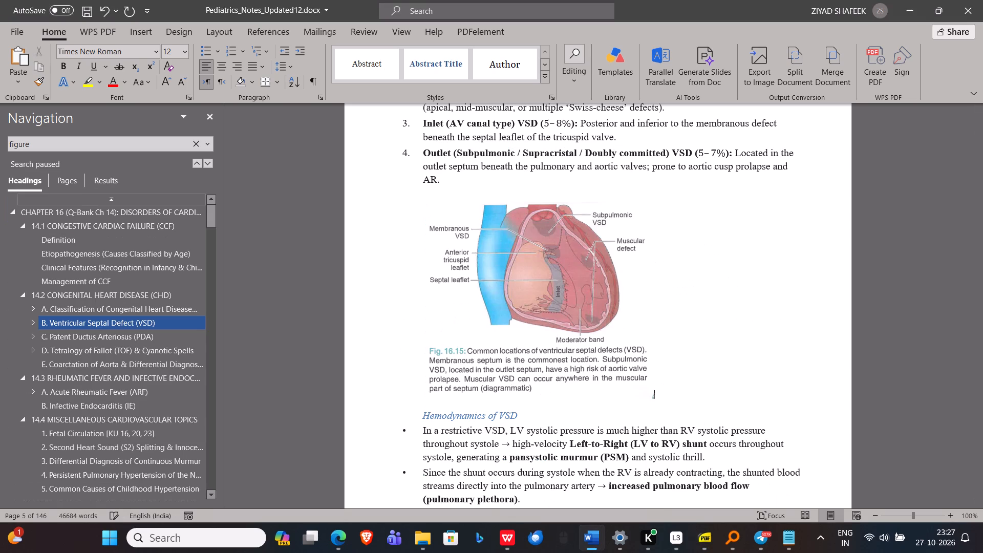
Advance to the next 'figure' match in the notes and snip Fig. 16.16 with its caption from page 467 of the Ghai PDF.
click(211, 164)
key(alt+Tab)
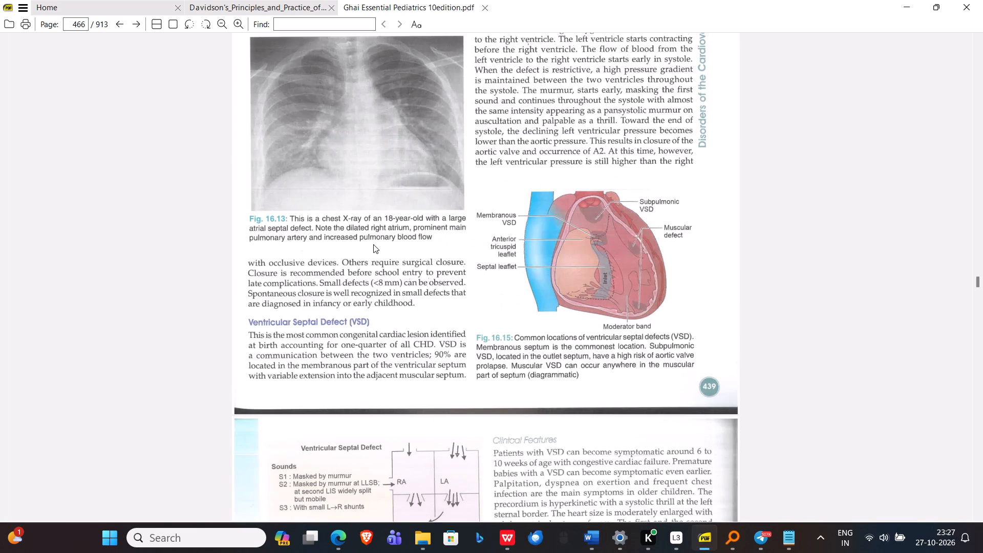
scroll(373, 244, down, 4)
key(shift+super+s)
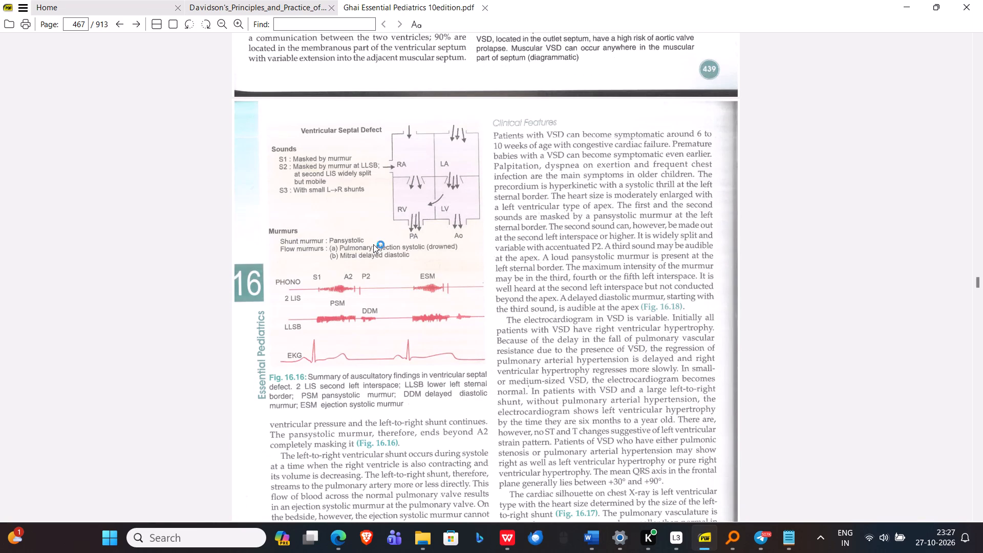
drag(261, 120, 403, 332)
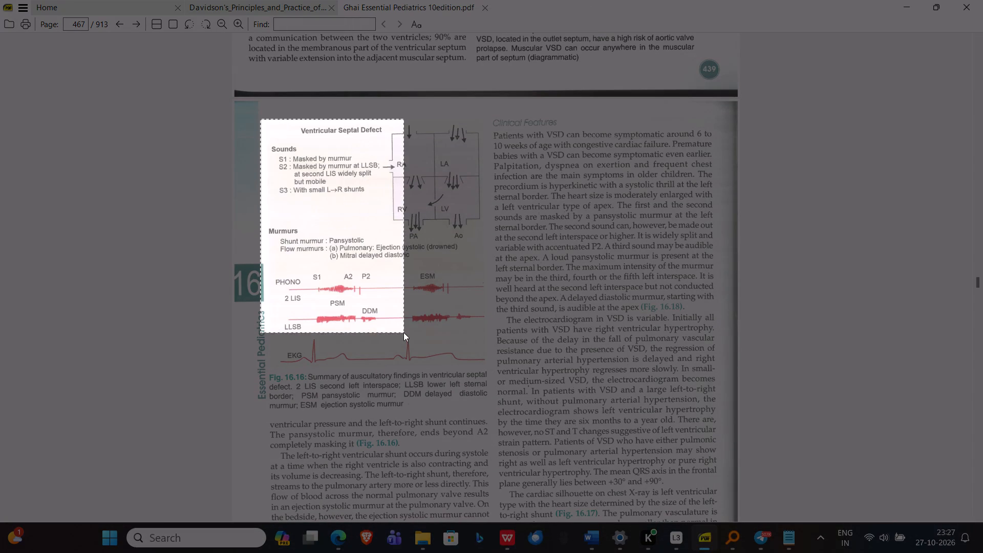
drag(403, 332, 493, 417)
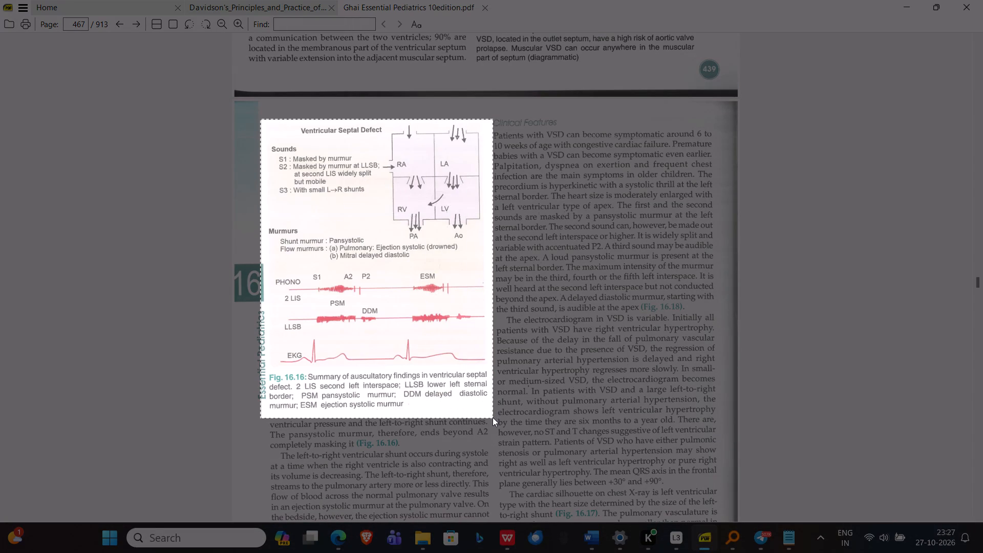
drag(493, 417, 493, 417)
key(shift+super+s)
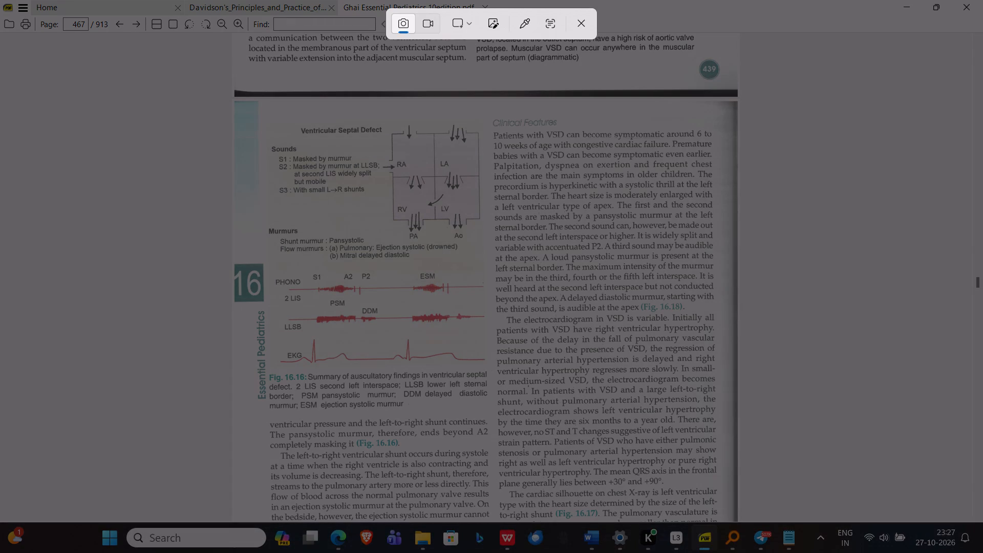
drag(493, 412, 266, 107)
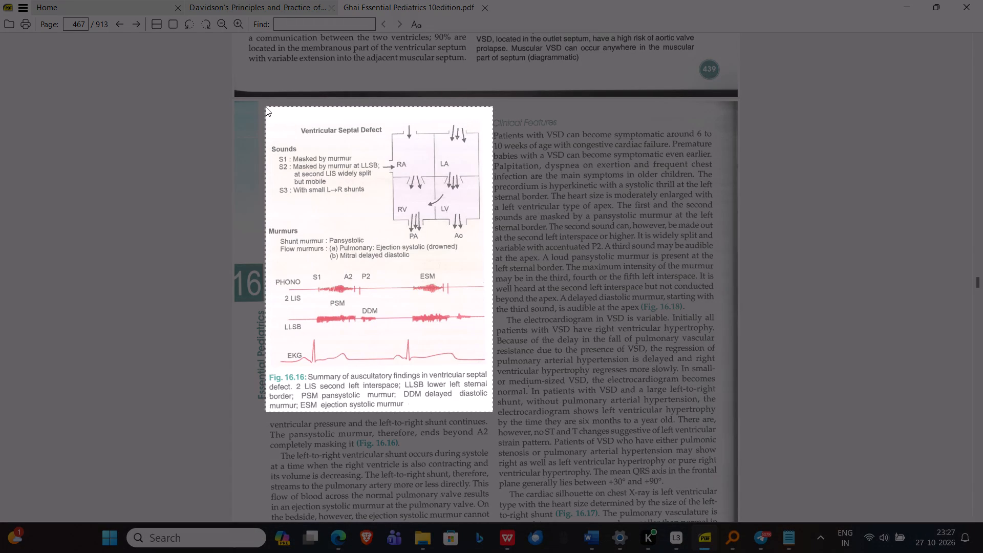
drag(266, 107, 264, 122)
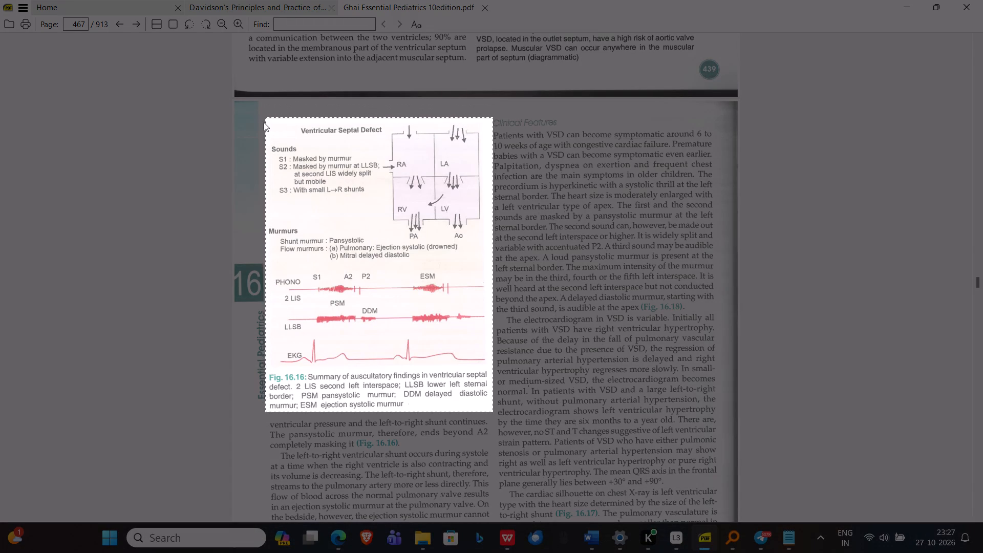
drag(264, 122, 264, 119)
Replace the Fig. 16.16 placeholder in Word with the snip, keeping the heading 'Clinical Features & Assessment of Severity' on its own line.
key(alt+Tab)
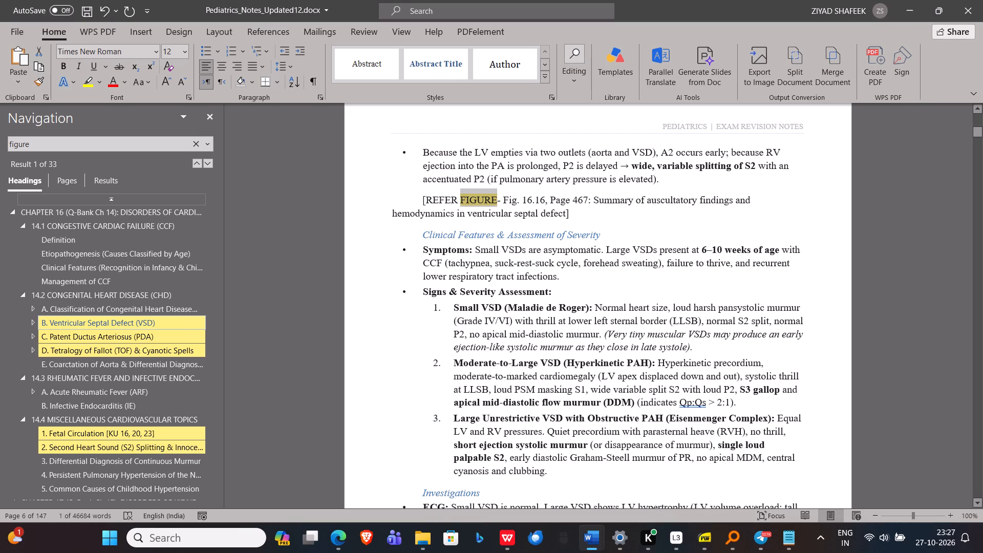
drag(624, 217, 421, 194)
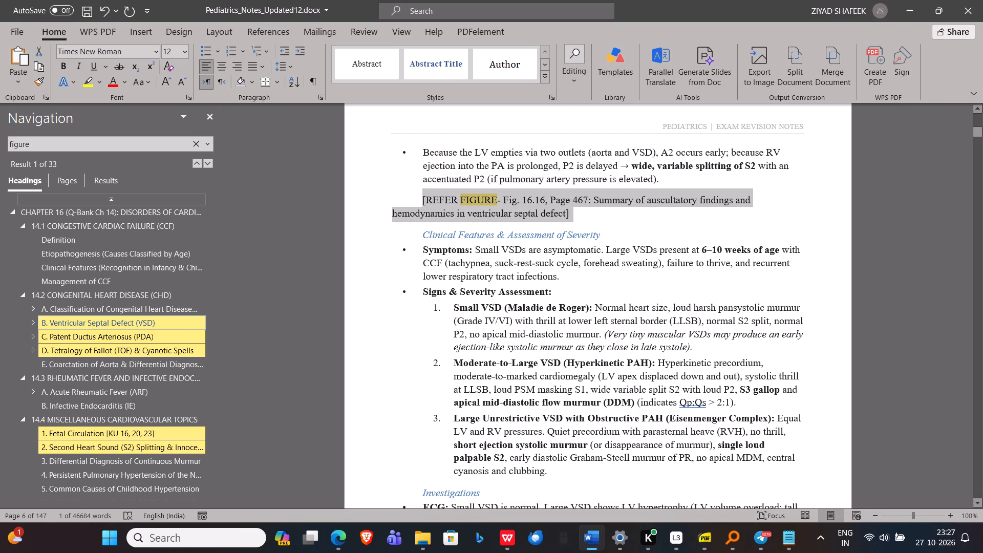
drag(421, 194, 421, 195)
key(ctrl+v)
scroll(588, 286, down, 1)
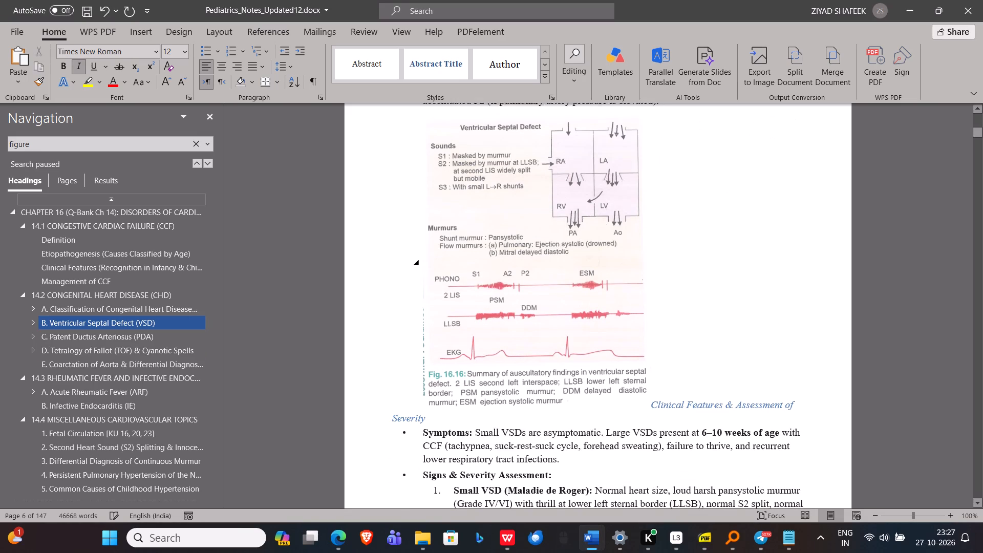
key(Return)
scroll(588, 286, down, 1)
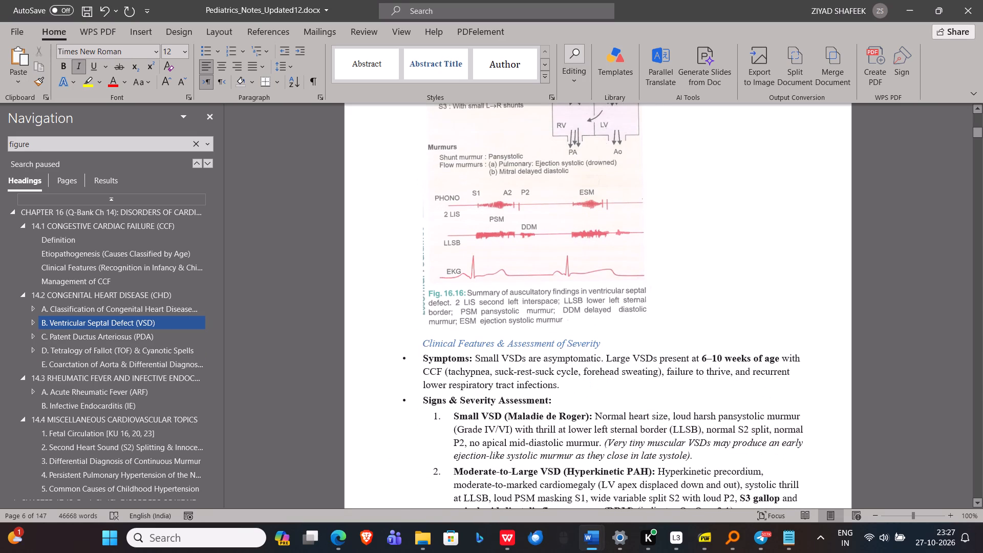
Advance to the next 'figure' match in the notes and snip Fig. 16.19 on patent ductus with its caption from Ghai PDF page 470.
click(210, 165)
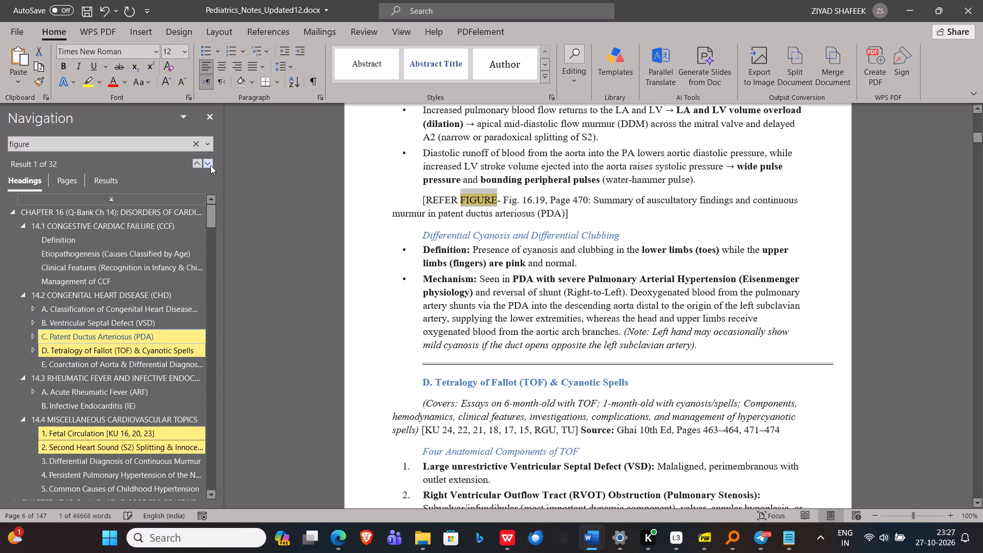
key(alt+Tab)
scroll(326, 296, down, 6)
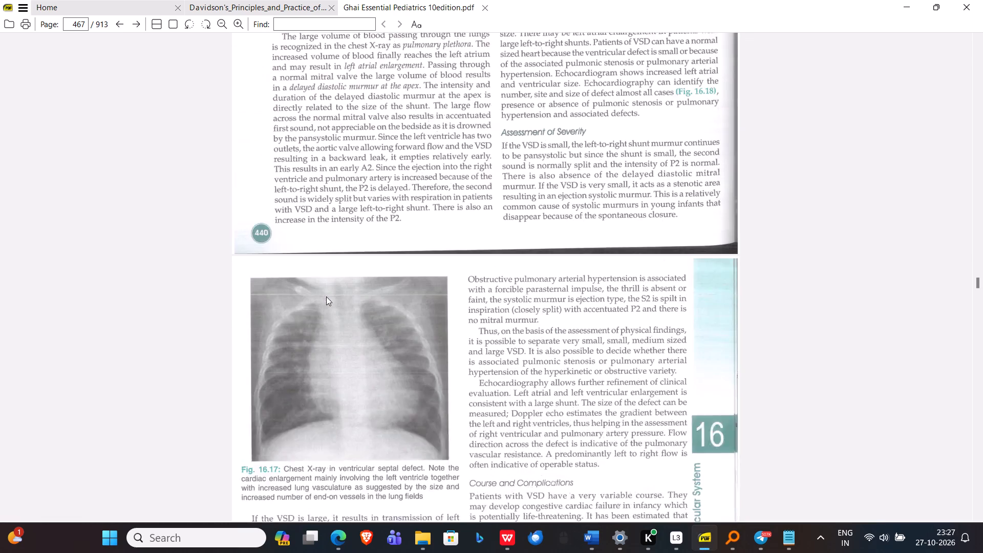
scroll(326, 296, down, 8)
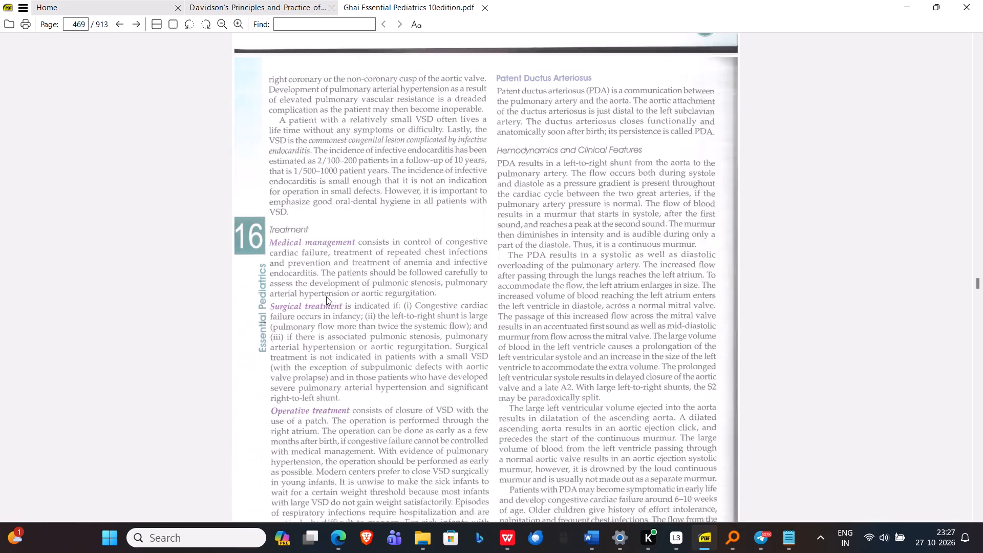
scroll(326, 296, down, 5)
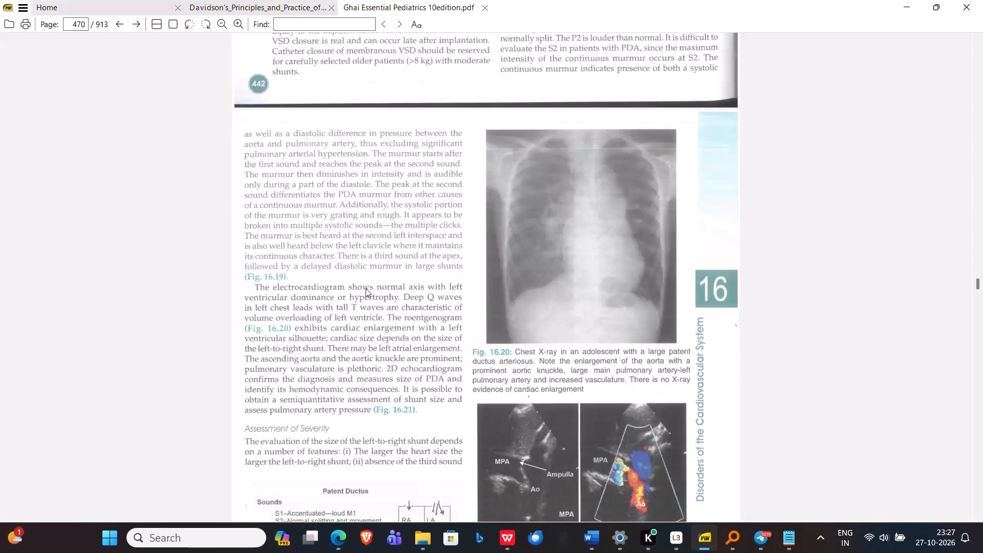
scroll(366, 288, down, 2)
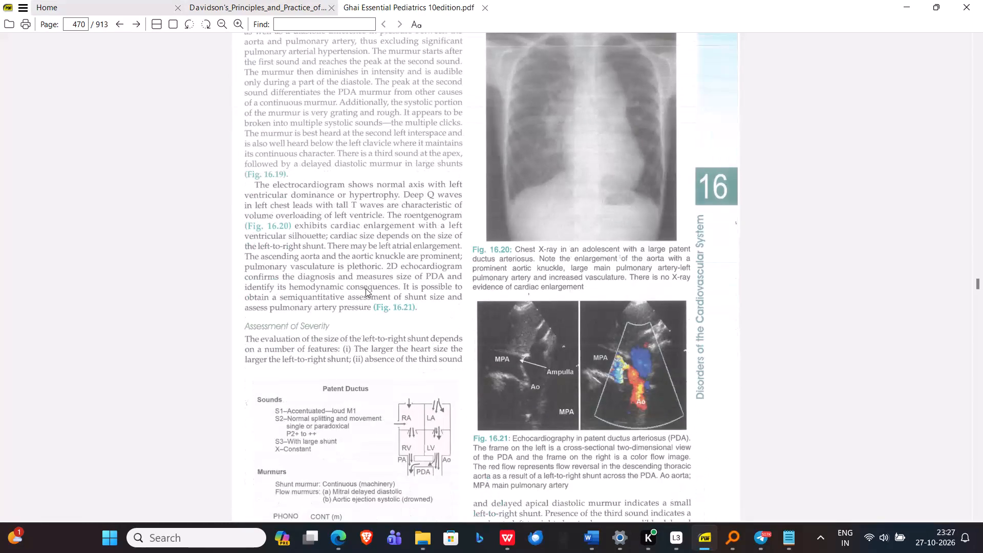
scroll(366, 288, down, 1)
key(shift+super+s)
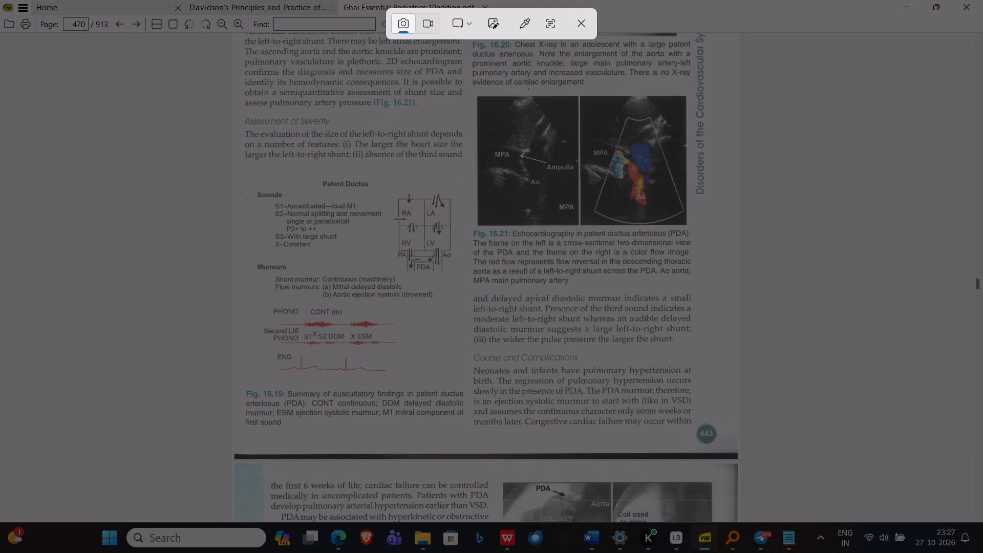
drag(472, 435, 238, 177)
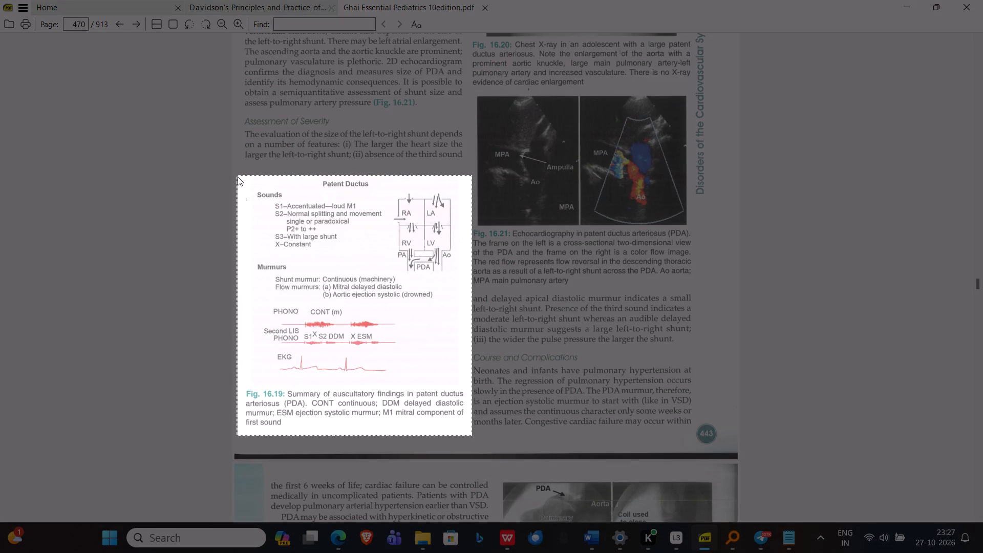
drag(238, 177, 238, 177)
Replace the Fig. 16.19 placeholder in Word with the snip, keeping the heading 'Differential Cyanosis and Differential Clubbing' on its own line.
key(alt+Tab)
key(alt+Tab)
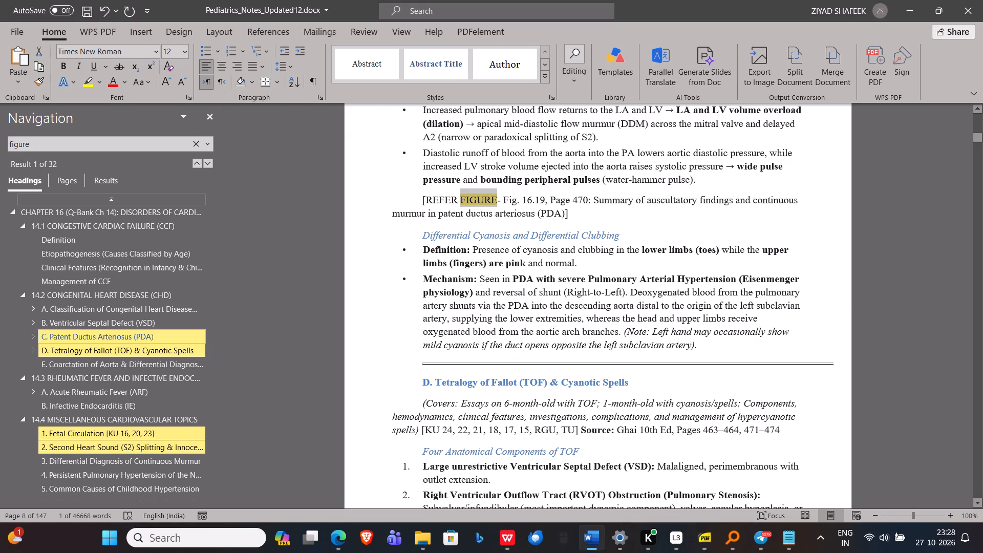
click(589, 214)
drag(589, 214, 422, 193)
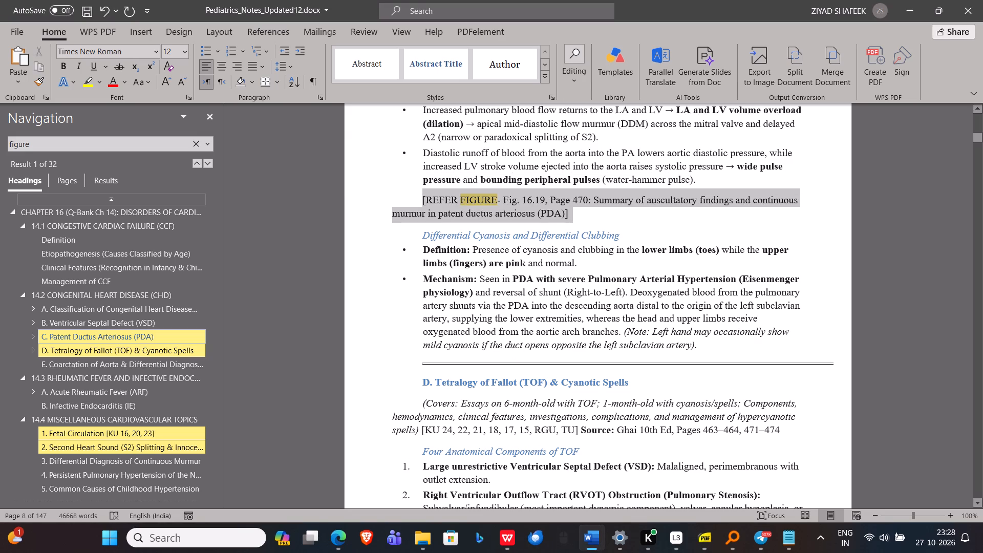
drag(422, 193, 423, 193)
key(ctrl+v)
scroll(535, 273, down, 1)
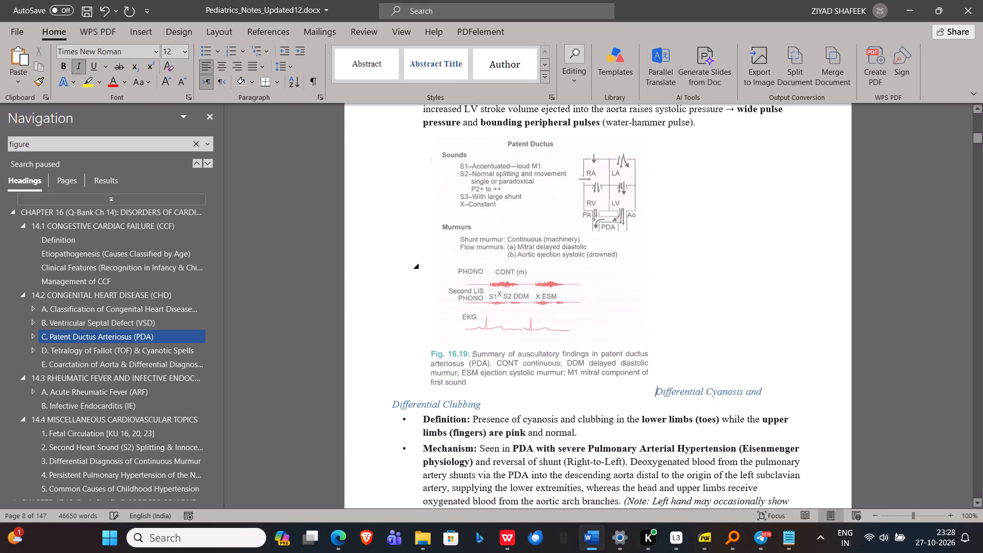
key(Return)
scroll(535, 273, down, 1)
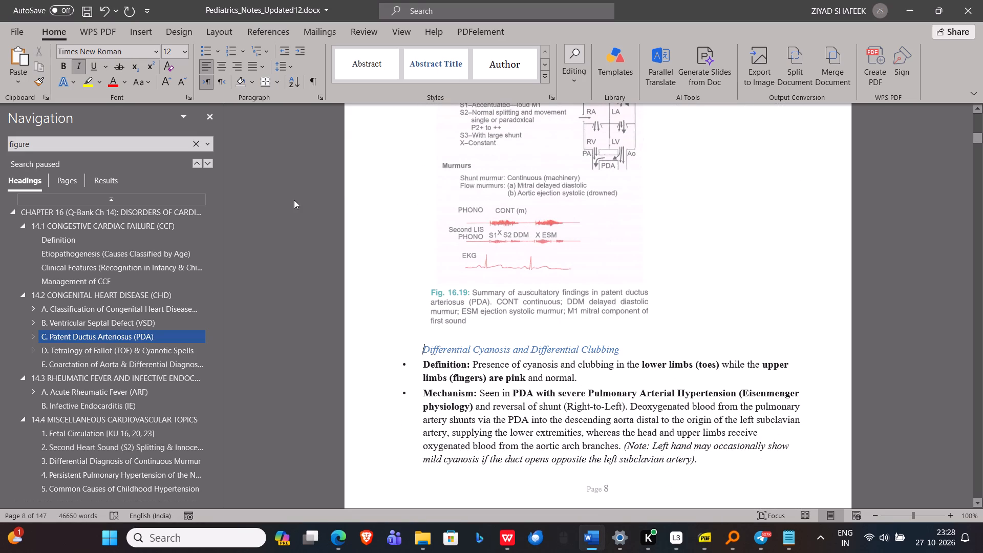
Advance to the next 'figure' match in the notes and snip Fig. 16.23 with its full caption from Ghai PDF page 472.
click(211, 162)
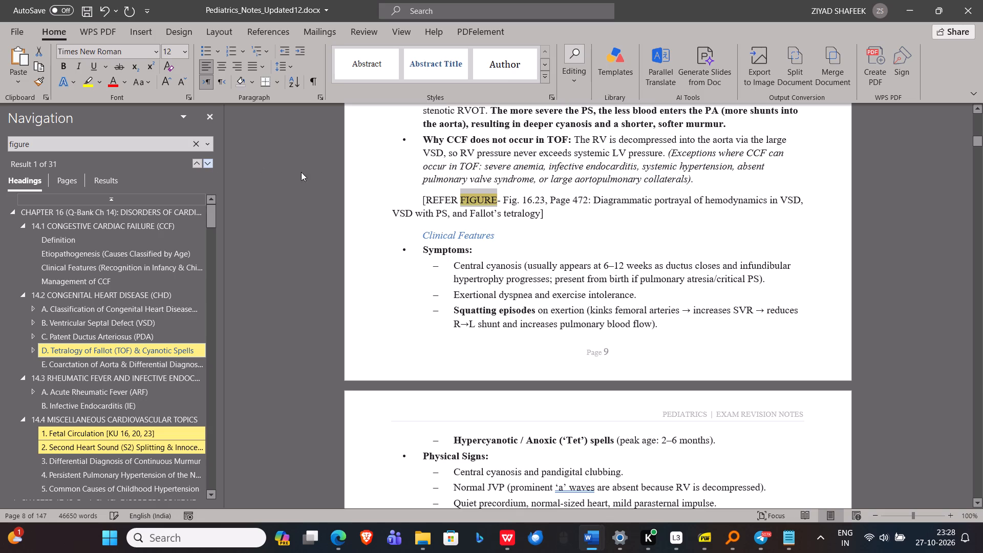
key(alt+Tab)
scroll(464, 258, down, 3)
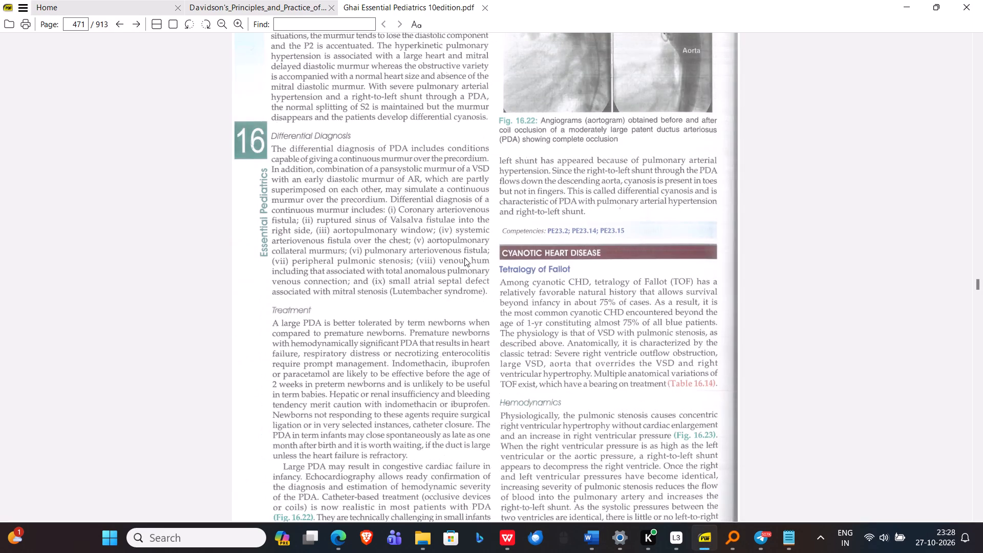
scroll(464, 258, down, 12)
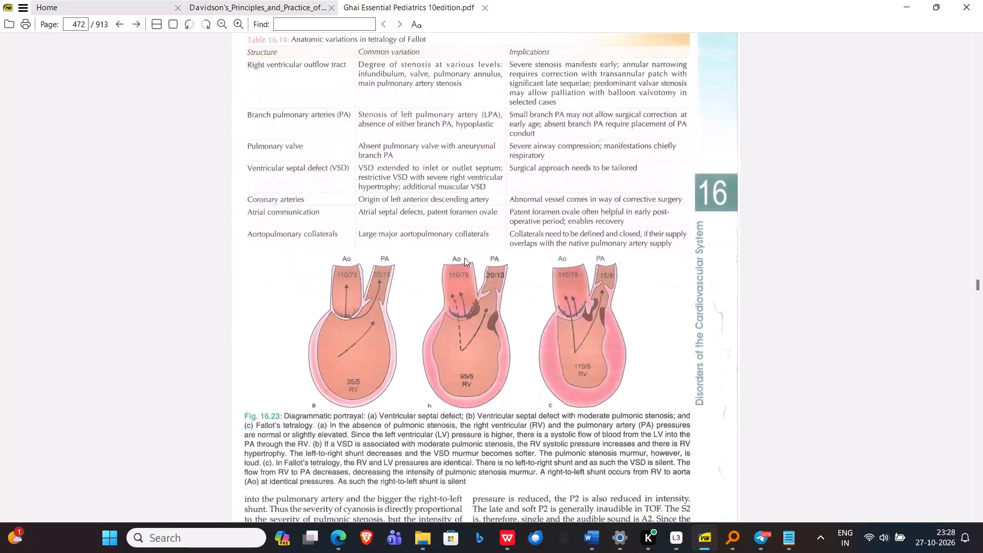
key(shift+super+s)
drag(238, 242, 679, 464)
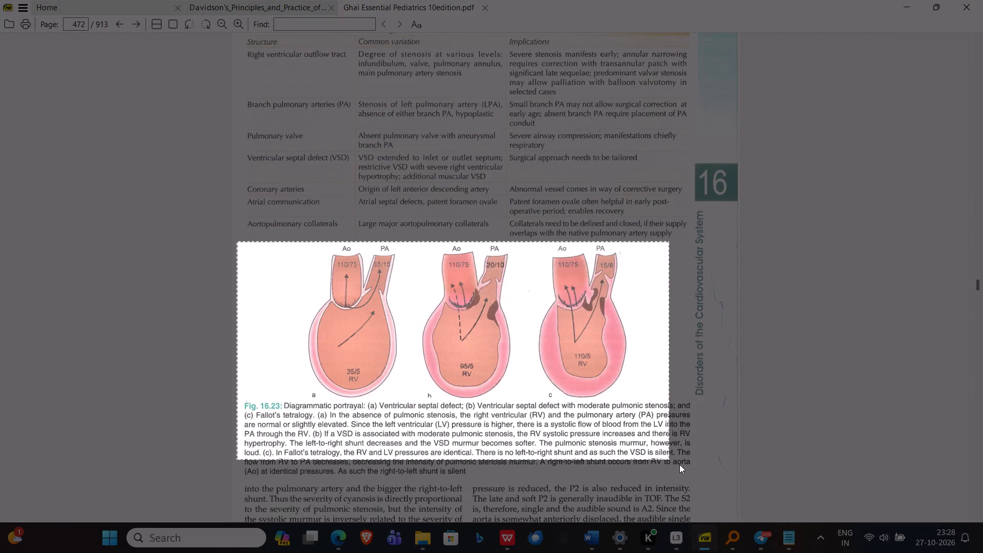
drag(679, 464, 698, 477)
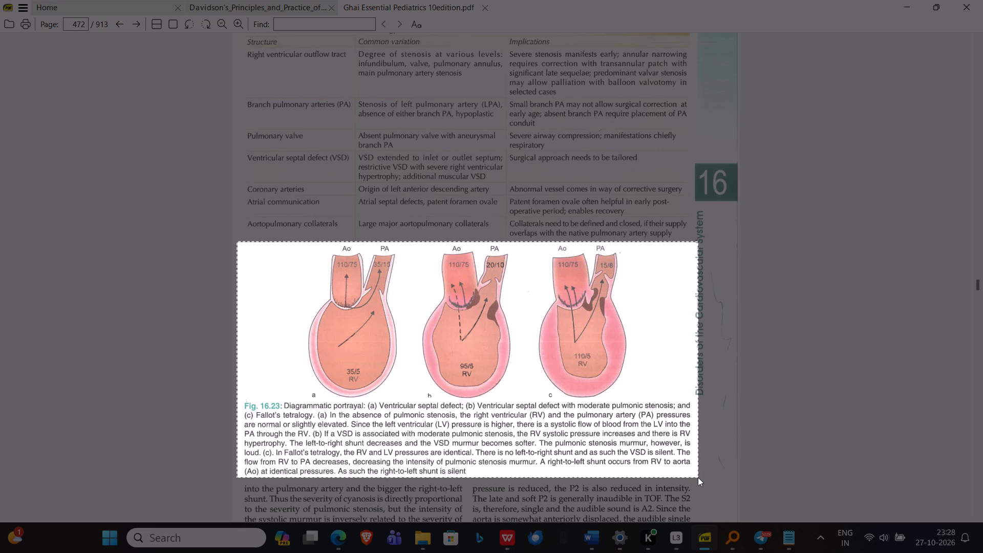
drag(698, 477, 694, 480)
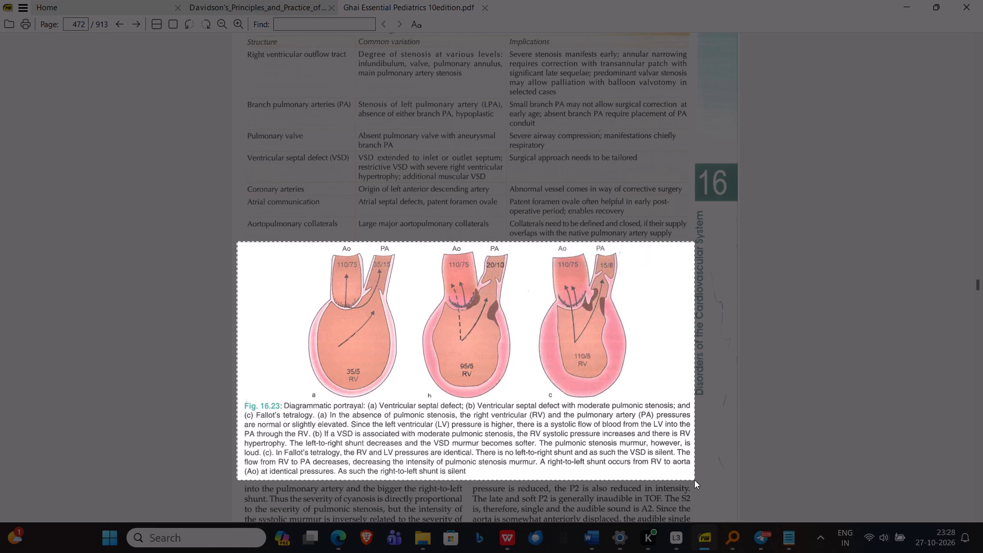
drag(694, 480, 696, 475)
Replace the Fig. 16.23 placeholder in Word with the snip, placing it after the 'Why CCF does not occur in TOF' bullet.
key(alt+Tab)
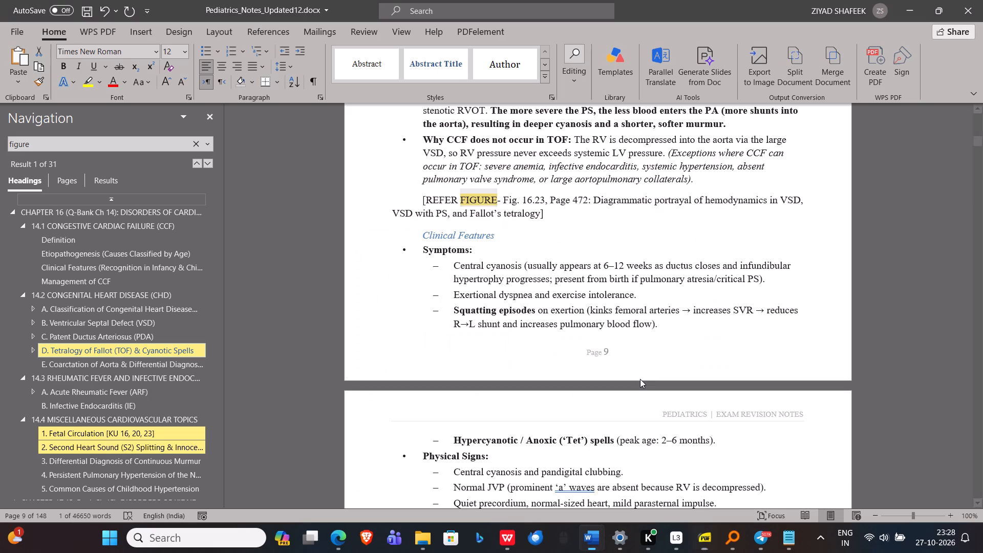
click(564, 212)
drag(564, 212, 438, 193)
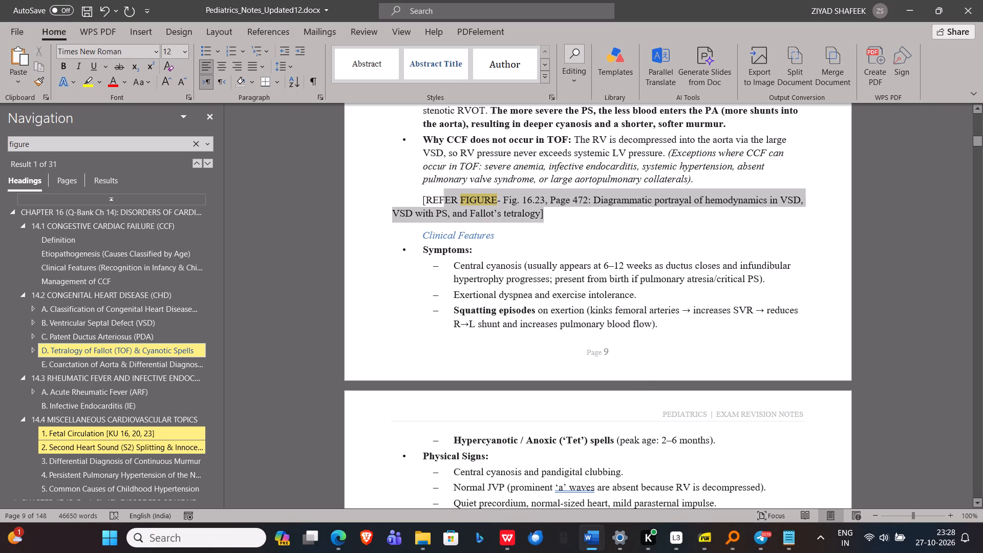
drag(438, 193, 420, 198)
key(BackSpace)
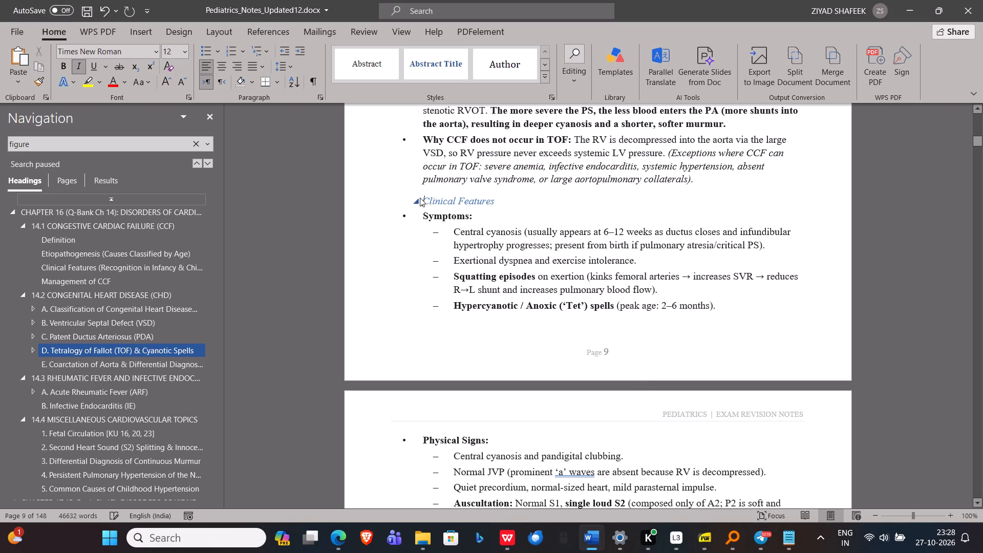
click(699, 182)
key(Return)
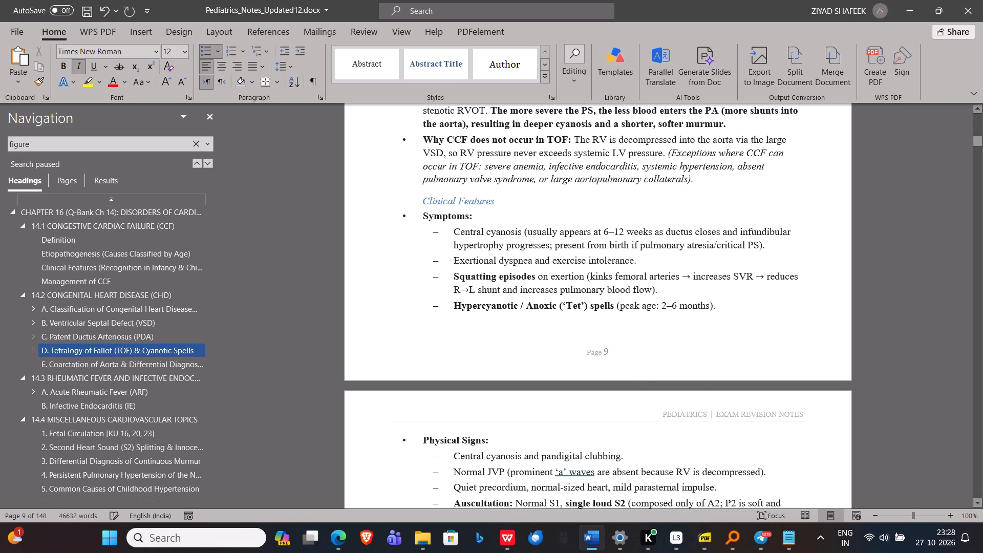
key(BackSpace)
key(BackSpace)
key(ctrl+v)
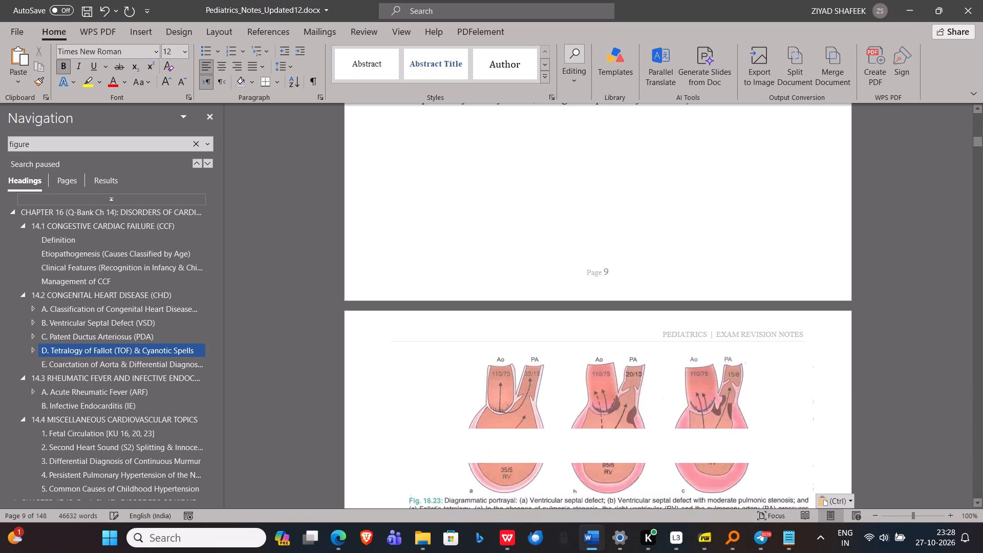
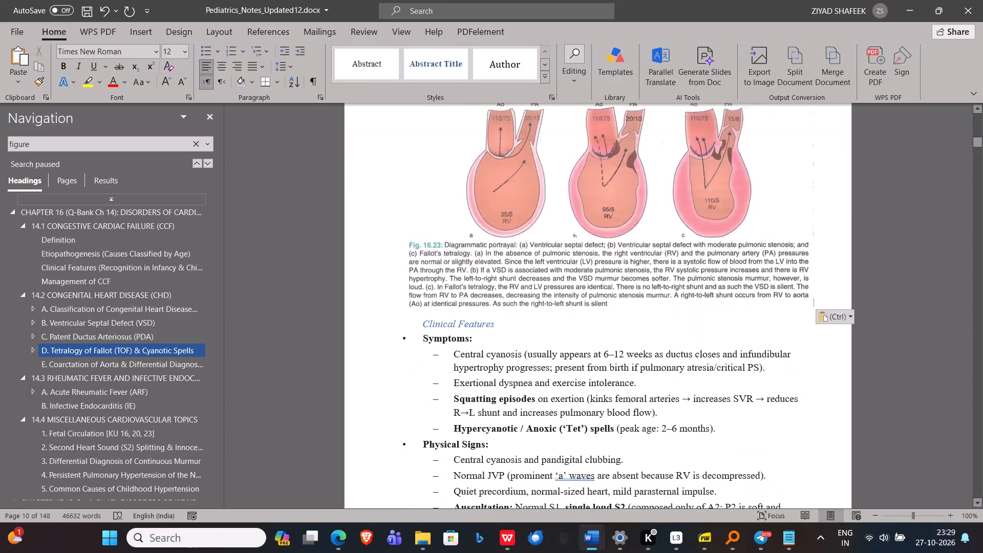
Advance to the next 'figure' match in the notes and select the whole Fig. 16.5 fetal circulation placeholder.
scroll(699, 182, down, 2)
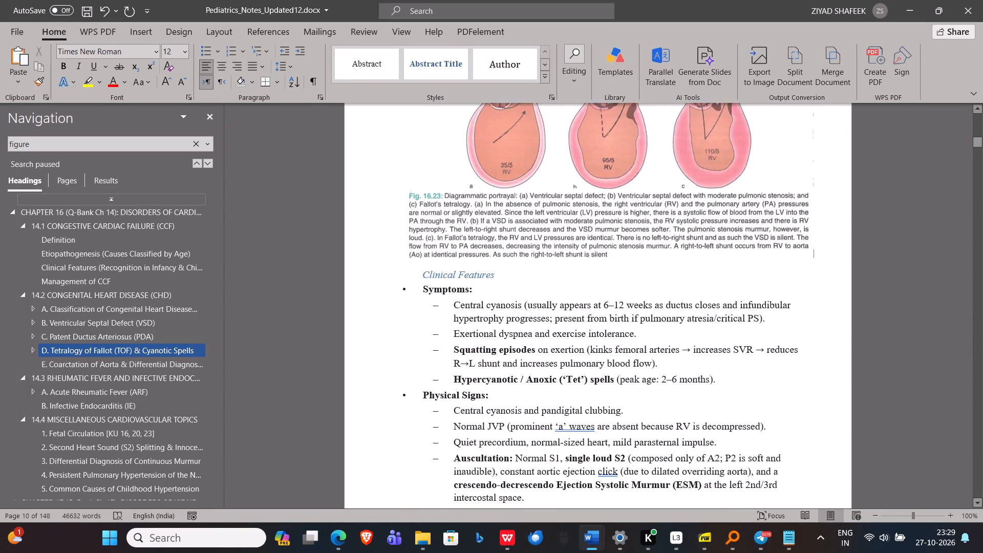
scroll(699, 182, down, 5)
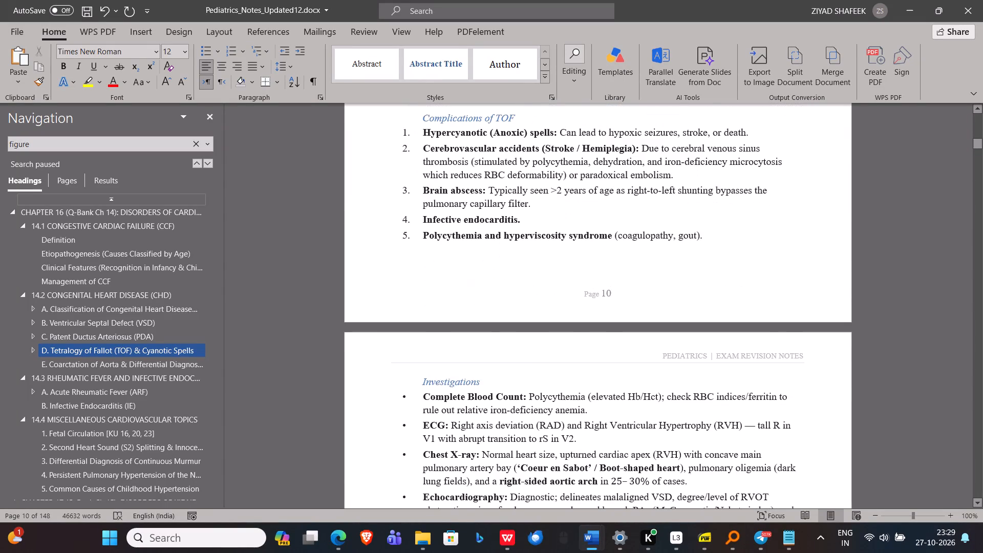
scroll(699, 182, down, 4)
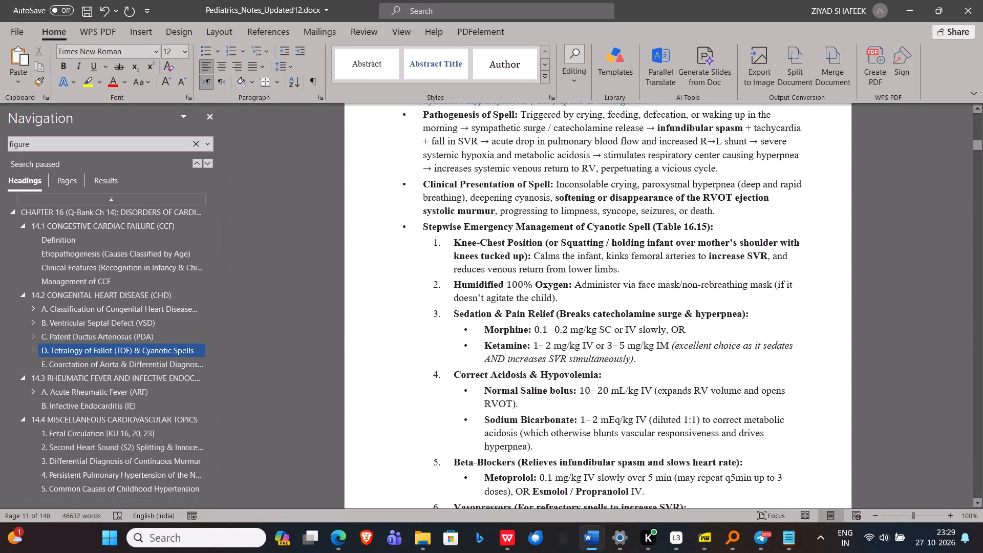
scroll(699, 182, down, 1)
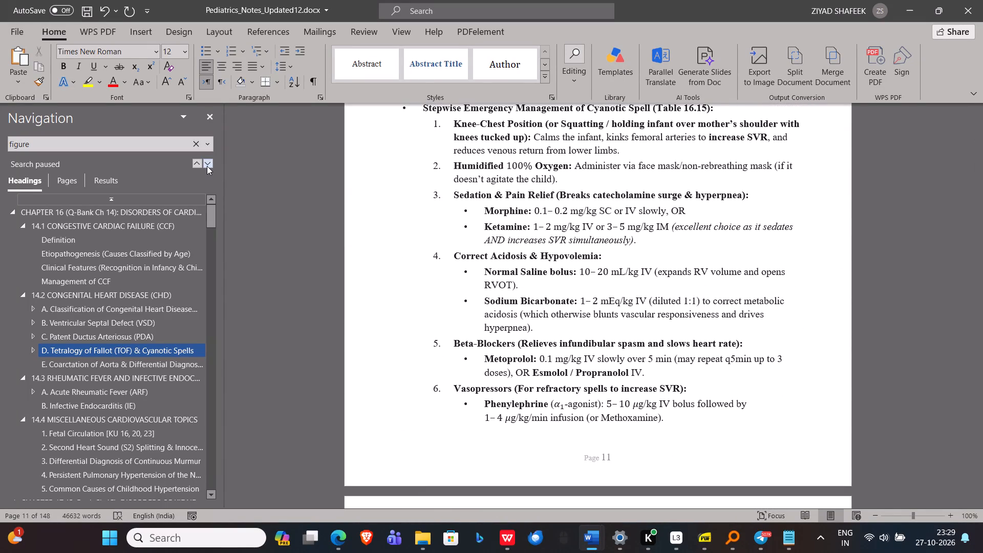
click(207, 166)
drag(440, 213, 397, 194)
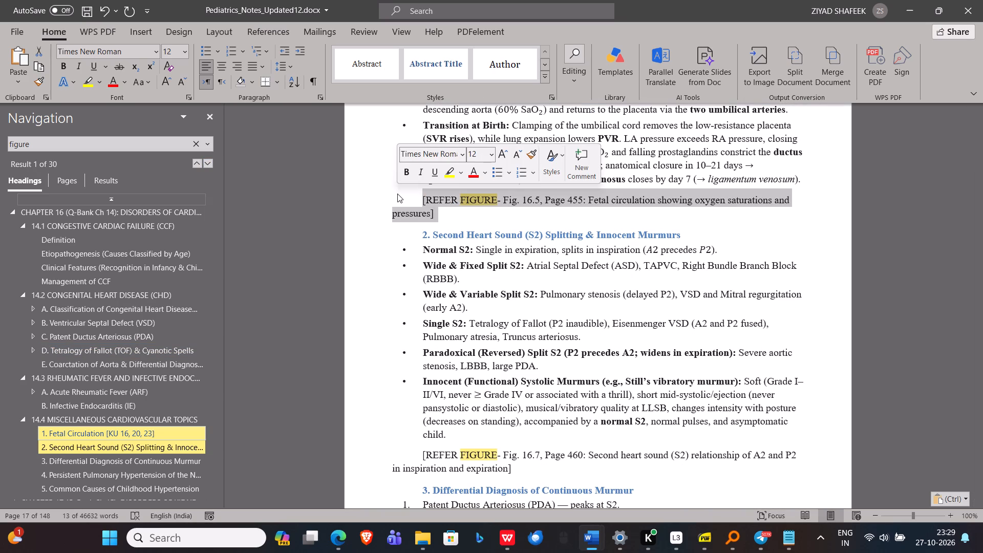
Find Fig. 16.5 on fetal circulation at Ghai PDF page 455 and snip the diagram with its full caption.
key(alt+Tab)
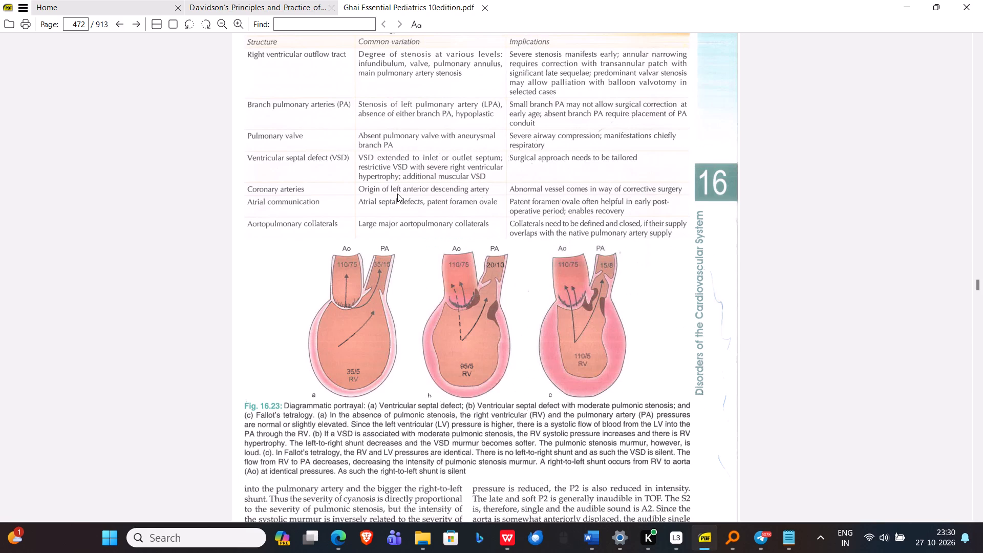
key(alt+Tab)
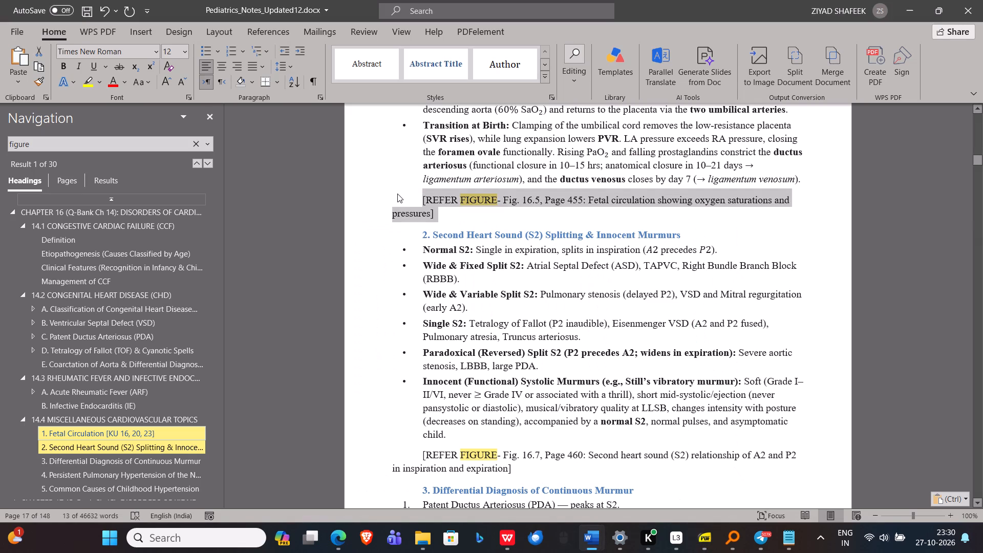
key(alt+Tab)
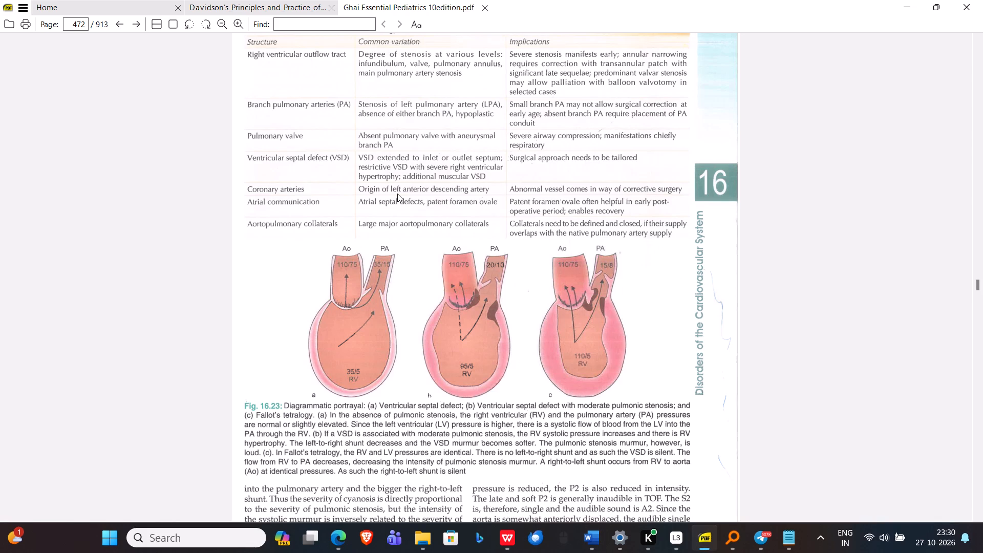
key(alt+Tab)
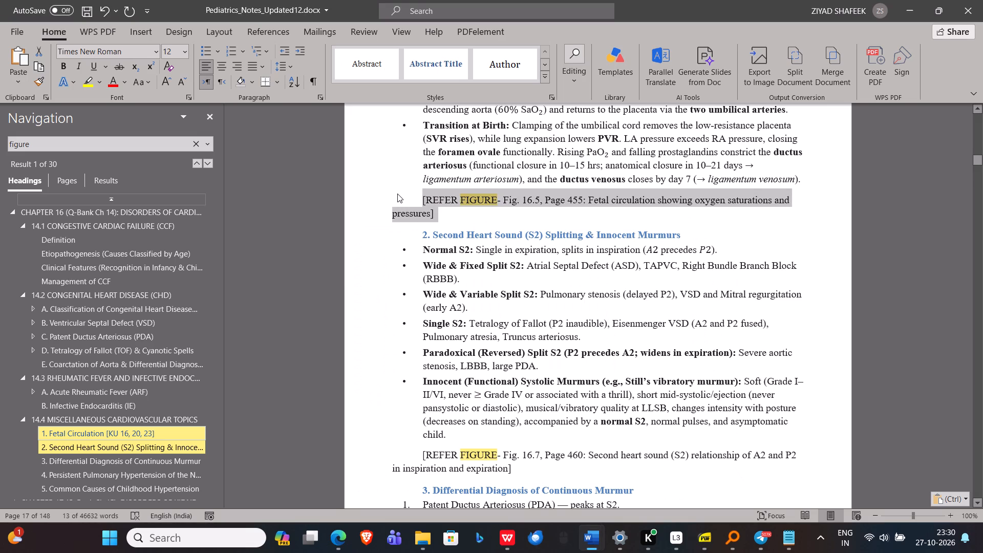
key(alt+Tab)
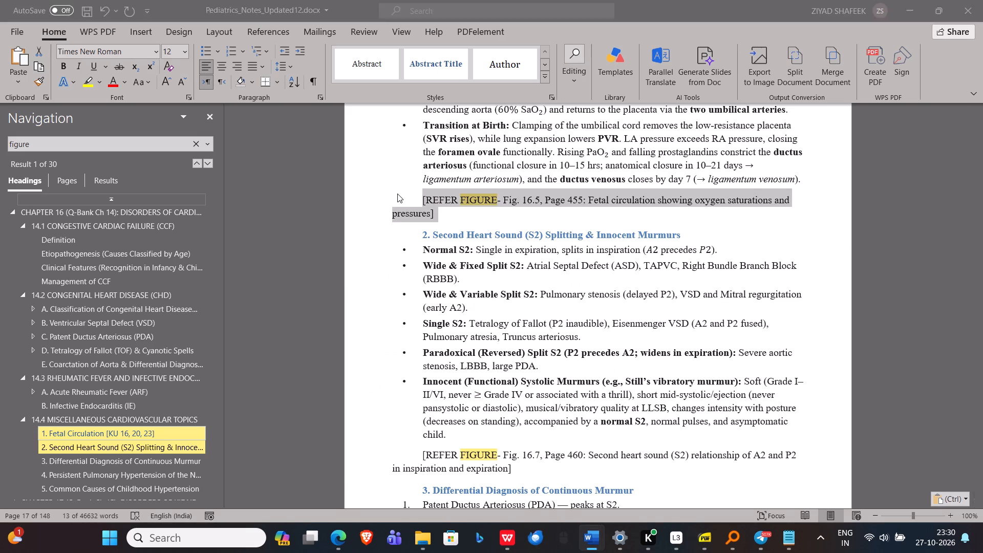
scroll(397, 194, up, 20)
scroll(397, 194, up, 1)
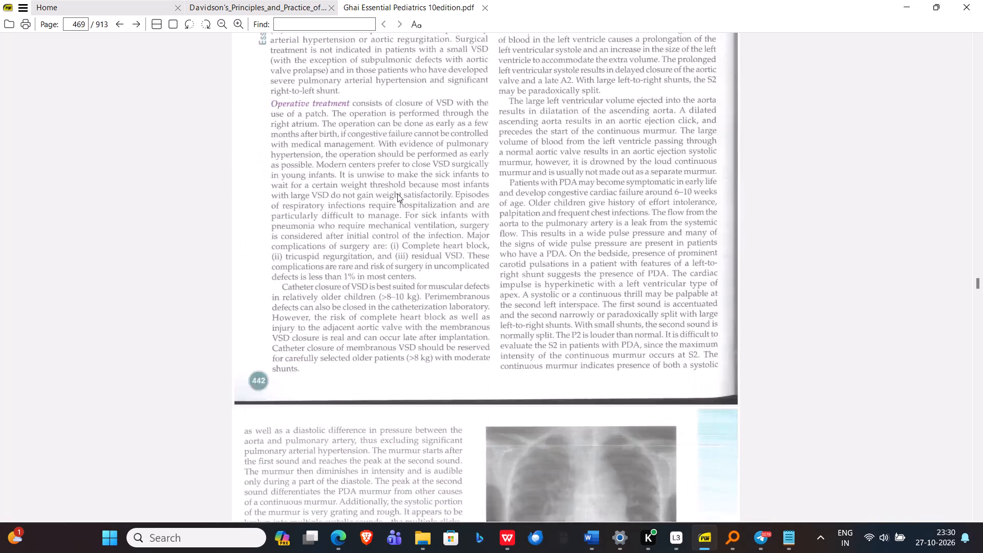
scroll(397, 194, up, 15)
scroll(397, 194, down, 1)
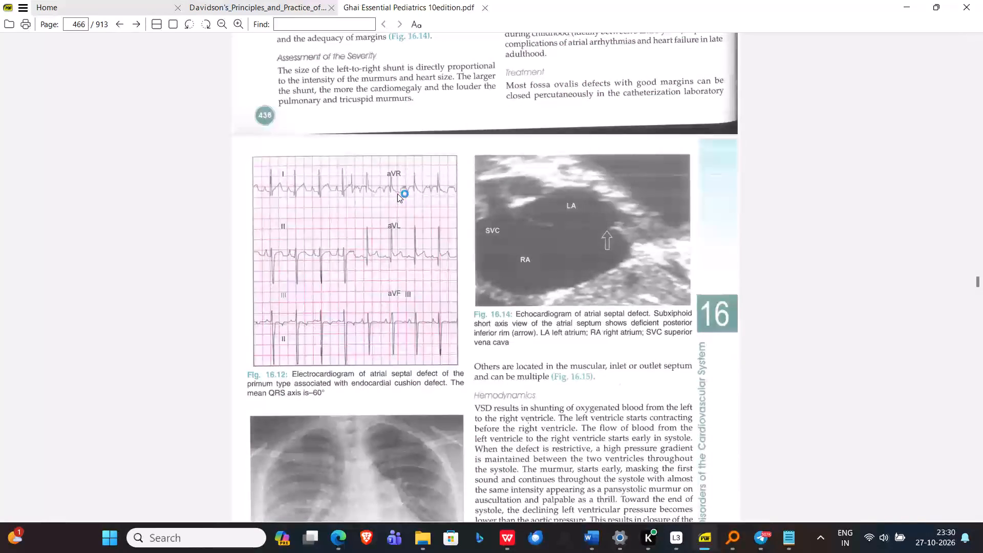
key(alt+Tab)
click(337, 138)
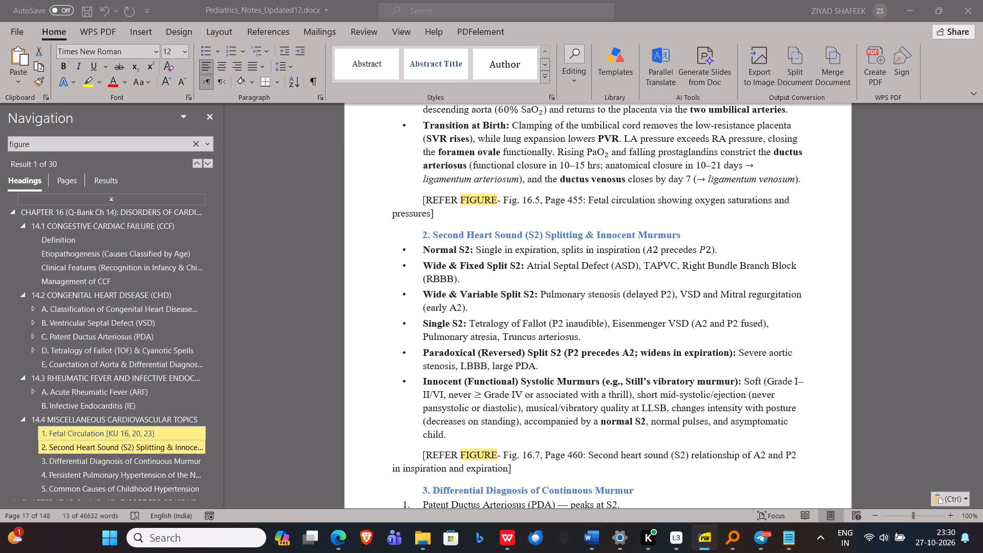
key(alt+Tab)
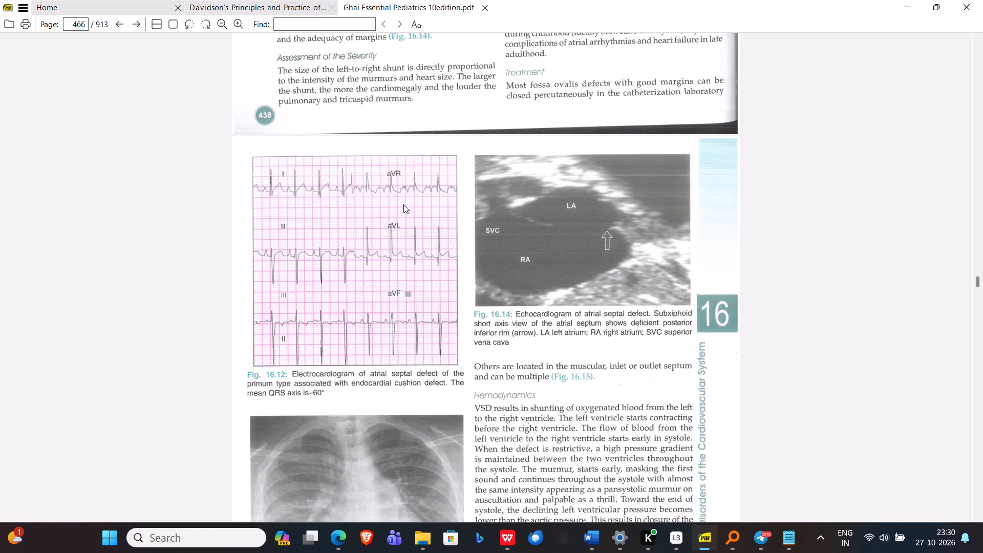
scroll(403, 204, up, 20)
scroll(403, 204, up, 20)
scroll(403, 204, up, 9)
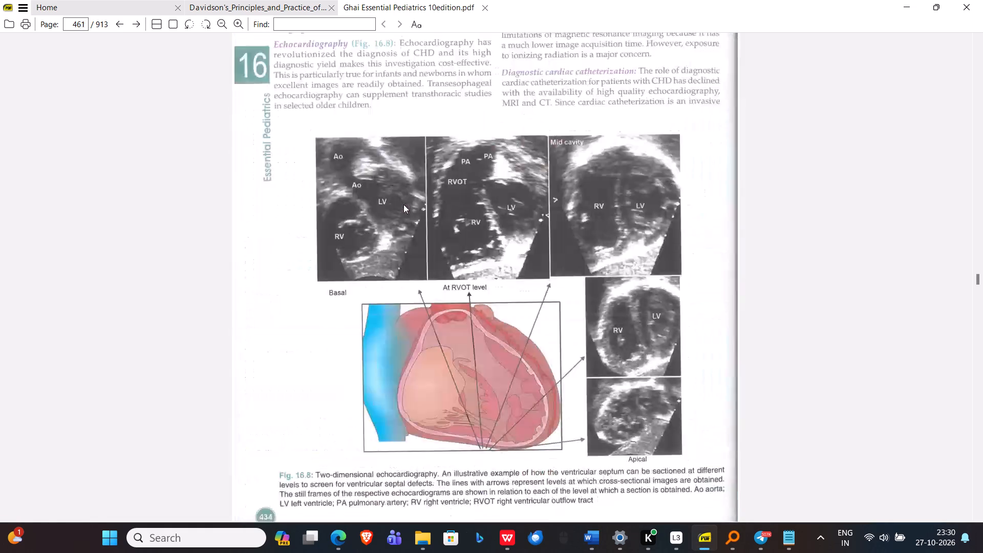
scroll(403, 204, up, 5)
scroll(403, 204, down, 5)
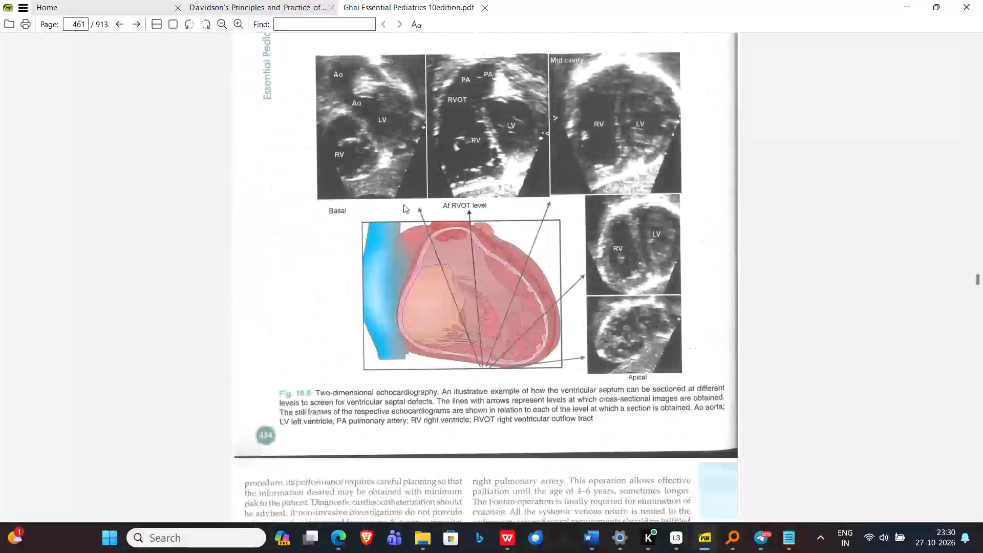
scroll(403, 204, up, 10)
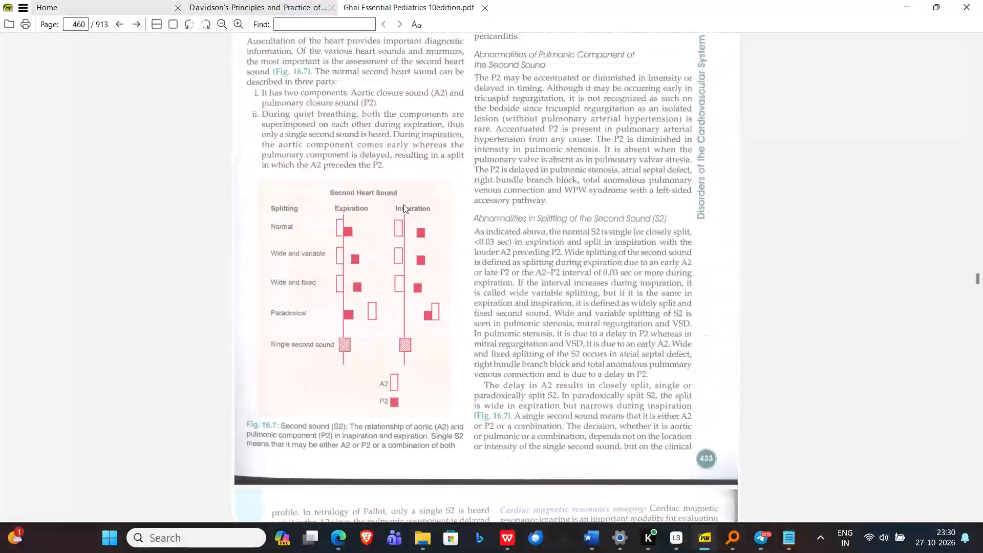
scroll(403, 204, up, 14)
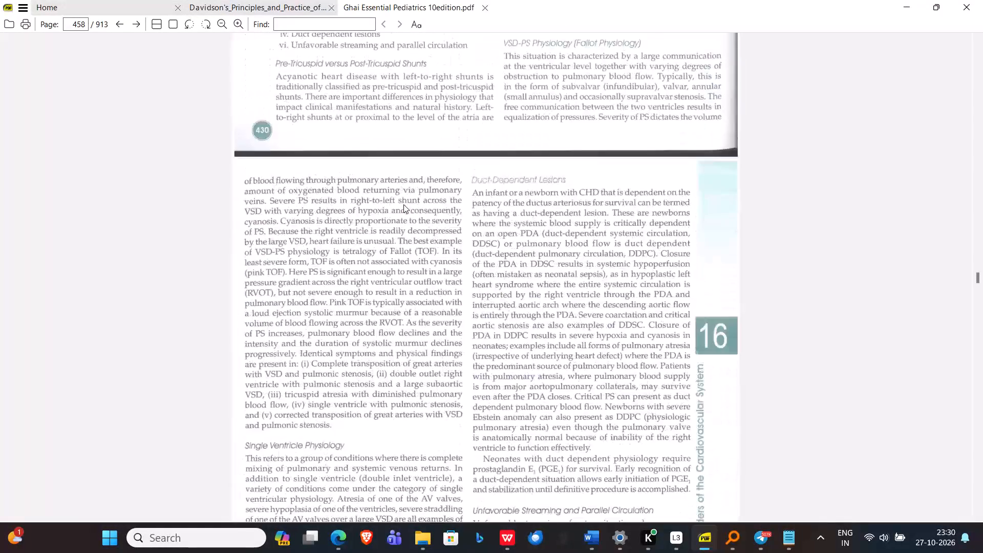
scroll(403, 204, up, 9)
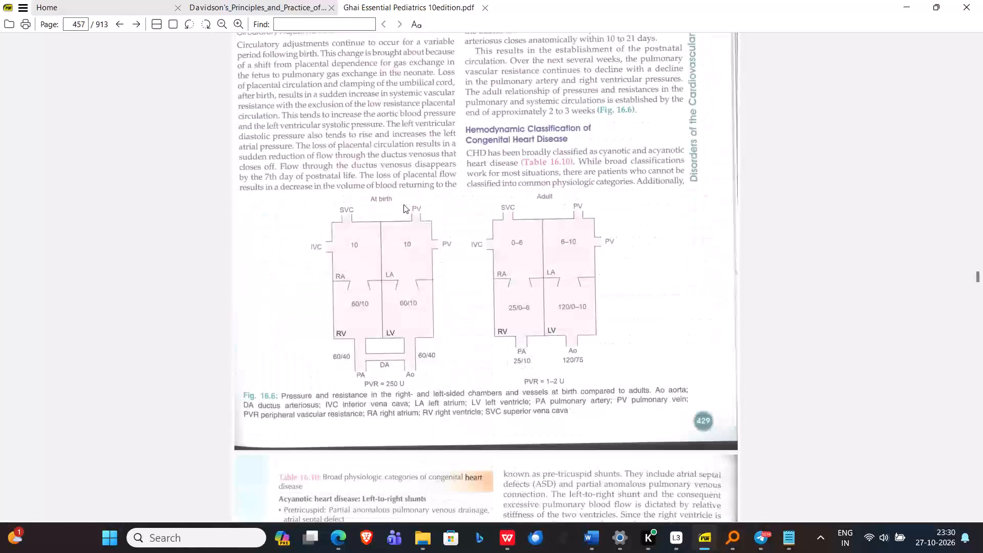
scroll(403, 204, up, 8)
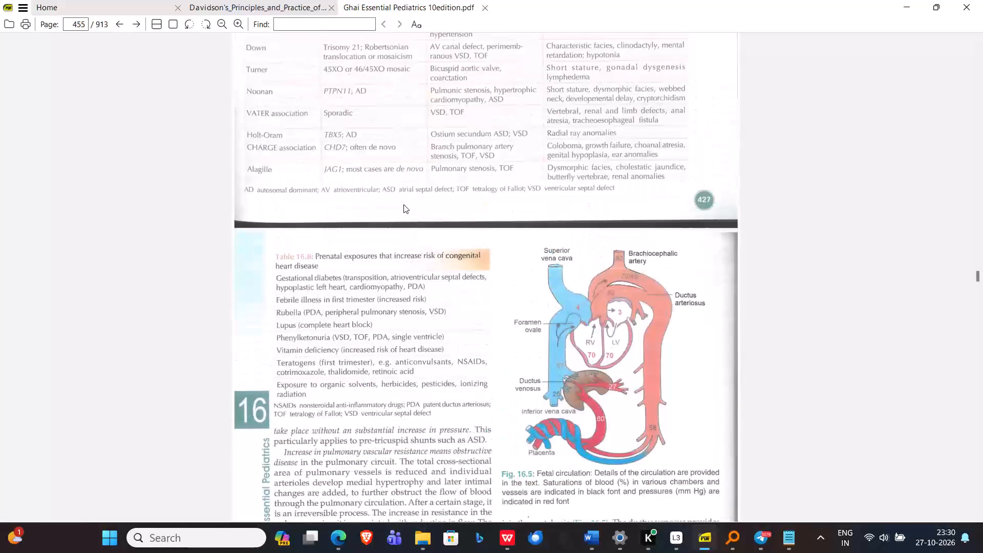
scroll(403, 204, up, 2)
scroll(403, 204, down, 2)
ctrl+scroll(593, 112, up, 1)
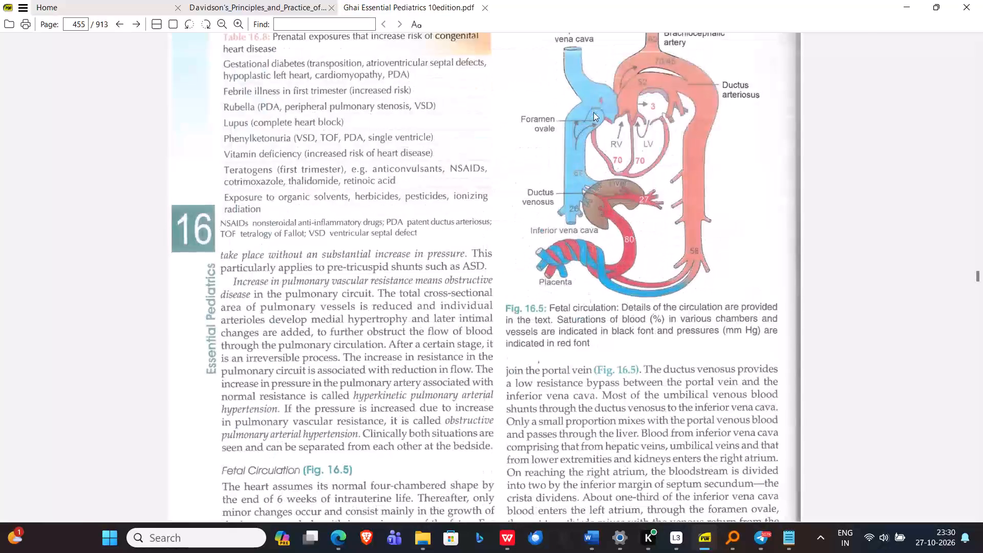
ctrl+scroll(593, 112, up, 2)
ctrl+scroll(593, 112, down, 1)
key(shift+super+s)
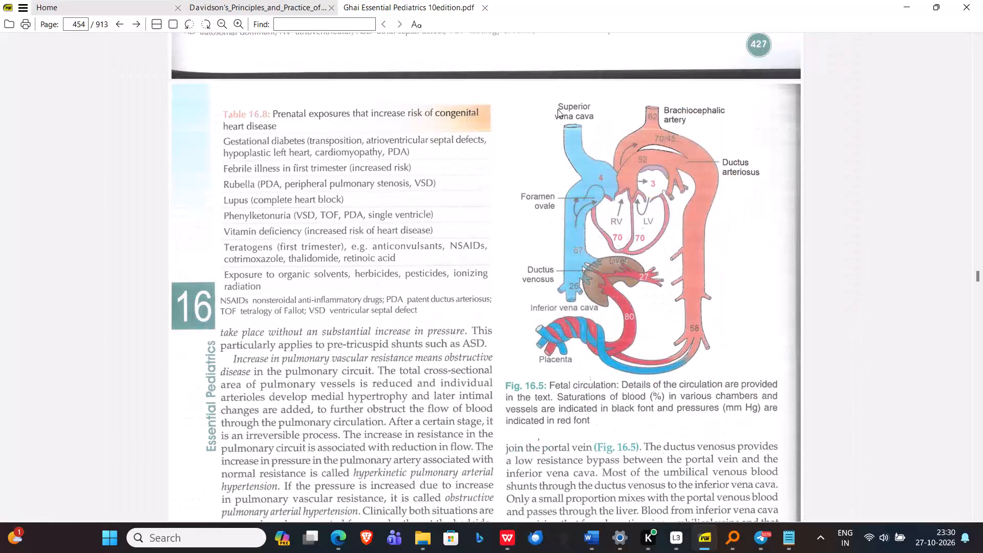
drag(509, 92, 911, 461)
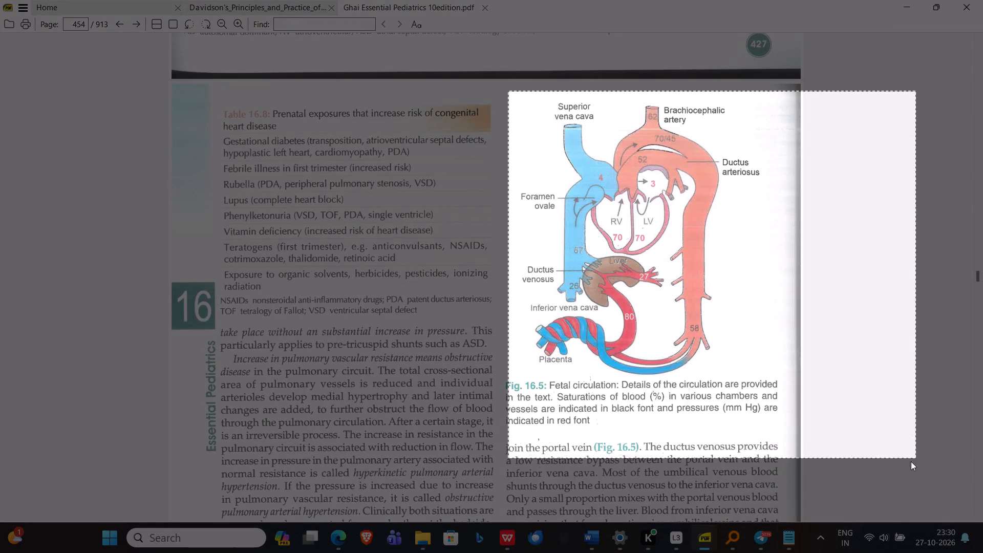
drag(911, 461, 792, 434)
key(shift+super+s)
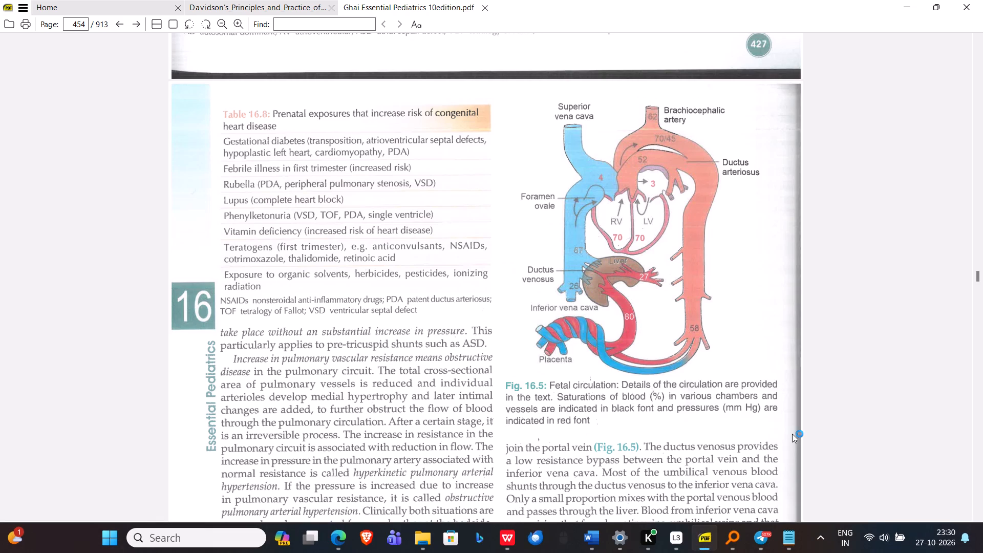
drag(783, 430, 717, 380)
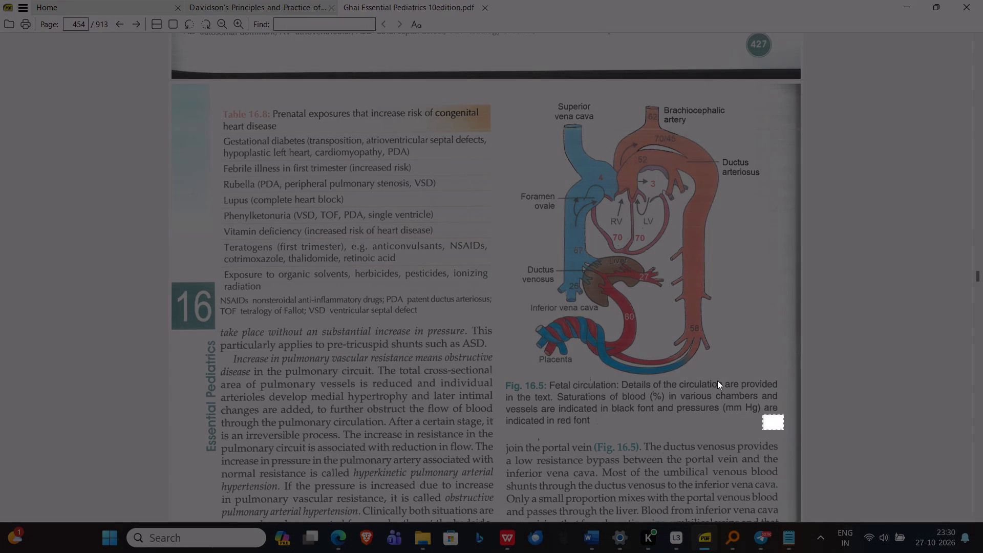
drag(717, 380, 503, 92)
Replace the Fig. 16.5 placeholder in Word with the snip, keeping the heading '2. Second Heart Sound (S2) Splitting & Innocent Murmurs' on its own line.
key(alt+Tab)
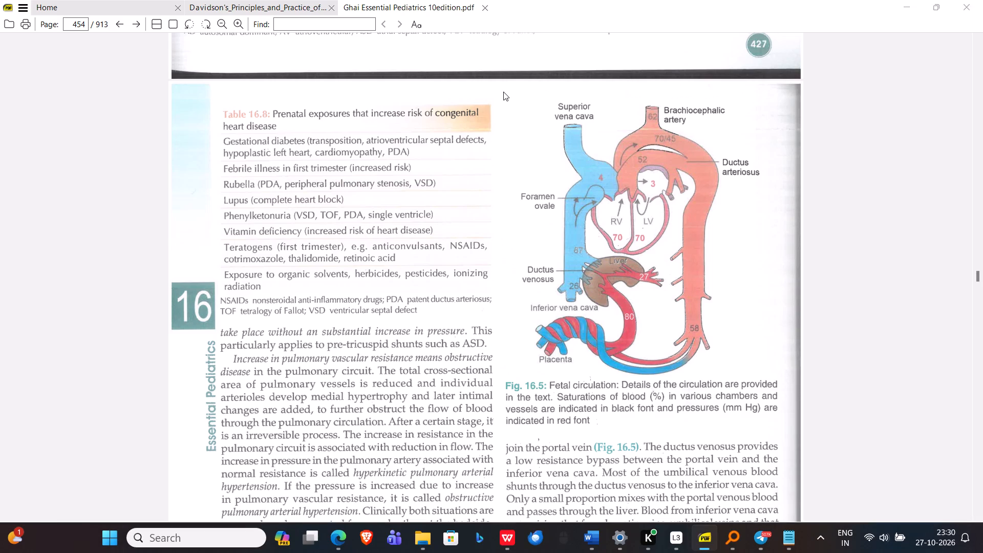
key(ctrl+v)
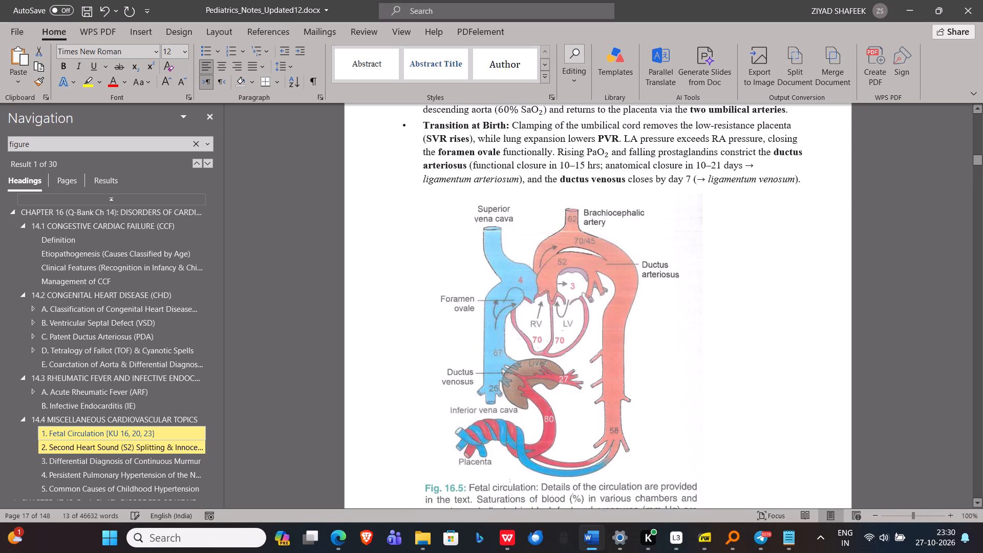
scroll(499, 267, down, 1)
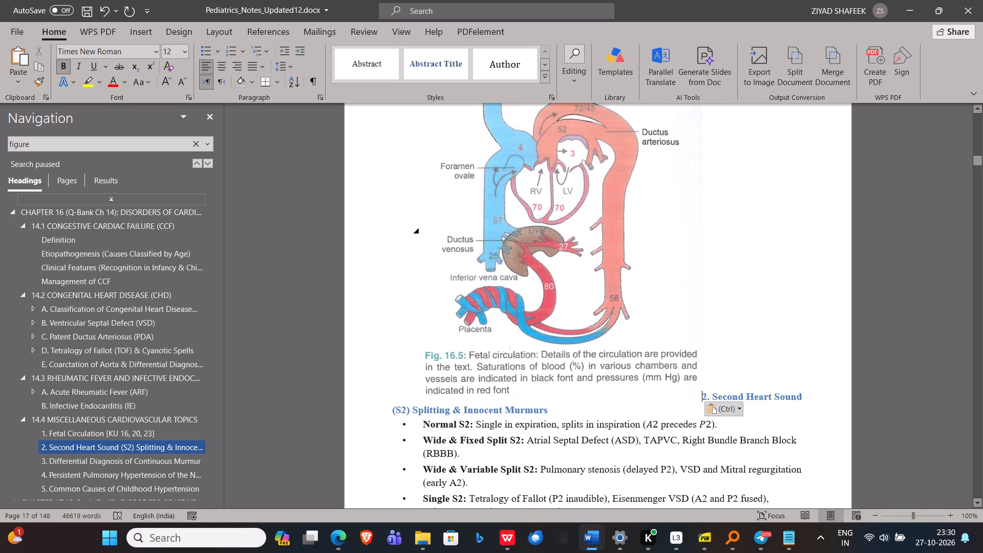
key(Return)
Advance to the next 'figure' match in the notes, the Fig. 16.7 second heart sound placeholder.
scroll(537, 371, down, 3)
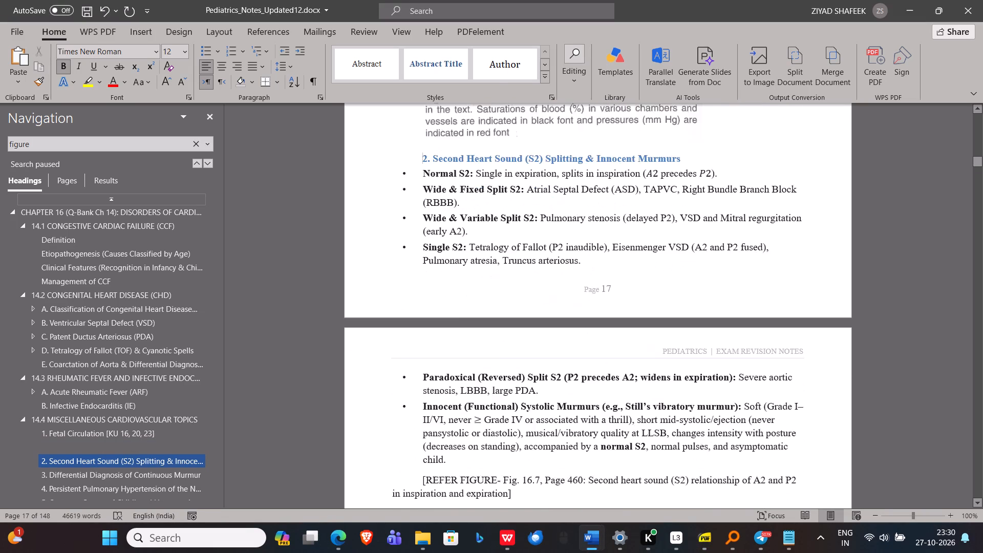
scroll(537, 371, down, 1)
click(209, 163)
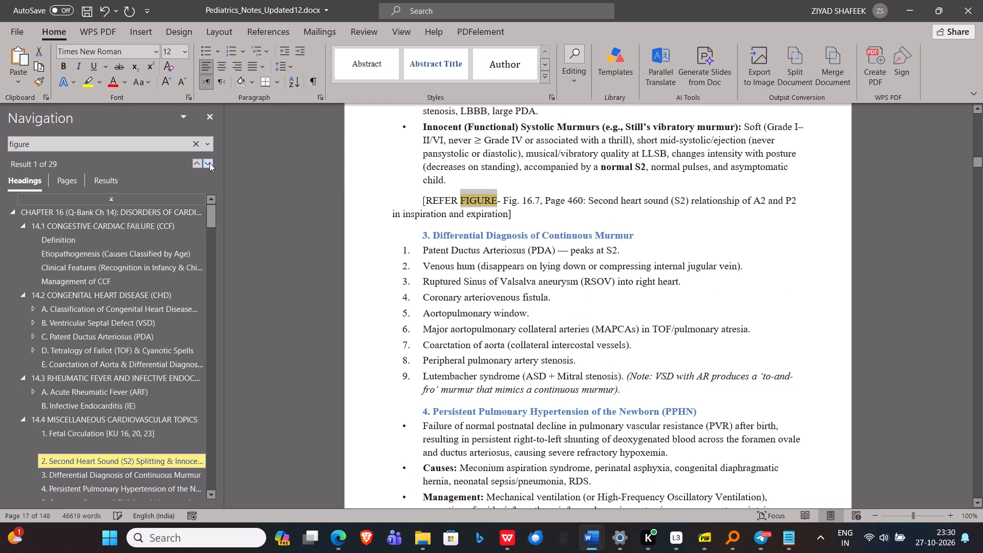
Find Fig. 16.7 on the second heart sound at Ghai PDF page 460 and snip the diagram with its full caption.
key(alt+Tab)
scroll(529, 244, down, 8)
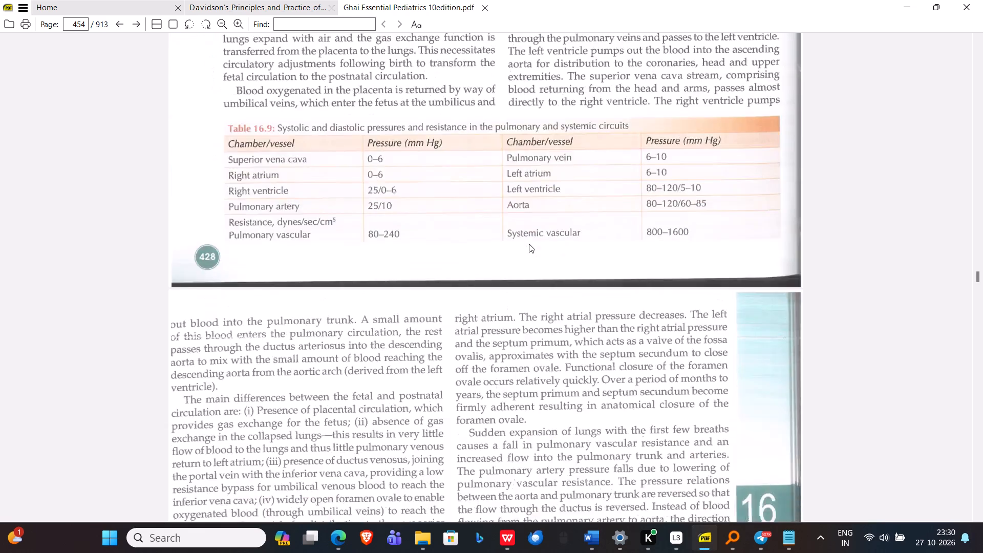
scroll(529, 244, down, 8)
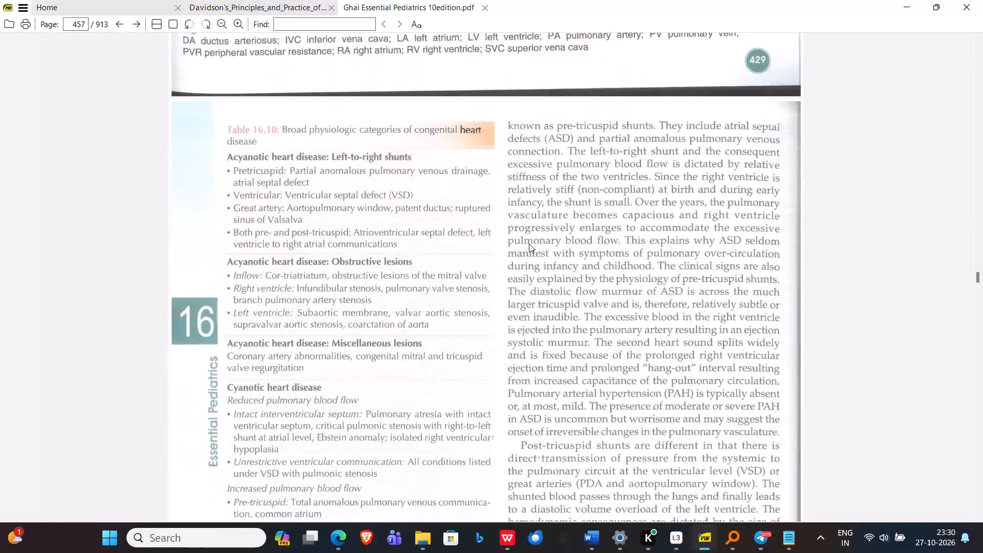
scroll(529, 244, down, 11)
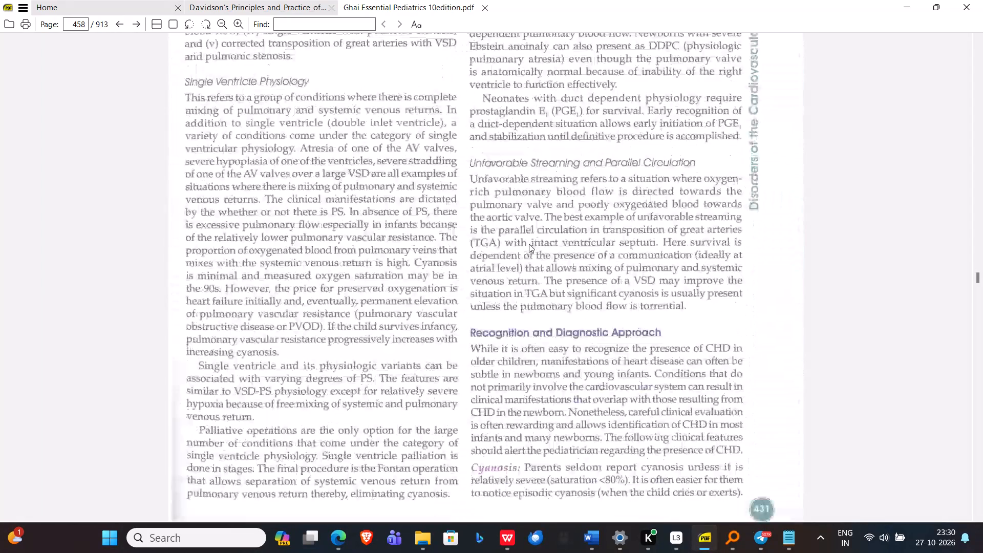
scroll(529, 244, down, 10)
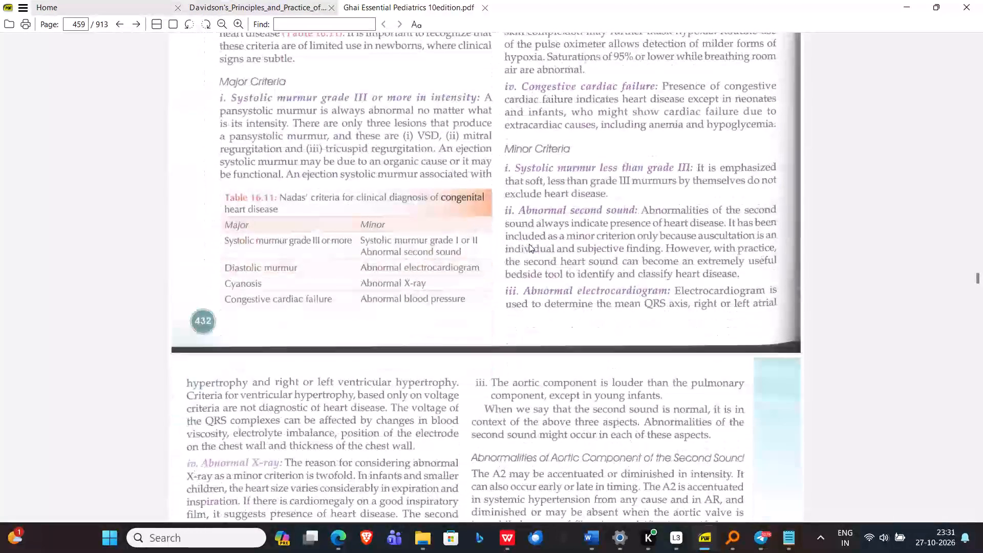
scroll(529, 244, down, 1)
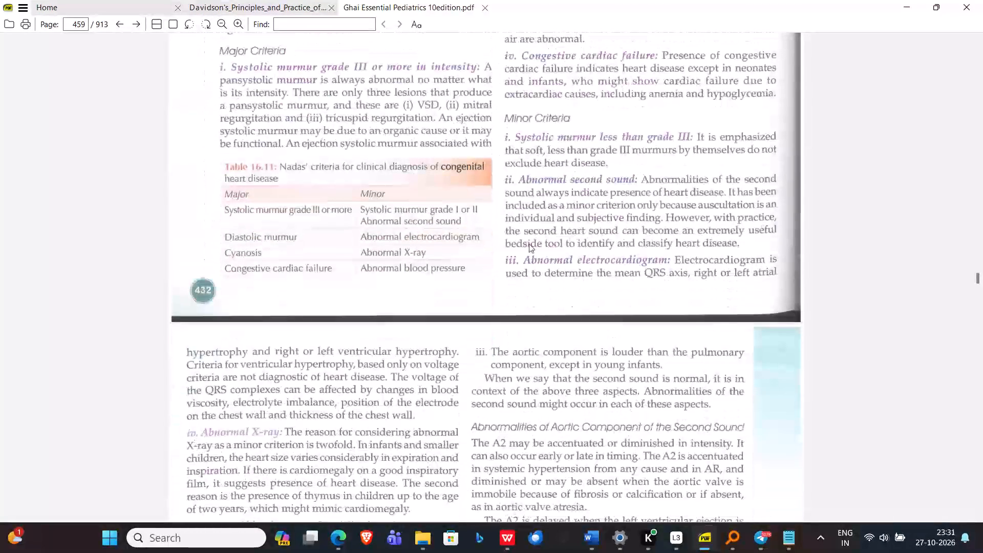
scroll(529, 244, down, 5)
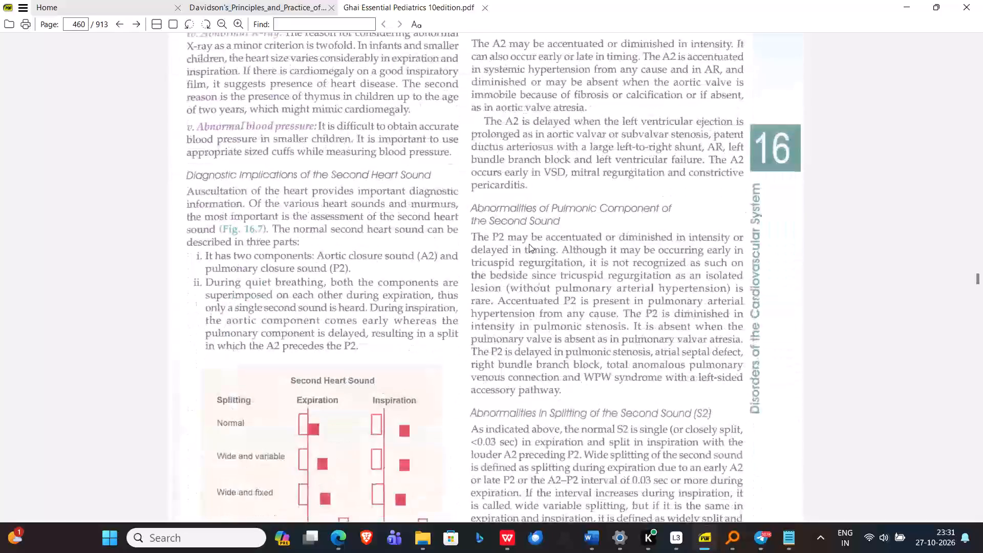
scroll(529, 244, down, 2)
scroll(529, 244, up, 1)
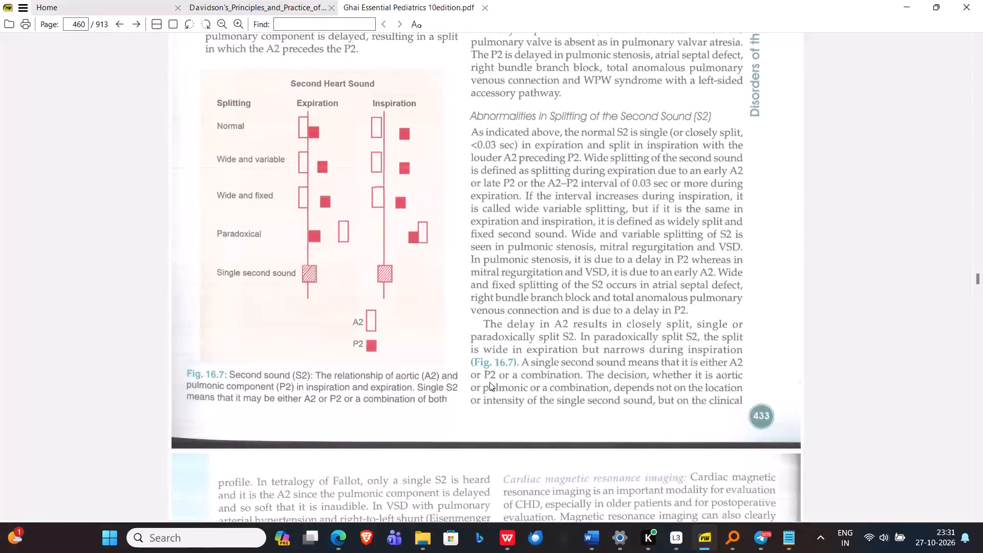
key(shift+super+s)
drag(460, 413, 169, 110)
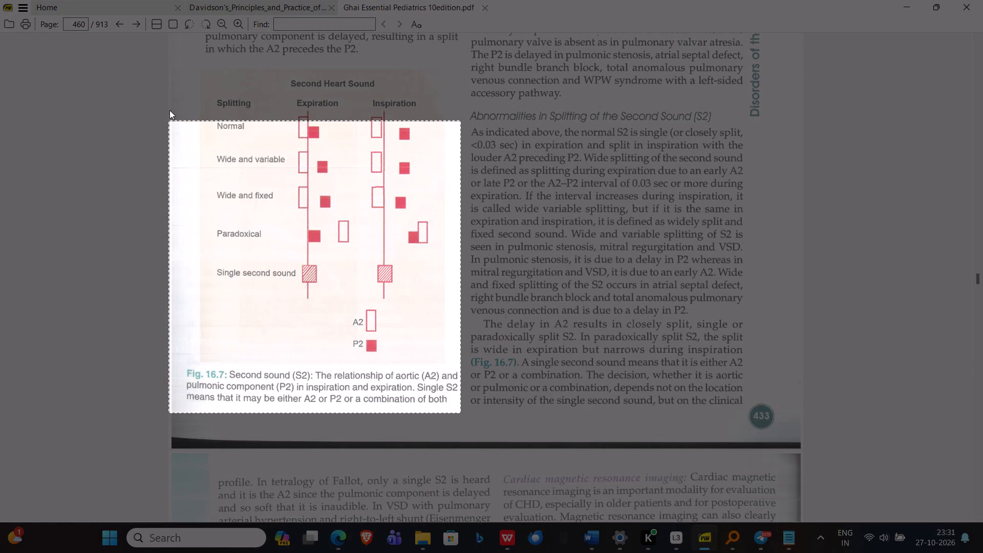
drag(169, 110, 184, 62)
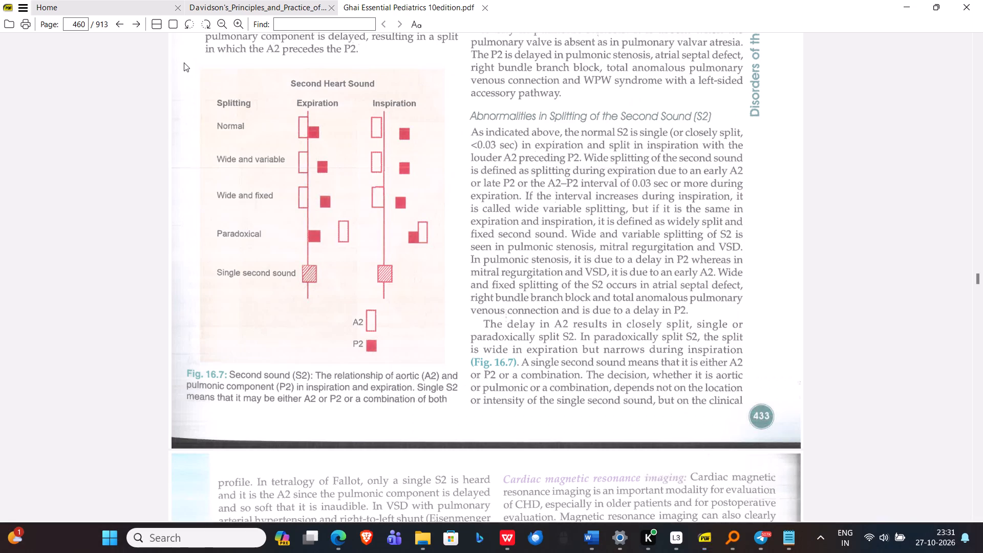
Replace the Fig. 16.7 placeholder in Word with the snip, keeping the heading '3. Differential Diagnosis of Continuous Murmur' on its own line.
key(alt+Tab)
key(alt+Tab)
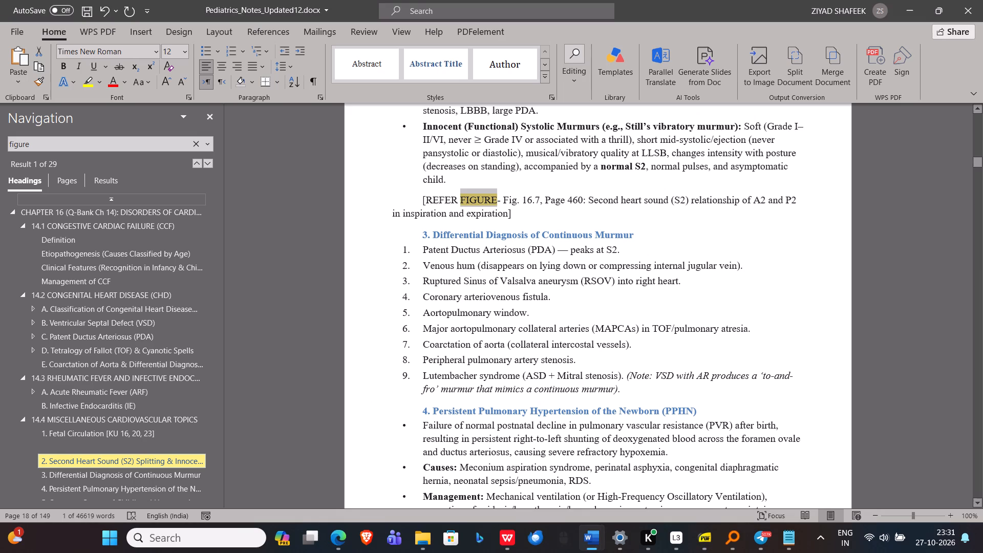
drag(559, 212, 356, 196)
key(ctrl+v)
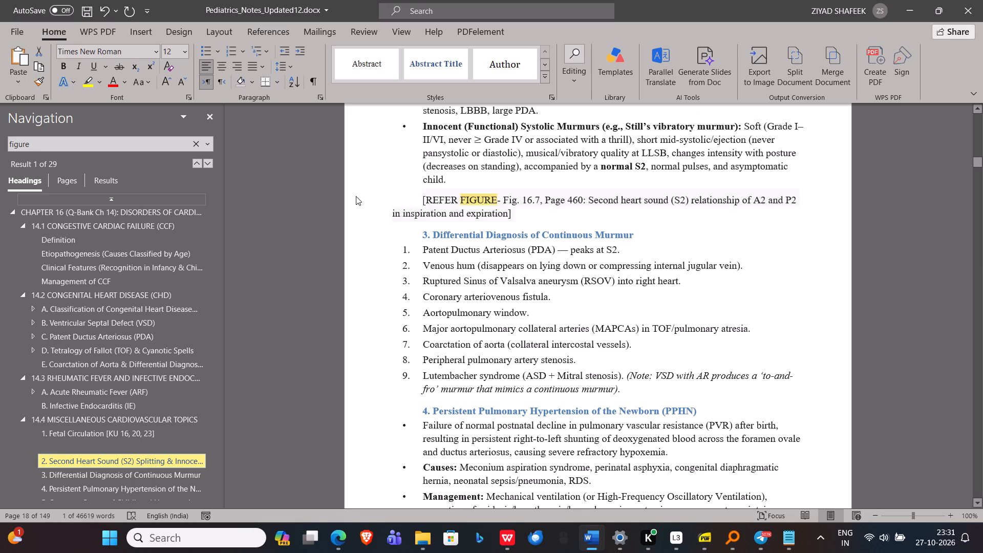
scroll(528, 276, down, 1)
key(Return)
Advance to the next 'figure' match in the notes, the Fig. 17.15 nephrotic syndrome placeholder.
scroll(528, 276, down, 1)
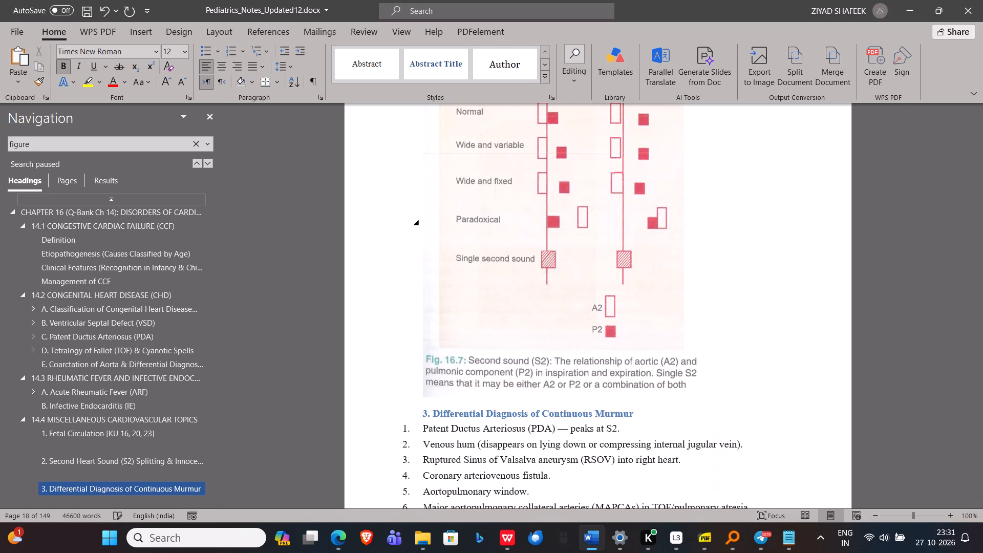
scroll(528, 276, down, 1)
click(210, 165)
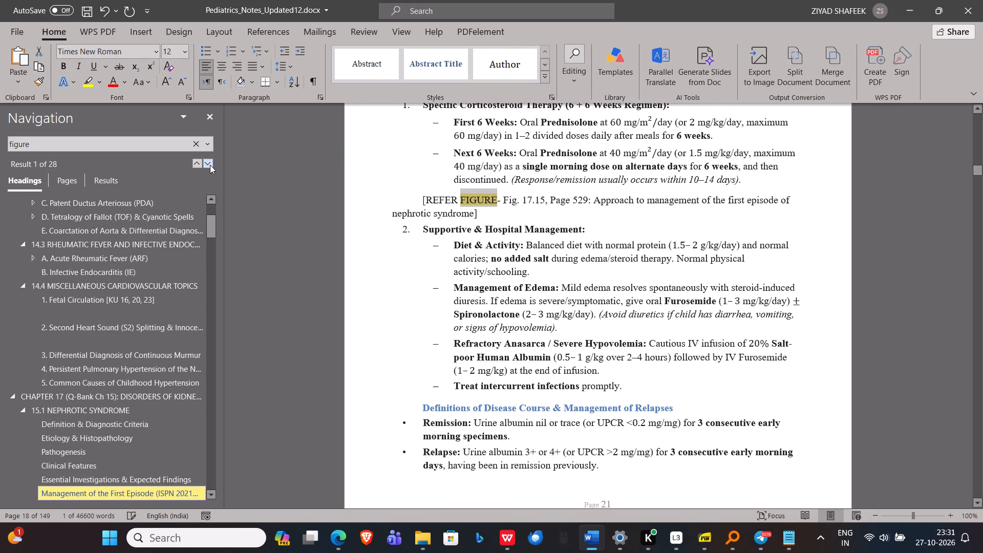
Browse forward through the Ghai PDF from page 461, looking for Fig. 17.15 on the first episode of nephrotic syndrome.
key(alt+Tab)
scroll(468, 244, down, 11)
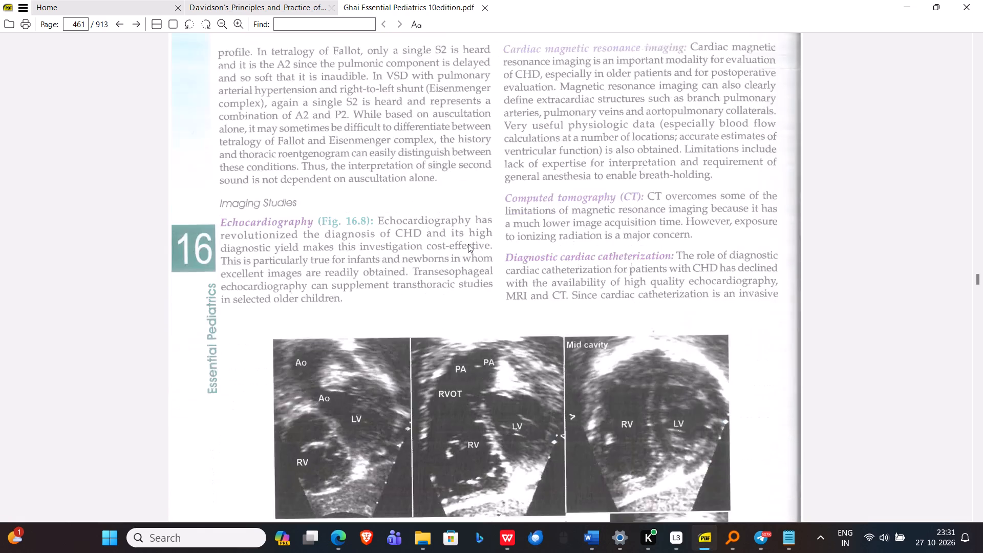
scroll(468, 244, down, 6)
scroll(468, 244, down, 17)
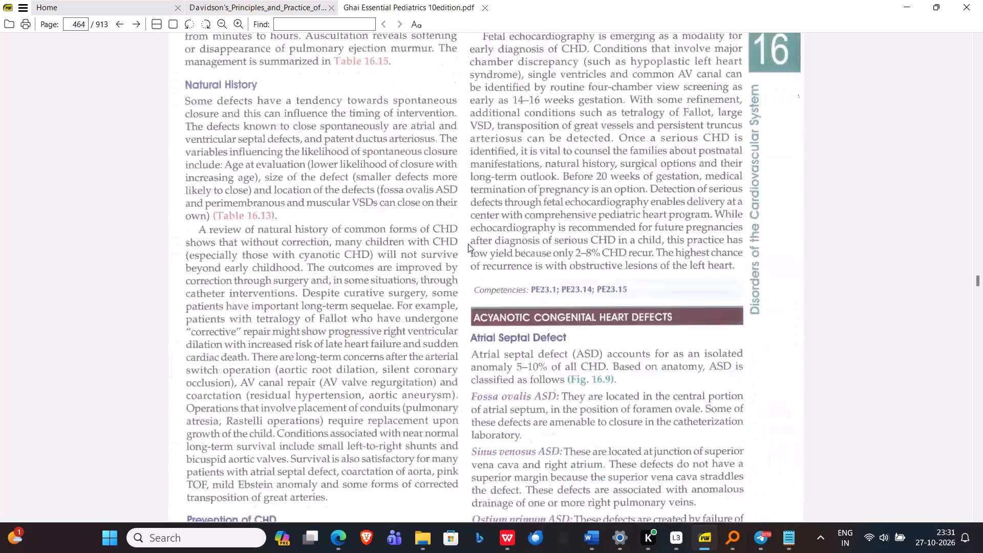
scroll(468, 244, down, 18)
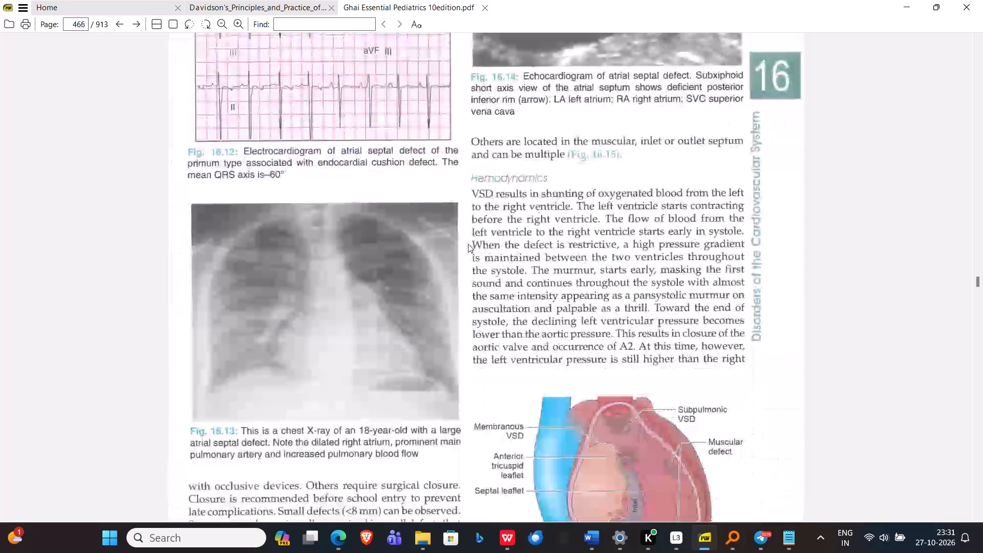
scroll(468, 244, down, 20)
scroll(468, 244, down, 18)
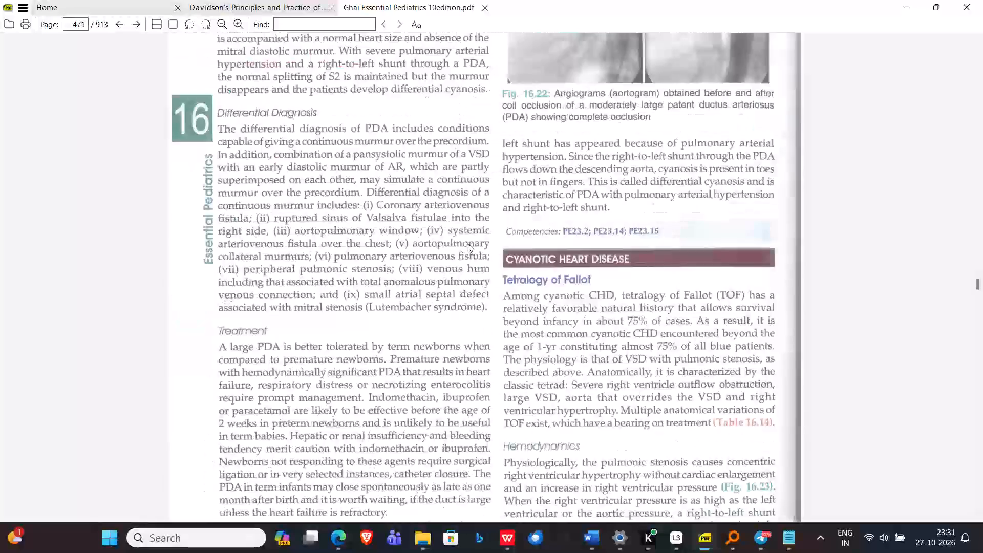
scroll(468, 244, down, 8)
key(alt+Tab)
key(alt+Tab)
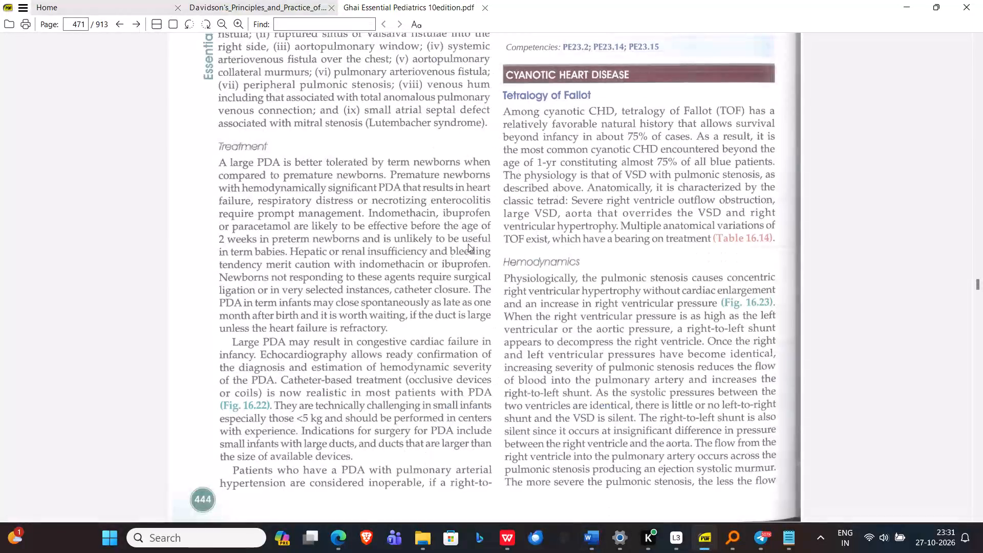
scroll(468, 244, down, 20)
scroll(468, 244, down, 20)
scroll(468, 244, down, 9)
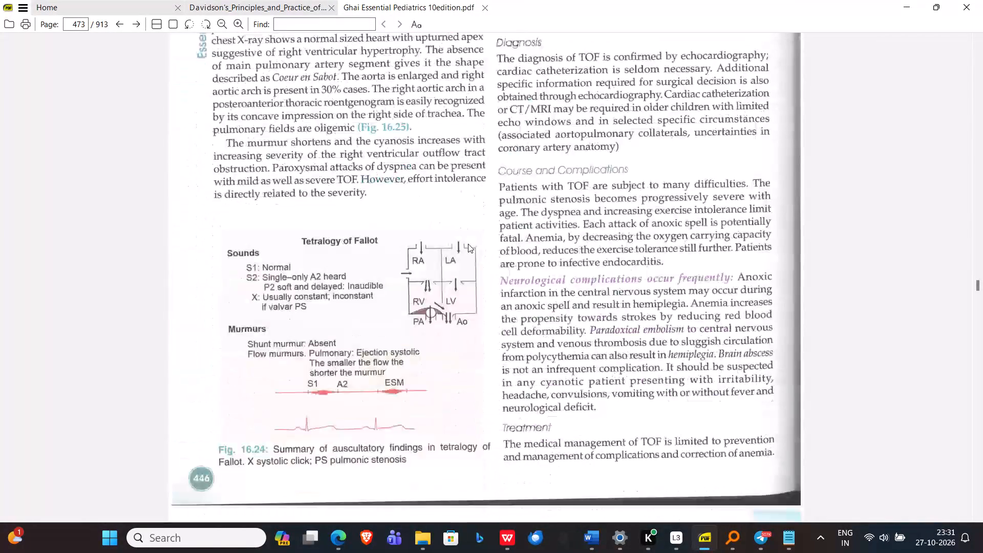
scroll(468, 244, down, 20)
scroll(468, 244, down, 2)
Search the Ghai PDF text for 17.15, checking the figure number against the placeholder in Word.
click(352, 22)
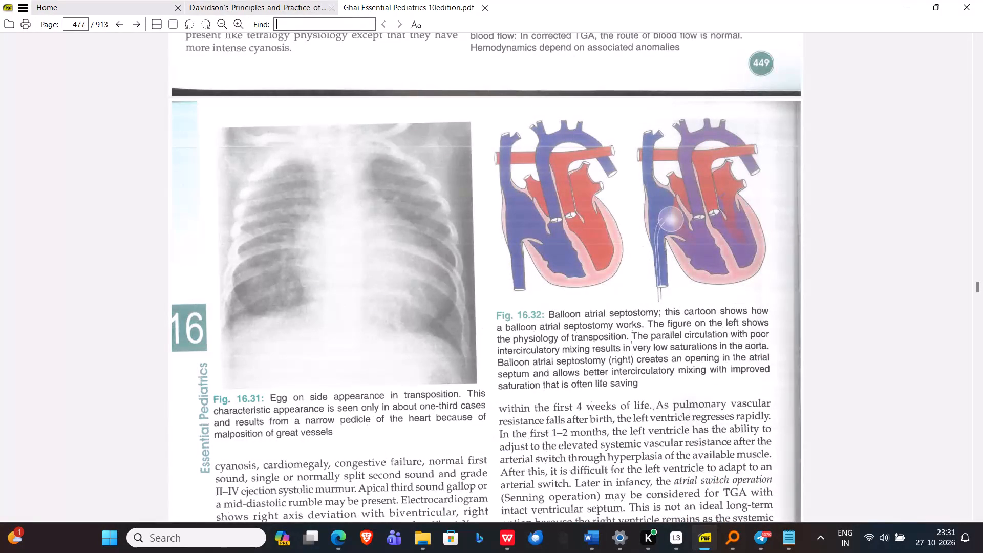
key(q)
key(BackSpace)
text(17.5)
key(alt+Tab)
key(alt+Tab)
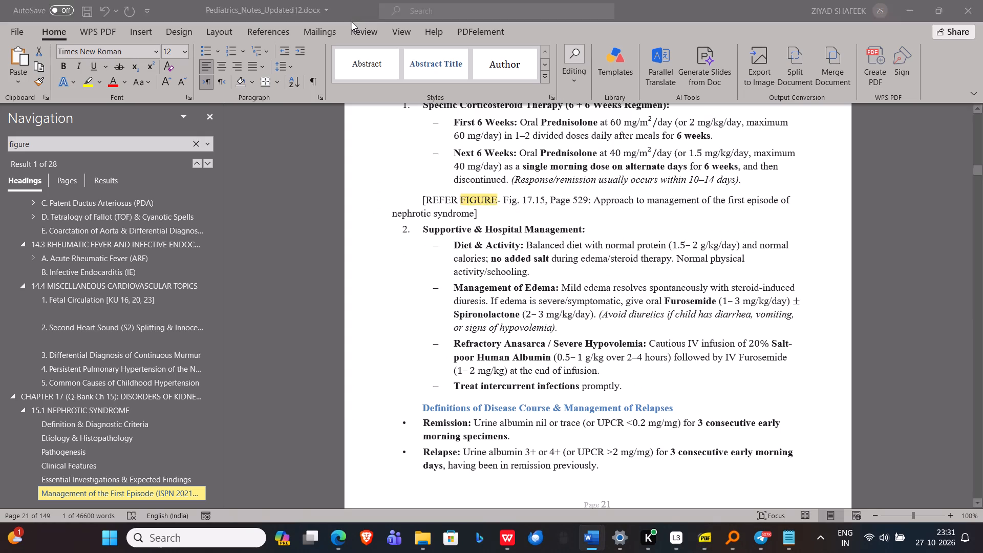
click(352, 22)
key(BackSpace)
key(1)
key(BackSpace)
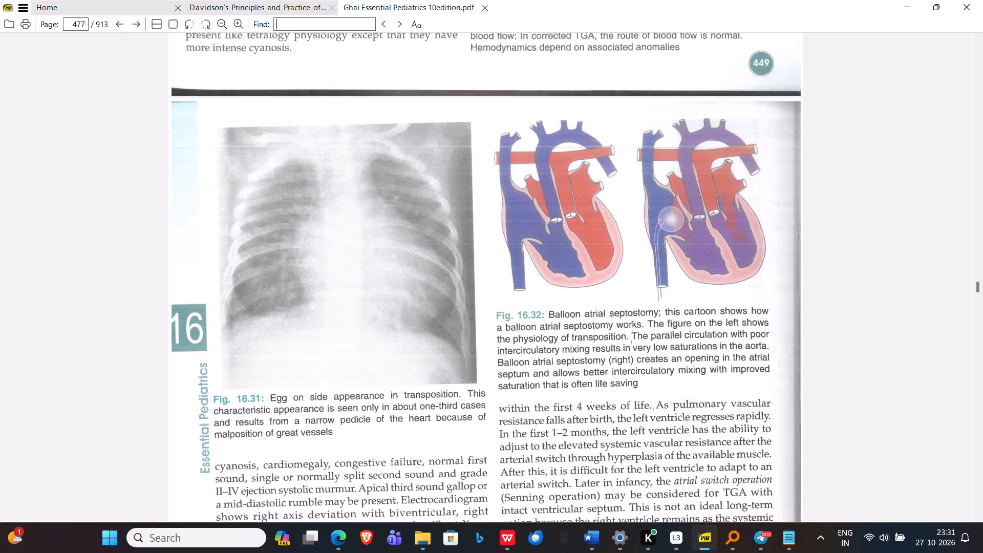
key(BackSpace)
text(17.15)
key(Return)
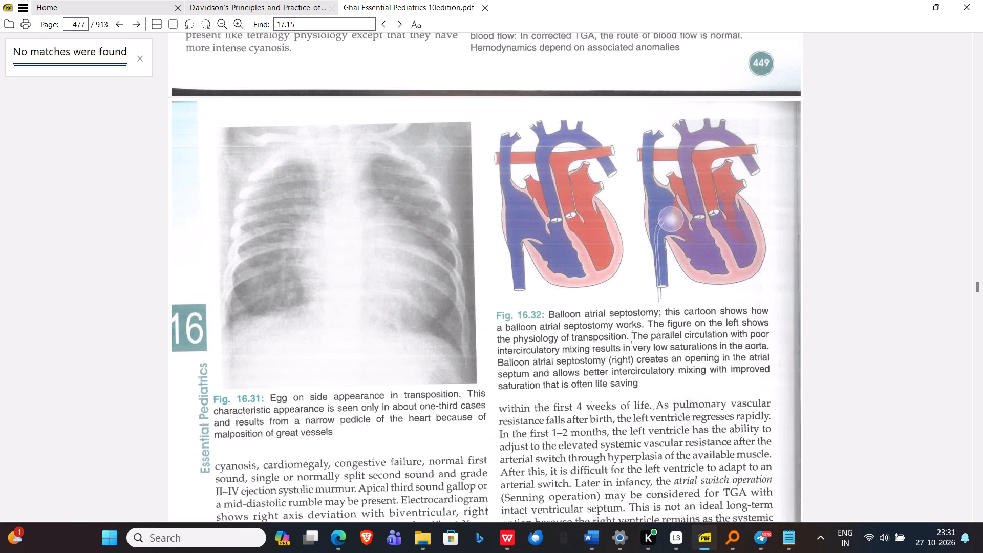
key(Return)
Go to page 529 of the Ghai PDF and snip the Fig. 17.15 nephrotic syndrome flowchart with its full caption.
key(alt+Tab)
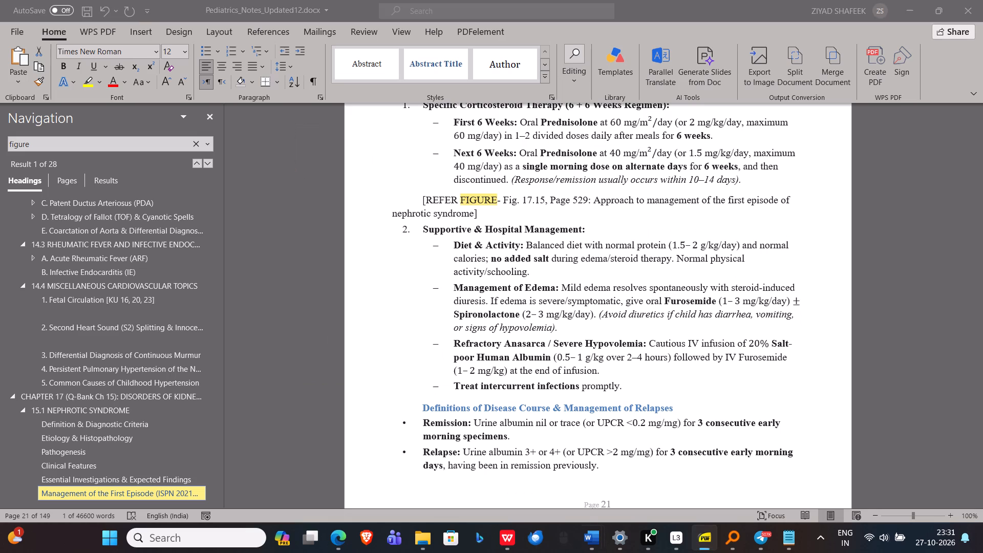
key(alt+Tab)
click(81, 26)
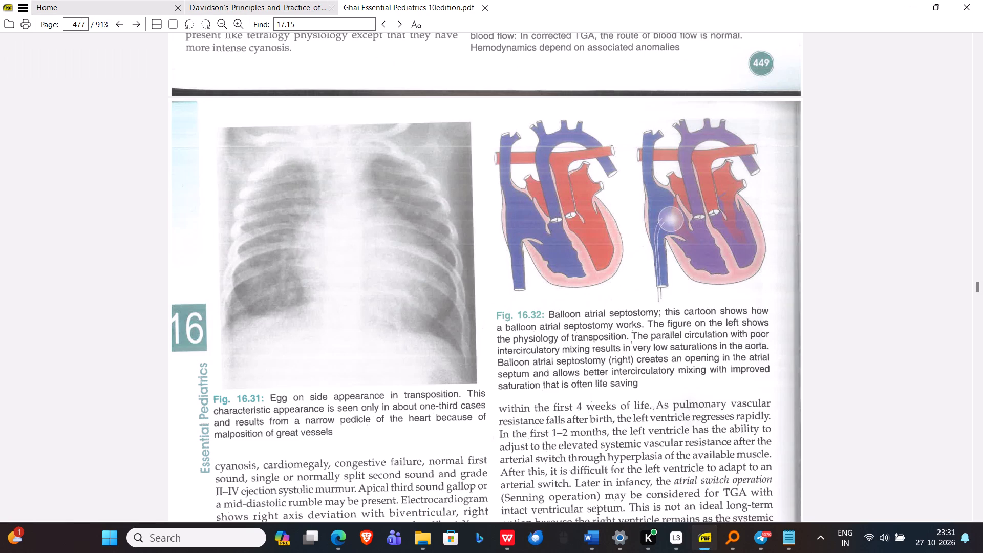
text(529)
key(Return)
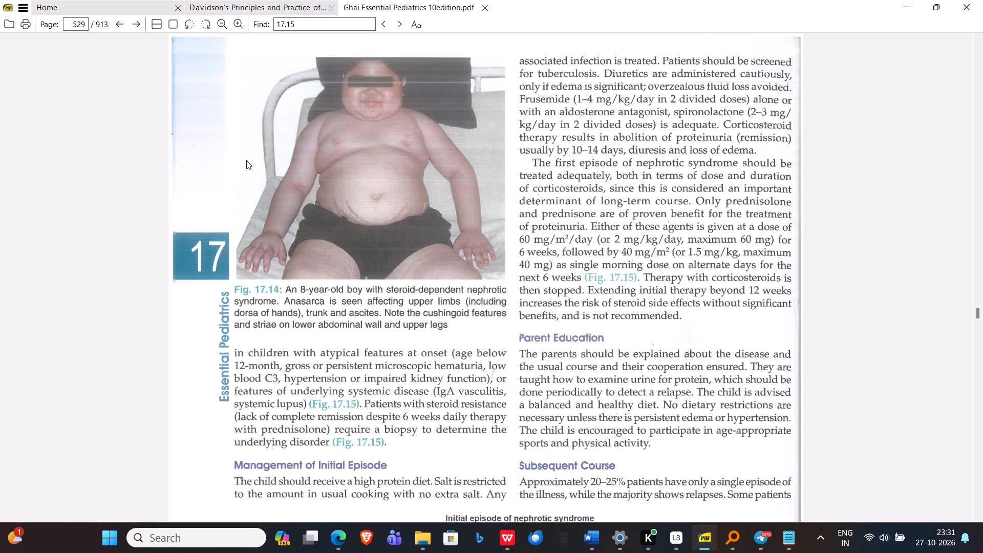
scroll(246, 165, down, 4)
key(shift+super+s)
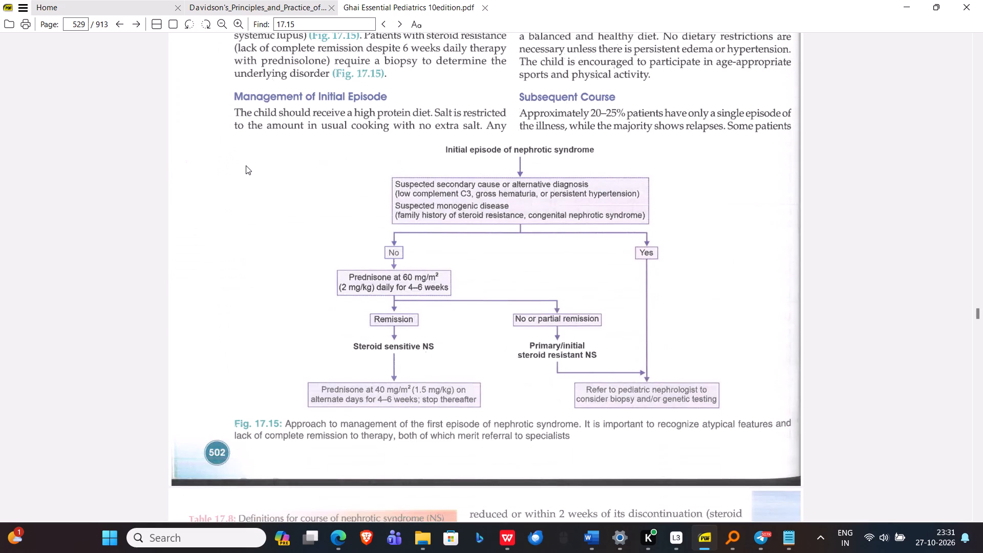
drag(229, 142, 758, 453)
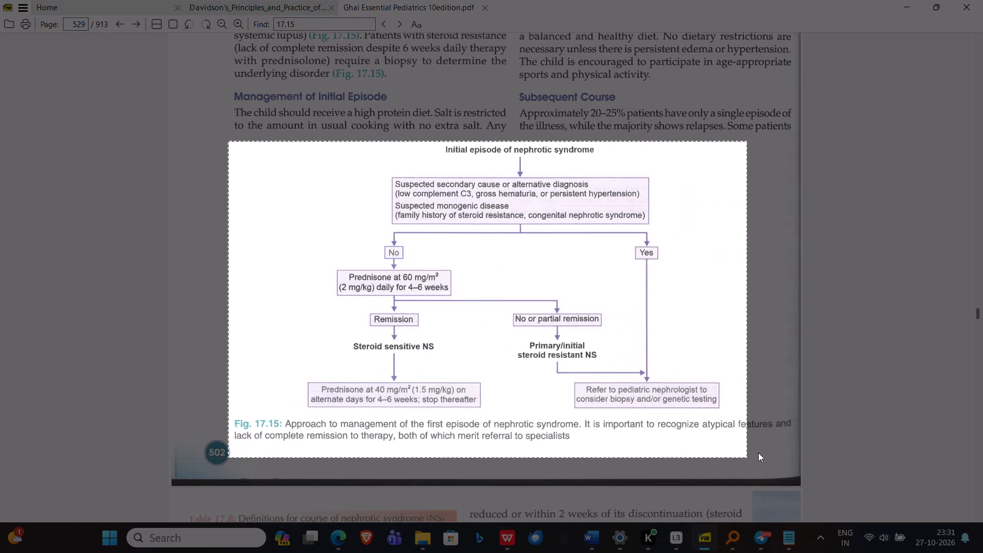
drag(758, 453, 794, 450)
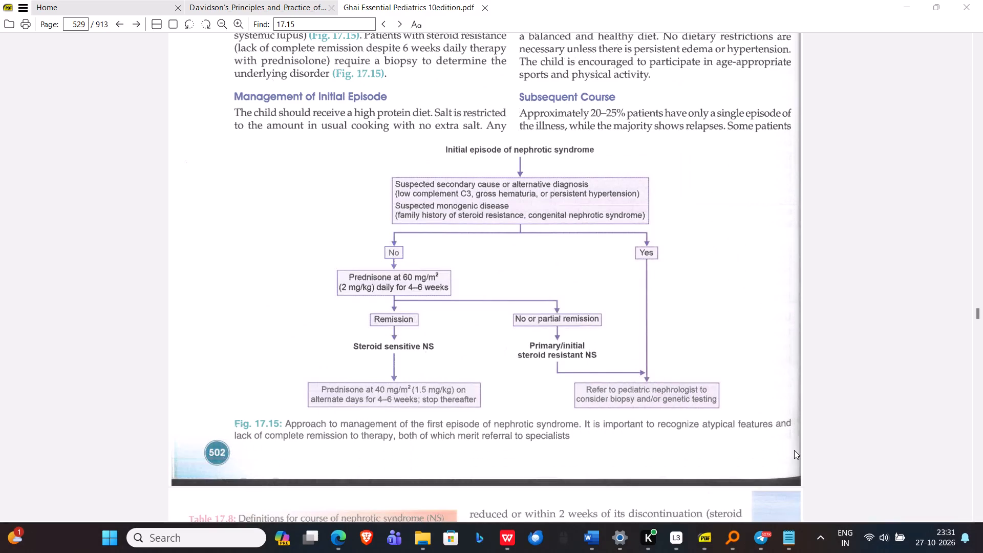
Replace the Fig. 17.15 placeholder text in Word with the flowchart snip and add a new line after it.
key(alt+Tab)
drag(521, 209, 433, 192)
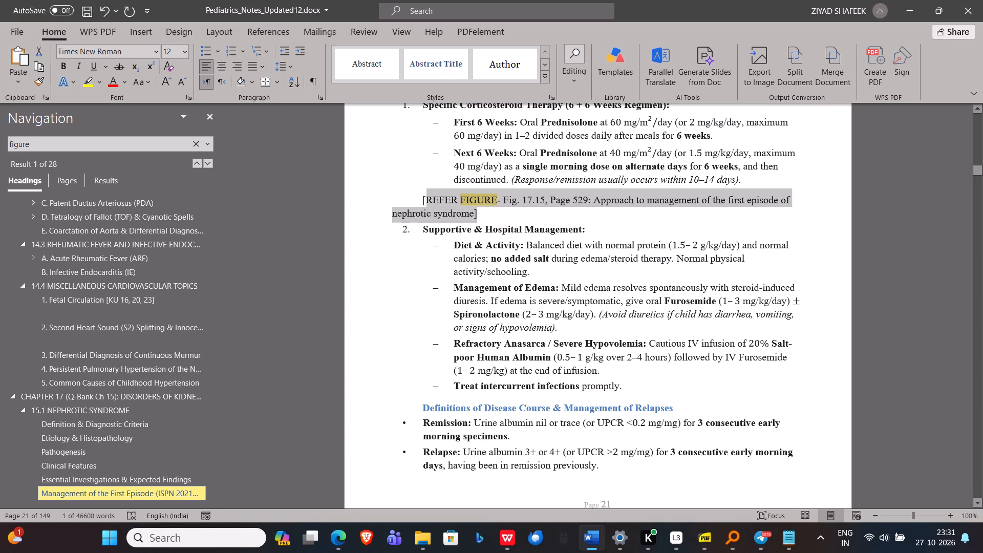
drag(433, 192, 431, 193)
key(ctrl+v)
scroll(541, 255, down, 1)
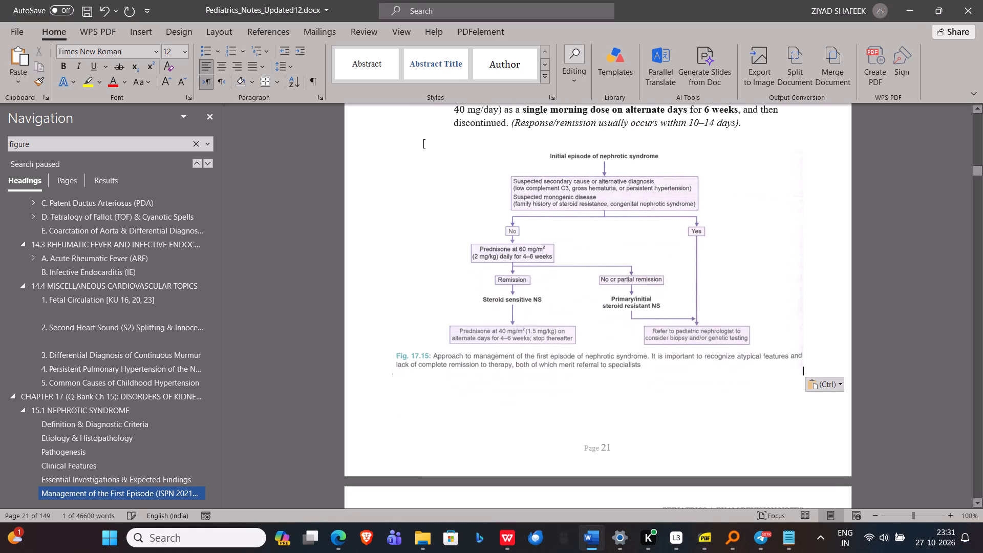
key(Return)
Advance to the next 'figure' match in the notes, the Fig. 17.7 hematuria evaluation placeholder, and switch to the Ghai PDF.
scroll(541, 255, down, 2)
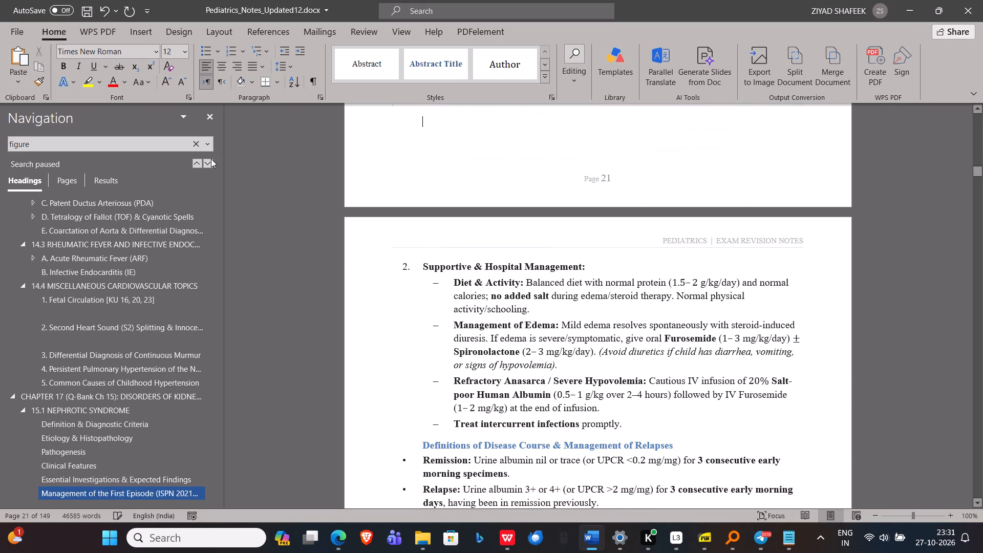
click(211, 165)
key(alt+Tab)
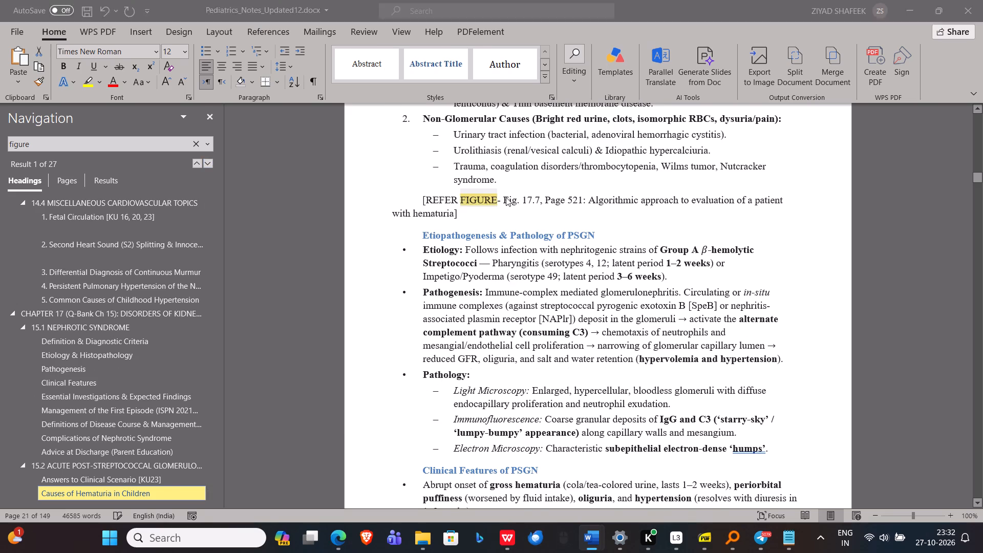
Go to page 521 of the Ghai PDF and snip the Fig. 17.7 hematuria evaluation flowchart with its full caption.
scroll(506, 197, up, 20)
scroll(506, 197, up, 17)
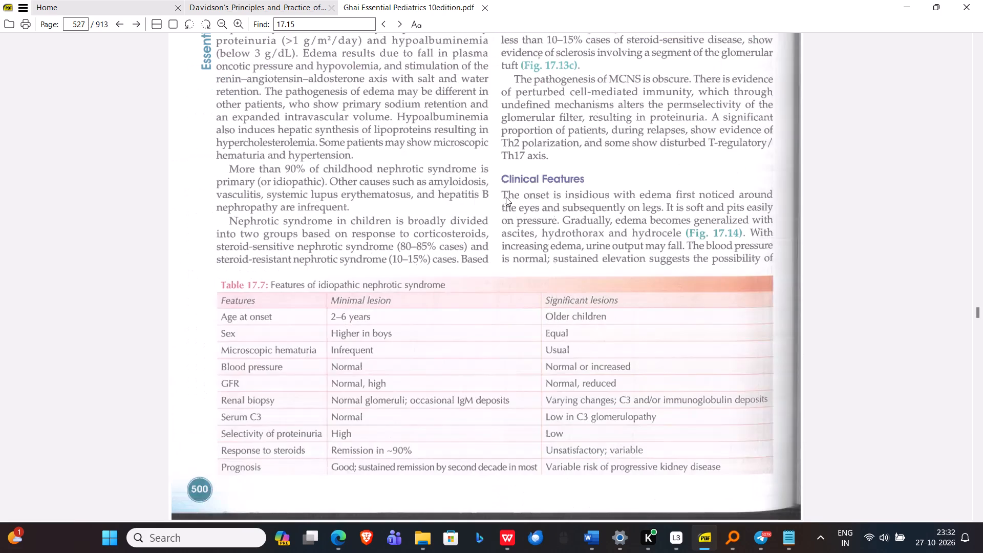
scroll(506, 197, up, 7)
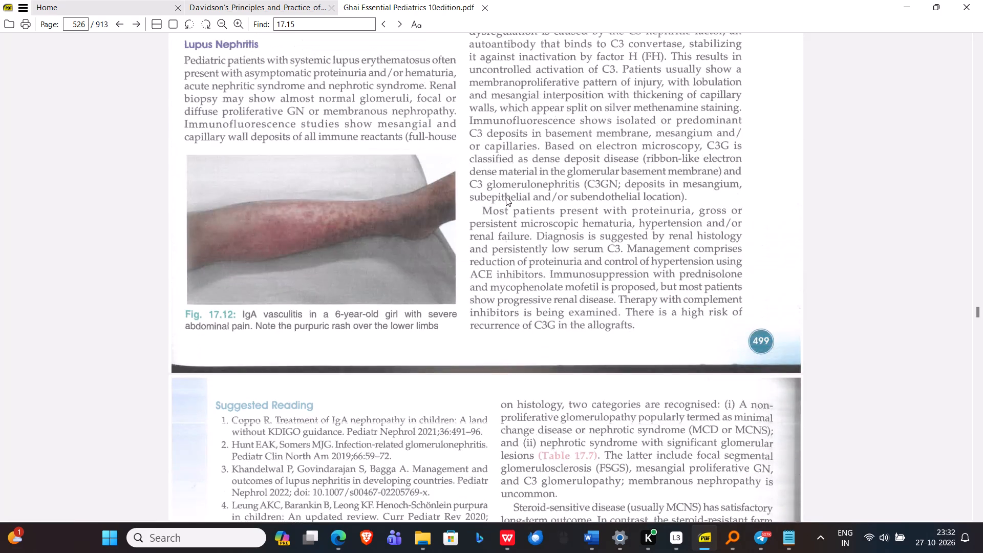
scroll(506, 197, up, 20)
scroll(506, 197, up, 9)
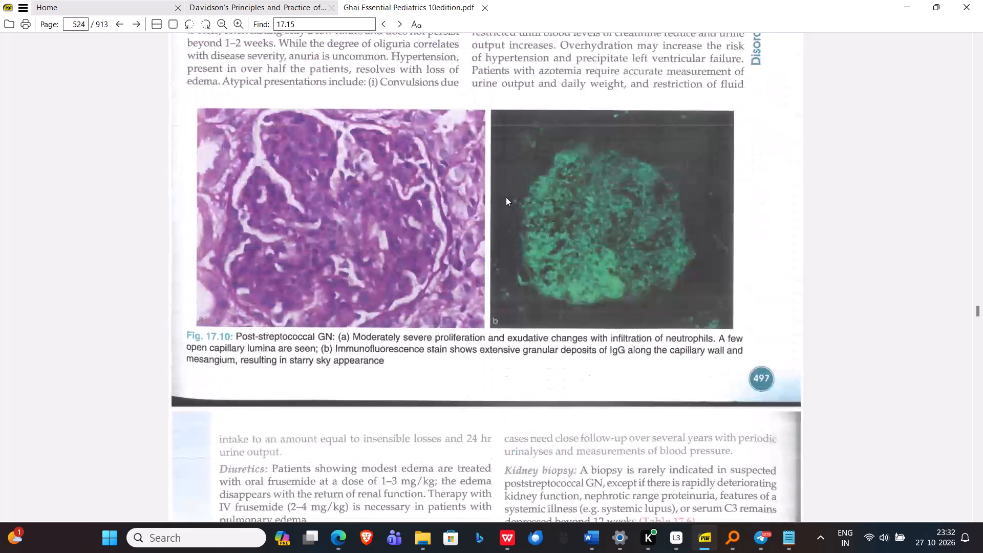
scroll(506, 197, up, 20)
scroll(506, 197, up, 4)
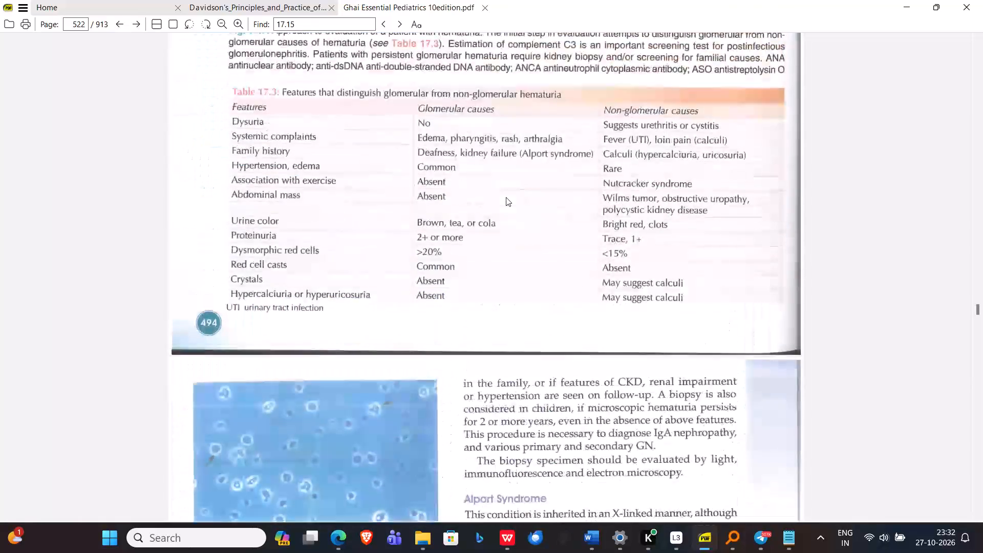
scroll(506, 197, up, 4)
scroll(506, 197, down, 1)
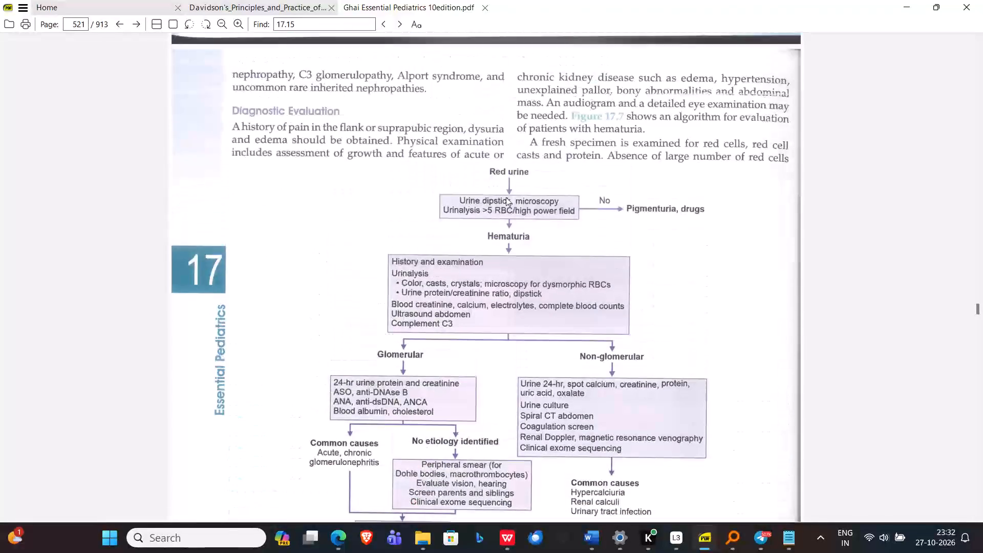
scroll(506, 197, down, 1)
key(shift+super+s)
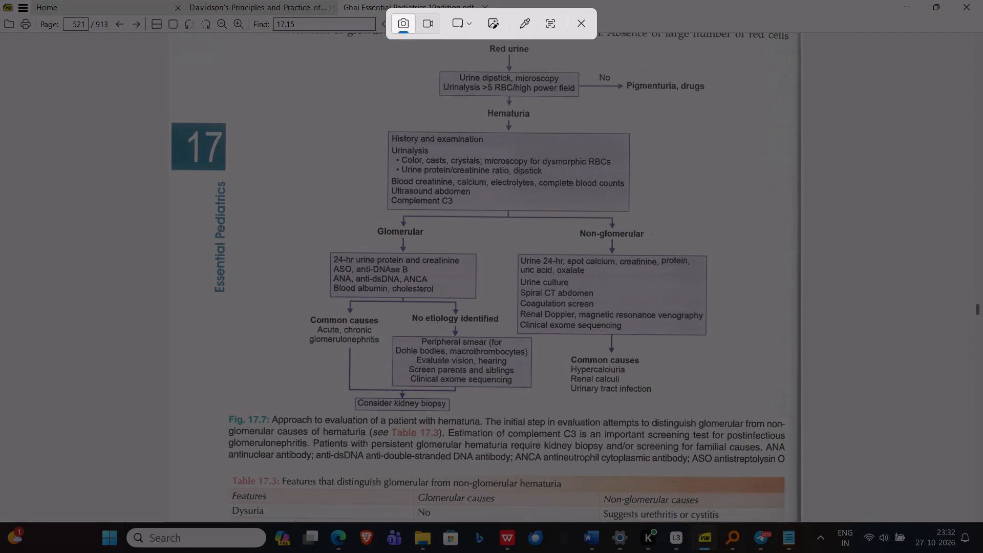
drag(242, 41, 721, 451)
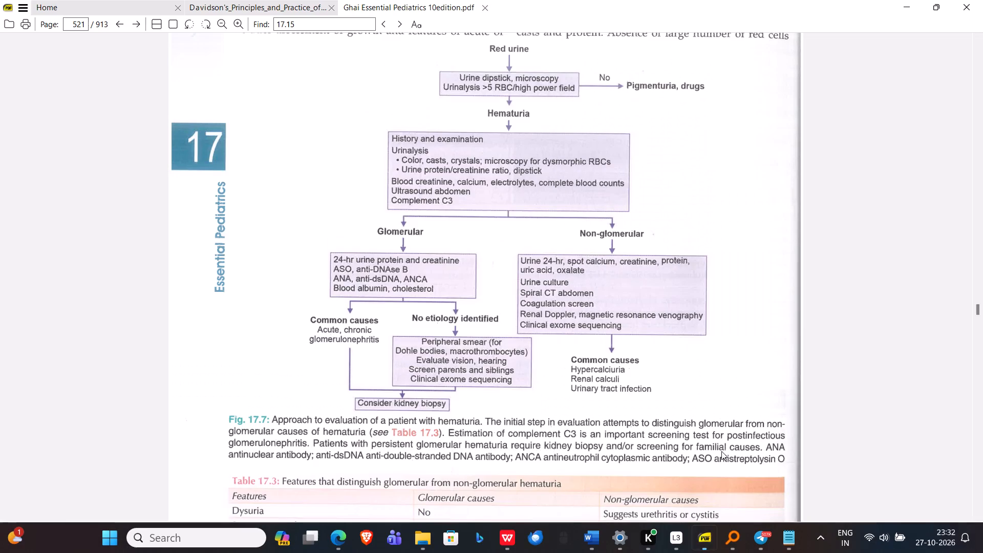
key(shift+super+s)
drag(790, 471, 207, 92)
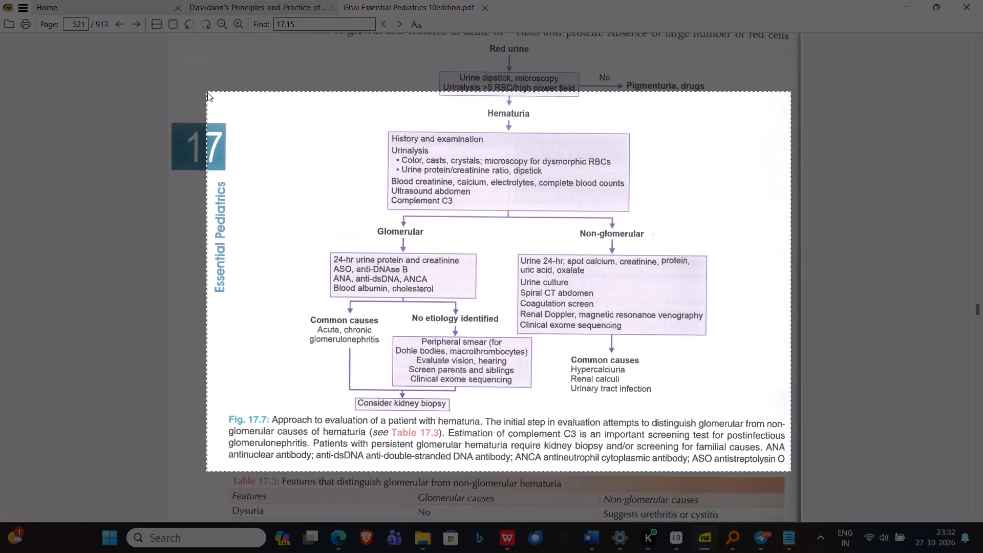
drag(207, 92, 220, 35)
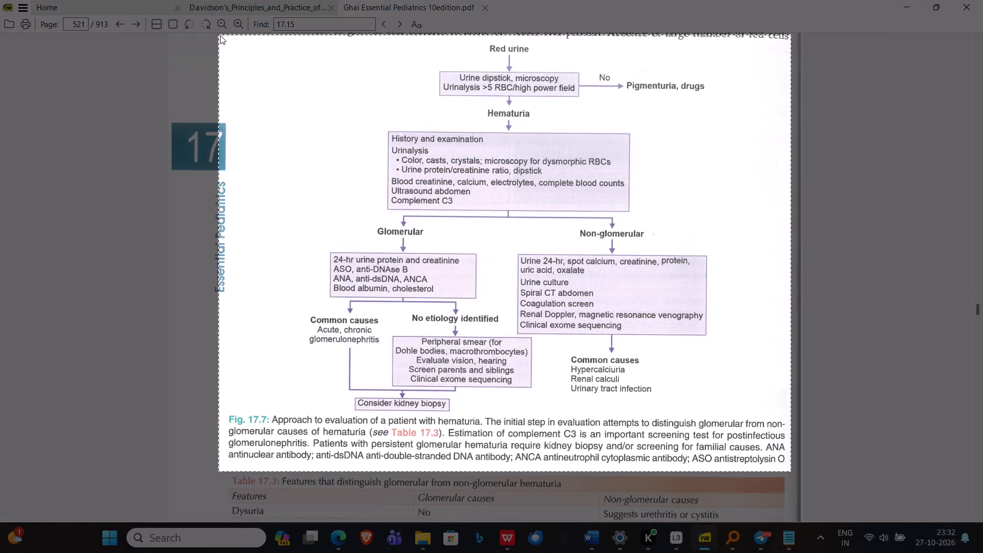
drag(220, 35, 227, 38)
Replace the Fig. 17.7 placeholder text in the Word notes with the flowchart snip and add a new line after it.
key(alt+Tab)
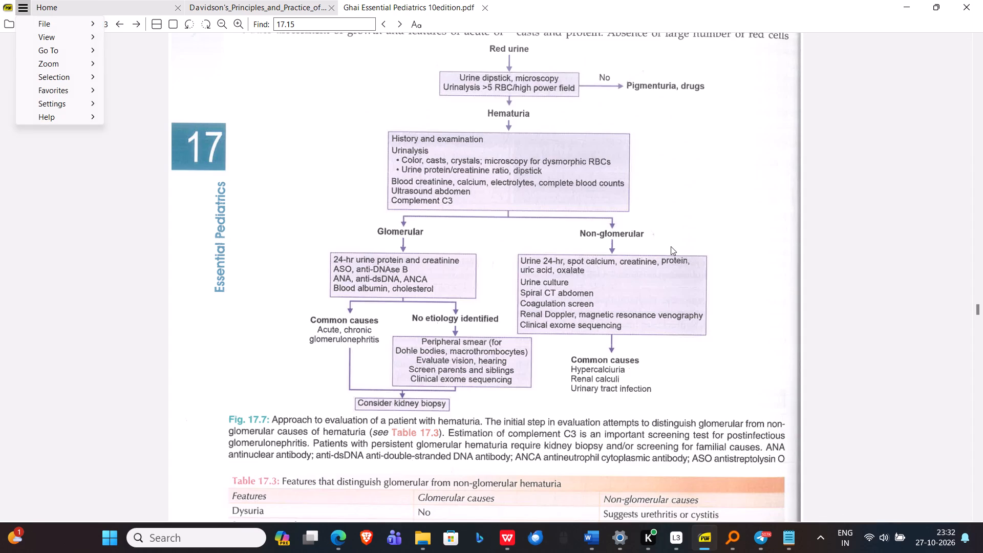
key(alt+Tab)
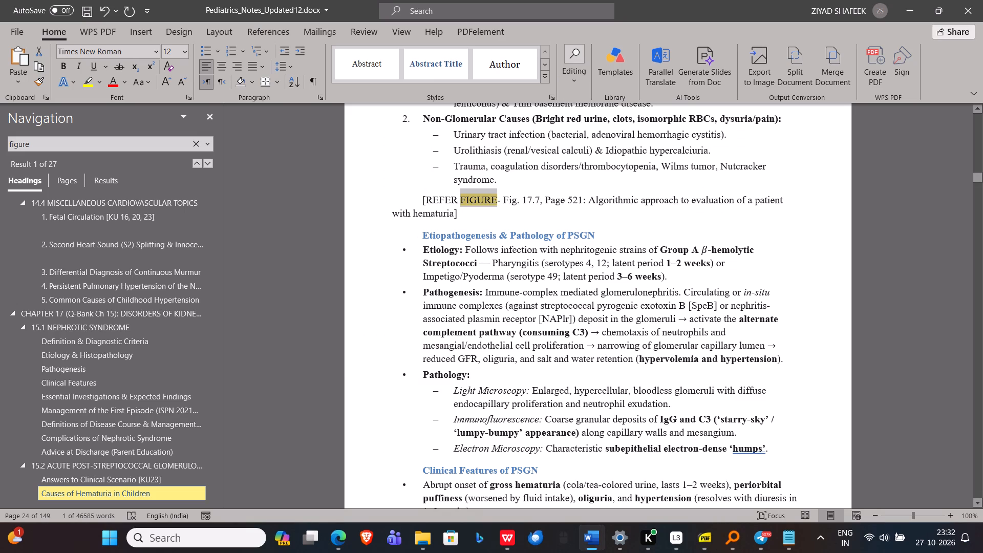
drag(541, 212, 424, 193)
key(ctrl+v)
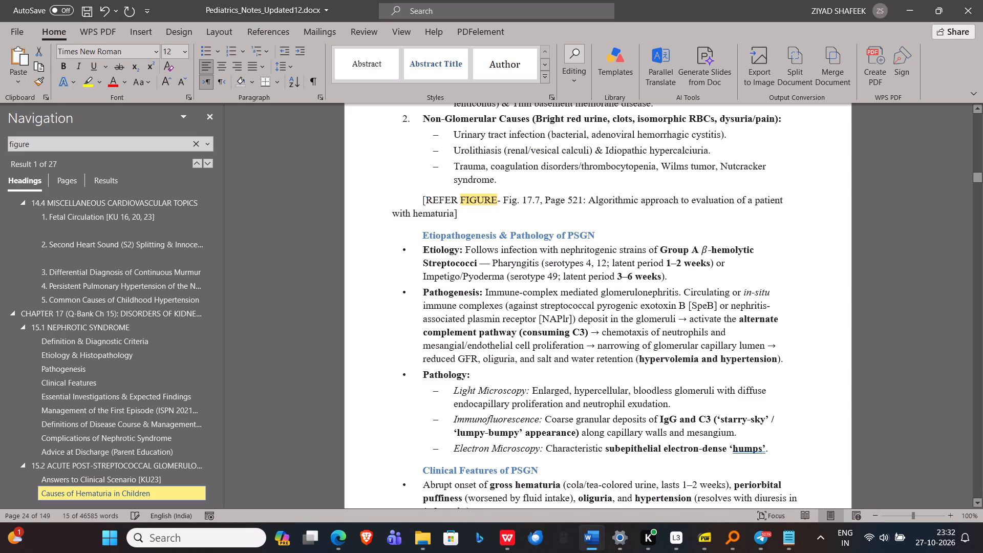
scroll(603, 335, down, 1)
key(Return)
scroll(603, 335, down, 1)
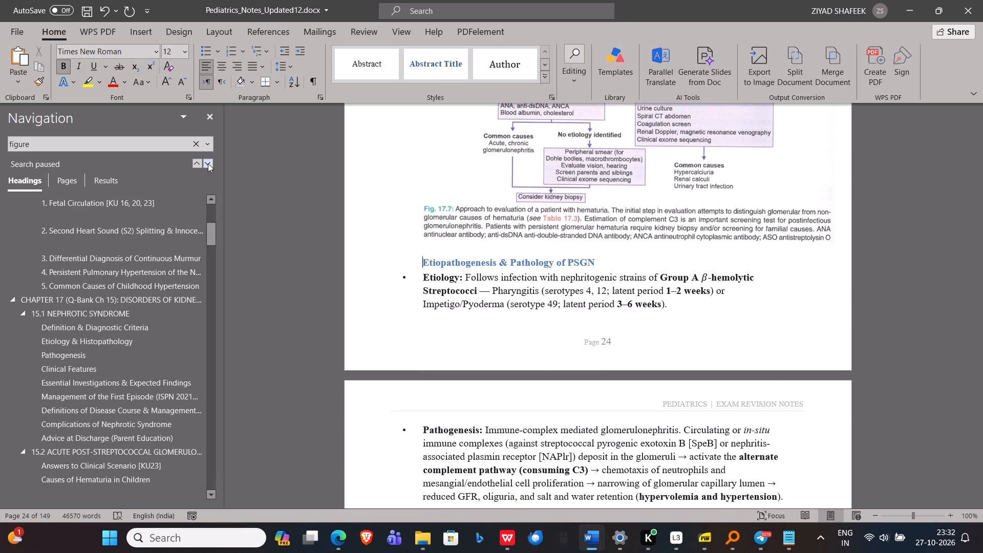
Advance to the next 'figure' match in the notes, the Fig. 17.18 UTI imaging placeholder, and switch to the Ghai PDF.
click(208, 163)
key(alt+Tab)
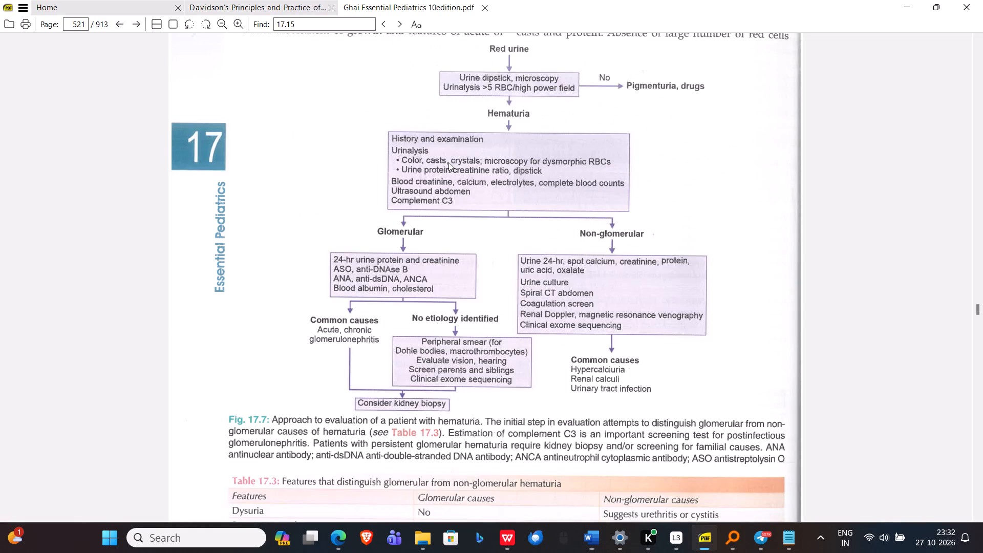
key(alt+Tab)
key(alt+Tab)
Go to page 536 of the Ghai PDF and snip the Fig. 17.18 UTI imaging evaluation flowchart with its full caption.
click(329, 24)
click(76, 17)
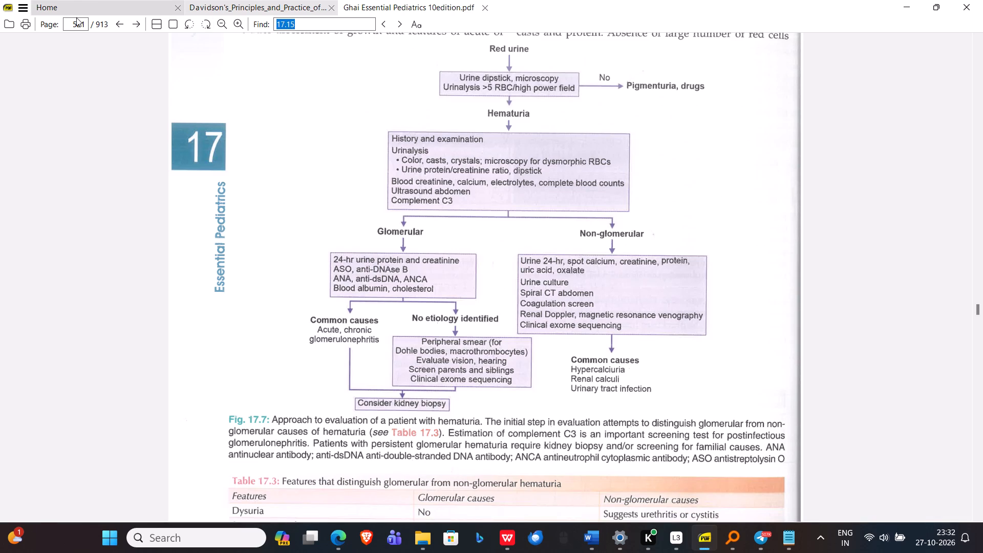
click(78, 24)
text(536)
key(Return)
key(alt+Tab)
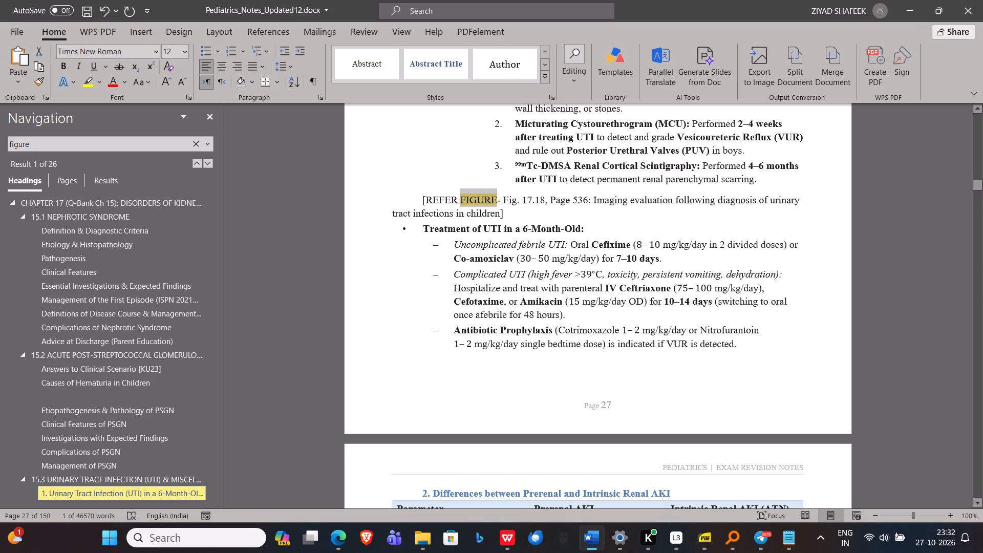
key(alt+Tab)
scroll(622, 245, down, 2)
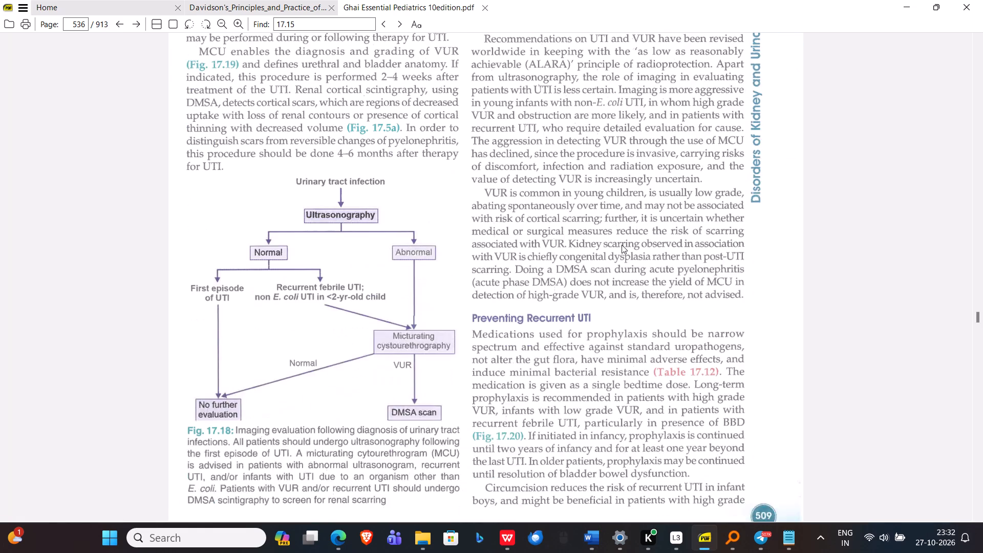
scroll(622, 245, down, 1)
key(shift+super+s)
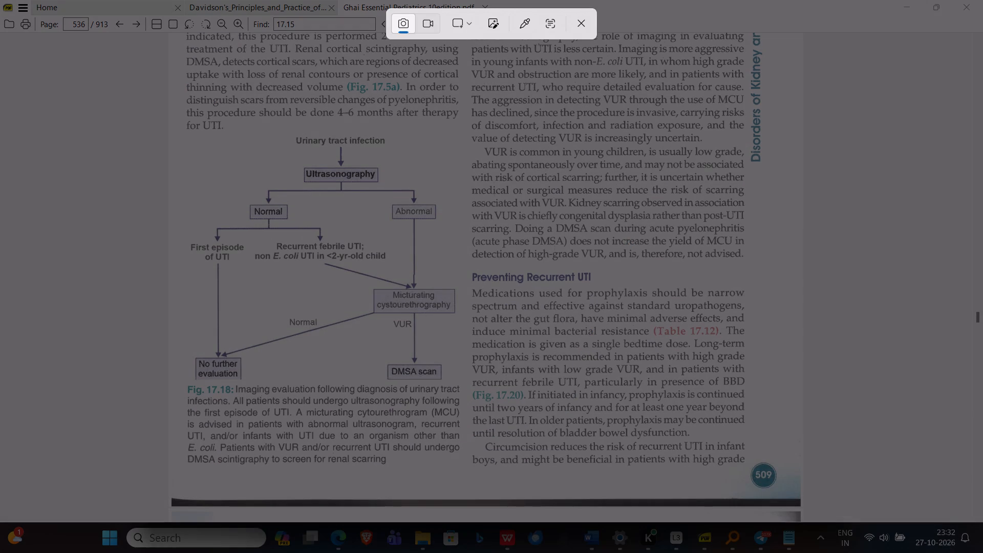
drag(470, 477, 182, 145)
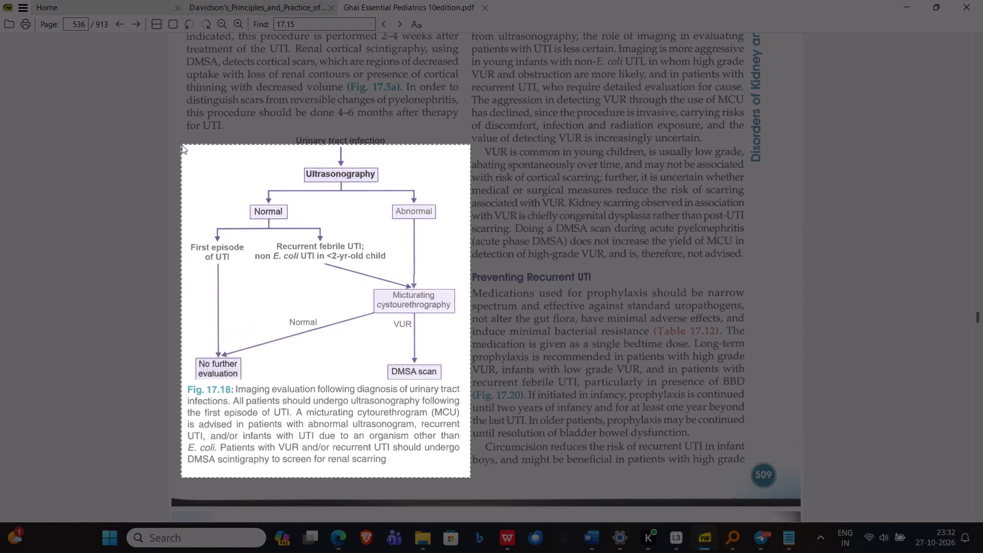
drag(182, 145, 183, 138)
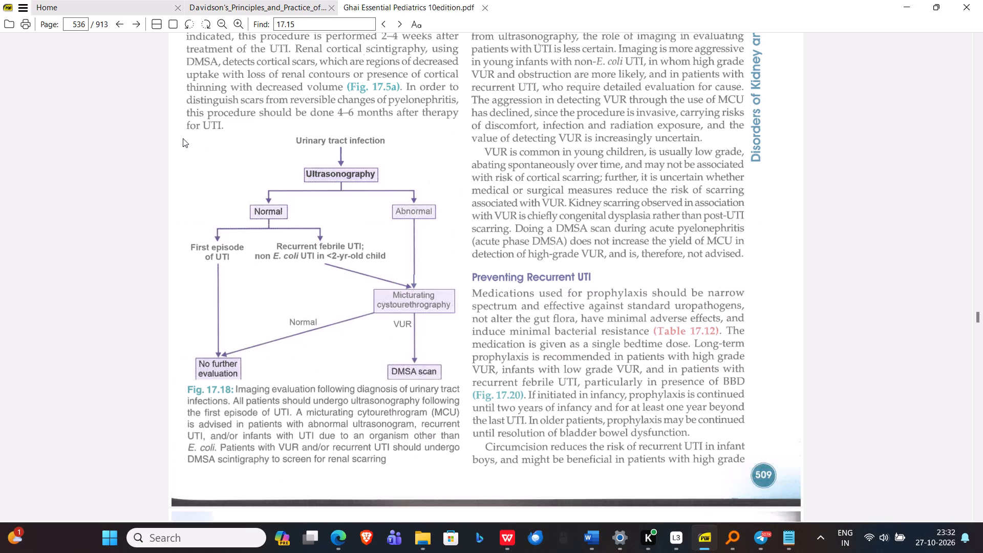
Replace the whole Fig. 17.18 placeholder text in the Word notes with the UTI imaging flowchart snip.
key(alt+Tab)
drag(567, 206, 427, 201)
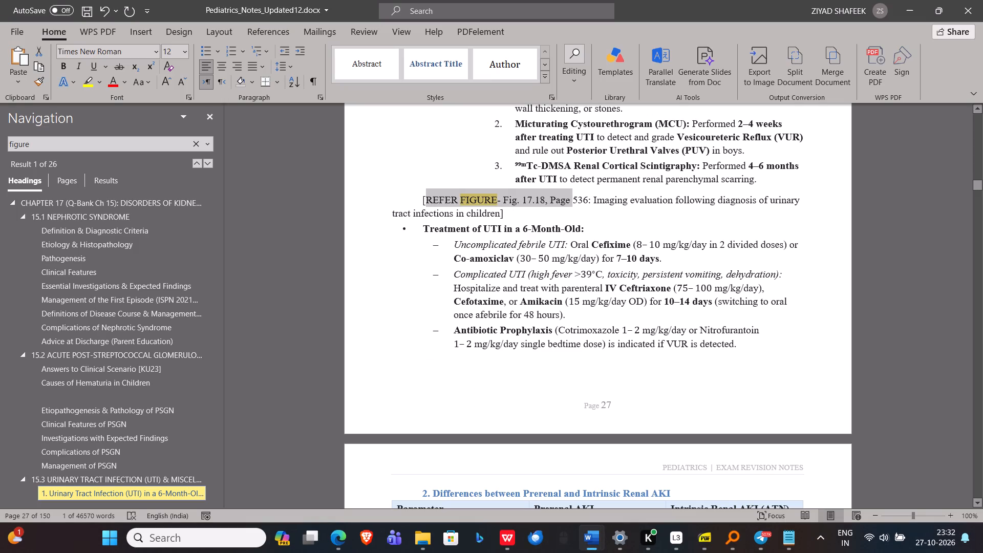
drag(427, 201, 410, 202)
click(532, 215)
drag(532, 215, 421, 200)
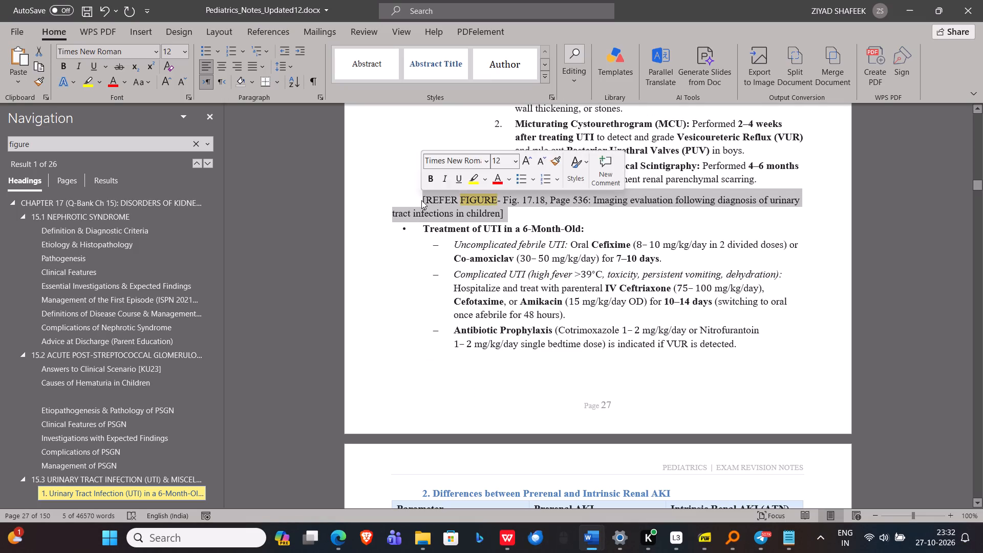
key(ctrl+v)
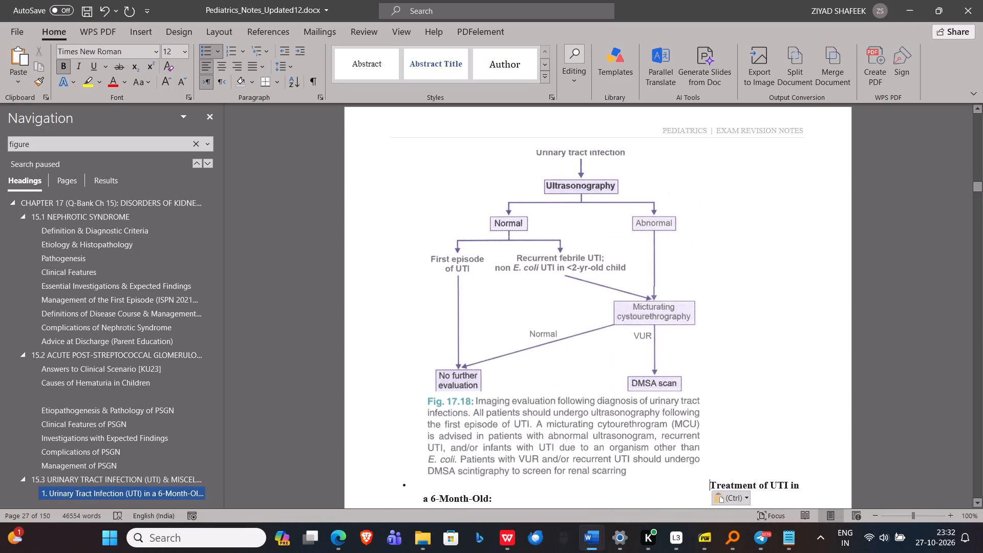
Move 'Treatment of UTI in a 6-Month-Old:' to its own bullet line below the figure and remove the empty bullet above it.
key(Return)
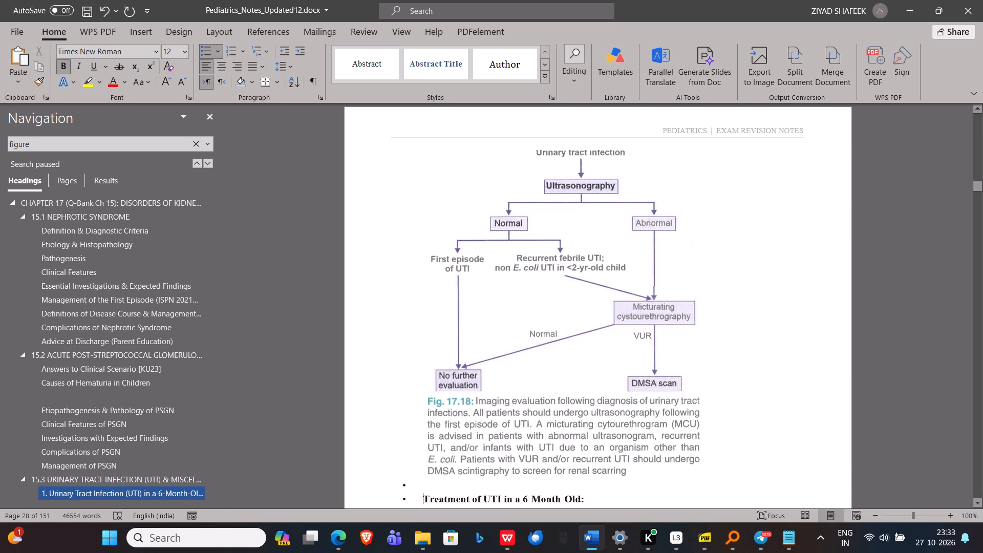
key(ctrl+z)
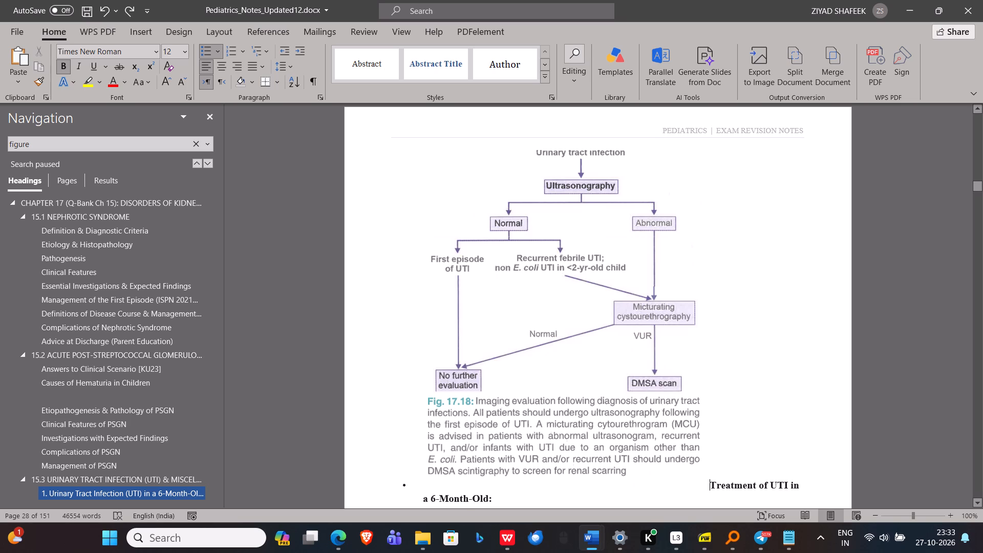
key(Return)
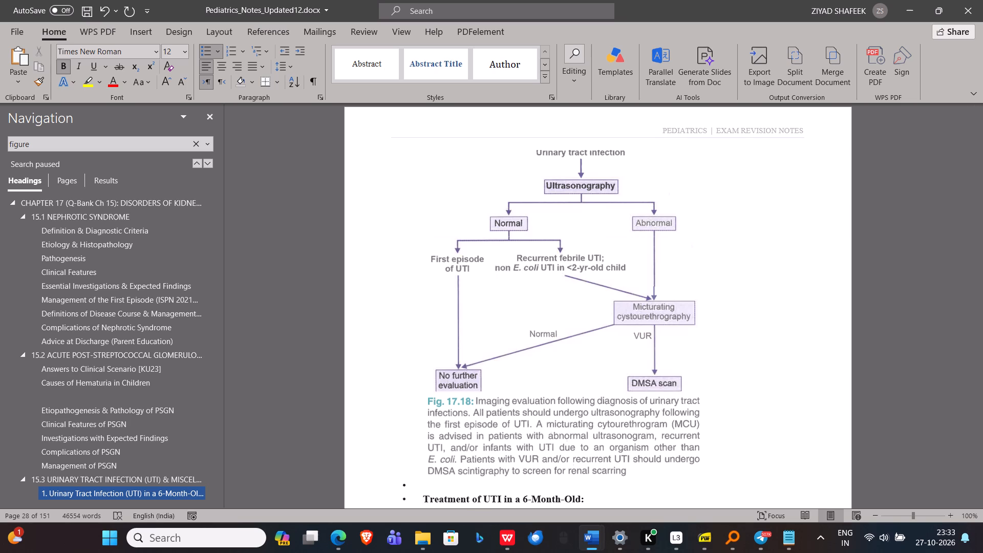
click(407, 485)
key(BackSpace)
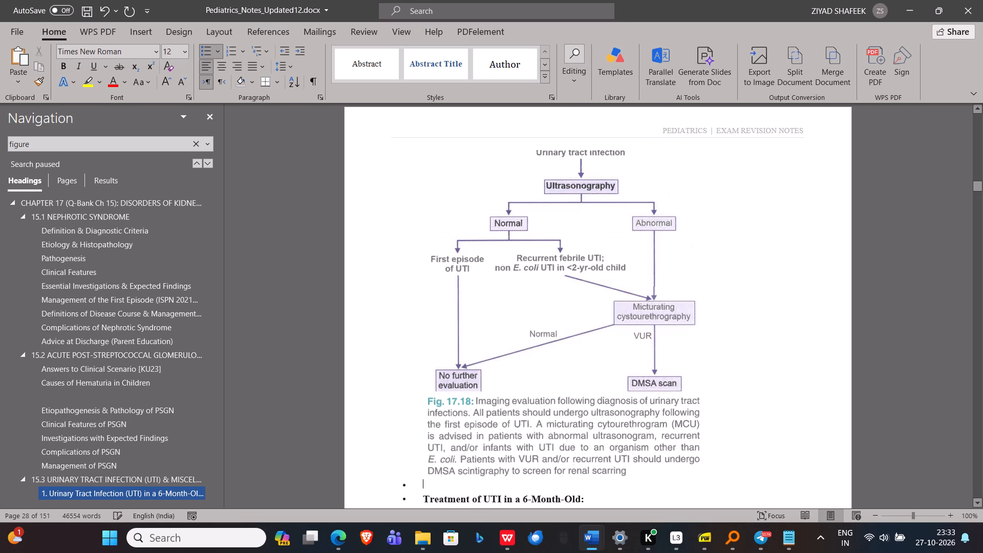
scroll(565, 406, up, 4)
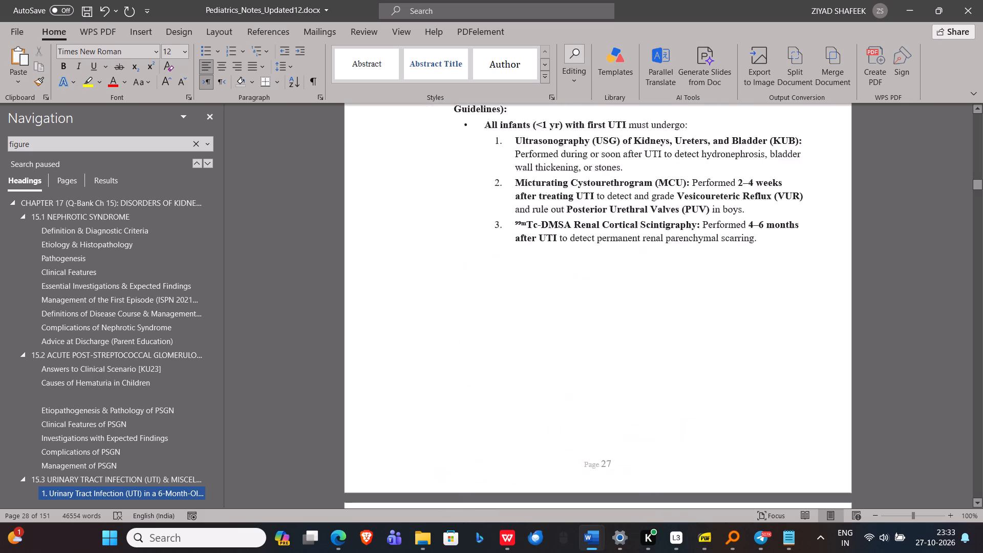
scroll(565, 406, down, 7)
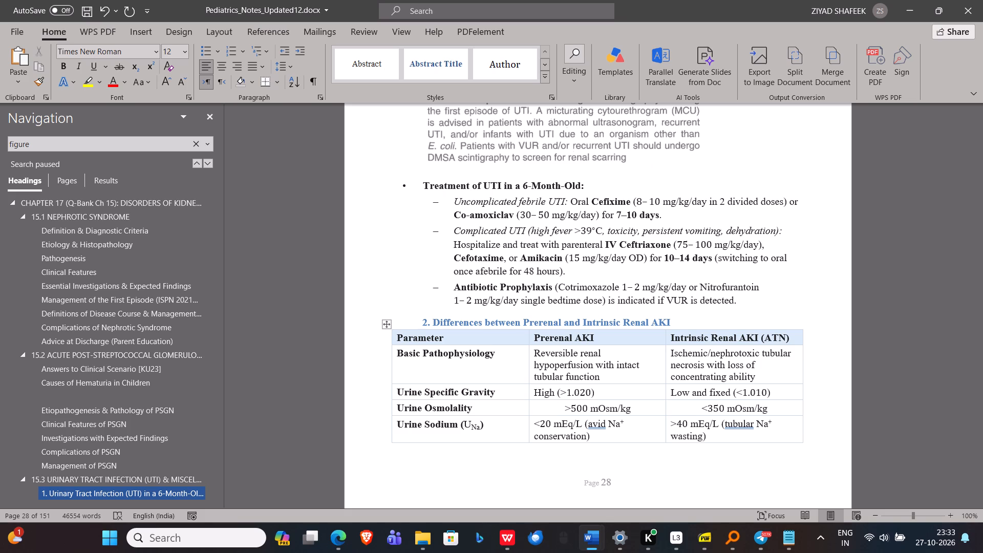
Advance to the next 'figure' match in the notes, the Fig. 22.4 Kawasaki disease placeholder, and switch to the Ghai PDF.
click(211, 164)
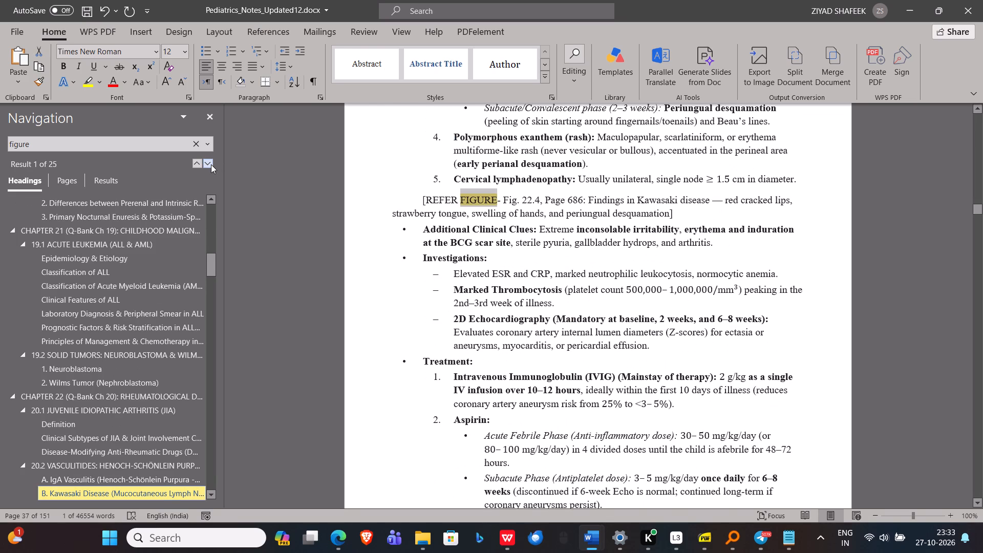
key(alt+Tab)
scroll(338, 302, down, 20)
scroll(338, 302, down, 9)
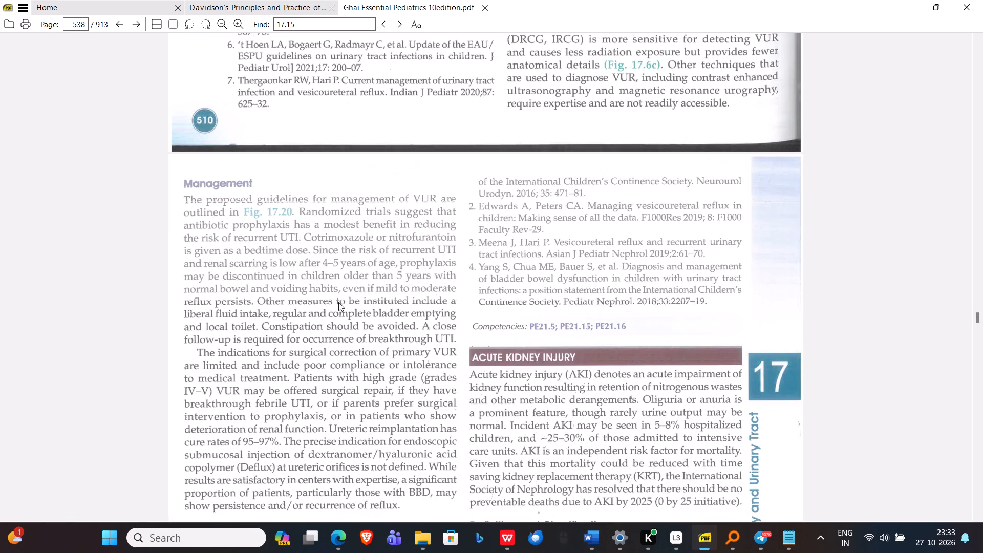
scroll(338, 302, down, 11)
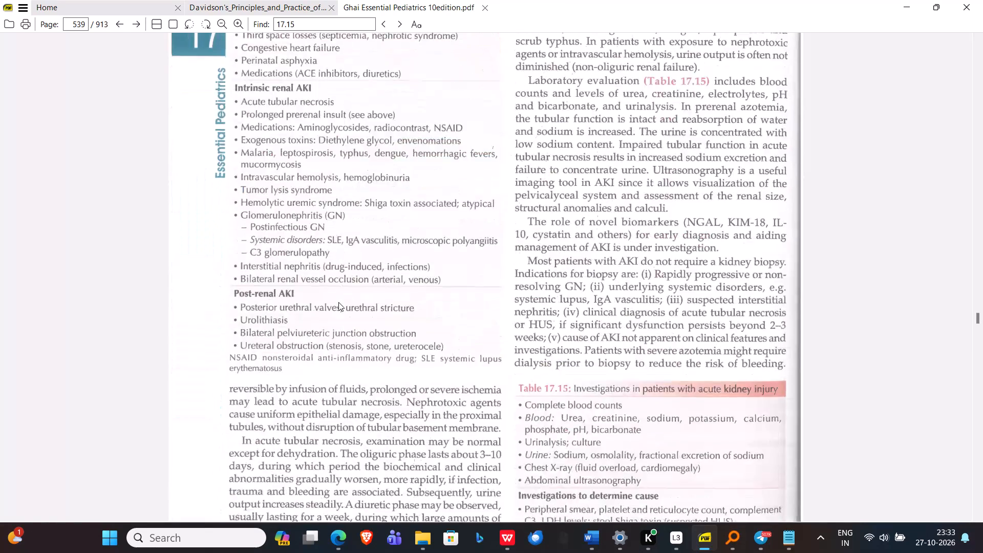
scroll(338, 302, down, 13)
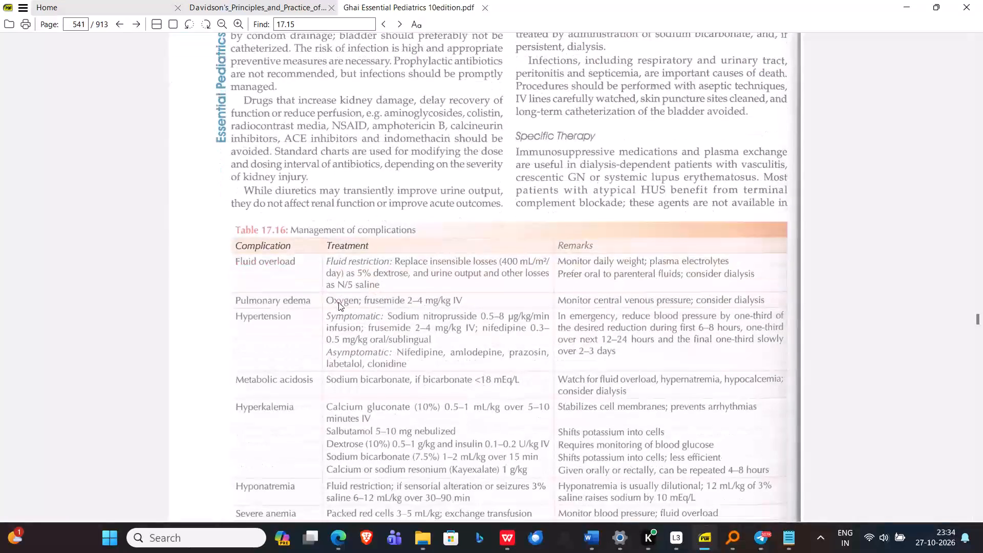
key(alt+Tab)
key(alt+Tab)
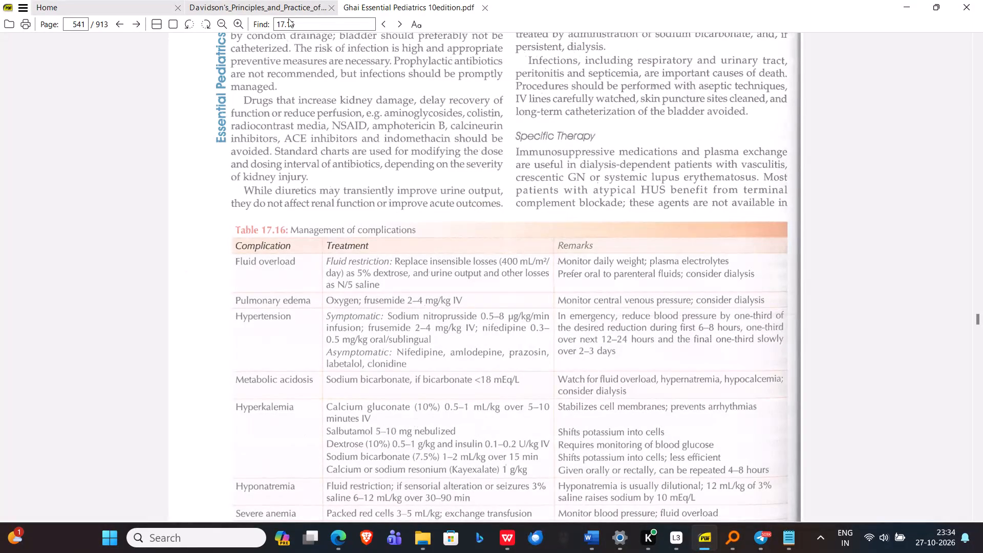
Go to page 686 of the Ghai PDF and snip the Fig. 22.4 Kawasaki disease photos with their full caption.
click(86, 33)
click(86, 28)
text(686)
key(Return)
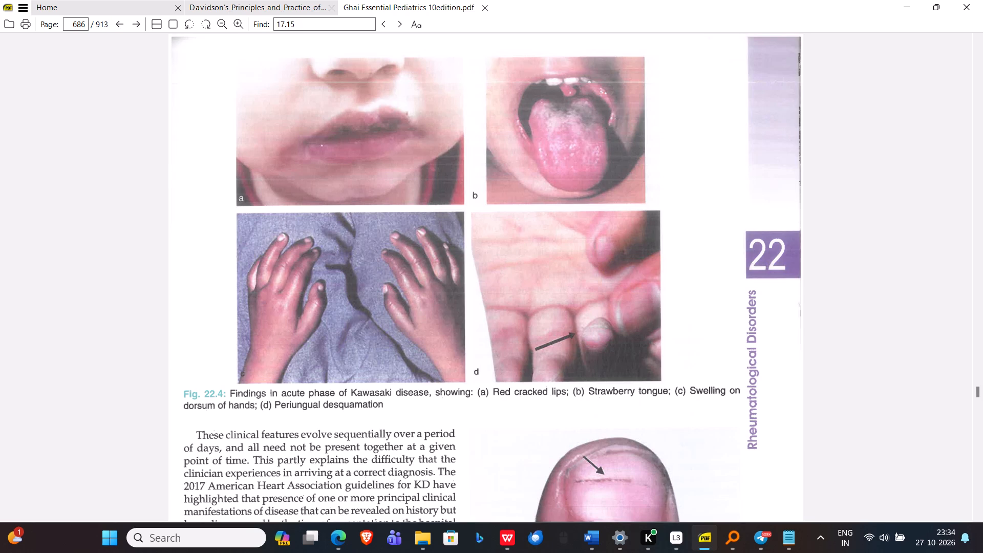
scroll(86, 28, up, 1)
key(shift+super+s)
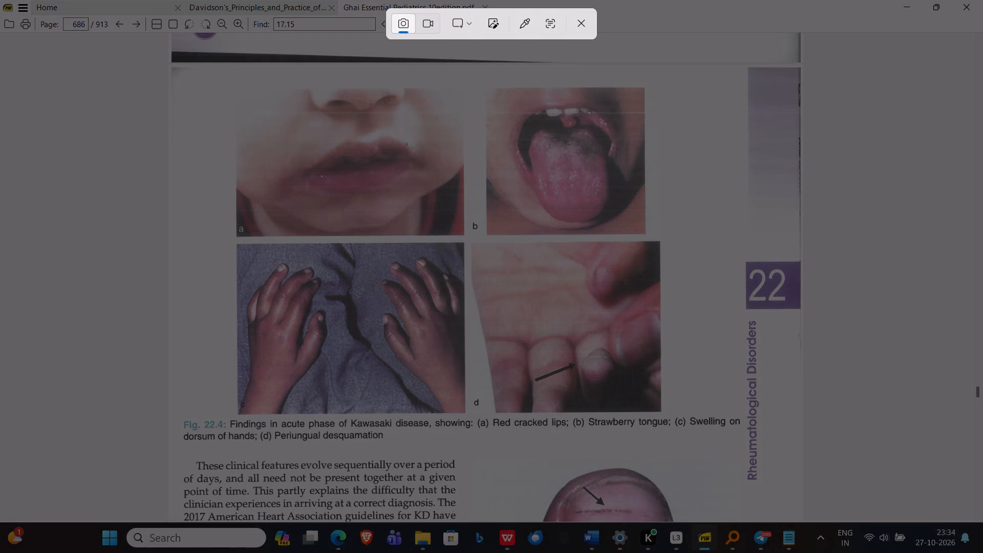
drag(181, 79, 291, 240)
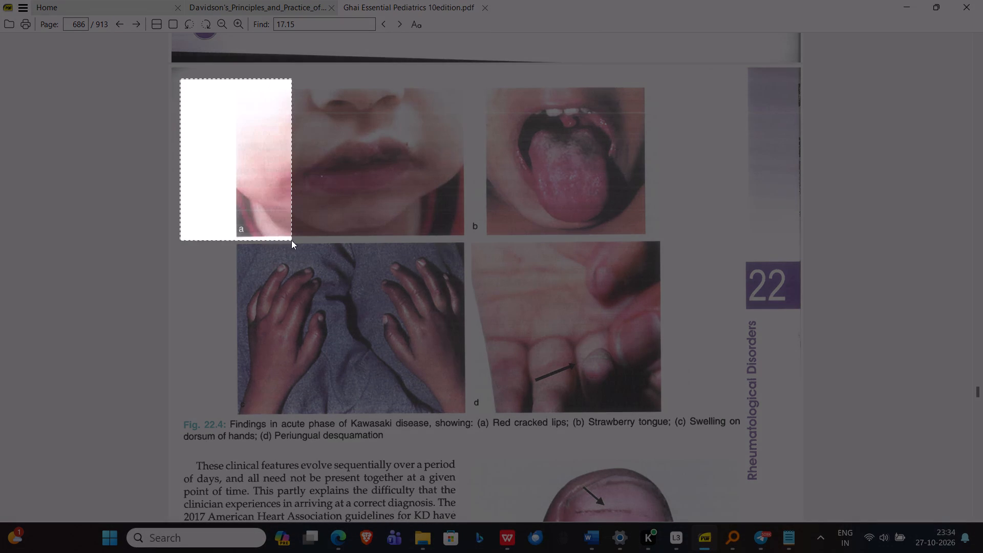
drag(291, 240, 741, 434)
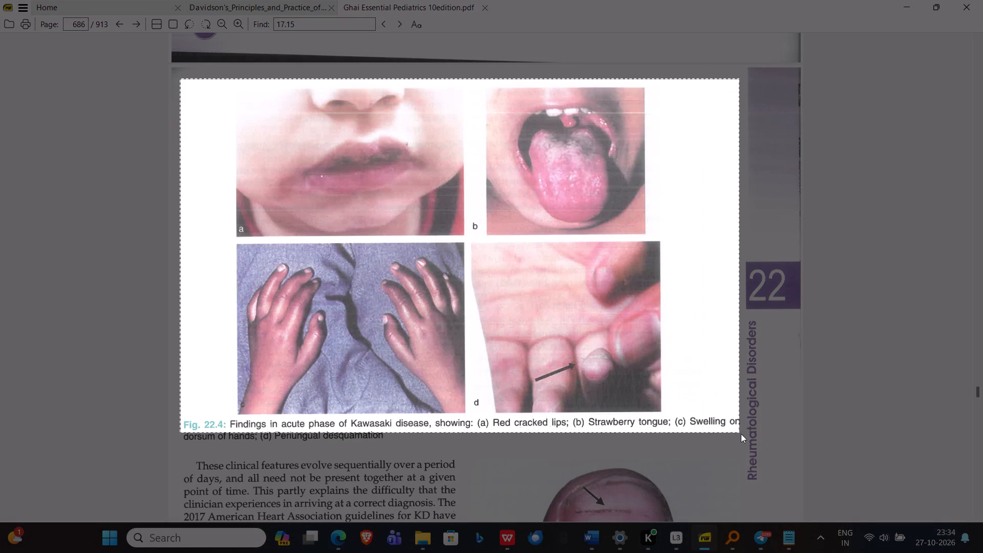
drag(741, 434, 746, 442)
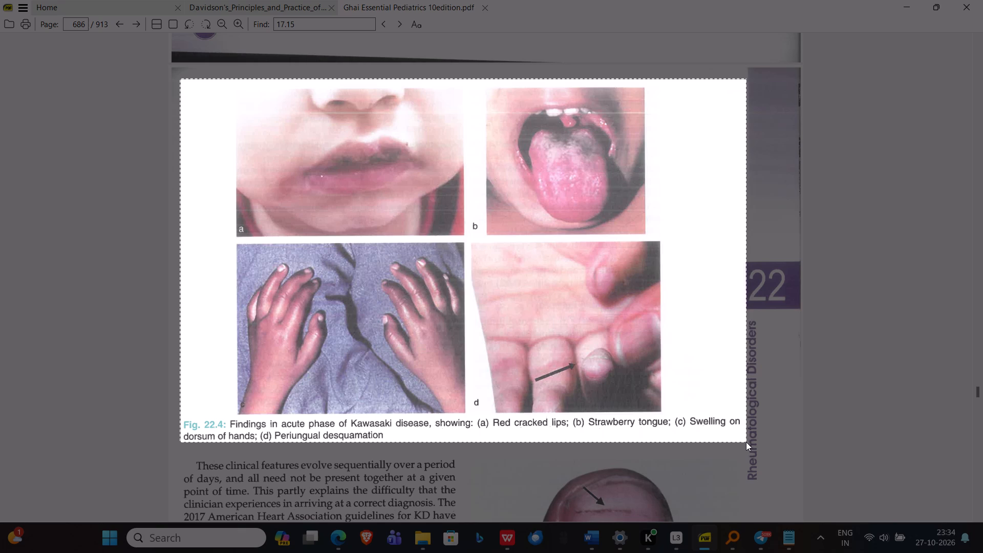
drag(746, 442, 747, 444)
Back in the Word notes, delete the whole Fig. 22.4 placeholder text above 'Additional Clinical Clues'.
key(alt+Tab)
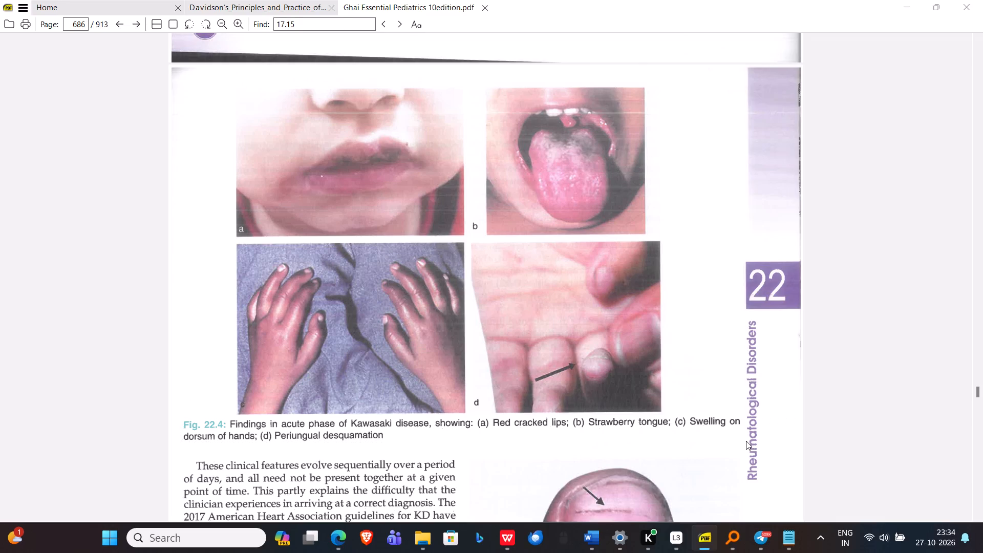
drag(673, 215, 405, 200)
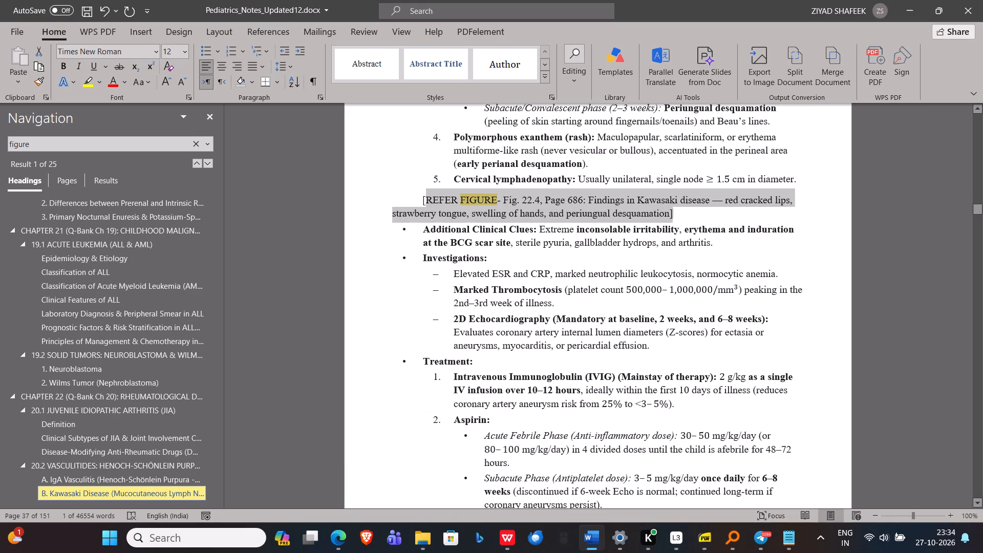
drag(405, 200, 403, 198)
key(BackSpace)
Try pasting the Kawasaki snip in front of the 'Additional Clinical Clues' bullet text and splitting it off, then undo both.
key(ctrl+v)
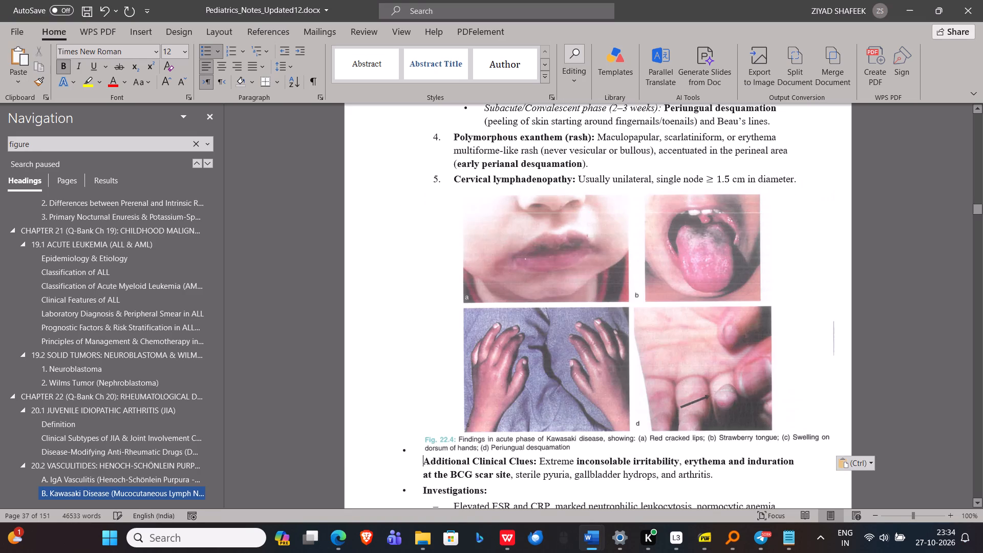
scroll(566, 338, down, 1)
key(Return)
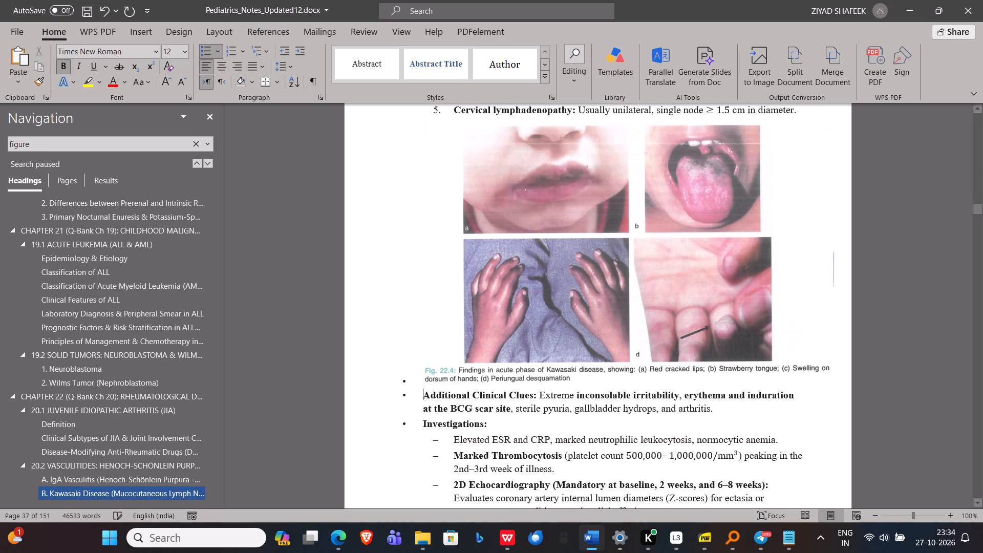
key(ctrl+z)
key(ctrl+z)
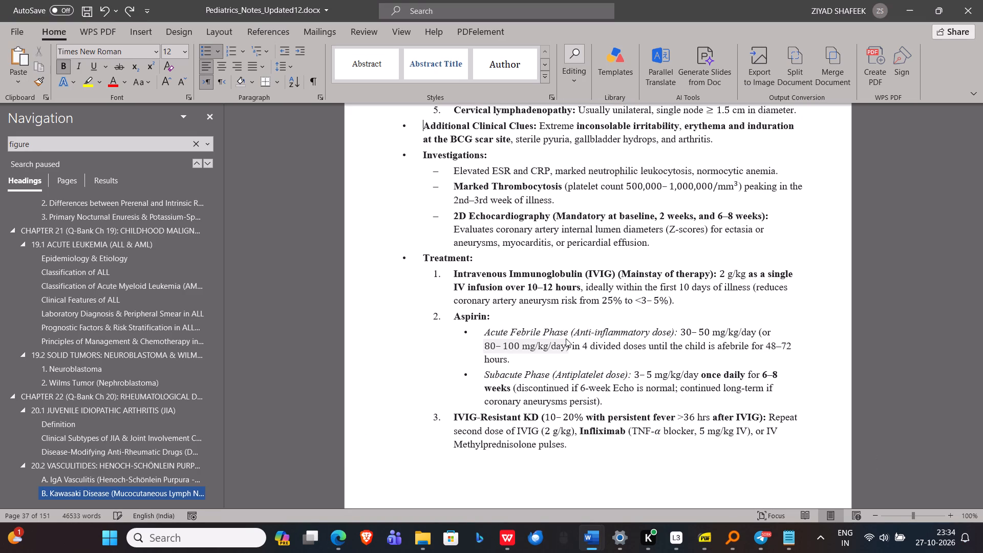
Add unnumbered blank space below the 'Cervical lymphadenopathy' item and paste the Fig. 22.4 Kawasaki snip there.
scroll(566, 338, up, 1)
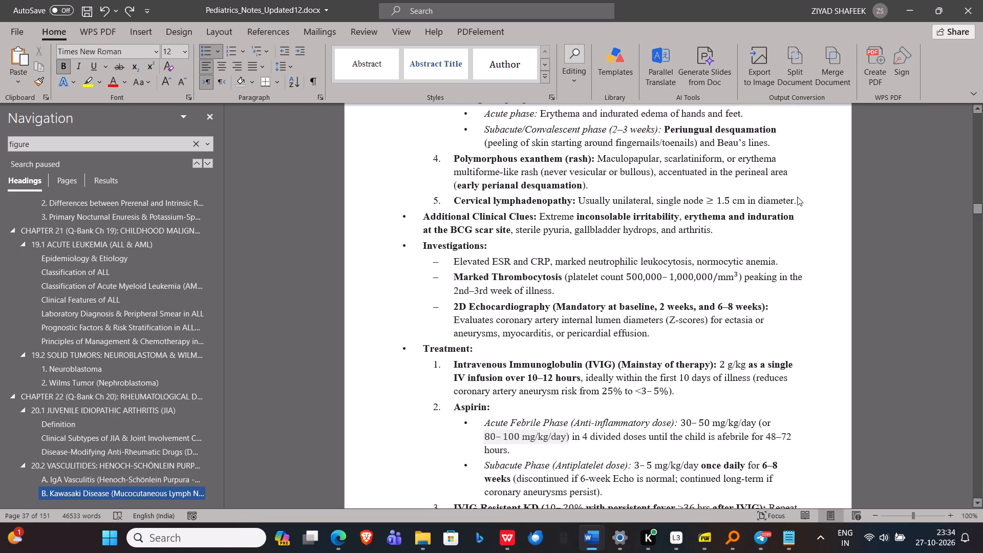
click(799, 202)
key(Return)
key(Return)
key(Return)
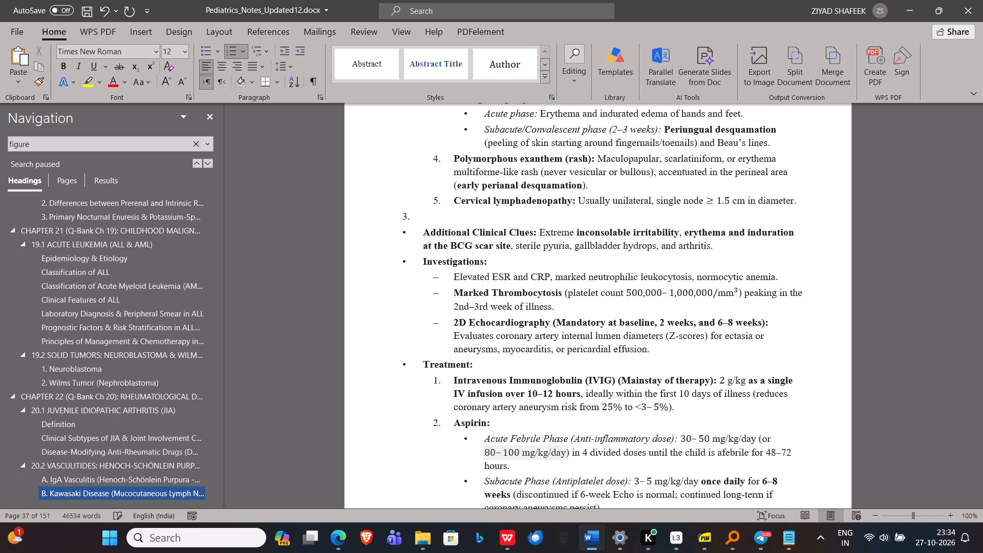
key(Return)
key(Return)
key(BackSpace)
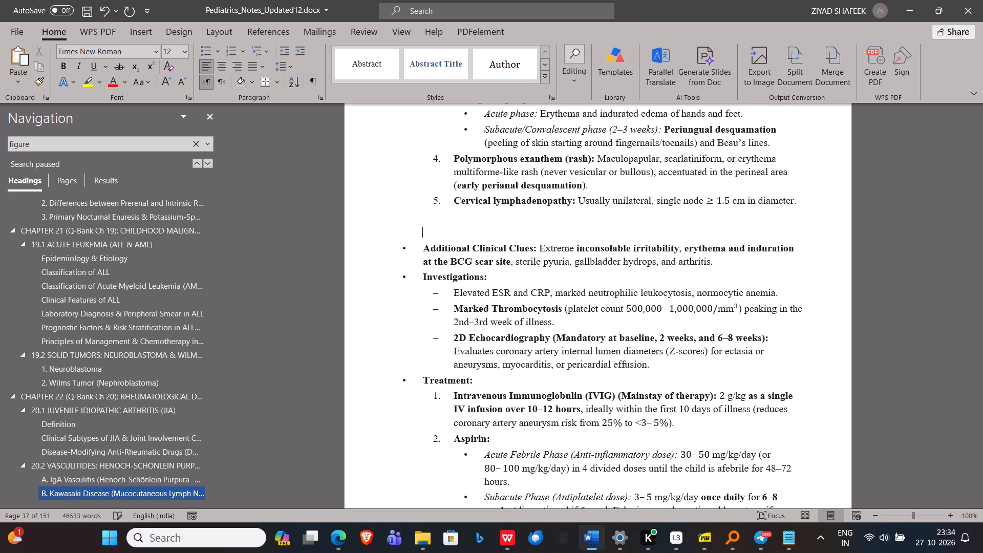
key(ctrl+v)
scroll(720, 295, down, 1)
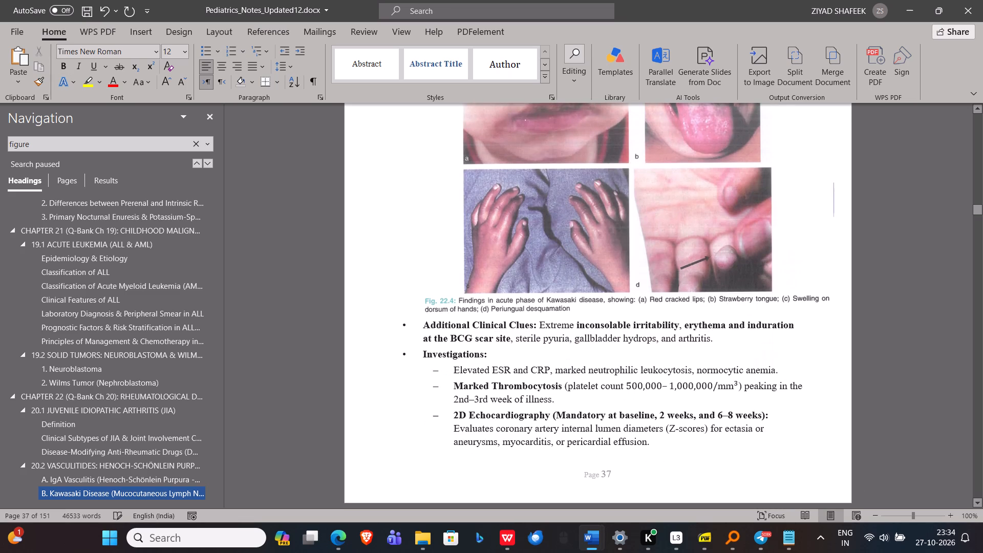
Advance to the next 'figure' match in the notes, the Fig. 23.11 Down syndrome placeholder, and switch to the Ghai PDF.
click(212, 160)
key(alt+Tab)
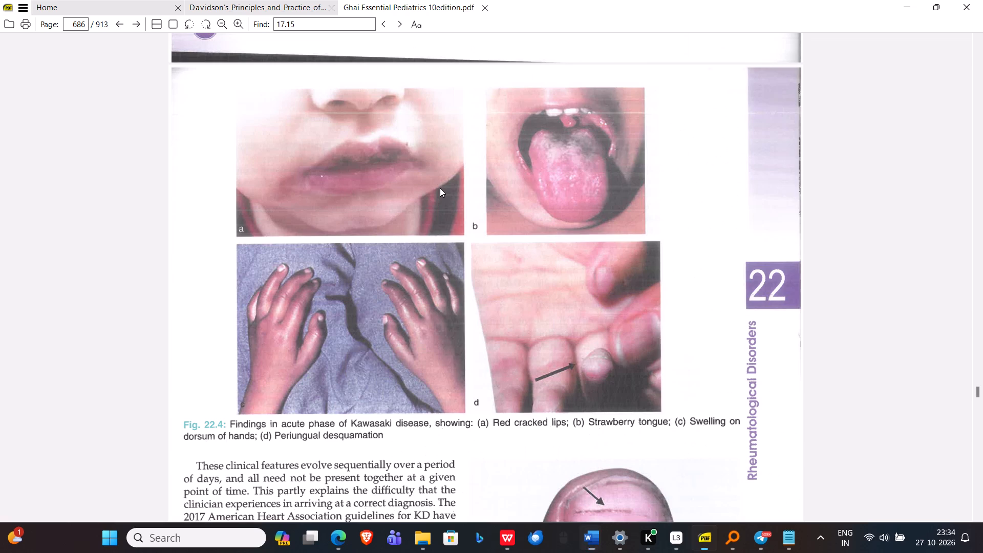
scroll(458, 285, down, 20)
scroll(458, 285, down, 6)
scroll(458, 285, up, 3)
scroll(458, 285, down, 10)
key(alt+Tab)
key(alt+Tab)
scroll(403, 222, up, 3)
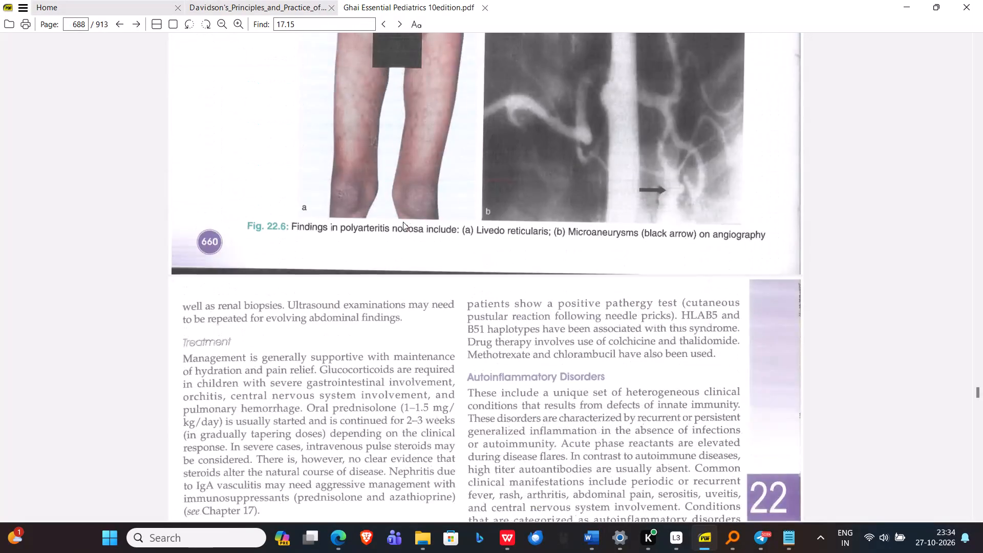
scroll(403, 222, up, 2)
key(alt+Tab)
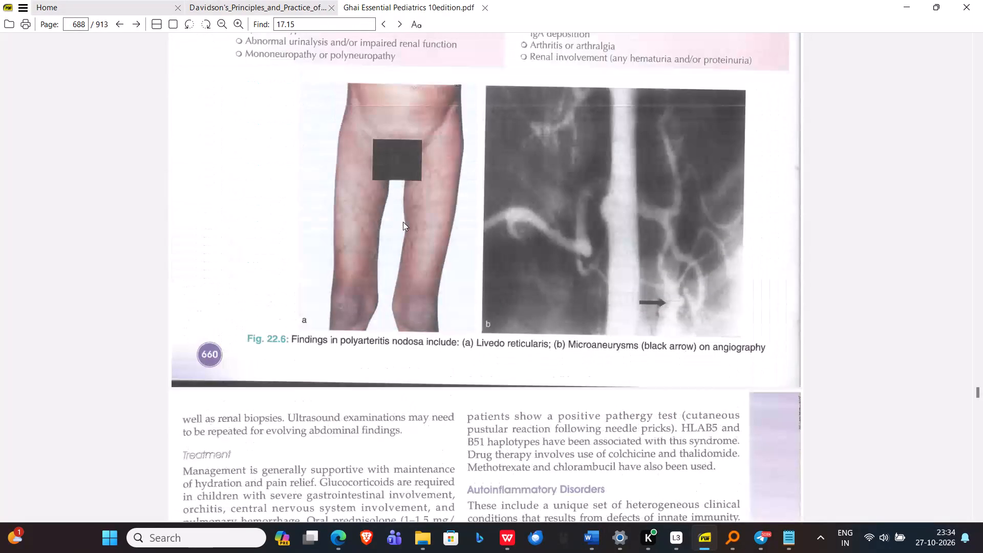
key(alt+Tab)
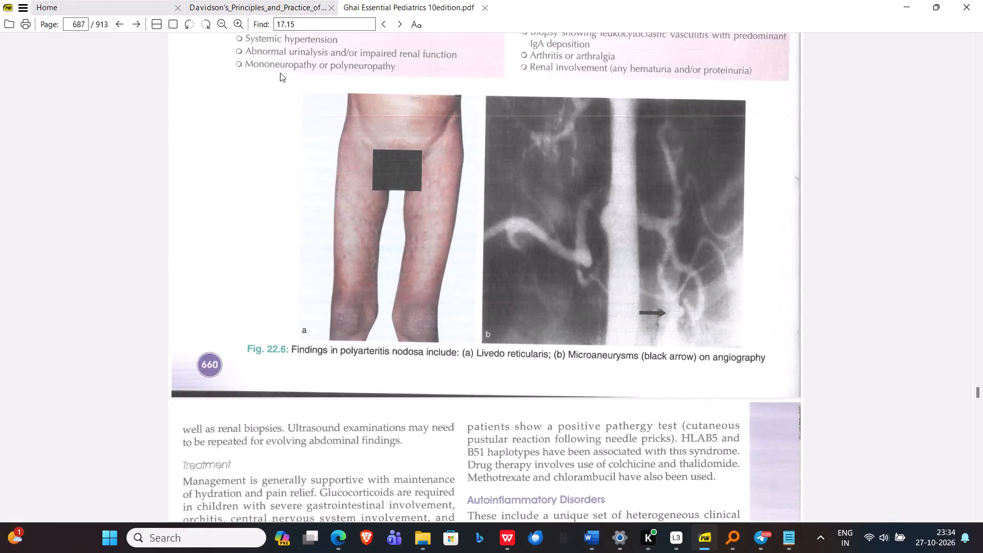
Go to page 694 of the Ghai PDF.
click(77, 22)
text(694)
key(Return)
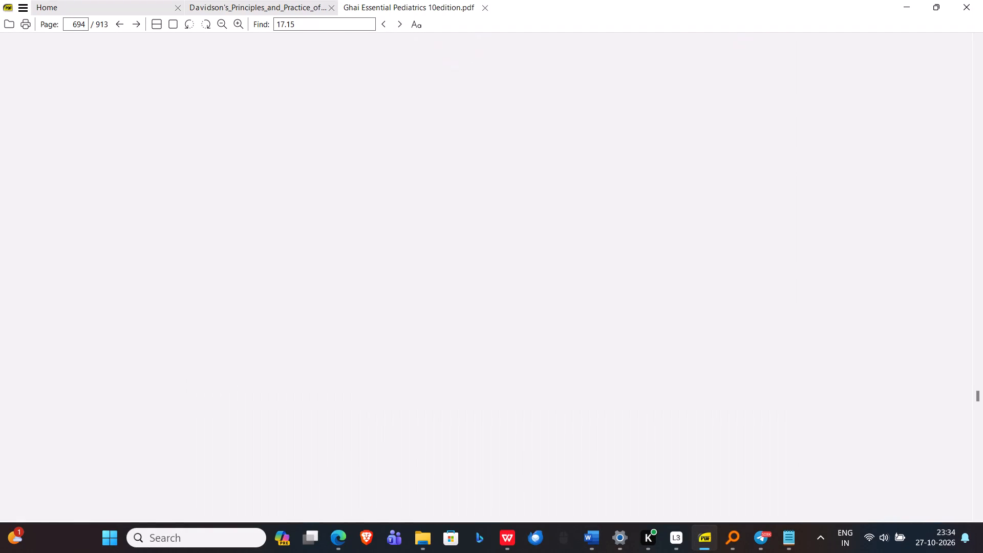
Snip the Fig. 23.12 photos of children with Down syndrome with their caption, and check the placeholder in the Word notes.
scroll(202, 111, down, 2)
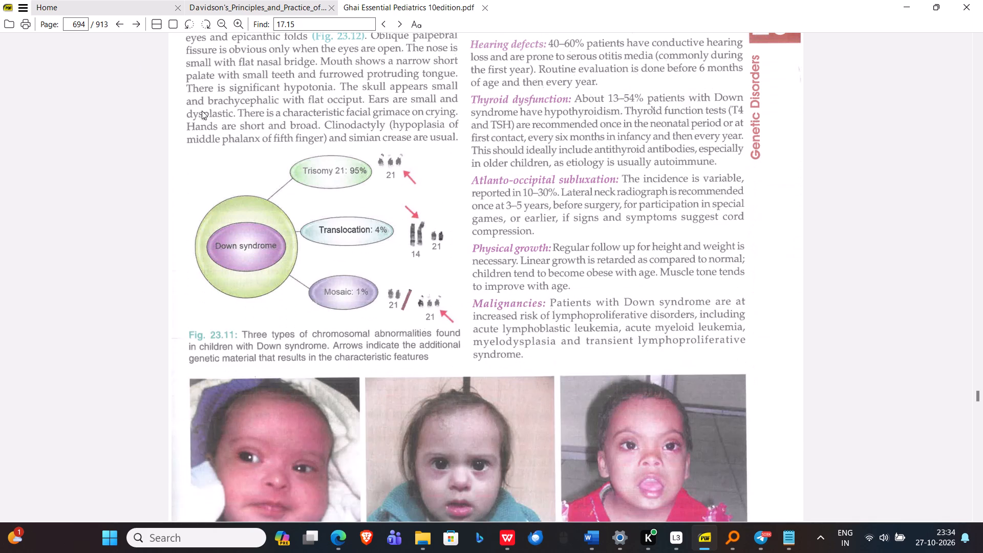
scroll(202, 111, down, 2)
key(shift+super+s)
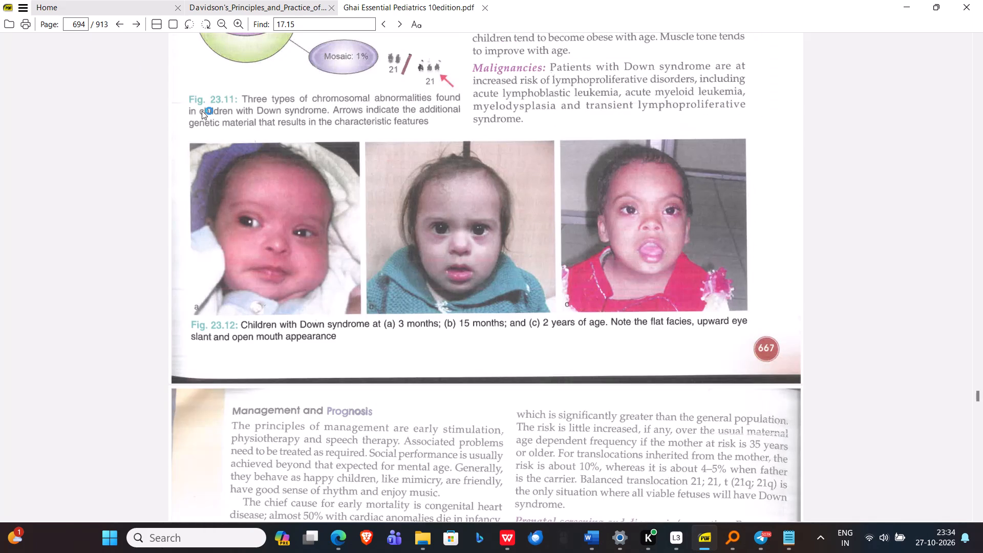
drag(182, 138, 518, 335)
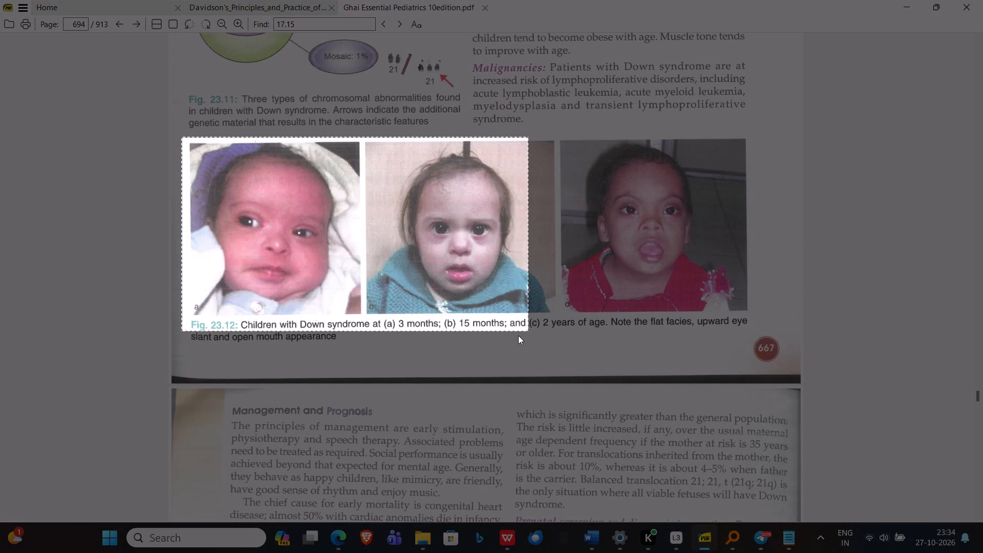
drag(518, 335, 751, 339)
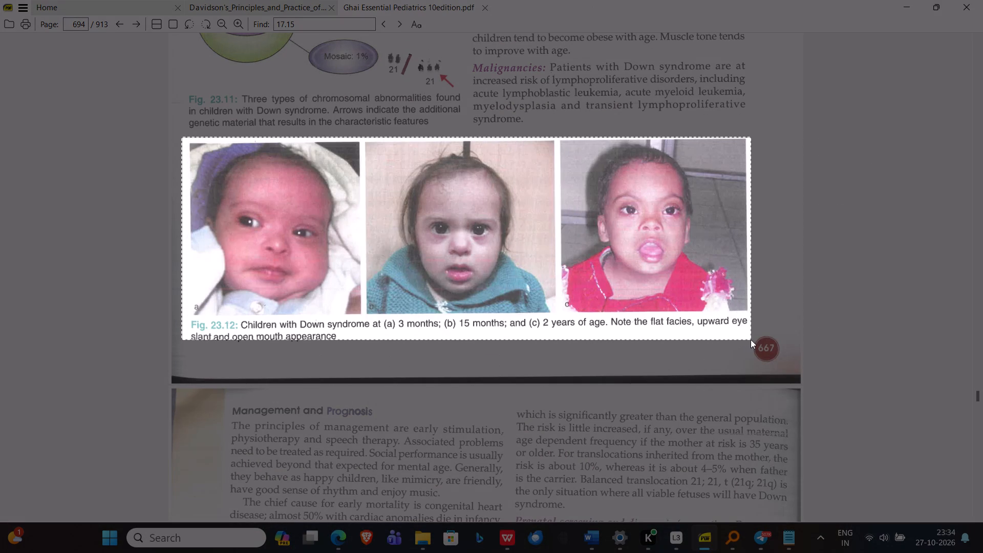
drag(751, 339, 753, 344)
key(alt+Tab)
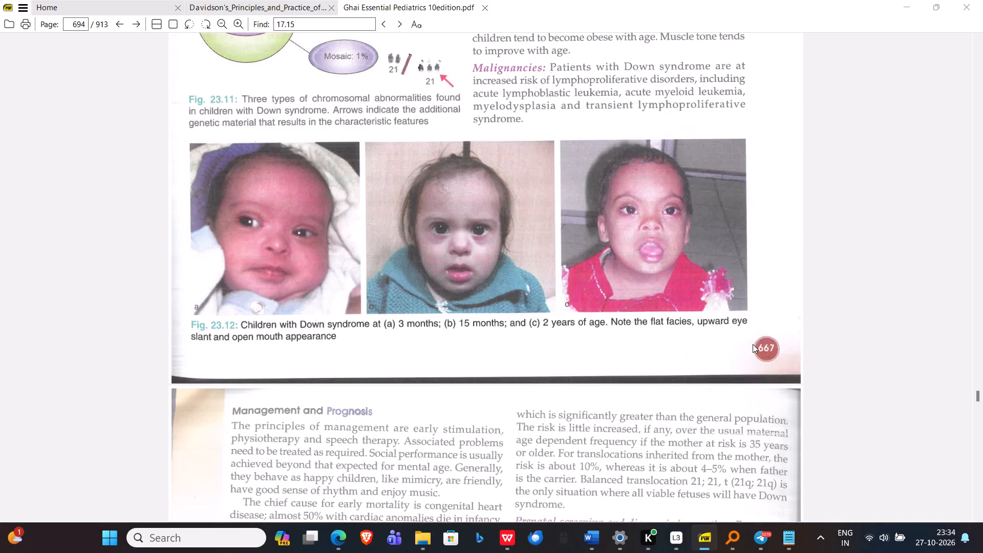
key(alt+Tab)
Snip the Fig. 23.11 diagram of Down syndrome chromosomal abnormalities with its full caption and return to the Word notes.
scroll(538, 229, up, 5)
key(shift+super+s)
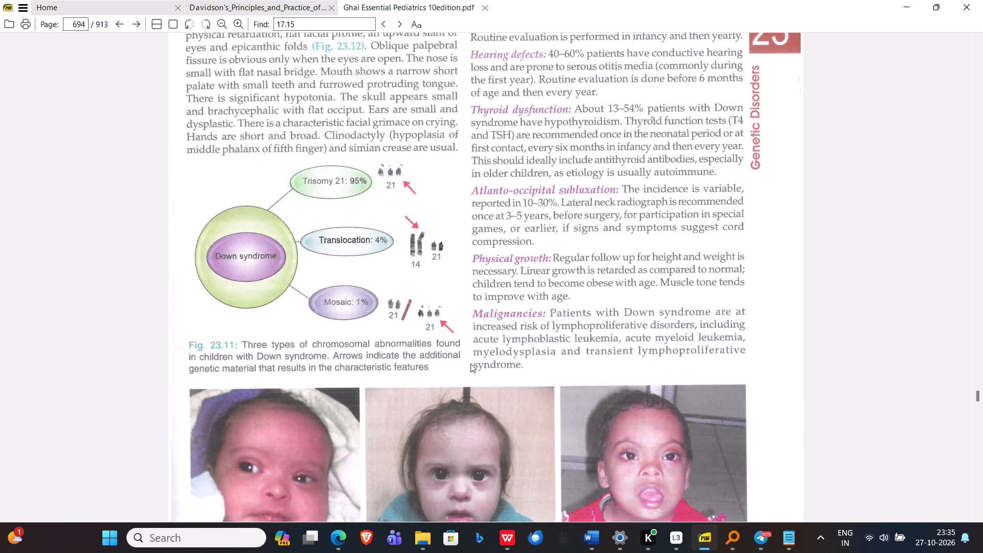
drag(466, 379, 190, 181)
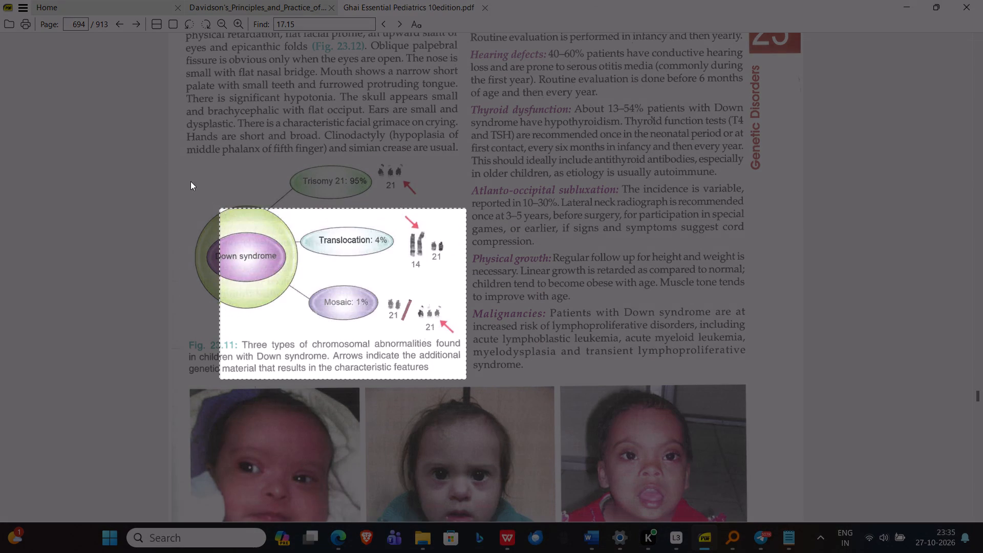
drag(190, 181, 187, 160)
key(alt+Tab)
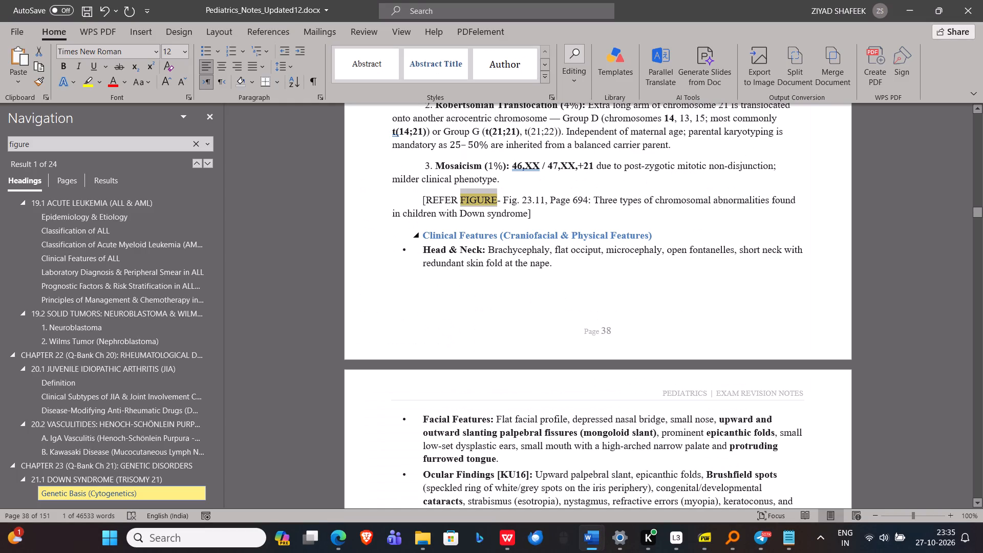
Replace the Fig. 23.11 placeholder below the Mosaicism item with the captured diagram of Down syndrome chromosomal abnormalities, on its own line.
drag(543, 221, 424, 205)
key(BackSpace)
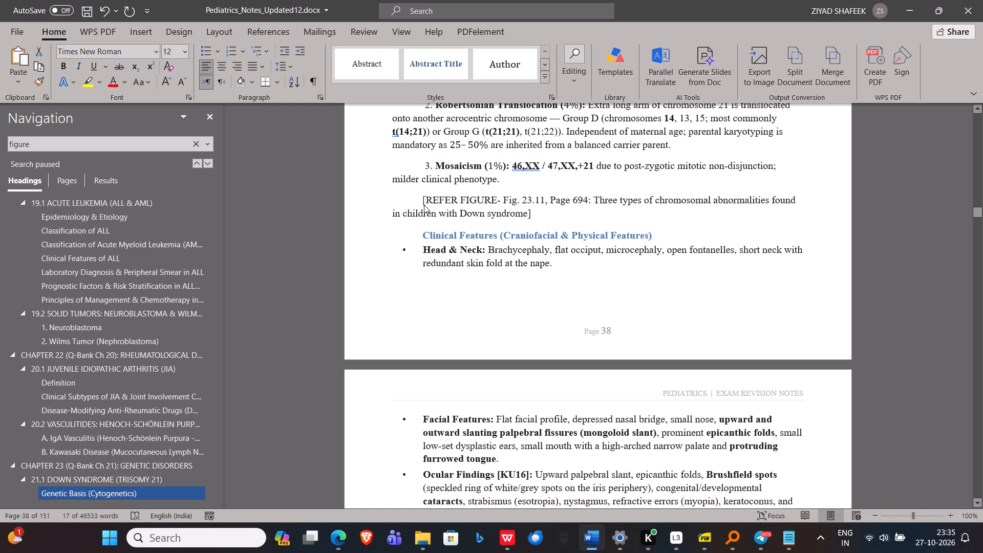
click(528, 187)
key(Return)
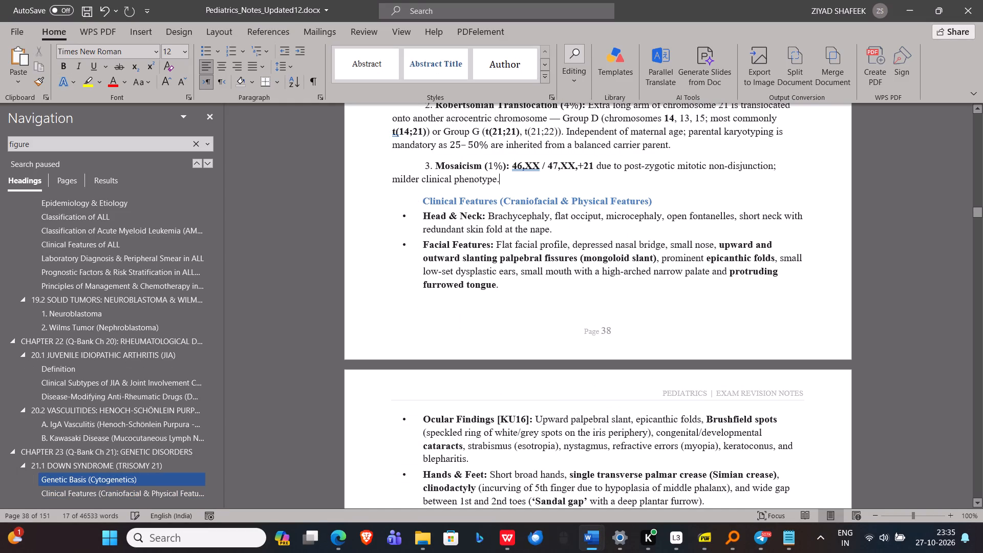
key(backslash)
key(BackSpace)
key(BackSpace)
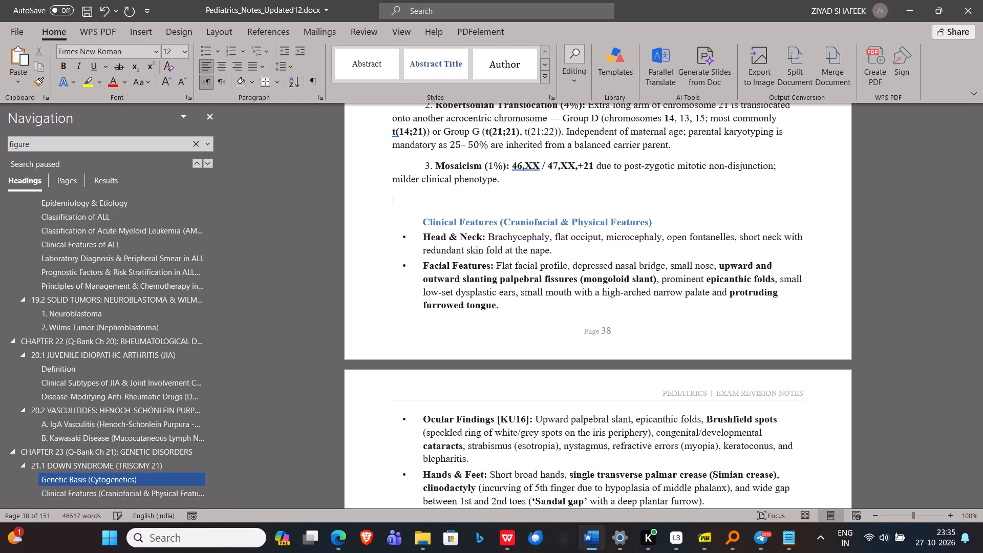
key(ctrl+v)
Look through the notes from the inserted Fig. 23.11 to the X-linked recessive inheritance section for the next figure placeholder.
scroll(535, 314, down, 2)
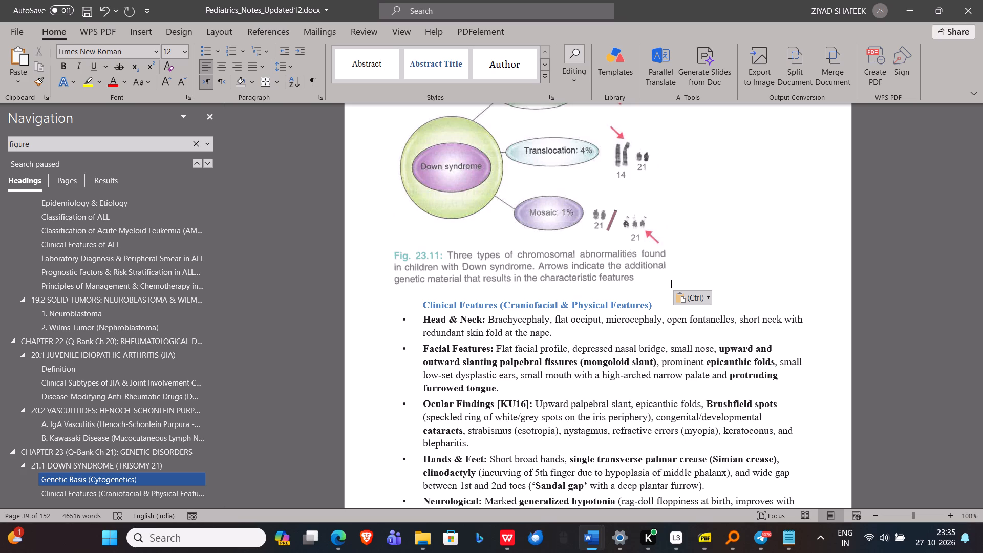
scroll(535, 314, down, 1)
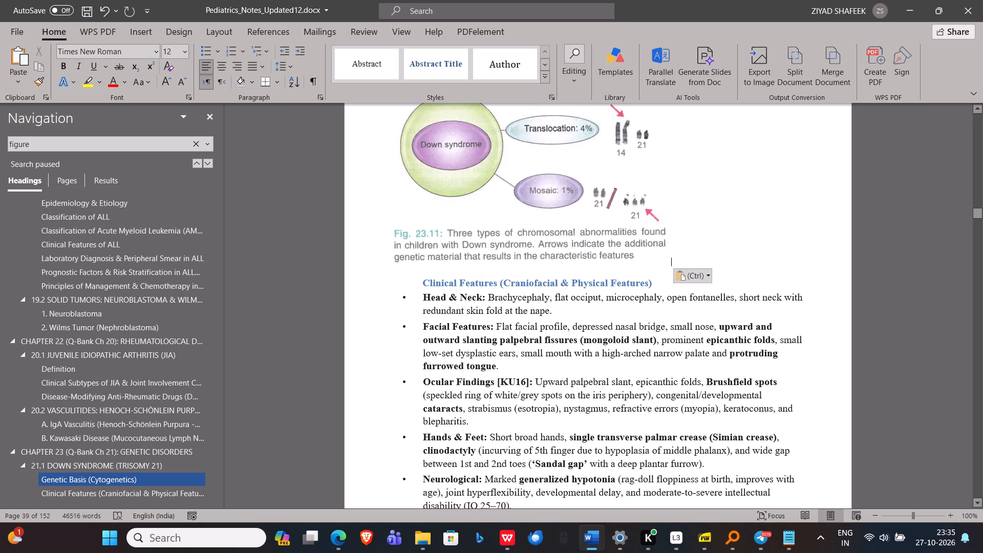
scroll(535, 314, down, 1)
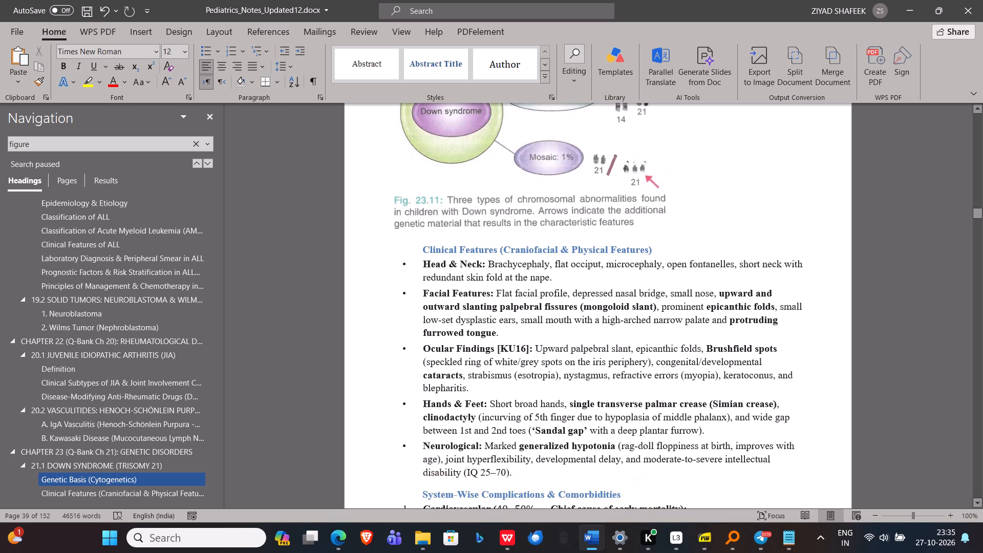
scroll(535, 314, down, 3)
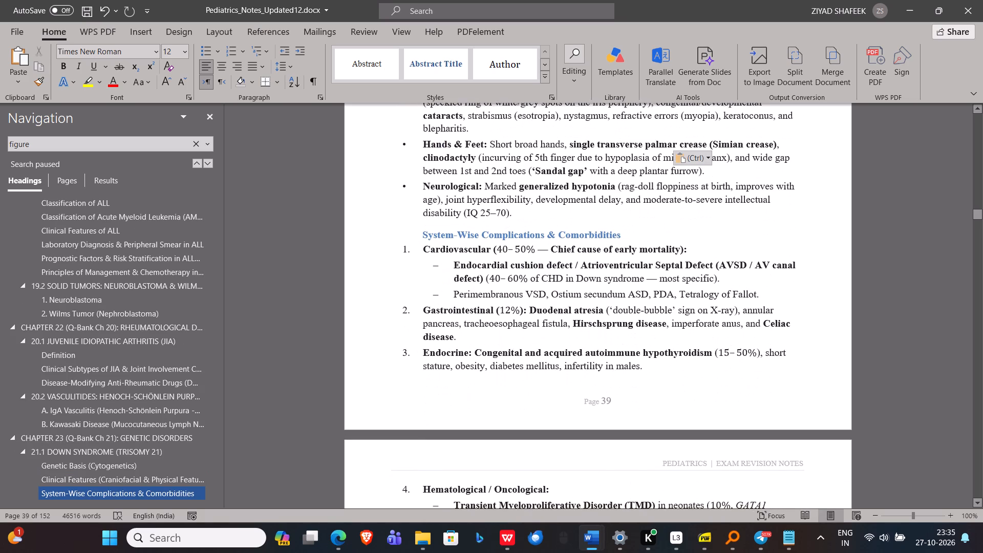
scroll(535, 314, down, 2)
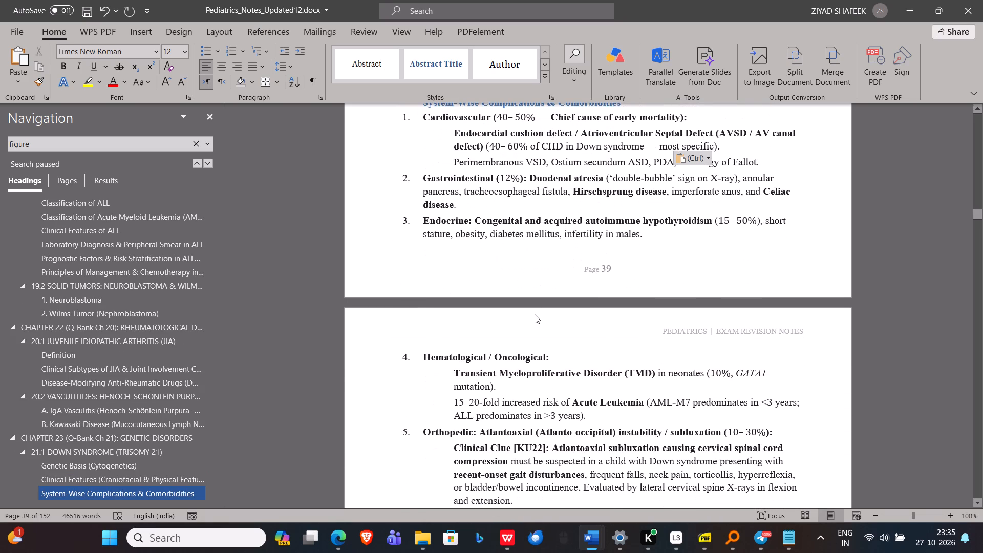
scroll(535, 314, down, 1)
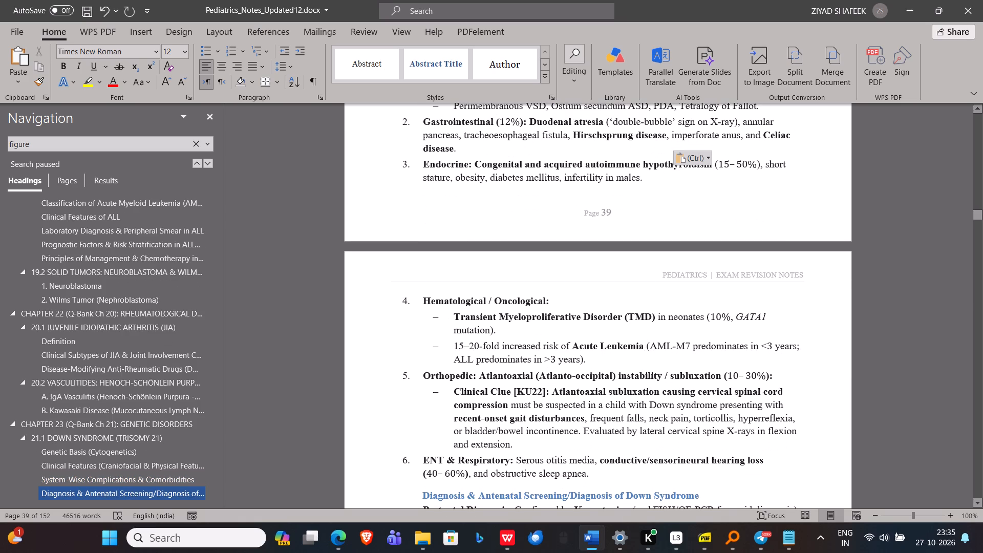
scroll(535, 314, down, 3)
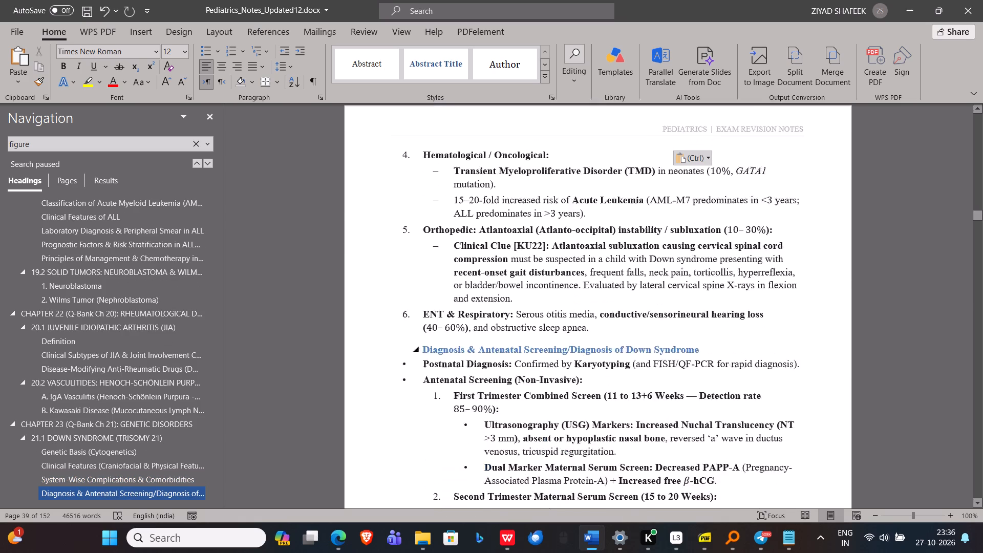
scroll(535, 314, down, 4)
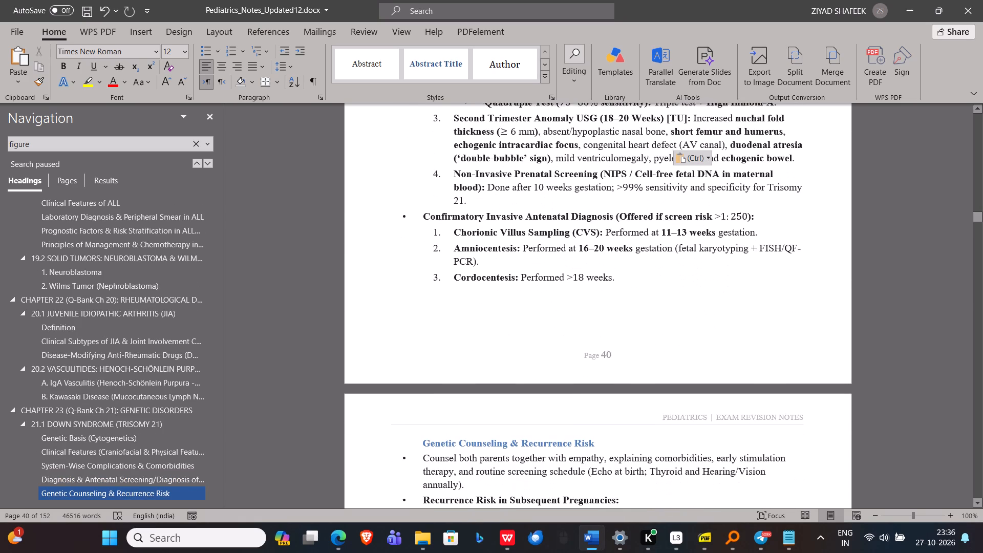
scroll(535, 314, down, 6)
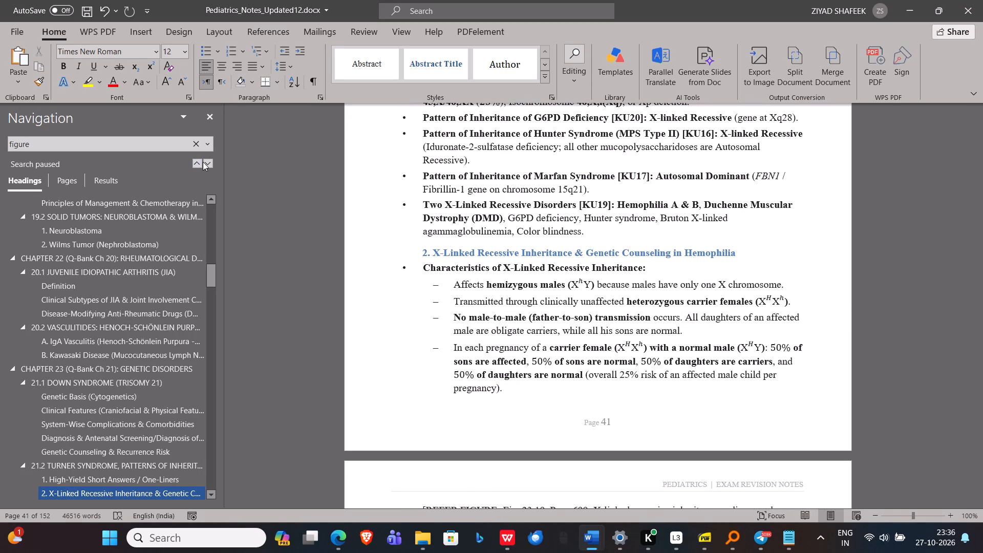
Advance to the next 'figure' match in the notes, the Fig. 23.19 X-linked recessive inheritance placeholder, and switch to the Ghai PDF.
click(203, 162)
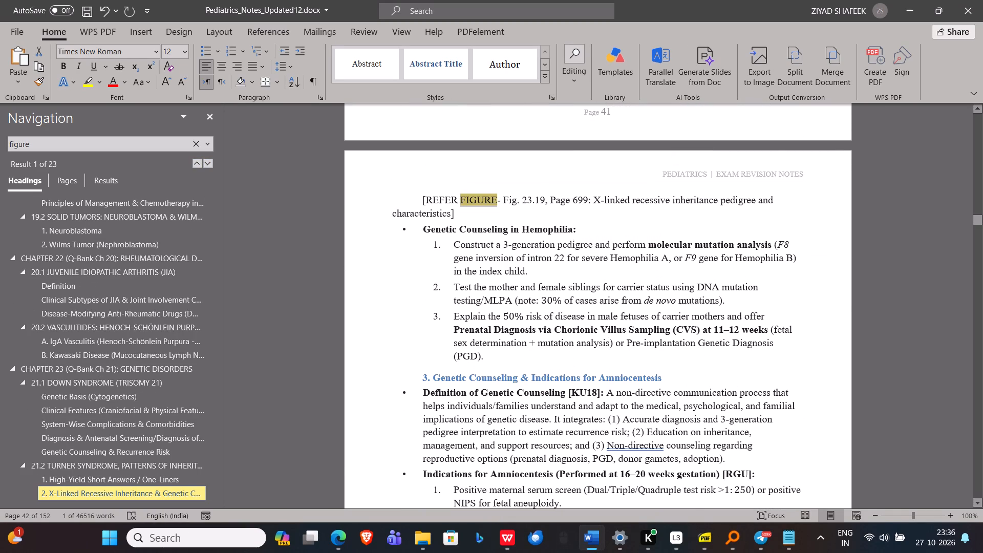
key(alt+Tab)
key(alt+Tab)
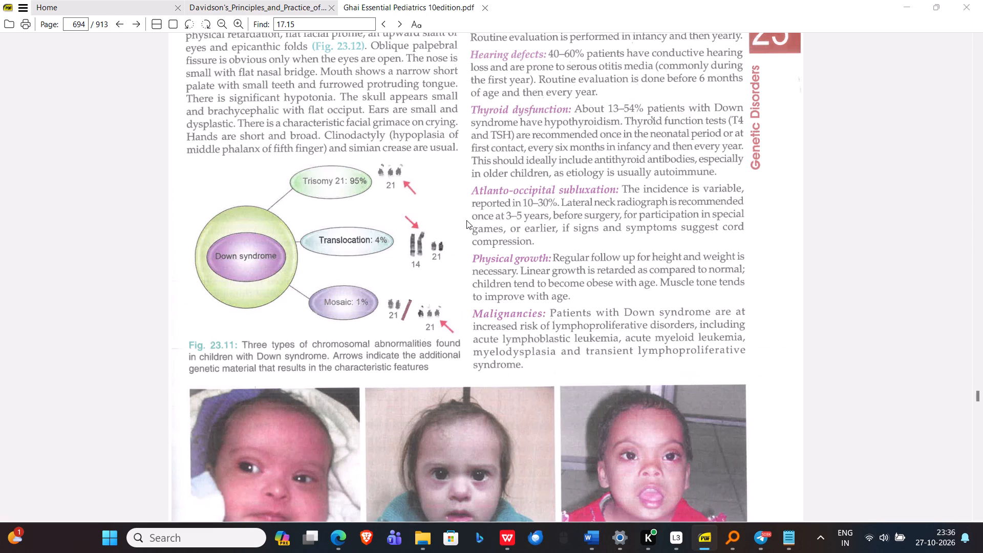
key(alt+Tab)
Go to page 699 of the Ghai PDF.
click(75, 27)
text(699)
key(Return)
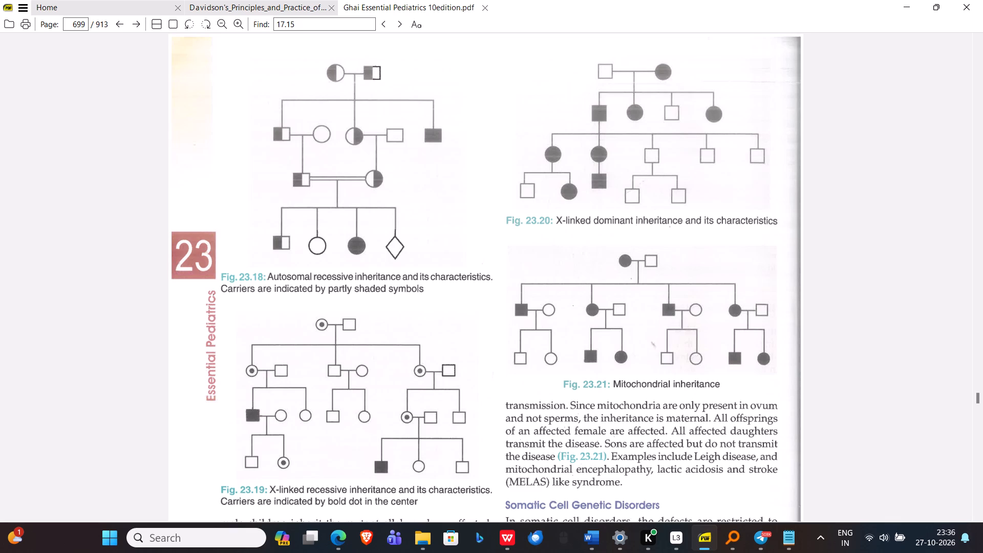
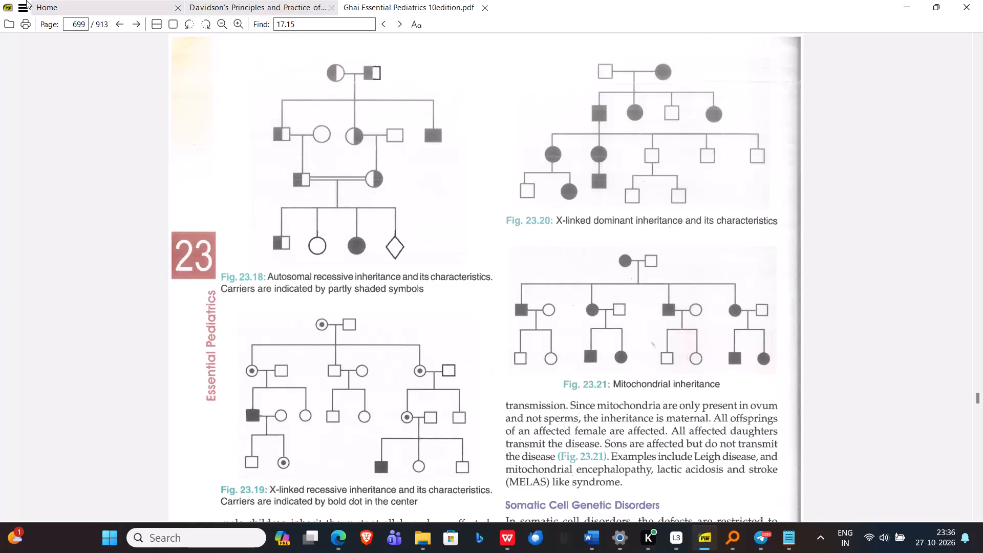
Check the notes' Fig. 23.19, Page 699 placeholder against the X-linked recessive pedigree in the Ghai Essential Pediatrics PDF.
scroll(26, 0, down, 1)
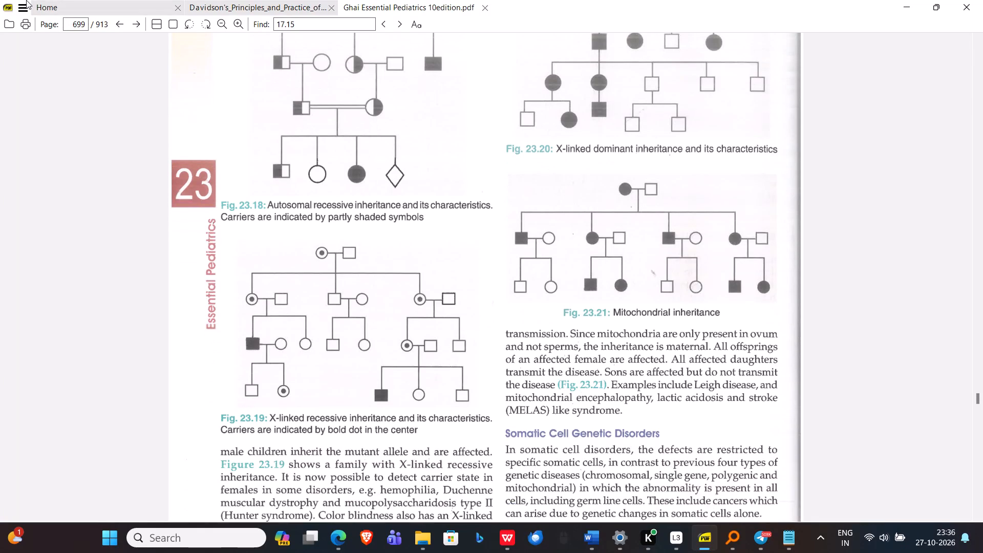
scroll(26, 0, down, 1)
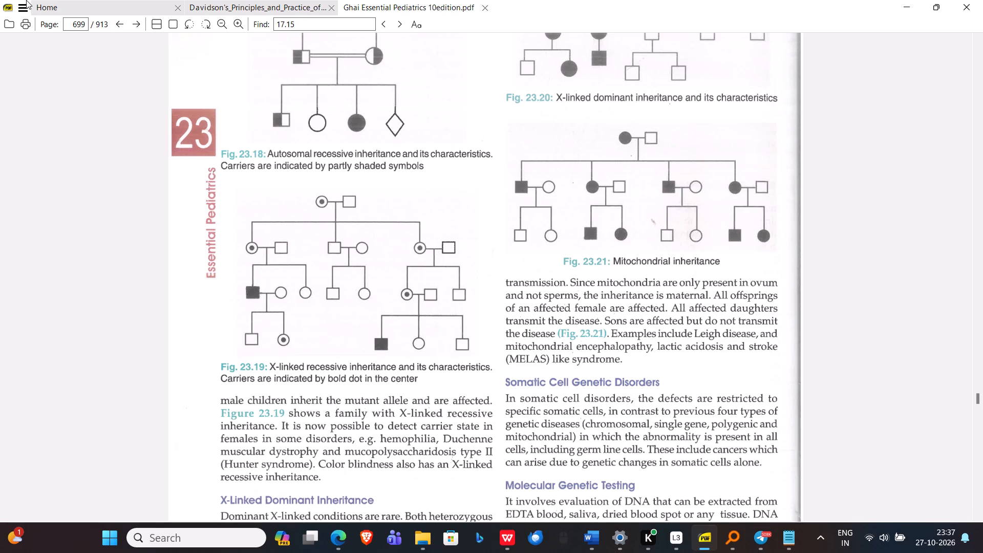
key(alt+Tab)
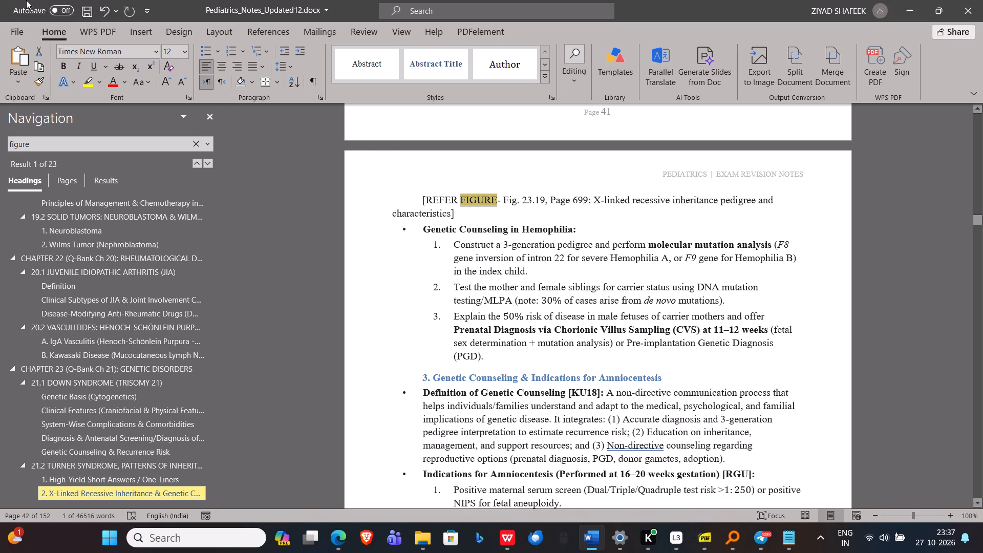
key(alt+Tab)
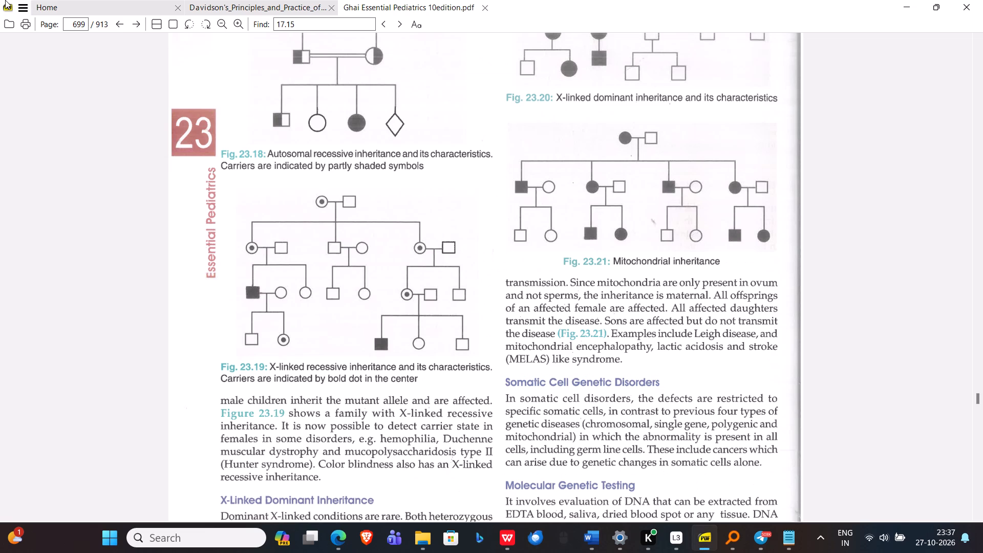
key(alt+Tab)
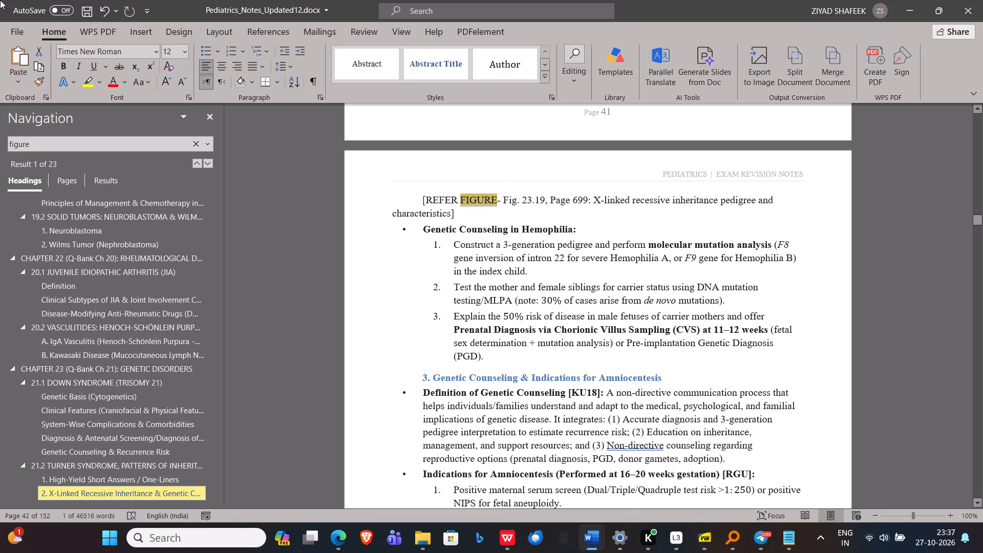
key(alt+Tab)
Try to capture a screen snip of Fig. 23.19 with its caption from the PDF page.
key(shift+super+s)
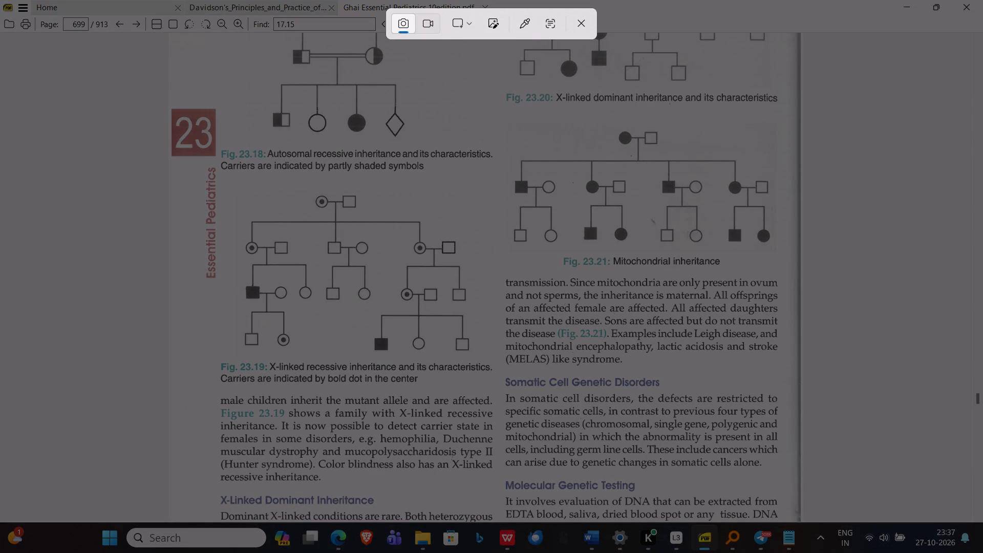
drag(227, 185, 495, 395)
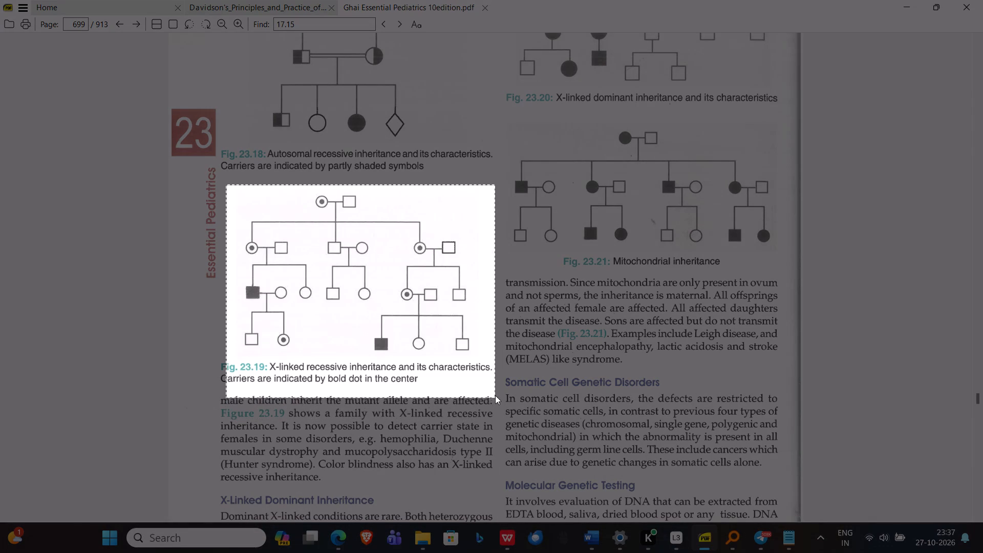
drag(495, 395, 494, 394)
Capture a screen snip of the whole Fig. 23.19 X-linked recessive pedigree, including its full two-line caption.
key(shift+super+s)
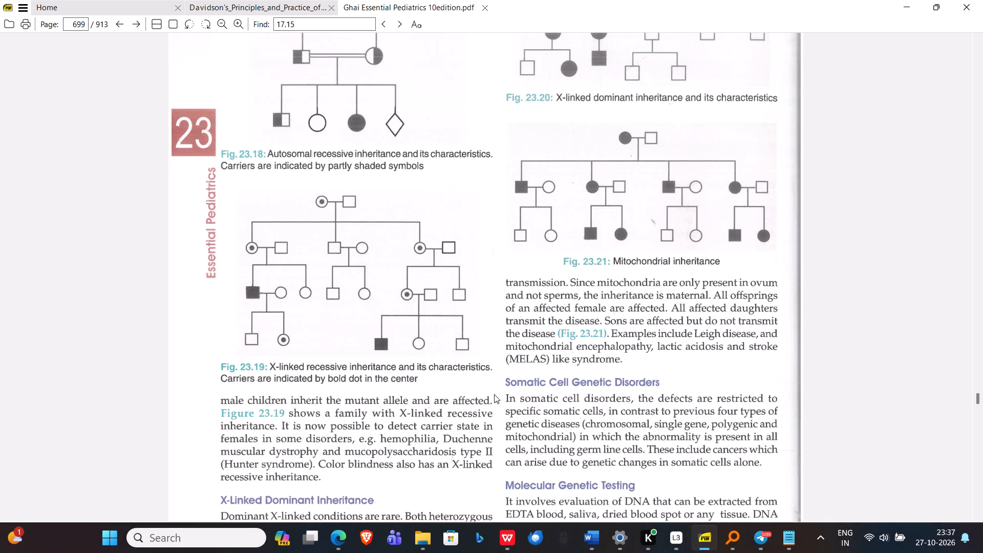
drag(499, 385, 217, 219)
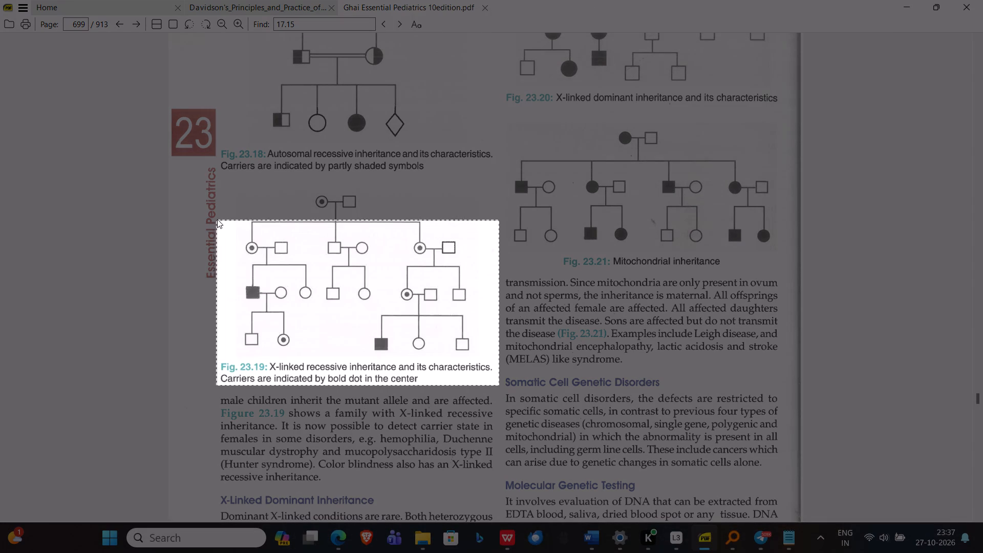
drag(217, 219, 214, 186)
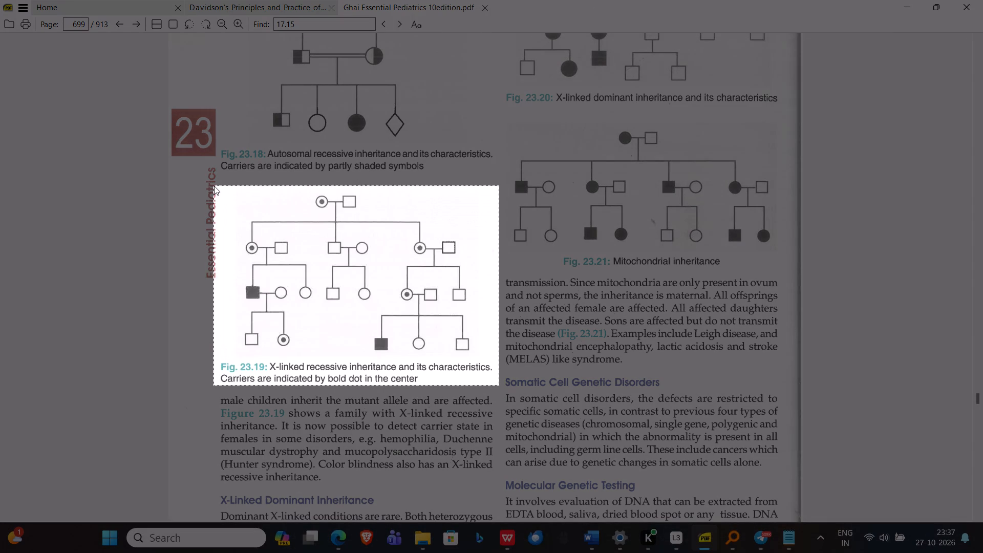
drag(214, 186, 216, 186)
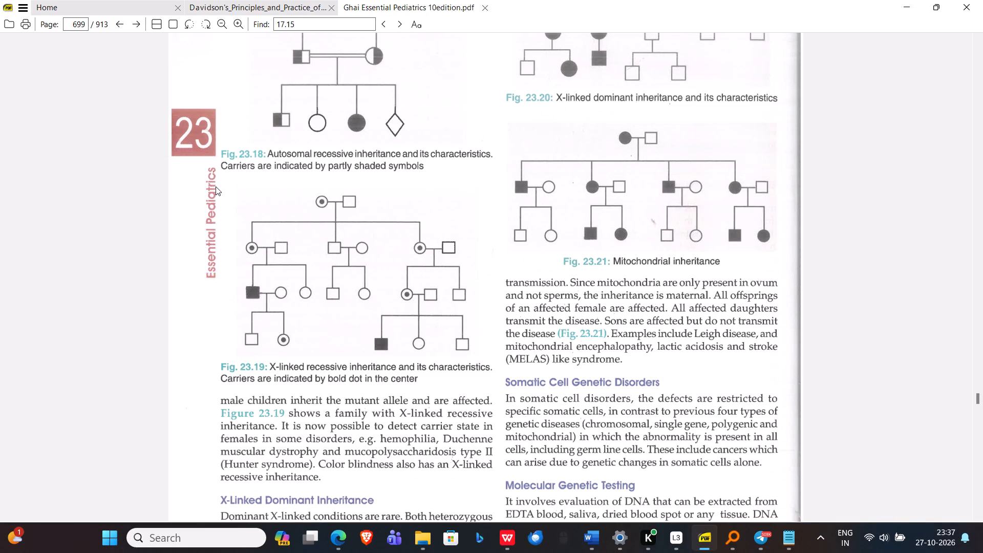
Switch to the Word notes and select the whole [REFER FIGURE- Fig. 23.19, Page 699] placeholder above Genetic Counseling in Hemophilia.
key(alt+Tab)
drag(456, 215, 410, 199)
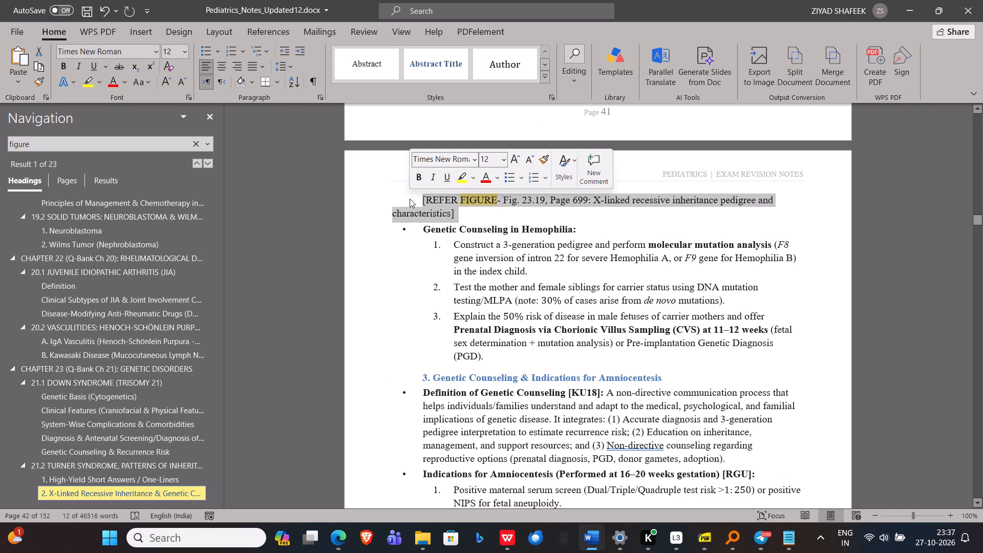
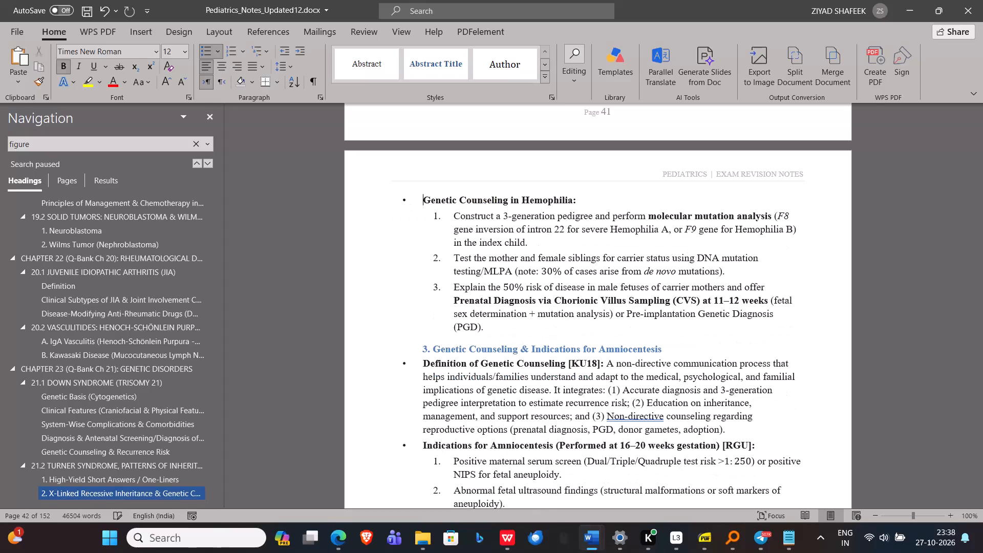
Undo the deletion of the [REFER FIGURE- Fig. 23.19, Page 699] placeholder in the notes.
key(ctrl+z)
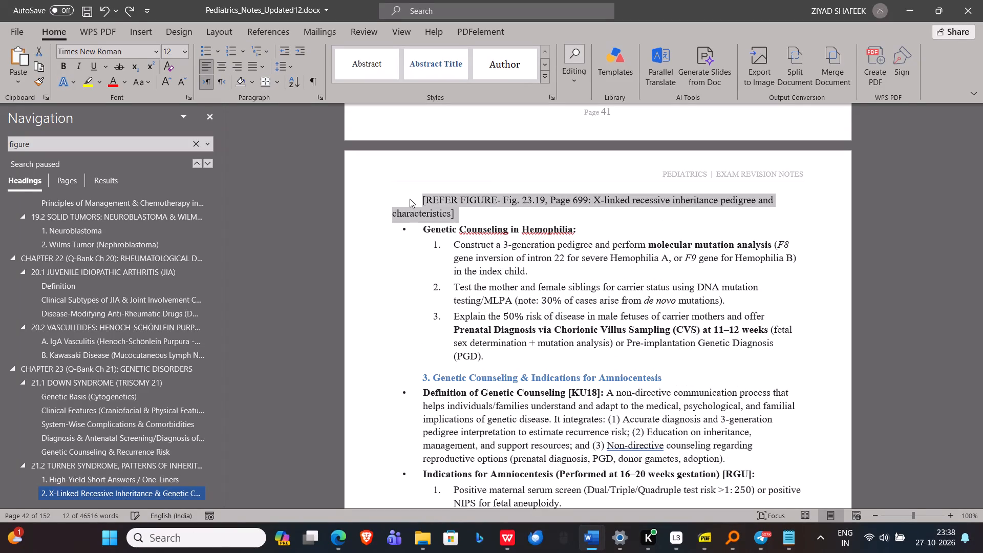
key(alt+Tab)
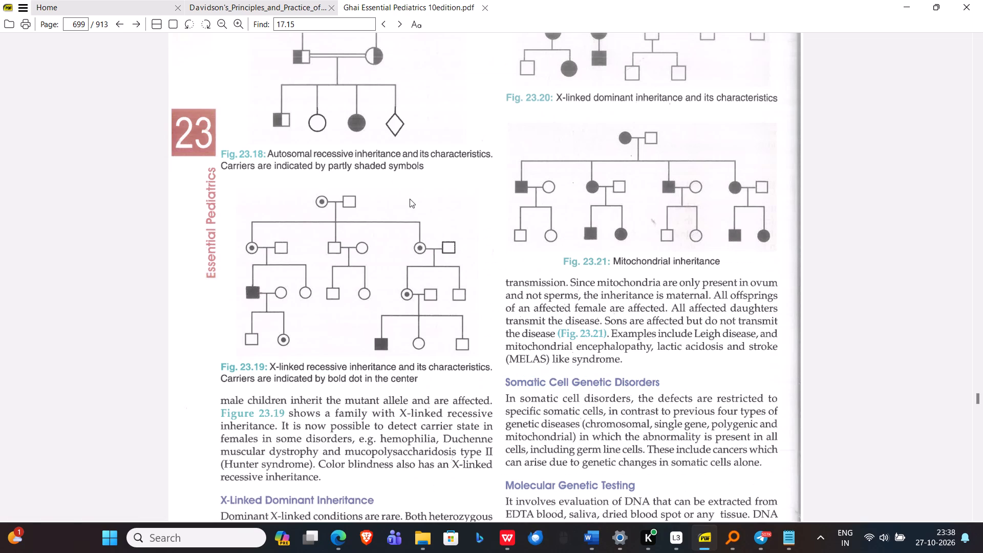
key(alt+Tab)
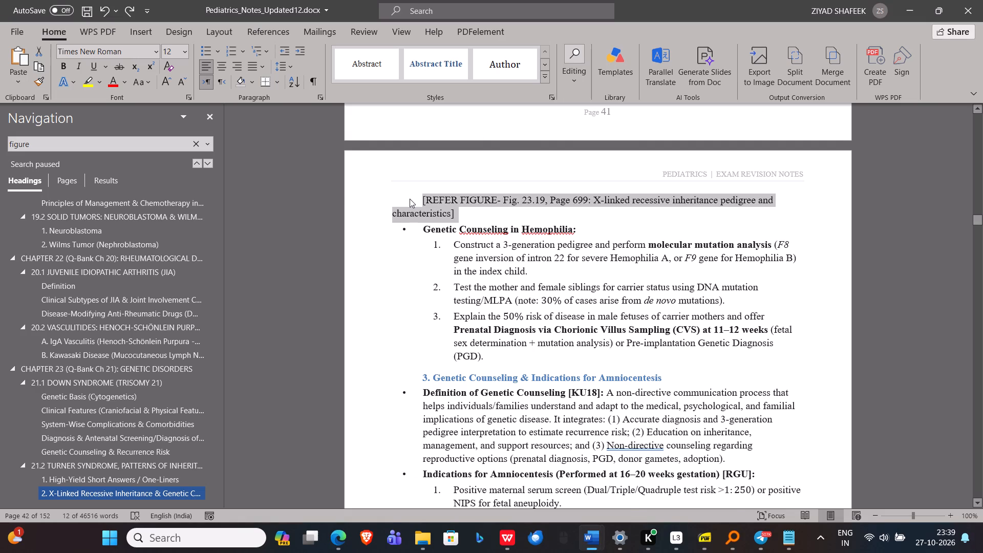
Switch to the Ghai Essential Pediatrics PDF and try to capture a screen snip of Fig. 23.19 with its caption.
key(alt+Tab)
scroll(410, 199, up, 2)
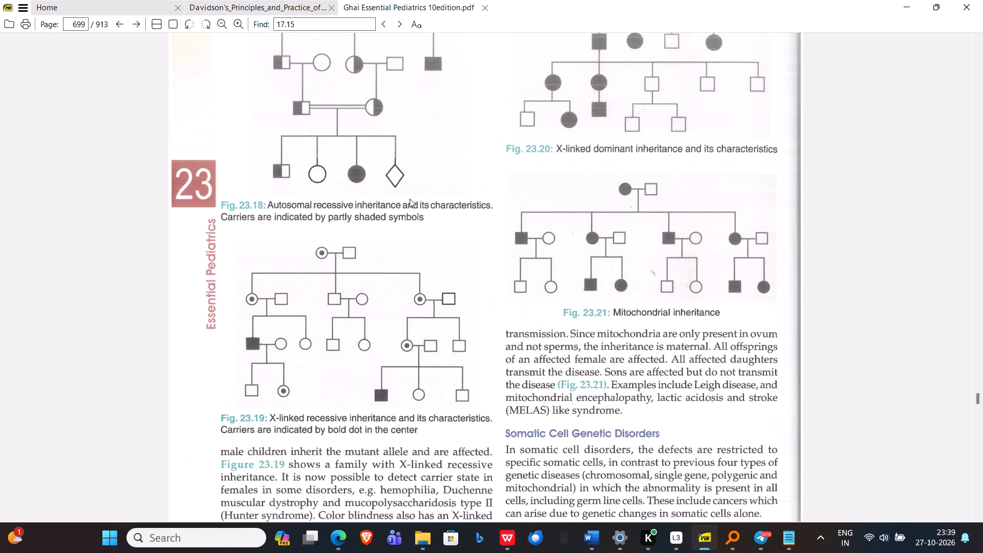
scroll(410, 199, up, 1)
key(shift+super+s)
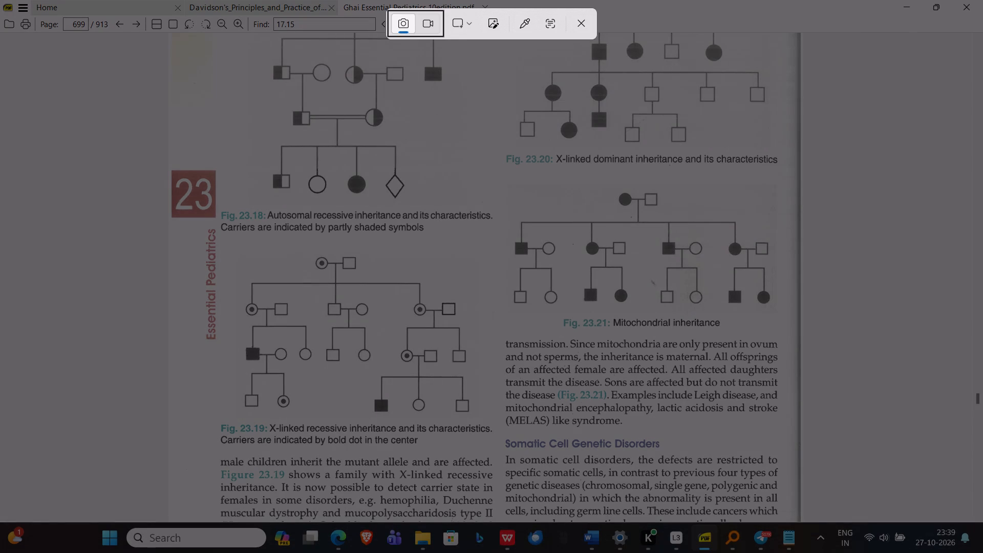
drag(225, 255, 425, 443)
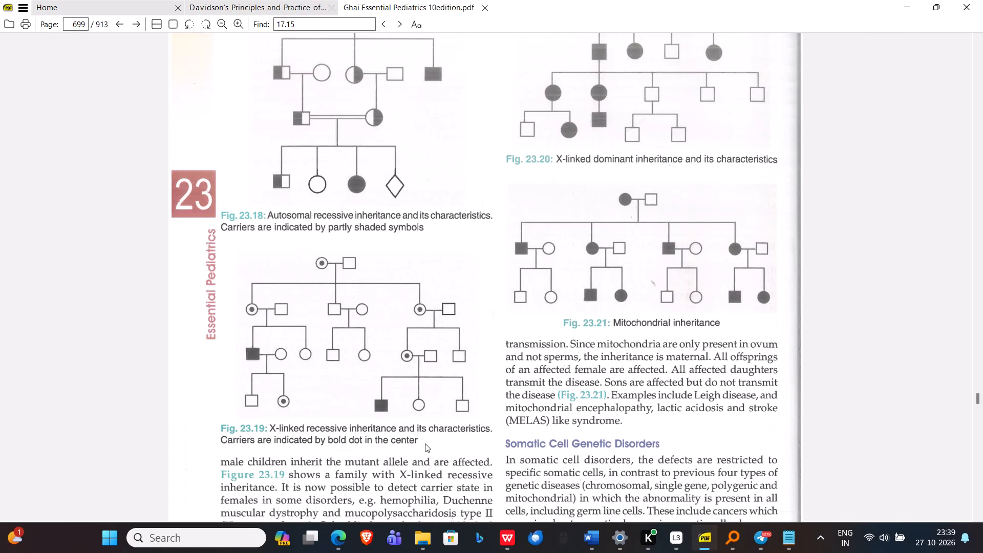
Capture a screen snip of the full-width Fig. 23.19 X-linked recessive pedigree, including both caption lines.
key(shift+super+s)
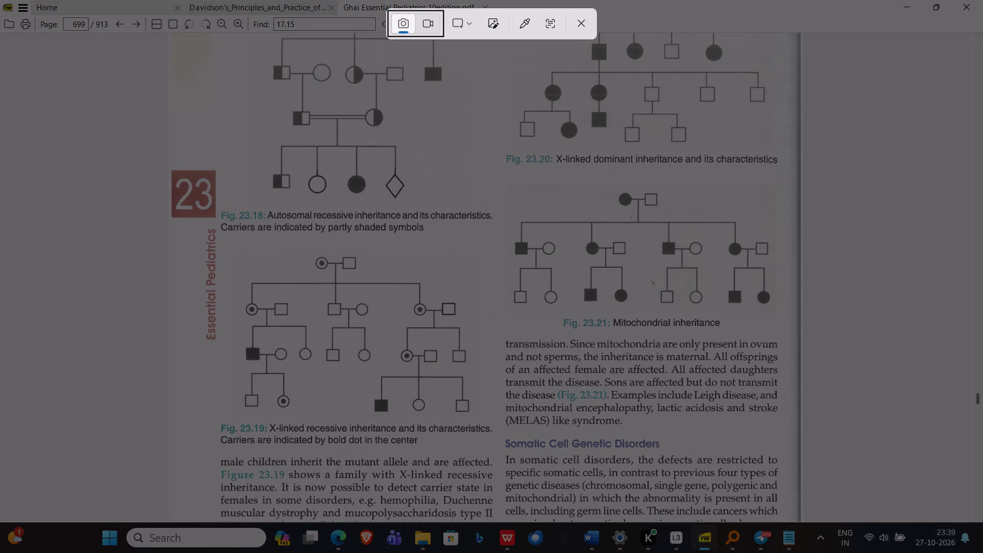
drag(497, 450, 223, 254)
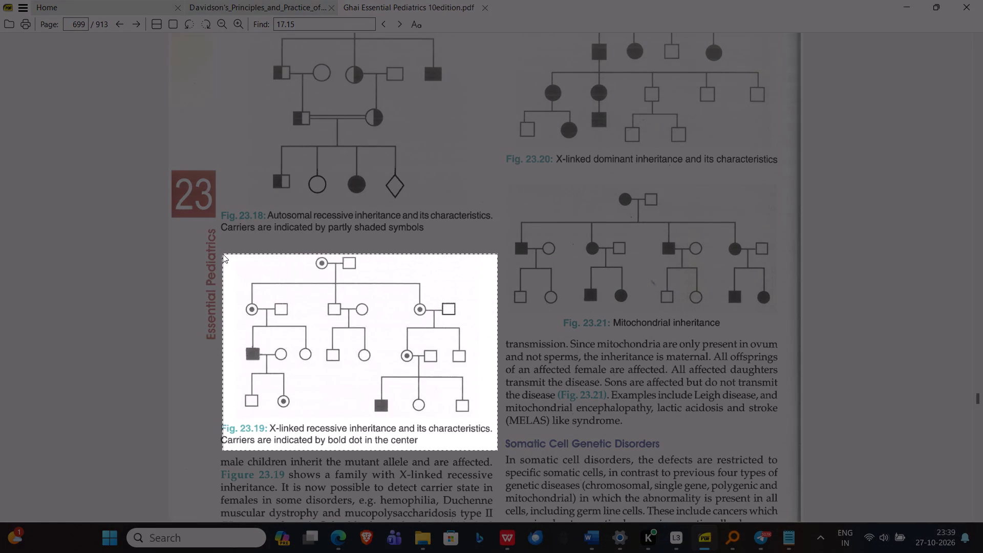
drag(223, 254, 218, 246)
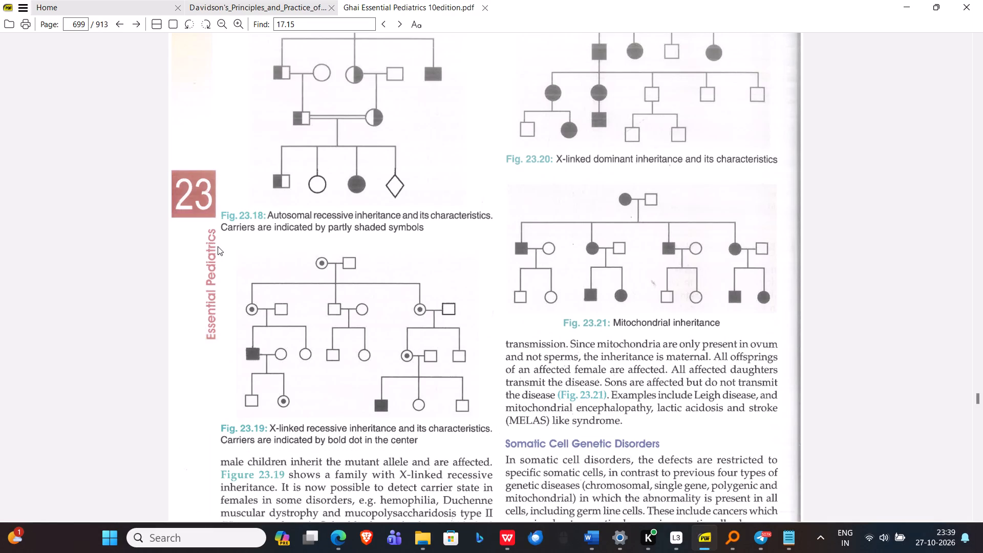
In the Word notes, replace the Fig. 23.19 placeholder with the captured pedigree on its own unbulleted line above Genetic Counseling in Hemophilia.
key(alt+Tab)
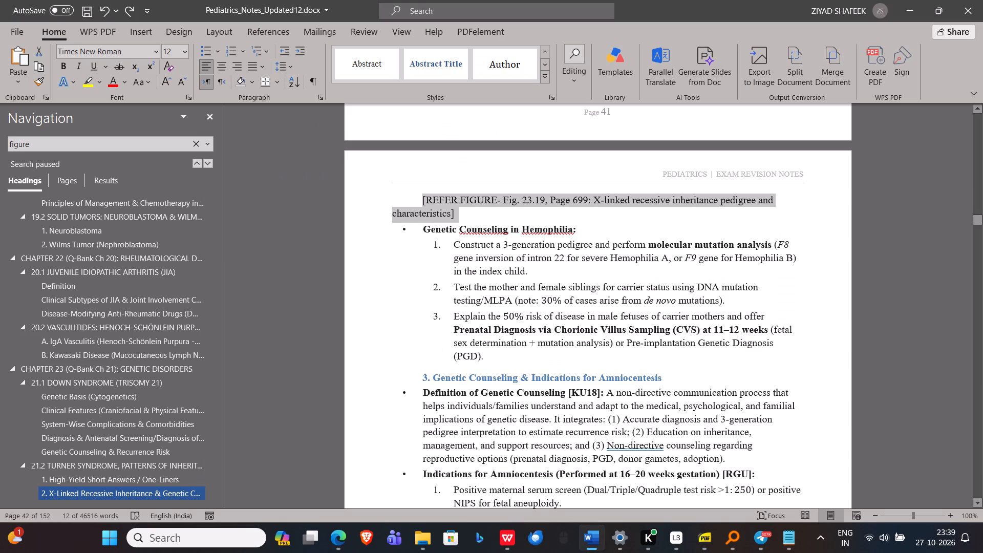
key(BackSpace)
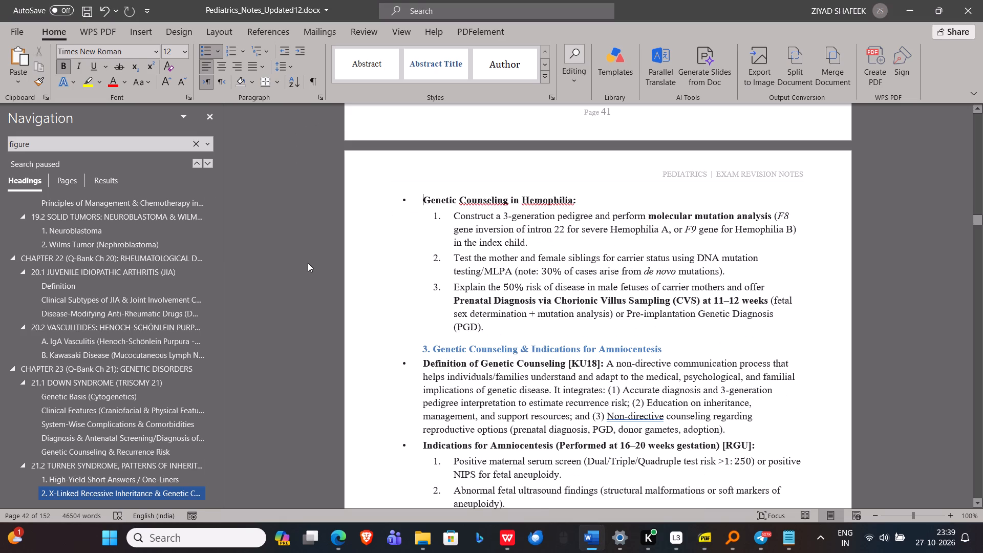
scroll(503, 222, up, 2)
click(555, 270)
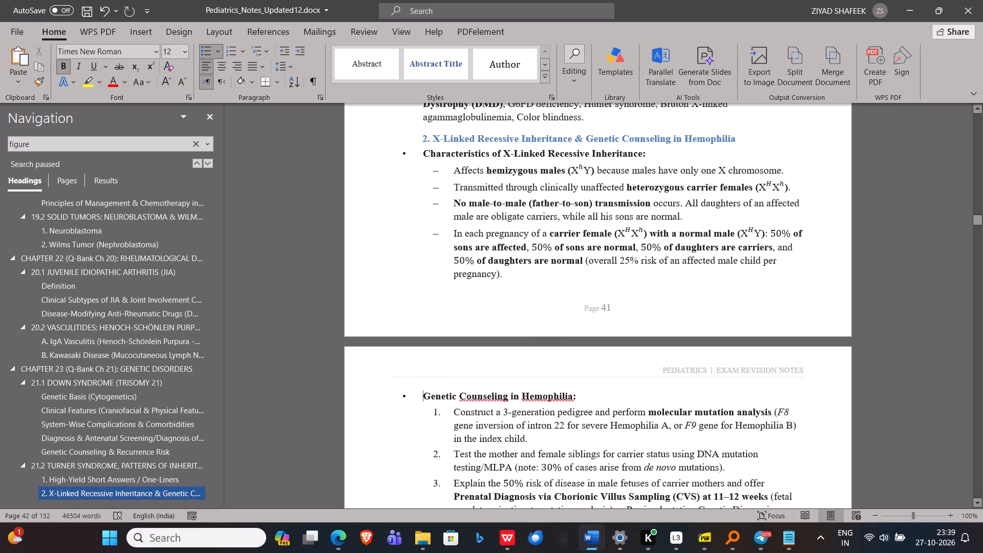
key(Return)
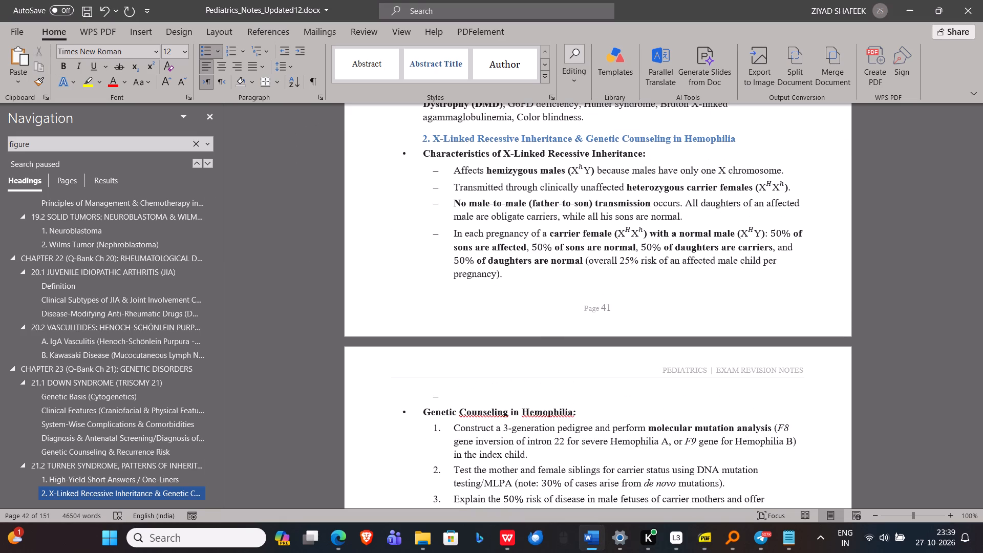
key(BackSpace)
key(BackSpace)
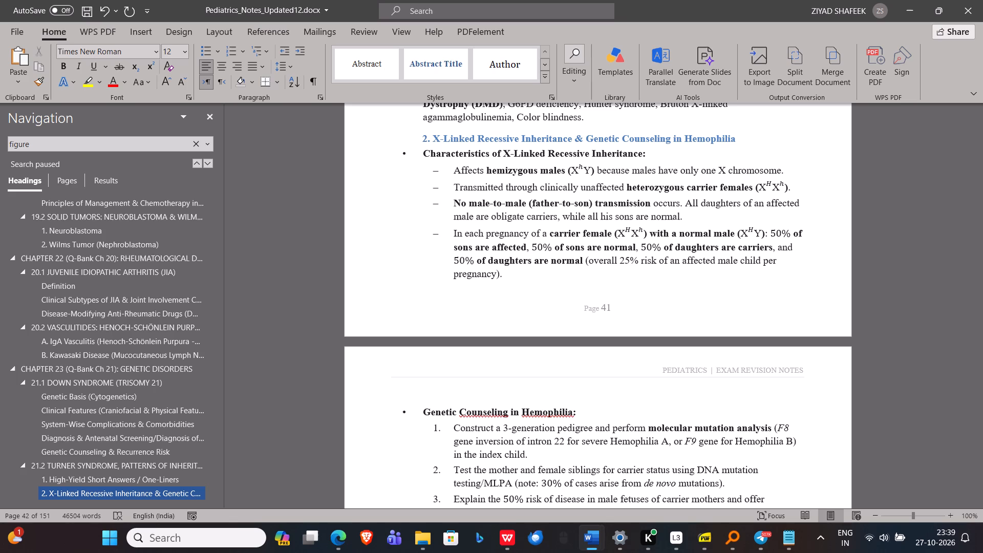
key(ctrl+v)
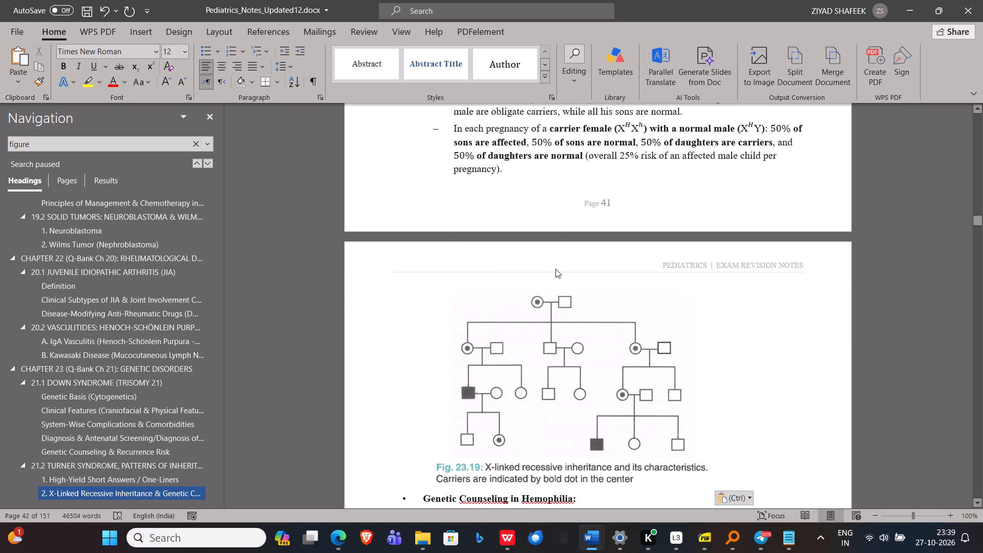
Find the next "figure" placeholder in the notes after the inserted pedigree.
scroll(555, 269, down, 2)
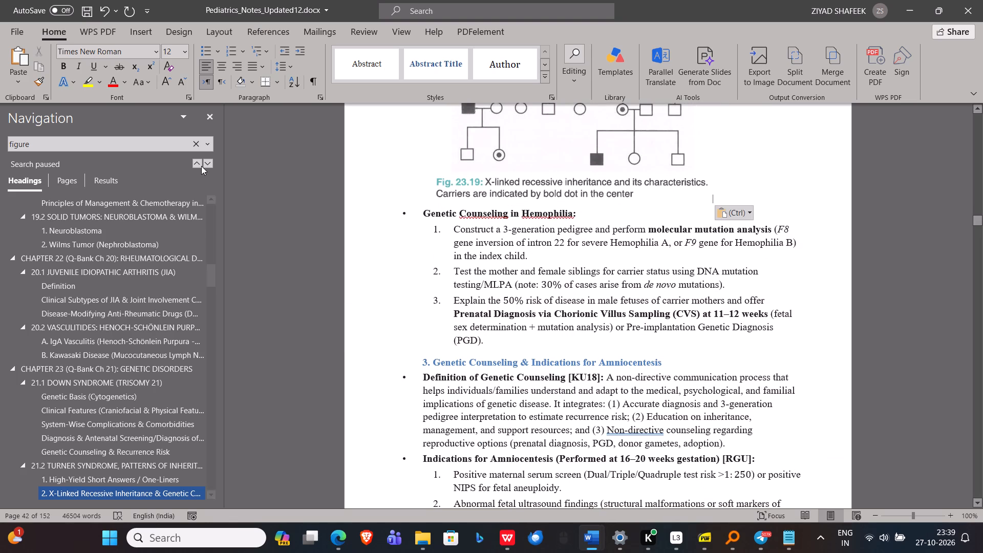
click(205, 162)
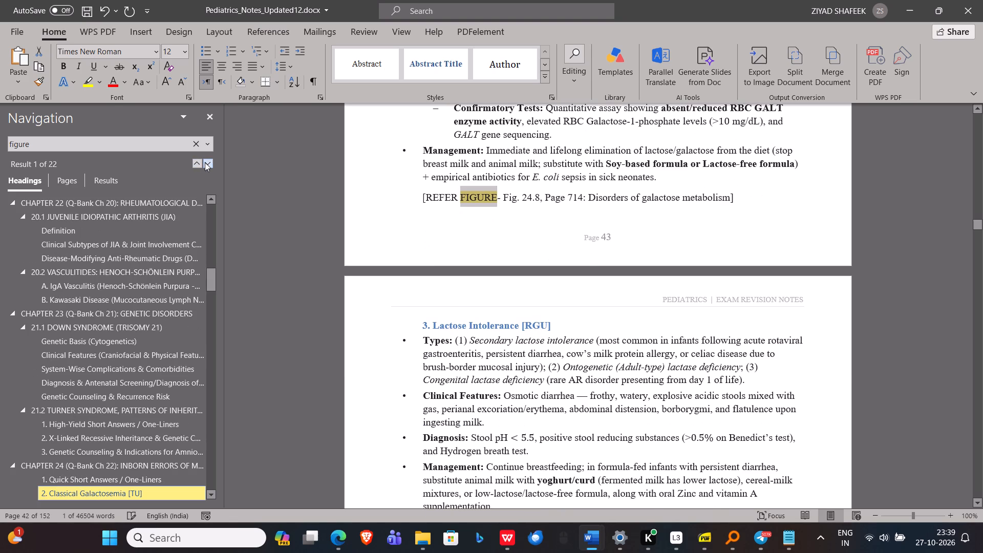
Locate Fig. 24.8, Disorders of galactose metabolism, on page 714 of the Ghai Essential Pediatrics PDF.
key(alt+Tab)
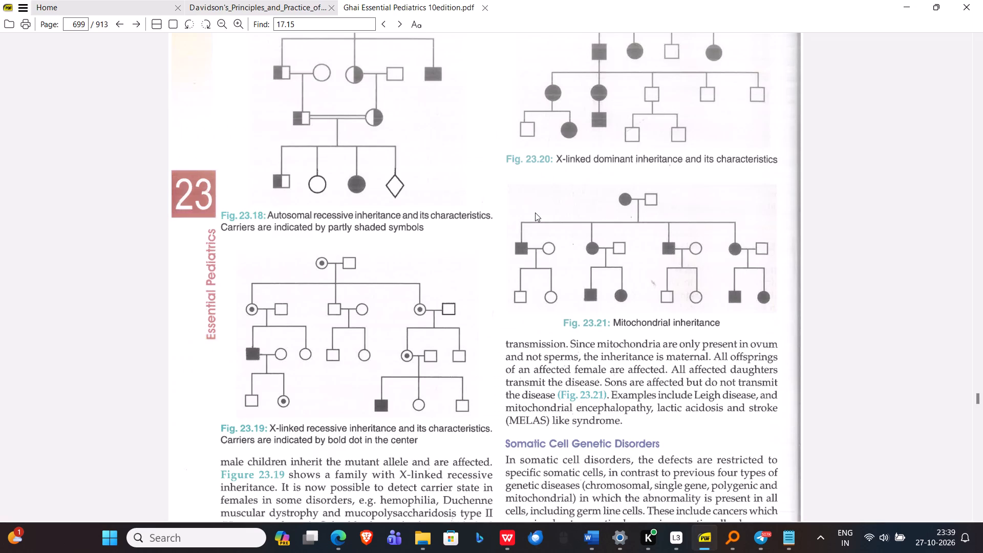
scroll(535, 212, down, 15)
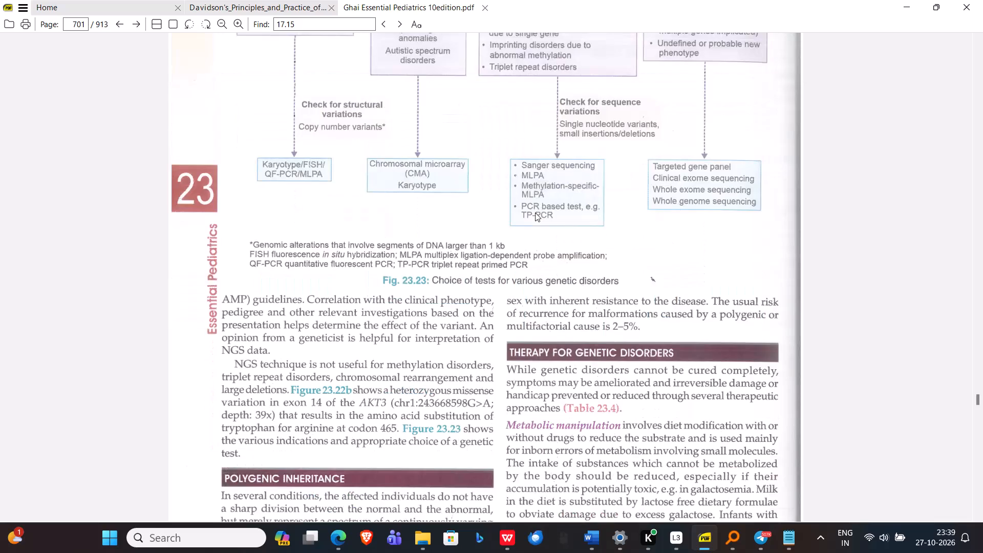
scroll(535, 212, down, 19)
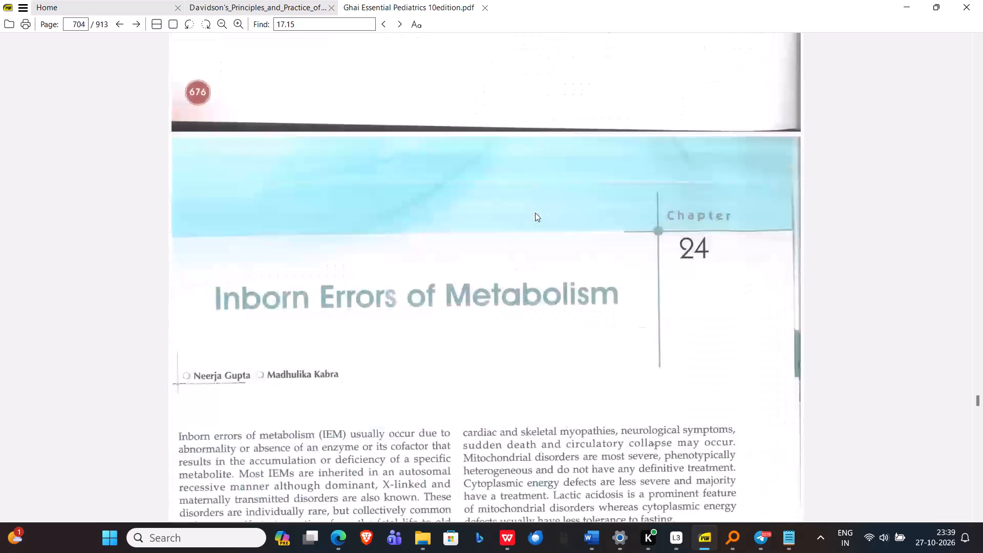
scroll(535, 212, down, 10)
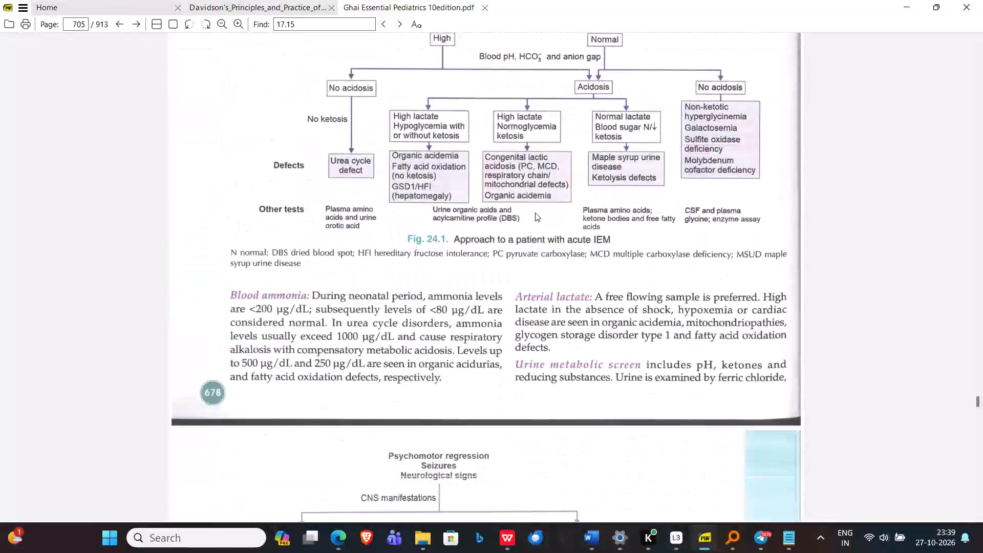
scroll(535, 212, down, 11)
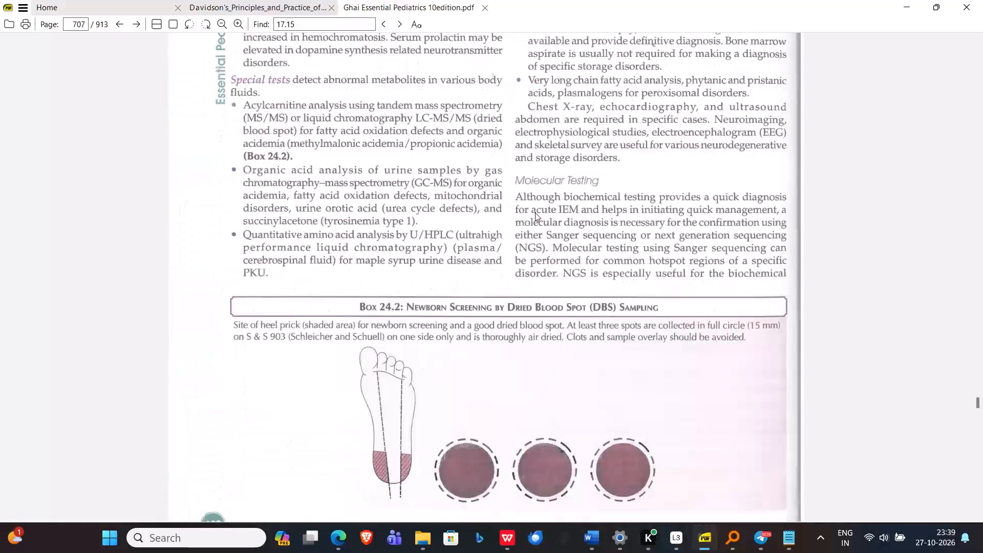
scroll(535, 212, down, 15)
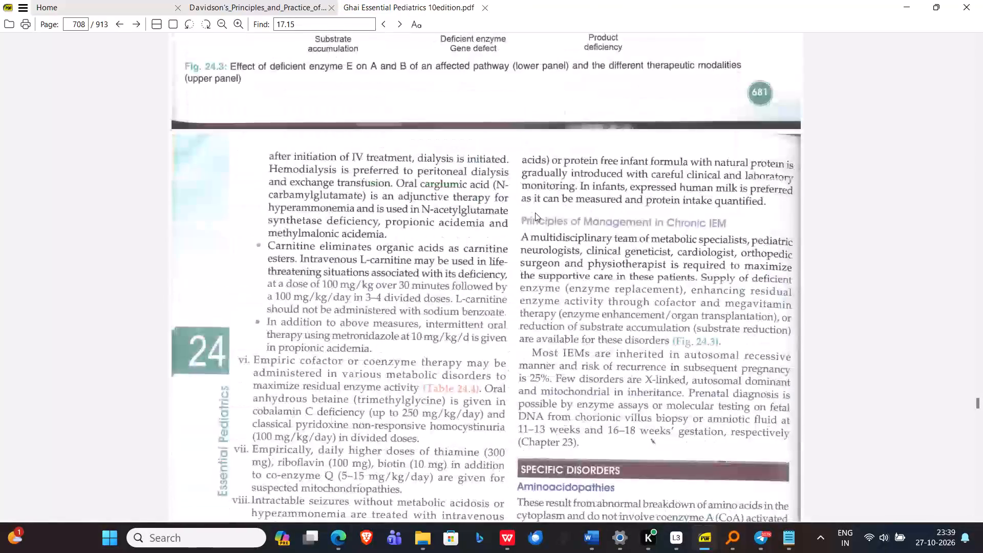
scroll(535, 212, down, 12)
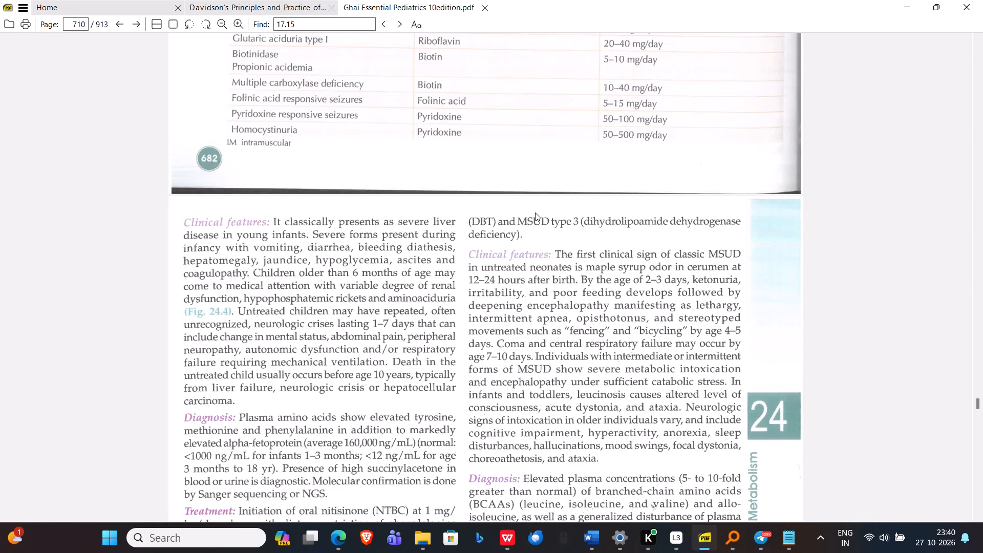
key(alt+Tab)
key(alt+Tab)
scroll(535, 212, down, 9)
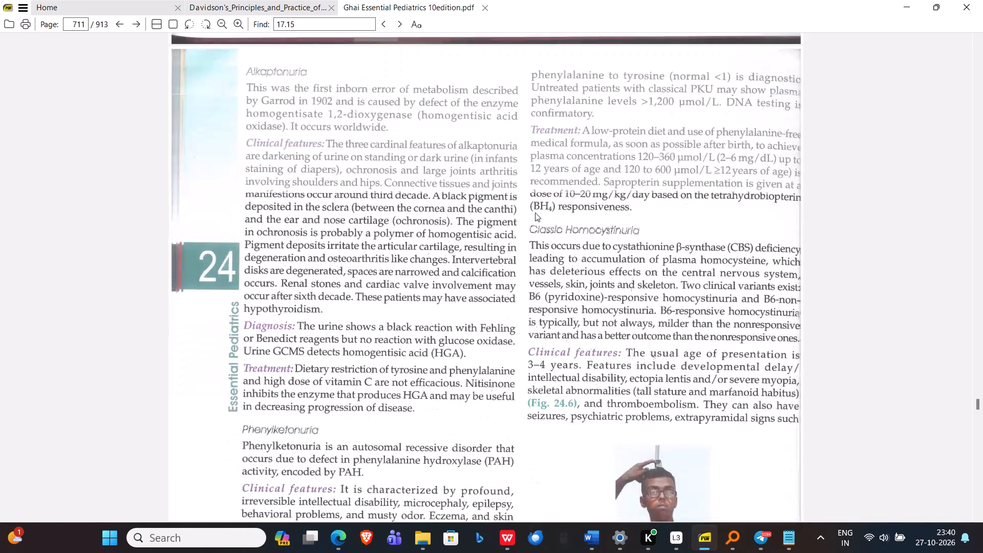
scroll(535, 212, down, 7)
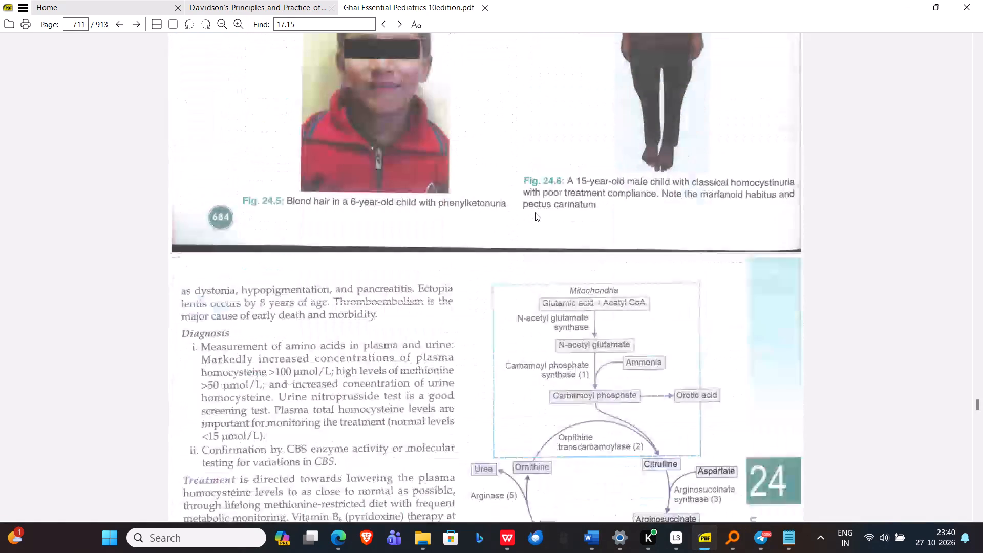
scroll(535, 212, down, 6)
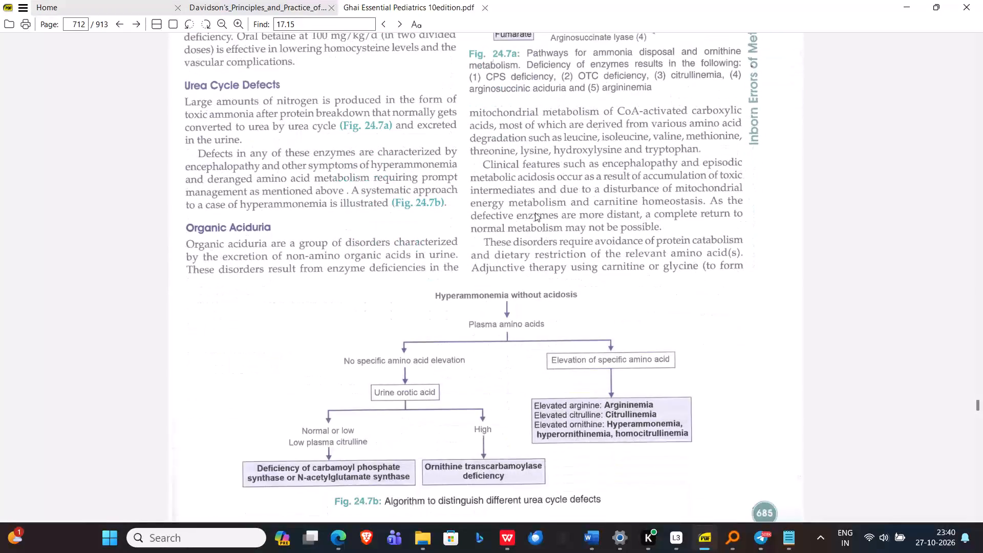
scroll(535, 212, down, 4)
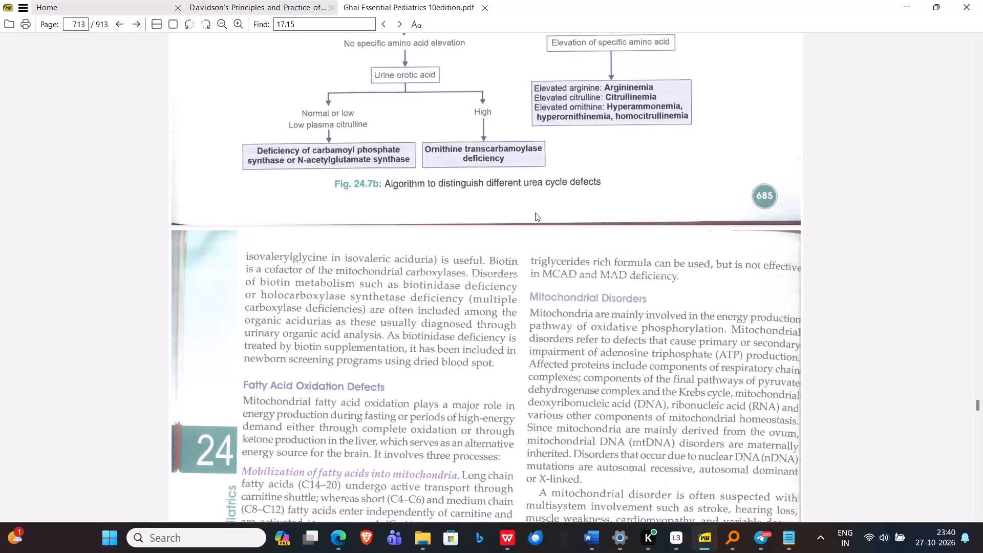
scroll(535, 212, down, 5)
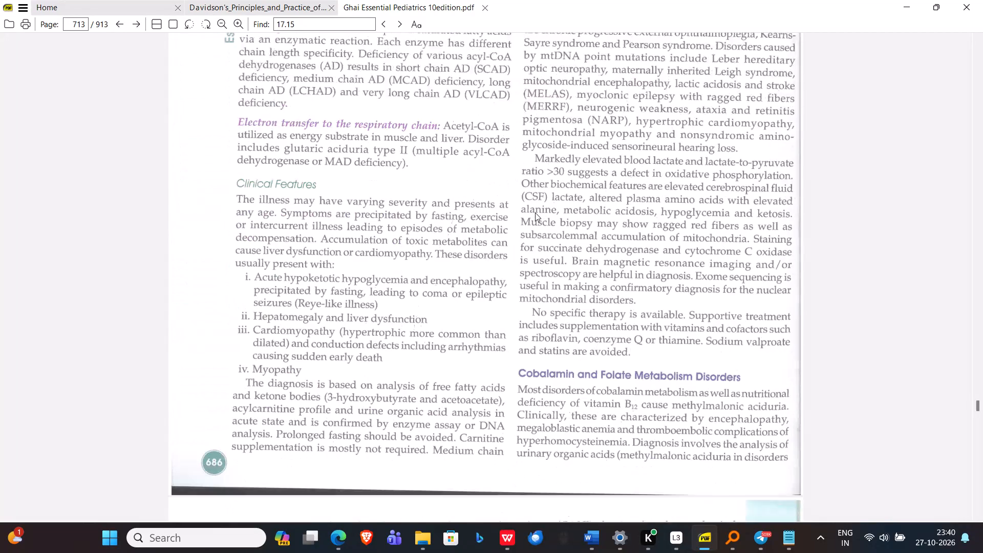
scroll(535, 212, down, 9)
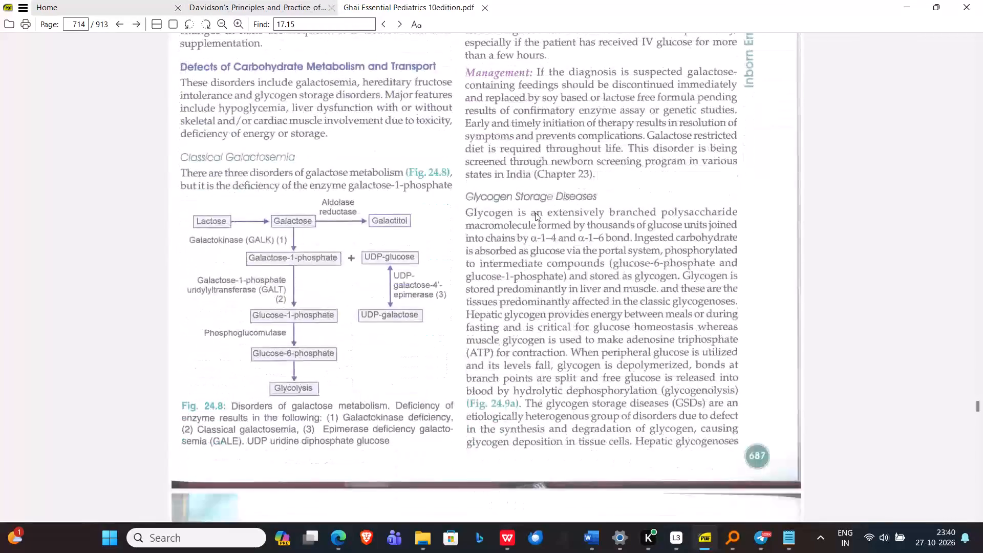
scroll(535, 212, down, 4)
scroll(535, 212, up, 1)
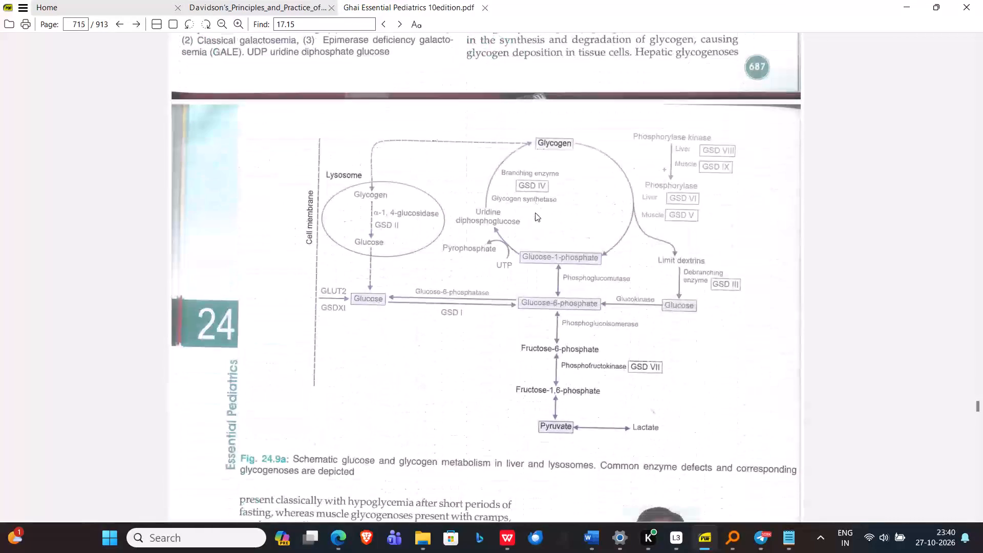
scroll(535, 212, up, 3)
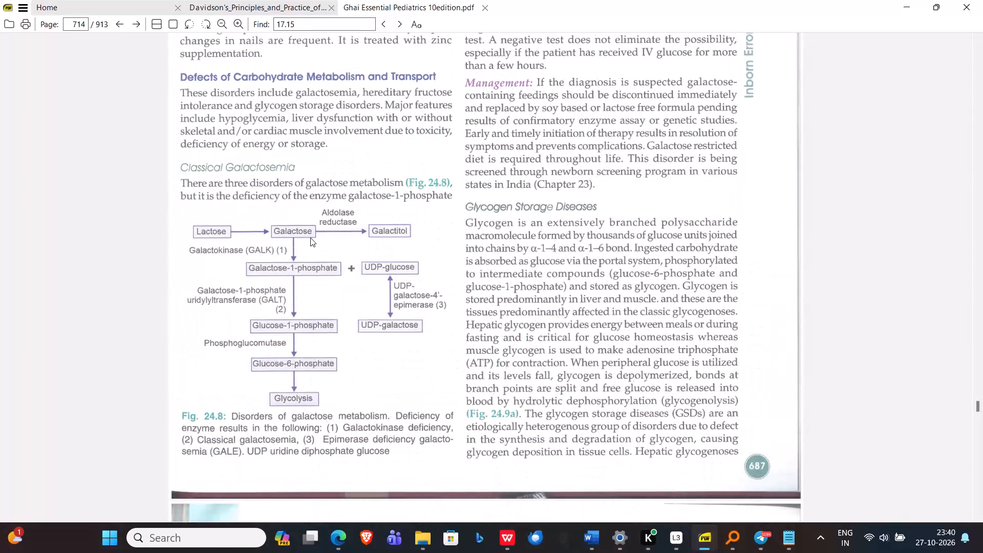
Capture a screen snip of the whole Fig. 24.8 galactose metabolism diagram, including its full four-line caption.
key(shift+super+s)
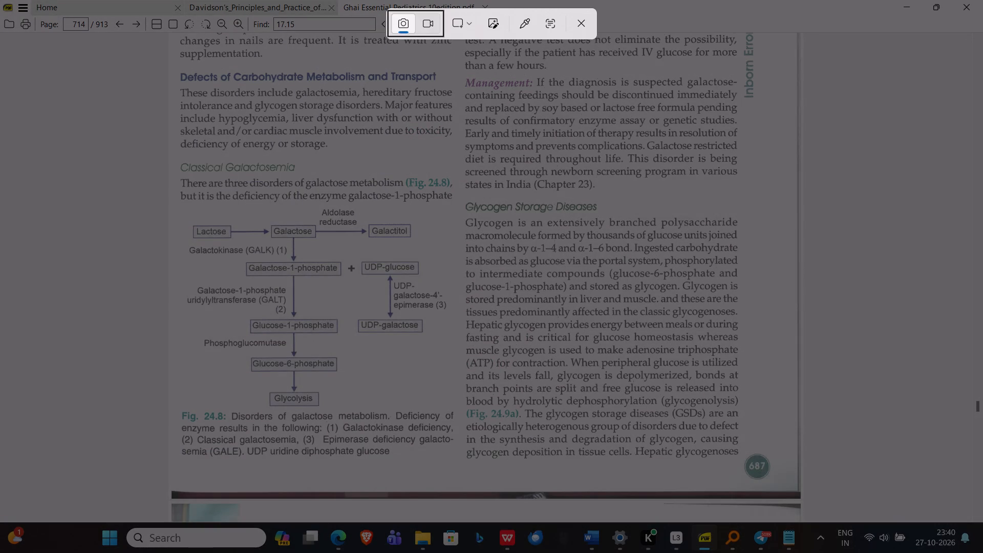
drag(179, 207, 463, 477)
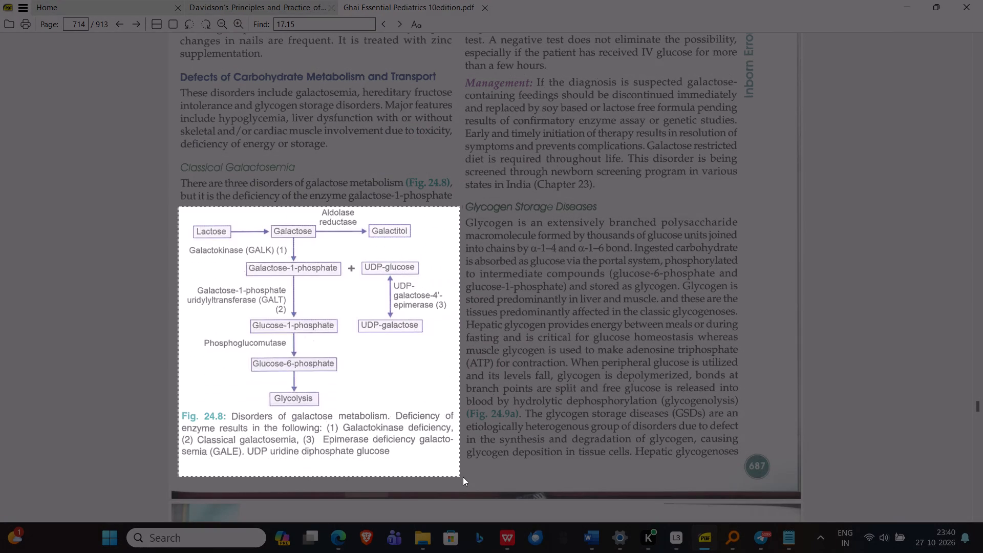
Switch to the Word notes and replace the Fig. 24.8 placeholder with the captured diagram on its own line above "3. Lactose Intolerance [RGU]".
drag(463, 477, 459, 465)
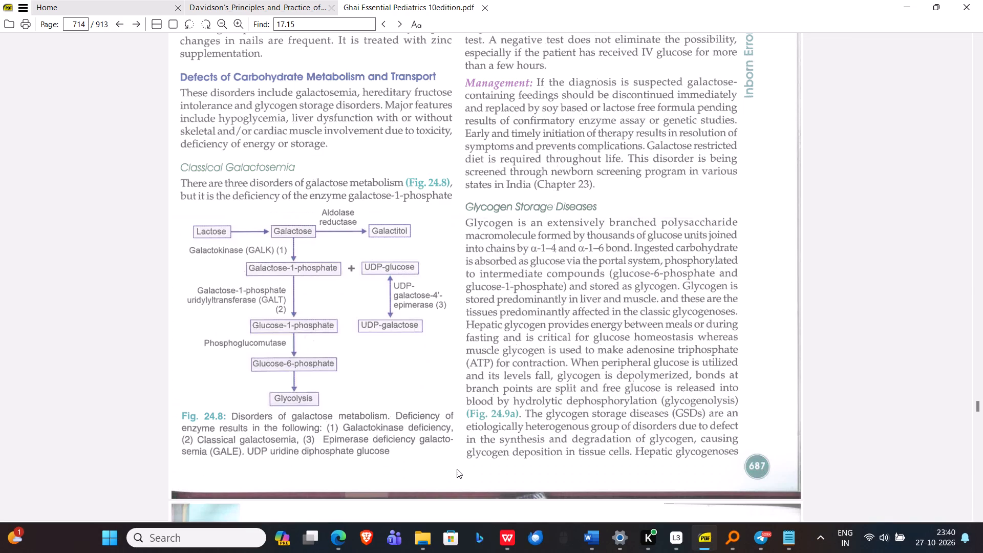
key(alt+Tab)
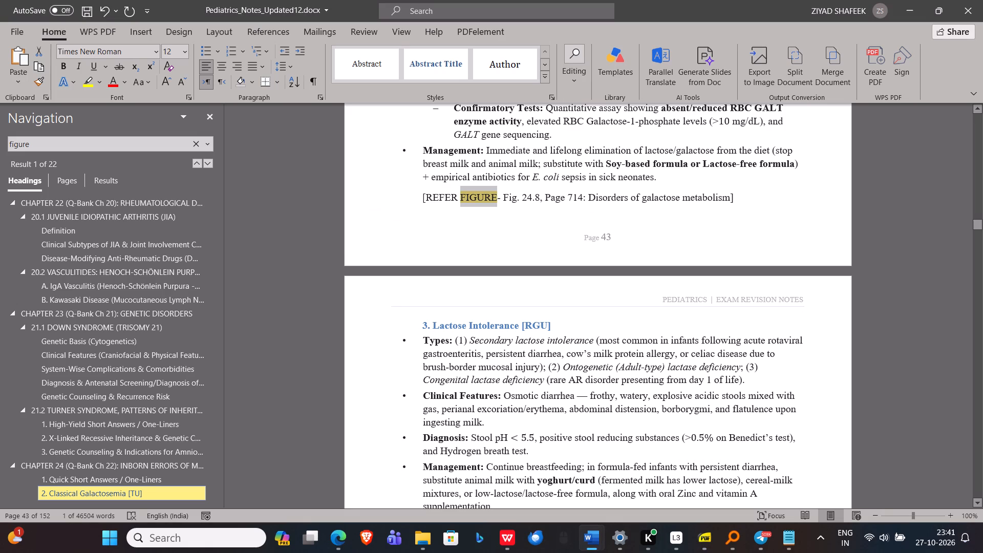
drag(773, 194, 335, 201)
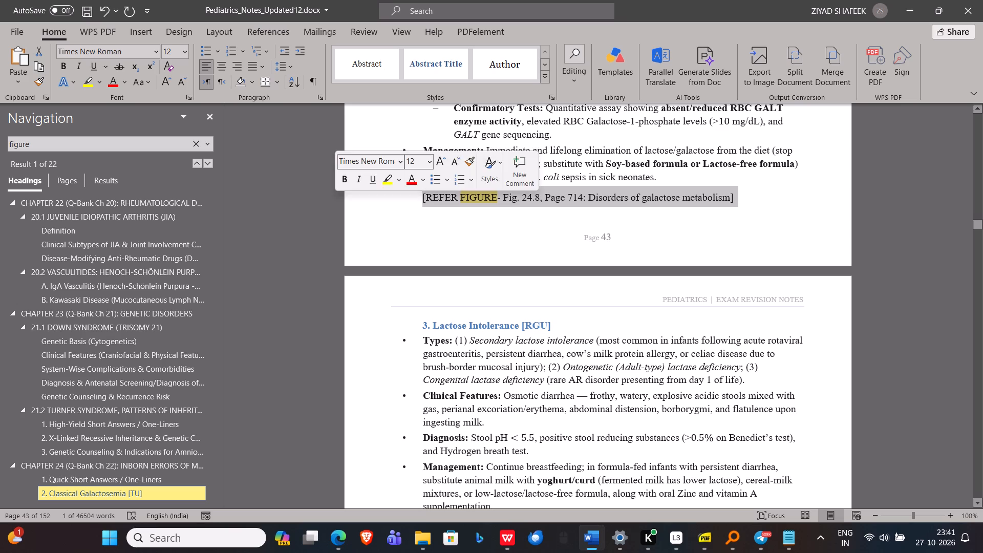
key(ctrl+v)
scroll(546, 248, down, 1)
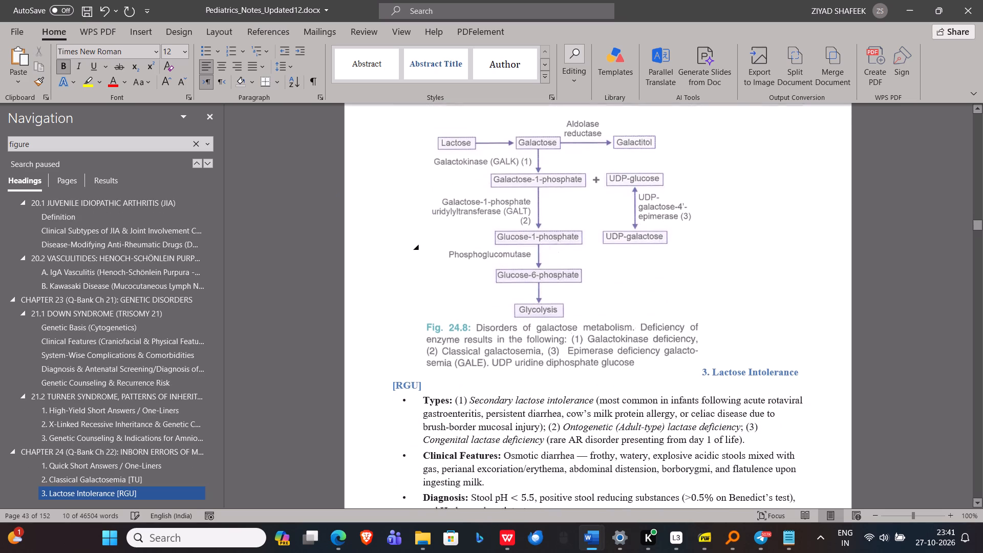
key(Return)
scroll(546, 248, down, 1)
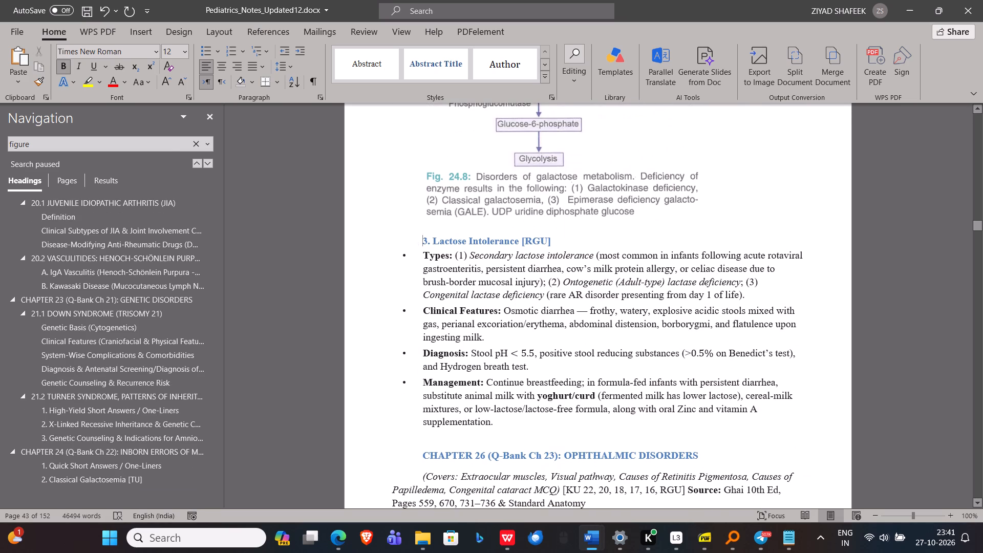
Find the next "figure" placeholder in the notes after the inserted galactose metabolism diagram.
click(213, 163)
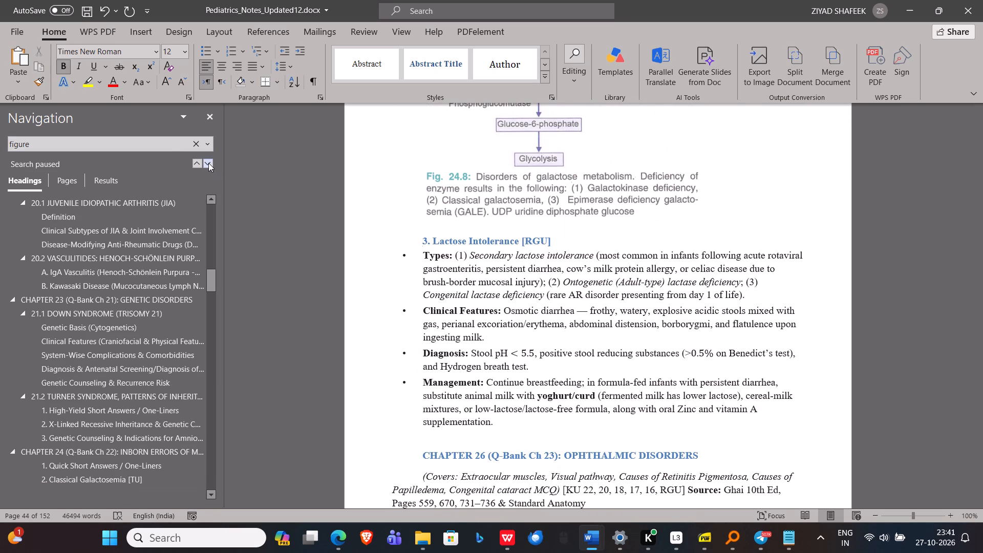
click(207, 161)
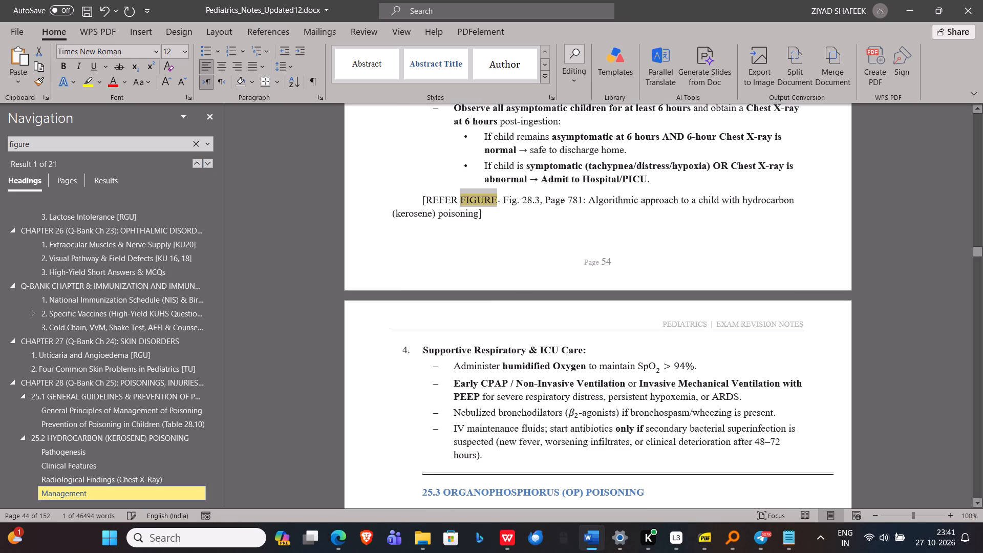
click(510, 220)
Go to page 781 of the Ghai Essential Pediatrics PDF and capture a screen snip of the whole Fig. 28.3 hydrocarbon poisoning flowchart with its caption.
key(alt+Tab)
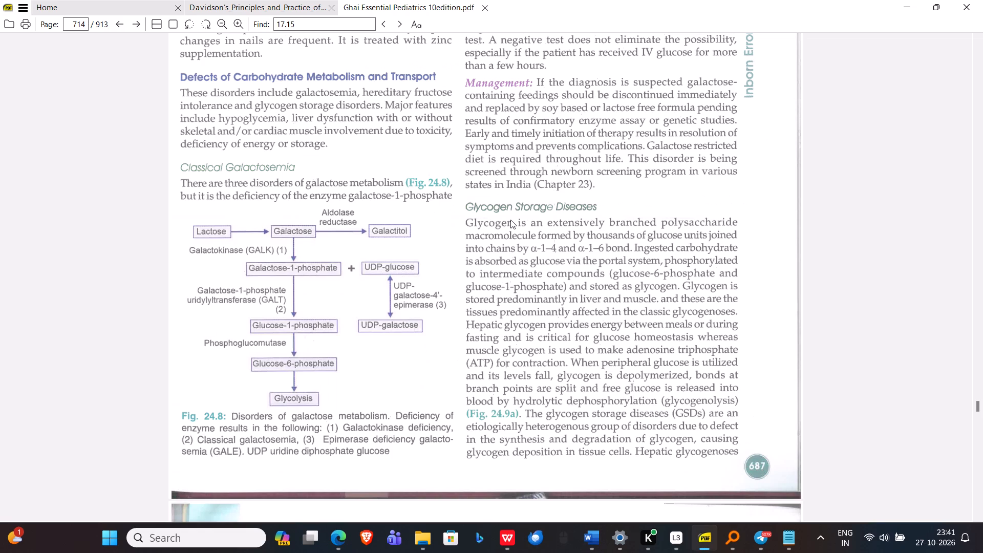
click(510, 220)
scroll(510, 220, down, 16)
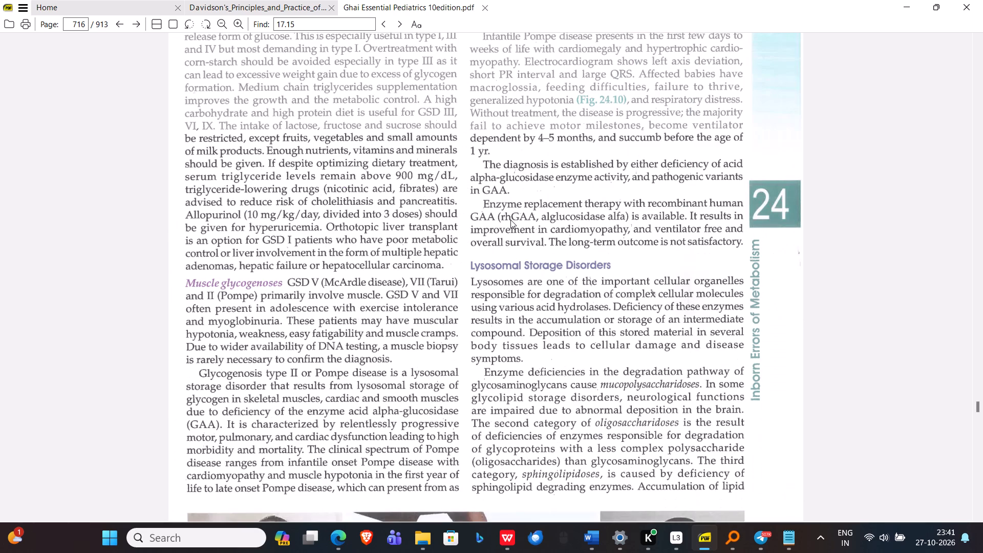
key(alt+Tab)
key(alt+Tab)
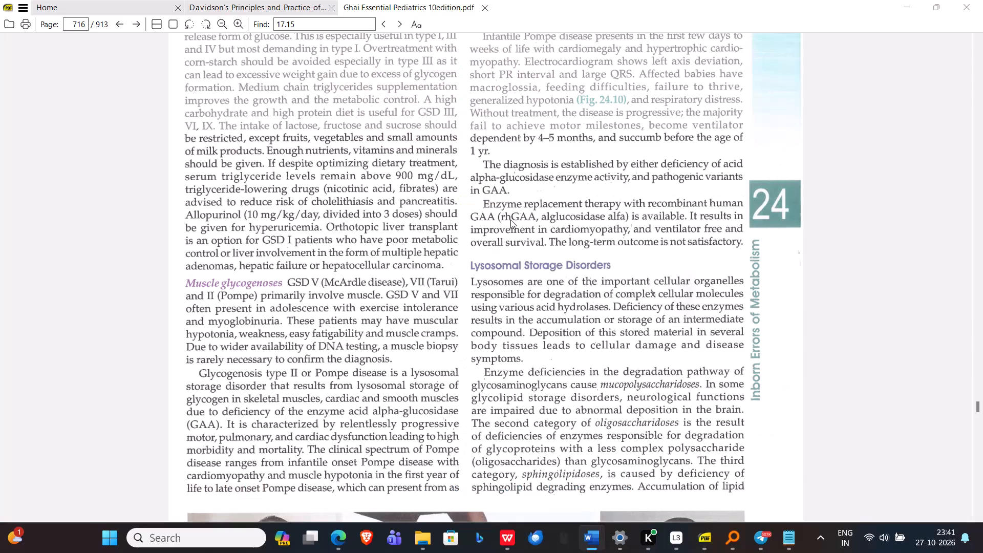
click(84, 25)
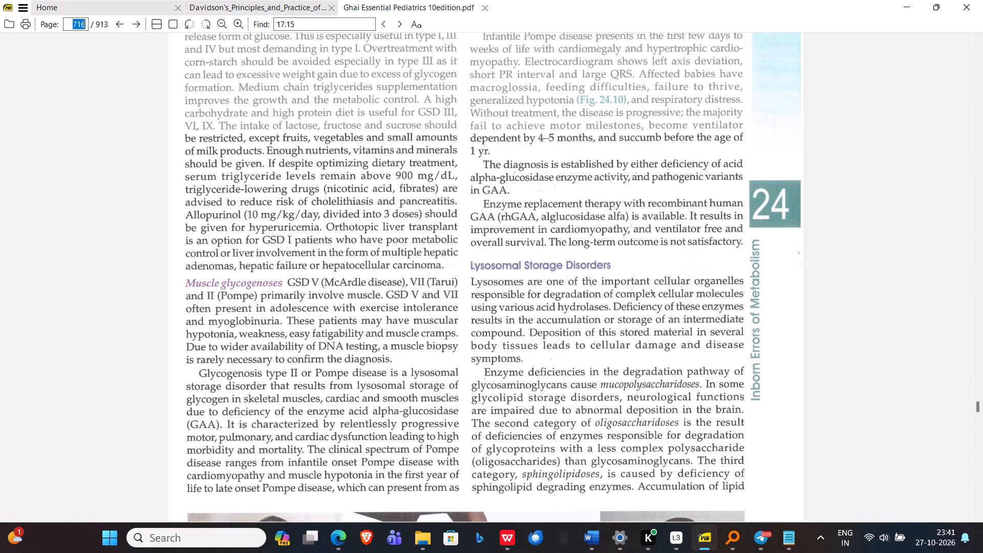
text(781)
key(Return)
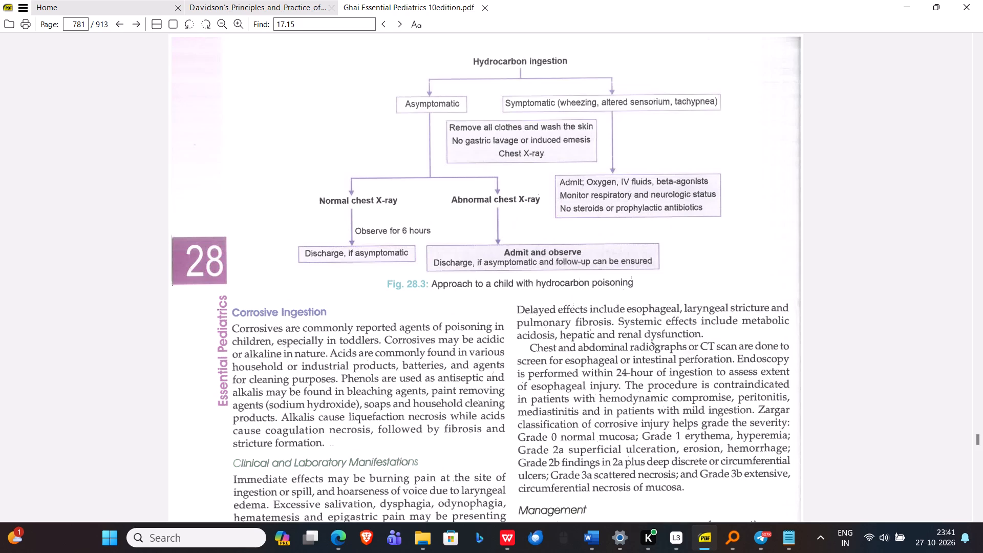
scroll(283, 121, up, 2)
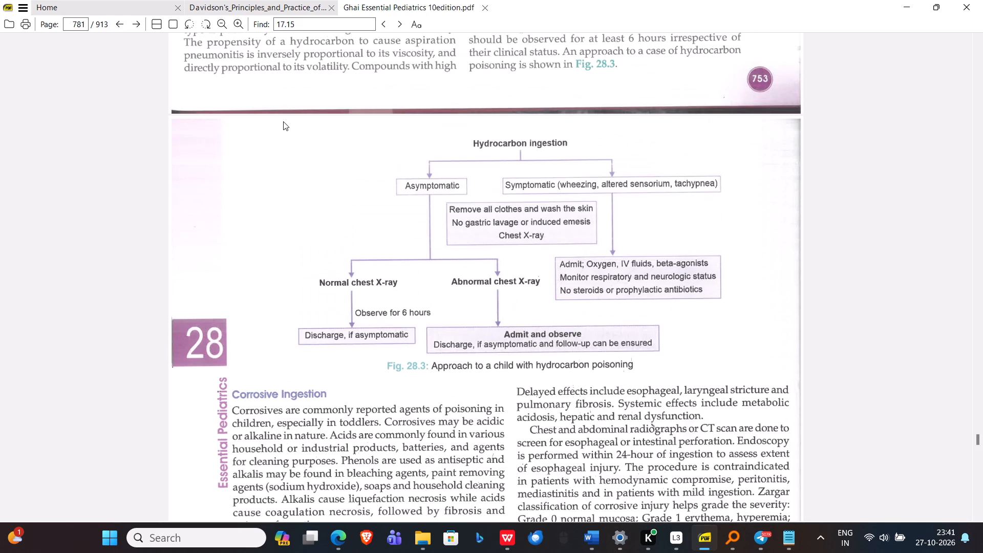
key(alt+Tab)
key(alt+Tab)
key(shift+super+s)
drag(284, 129, 735, 377)
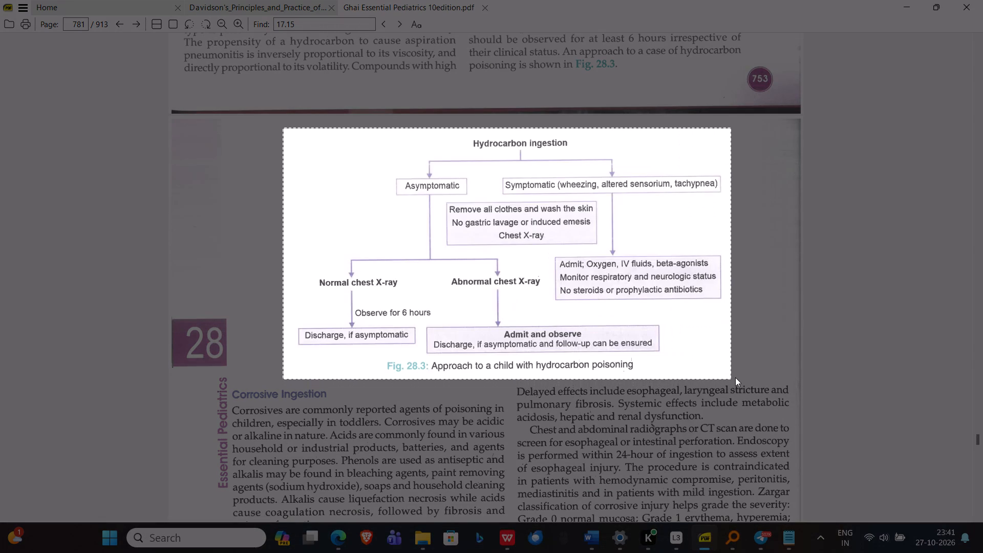
drag(735, 377, 738, 375)
In the Word notes, replace the Fig. 28.3 placeholder with the captured flowchart above "Supportive Respiratory & ICU Care".
key(alt+Tab)
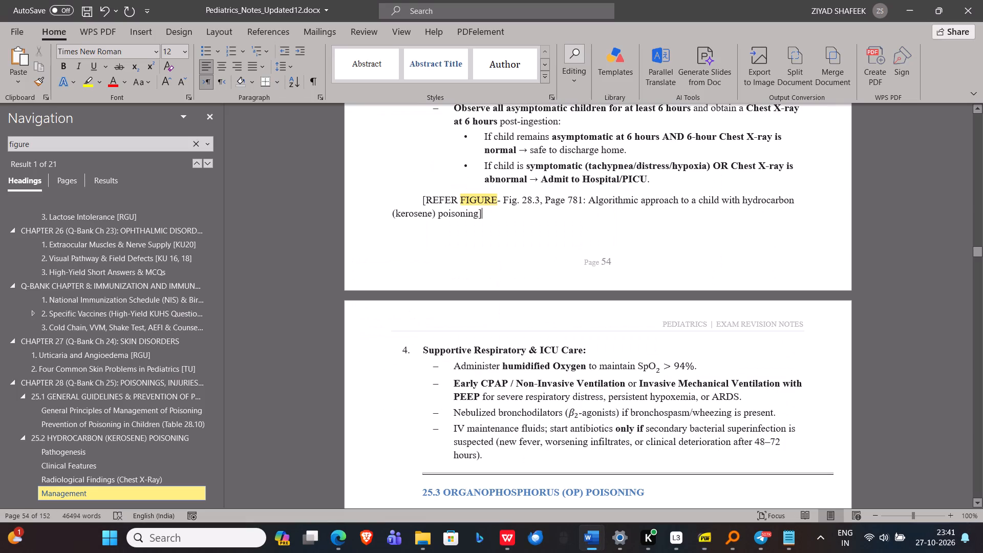
drag(498, 227, 482, 225)
drag(482, 225, 417, 199)
key(ctrl+v)
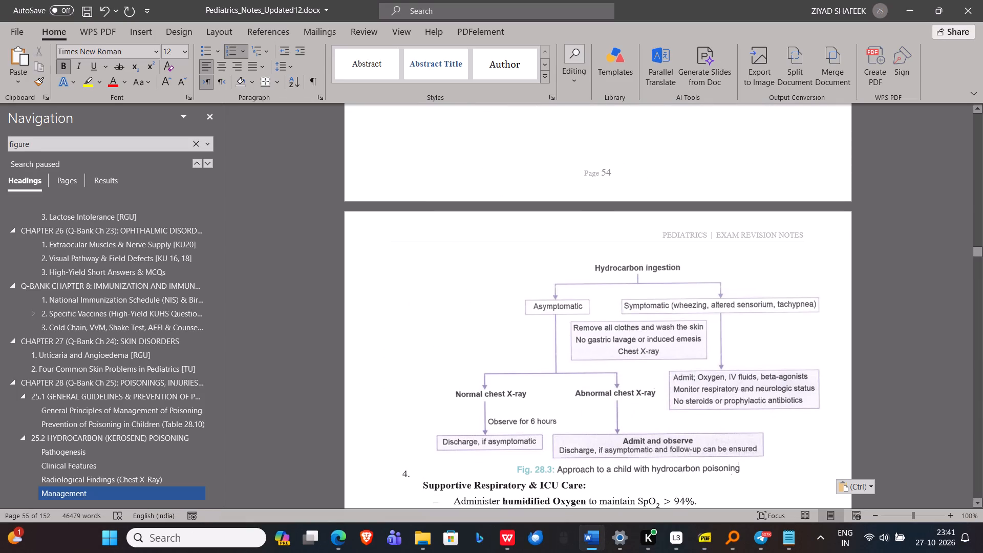
scroll(479, 357, down, 1)
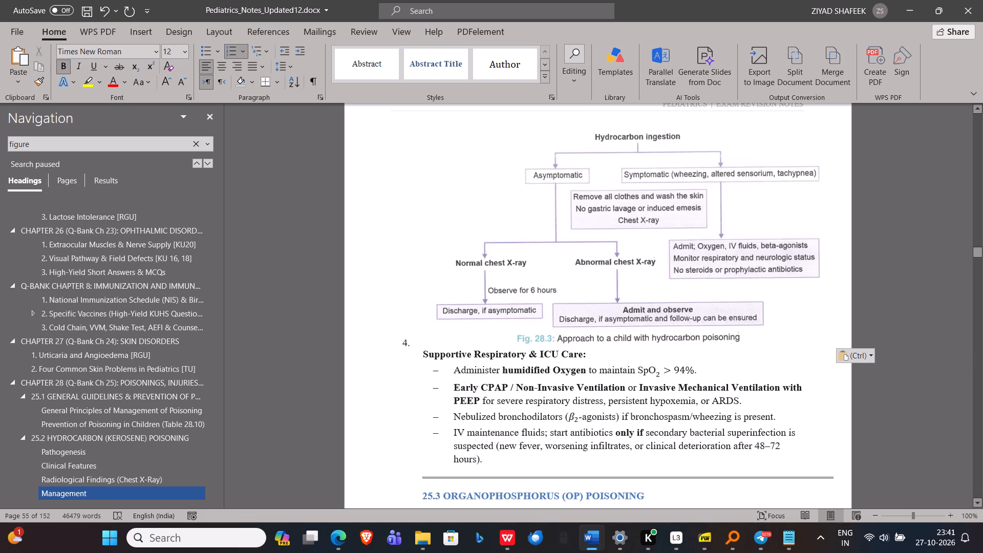
key(BackSpace)
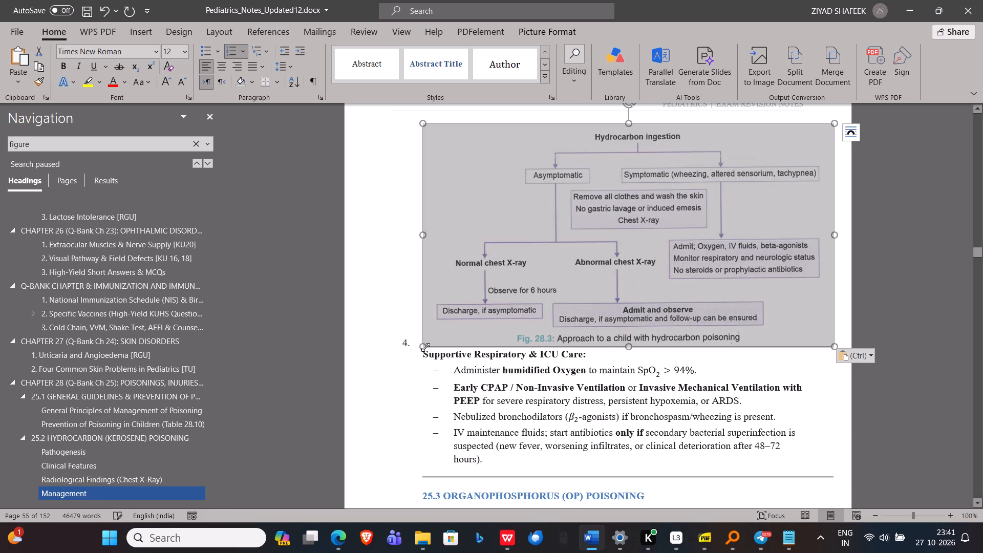
Review the Chapter 28 poisoning notes from the general management principles through to the inserted Fig. 28.3 flowchart.
scroll(425, 347, up, 3)
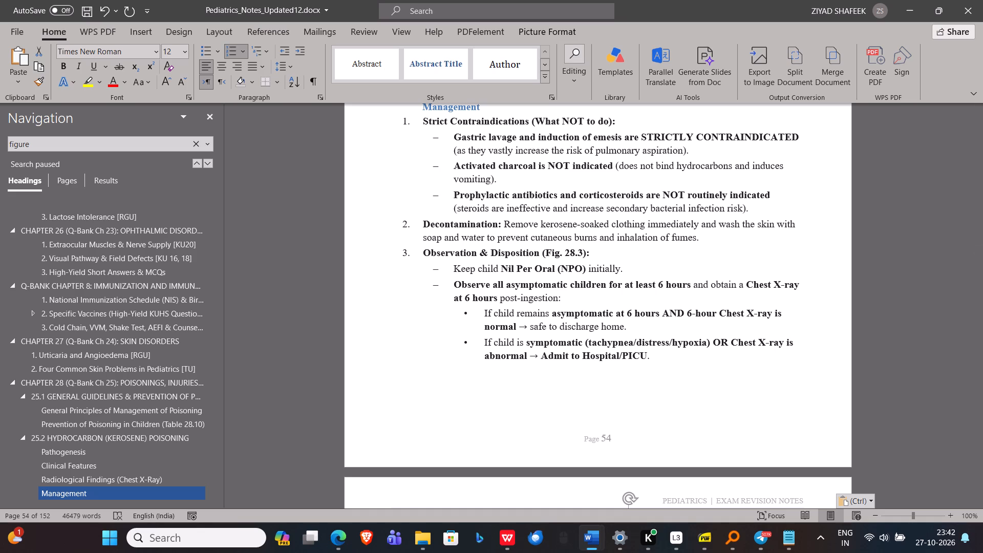
scroll(425, 347, up, 6)
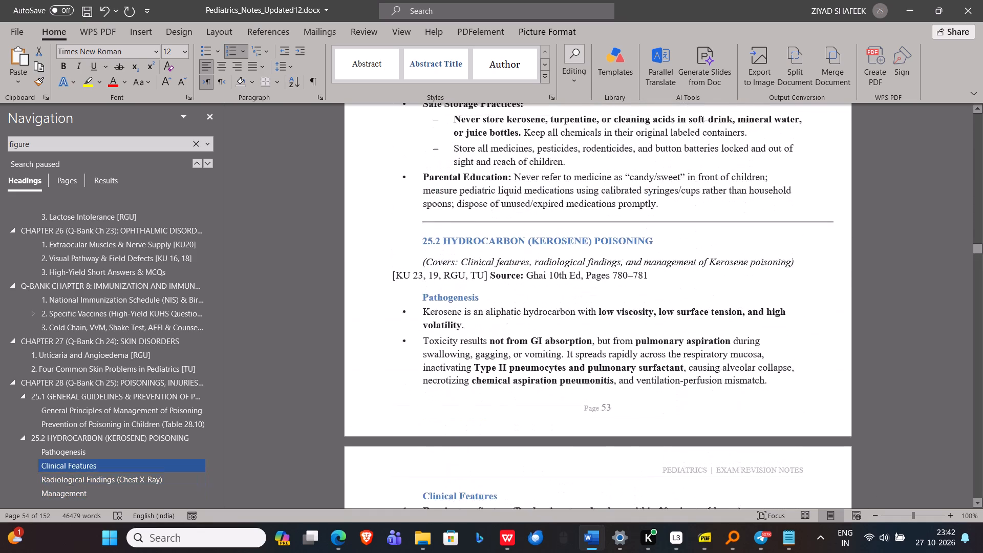
scroll(425, 347, up, 7)
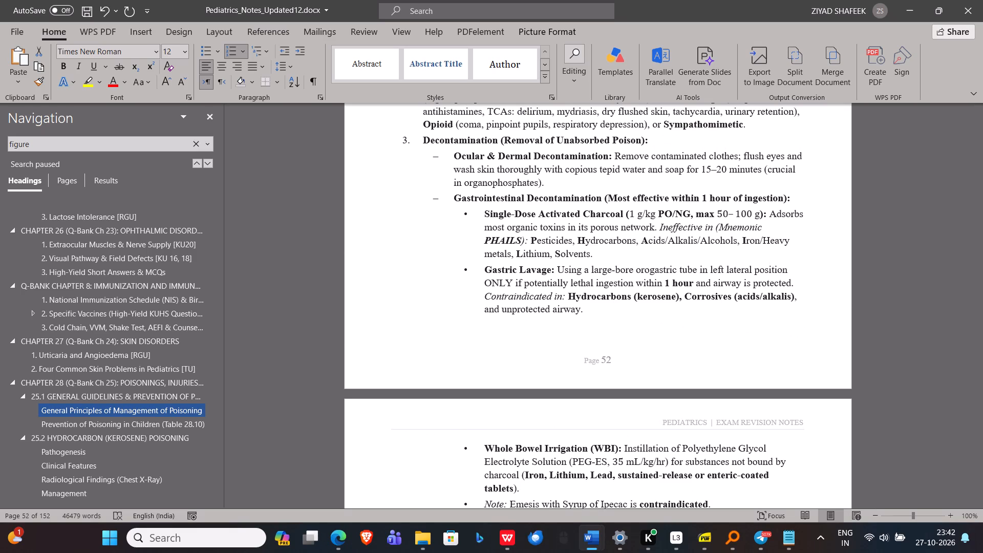
scroll(425, 347, down, 2)
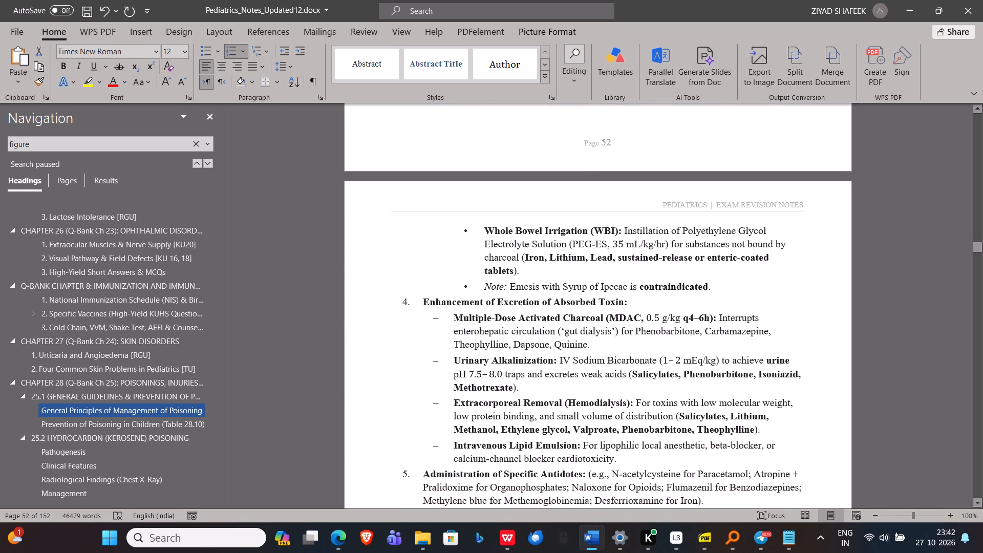
scroll(425, 347, down, 7)
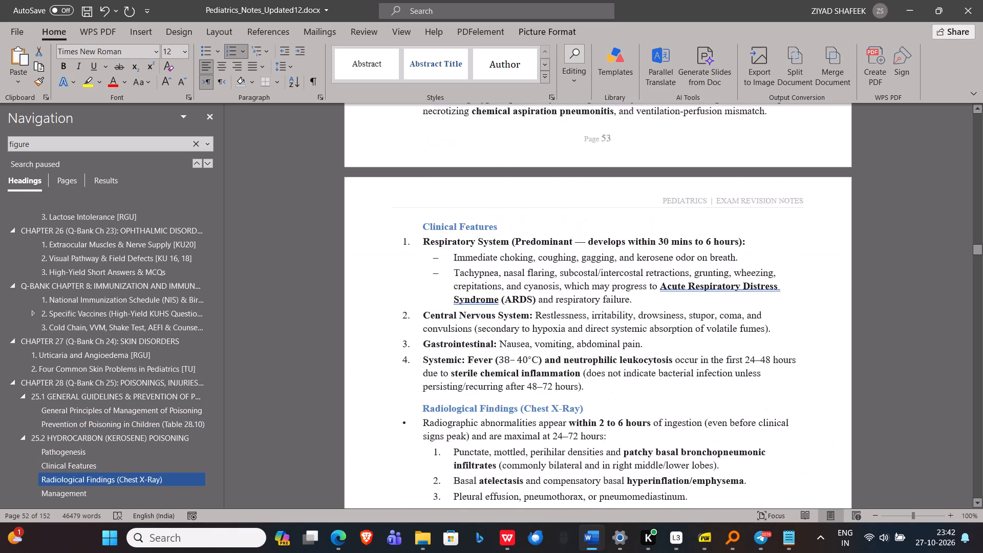
scroll(425, 347, down, 6)
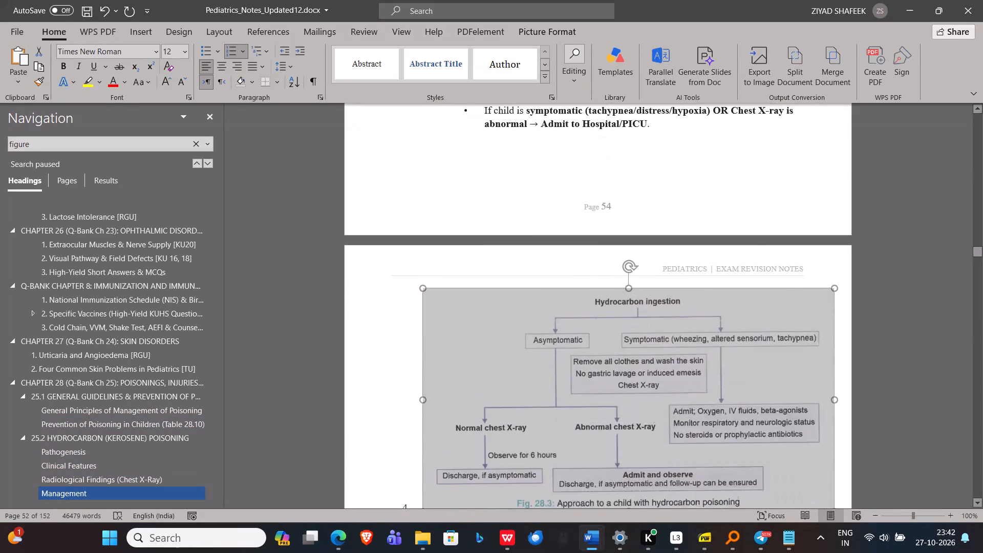
scroll(425, 347, down, 2)
Find the next "figure" placeholder in the notes after the inserted hydrocarbon poisoning flowchart.
click(211, 163)
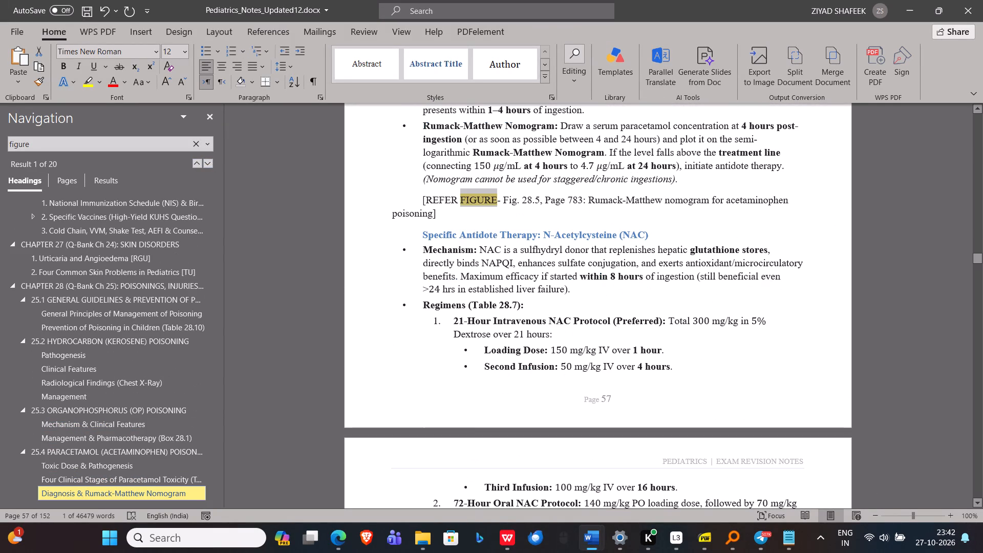
Capture a screen snip of the whole Fig. 28.5 Rumack-Matthew nomogram with its full caption from page 783 of the Ghai Essential Pediatrics PDF.
key(alt+Tab)
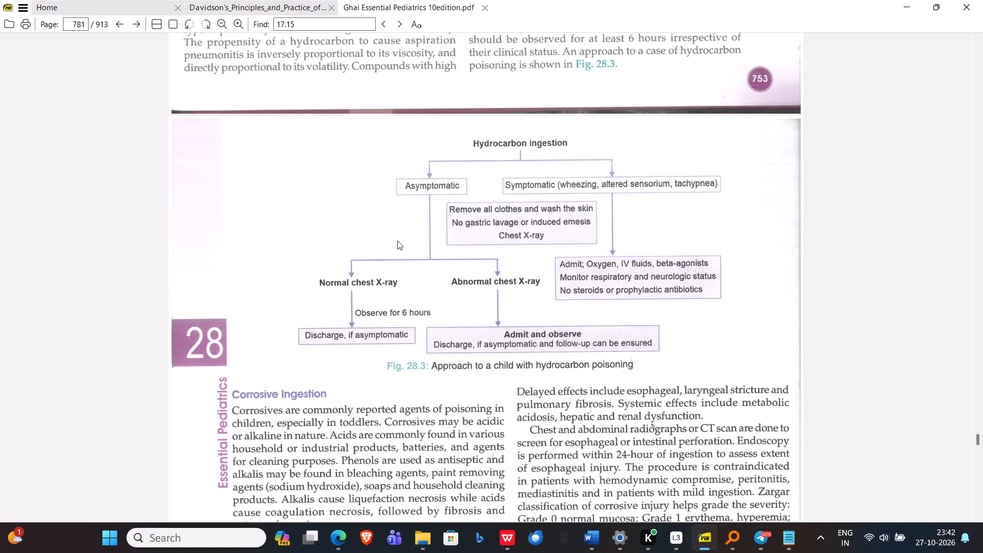
scroll(447, 296, down, 8)
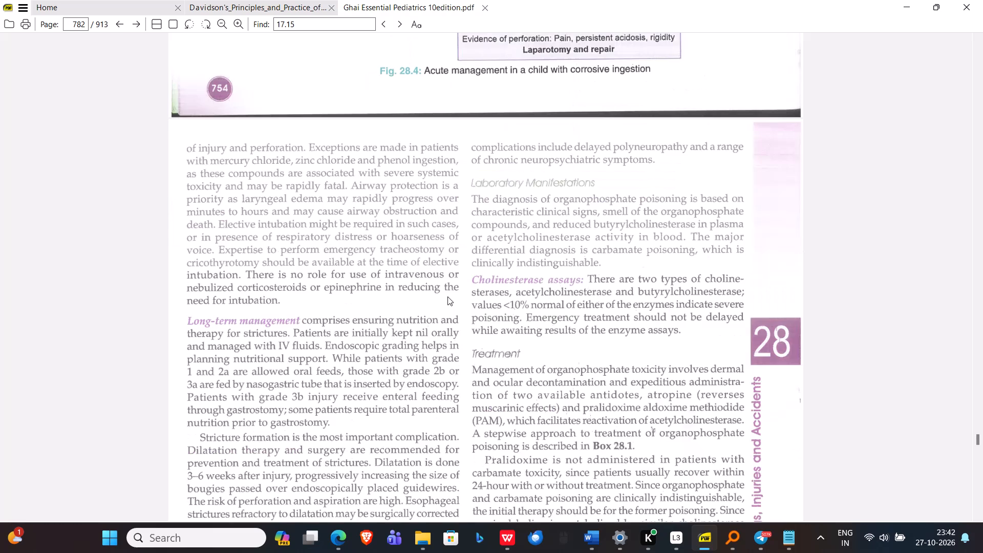
scroll(447, 296, down, 9)
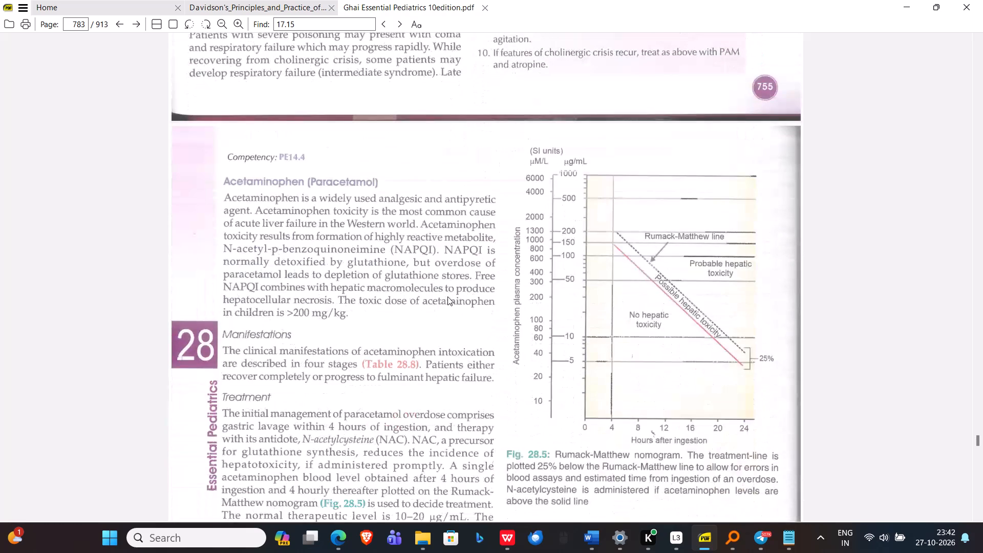
key(shift+super+s)
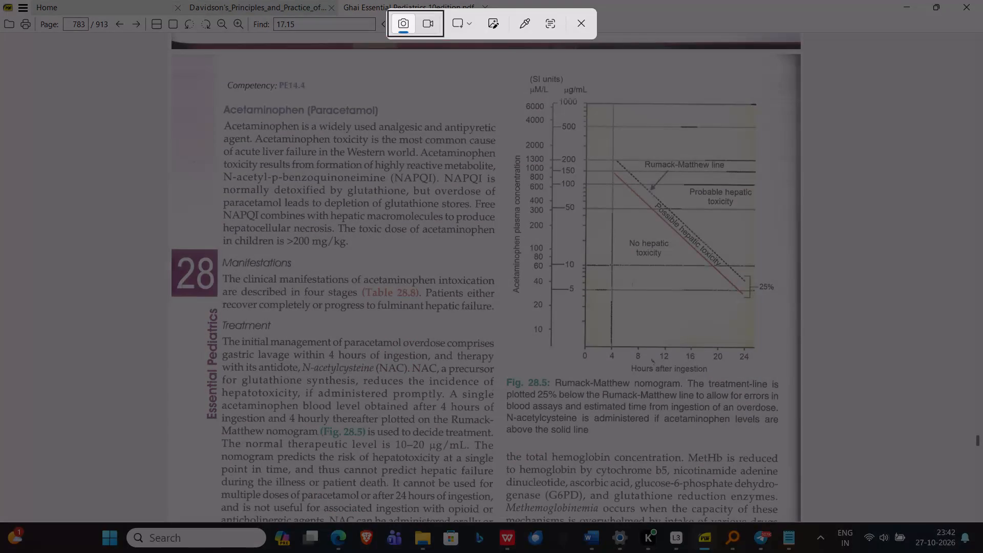
drag(502, 67, 782, 436)
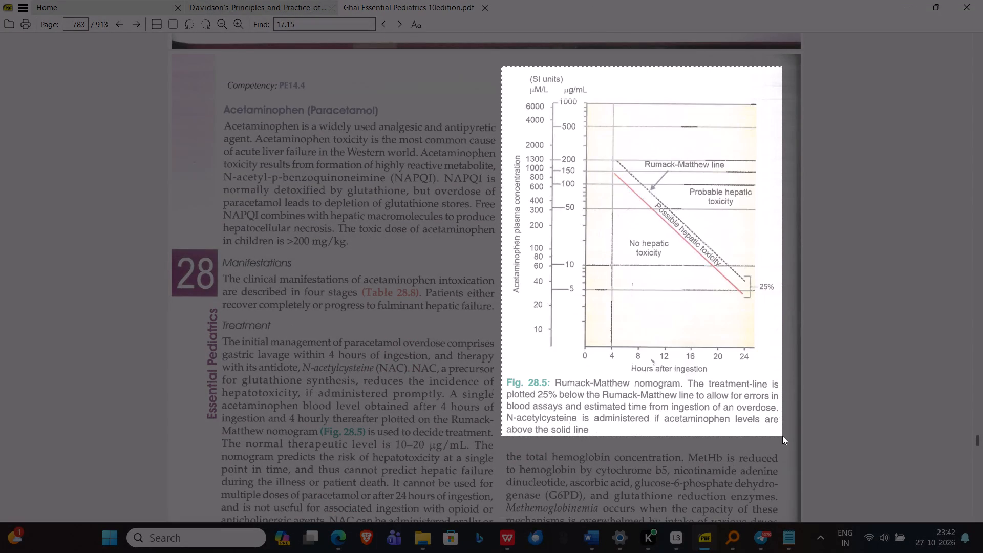
drag(782, 436, 785, 437)
In the Word notes, replace the Fig. 28.5 placeholder with the captured Rumack-Matthew nomogram above "Specific Antidote Therapy: N-Acetylcysteine (NAC)".
key(alt+Tab)
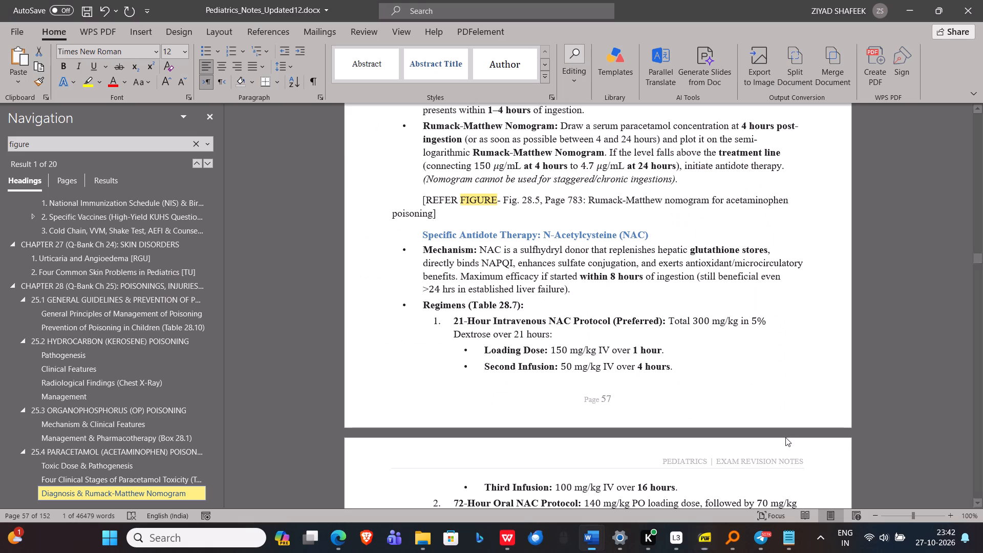
drag(444, 220, 405, 200)
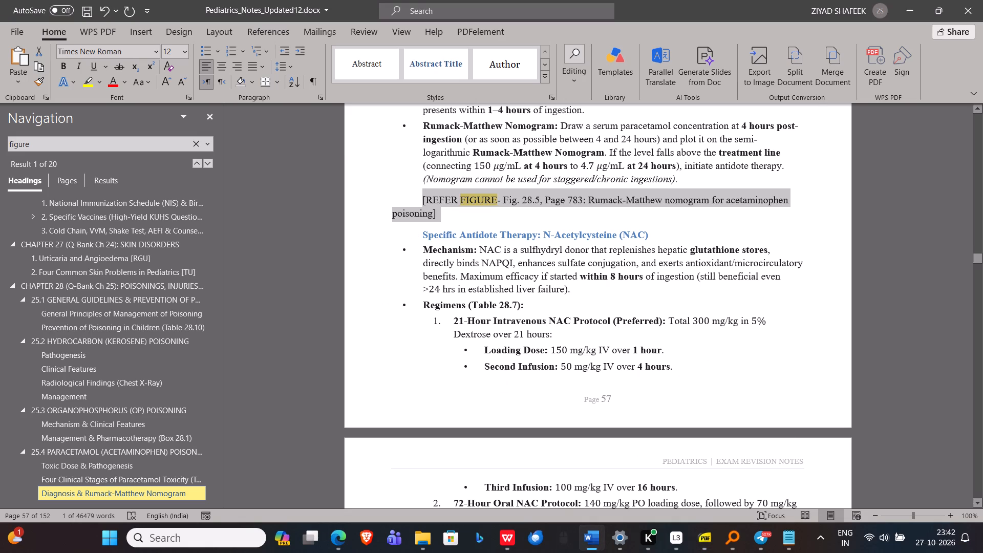
drag(405, 200, 410, 200)
key(ctrl+v)
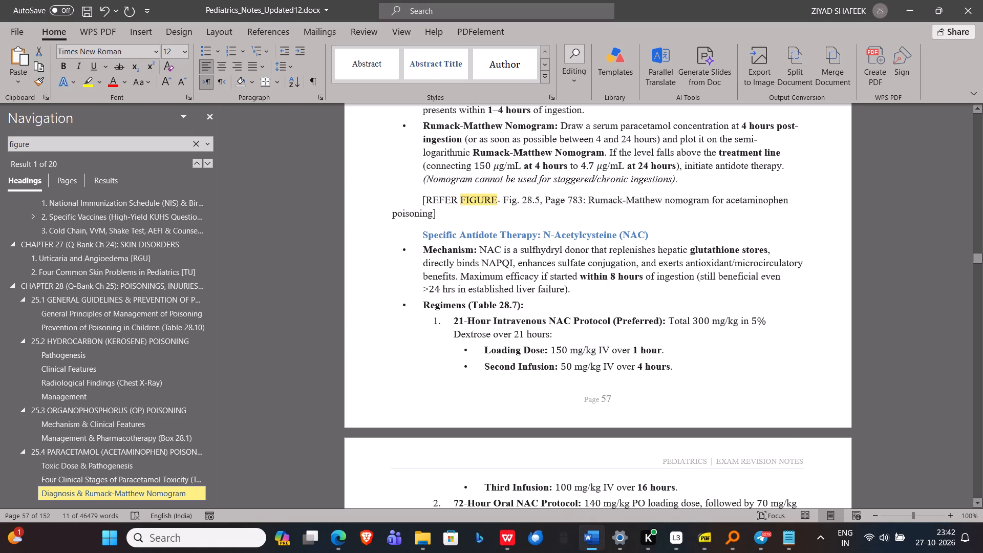
key(Return)
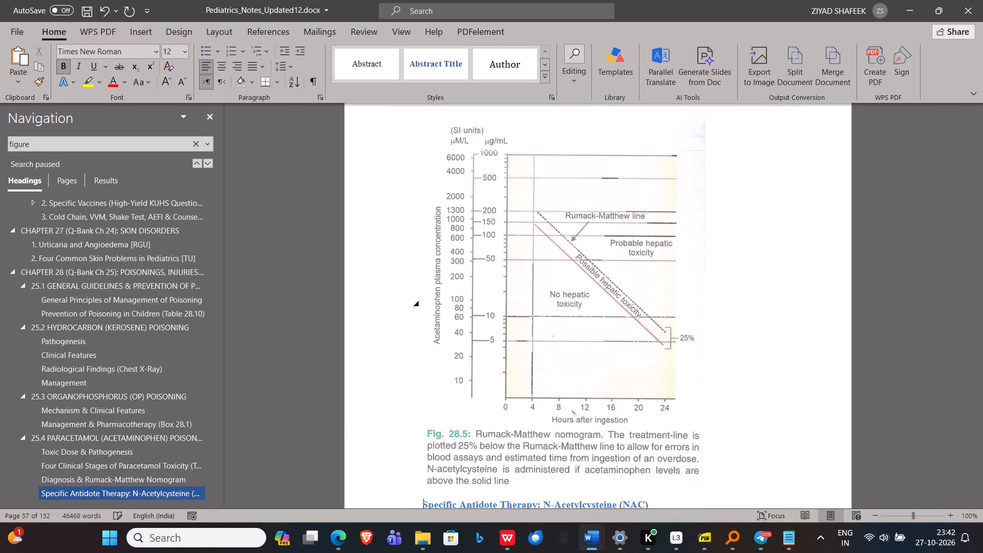
Find the next "figure" placeholder after the inserted nomogram and select the whole Fig. 28.6 scorpion envenomation reference.
scroll(661, 354, down, 5)
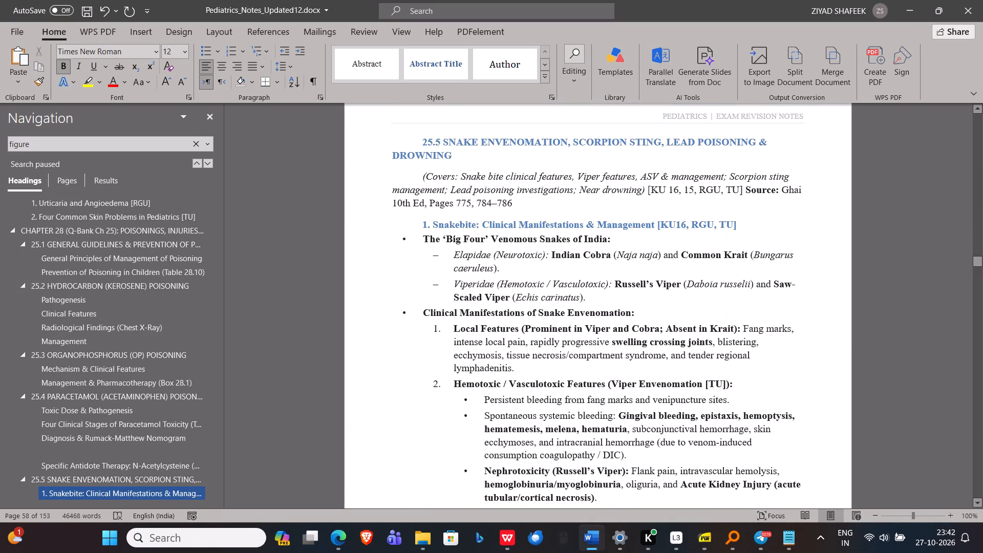
scroll(661, 354, down, 2)
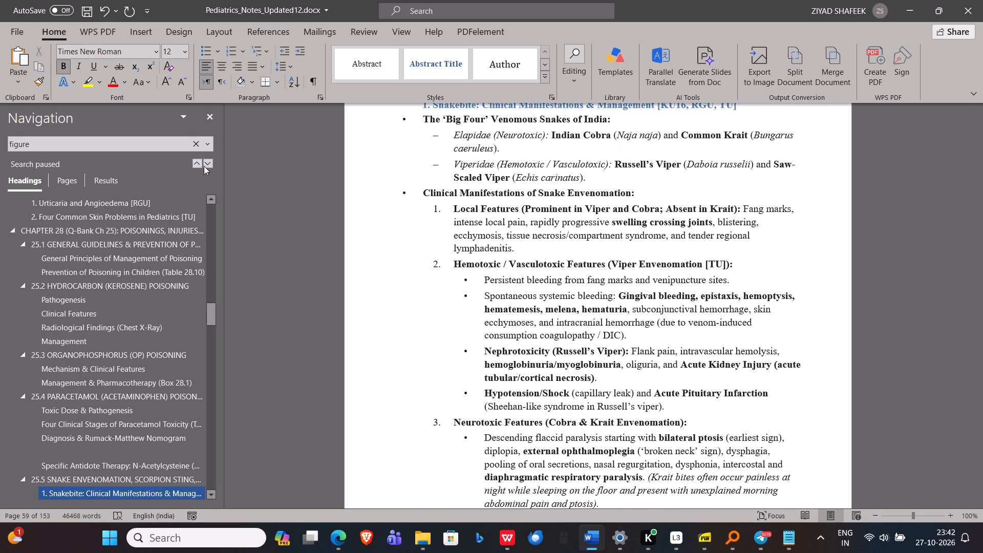
click(208, 165)
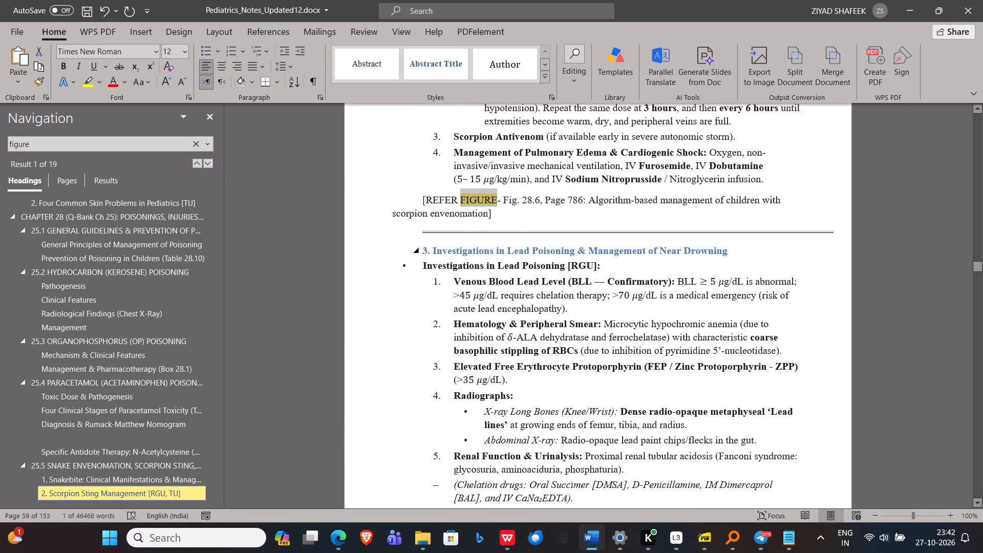
drag(519, 220, 404, 201)
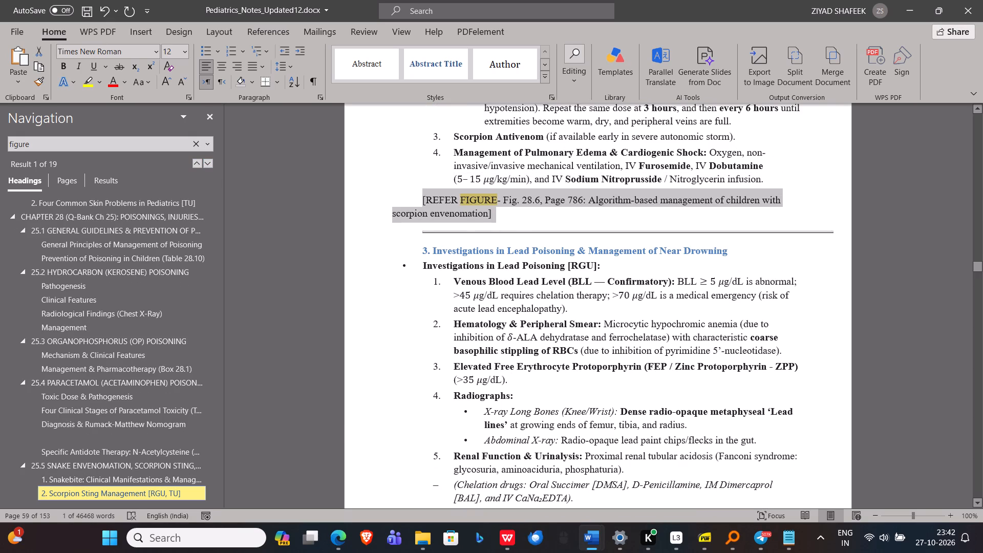
Capture a screen snip of the whole Fig. 28.6 scorpion envenomation algorithm with its caption from page 786 of the Ghai Essential Pediatrics PDF.
key(alt+Tab)
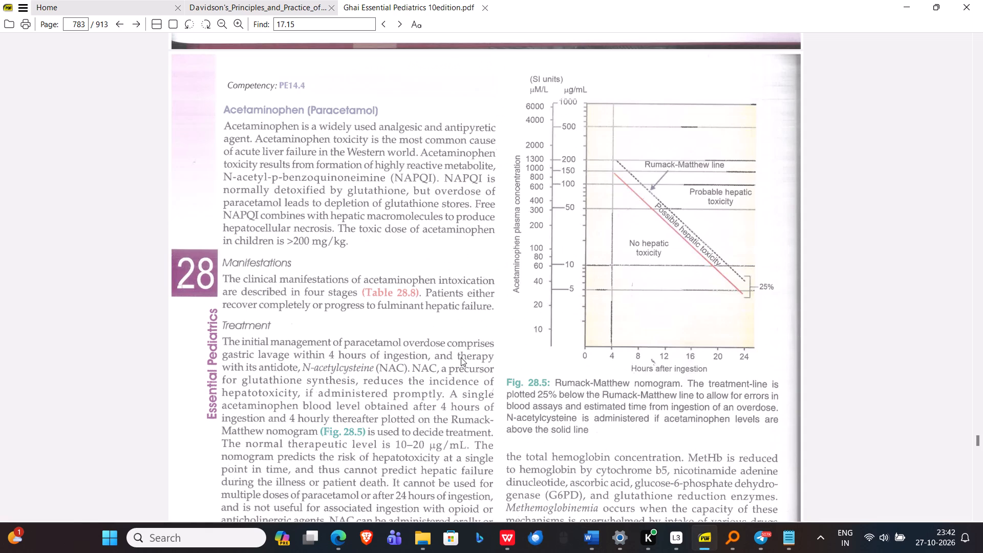
scroll(461, 357, down, 9)
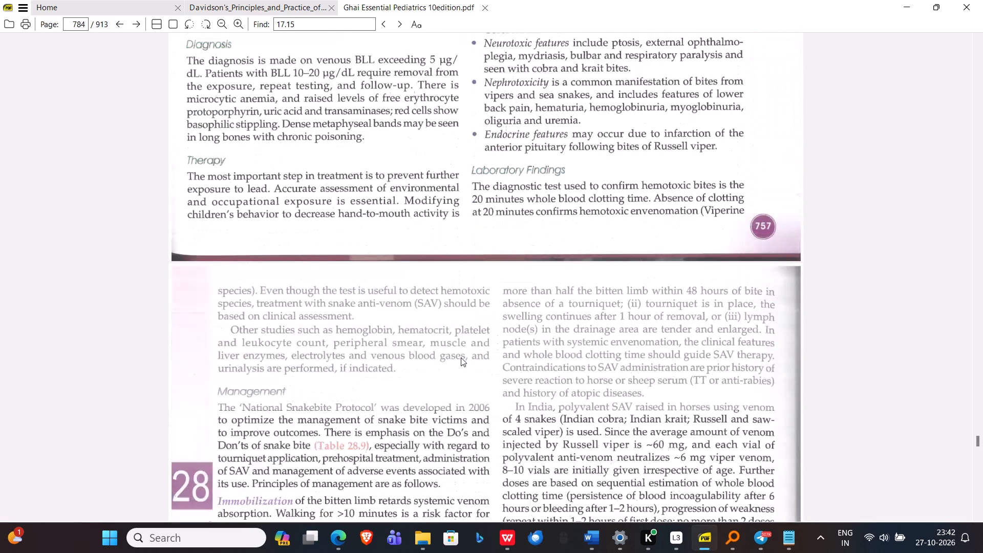
scroll(461, 357, down, 10)
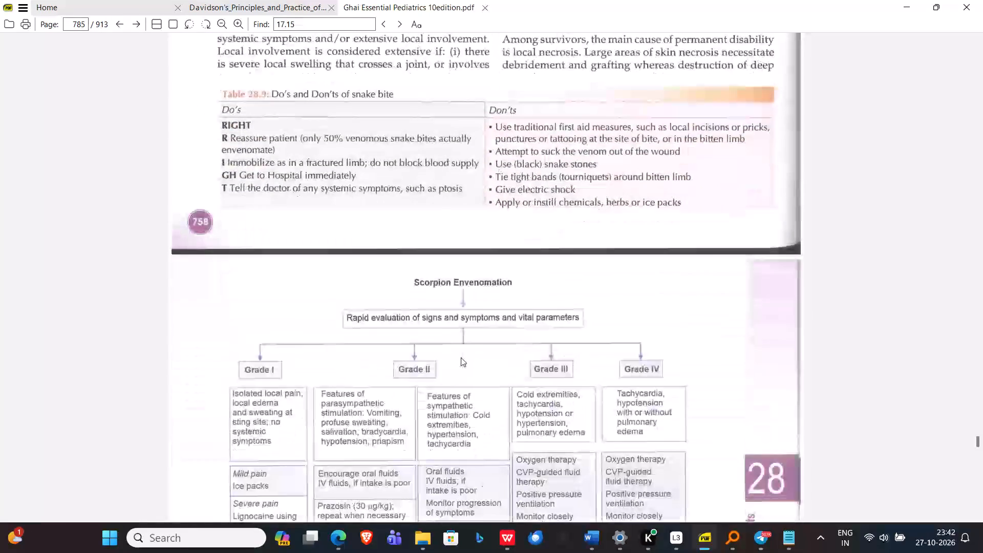
scroll(461, 357, down, 3)
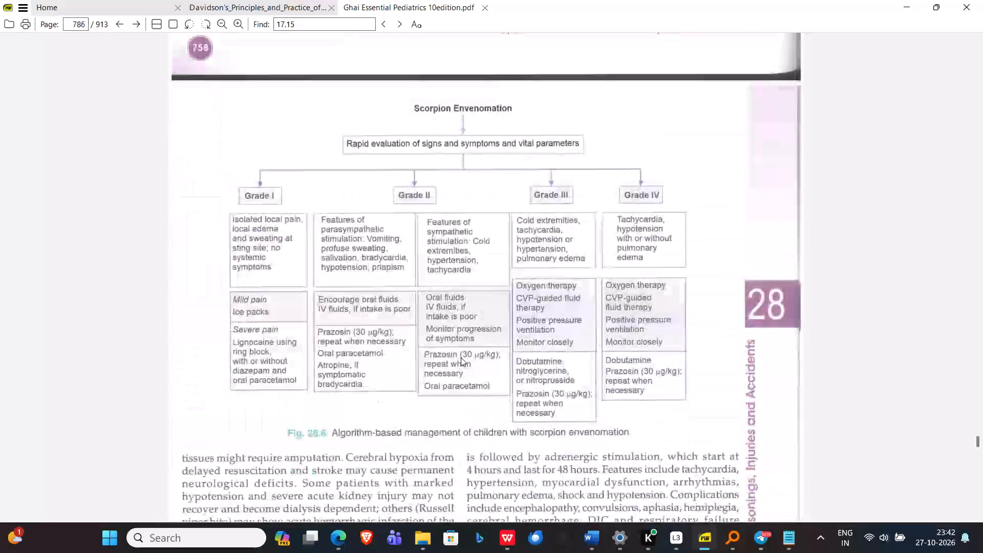
key(alt+Tab)
key(alt+Tab)
key(shift+super+s)
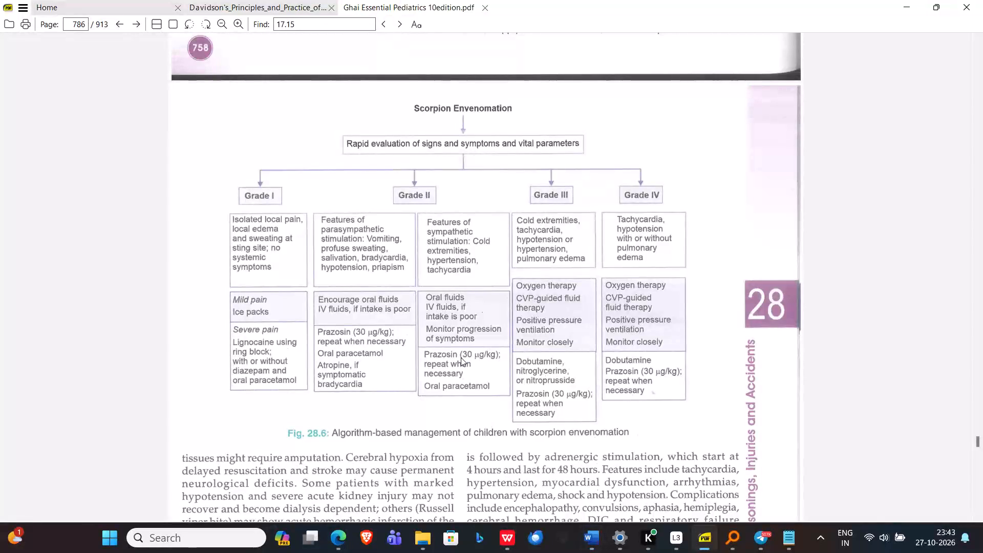
drag(219, 100, 398, 253)
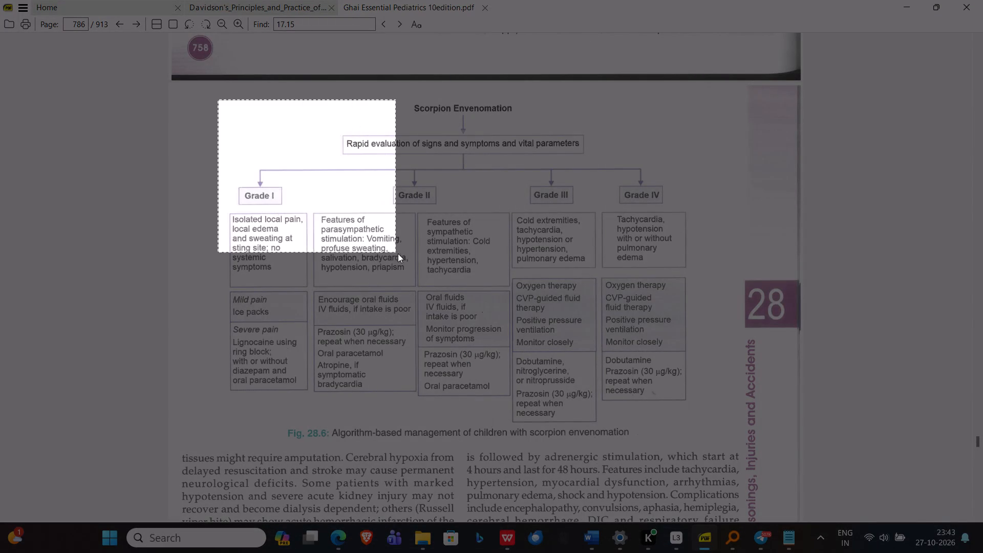
drag(398, 253, 699, 439)
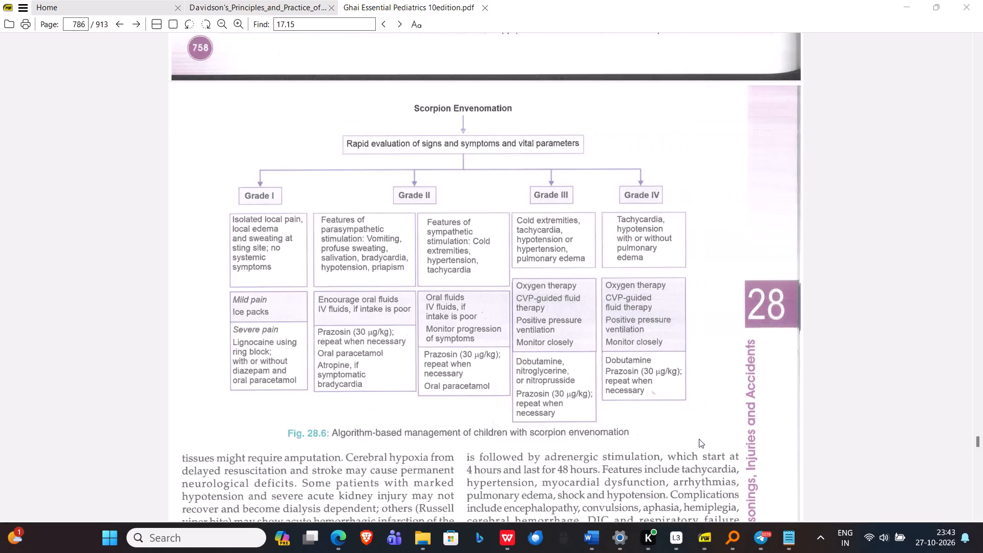
In the Word notes, replace the selected Fig. 28.6 placeholder with the captured scorpion envenomation algorithm.
key(alt+Tab)
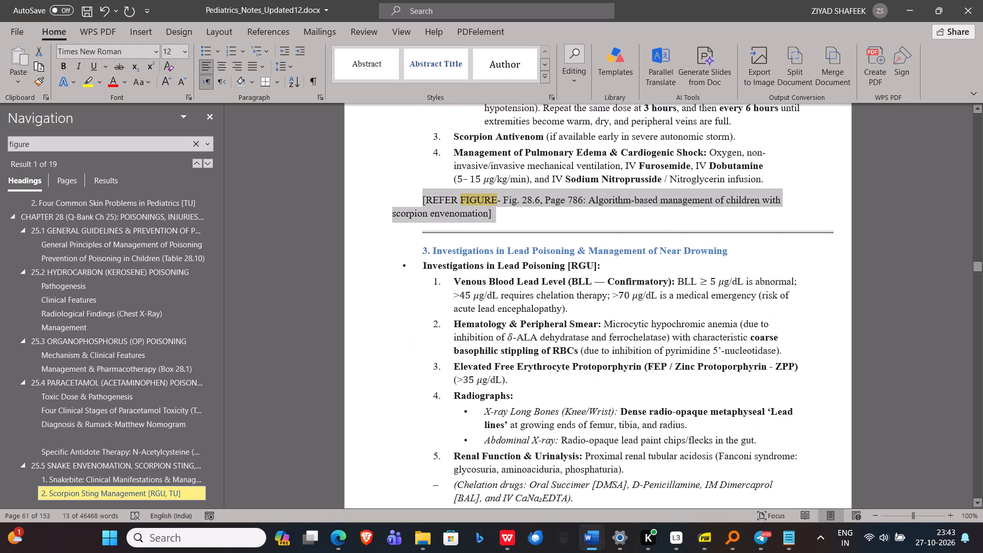
key(backslash)
key(BackSpace)
key(ctrl+v)
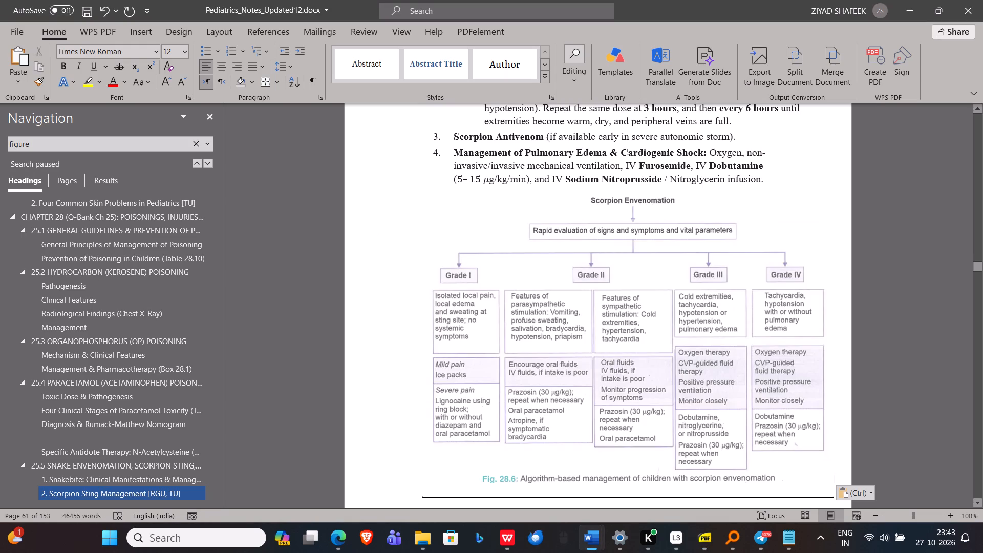
Find the next "figure" placeholder in the notes after the inserted scorpion envenomation algorithm.
scroll(566, 342, down, 2)
click(208, 160)
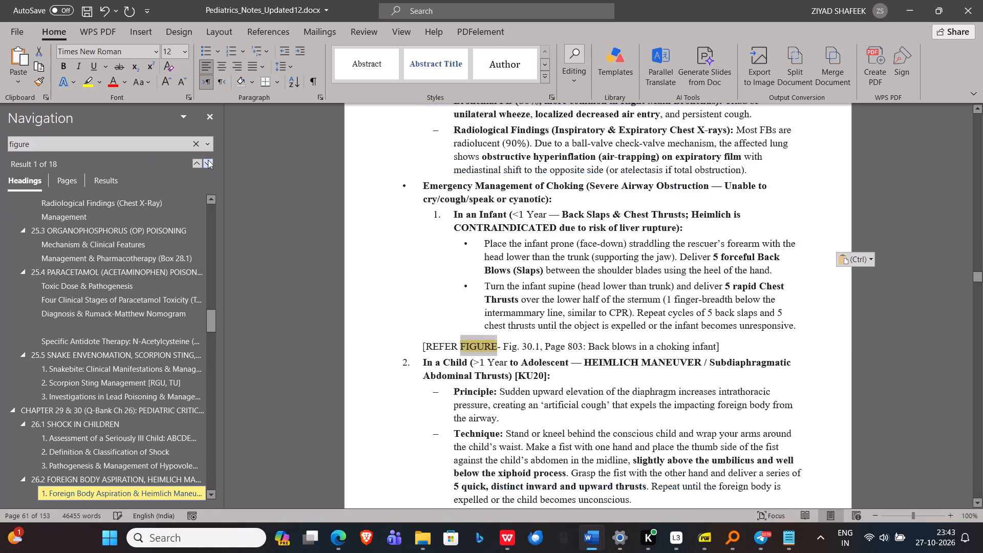
Search the Ghai Essential Pediatrics PDF for "30.1".
key(alt+Tab)
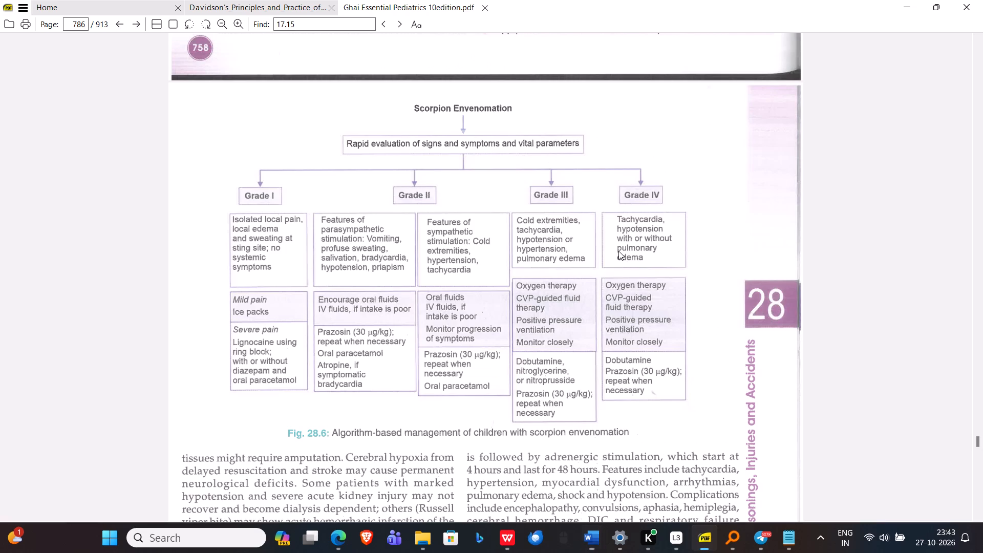
key(ctrl+f)
key(3)
text(0.1)
key(Return)
Capture a screen snip of Fig. 30.1, back blows in a choking infant, with its caption from page 803 of the Ghai PDF.
key(alt+Tab)
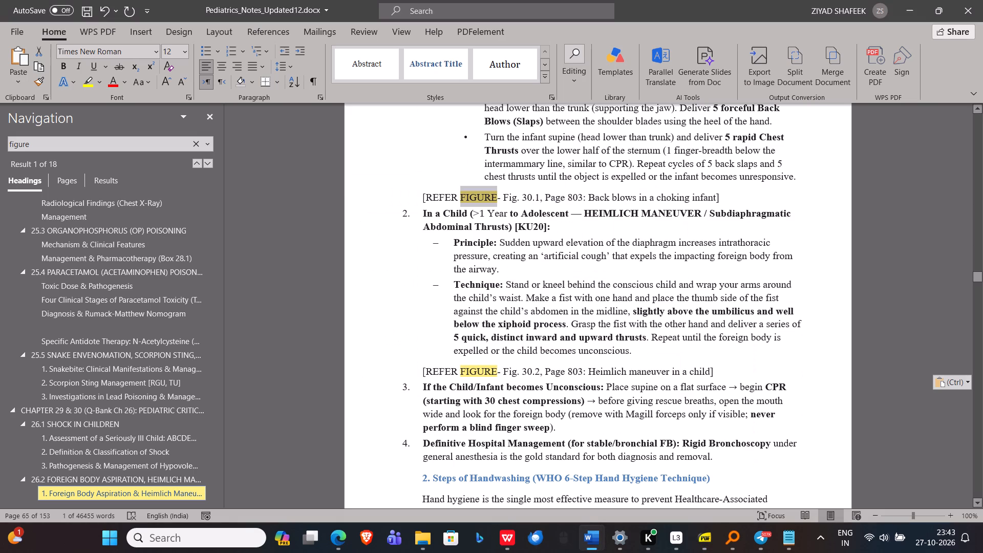
key(alt+Tab)
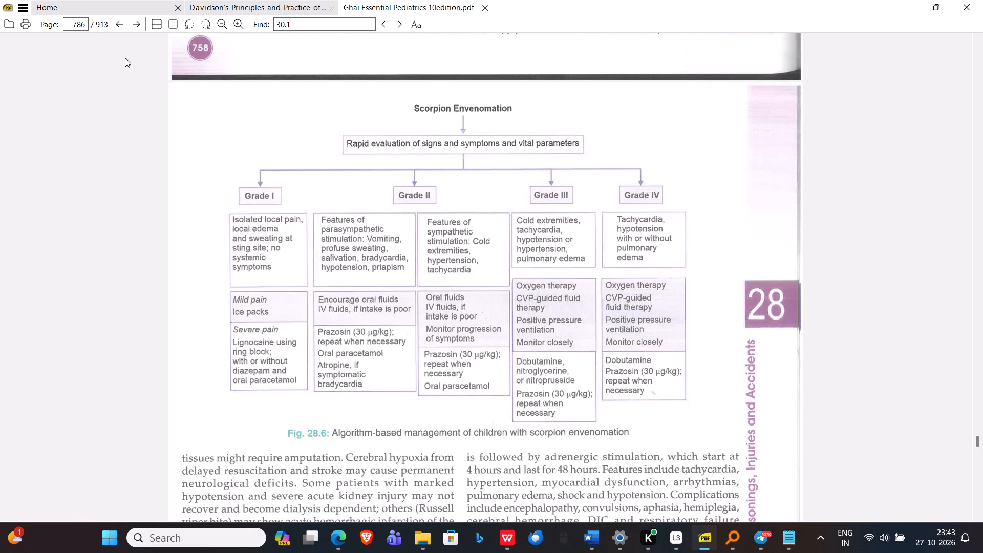
click(75, 29)
click(77, 26)
text(80)
key(3)
key(Return)
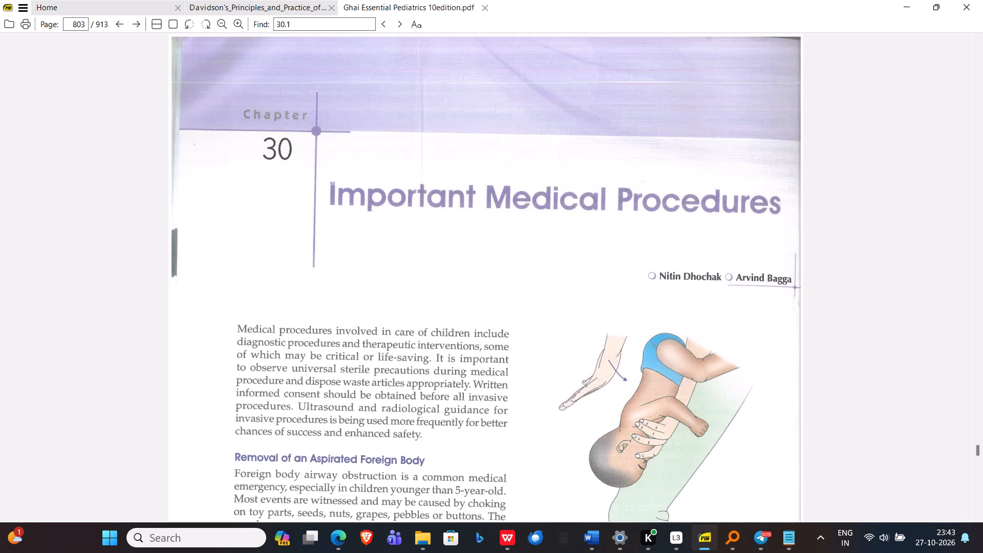
scroll(97, 100, down, 5)
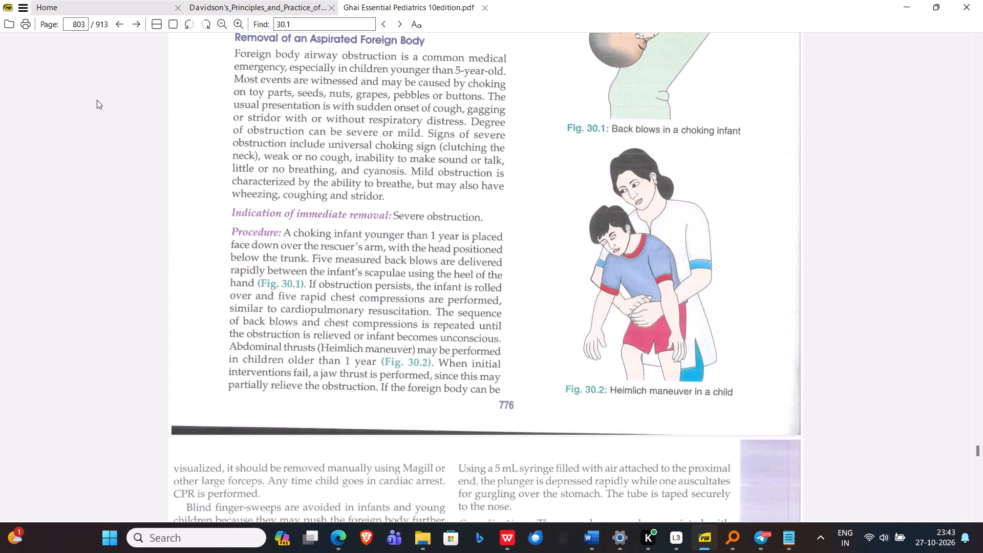
key(alt+Tab)
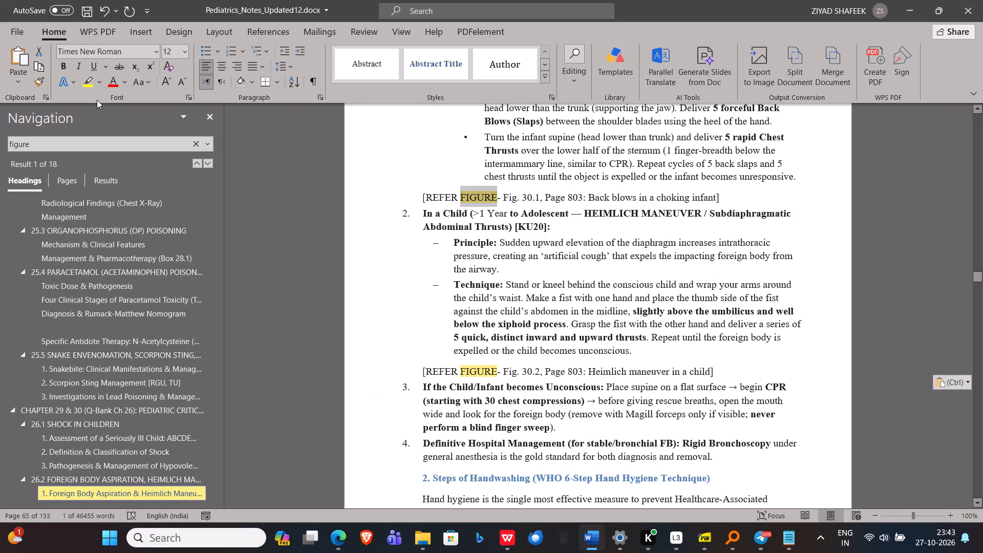
key(alt+Tab)
scroll(491, 135, up, 2)
scroll(491, 135, down, 1)
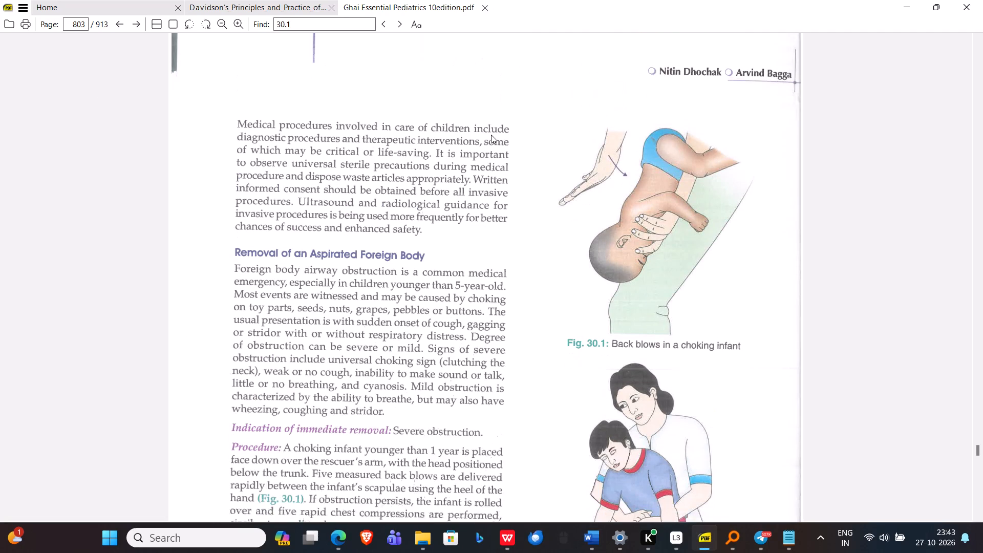
scroll(491, 135, down, 1)
key(shift+super+s)
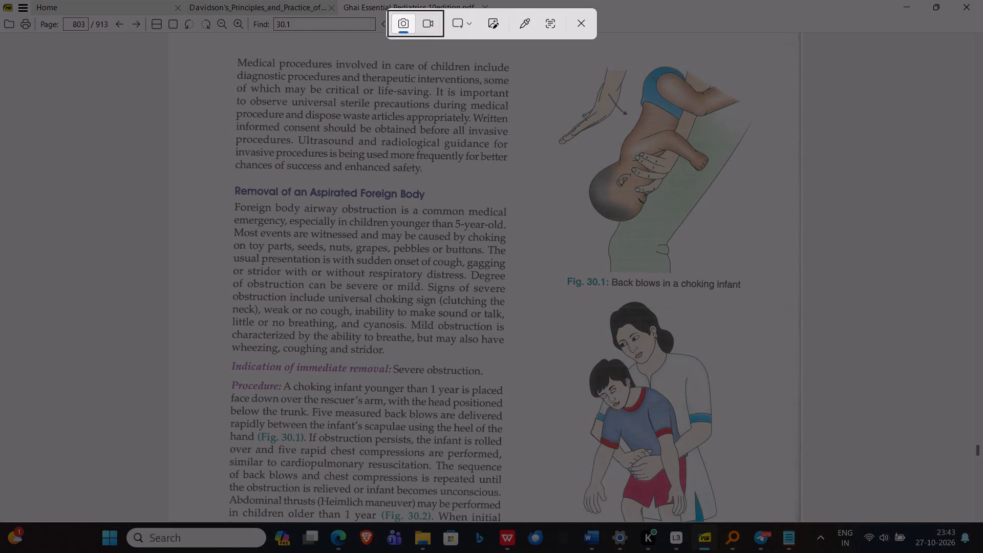
drag(537, 59, 753, 299)
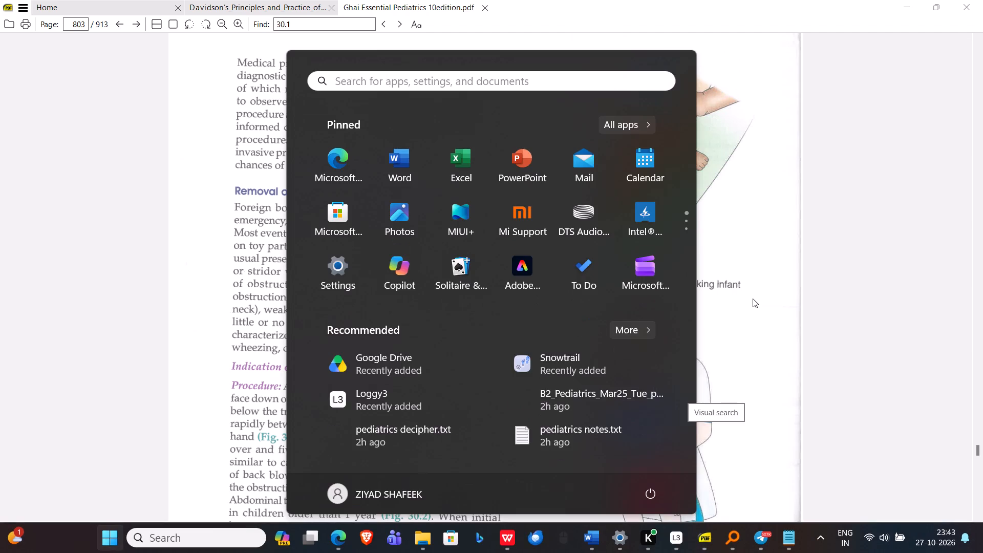
Switch back to the Word notes at the Fig. 30.1 placeholder.
key(alt+Tab)
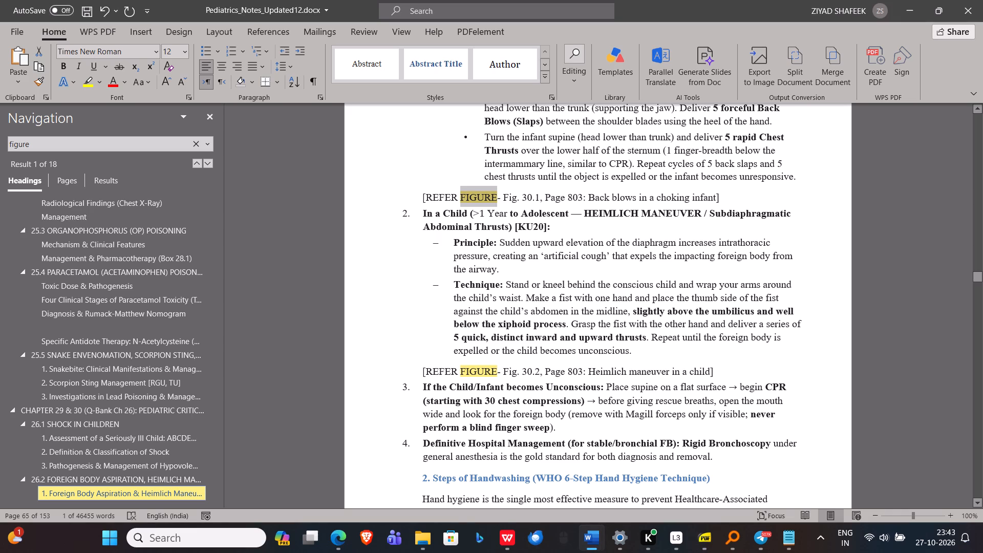
key(alt+Tab)
key(alt+Tab)
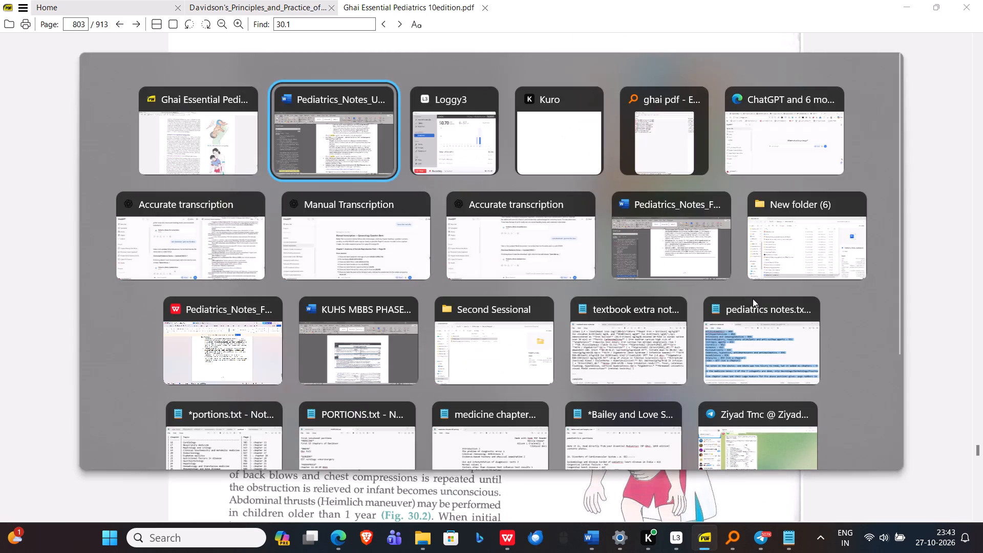
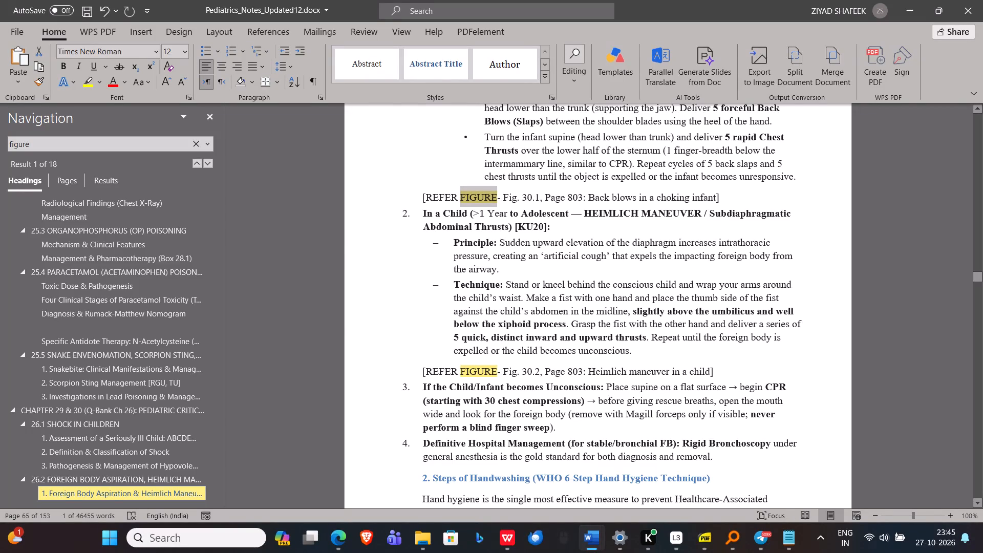
Recapture a screen snip of Fig. 30.1, back blows in a choking infant, with its caption from the Ghai PDF and return to the Word notes.
key(alt+Tab)
key(alt+Tab)
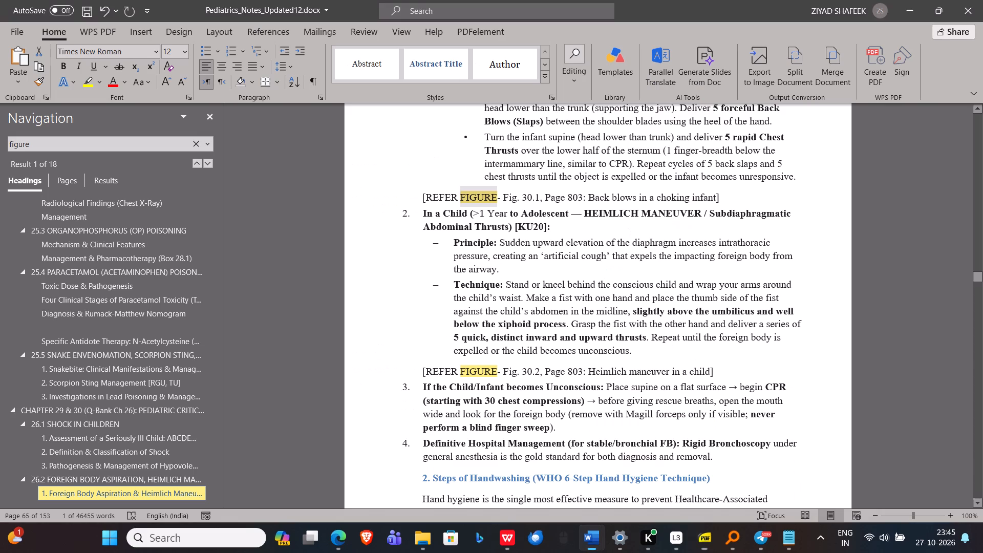
key(alt+Tab)
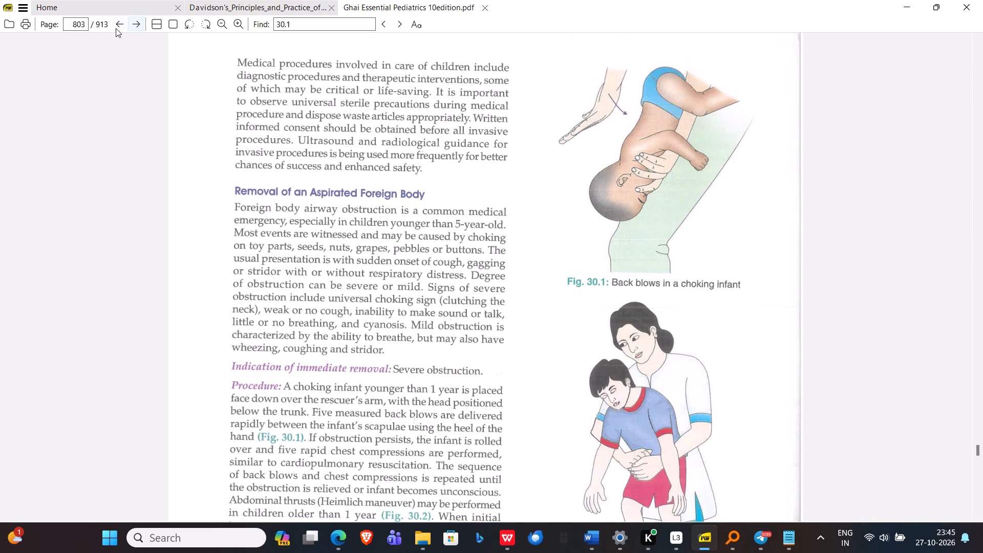
key(alt+Tab)
key(alt+Tab)
scroll(538, 214, up, 1)
key(shift+super+s)
drag(536, 76, 756, 314)
key(alt+Tab)
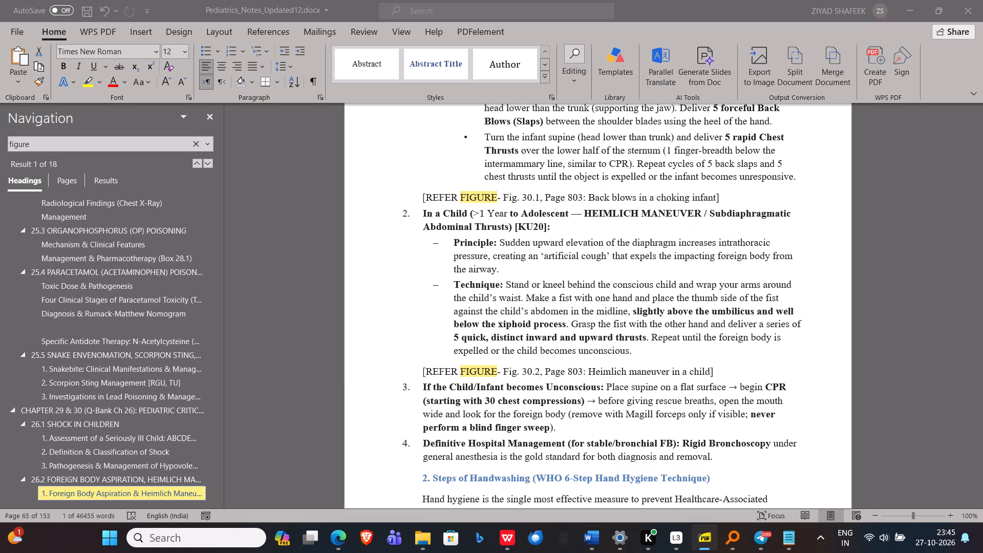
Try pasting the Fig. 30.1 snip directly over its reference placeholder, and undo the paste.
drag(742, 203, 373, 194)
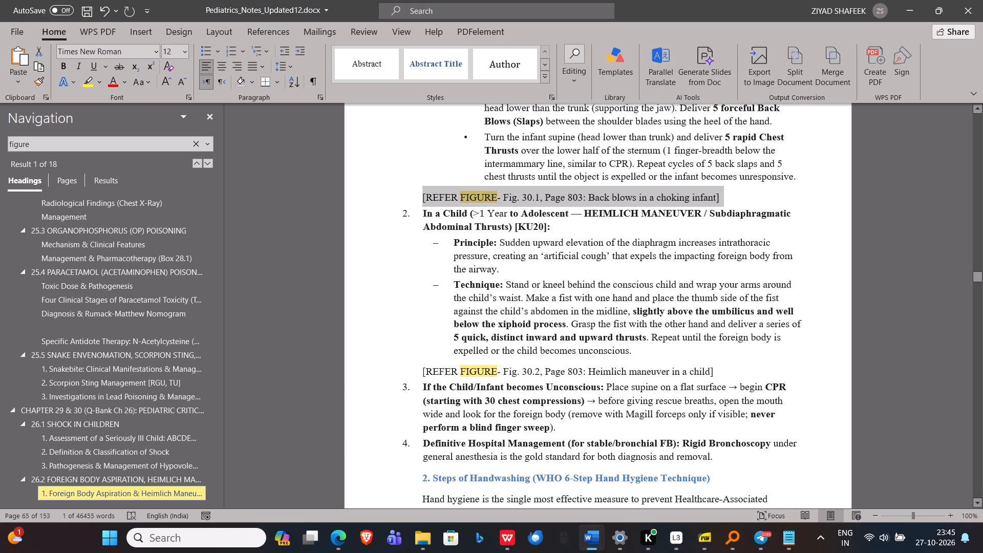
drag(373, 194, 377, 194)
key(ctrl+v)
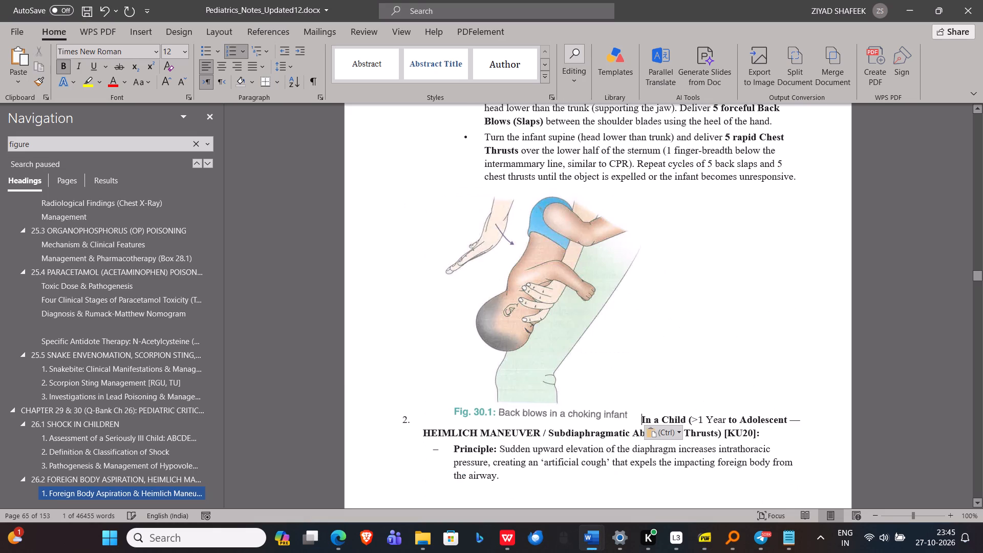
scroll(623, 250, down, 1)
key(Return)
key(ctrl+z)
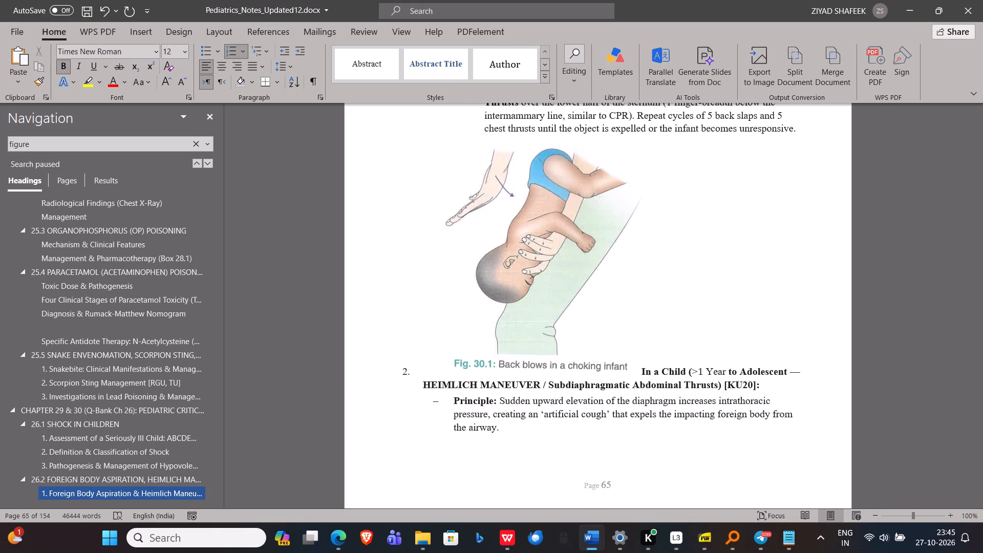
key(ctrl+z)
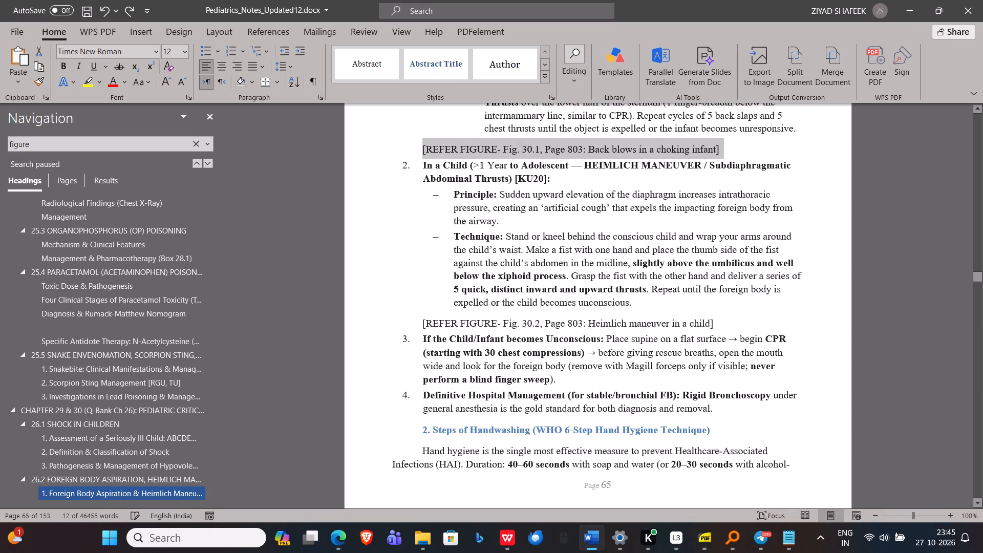
Delete the Fig. 30.1 placeholder and paste the snip on its own unbulleted line after the infant chest thrusts paragraph.
key(BackSpace)
click(803, 128)
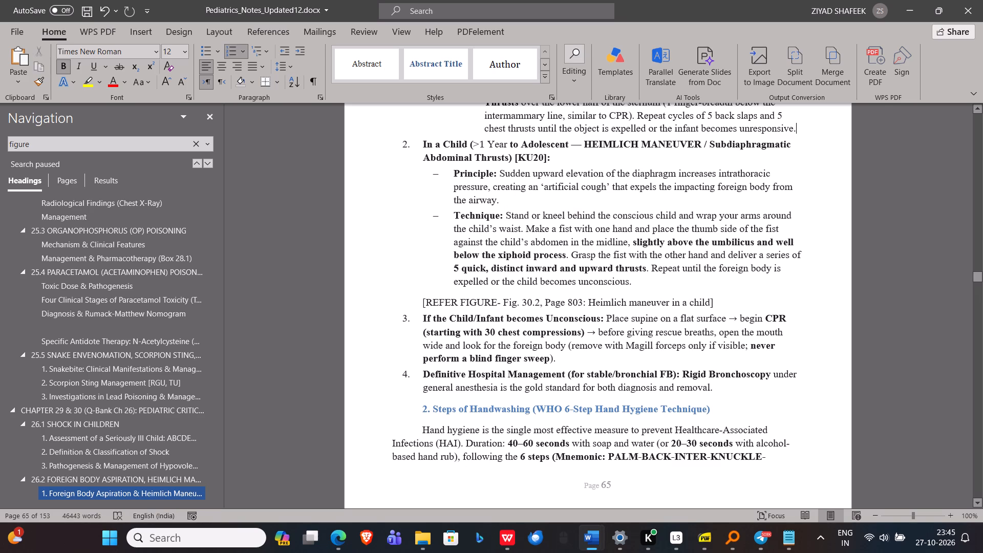
key(Return)
key(BackSpace)
key(BackSpace)
key(BackSpace)
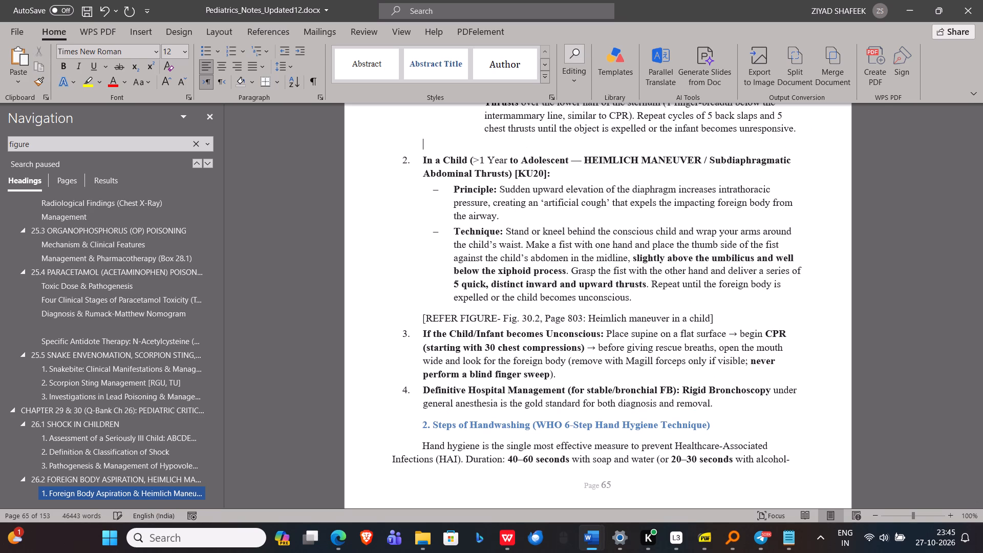
key(ctrl+v)
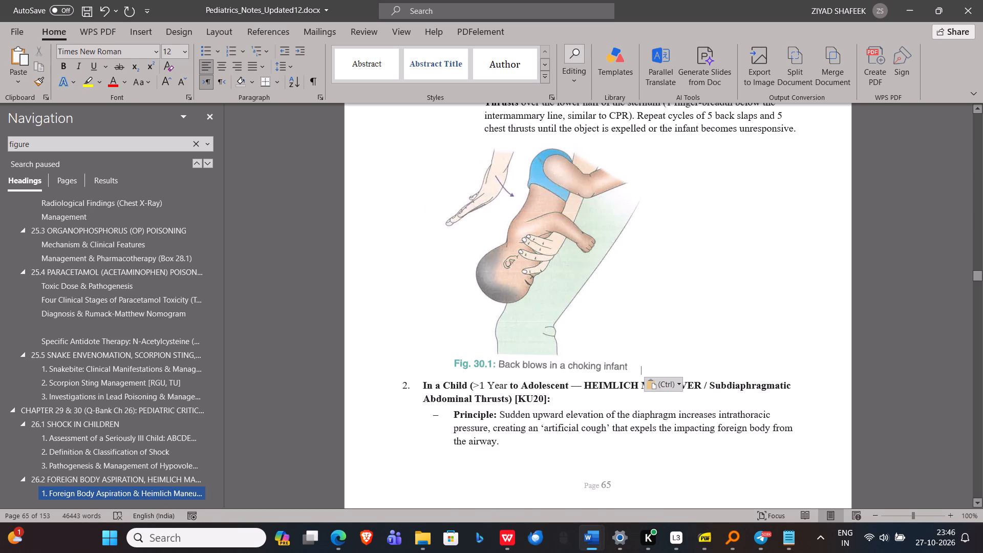
Find the next "figure" placeholder in the notes after the inserted Fig. 30.1.
scroll(666, 315, down, 1)
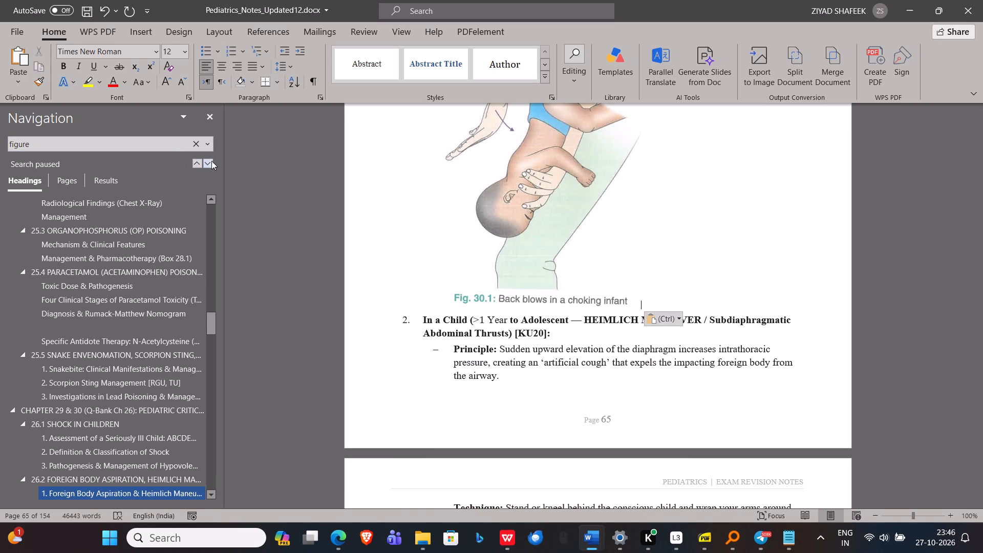
click(210, 161)
Capture a screen snip of Fig. 30.2, Heimlich maneuver in a child, with its caption from the Ghai PDF and return to the Word notes.
key(alt+Tab)
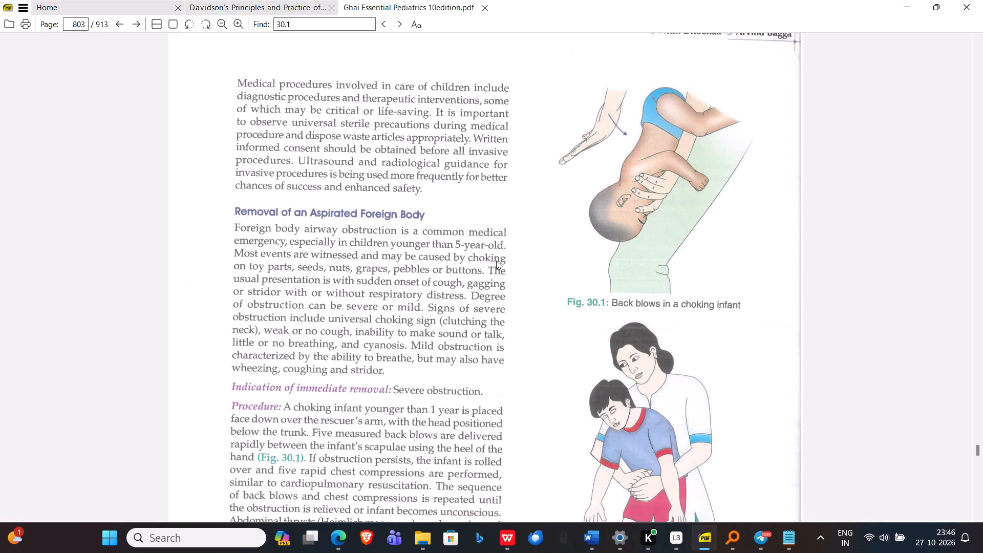
scroll(496, 261, down, 2)
key(shift+super+s)
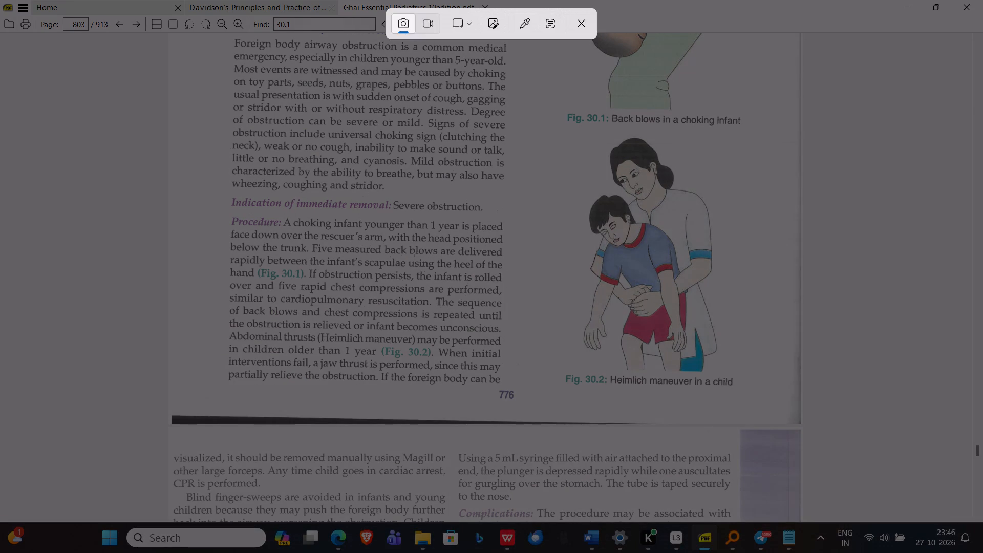
drag(552, 138, 739, 389)
key(alt+Tab)
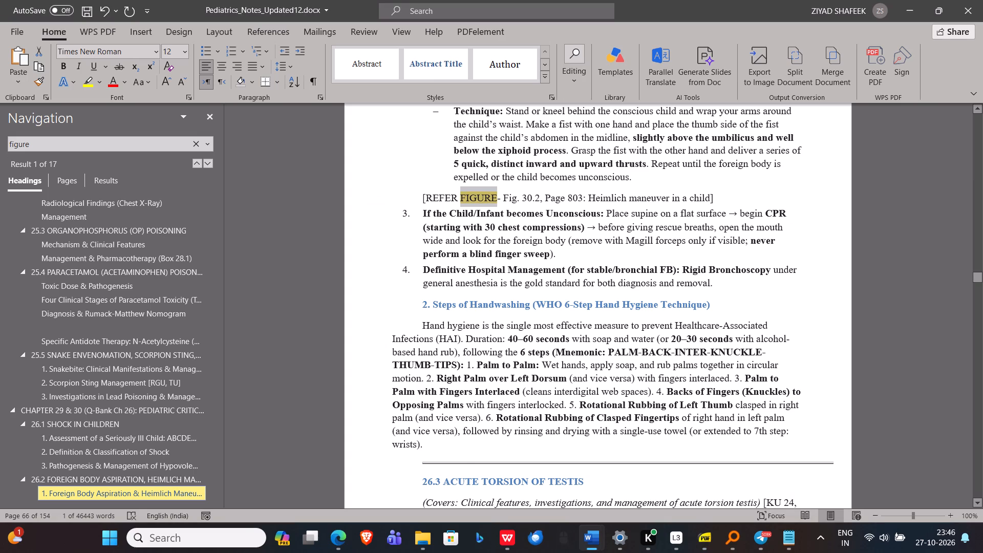
Replace the Fig. 30.2 placeholder with the captured snip on its own unbulleted line after the Heimlich Technique paragraph.
drag(732, 196, 303, 197)
key(BackSpace)
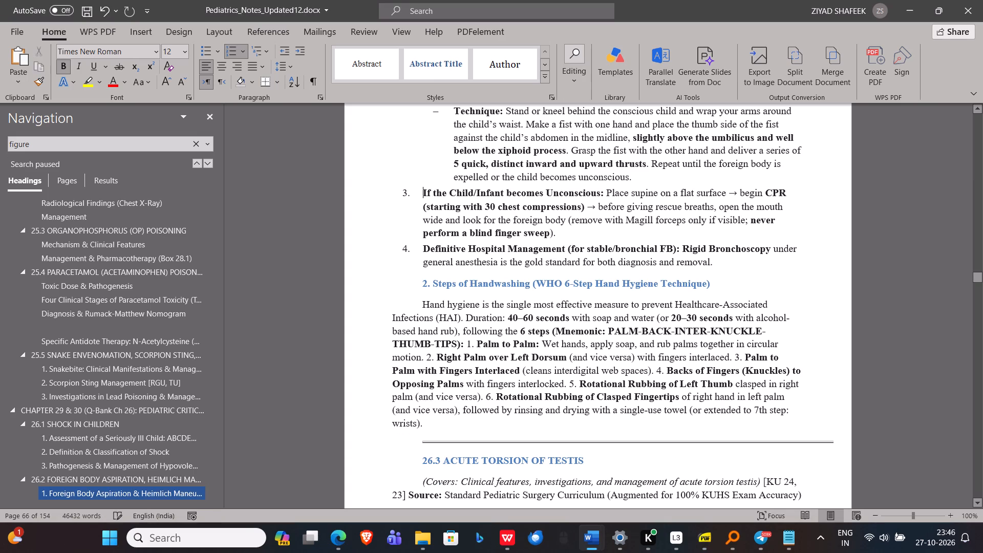
click(683, 179)
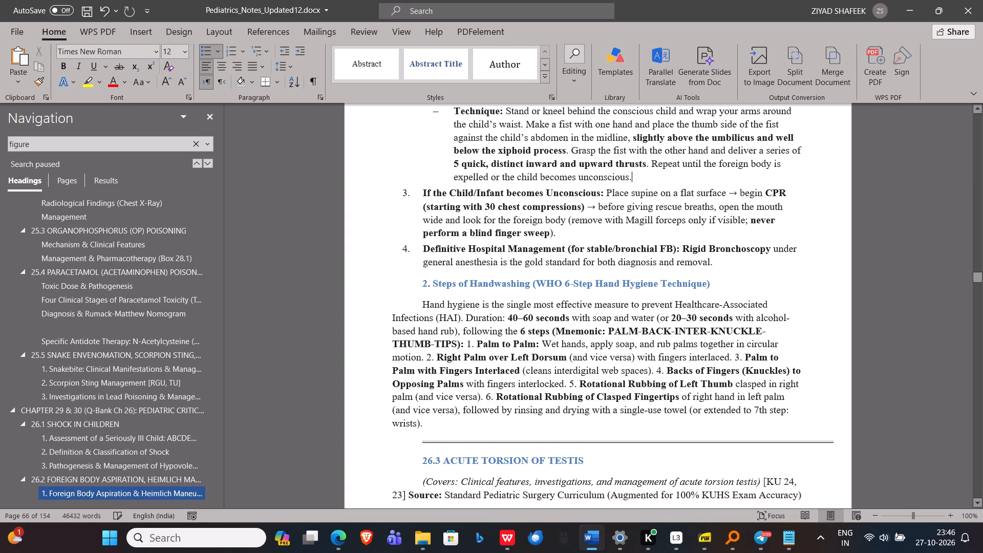
key(Return)
key(BackSpace)
key(BackSpace)
key(BackSpace)
key(ctrl+v)
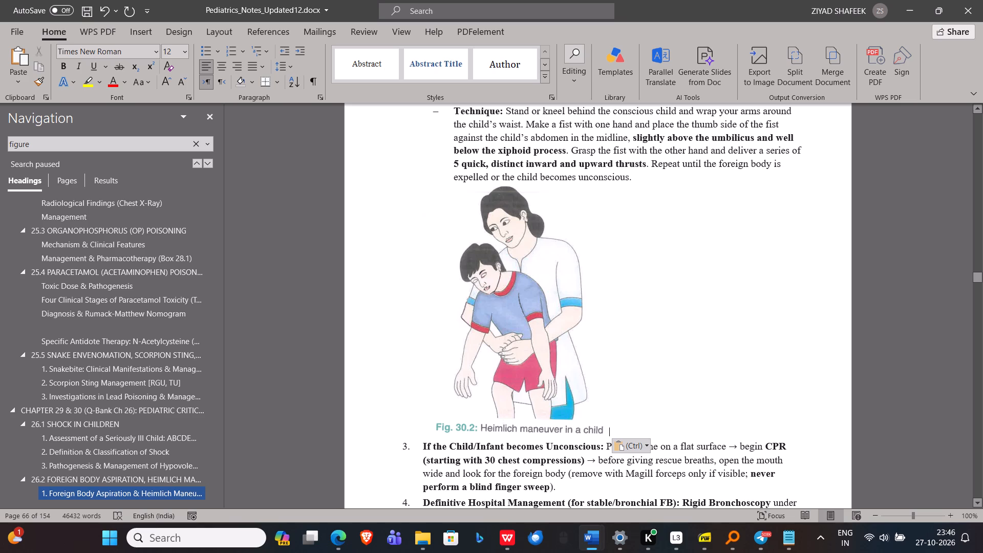
Find the next "figure" placeholder in the notes after the inserted Fig. 30.2.
click(207, 160)
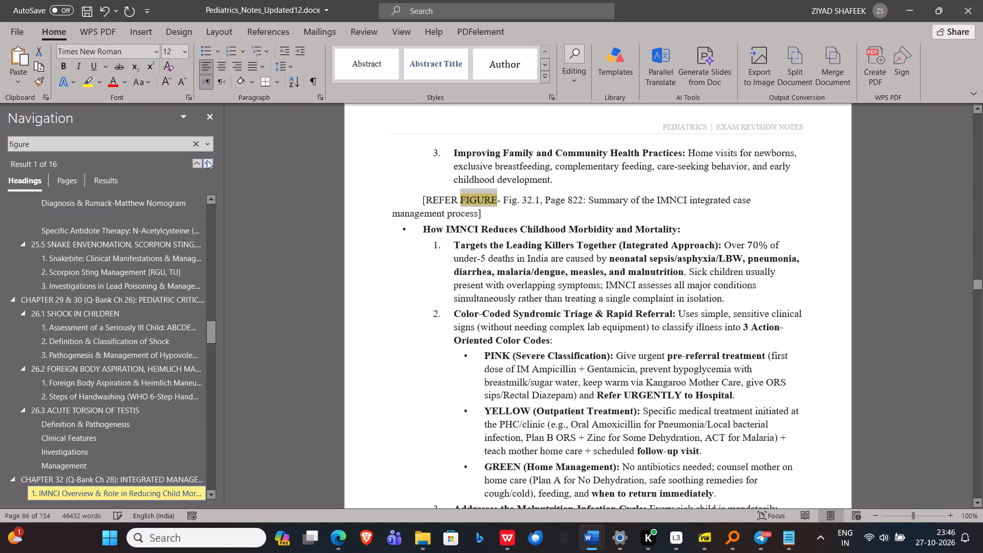
Switch to the Ghai Essential Pediatrics PDF and go to page 822 for Fig. 32.1.
key(alt+Tab)
scroll(568, 310, down, 10)
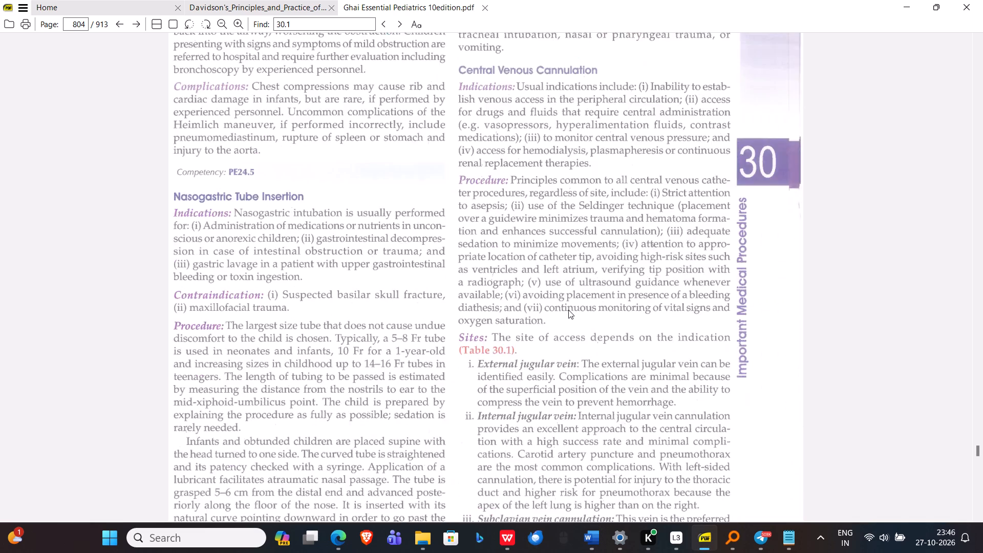
scroll(568, 310, down, 7)
key(alt+Tab)
key(alt+Tab)
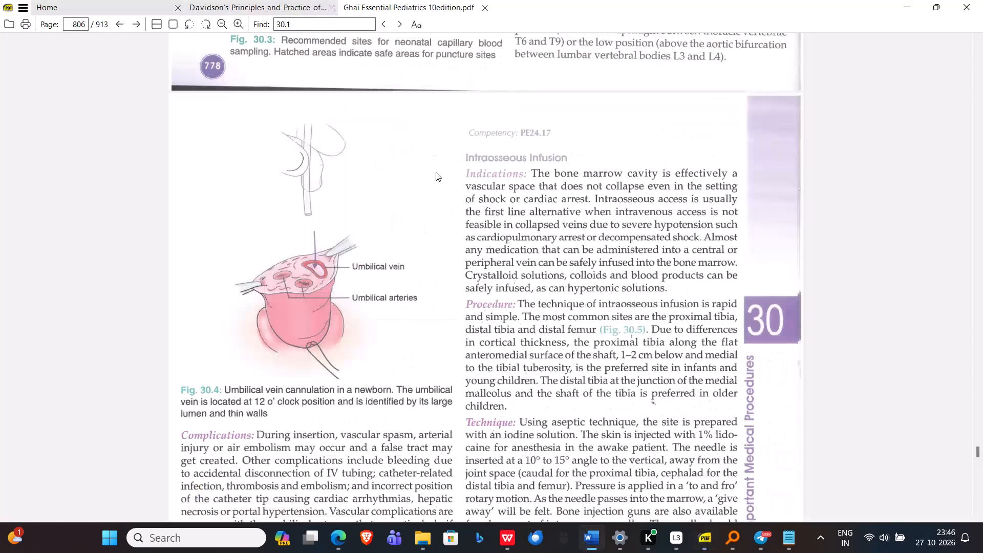
click(313, 23)
click(81, 26)
text(j822)
key(Return)
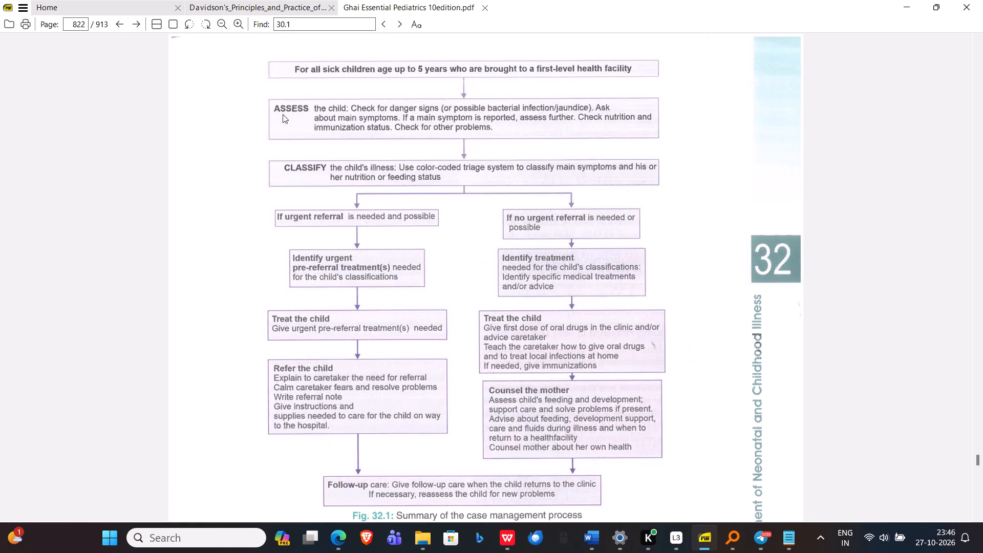
Set the PDF magnification to 110, snip the Fig. 32.1 case management flowchart with its caption, and return to the Word notes.
scroll(283, 114, down, 1)
key(alt+Tab)
key(alt+Tab)
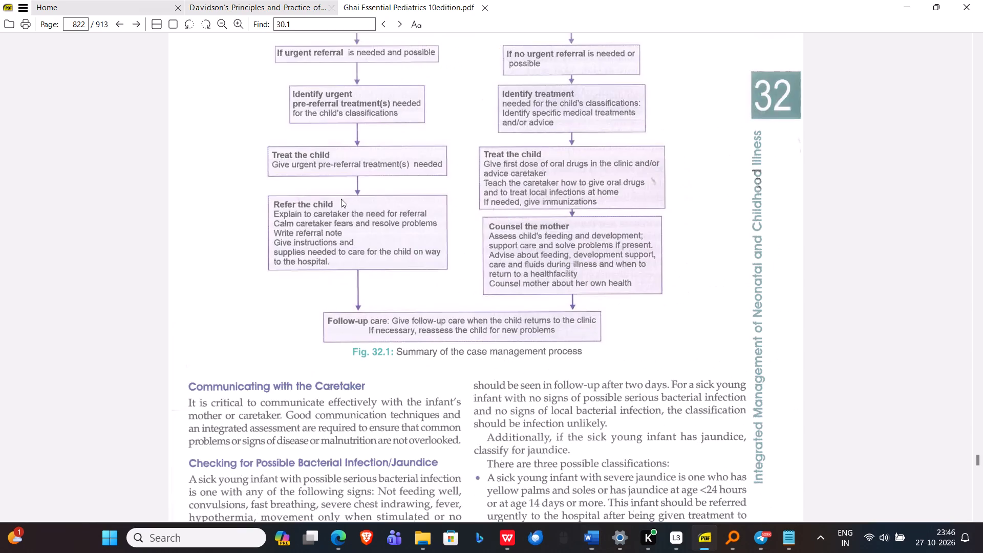
scroll(341, 199, up, 2)
ctrl+scroll(341, 199, down, 1)
scroll(341, 199, down, 1)
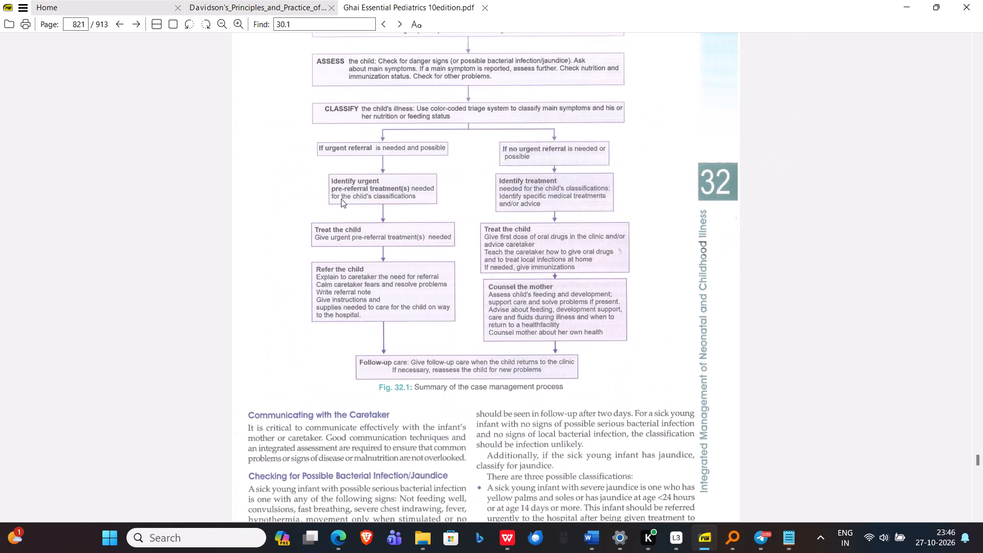
ctrl+scroll(341, 199, up, 1)
key(ctrl+y)
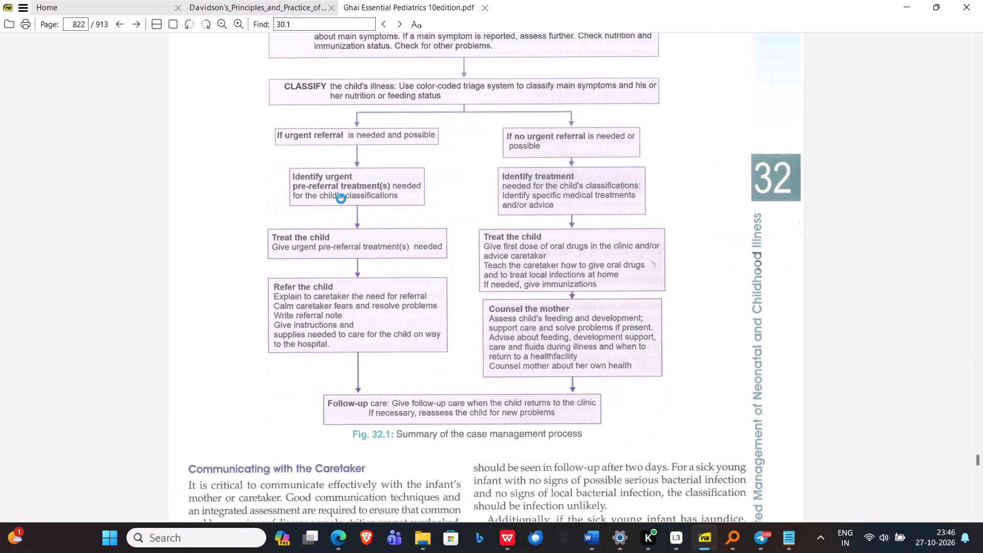
text(110)
key(Return)
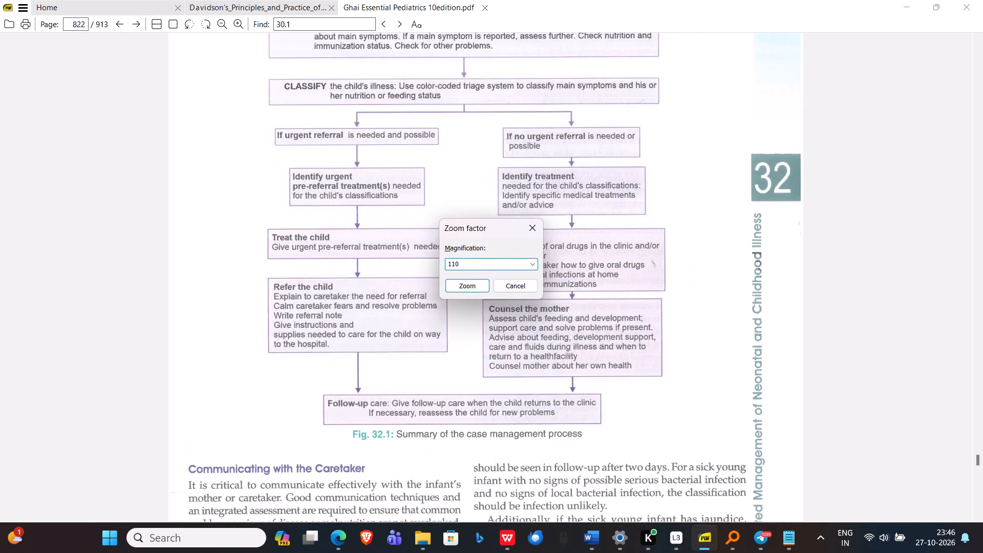
scroll(341, 199, up, 1)
key(shift+super+s)
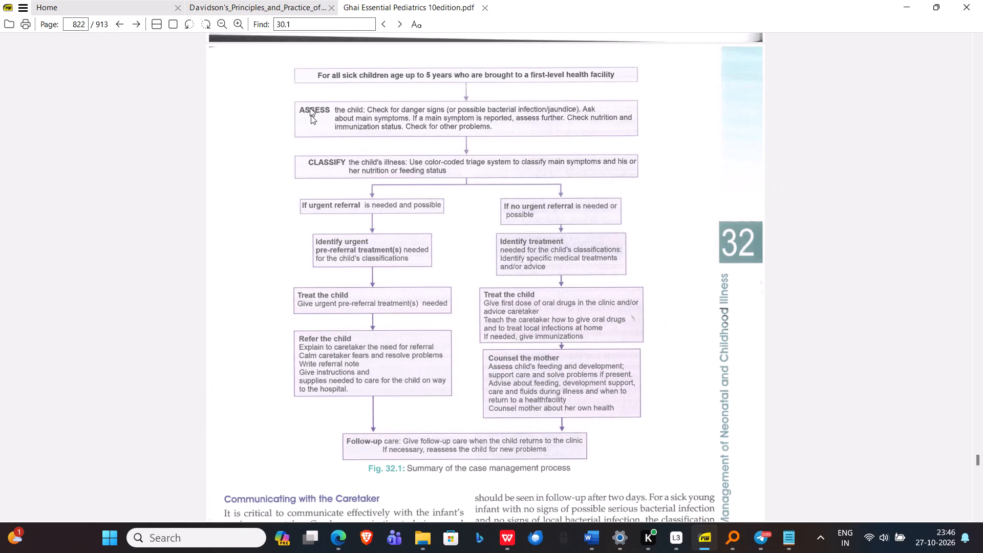
drag(277, 61, 650, 473)
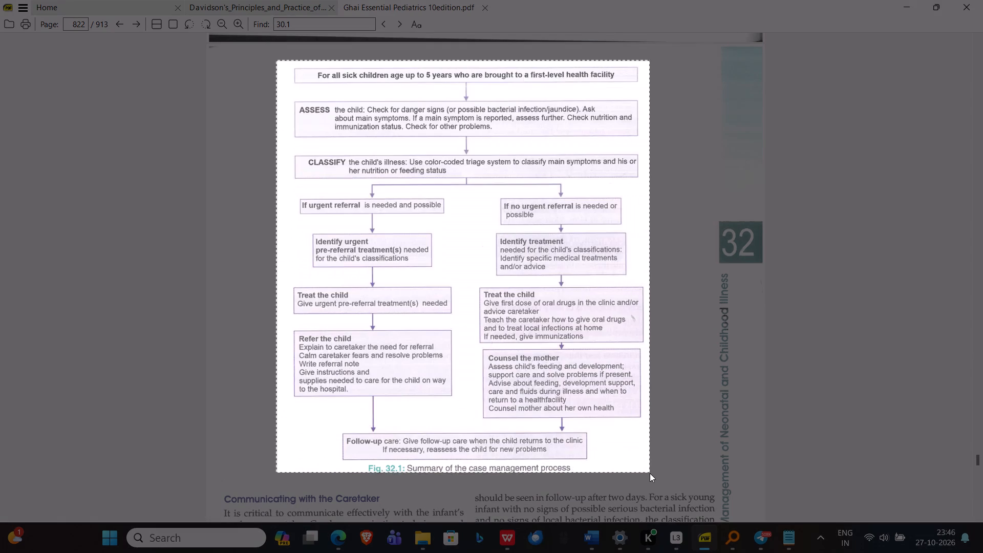
drag(650, 473, 651, 475)
key(alt+Tab)
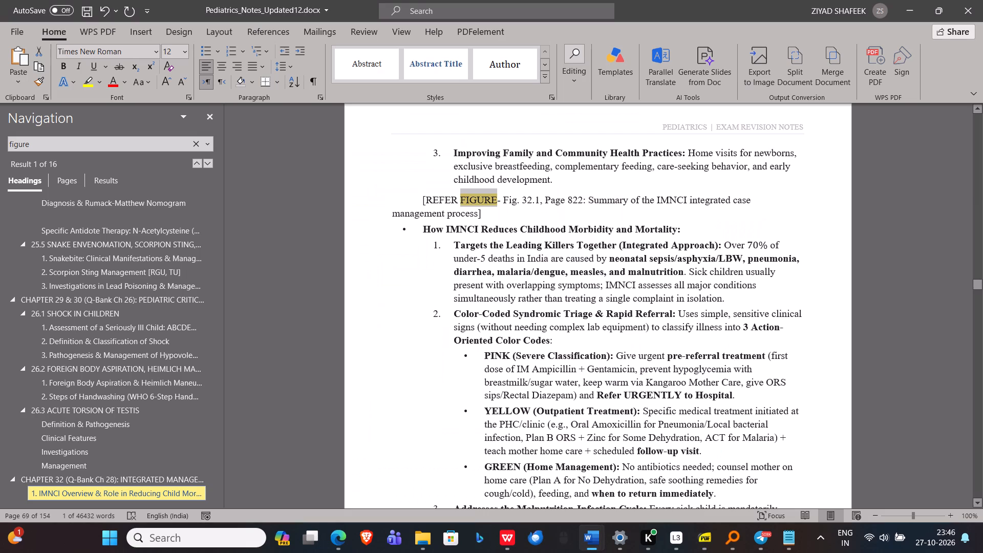
Replace the Fig. 32.1 placeholder above "How IMNCI Reduces Childhood Morbidity and Mortality" with the captured flowchart snip.
drag(570, 220, 424, 199)
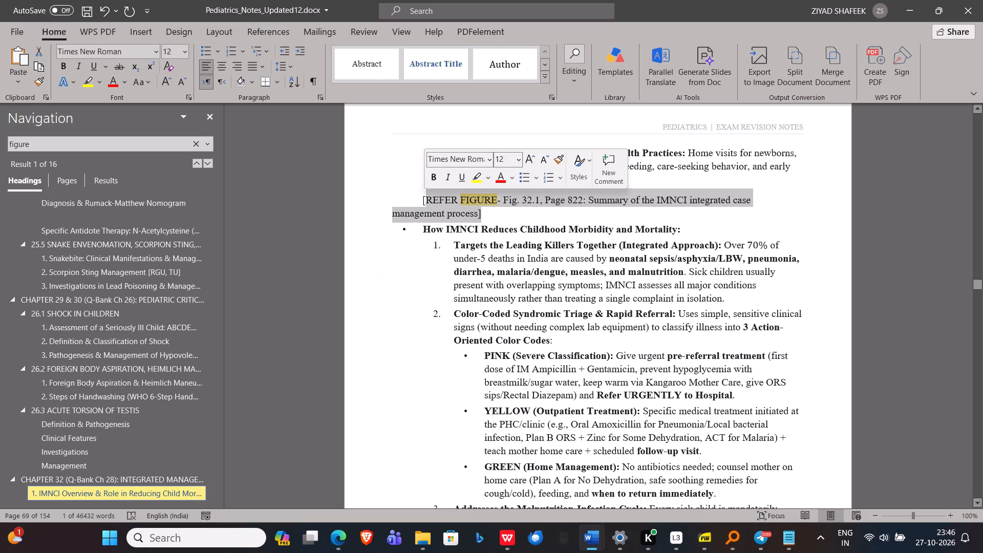
key(BackSpace)
key(BackSpace)
key(ctrl+v)
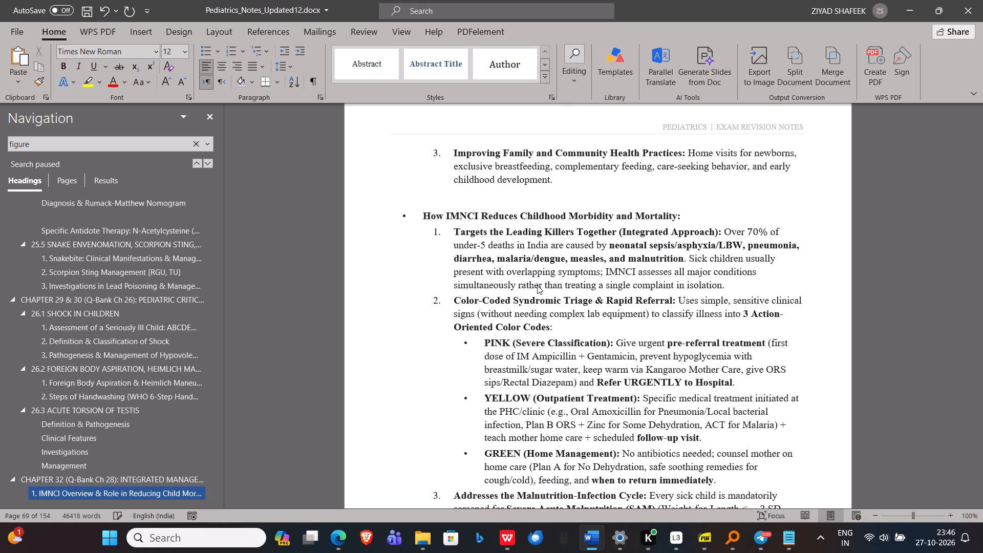
scroll(442, 260, down, 1)
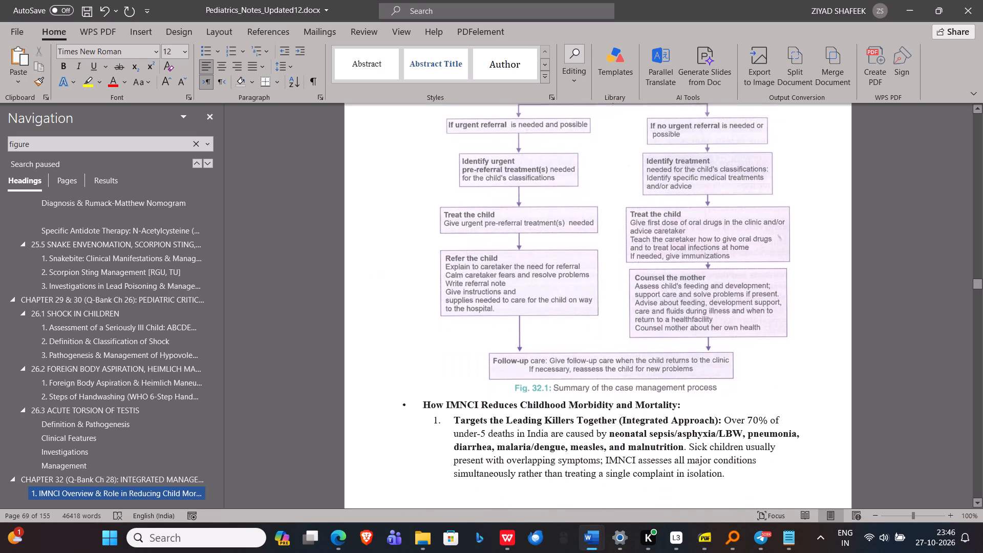
Find the next "figure" placeholder in the notes after the inserted Fig. 32.1.
click(210, 163)
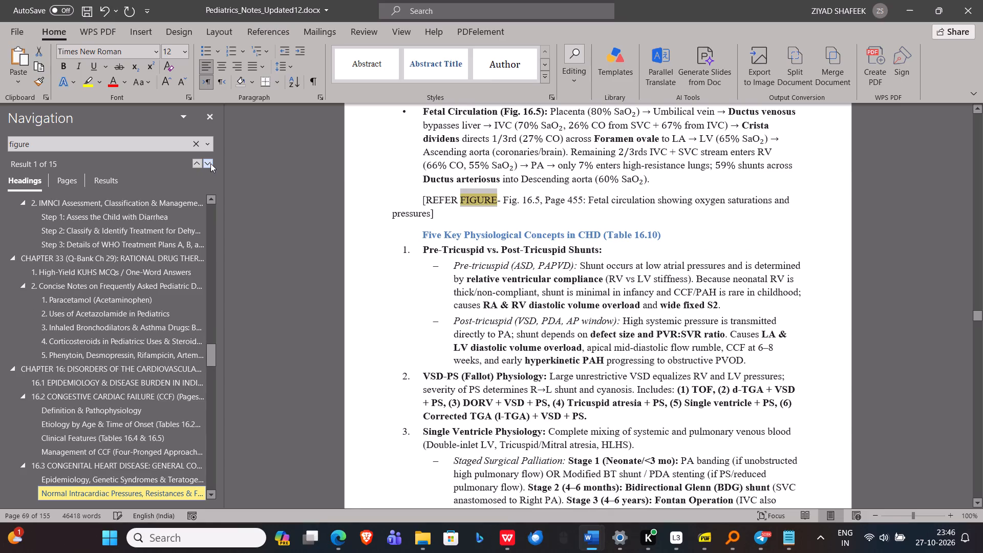
Switch to the Ghai Essential Pediatrics PDF and go to page 455 for Fig. 16.5.
key(alt+Tab)
key(alt+Tab)
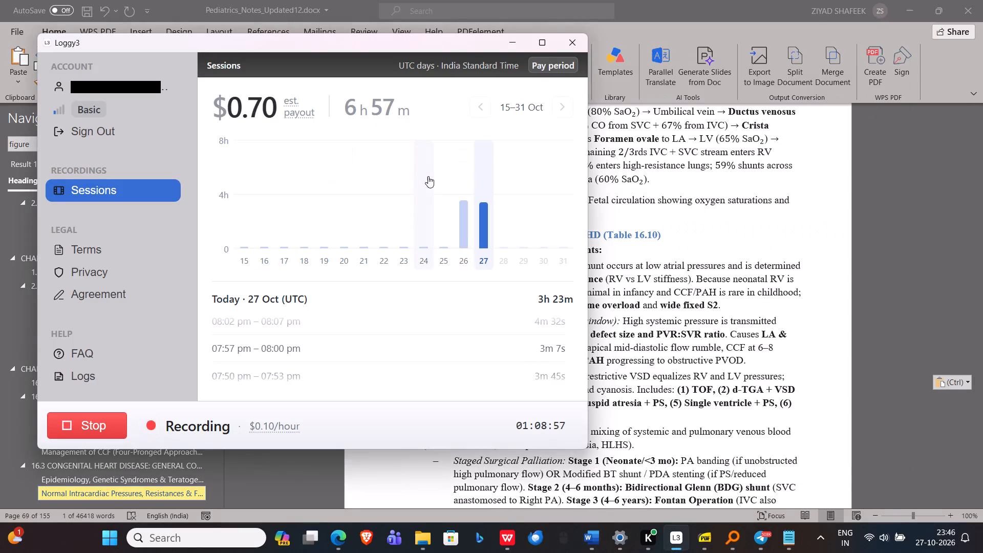
key(alt+Tab)
key(alt+Tab)
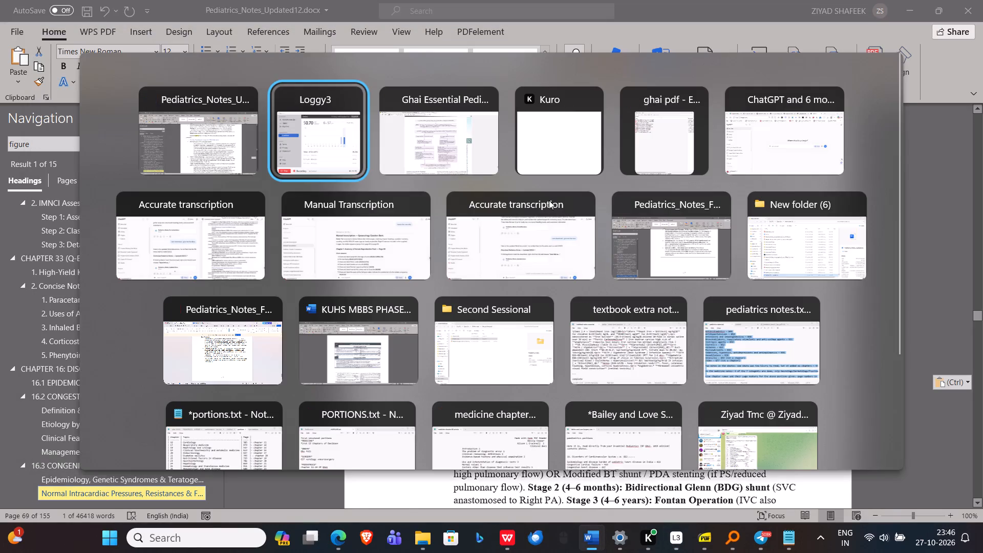
key(alt+Tab)
key(alt+Tab)
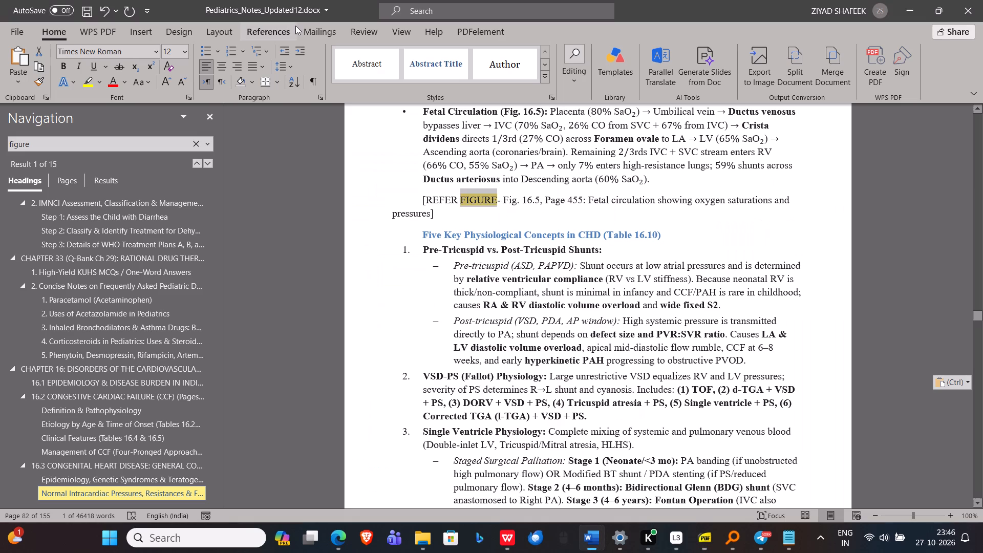
key(alt+Tab)
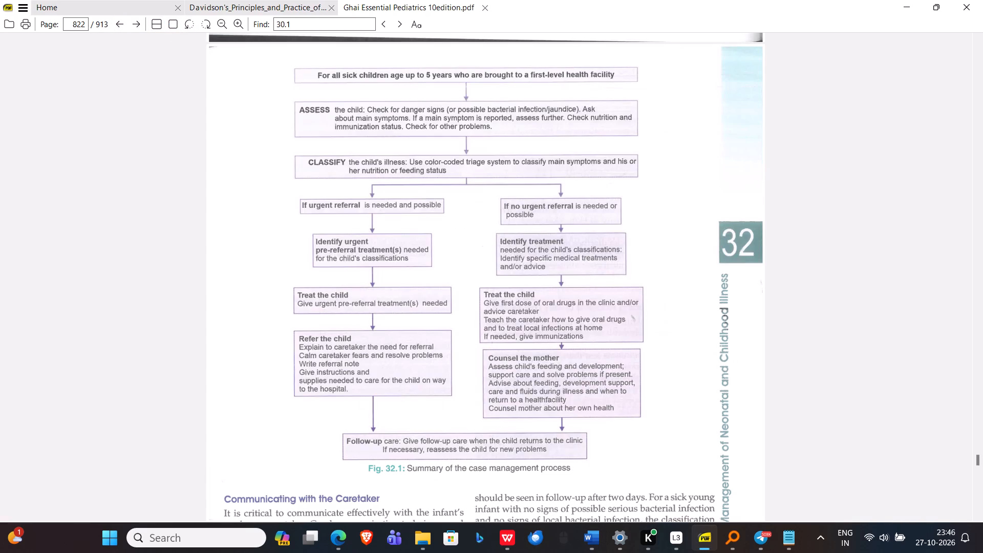
click(78, 24)
text(455)
key(Return)
scroll(538, 204, up, 1)
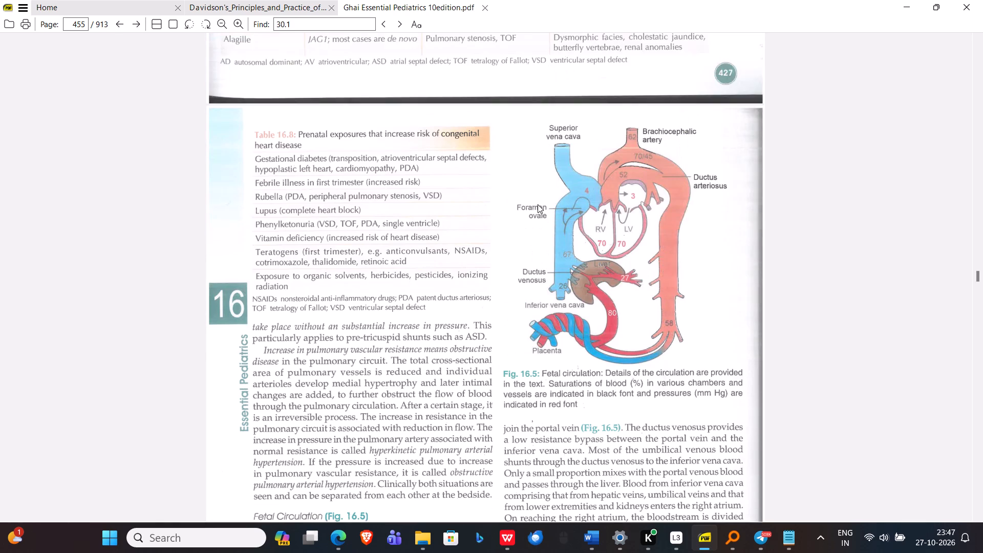
scroll(538, 204, up, 1)
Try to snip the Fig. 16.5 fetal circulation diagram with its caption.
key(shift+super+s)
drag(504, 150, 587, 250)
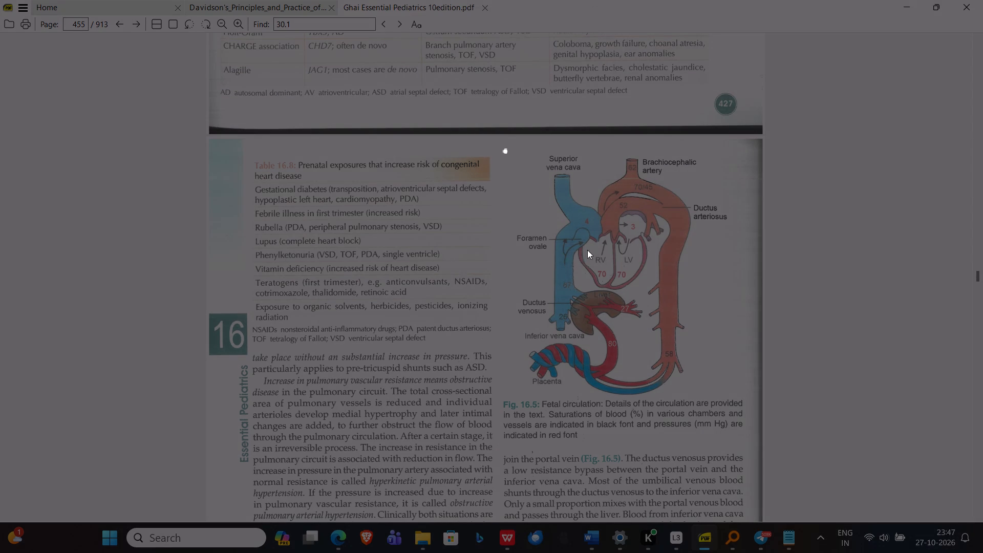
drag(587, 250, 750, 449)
Snip the whole Fig. 16.5 fetal circulation diagram with its caption and return to the Word notes.
key(shift+super+s)
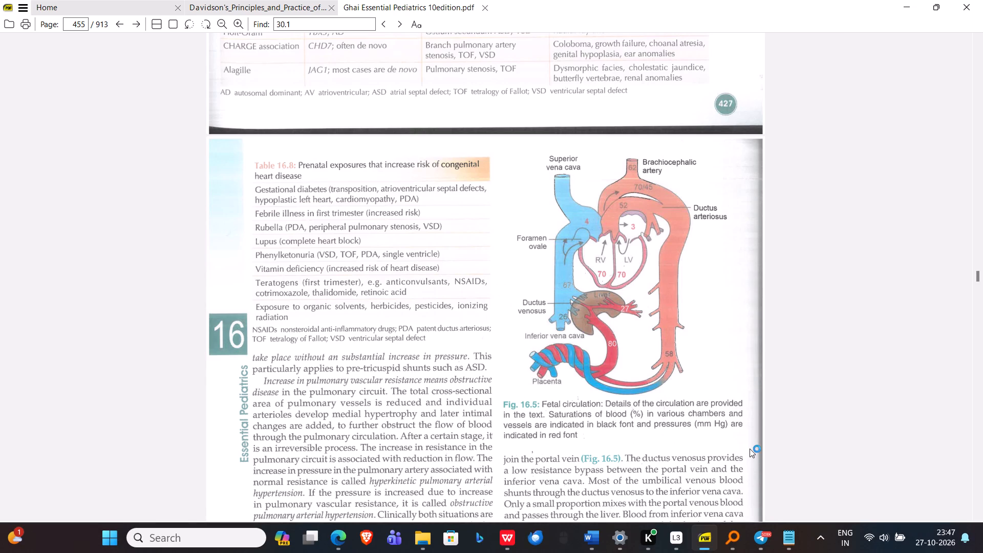
drag(751, 449, 618, 337)
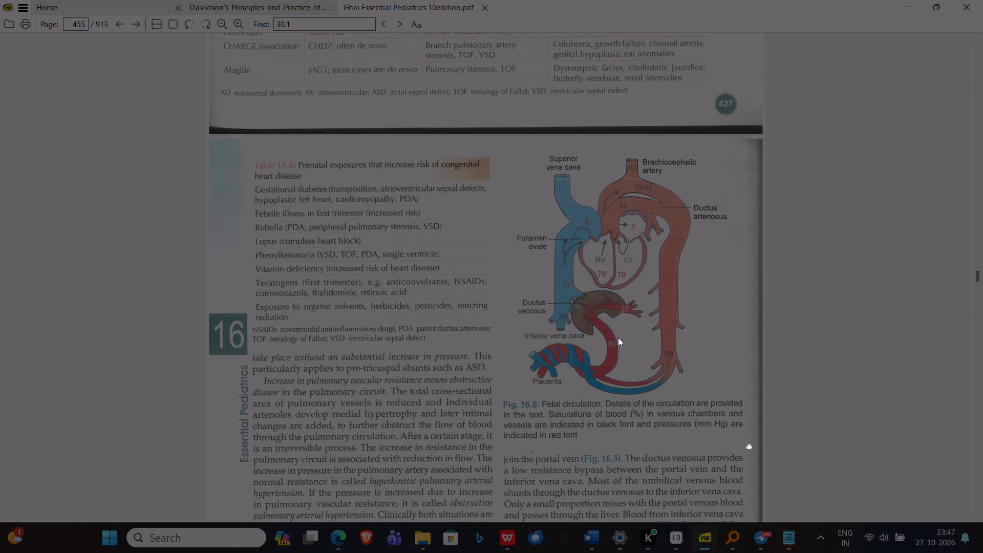
drag(618, 337, 499, 145)
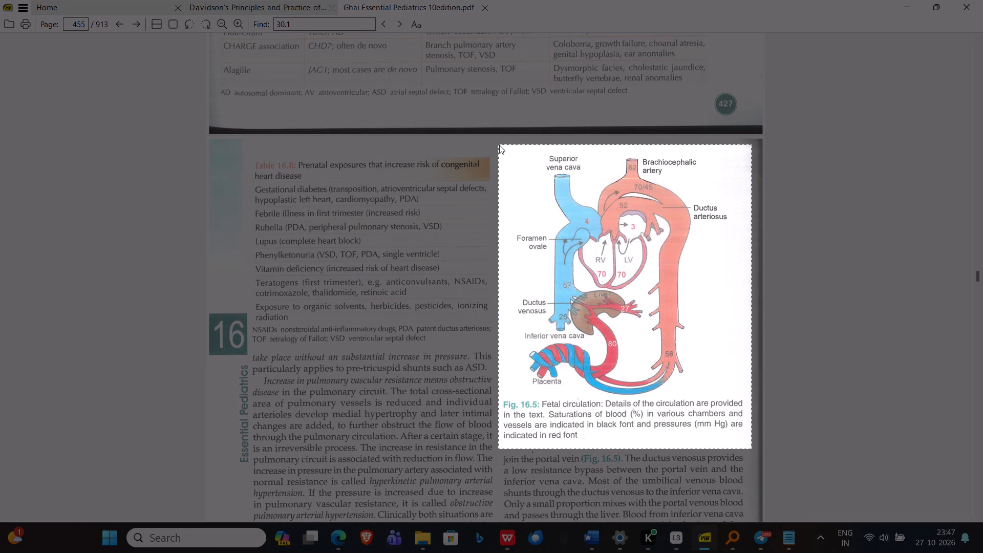
drag(499, 145, 500, 145)
key(alt+Tab)
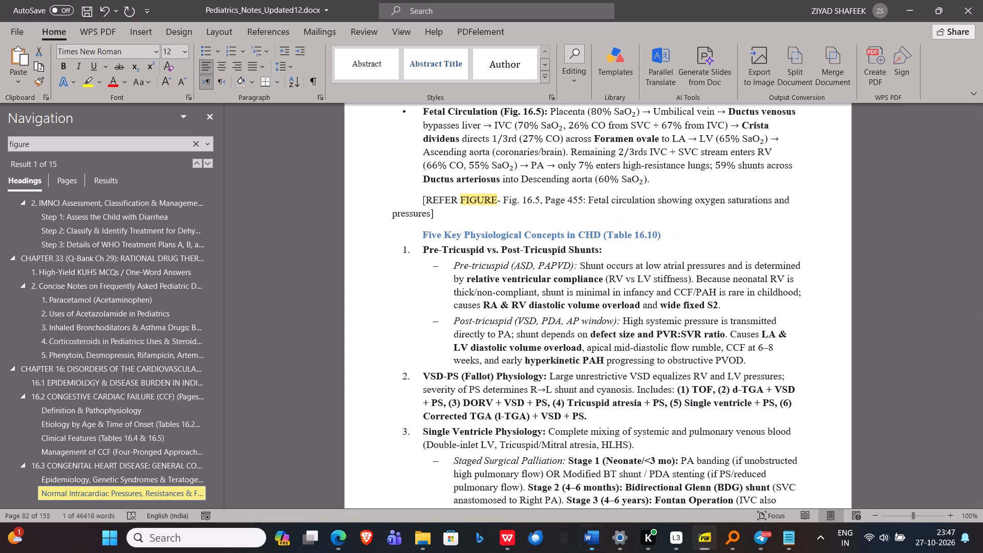
Replace the Fig. 16.5 placeholder with the captured snip and add a line break before the "Five Key Physiological Concepts in CHD" heading.
click(475, 212)
drag(457, 216, 422, 202)
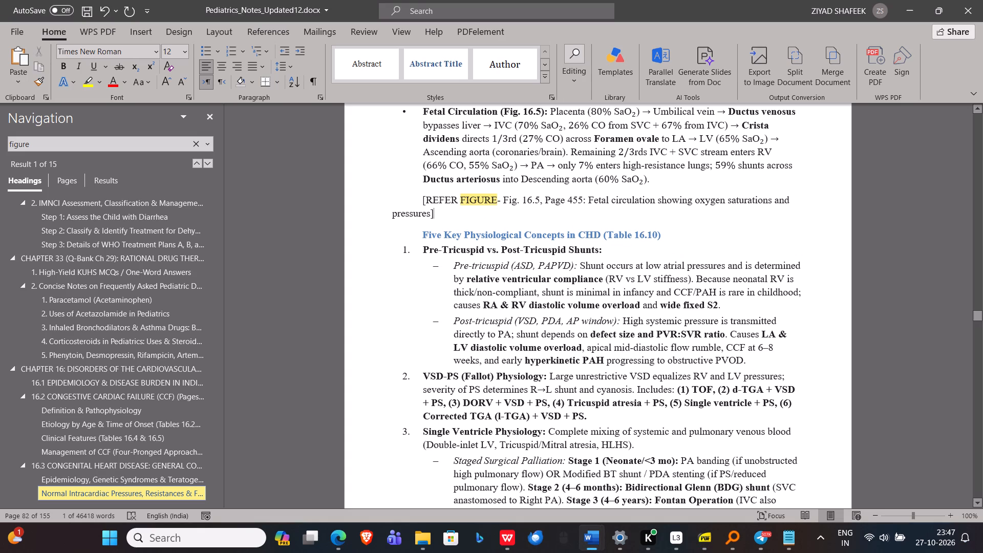
drag(422, 202, 417, 198)
key(ctrl+v)
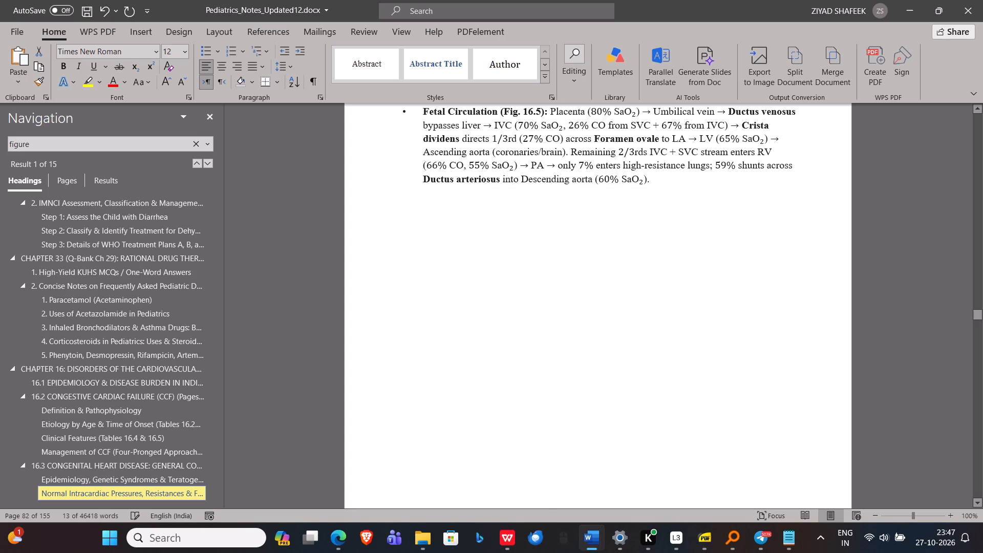
scroll(502, 254, down, 1)
key(Return)
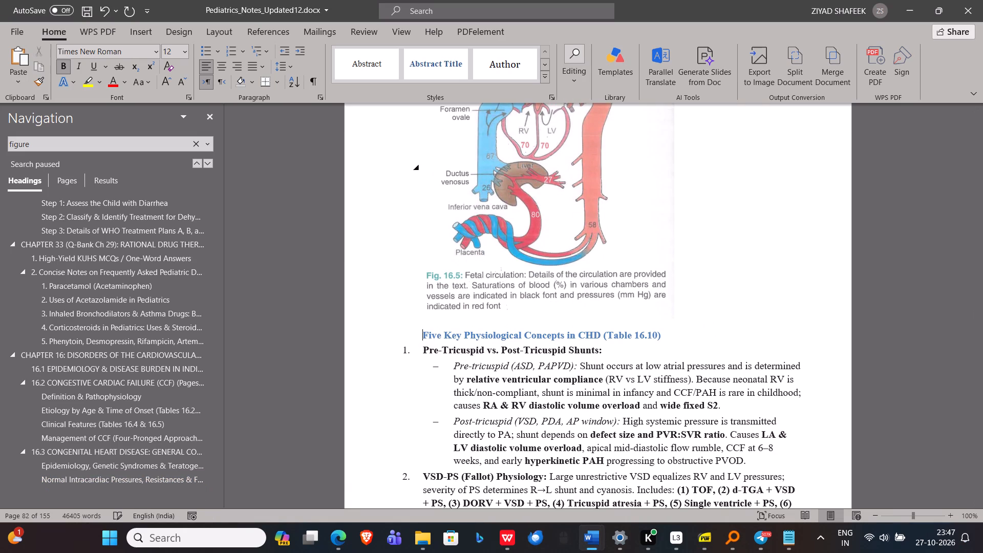
Find the next "figure" placeholder in the notes after the inserted Fig. 16.5.
click(208, 163)
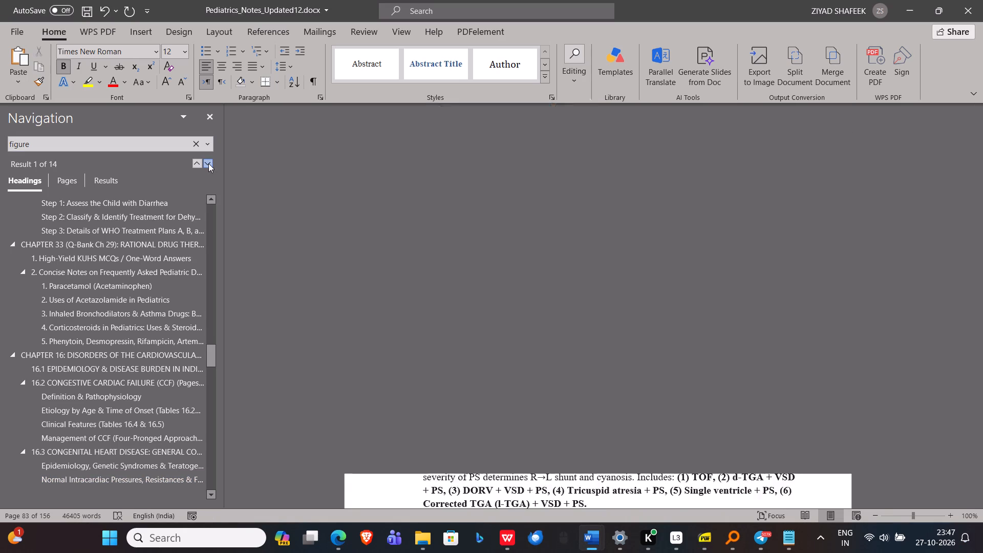
key(Tab)
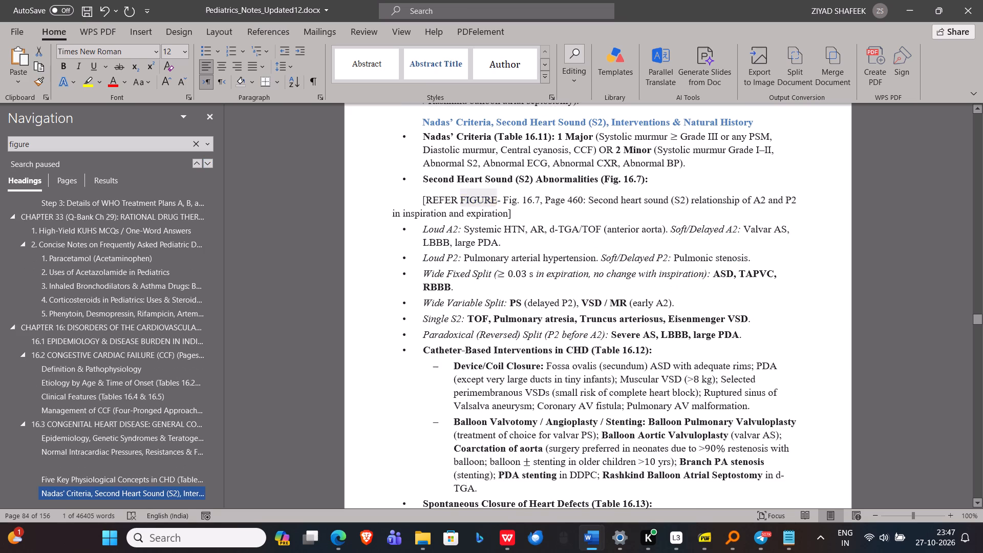
key(ctrl+z)
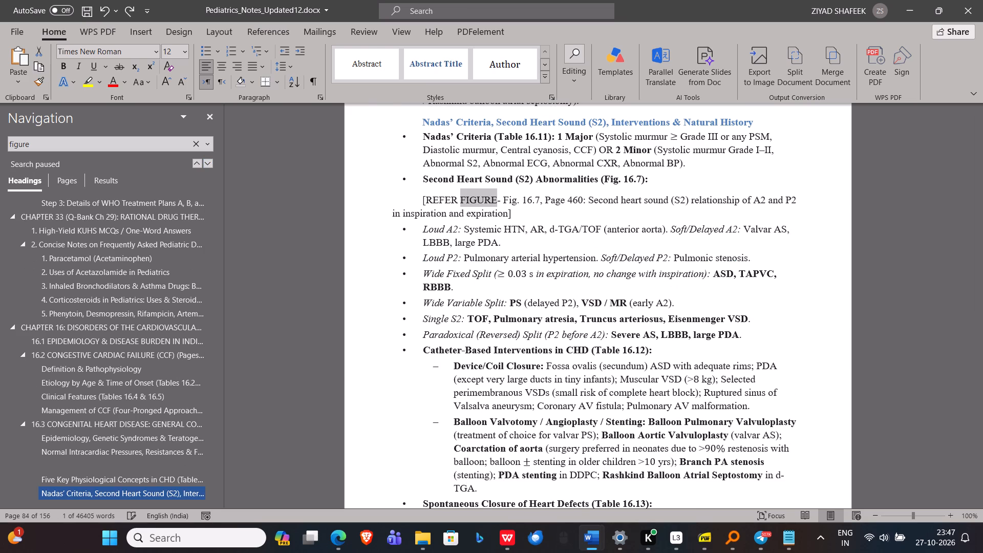
Go to page 460 in the Ghai PDF, snip the Fig. 16.7 second heart sound diagram with its caption, and return to the Word notes.
key(alt+Tab)
scroll(423, 340, down, 7)
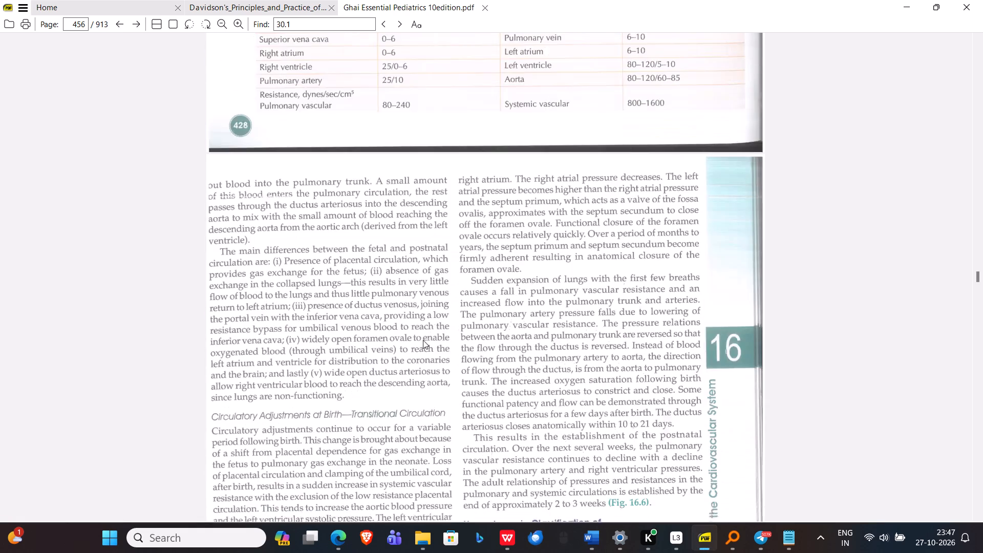
scroll(423, 340, down, 9)
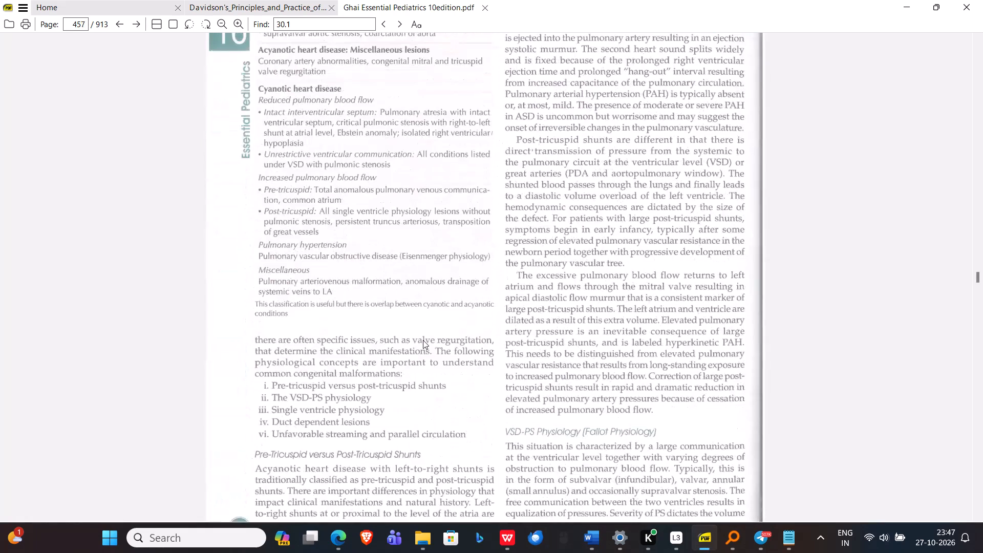
scroll(423, 340, down, 12)
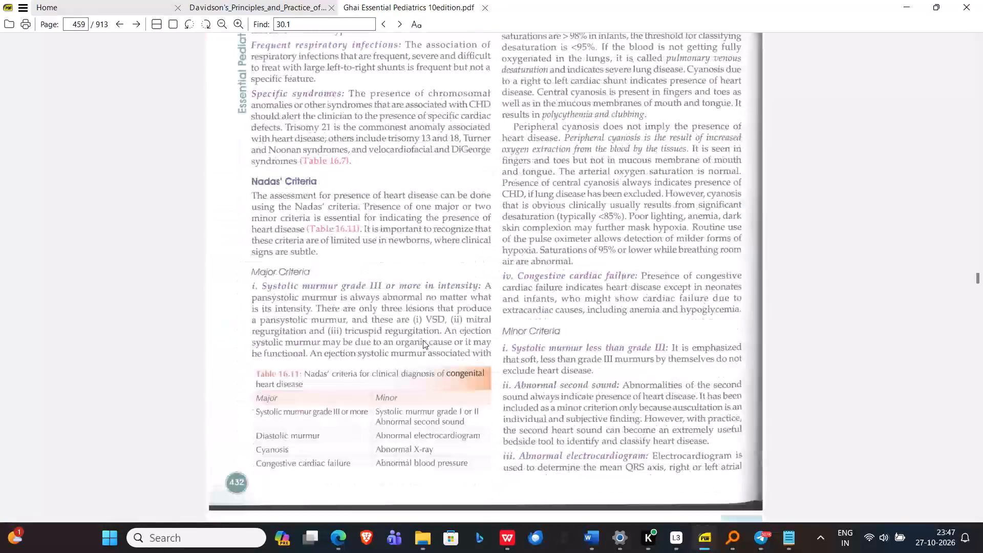
scroll(423, 340, down, 9)
key(shift+super+s)
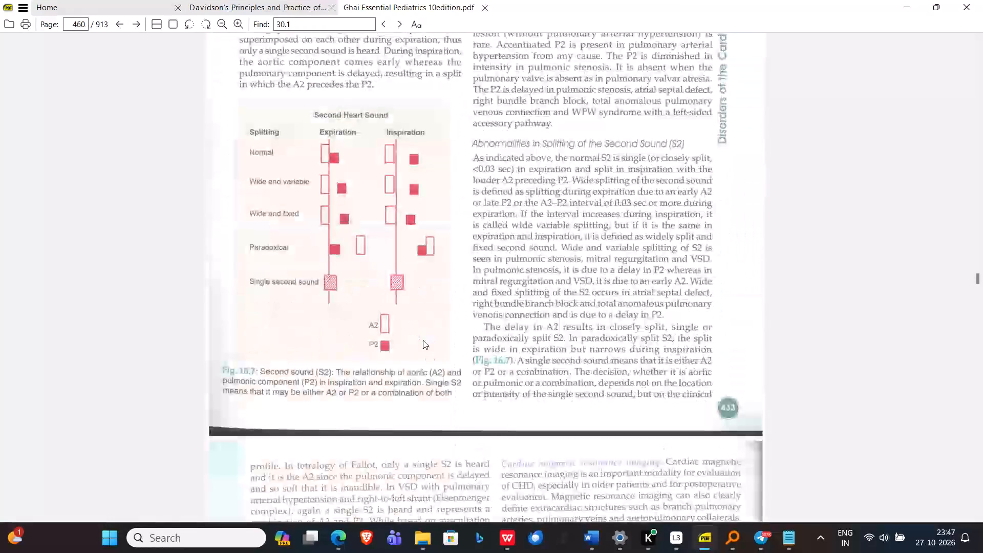
drag(469, 408, 203, 93)
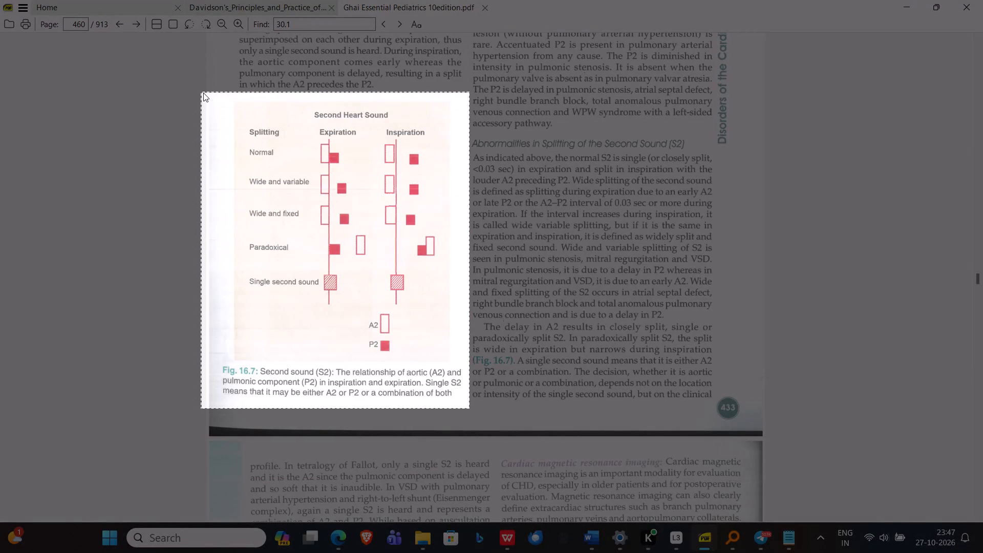
drag(203, 93, 212, 93)
key(alt+Tab)
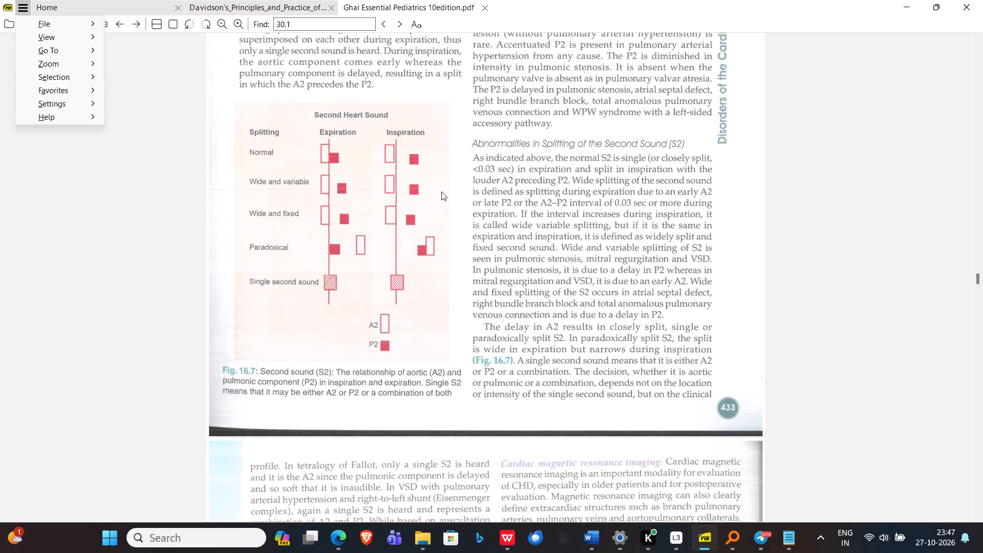
key(alt+Tab)
Replace the Fig. 16.7 placeholder under "Second Heart Sound (S2) Abnormalities" with the captured diagram snip.
drag(575, 206, 432, 200)
click(528, 211)
drag(528, 211, 431, 202)
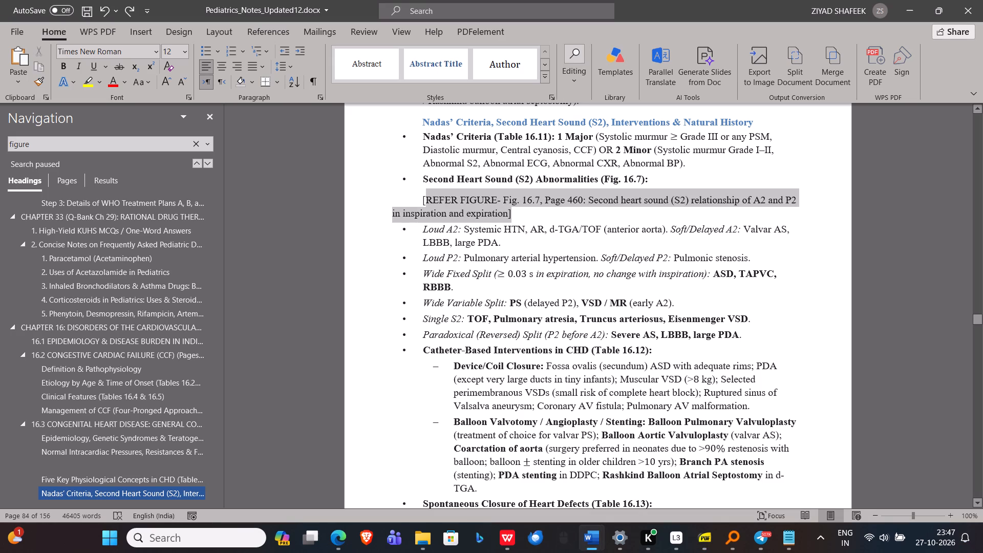
drag(431, 202, 430, 202)
key(BackSpace)
key(BackSpace)
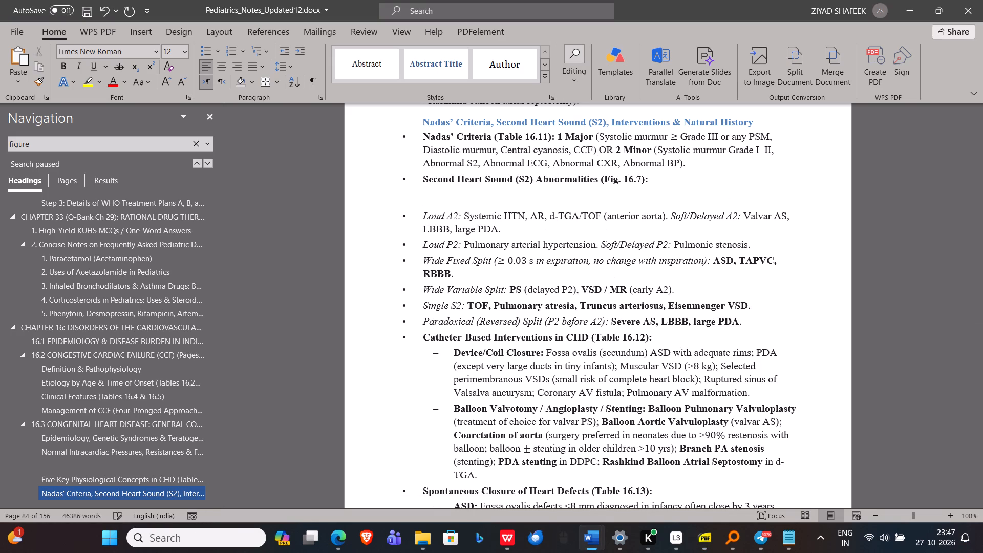
key(BackSpace)
key(ctrl+v)
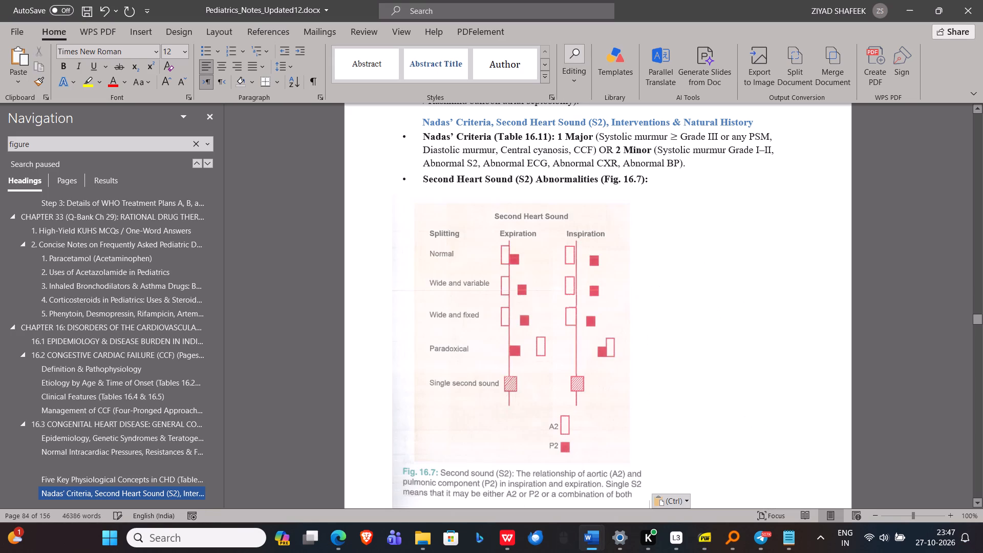
click(572, 329)
scroll(572, 329, down, 1)
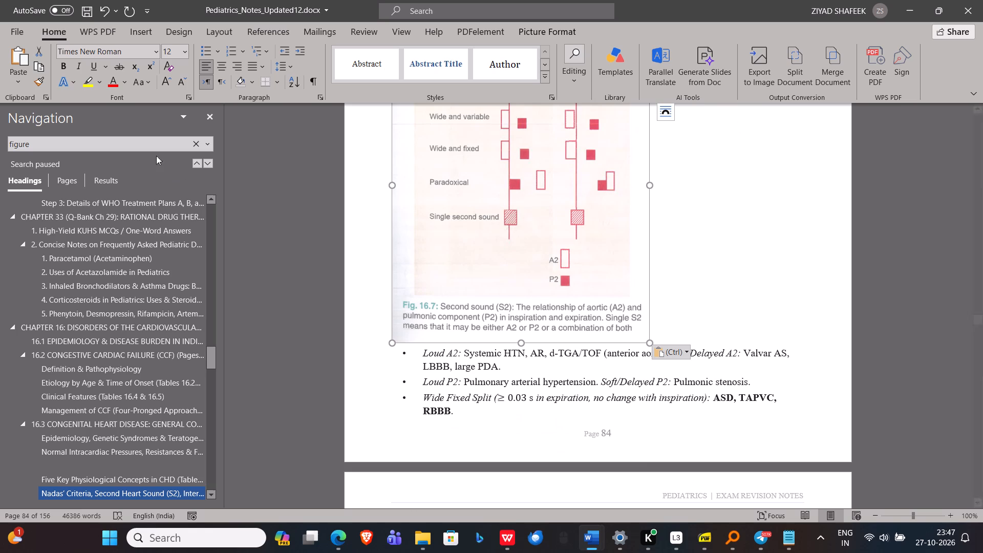
Find the next "figure" placeholder in the notes after the inserted Fig. 16.7.
click(213, 162)
click(208, 163)
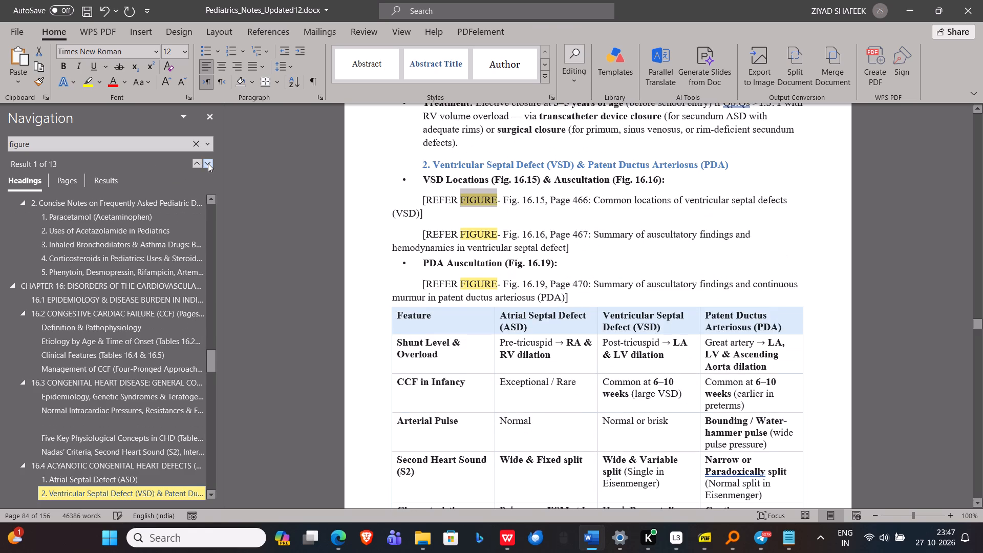
Switch to the Ghai Essential Pediatrics PDF and go to Fig. 16.15 on page 466.
key(alt+Tab)
scroll(445, 260, down, 7)
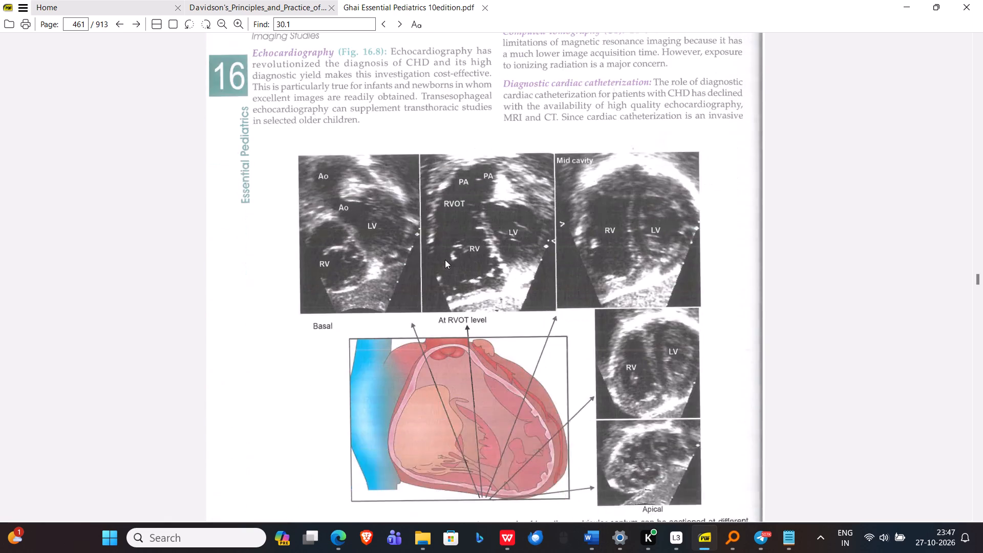
scroll(445, 260, down, 5)
scroll(445, 260, up, 2)
scroll(445, 260, down, 6)
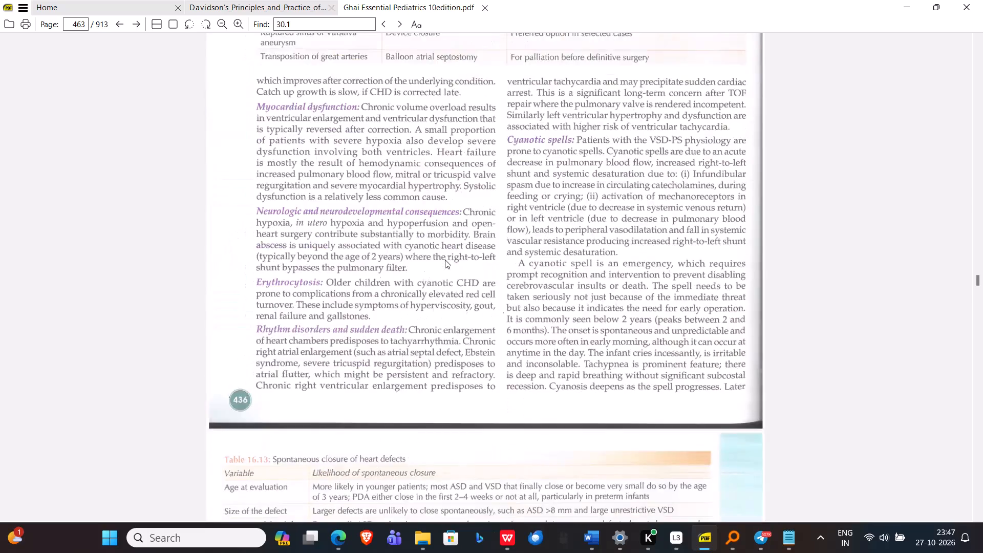
scroll(445, 260, down, 17)
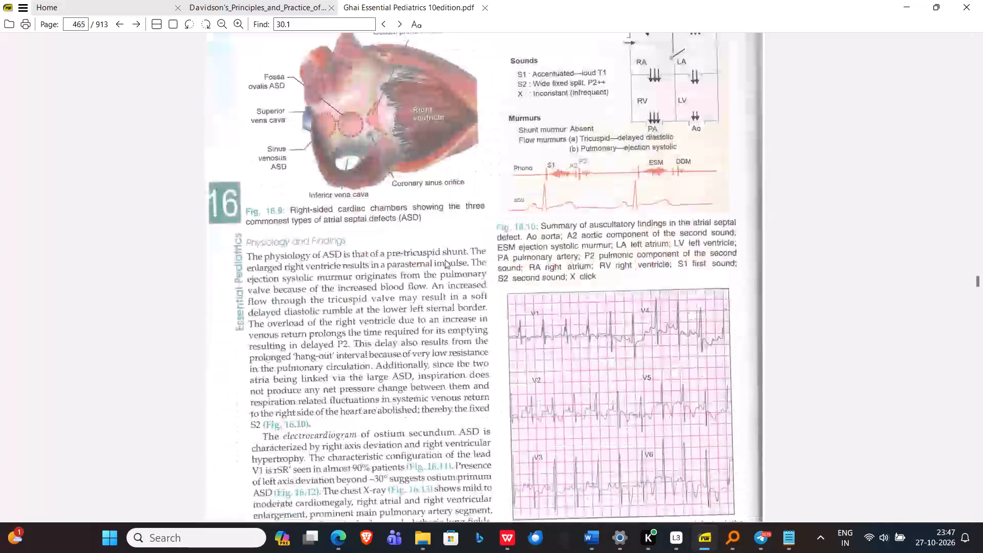
scroll(445, 260, down, 9)
scroll(534, 187, down, 2)
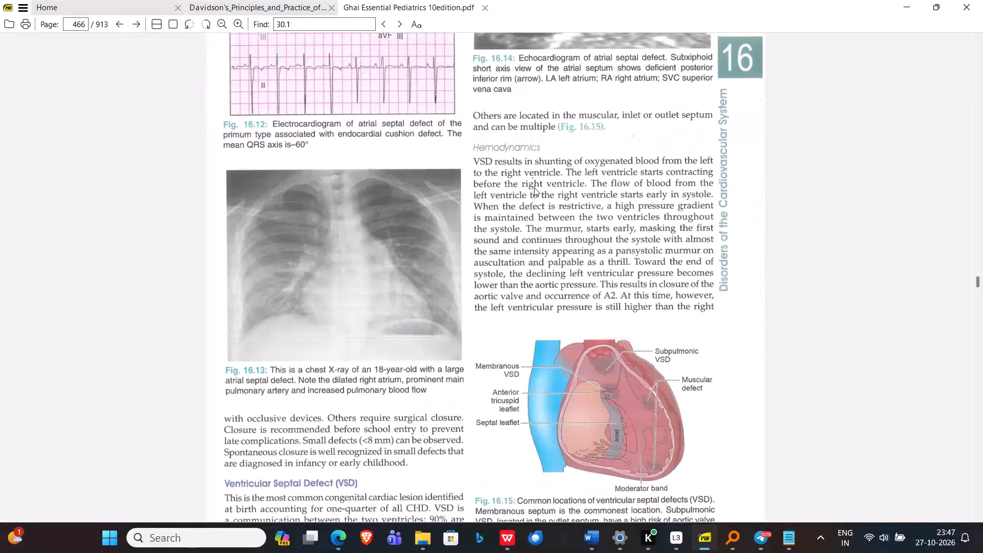
scroll(534, 187, down, 1)
scroll(534, 187, up, 1)
scroll(534, 187, down, 1)
Snip the Fig. 16.15 diagram of common ventricular septal defect locations with its caption and return to the Word notes.
key(shift+super+s)
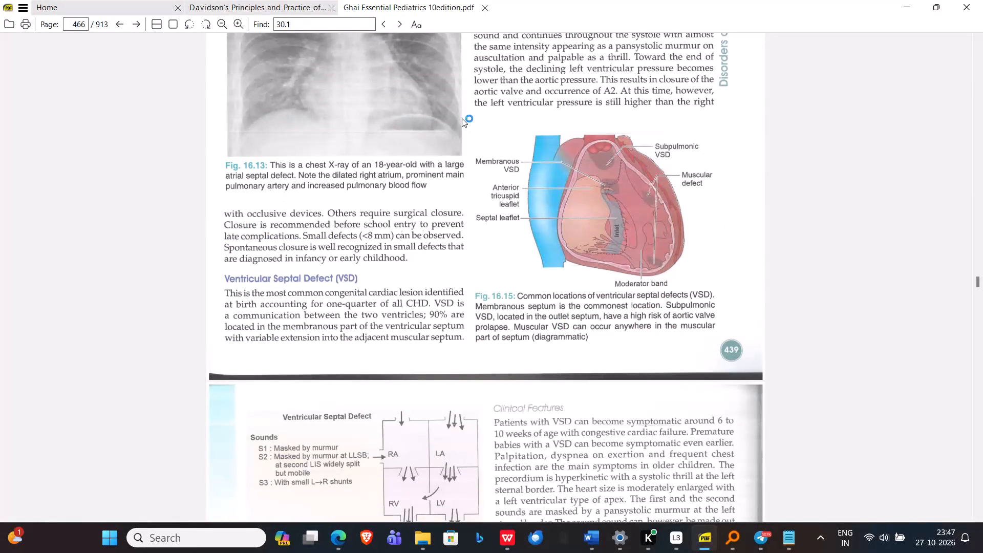
drag(467, 123, 709, 347)
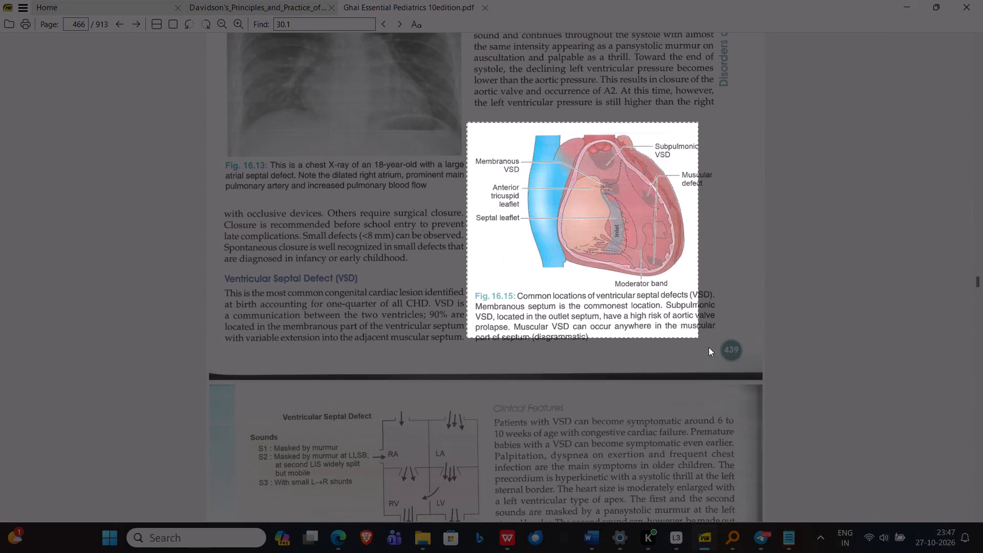
drag(709, 347, 720, 349)
key(alt+Tab)
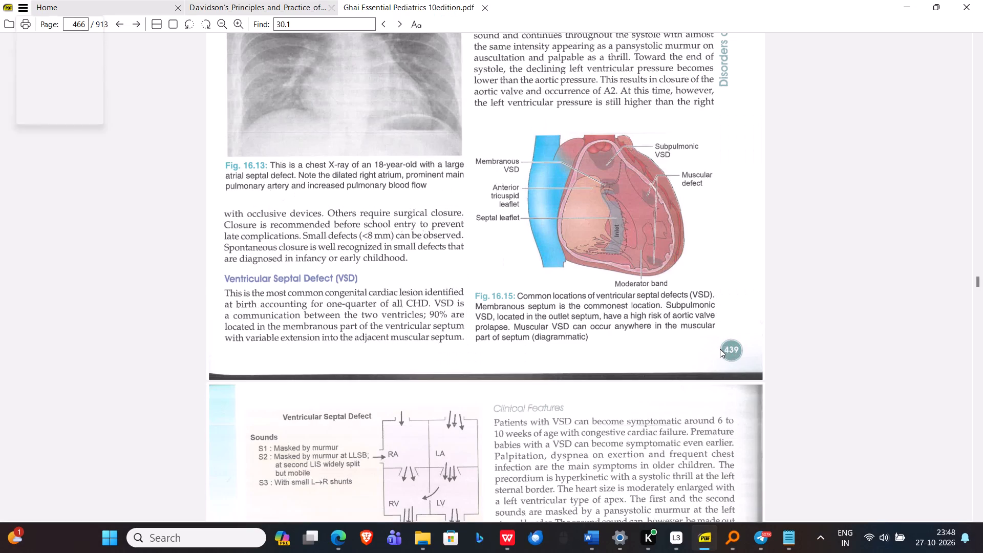
key(alt+Tab)
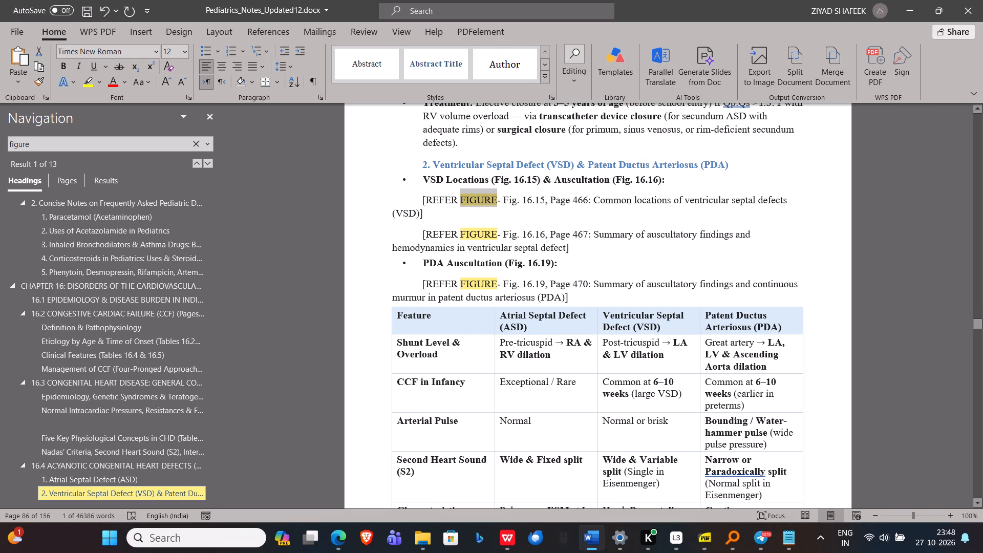
Replace the Fig. 16.15 placeholder under "VSD Locations (Fig. 16.15) & Auscultation (Fig. 16.16)" with the captured ventricular septal defect diagram.
drag(536, 215, 428, 200)
key(BackSpace)
key(BackSpace)
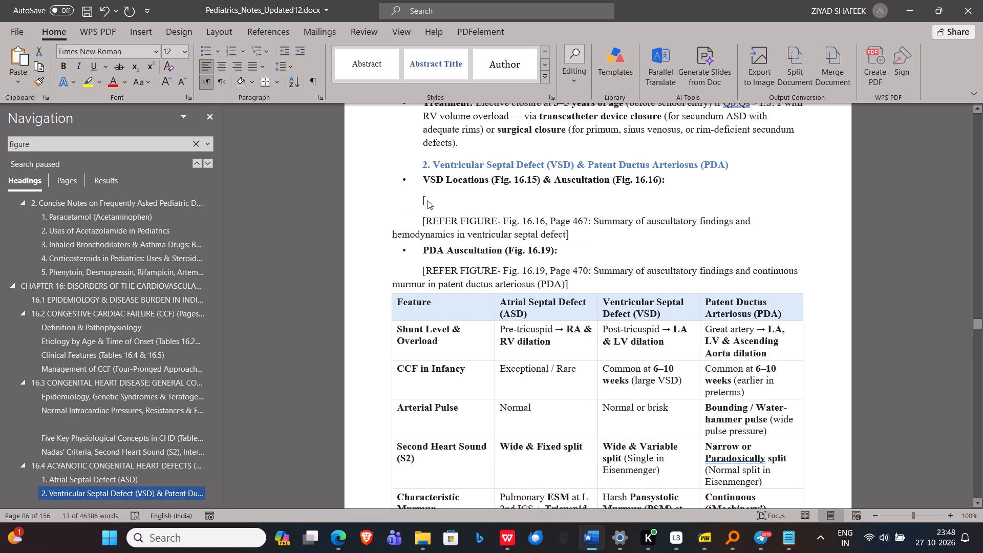
key(ctrl+v)
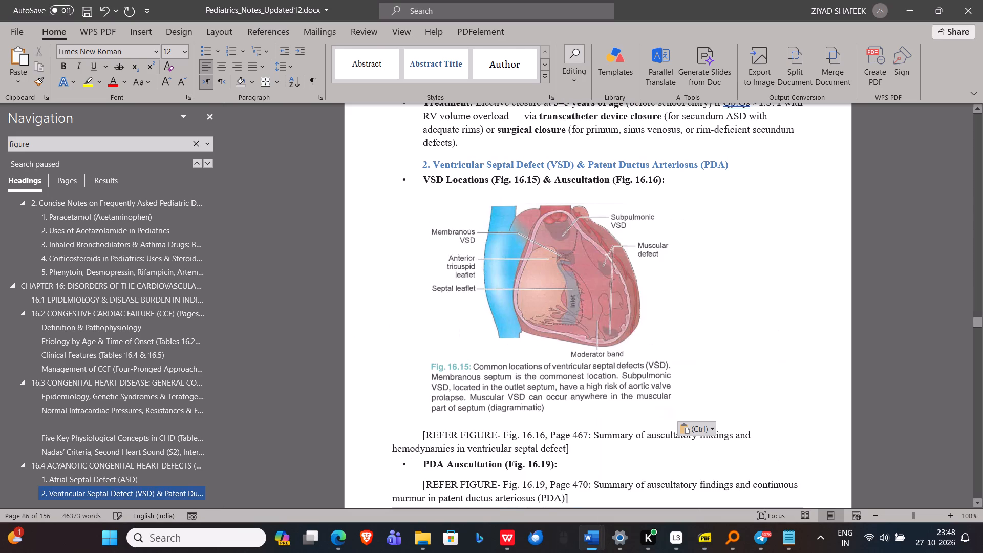
Switch to the Ghai Essential Pediatrics PDF and go to Fig. 16.16 on page 467.
key(alt+Tab)
scroll(389, 239, down, 3)
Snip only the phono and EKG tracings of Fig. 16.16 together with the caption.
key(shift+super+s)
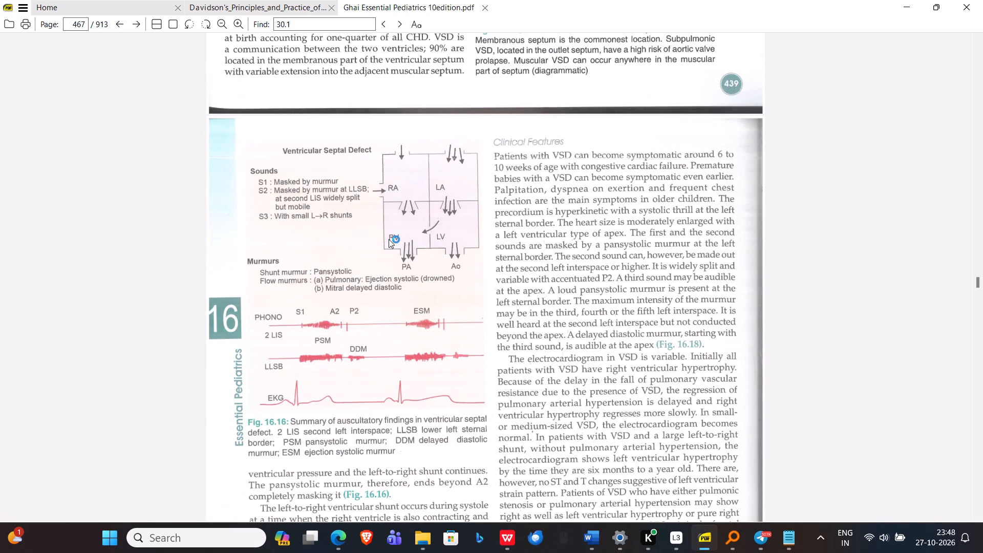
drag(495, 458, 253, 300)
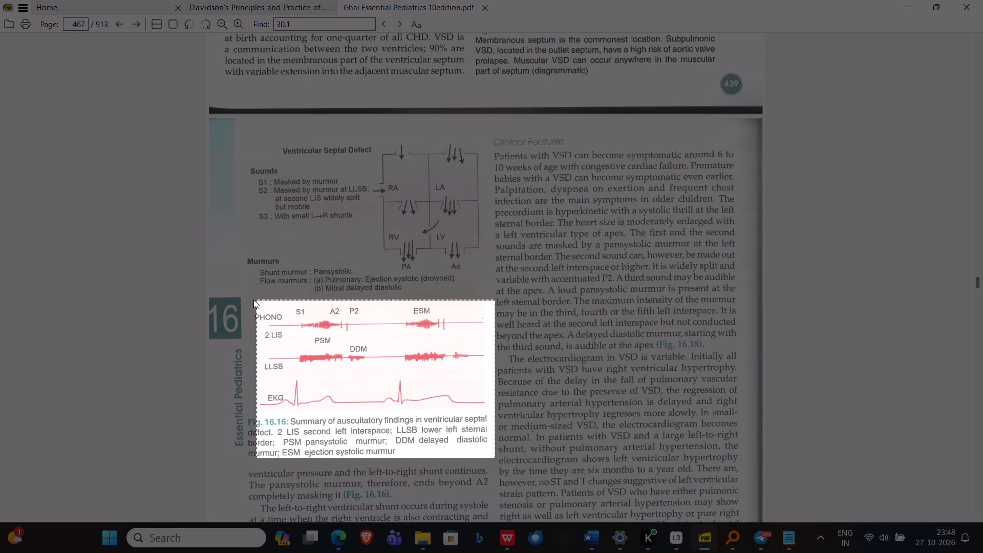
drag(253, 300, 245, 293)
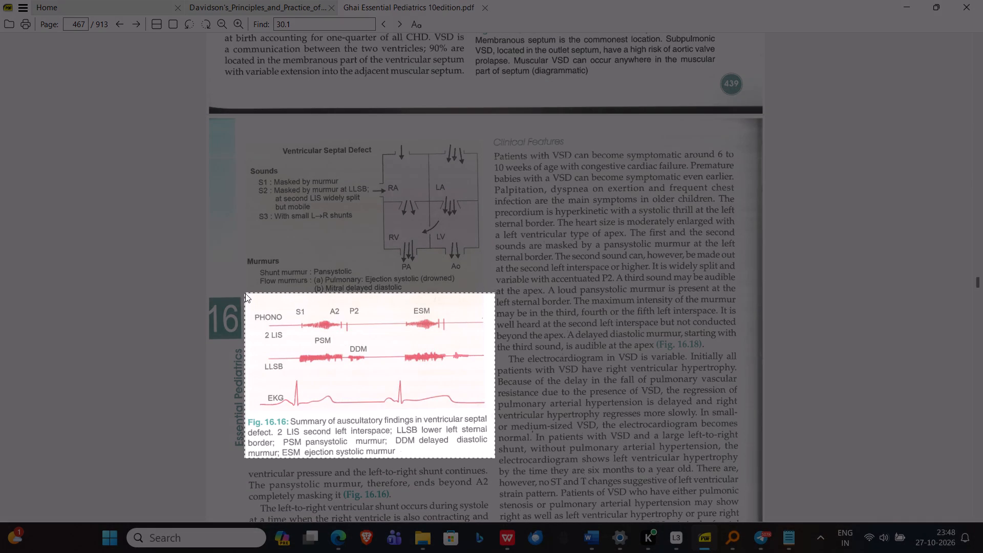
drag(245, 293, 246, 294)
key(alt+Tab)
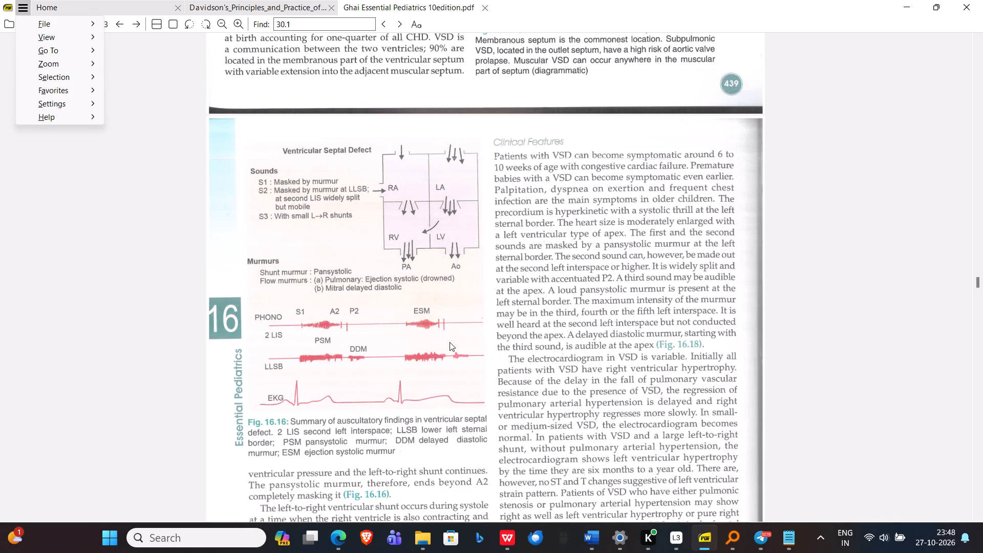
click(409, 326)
Snip the whole Fig. 16.16, from the "Ventricular Septal Defect" heading through its caption, and return to the Word notes.
key(shift+super+s)
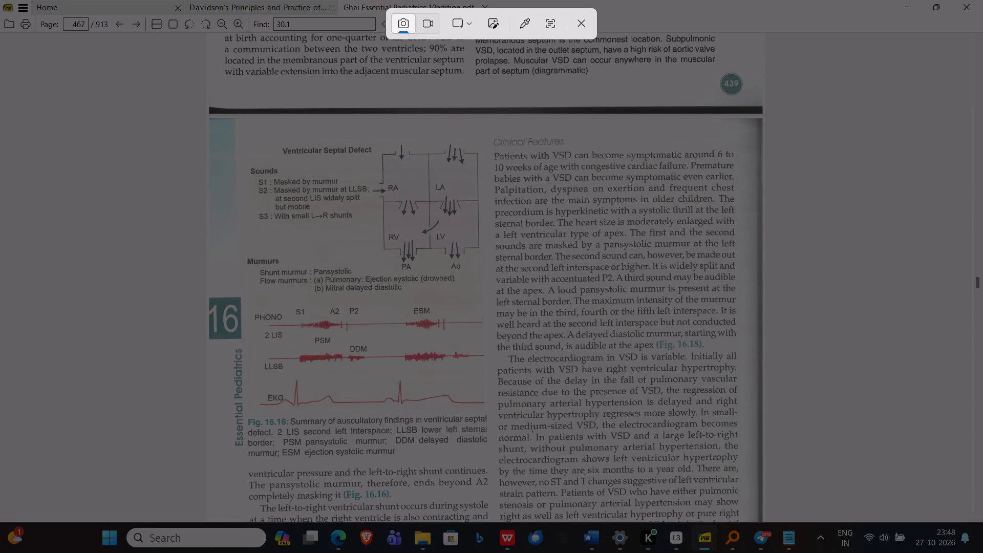
drag(242, 133, 493, 482)
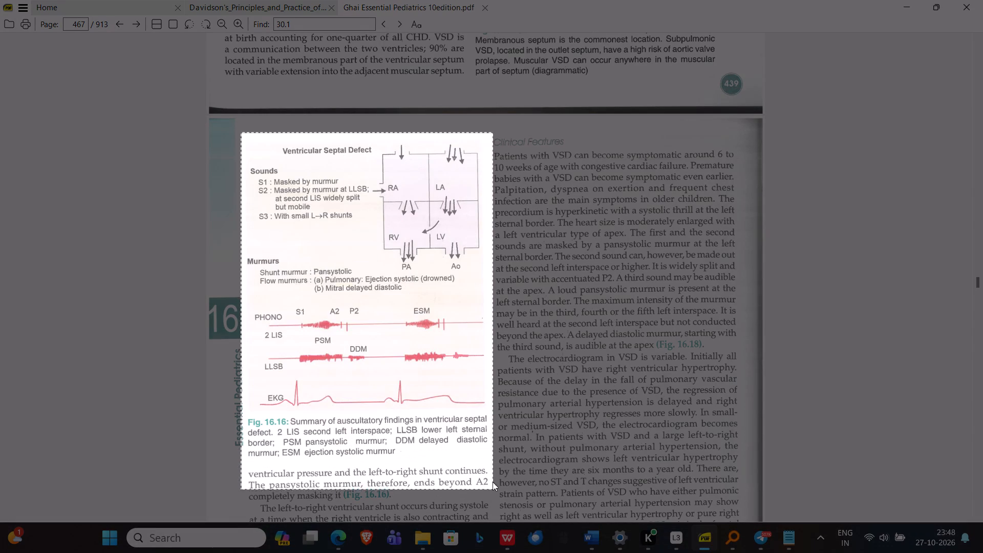
drag(493, 482, 495, 466)
key(alt+Tab)
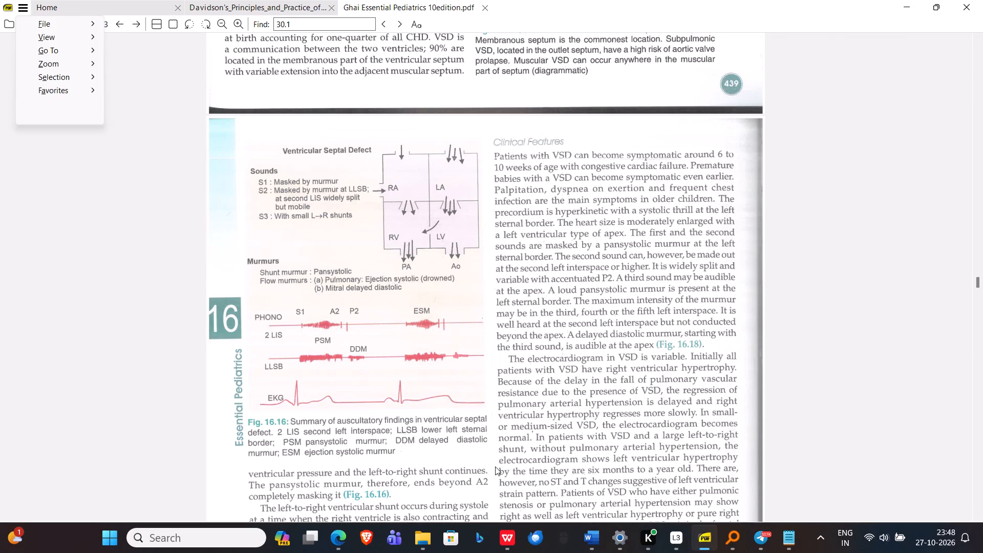
key(alt+Tab)
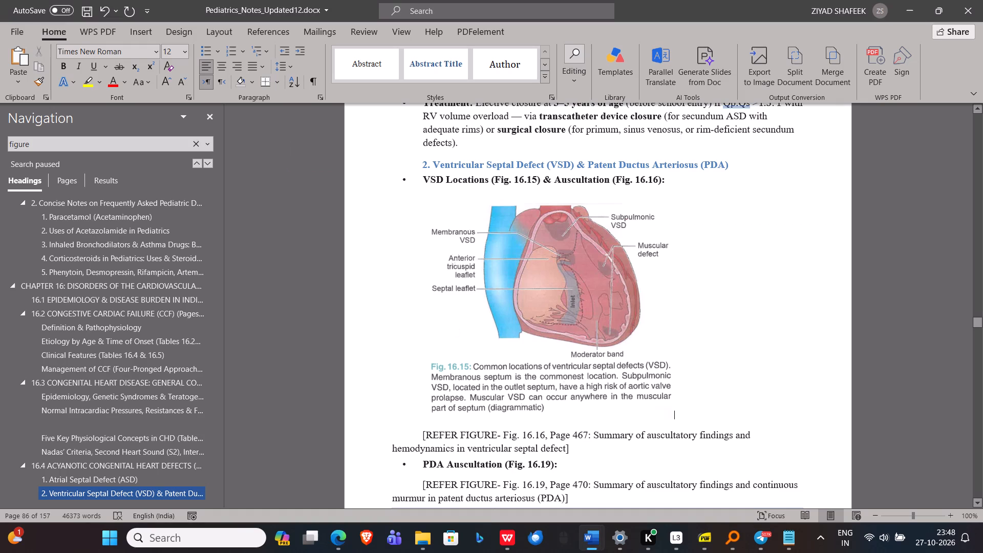
Delete the Fig. 16.16 placeholder and paste the captured figure on a new line below the Fig. 16.15 image.
drag(598, 448, 423, 437)
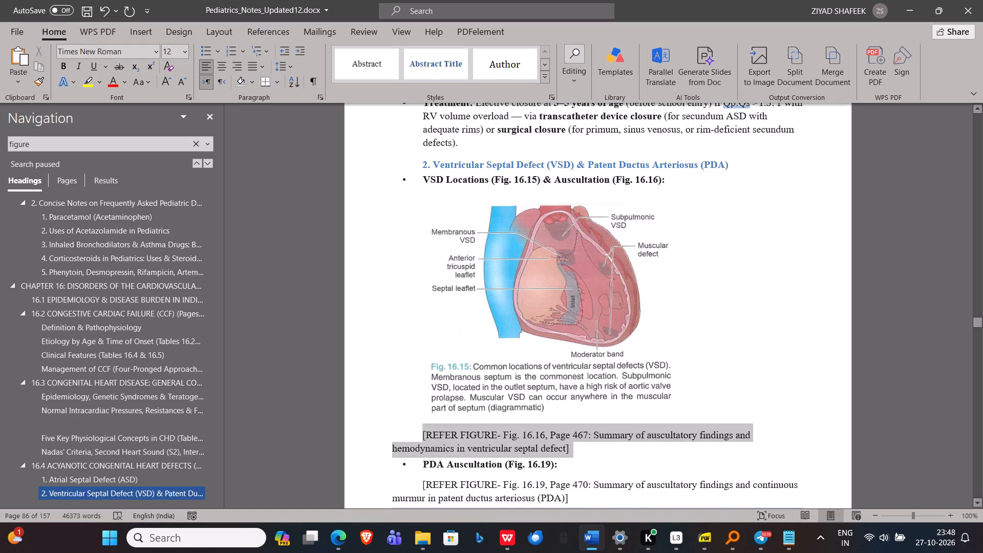
key(BackSpace)
click(704, 407)
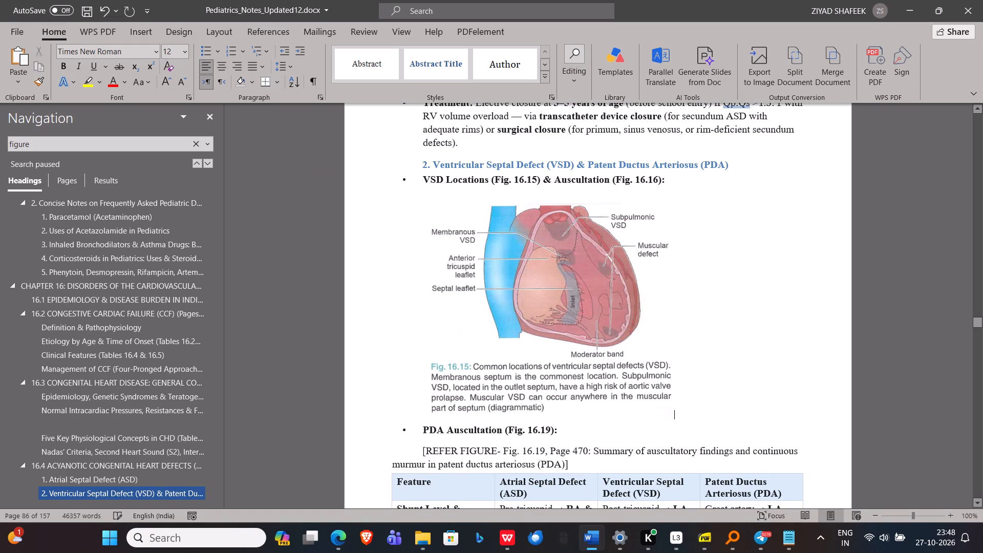
key(Return)
key(ctrl+v)
Check the Fig. 16.19 placeholder in the notes, then switch to the Ghai PDF and go to that figure on page 470.
scroll(704, 407, down, 1)
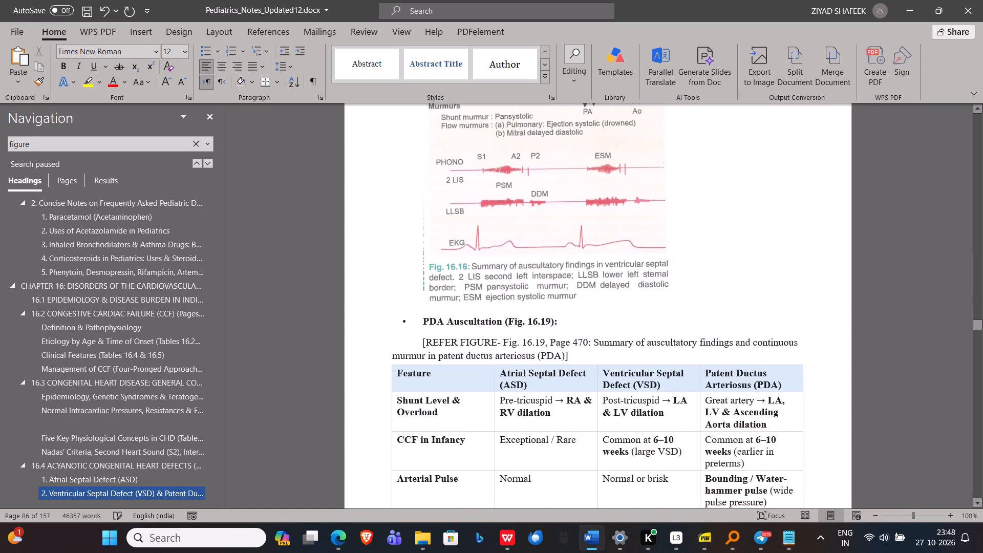
scroll(704, 407, down, 1)
key(alt+Tab)
scroll(586, 377, down, 7)
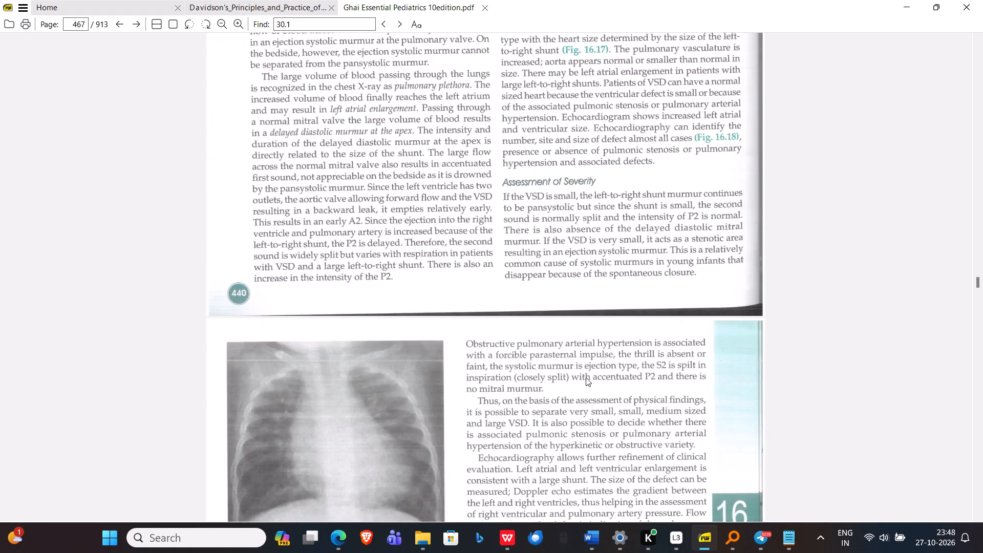
scroll(586, 377, down, 2)
key(shift+super+s)
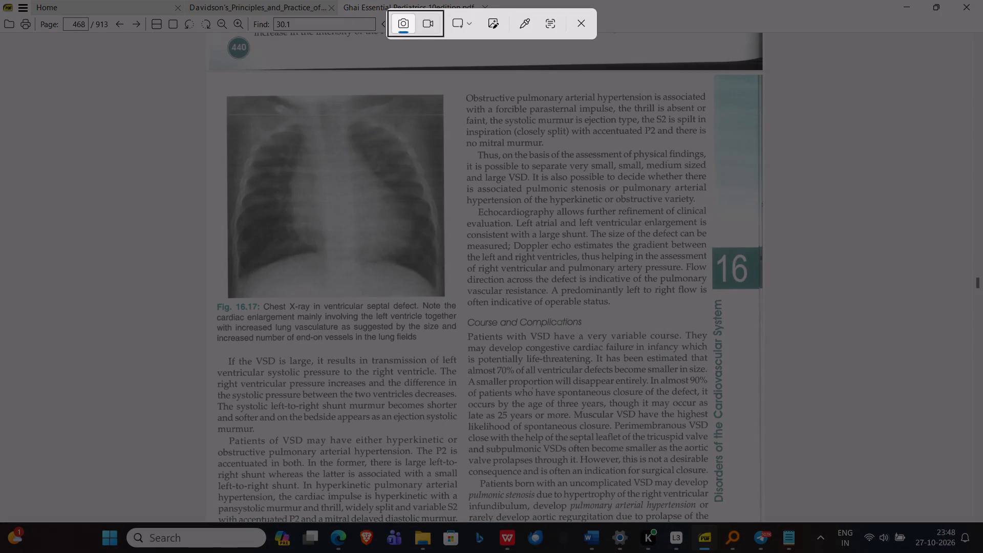
click(586, 29)
scroll(576, 323, down, 6)
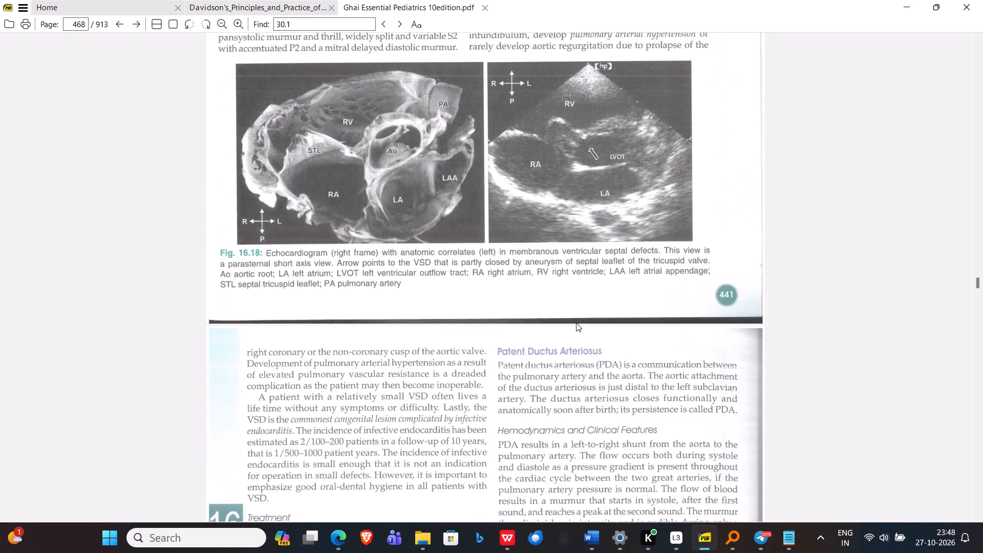
scroll(576, 323, down, 17)
scroll(576, 323, up, 1)
scroll(576, 323, down, 4)
Start a screen snip of Fig. 16.19, the patent ductus arteriosus auscultatory findings, in the Ghai PDF.
key(shift+super+s)
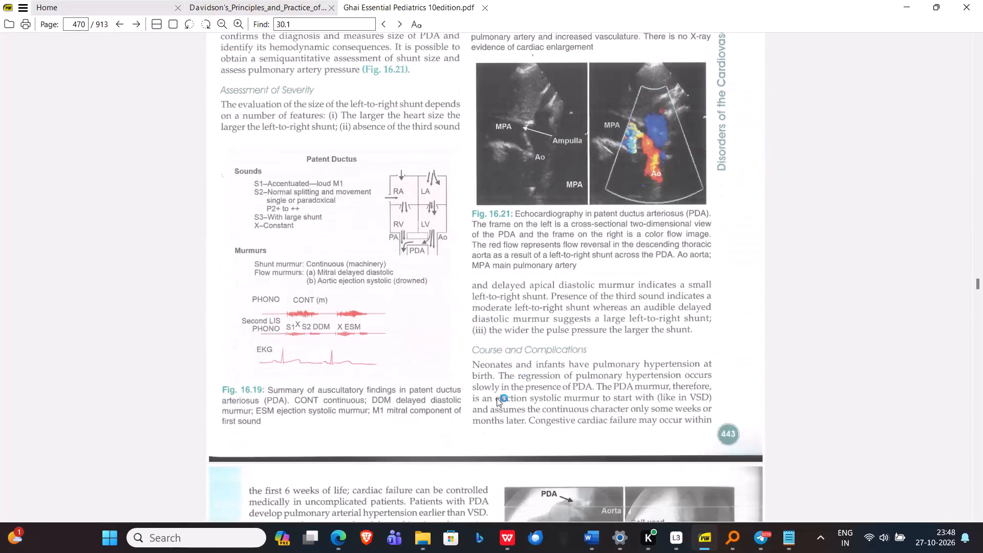
click(474, 437)
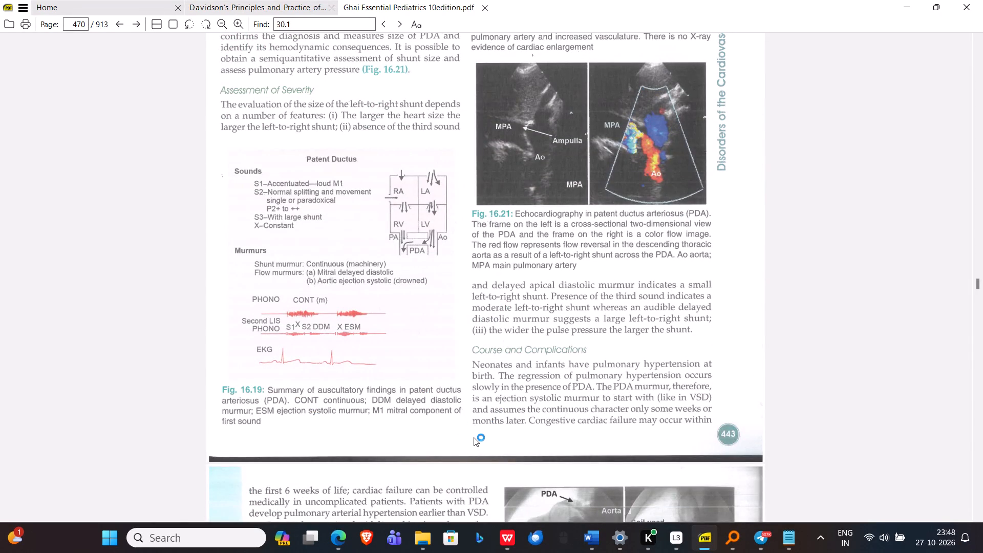
key(shift+super+s)
click(286, 2)
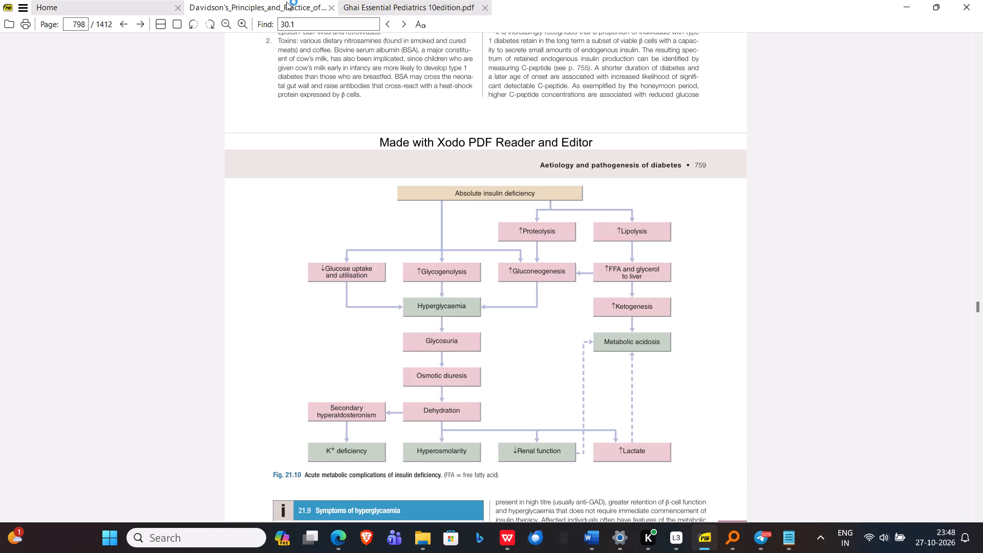
click(411, 0)
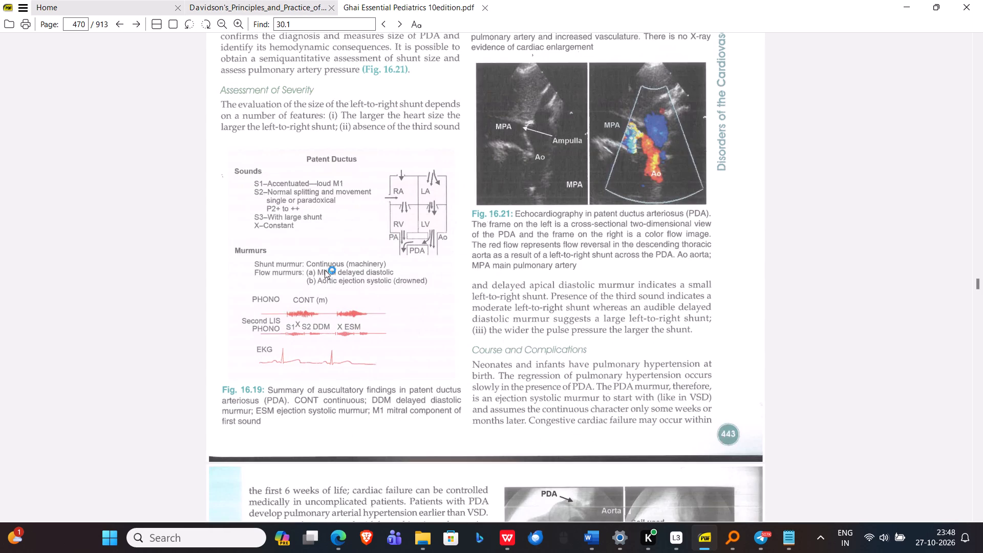
key(shift+super+s)
key(alt+Tab)
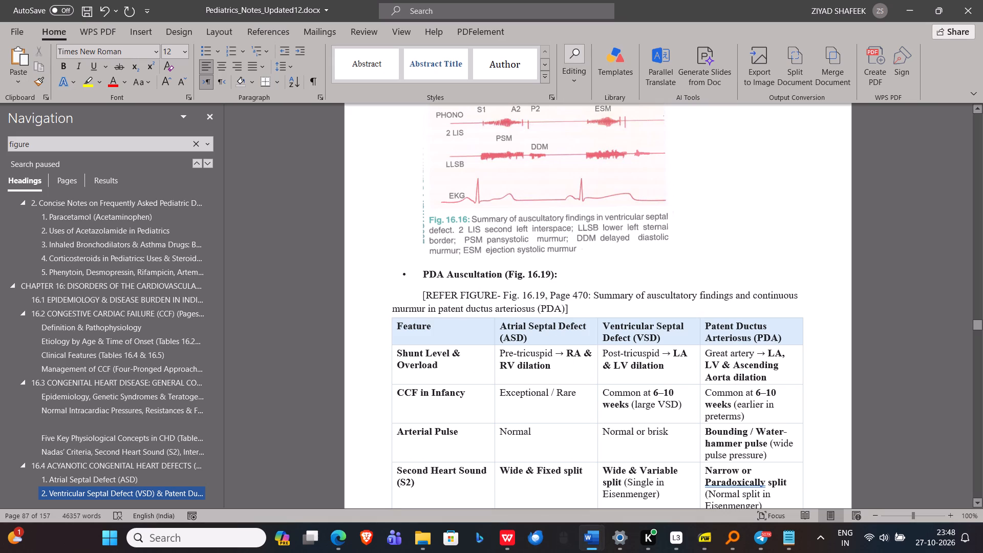
key(alt+Tab)
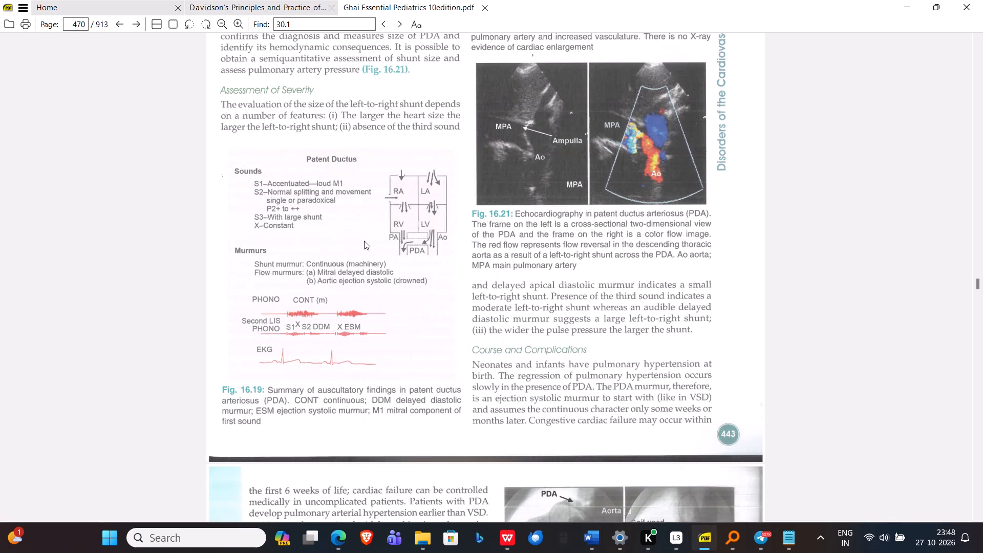
key(shift+super+s)
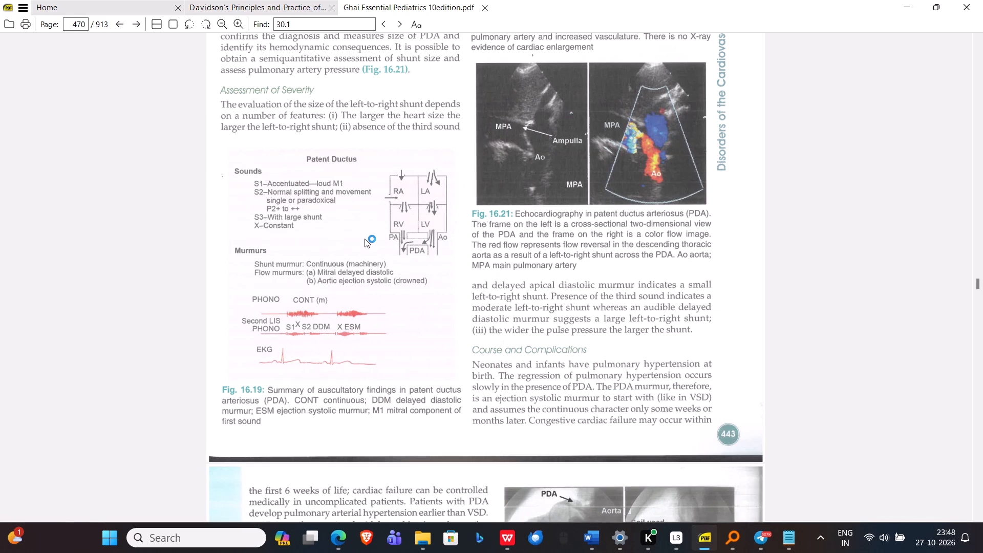
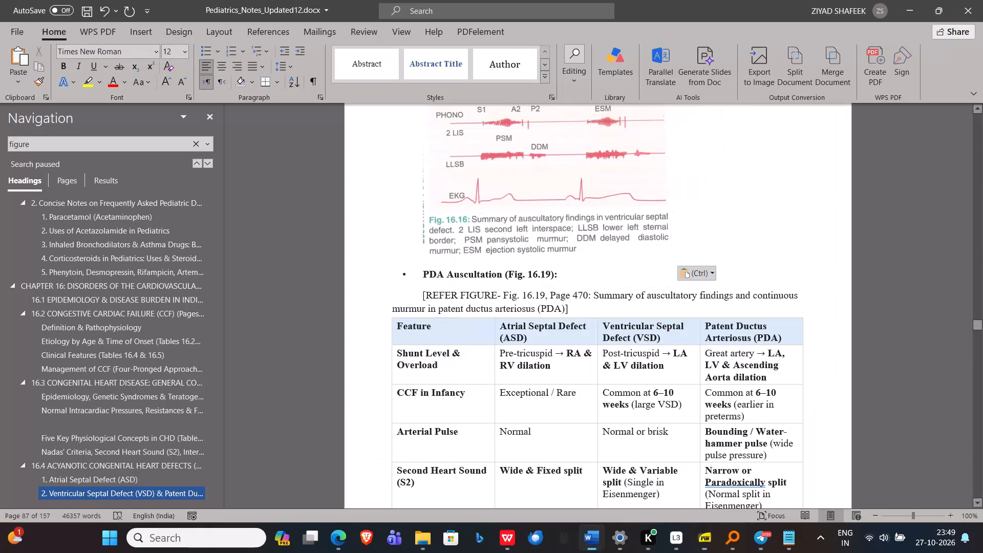
Switch back to the Ghai PDF and start a screen snip of Fig. 16.19, the patent ductus arteriosus auscultatory findings, on page 470.
key(alt+Tab)
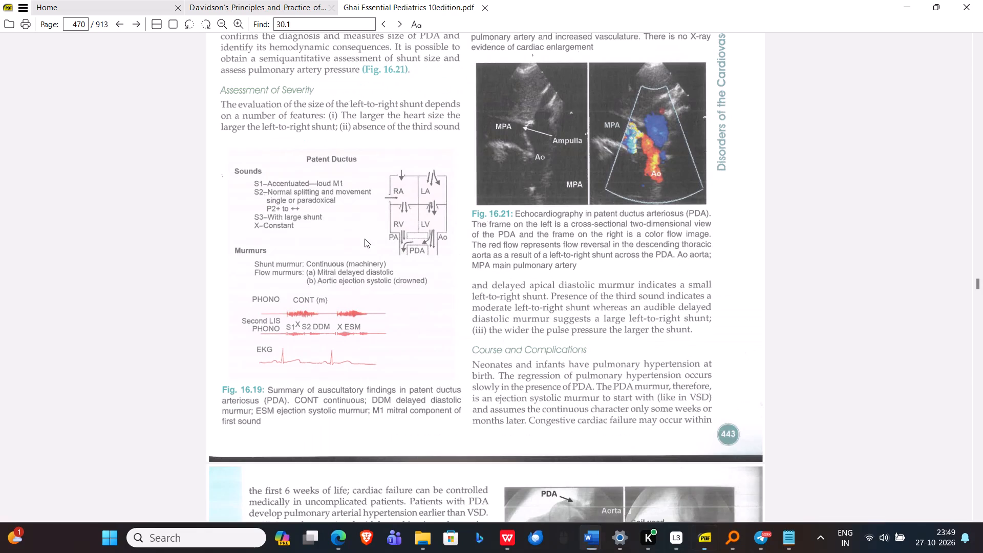
key(shift+super+s)
click(261, 176)
key(shift+super+s)
click(268, 2)
click(431, 0)
key(shift+super+s)
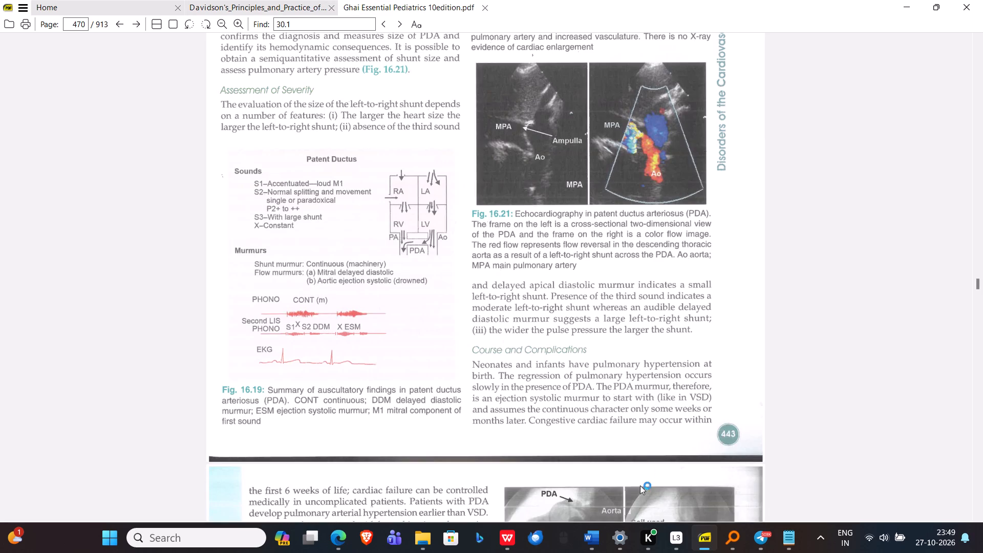
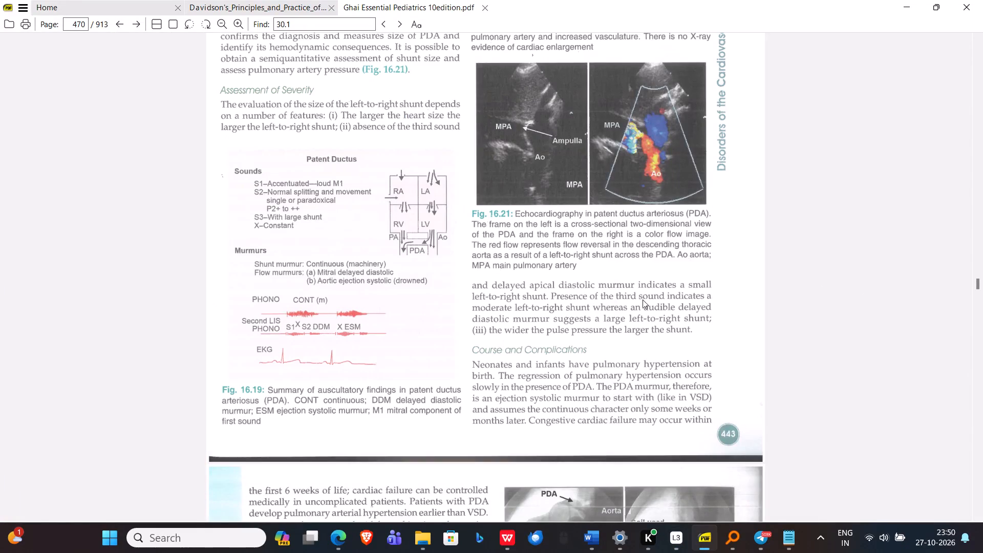
Restart the screen snip for capturing Fig. 16.19, the patent ductus arteriosus auscultatory findings, on page 470.
key(shift+super+s)
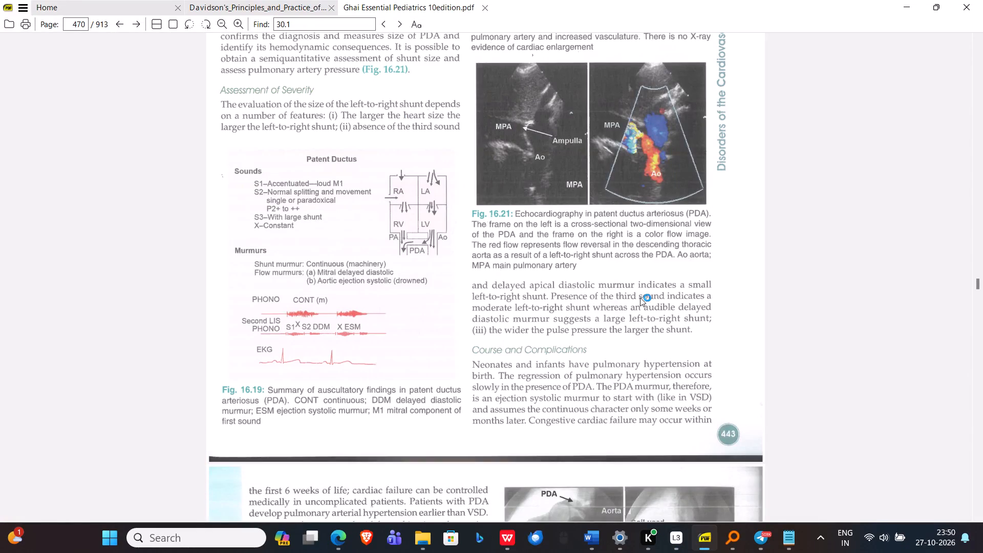
click(640, 297)
key(shift+super+s)
Retry the screen snip for Fig. 16.19 in the Ghai PDF, then show the desktop and start the snip again from there.
key(shift+super+s)
click(982, 552)
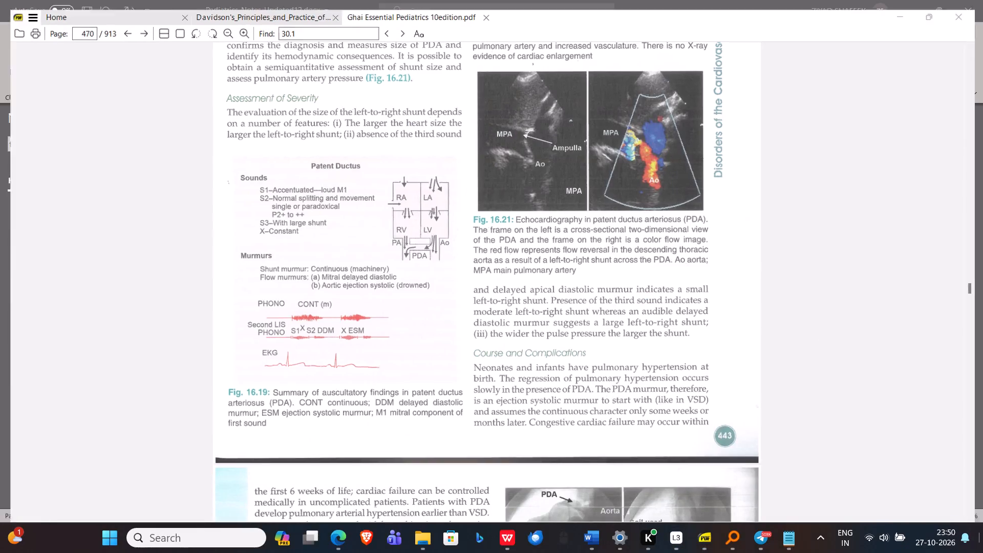
key(shift+super+s)
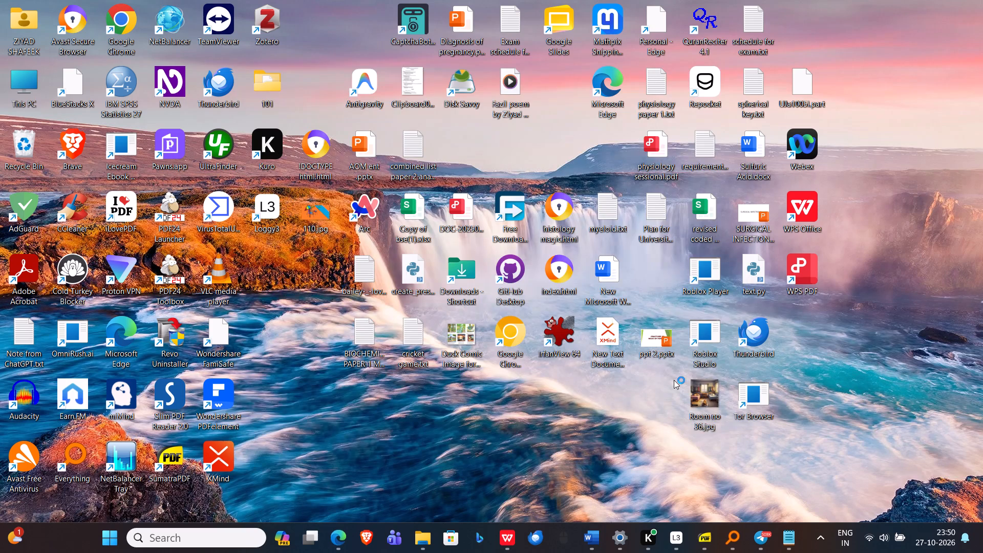
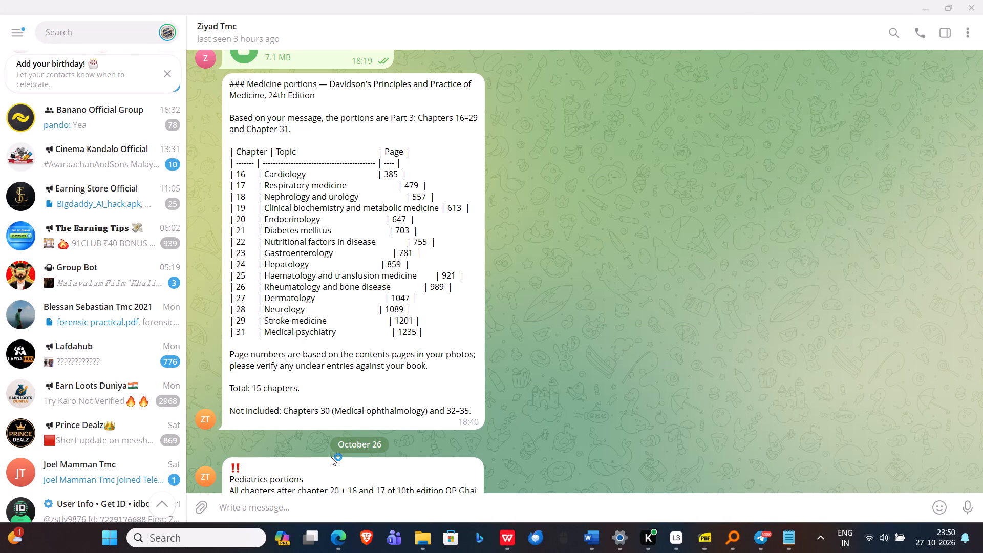
click(340, 535)
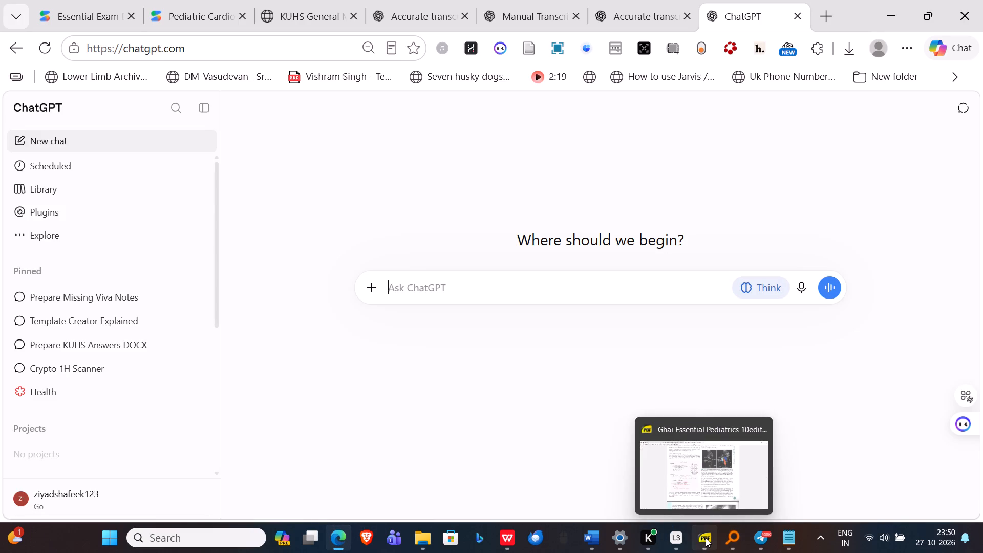
click(706, 538)
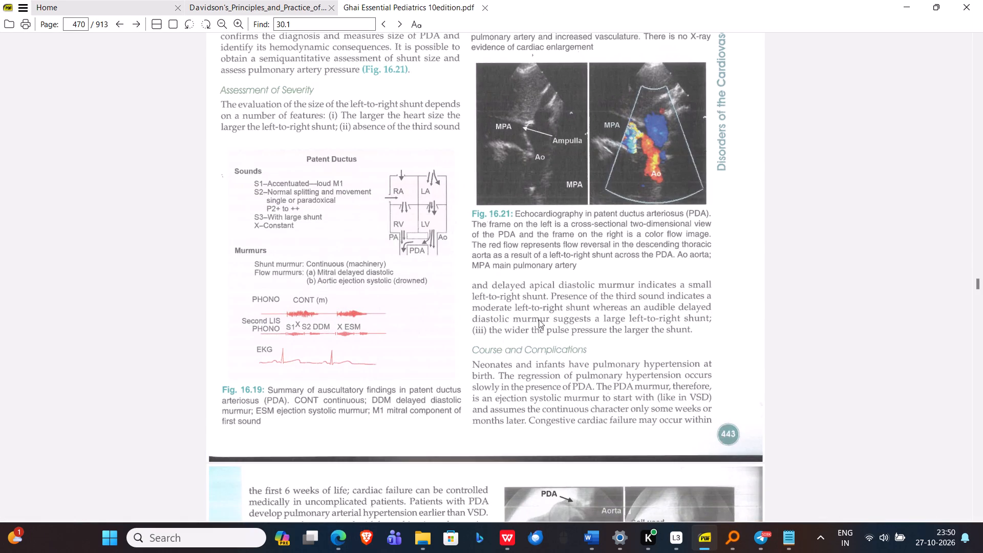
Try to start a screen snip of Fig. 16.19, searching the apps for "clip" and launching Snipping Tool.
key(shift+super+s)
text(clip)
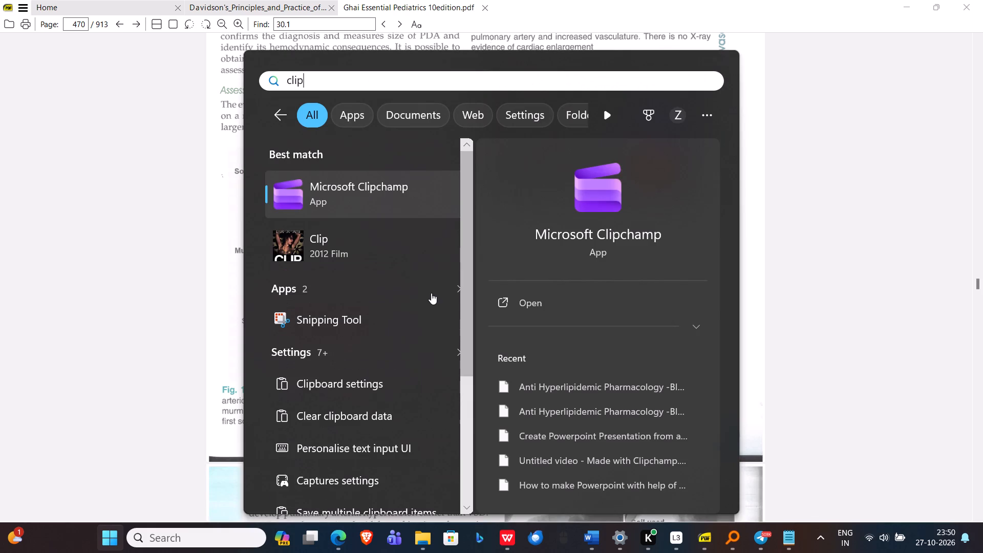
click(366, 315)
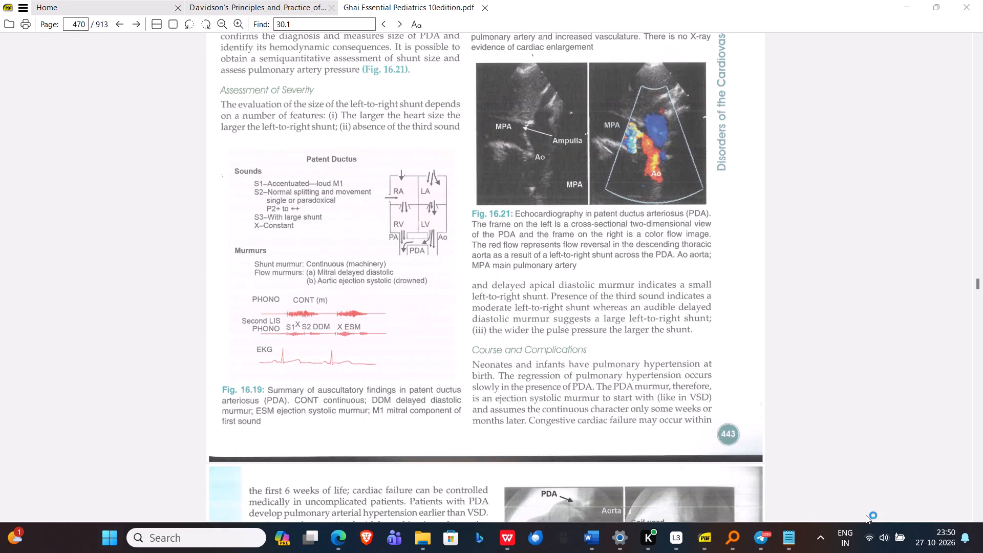
Disable the Avast antivirus shields until restart and return to the Ghai PDF page.
click(825, 548)
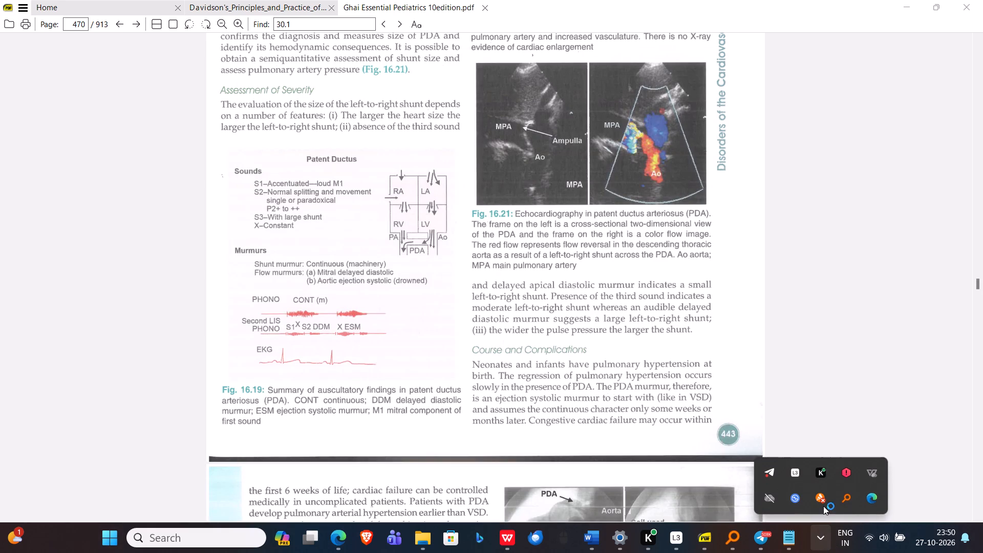
right_click(823, 503)
drag(878, 411, 871, 405)
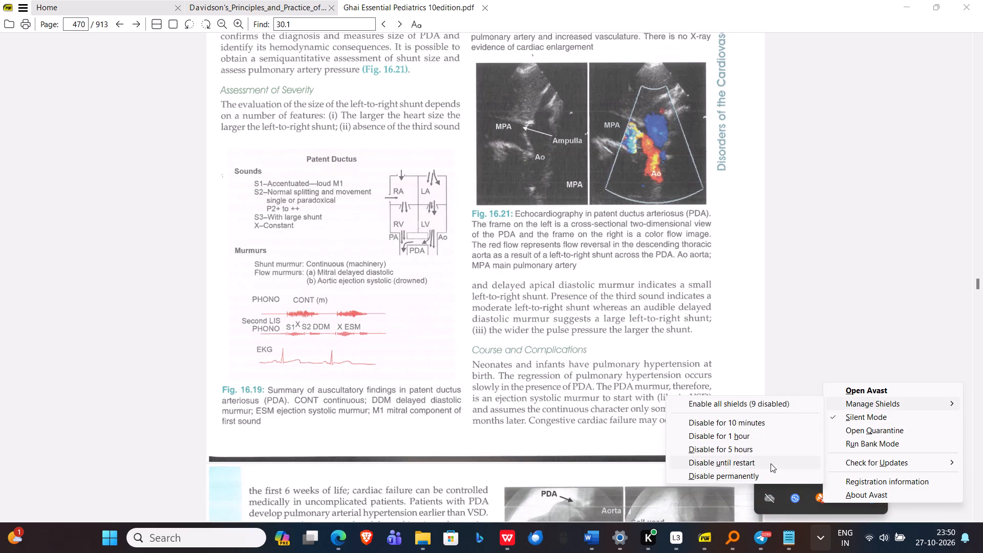
click(771, 463)
click(455, 330)
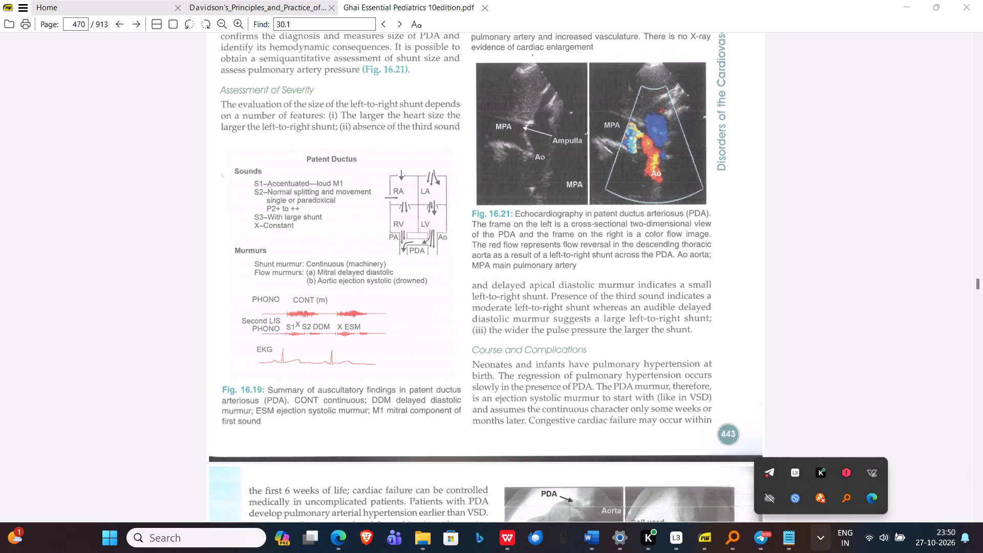
Retry the screen snip for capturing Fig. 16.19, the patent ductus arteriosus auscultatory findings, on page 470.
key(shift+super+s)
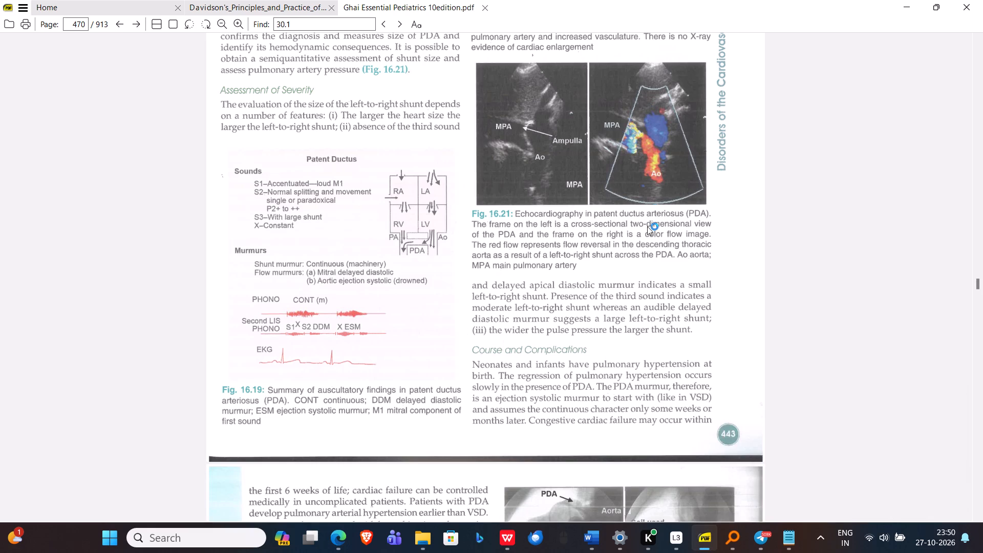
key(shift+super+s)
click(339, 207)
click(519, 239)
scroll(519, 239, up, 2)
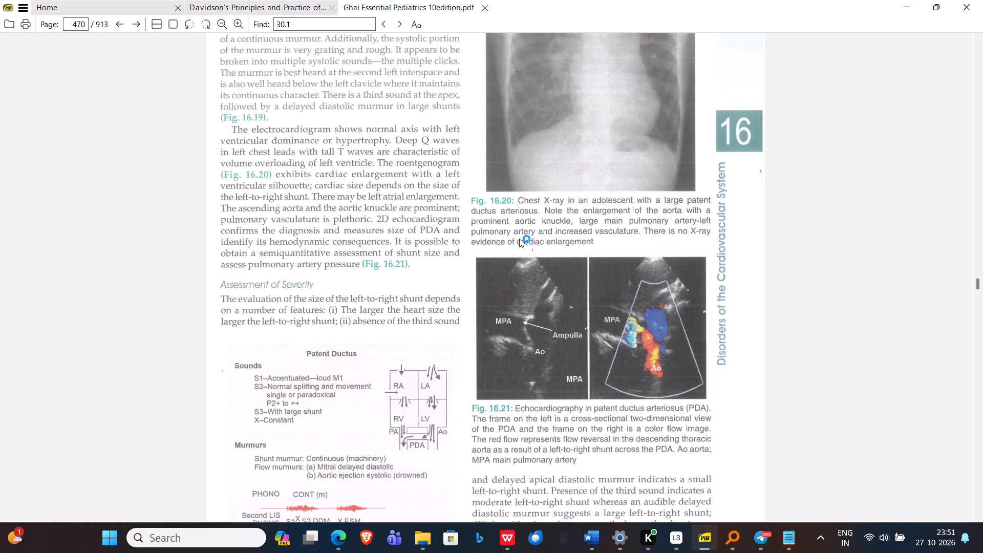
scroll(519, 239, down, 2)
key(shift+super+s)
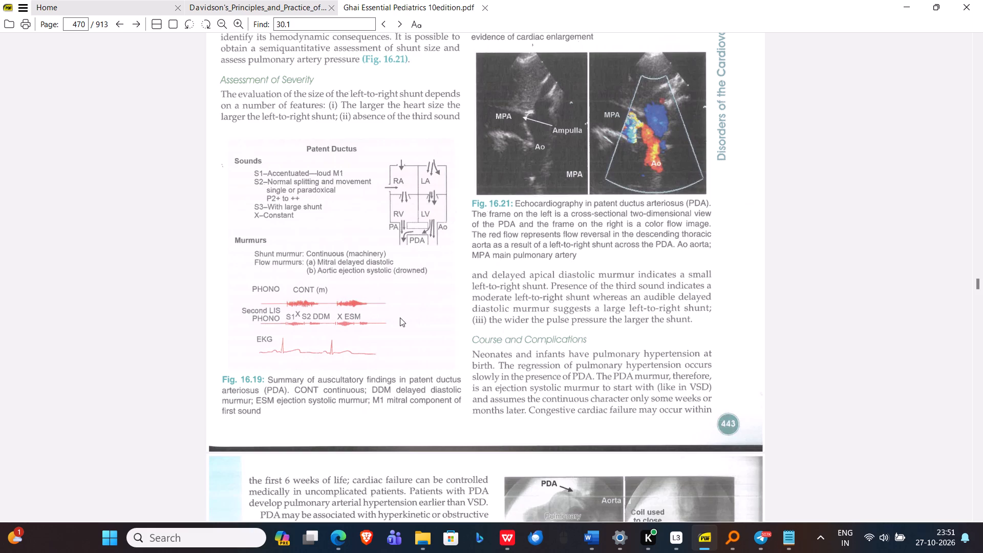
key(shift+super+s)
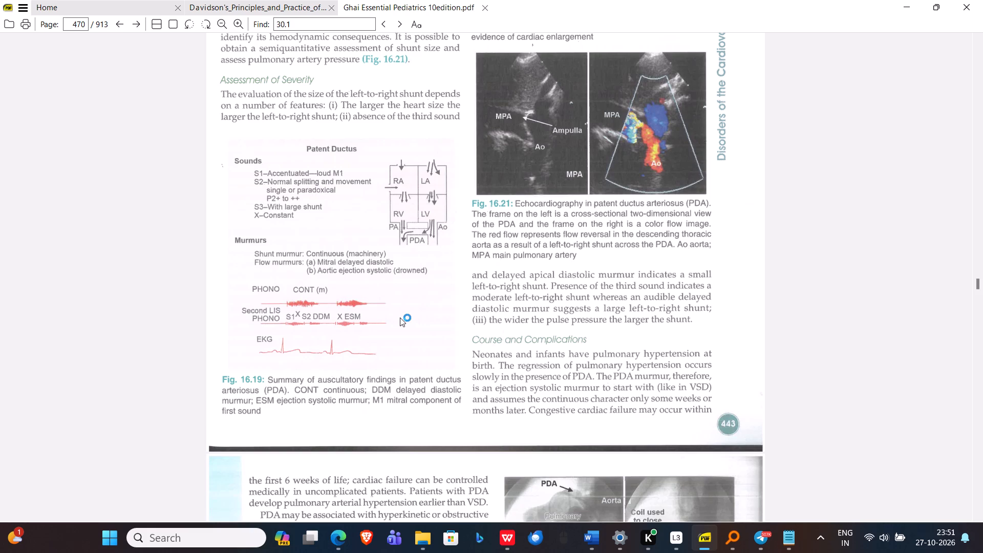
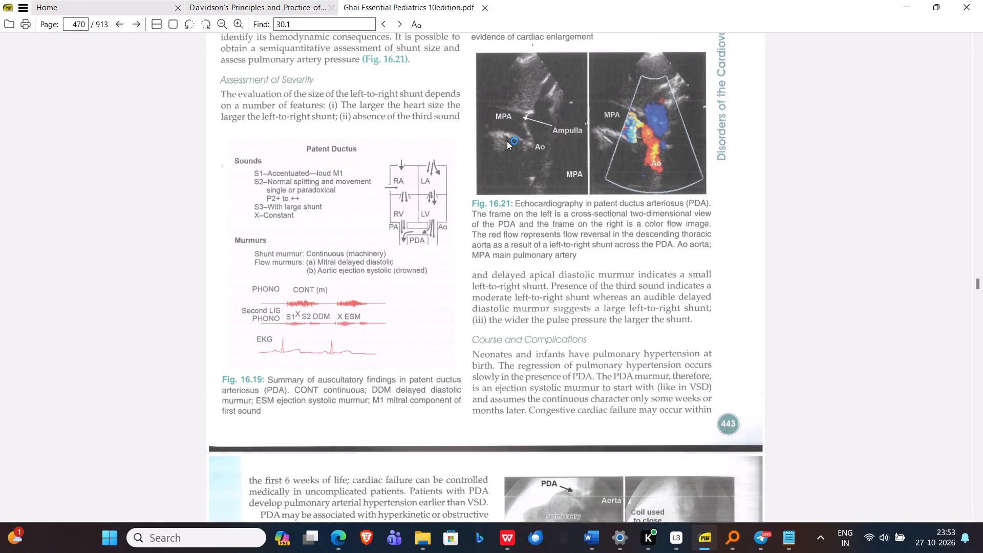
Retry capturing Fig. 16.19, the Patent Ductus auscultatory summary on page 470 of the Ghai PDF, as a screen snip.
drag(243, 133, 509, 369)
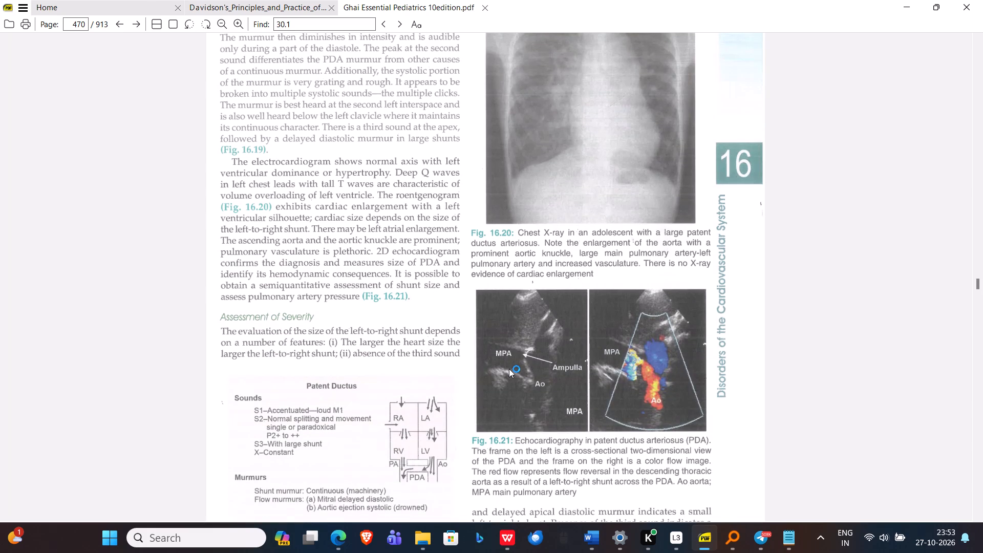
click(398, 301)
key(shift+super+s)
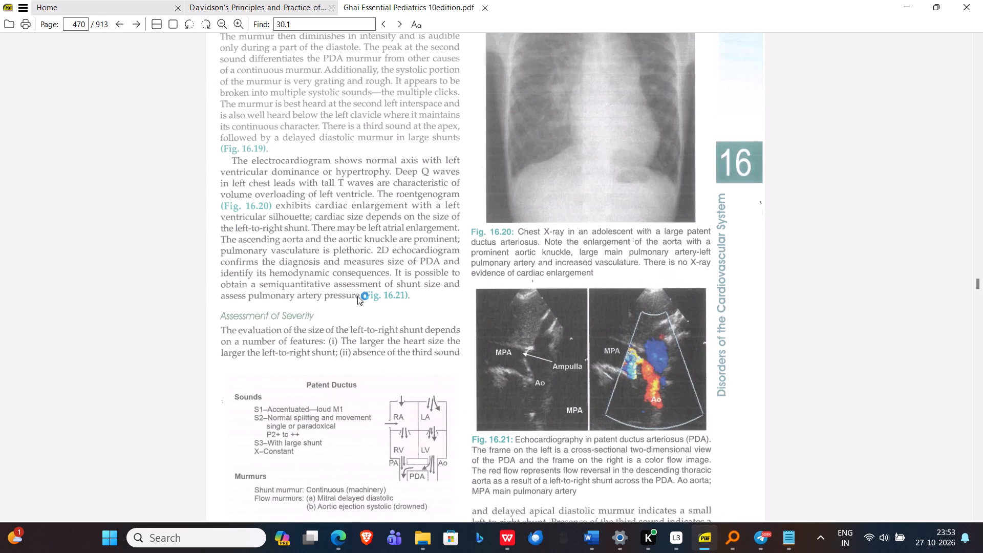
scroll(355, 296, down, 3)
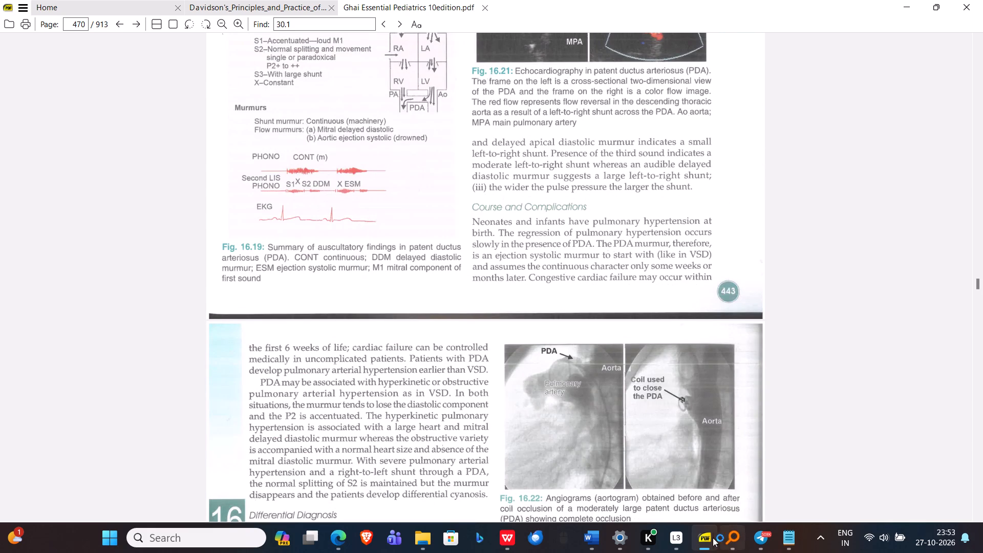
Close the Second Sessional folder and the KUHS MBBS PHASE III PART II document without saving, and return to the Ghai PDF.
key(alt+Tab)
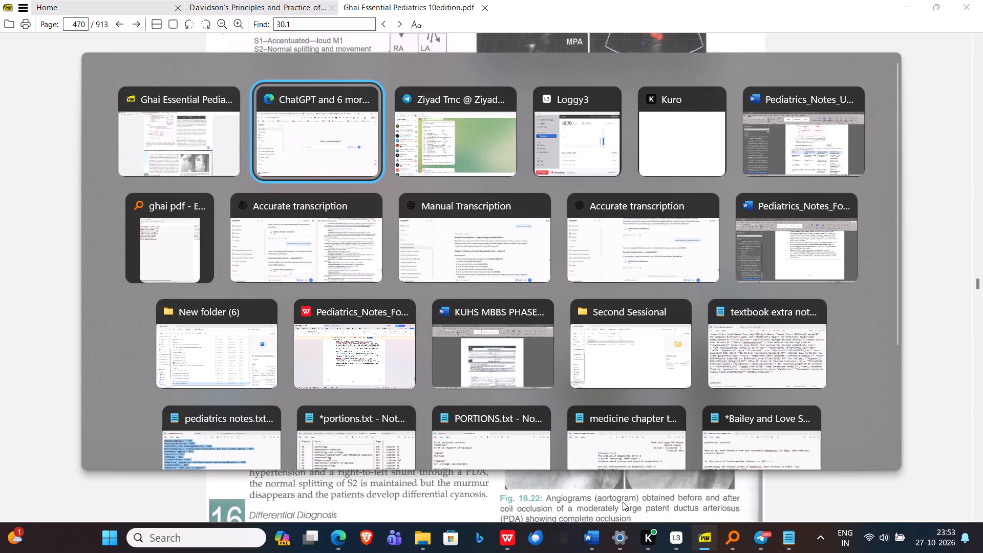
key(alt+Right)
key(alt+Right)
key(alt+Right)
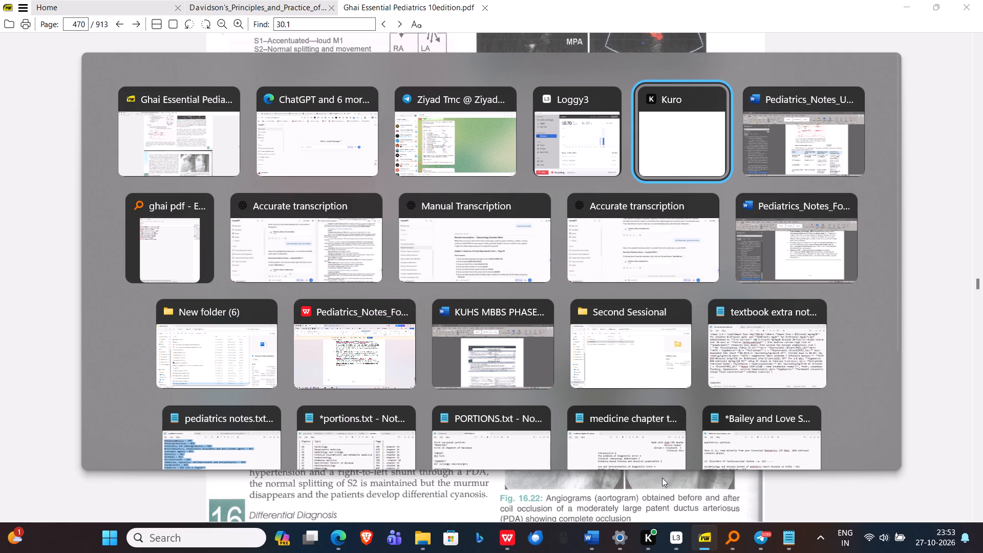
alt+click(685, 310)
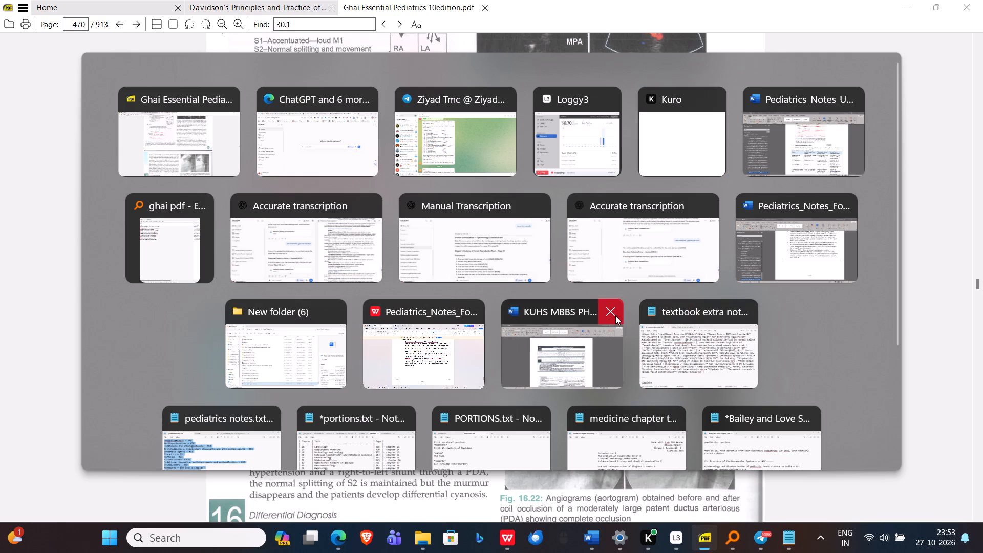
alt+click(615, 315)
click(596, 546)
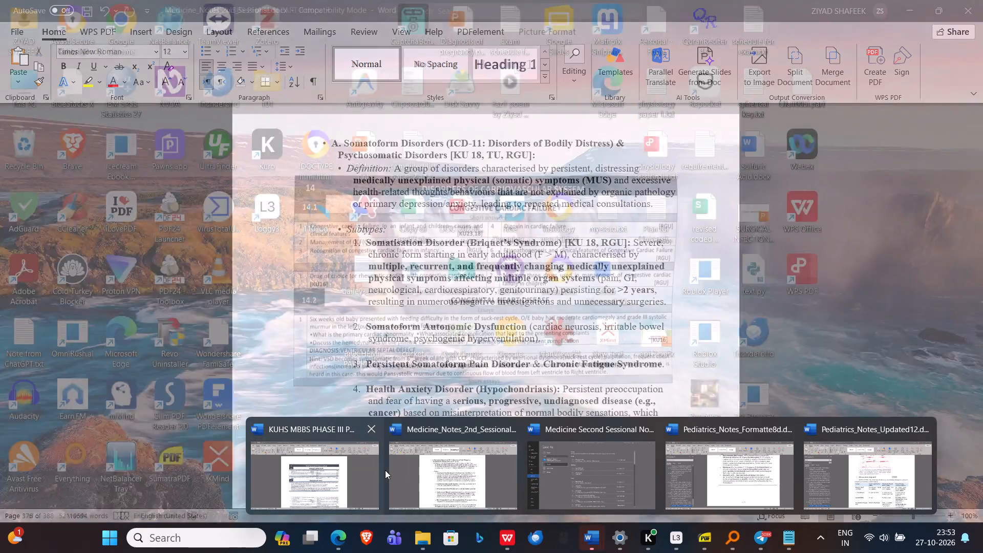
click(385, 470)
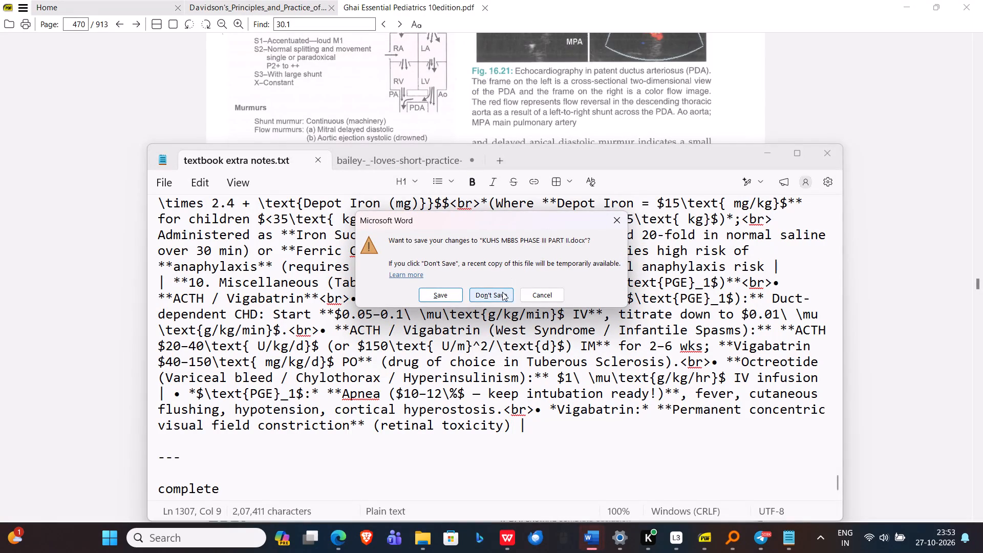
click(502, 292)
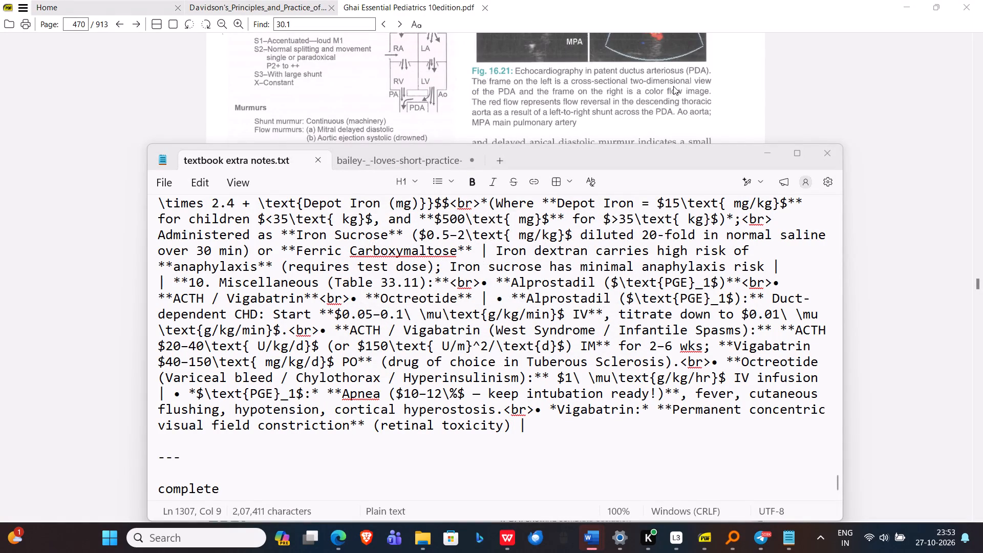
click(673, 86)
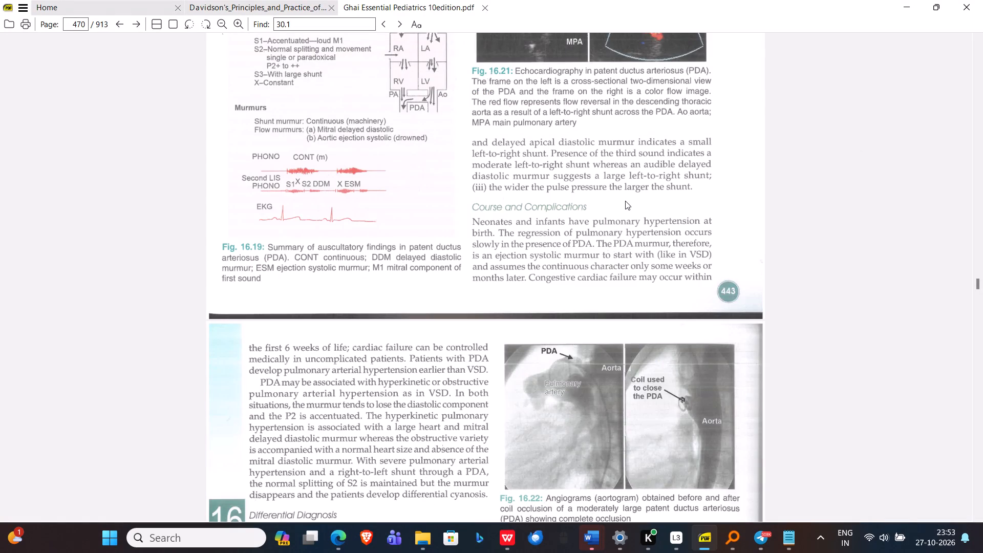
Exit Kaspersky Standard and retry the screen snip on the Ghai PDF page.
key(shift+super+s)
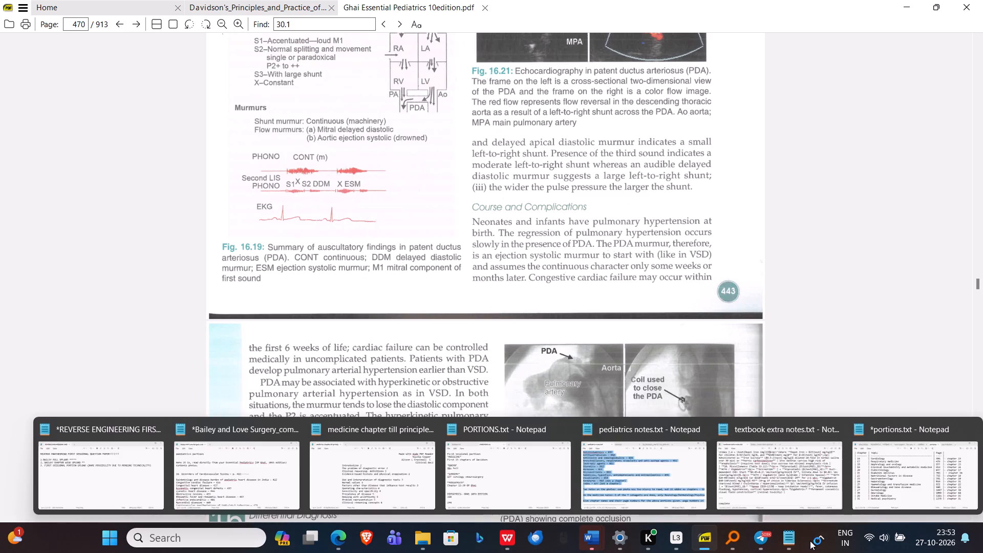
click(810, 542)
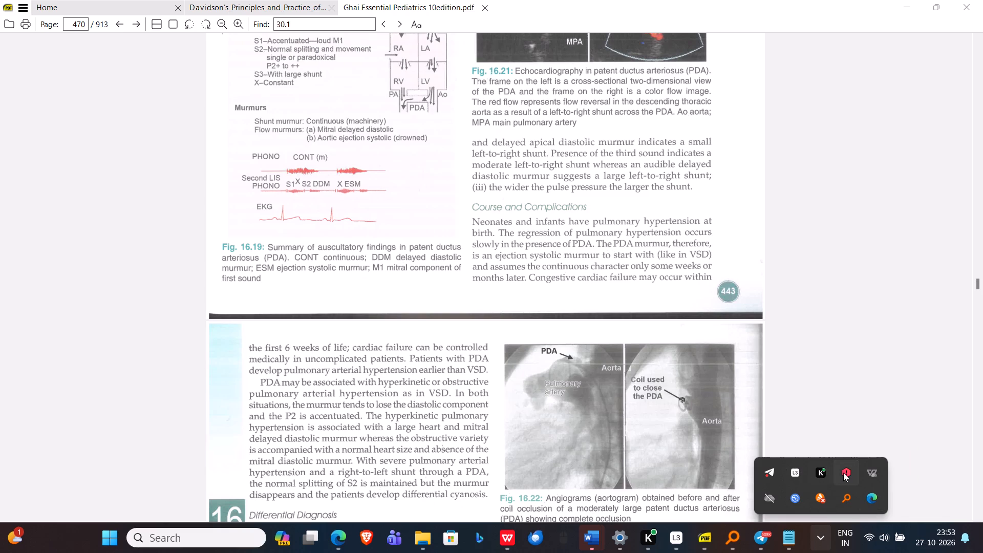
right_click(843, 473)
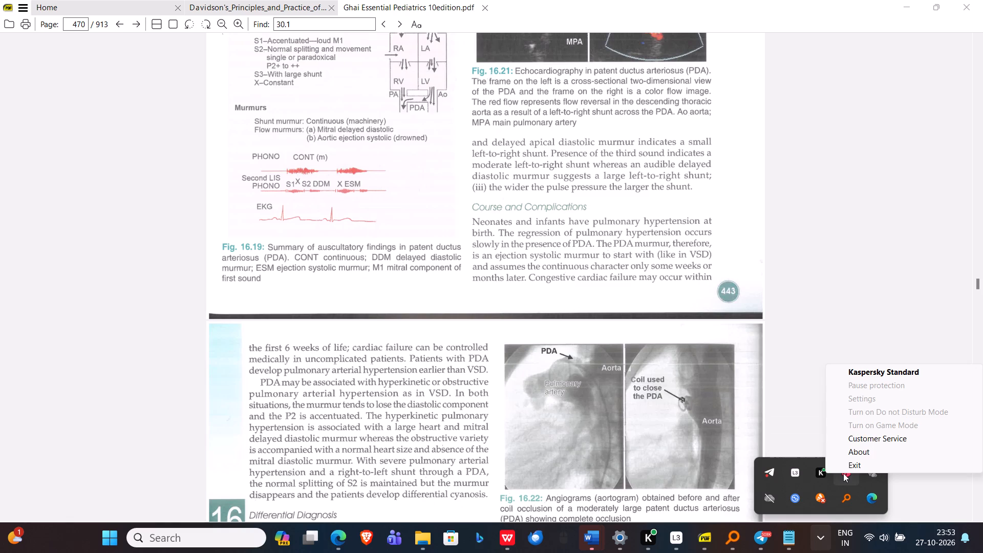
click(848, 468)
click(810, 412)
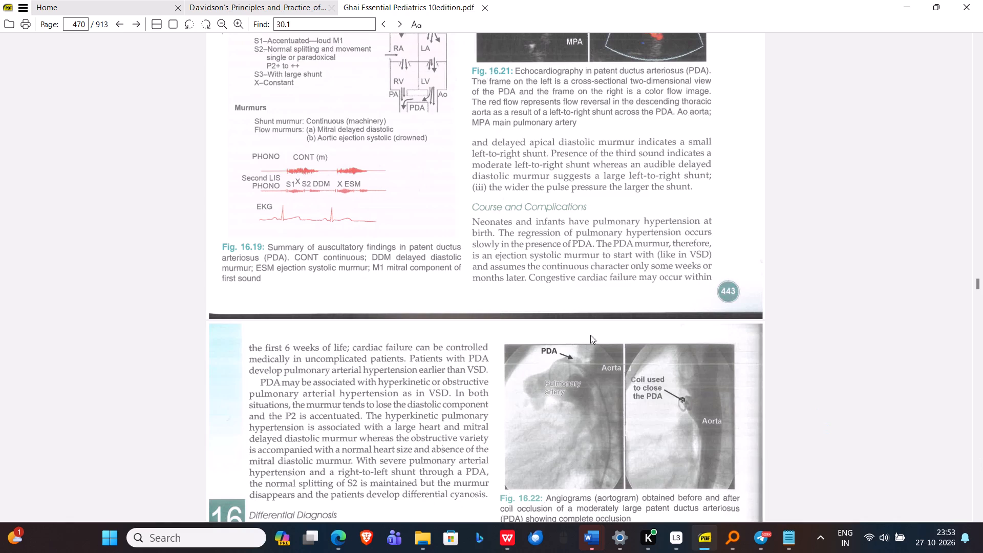
key(shift+super+s)
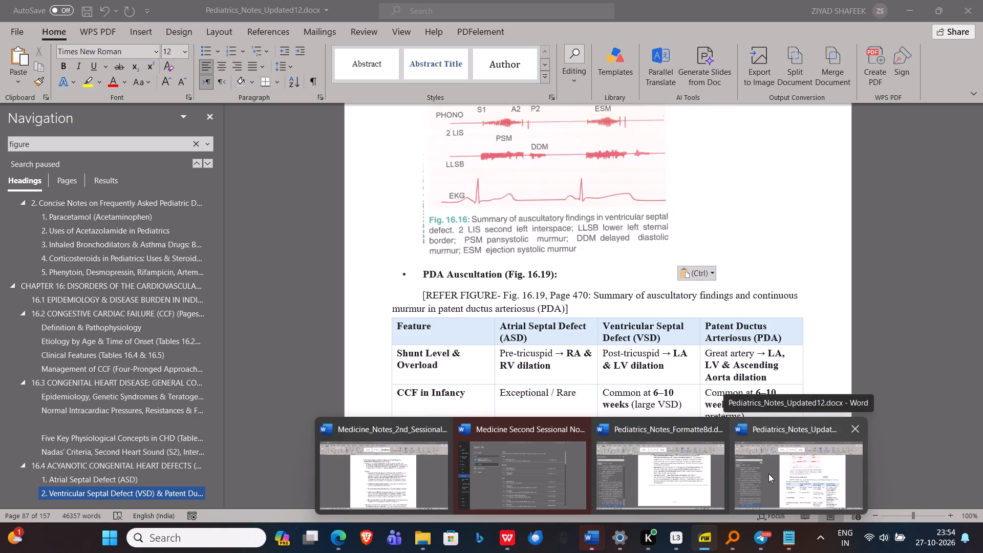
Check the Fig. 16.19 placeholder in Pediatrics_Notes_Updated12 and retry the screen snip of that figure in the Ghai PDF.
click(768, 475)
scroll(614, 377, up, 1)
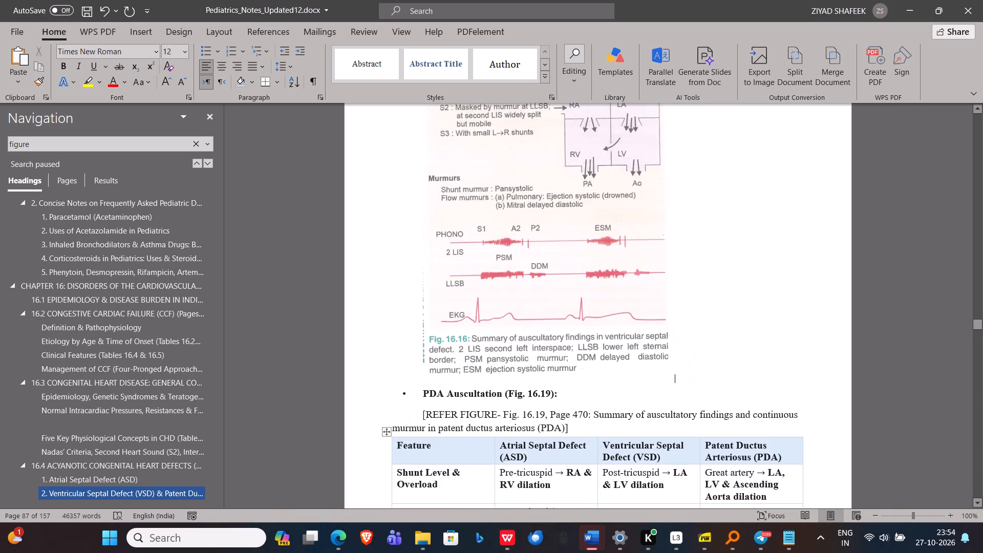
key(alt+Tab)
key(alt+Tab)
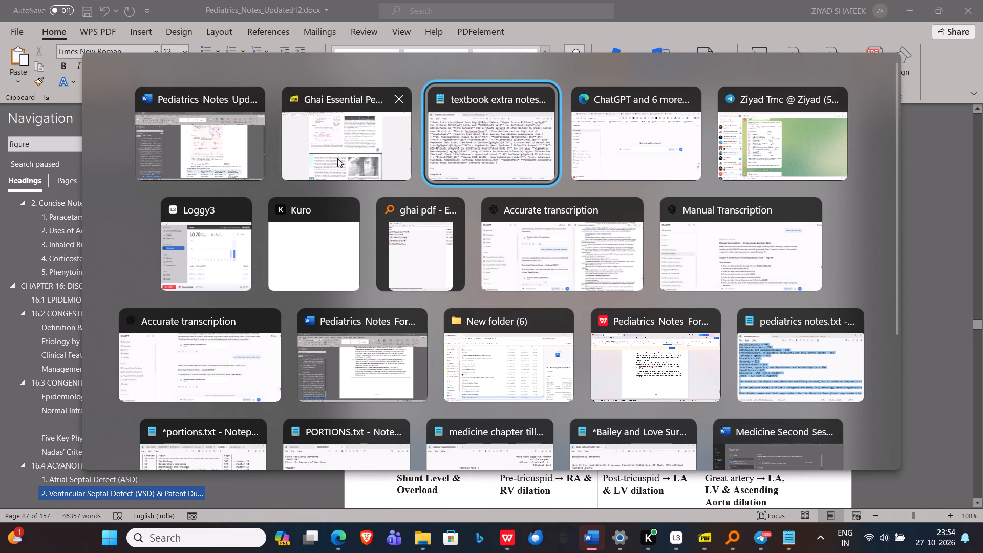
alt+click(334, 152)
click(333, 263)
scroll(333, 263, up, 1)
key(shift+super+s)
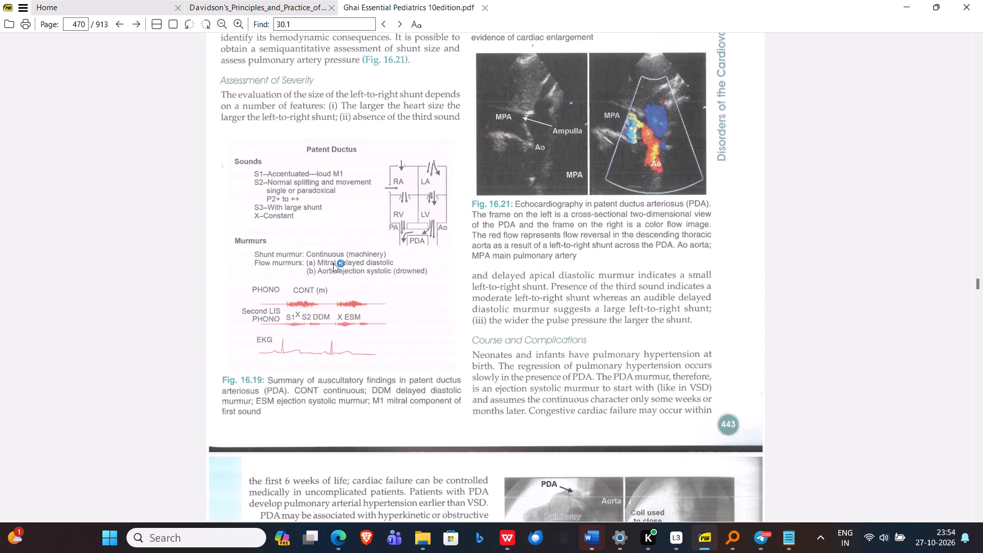
Review the running processes in Task Manager.
right_click(809, 529)
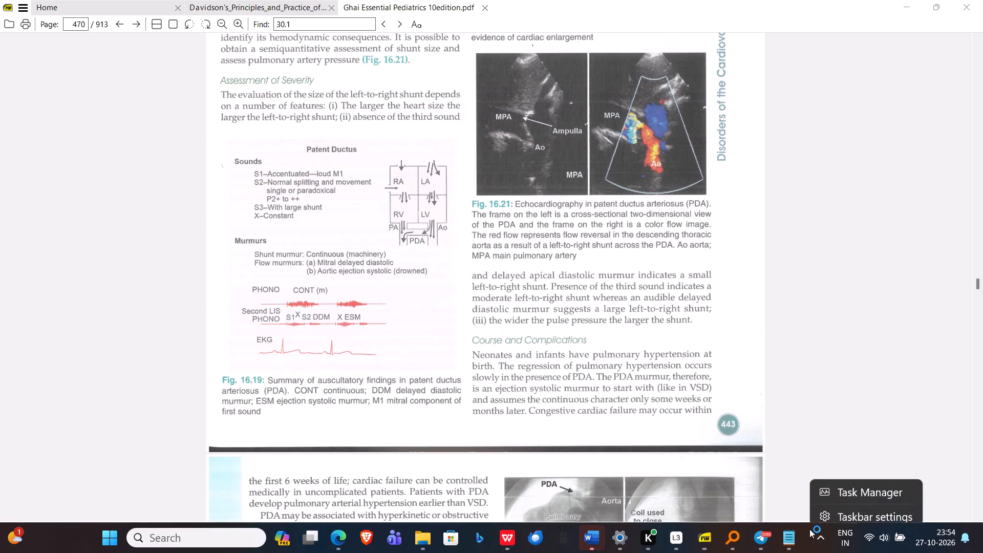
click(867, 483)
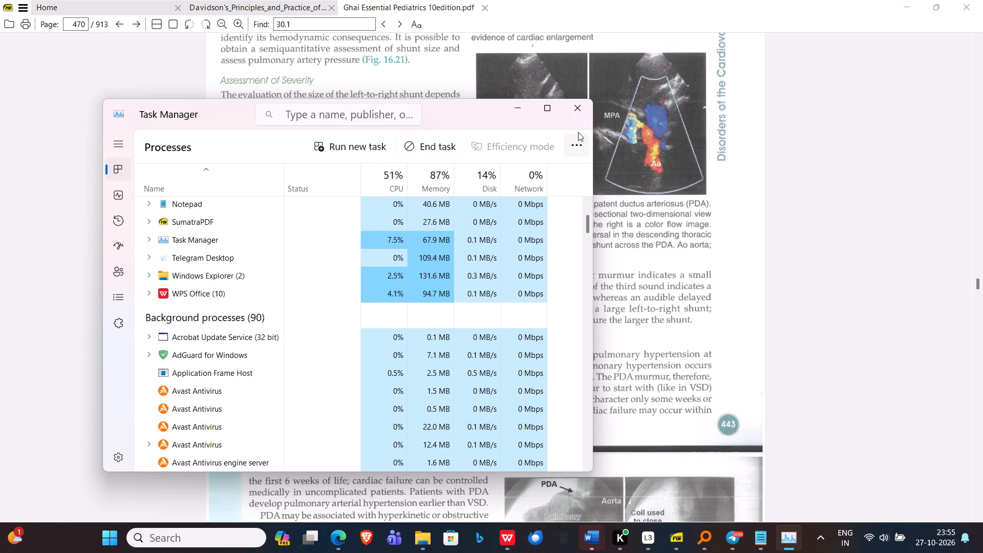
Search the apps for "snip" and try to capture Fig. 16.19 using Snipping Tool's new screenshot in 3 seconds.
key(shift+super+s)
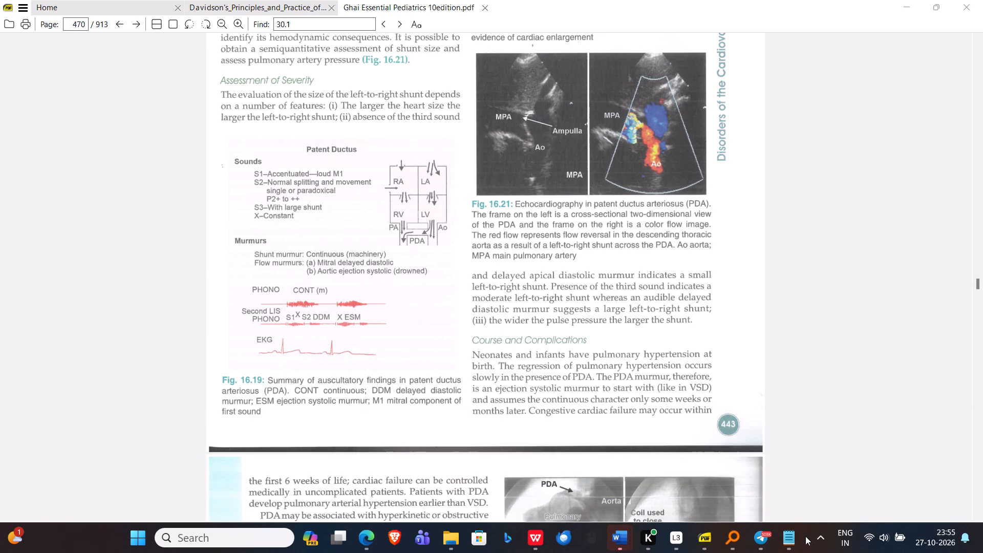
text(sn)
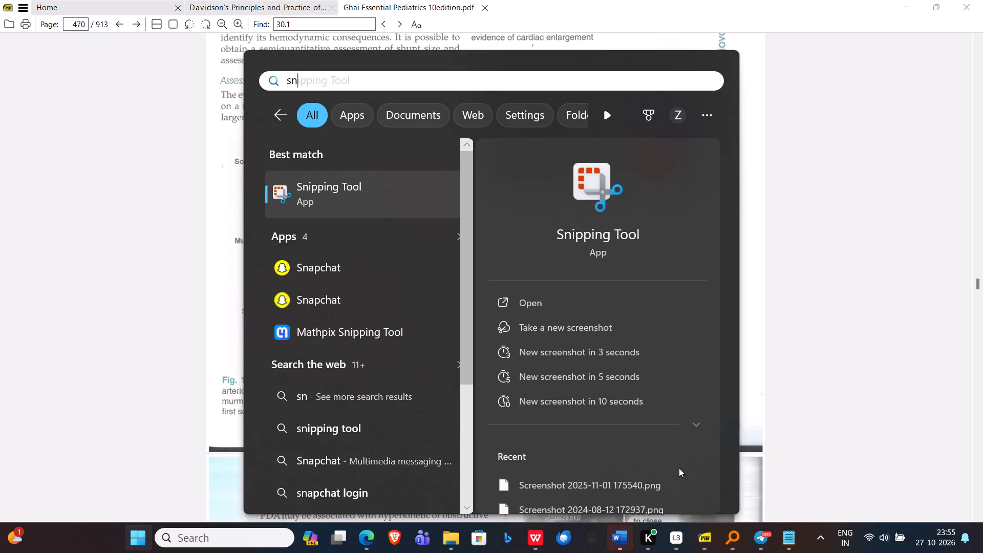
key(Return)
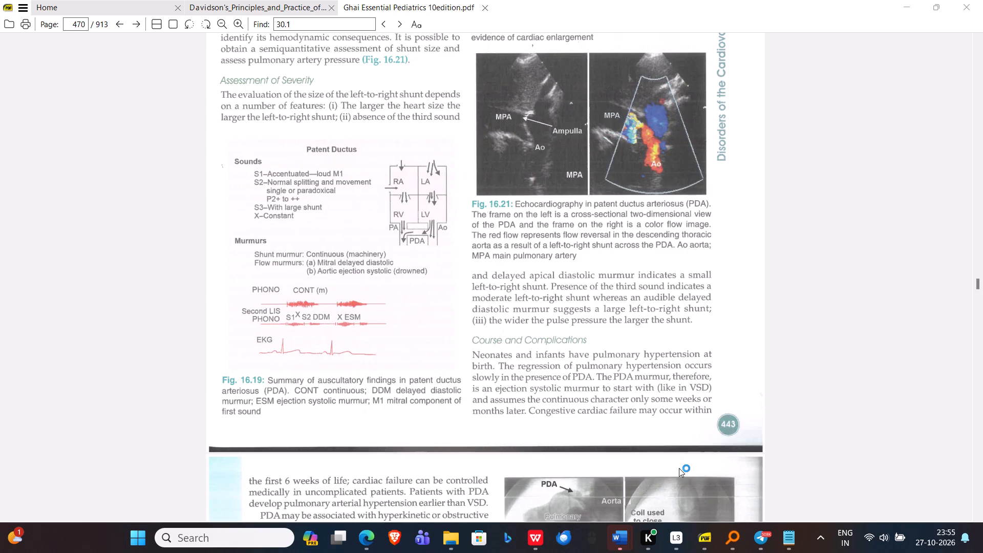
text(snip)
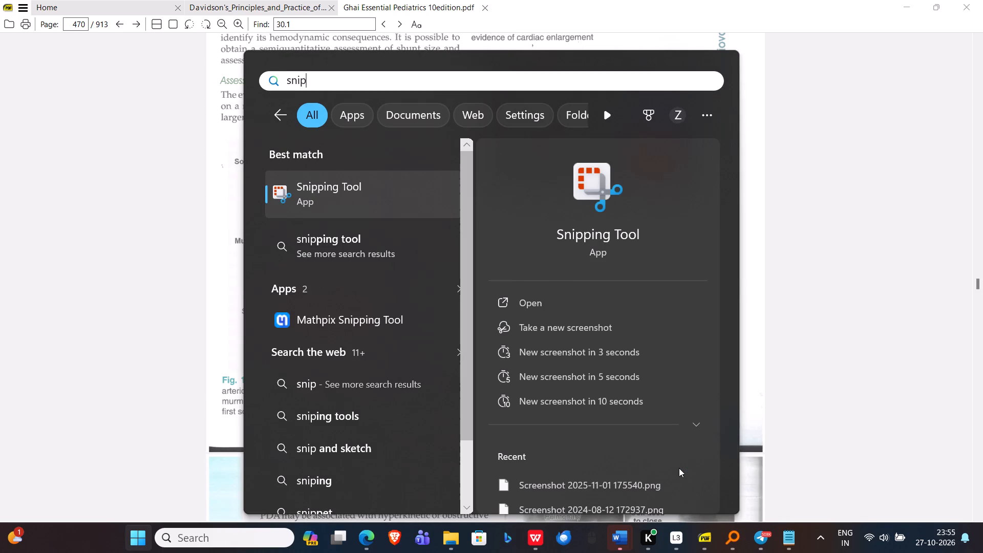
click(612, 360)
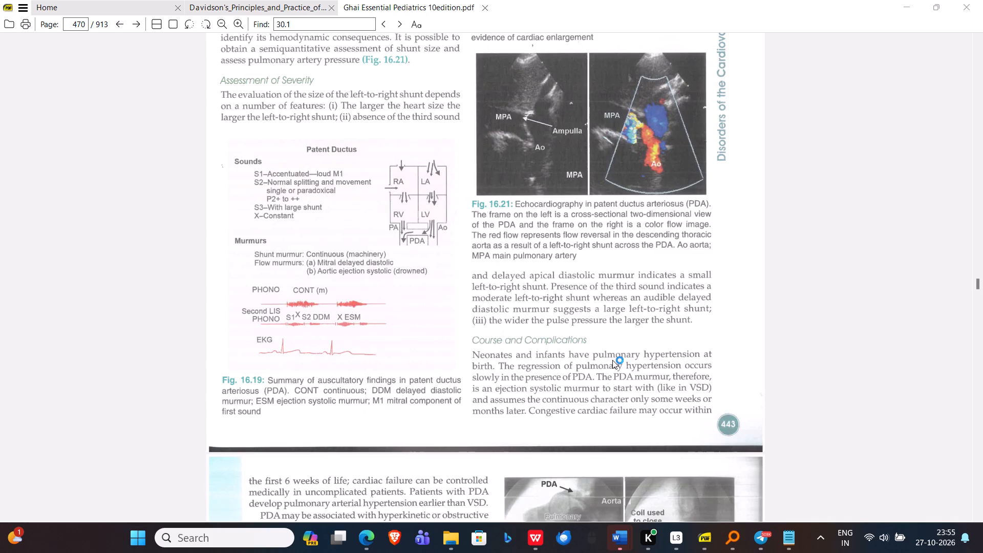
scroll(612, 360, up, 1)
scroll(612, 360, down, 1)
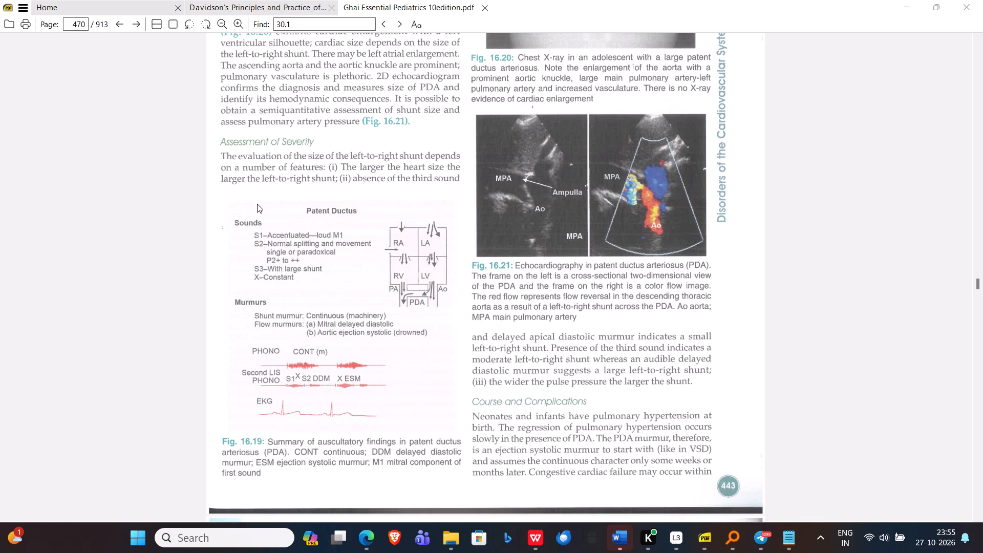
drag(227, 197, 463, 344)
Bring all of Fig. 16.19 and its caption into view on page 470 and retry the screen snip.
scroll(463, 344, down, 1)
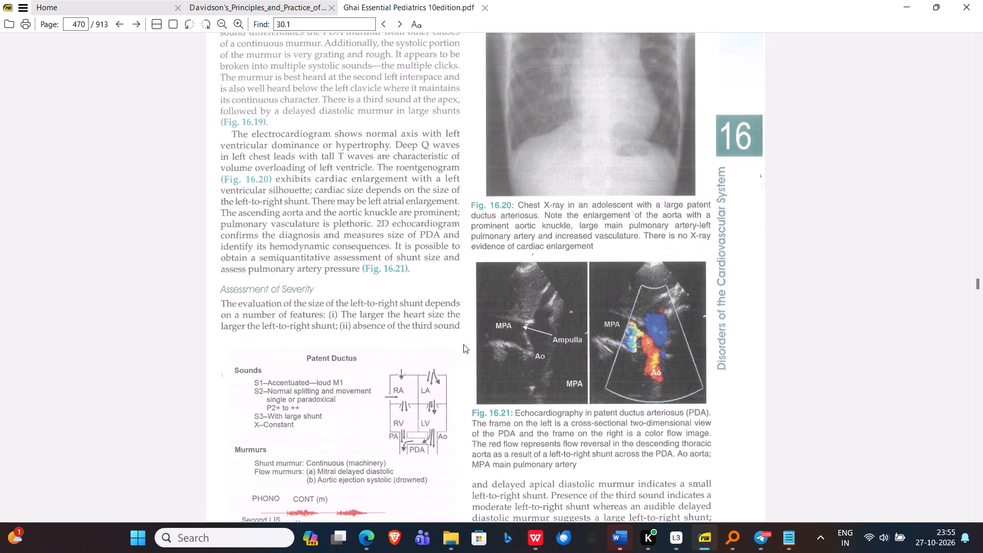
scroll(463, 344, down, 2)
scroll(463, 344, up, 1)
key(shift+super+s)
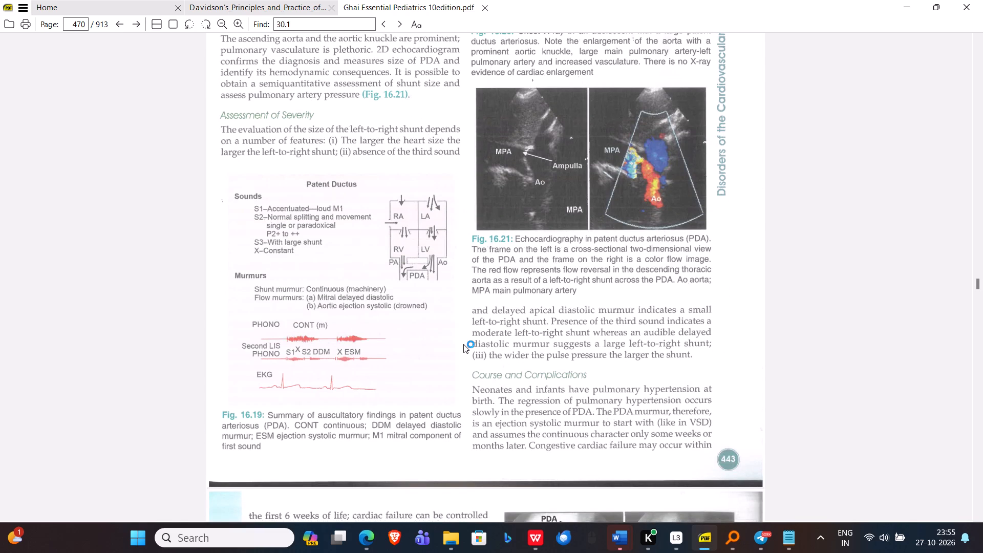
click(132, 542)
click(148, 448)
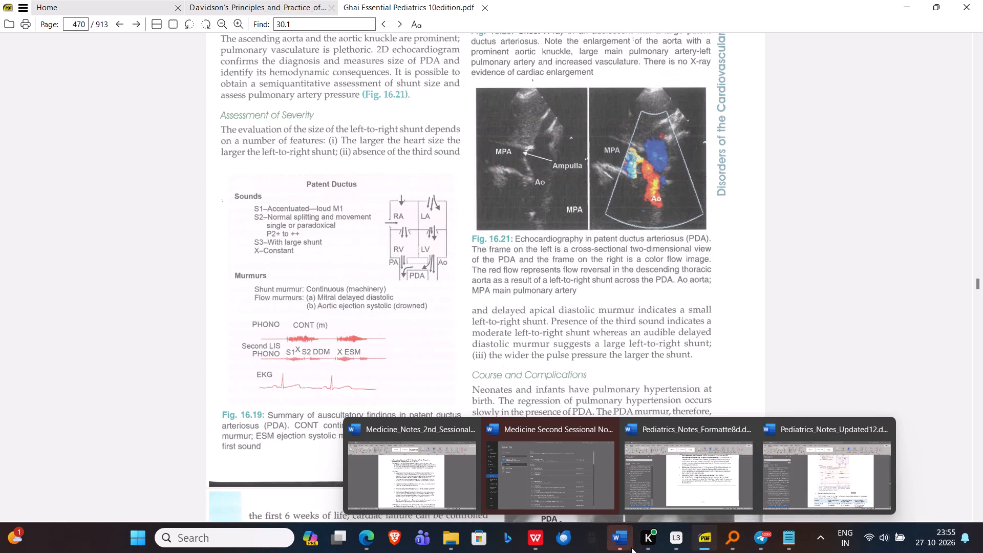
Locate the Fig. 16.23 placeholder under Tetralogy of Fallot in Pediatrics_Notes_Updated12, place the cursor after it, and retry the screen snip.
click(798, 485)
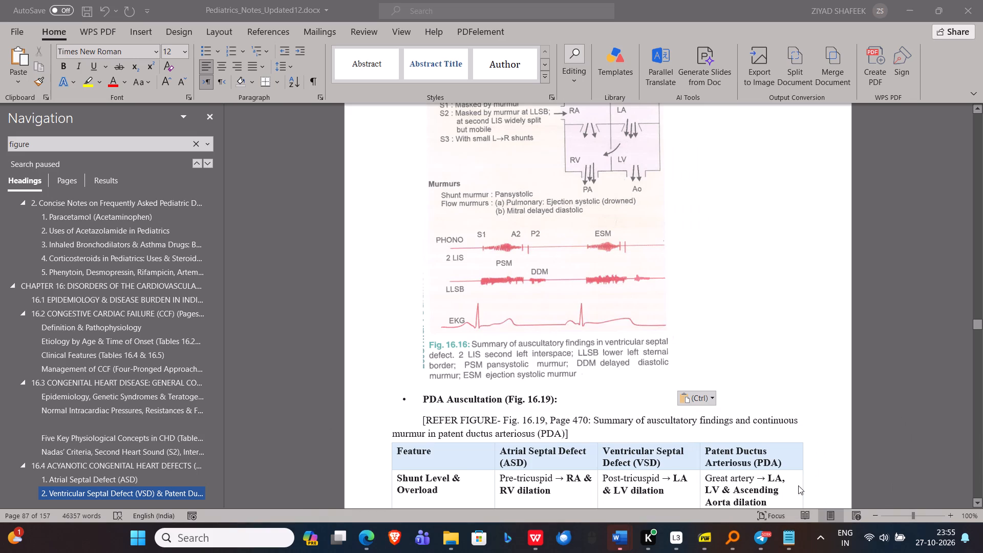
scroll(674, 348, down, 5)
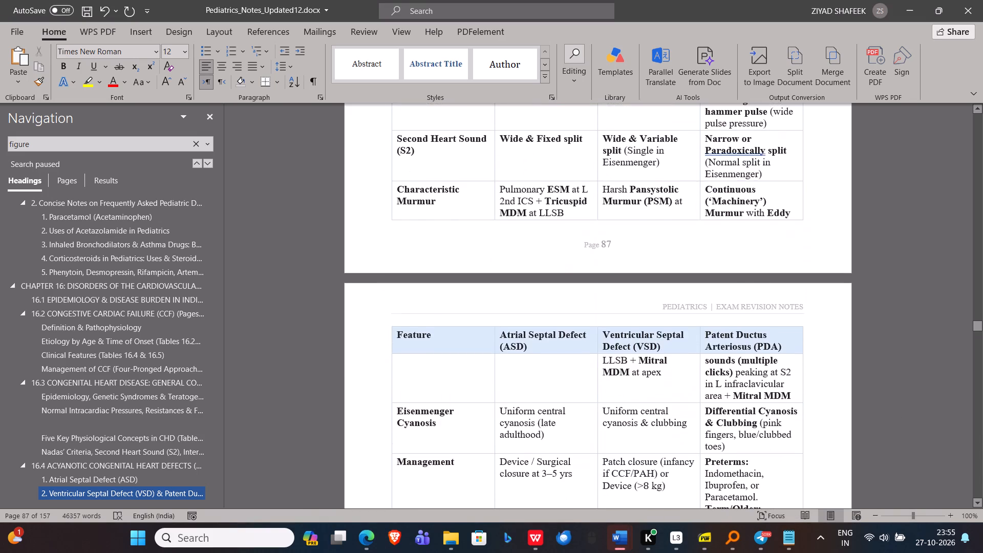
scroll(674, 348, down, 4)
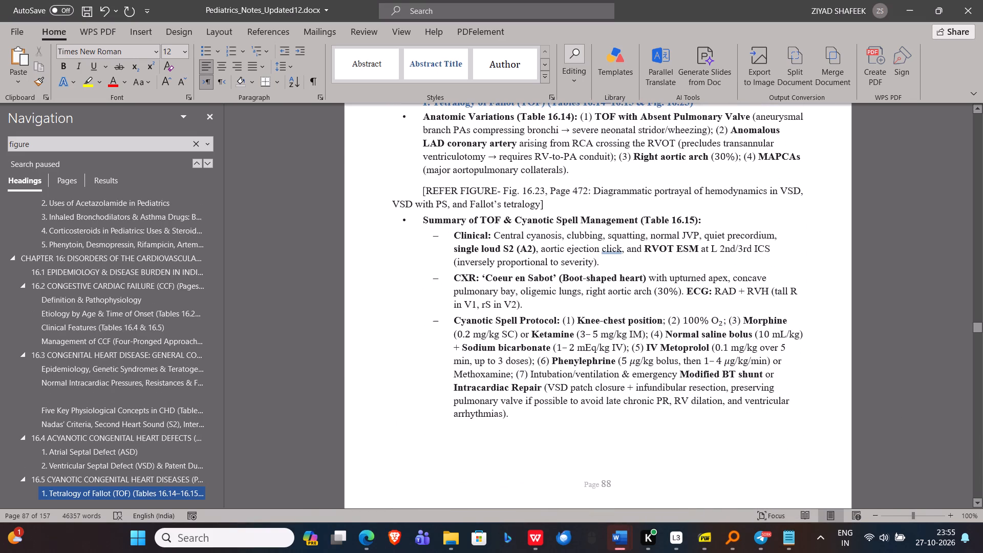
click(574, 203)
scroll(574, 203, up, 1)
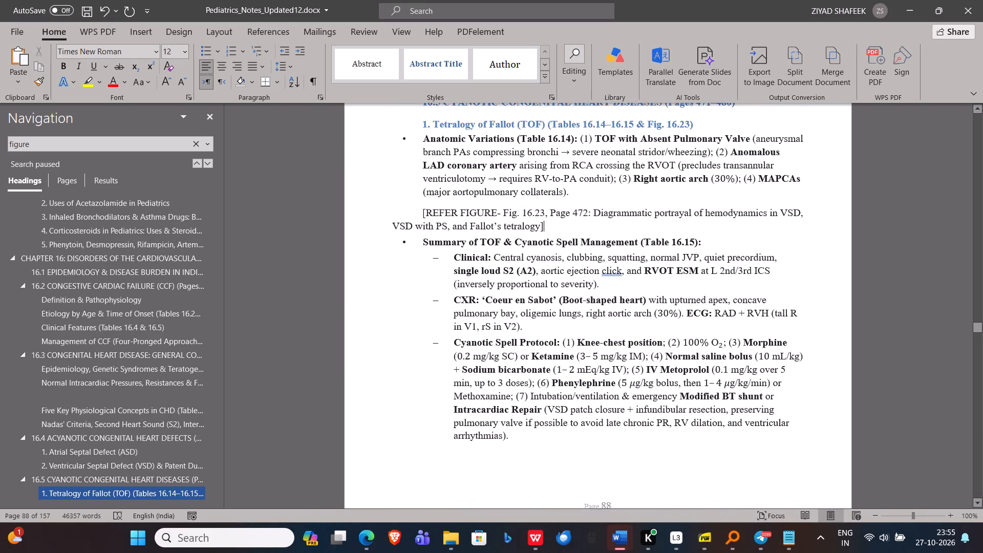
scroll(574, 203, up, 3)
scroll(574, 203, down, 2)
key(shift+super+s)
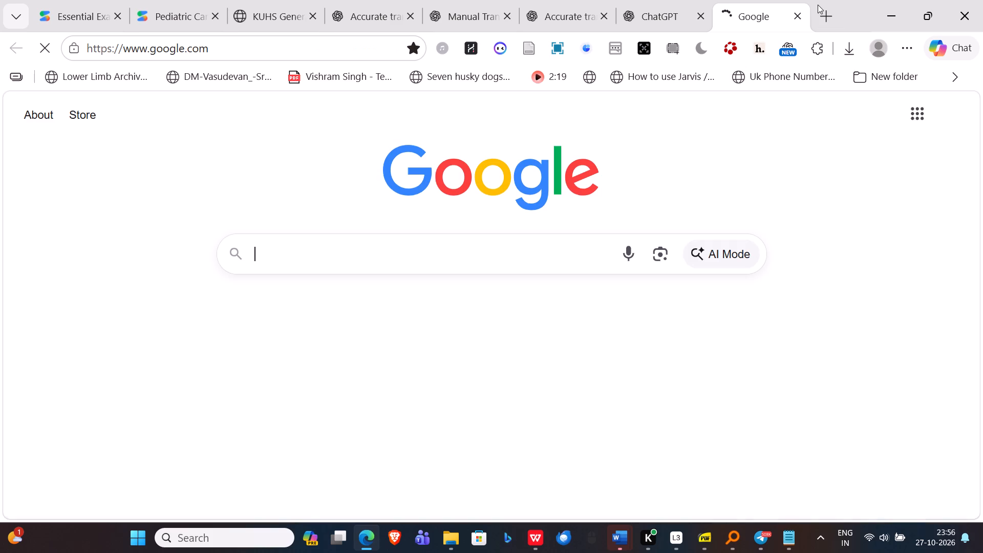
text(clipping)
key(space)
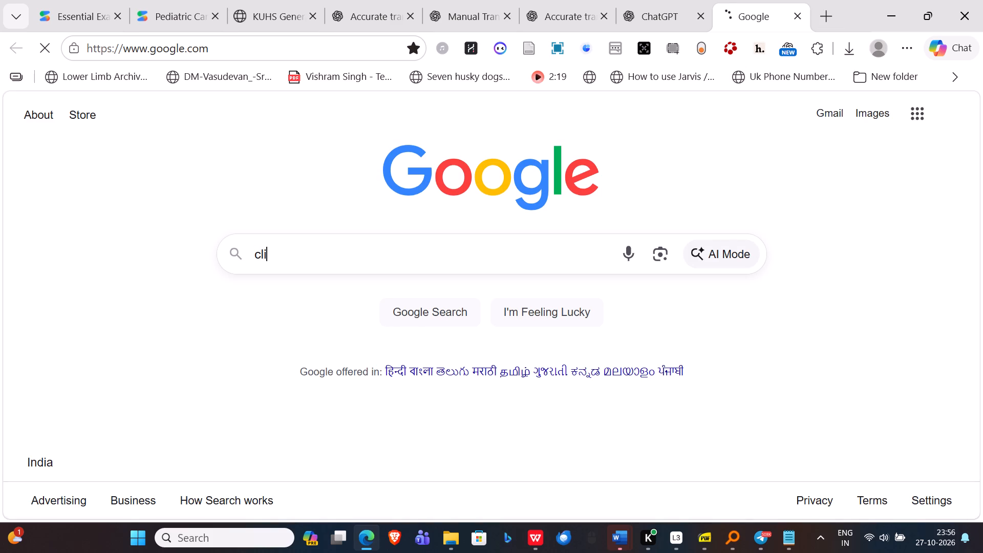
key(BackSpace)
key(BackSpace)
key(BackSpace)
key(BackSpace)
key(BackSpace)
key(BackSpace)
key(BackSpace)
key(BackSpace)
key(BackSpace)
key(BackSpace)
key(BackSpace)
key(BackSpace)
key(BackSpace)
key(BackSpace)
key(BackSpace)
key(BackSpace)
key(BackSpace)
key(BackSpace)
key(BackSpace)
key(BackSpace)
text(snipping tool not working windows)
key(space)
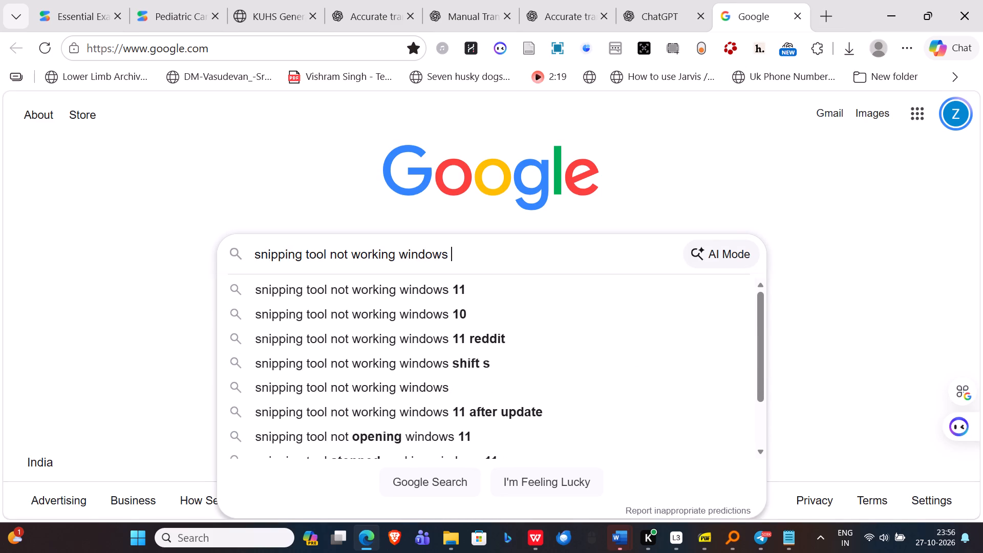
text(11 how to)
key(space)
text(restart it)
key(Return)
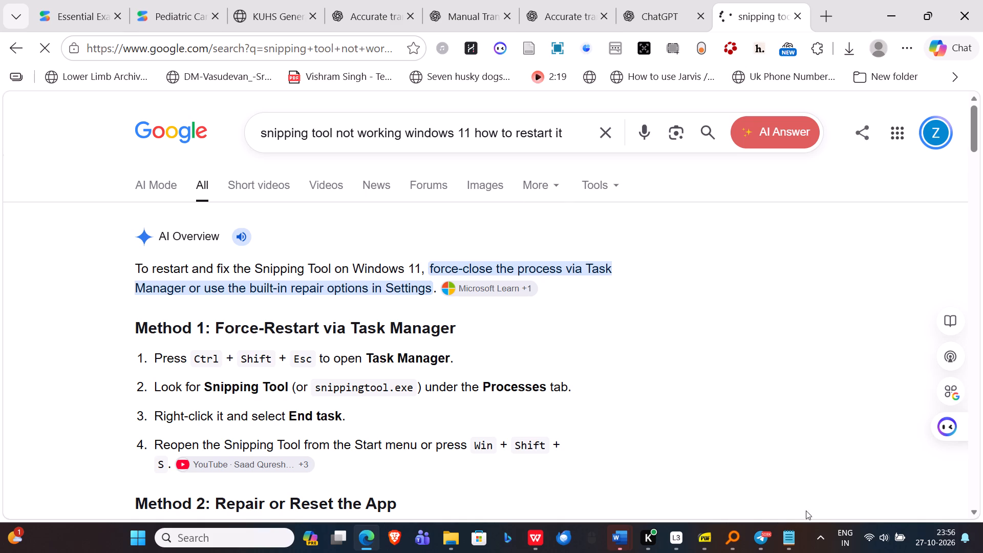
Check the running processes in Task Manager for the Snipping Tool, then return to the search results.
right_click(809, 535)
click(861, 482)
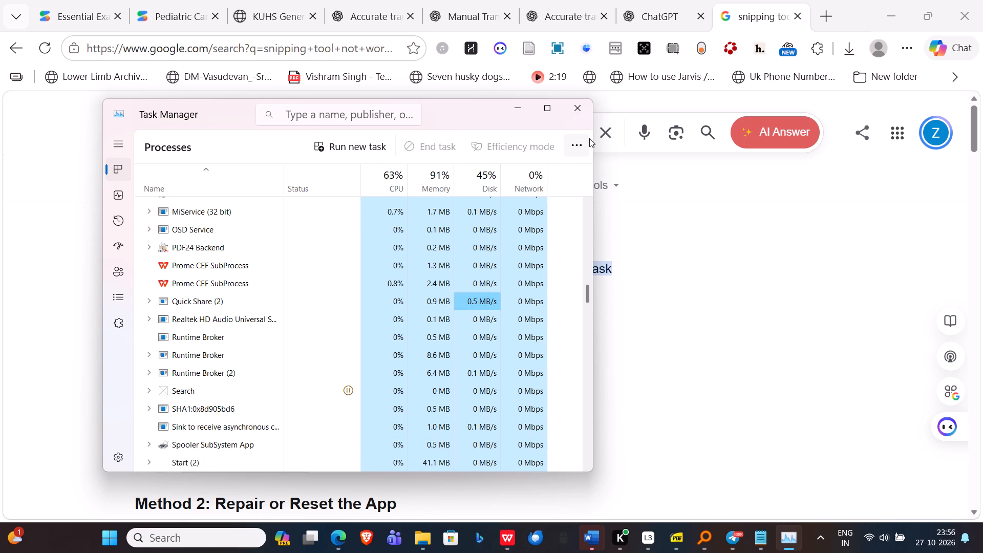
click(689, 264)
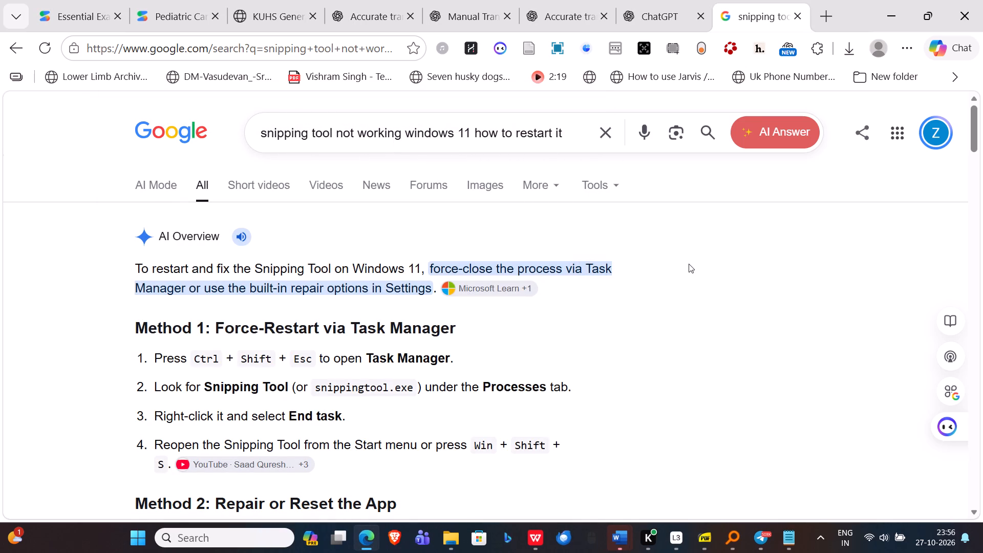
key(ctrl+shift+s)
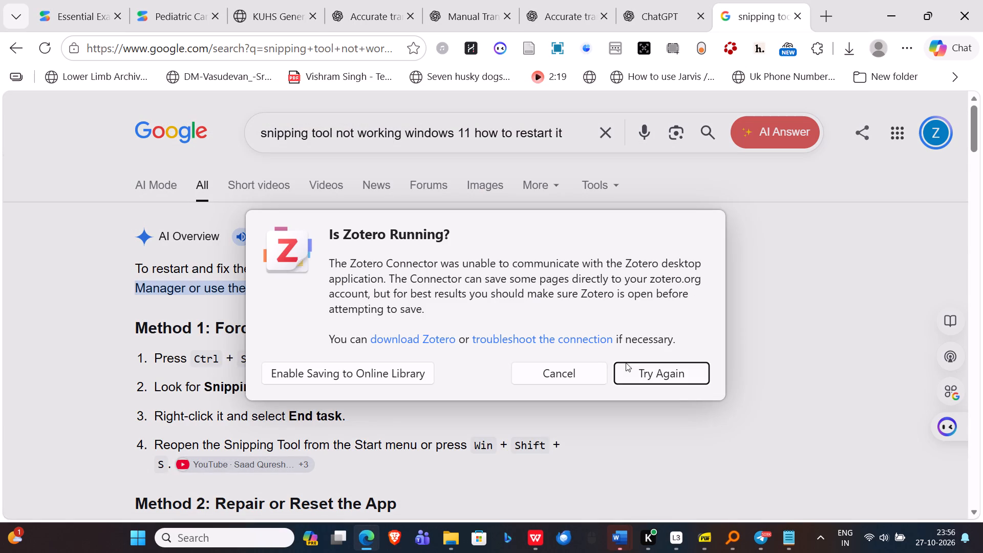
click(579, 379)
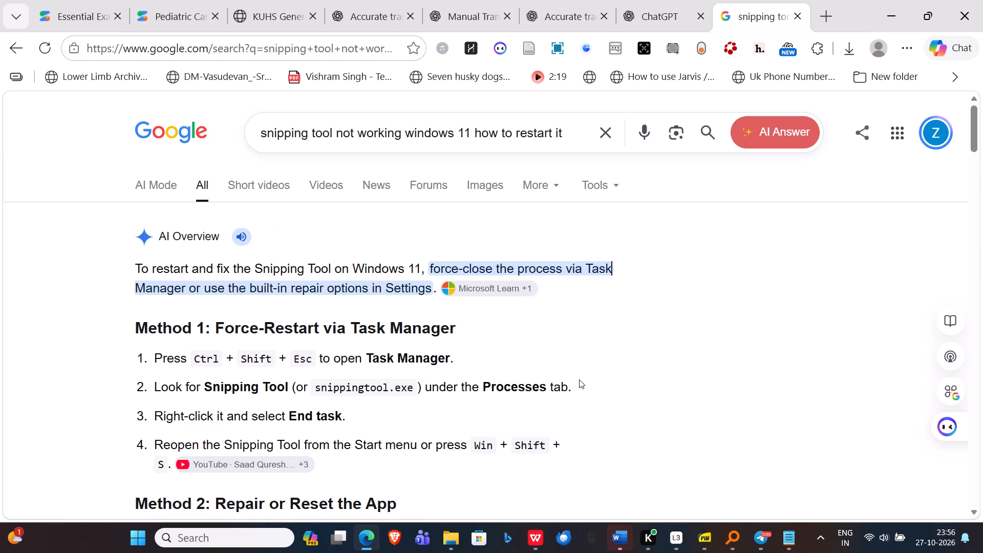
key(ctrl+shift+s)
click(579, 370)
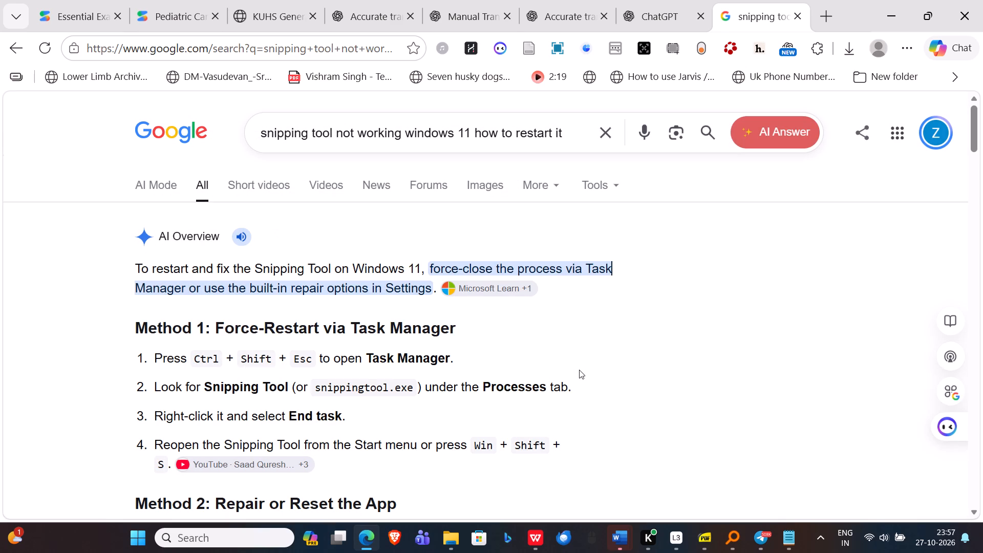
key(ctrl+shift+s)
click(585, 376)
Test the screen snip over the search results page and close it without capturing anything.
key(shift+super+s)
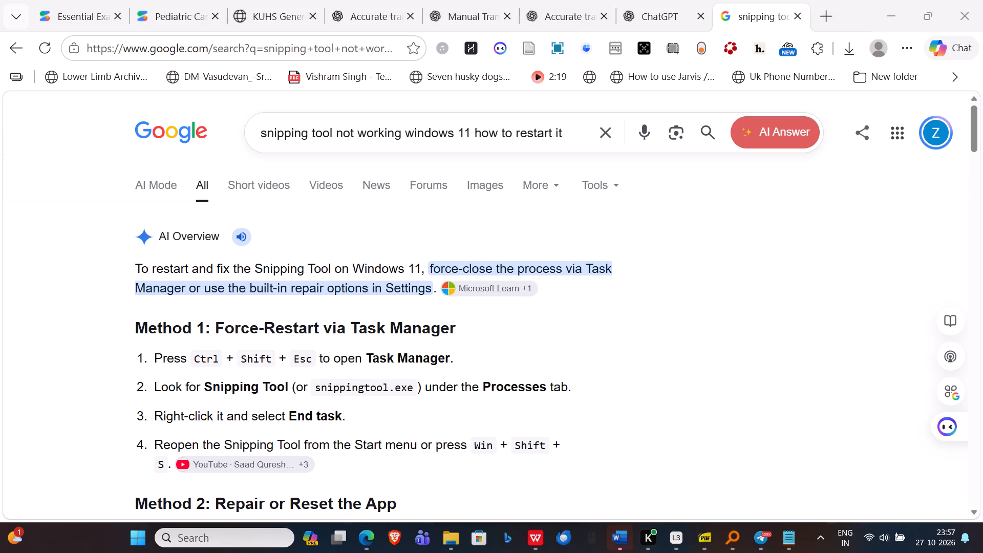
click(576, 25)
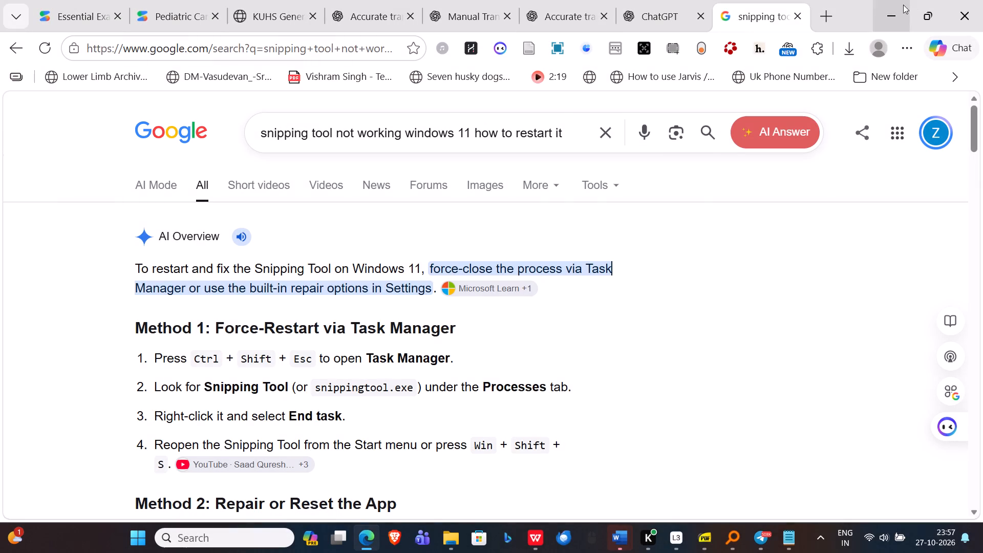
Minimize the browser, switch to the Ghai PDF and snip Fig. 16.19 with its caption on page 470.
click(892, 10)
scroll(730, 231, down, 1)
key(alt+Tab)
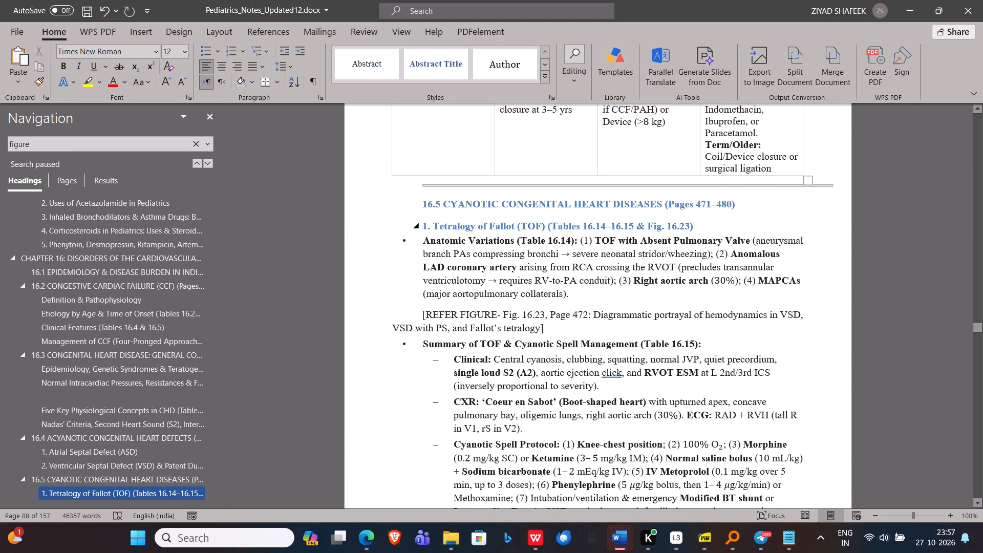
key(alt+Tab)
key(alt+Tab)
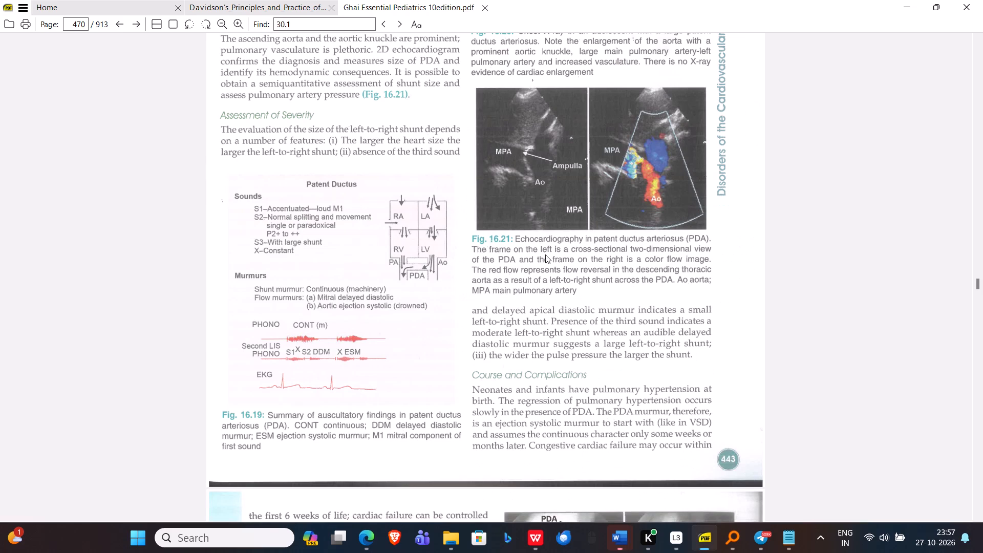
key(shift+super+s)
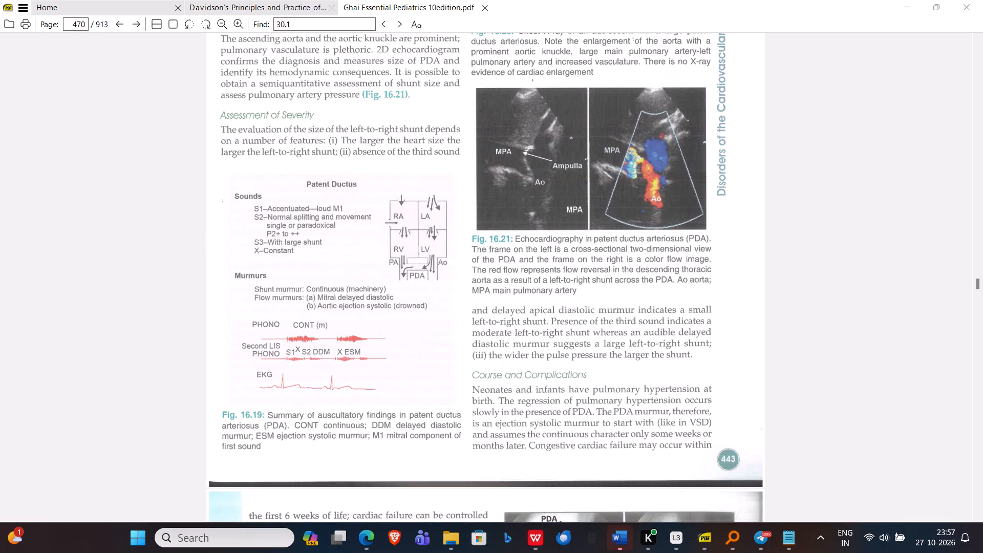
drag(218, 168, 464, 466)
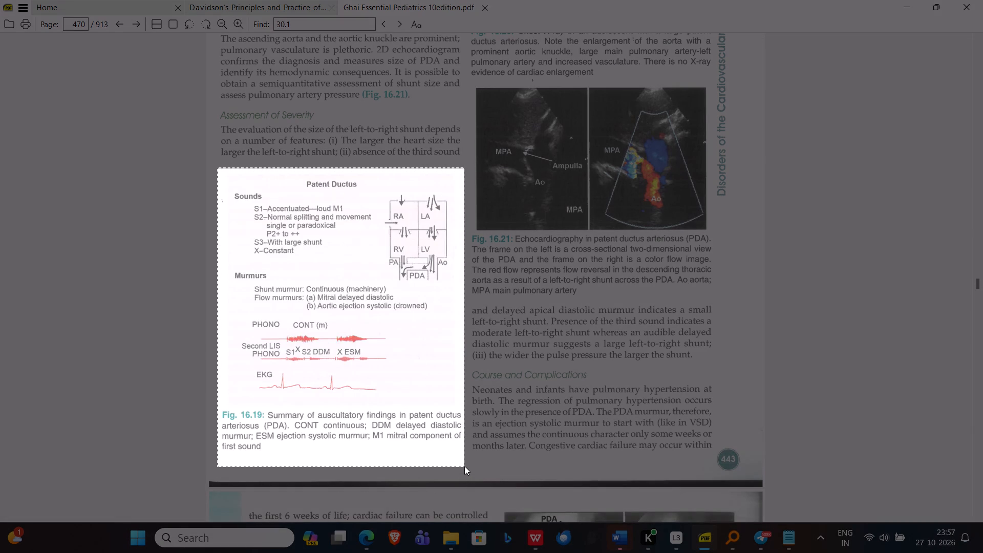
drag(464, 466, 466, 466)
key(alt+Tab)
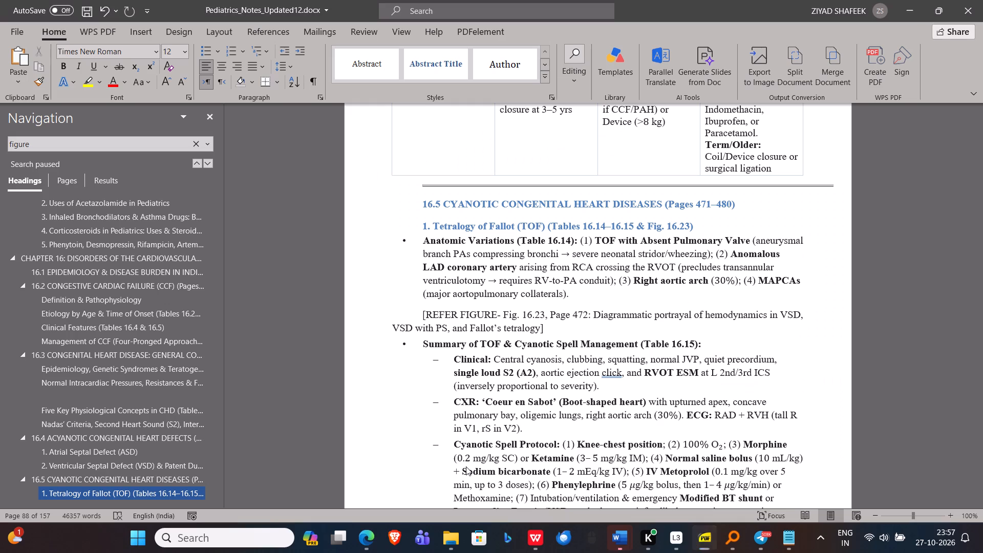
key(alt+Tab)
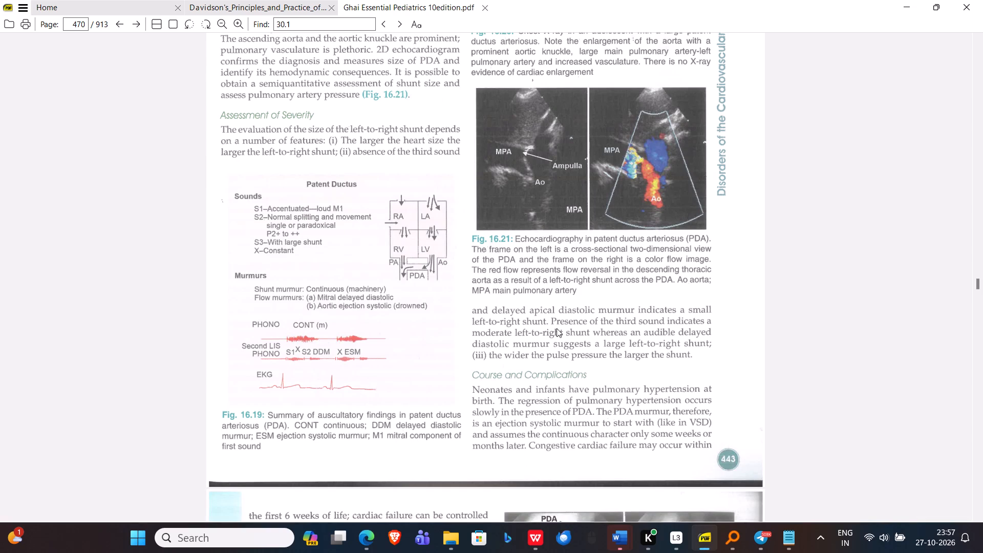
Snip Fig. 16.23 with its full caption on page 472 of the Ghai PDF.
scroll(557, 328, down, 8)
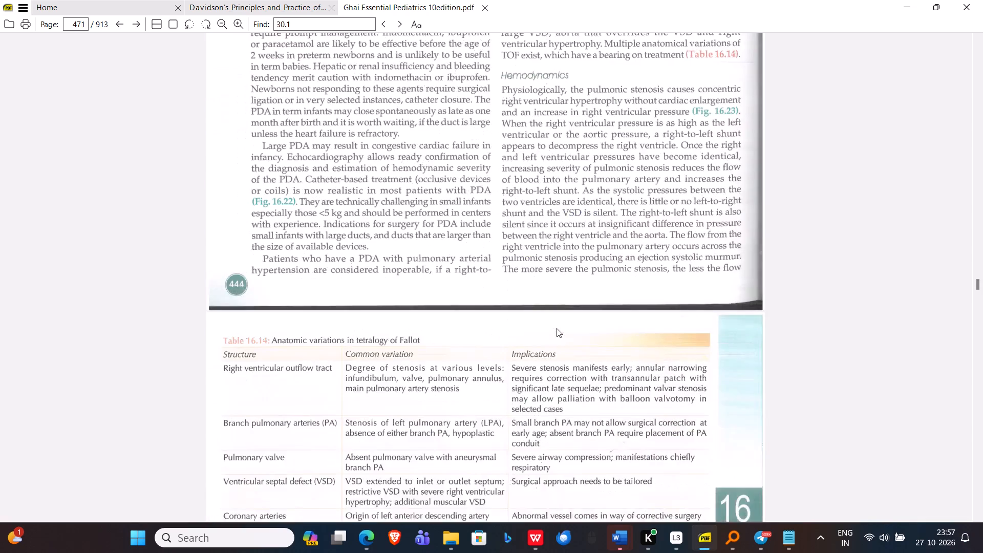
scroll(557, 328, down, 5)
key(shift+super+s)
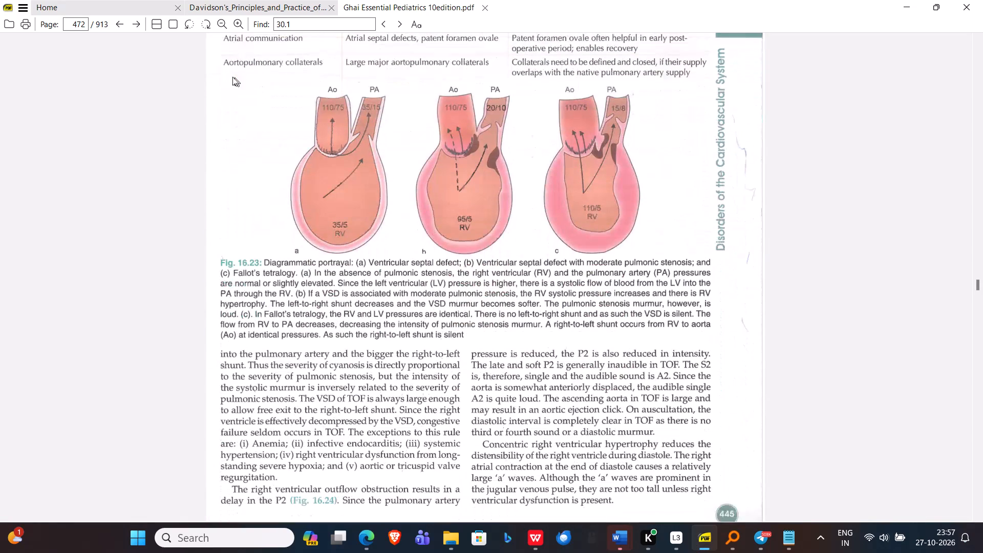
drag(214, 86, 669, 322)
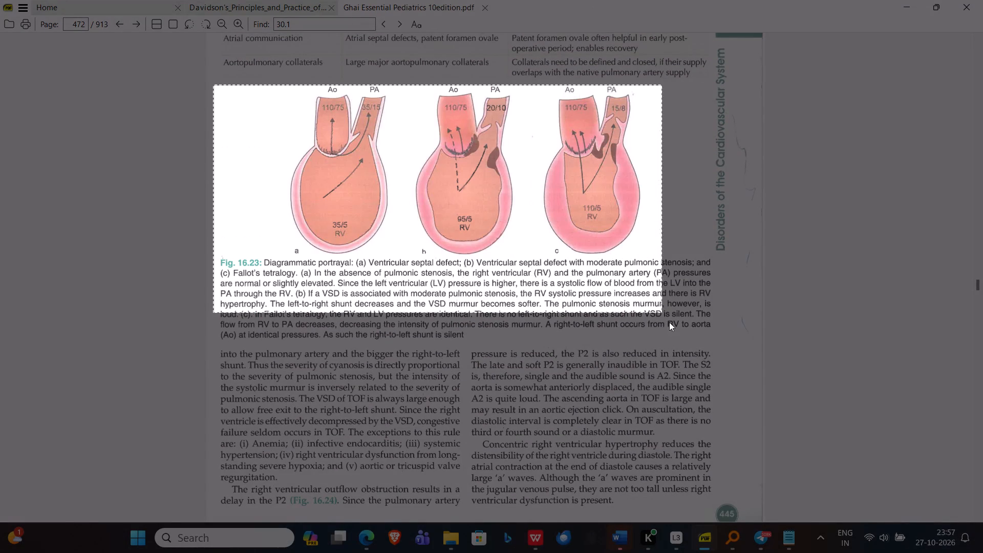
drag(669, 322, 716, 345)
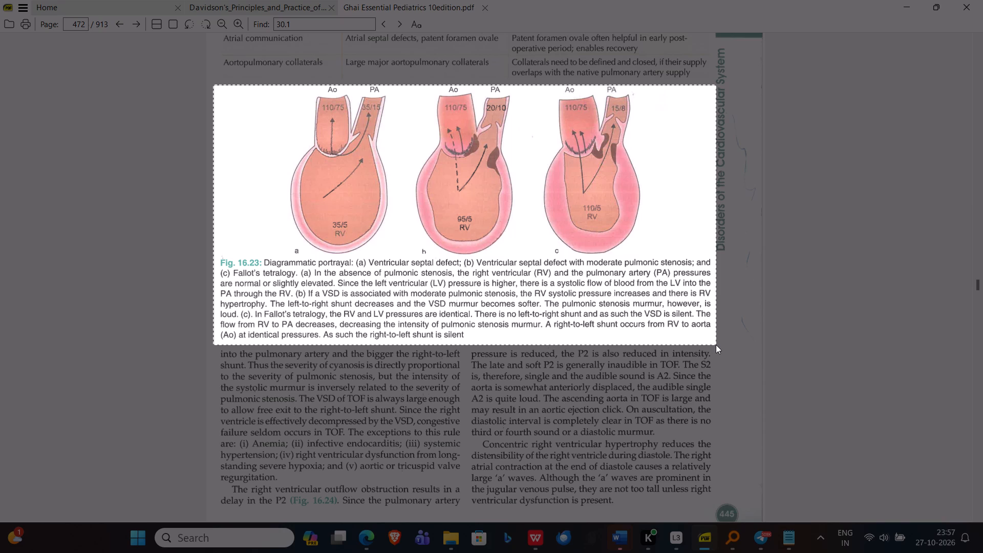
drag(716, 345, 717, 344)
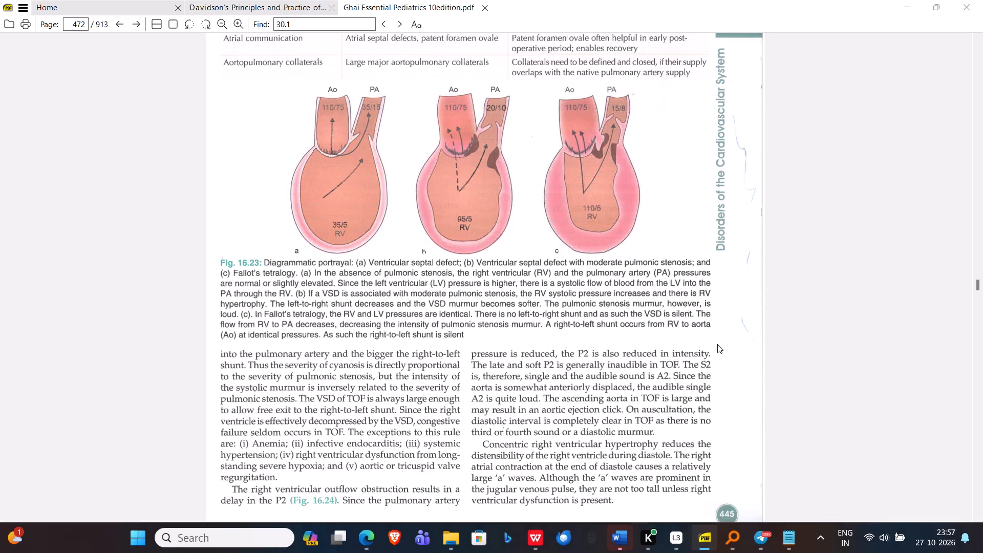
In the Word notes, replace the Fig. 16.23 placeholder under Tetralogy of Fallot with the snipped figure on its own unbulleted line.
key(alt+Tab)
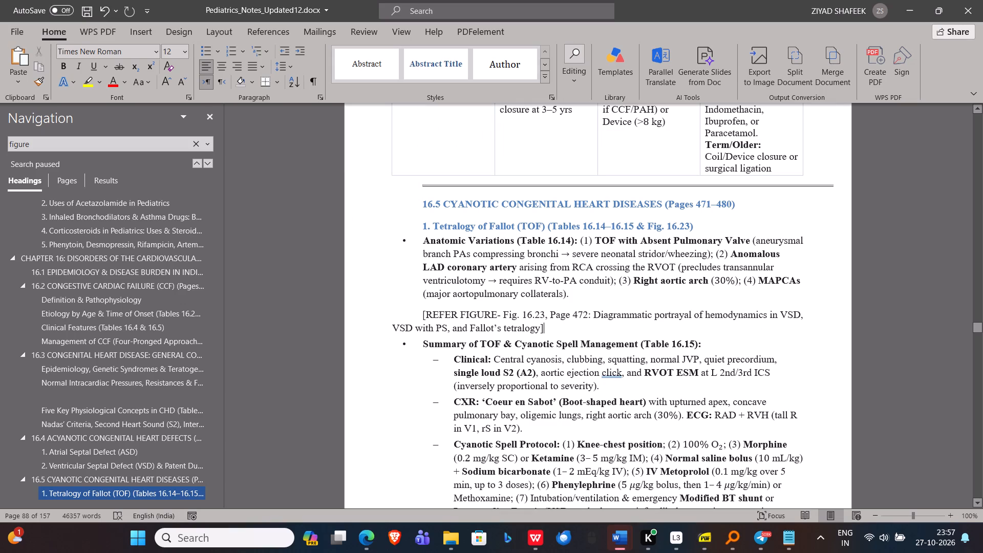
drag(596, 330, 398, 308)
key(ctrl+v)
scroll(562, 357, down, 1)
key(ctrl+z)
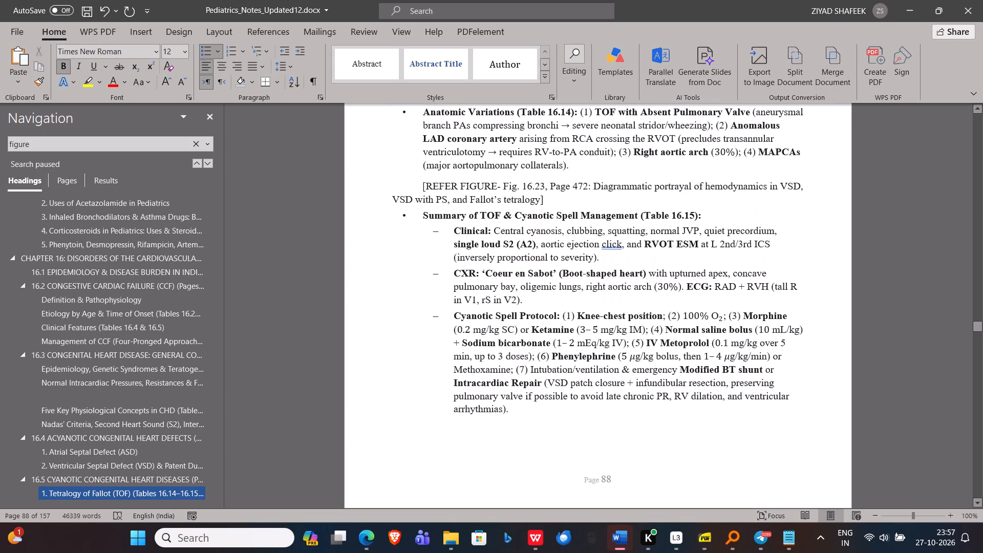
key(BackSpace)
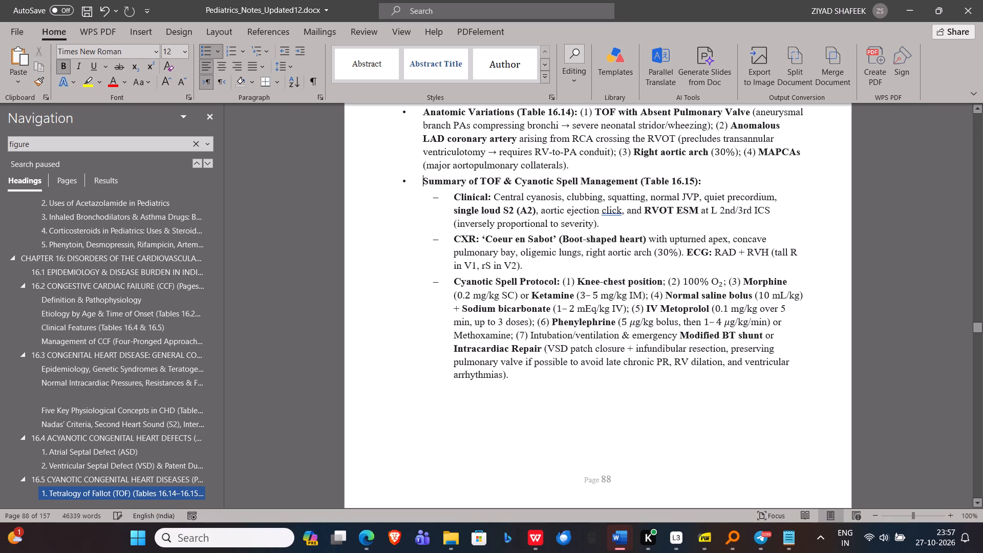
click(587, 165)
key(Return)
key(BackSpace)
key(BackSpace)
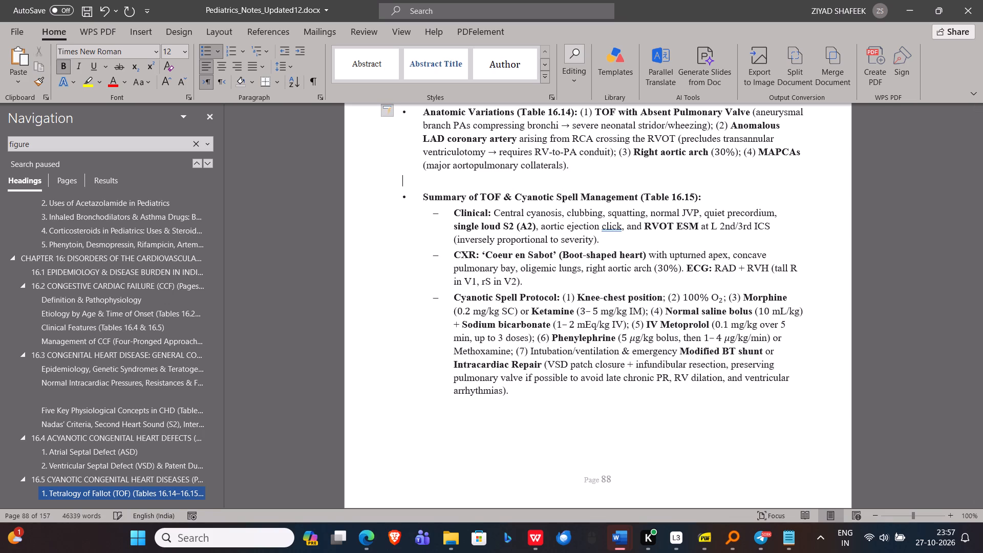
key(ctrl+v)
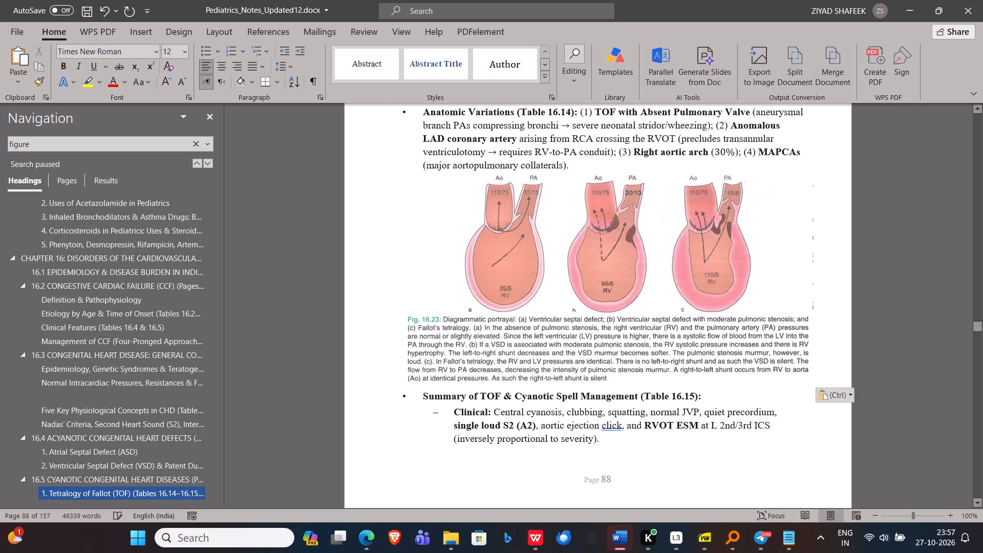
Enlarge the pasted Fig. 16.23 picture slightly, keeping its proportions.
click(552, 303)
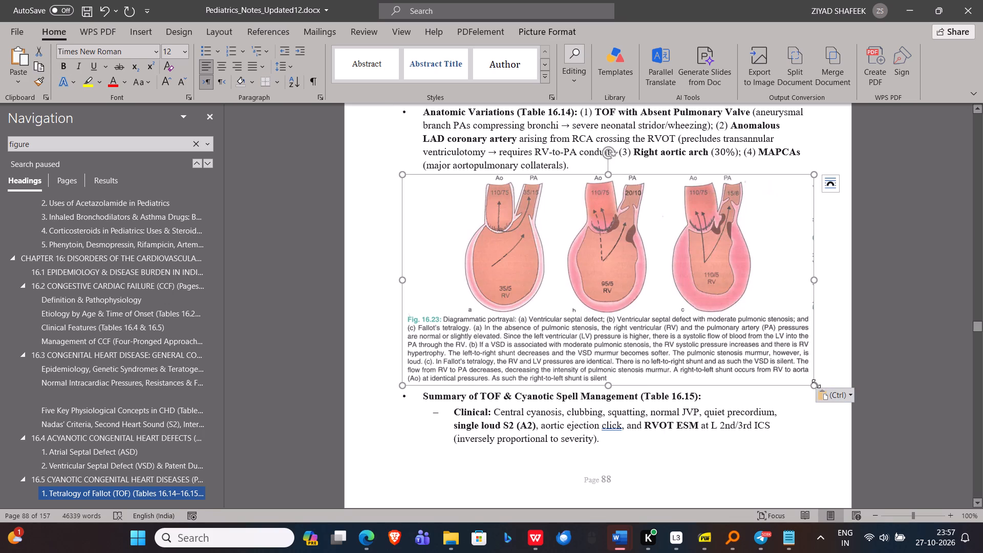
drag(816, 383, 829, 393)
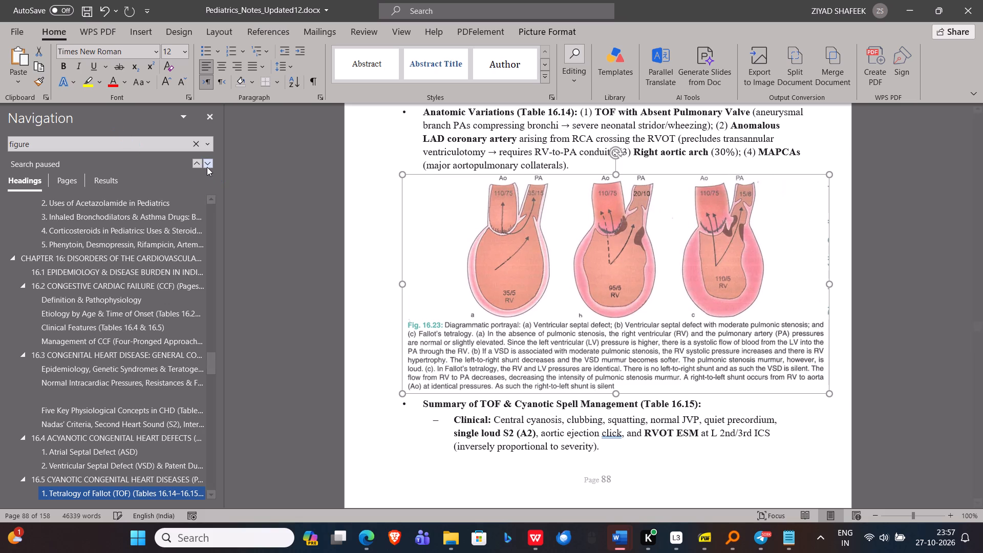
Advance to the Fig. 17.7 figure-reference placeholder in the Word notes and bring up the figure on page 521 of the Ghai PDF.
click(207, 167)
click(207, 167)
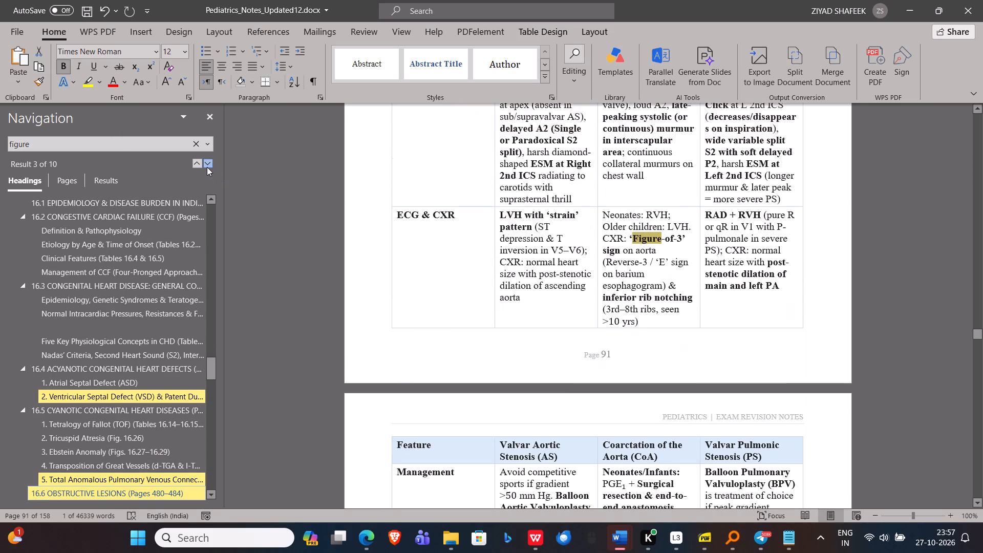
click(207, 167)
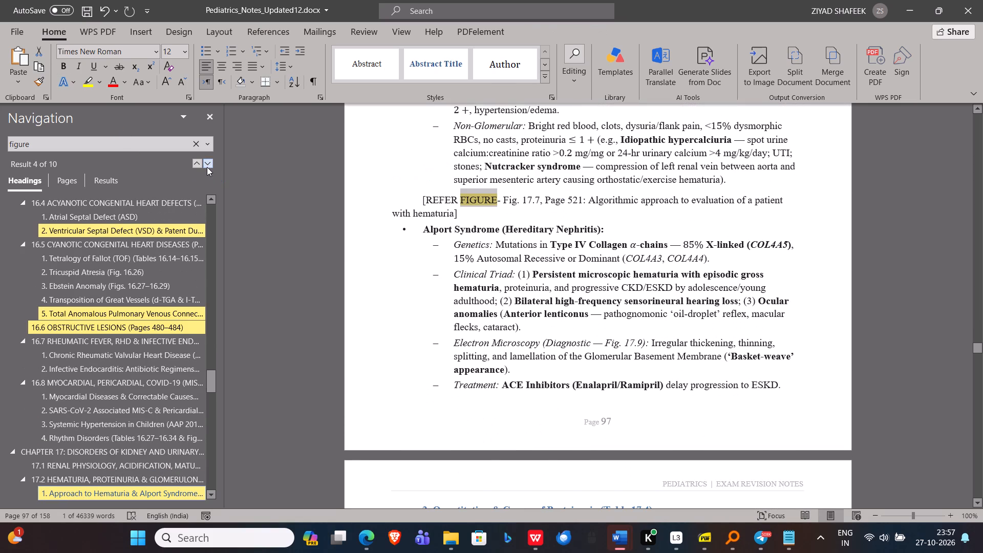
key(alt+Tab)
scroll(354, 307, down, 17)
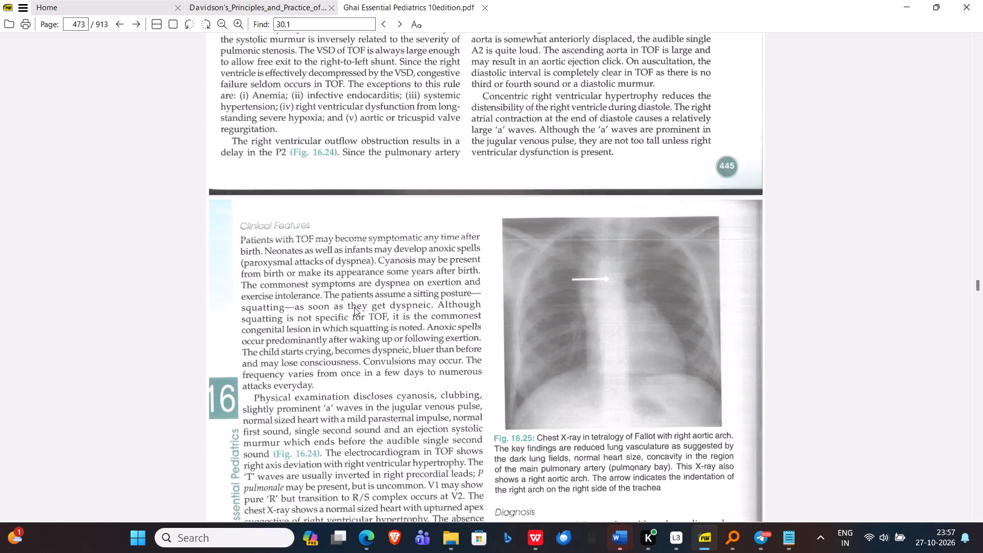
scroll(354, 307, down, 12)
key(alt+Tab)
key(alt+Tab)
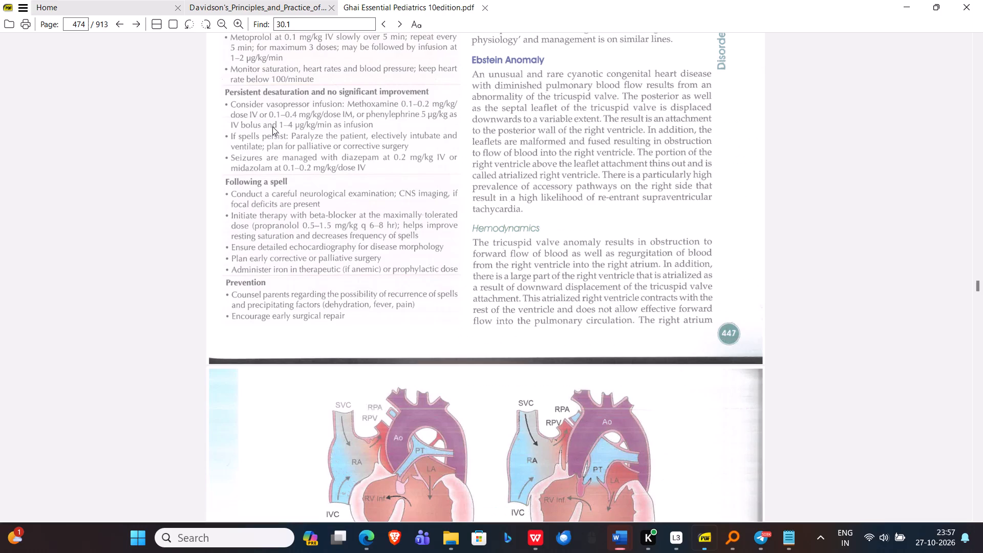
click(79, 26)
key(4)
key(BackSpace)
text(528)
key(BackSpace)
key(1)
key(Return)
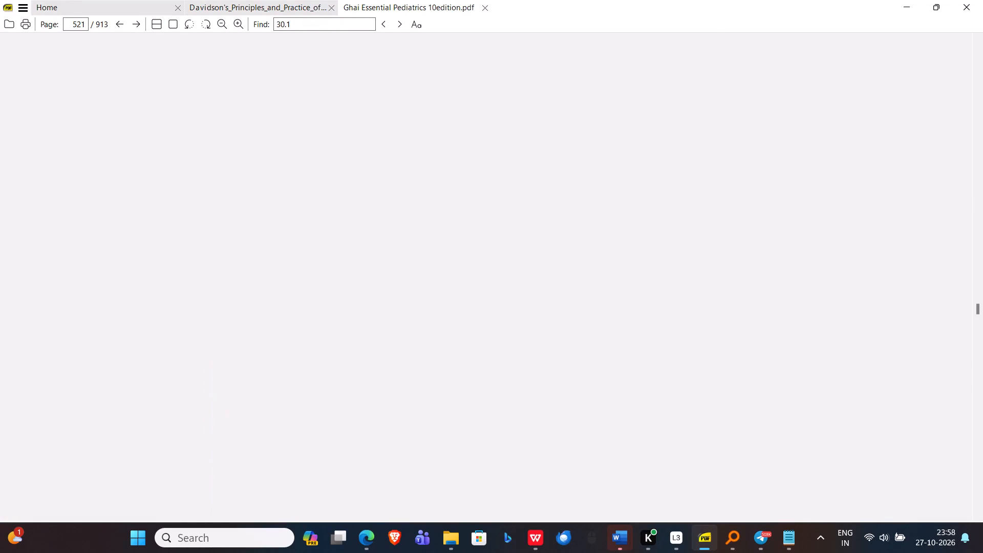
key(alt+Tab)
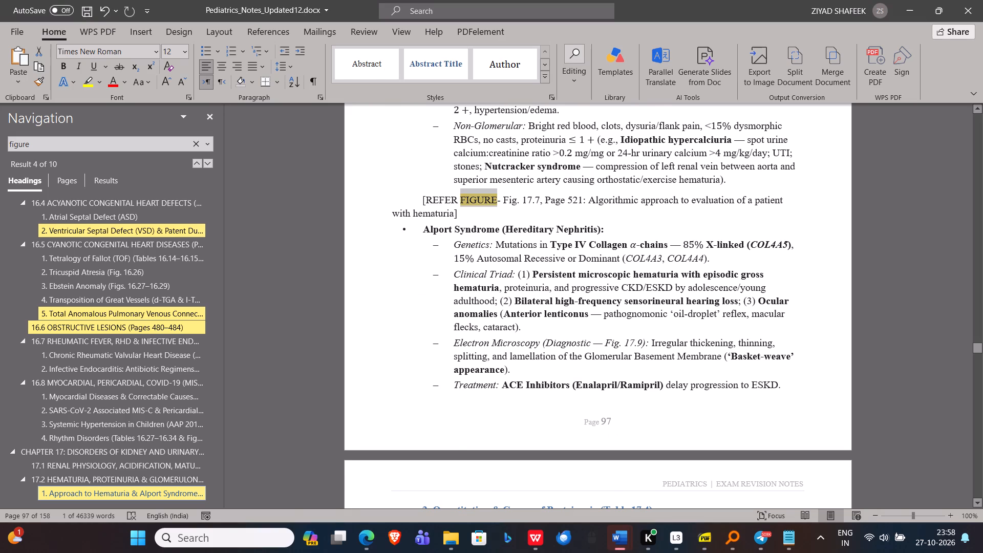
key(alt+Tab)
scroll(281, 201, down, 1)
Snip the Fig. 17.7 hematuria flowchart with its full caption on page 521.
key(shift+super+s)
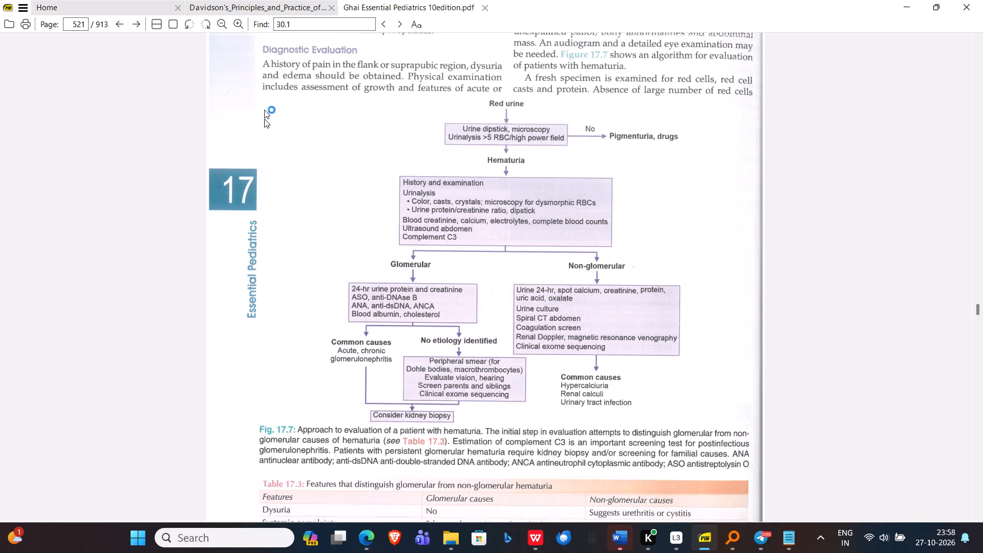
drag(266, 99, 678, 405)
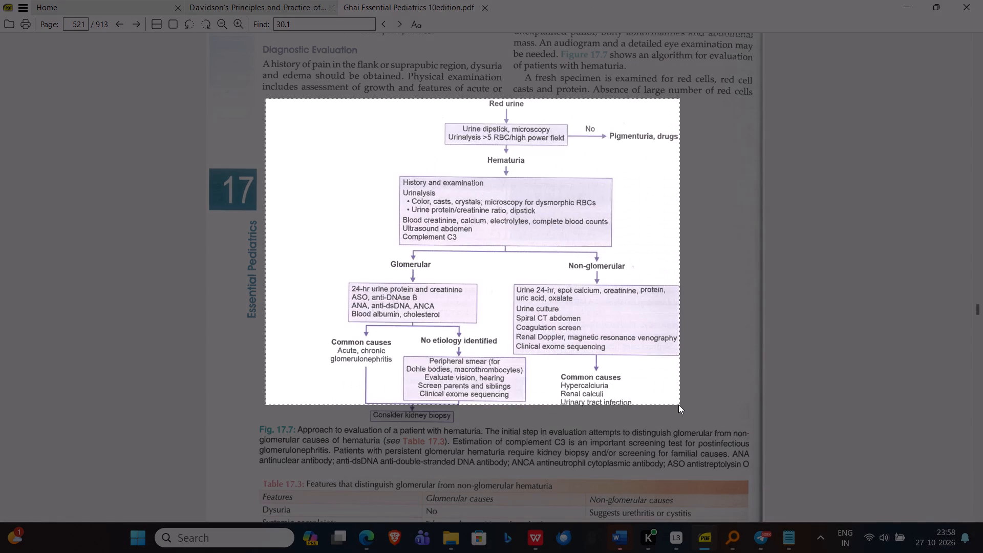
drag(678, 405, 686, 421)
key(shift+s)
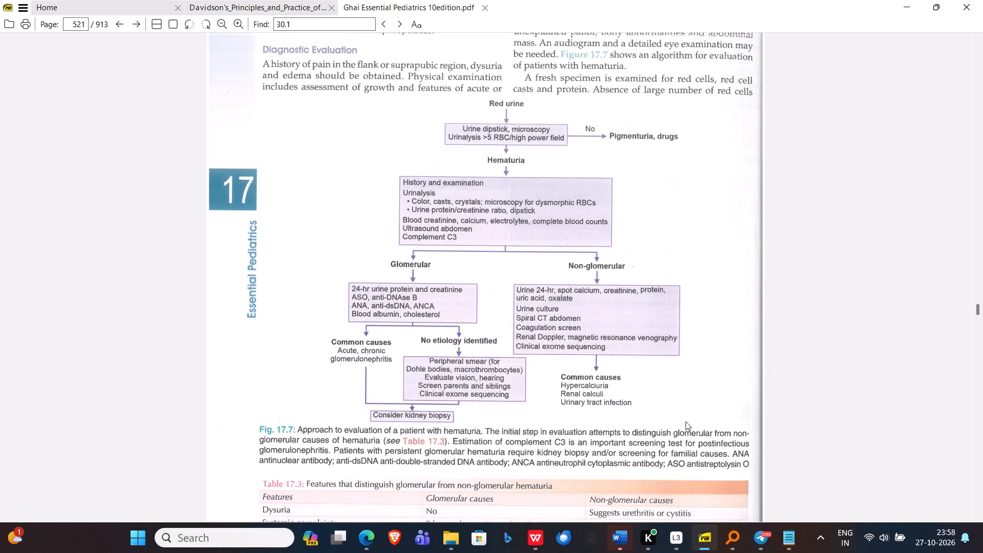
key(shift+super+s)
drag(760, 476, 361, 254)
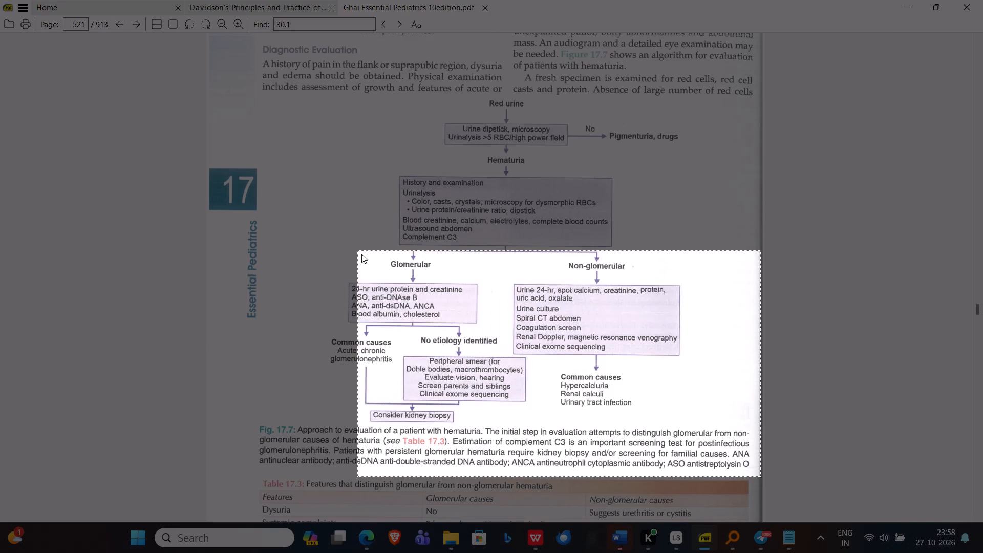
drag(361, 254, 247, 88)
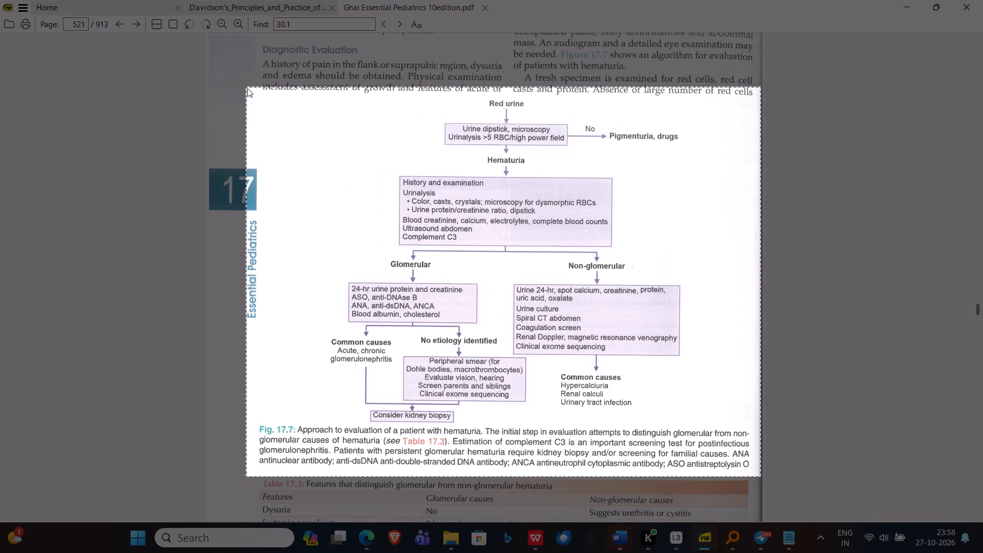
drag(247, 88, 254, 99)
In the Word notes, replace the Fig. 17.7 placeholder above Alport Syndrome with the snipped figure.
key(alt+Tab)
click(549, 211)
key(alt+Tab)
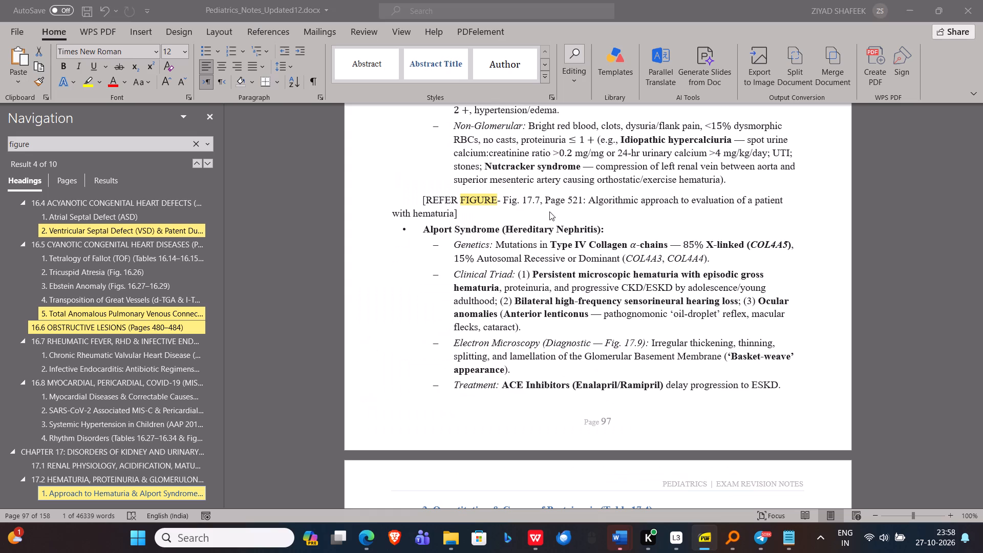
drag(549, 211, 392, 201)
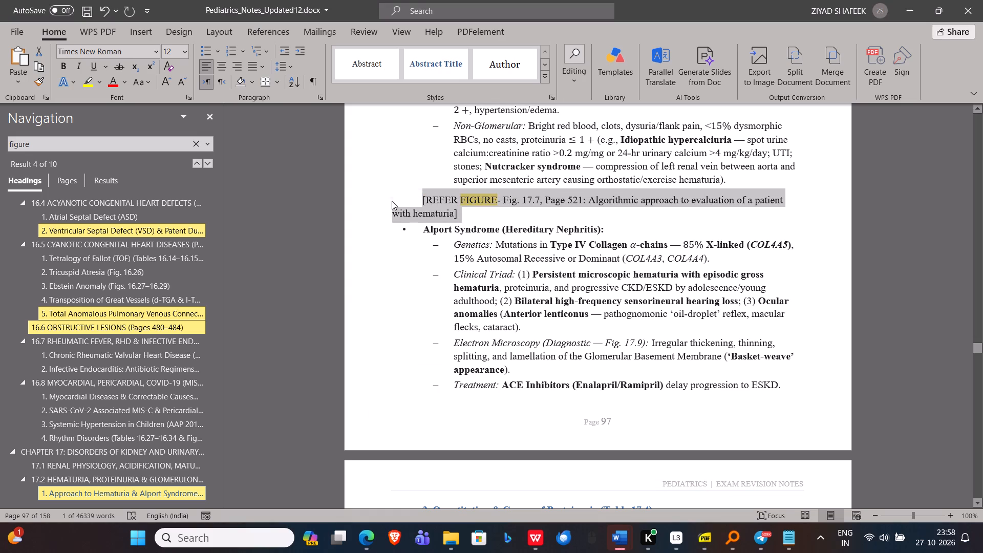
key(ctrl+v)
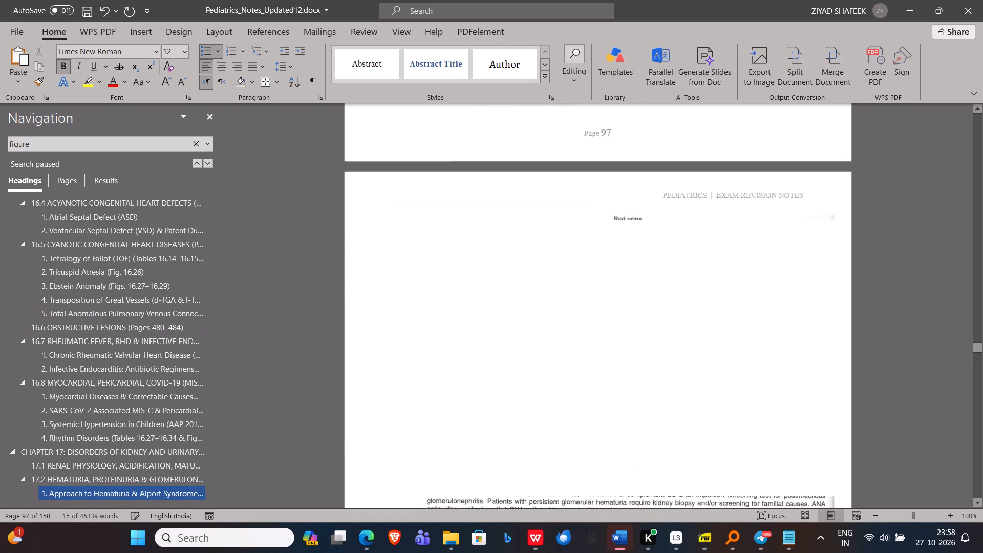
Delete the pasted Fig. 17.7 picture above the Alport Syndrome bullet.
scroll(553, 252, down, 1)
click(553, 252)
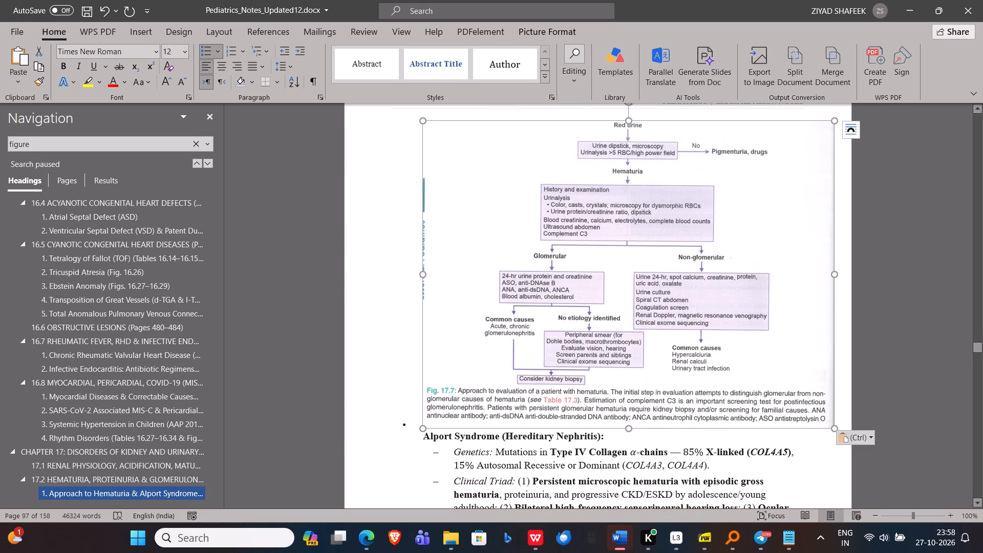
key(Delete)
scroll(553, 252, up, 1)
Snip Fig. 17.7 again in the Ghai PDF with its full caption, cropping tightly to leave out the chapter sidebar.
key(alt+Tab)
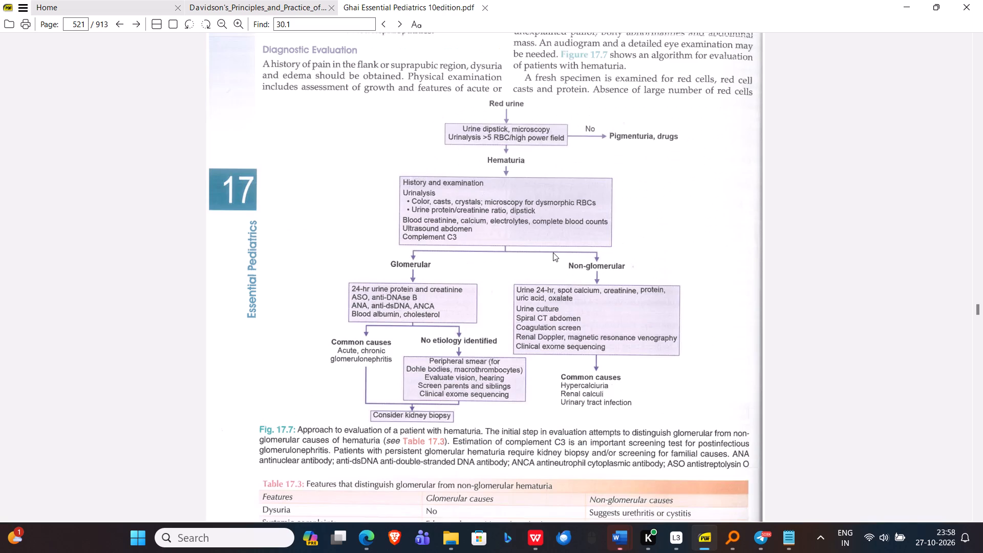
key(shift+super+s)
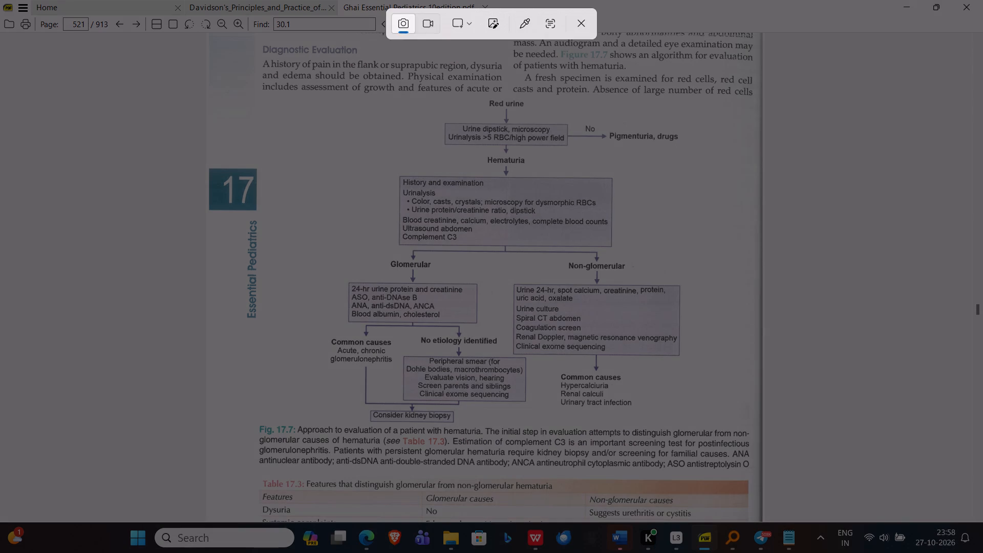
drag(263, 101, 499, 453)
key(shift+super+s)
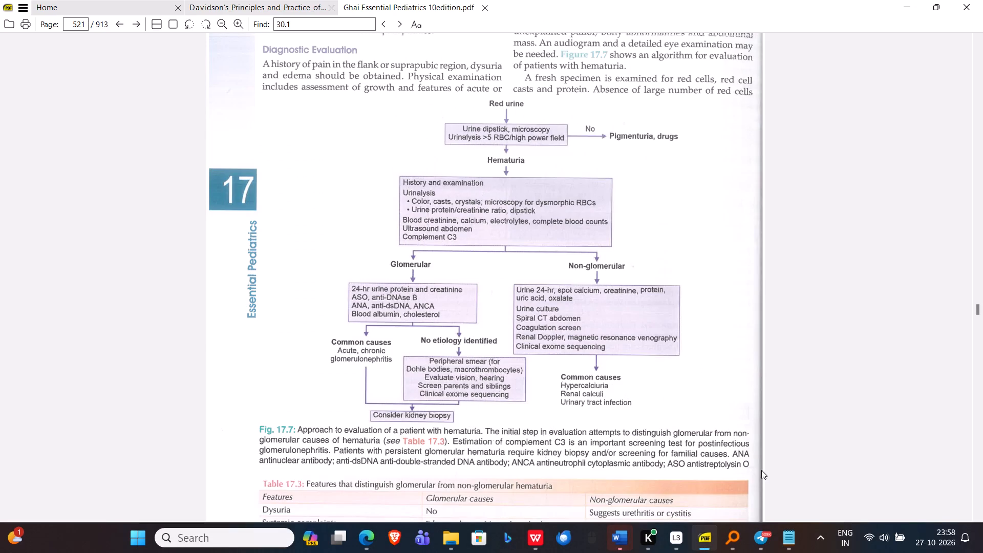
key(shift+super+s)
drag(756, 472, 327, 133)
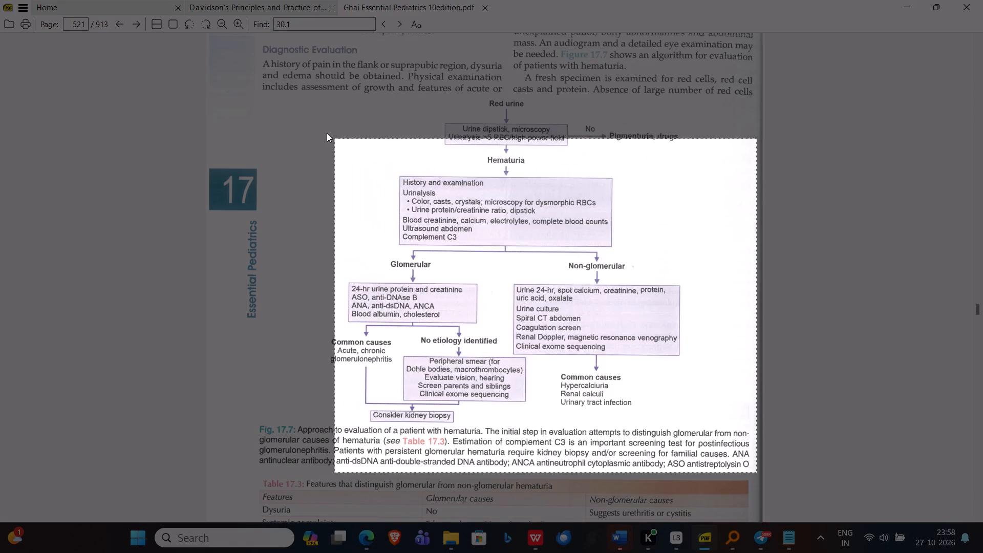
drag(327, 133, 260, 98)
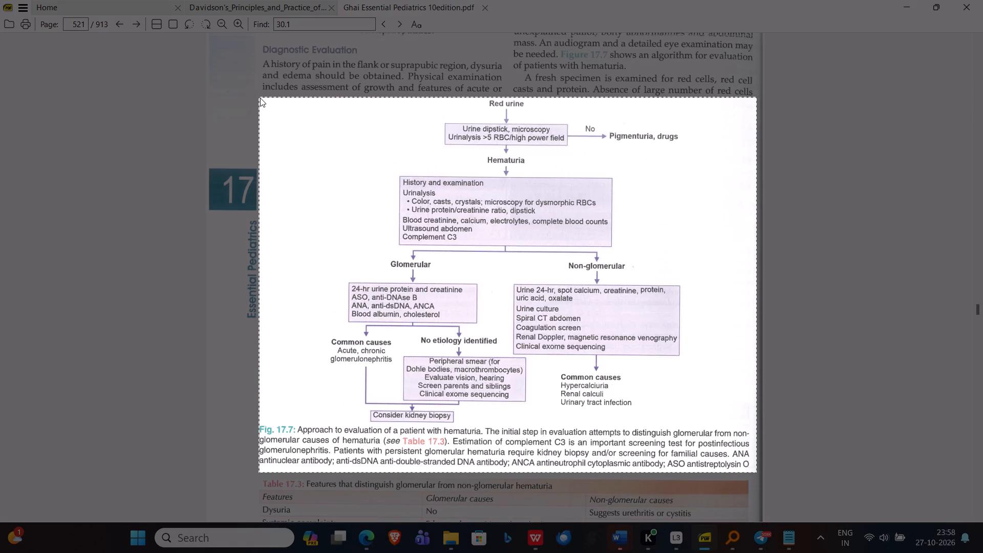
drag(260, 98, 257, 97)
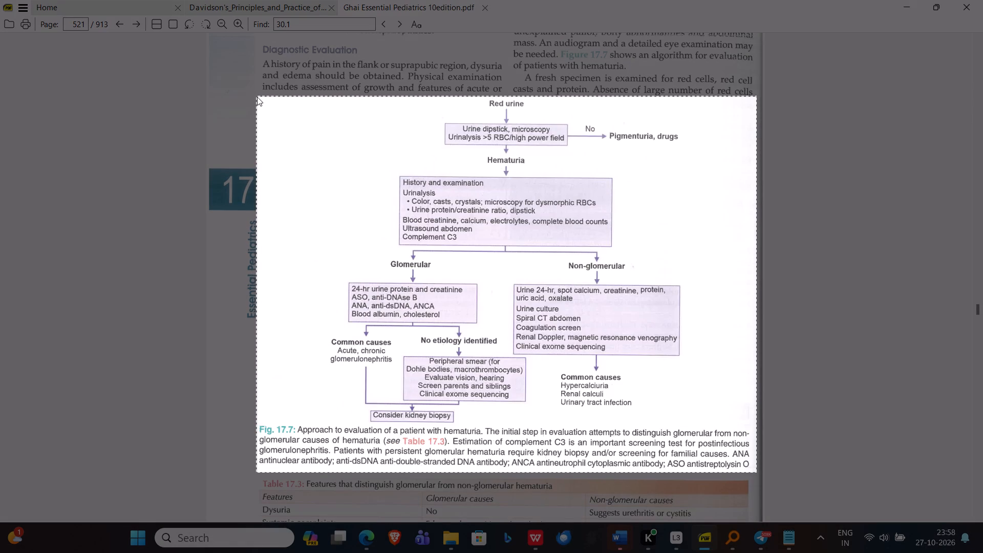
drag(257, 97, 260, 100)
In the Word notes, paste the snipped Fig. 17.7 on a new unbulleted line between the Non-Glomerular item and Alport Syndrome.
key(alt+Tab)
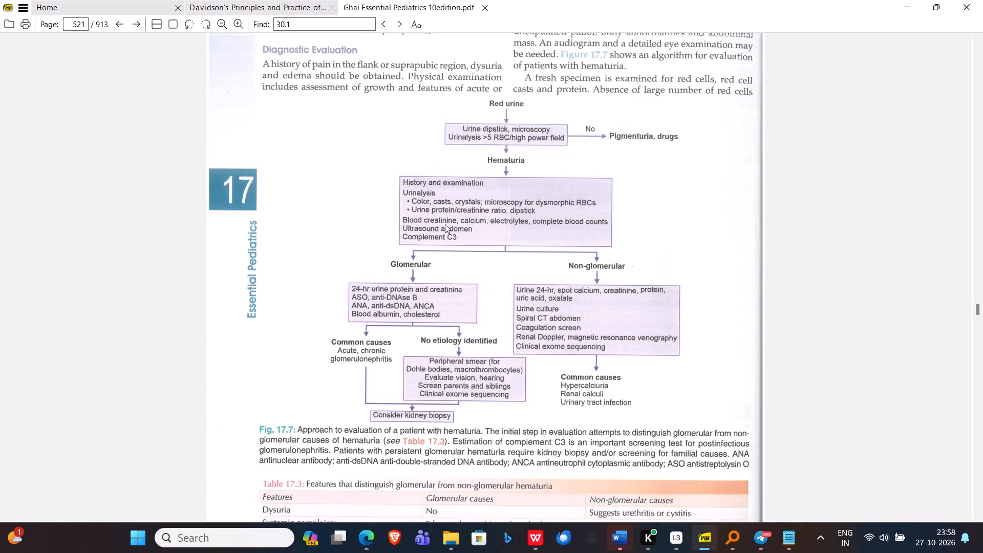
scroll(691, 379, up, 1)
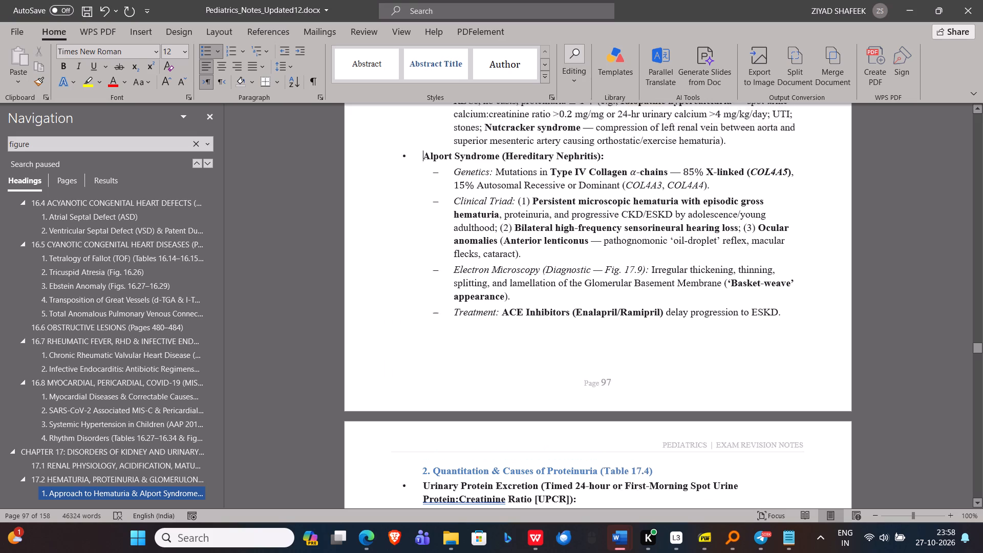
scroll(691, 379, up, 1)
click(798, 193)
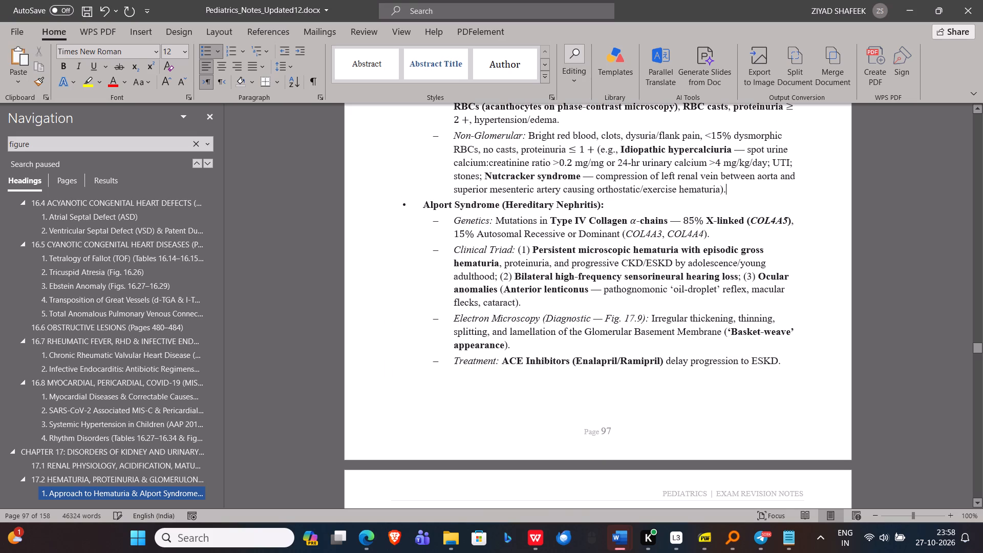
key(alt+Tab)
key(alt+Tab)
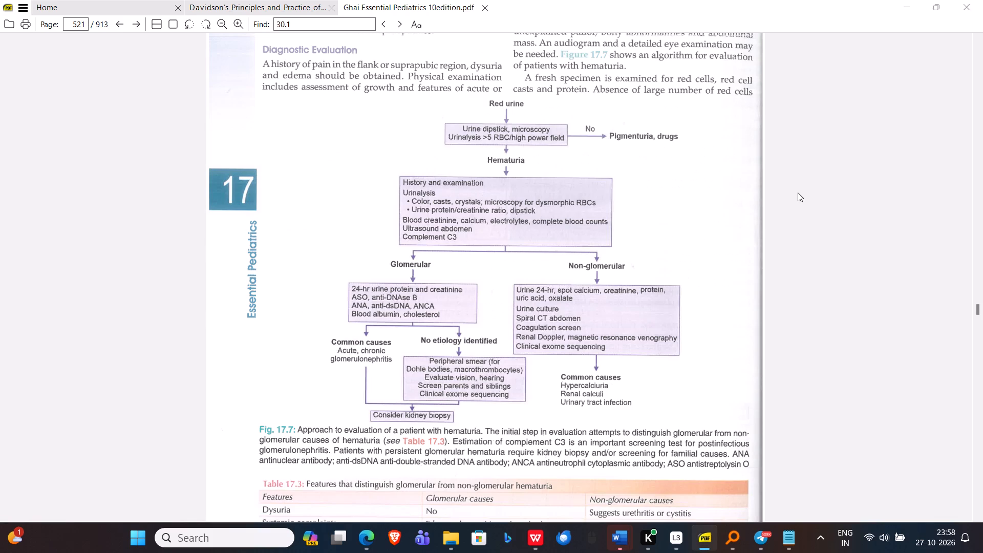
key(Return)
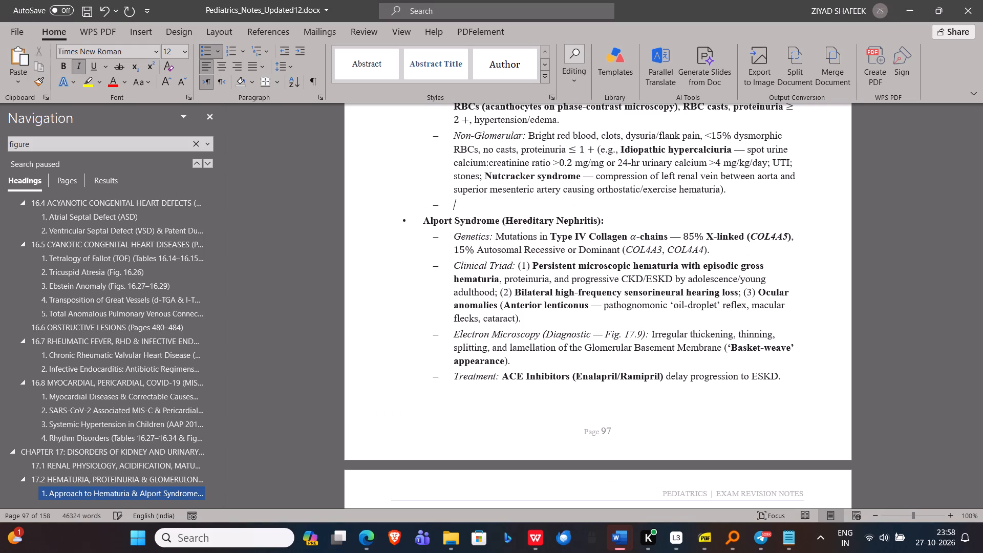
key(BackSpace)
key(BackSpace)
key(BackSpace)
key(ctrl+v)
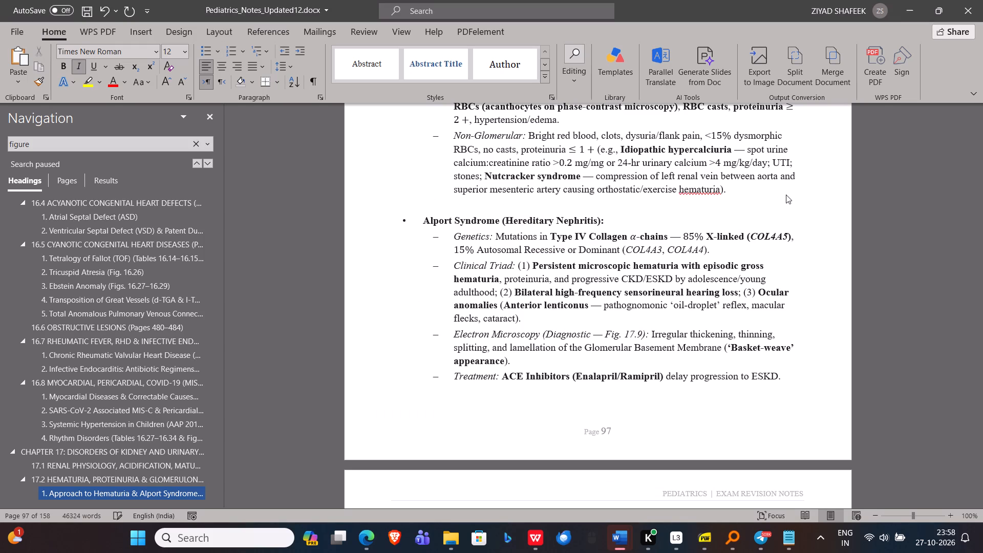
scroll(551, 323, down, 2)
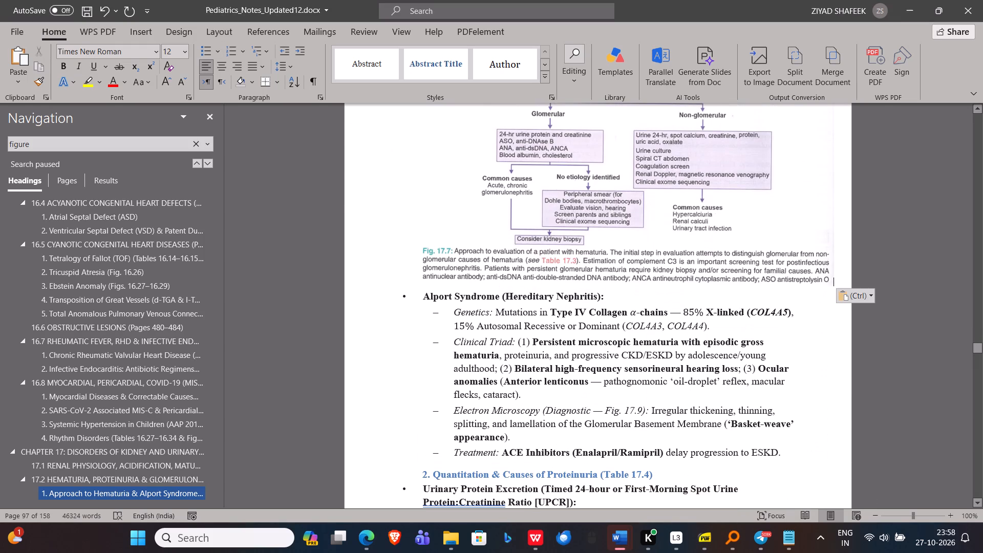
Find the next figure placeholder in the notes, and snip Fig. 17.15 with its caption from page 529 of the Ghai PDF.
click(212, 165)
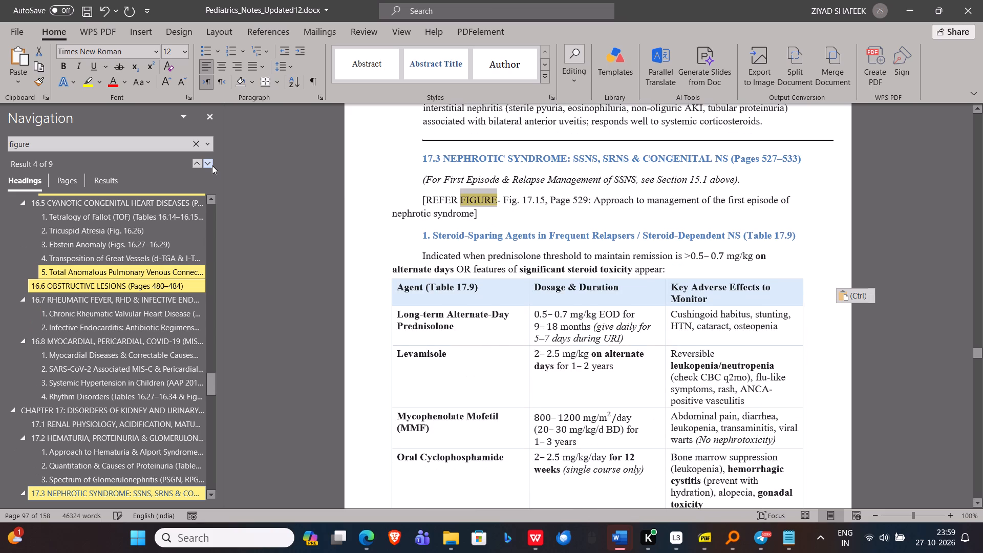
key(alt+Tab)
scroll(401, 310, down, 1)
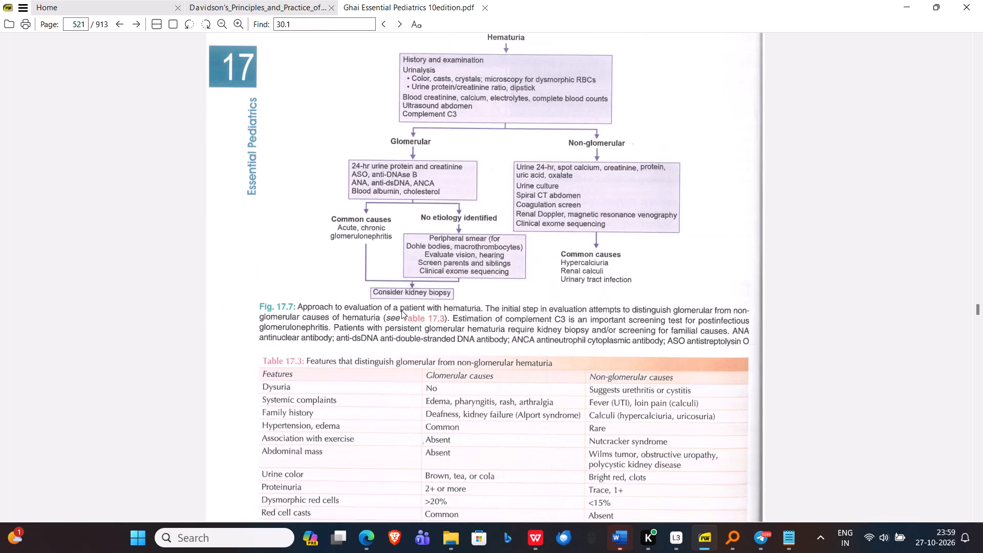
scroll(401, 310, up, 2)
key(alt+Tab)
key(alt+Tab)
scroll(401, 310, down, 1)
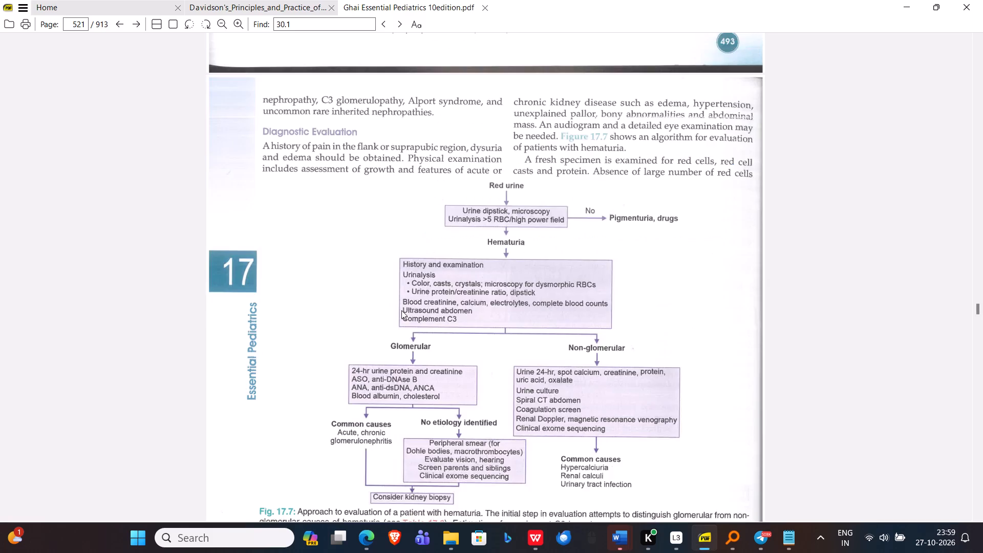
scroll(401, 310, down, 18)
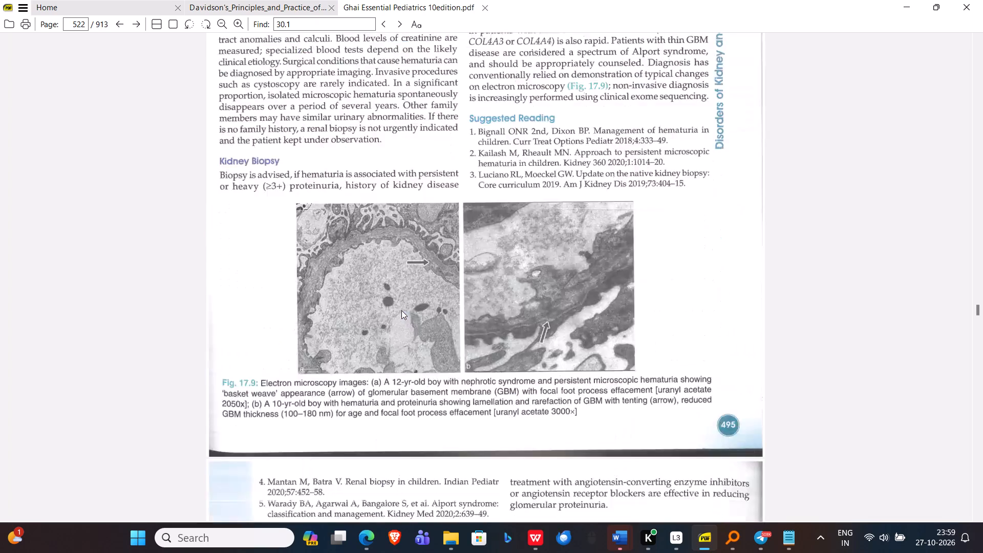
scroll(401, 310, down, 20)
scroll(401, 310, down, 20)
scroll(401, 310, down, 13)
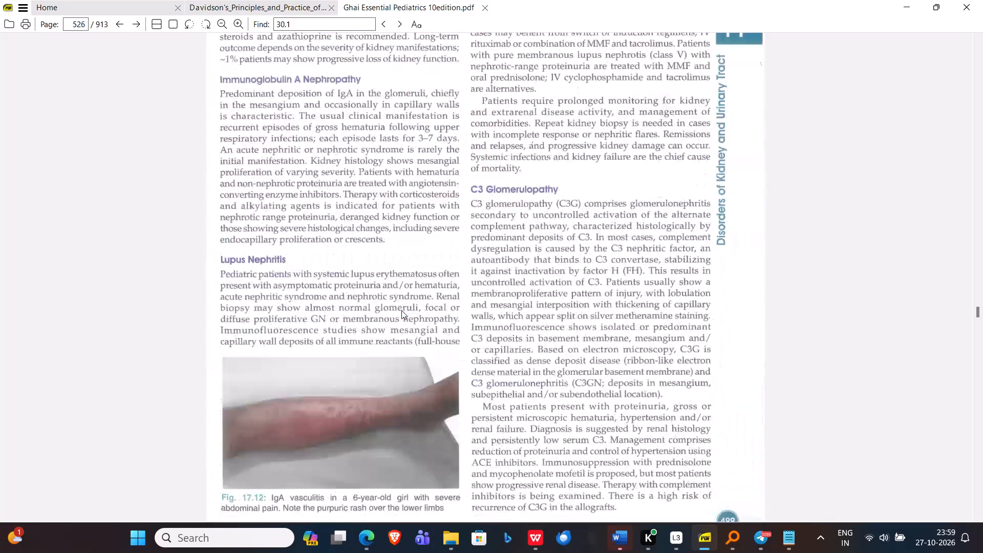
scroll(401, 310, down, 18)
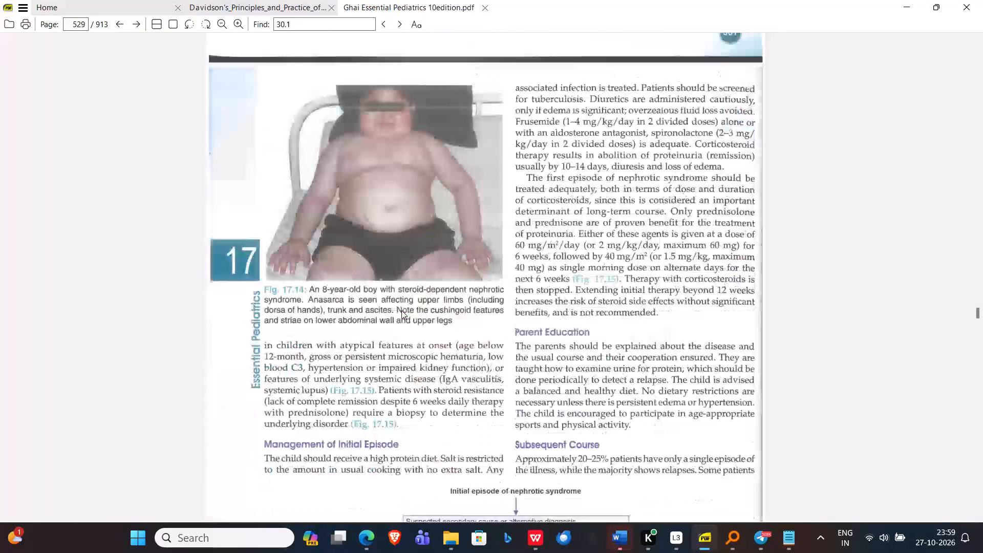
scroll(401, 310, down, 4)
key(shift+super+s)
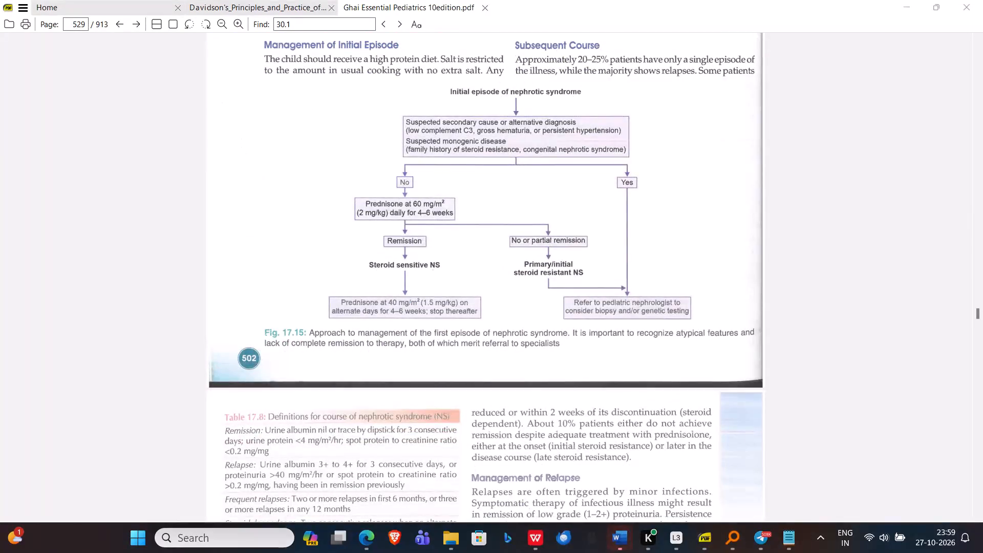
drag(258, 90, 753, 348)
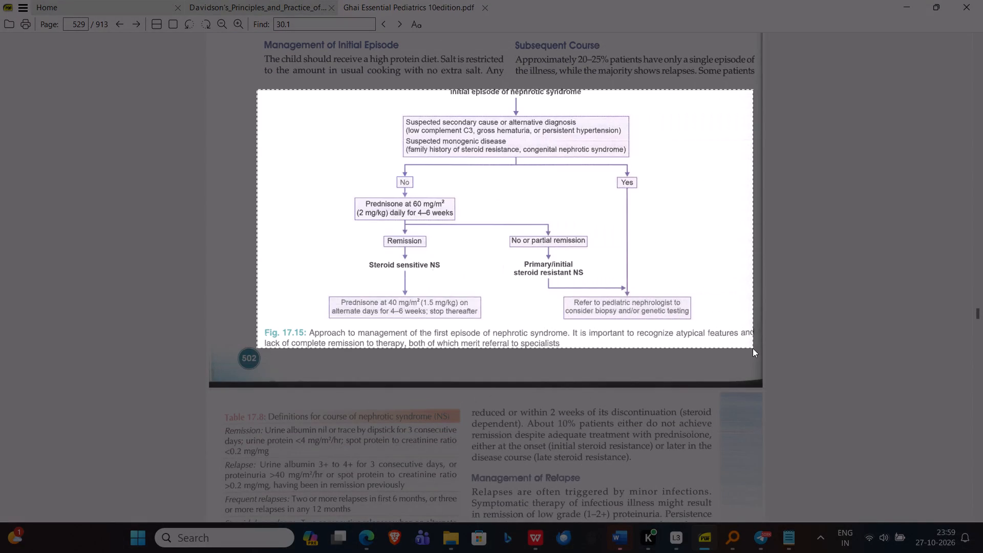
drag(753, 348, 758, 354)
In the Word notes, replace the Fig. 17.15 placeholder under the 17.3 Nephrotic Syndrome heading with the snipped figure.
key(alt+Tab)
key(alt+Tab)
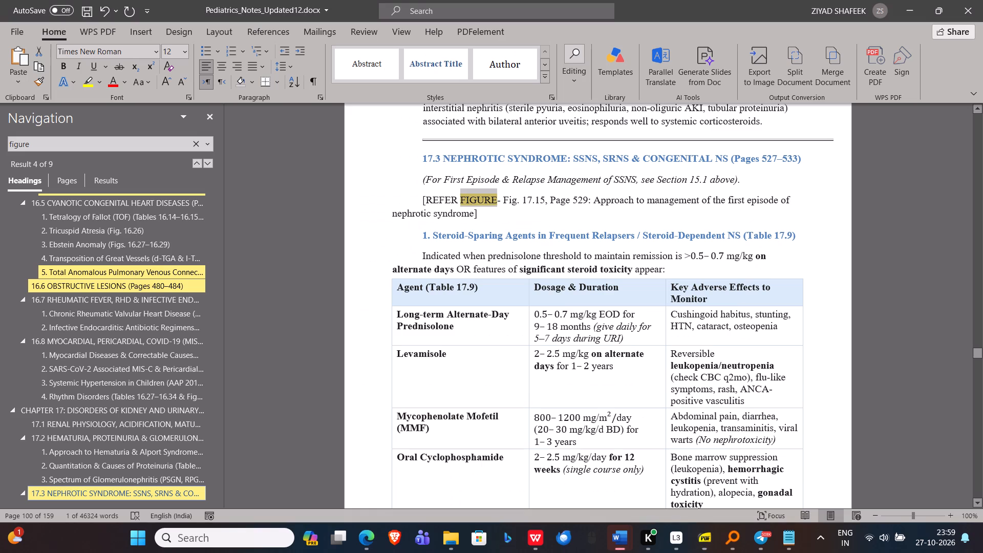
drag(509, 216, 420, 197)
key(ctrl+v)
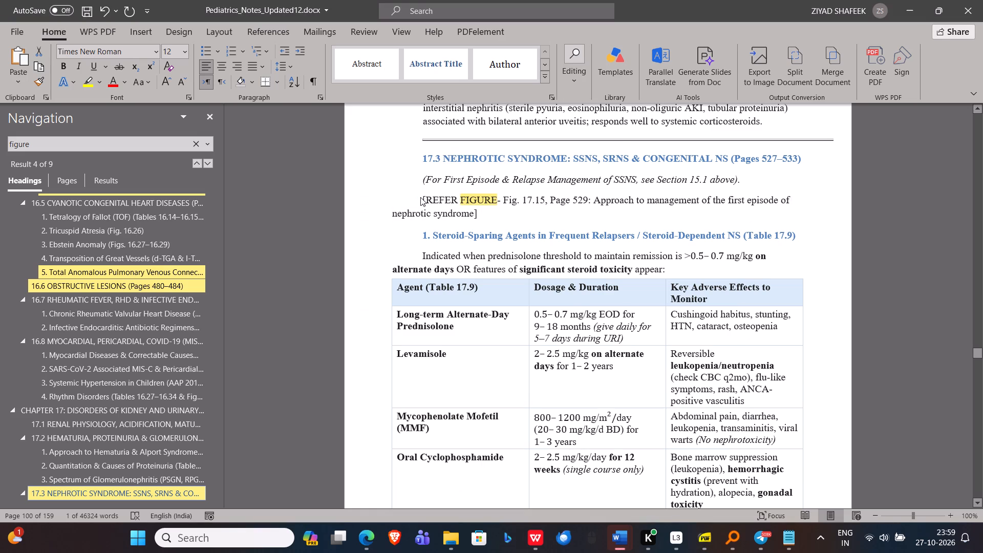
Enlarge the pasted Fig. 17.15 picture slightly, keeping its proportions.
click(561, 331)
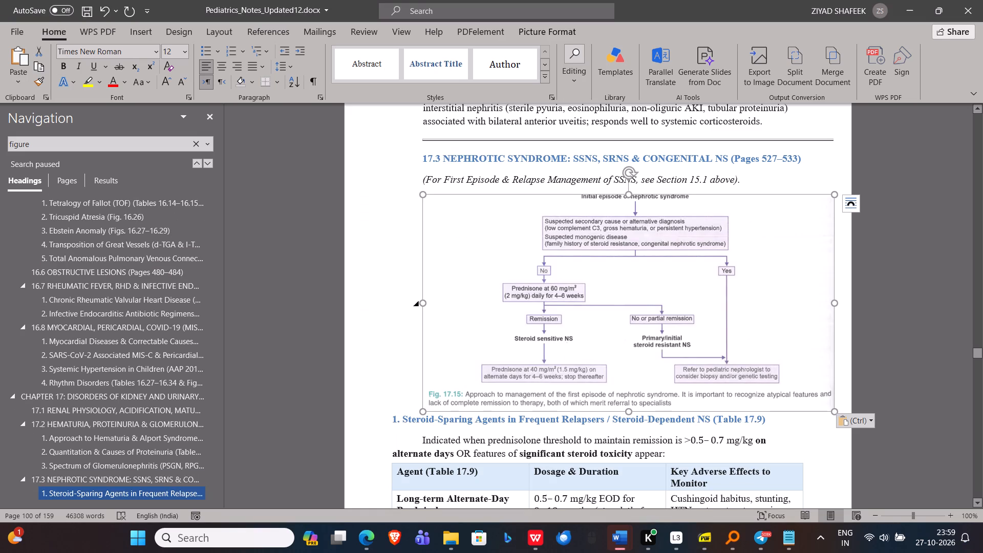
drag(425, 414, 416, 433)
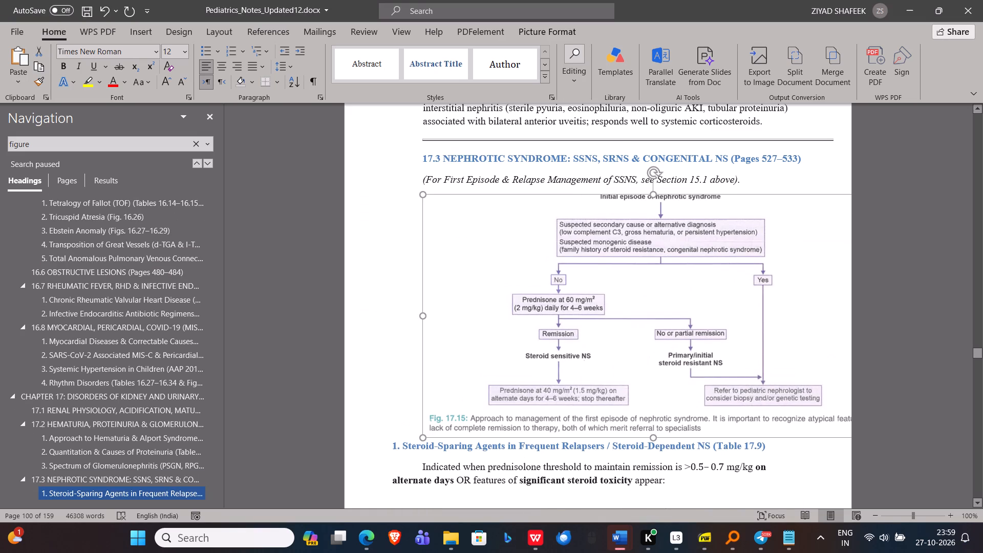
drag(416, 433, 431, 429)
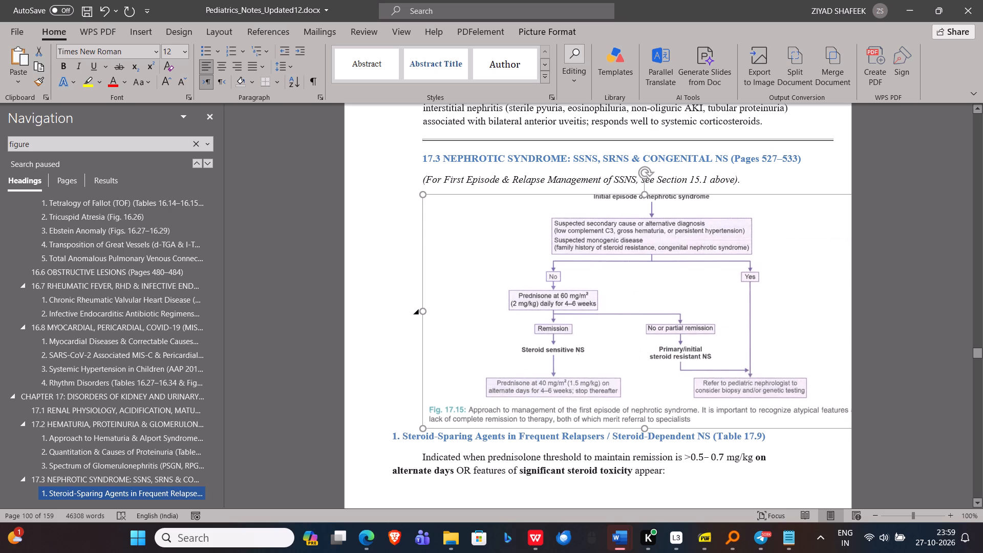
drag(431, 429, 431, 429)
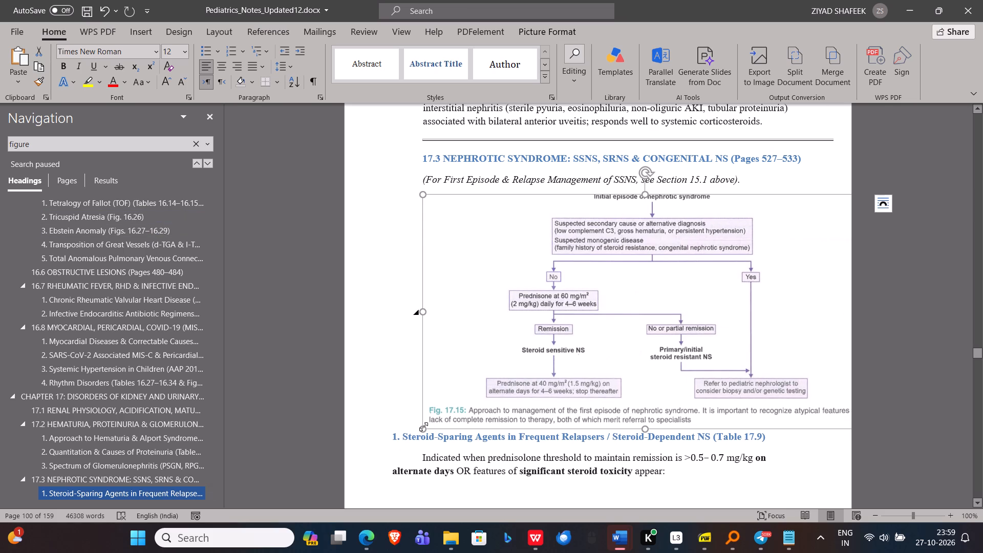
drag(423, 429, 435, 421)
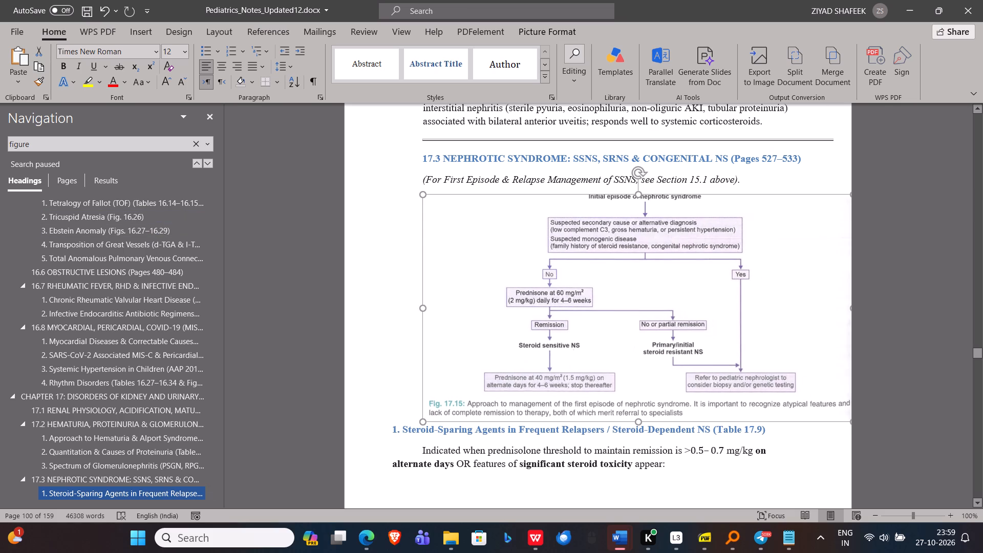
Find the next figure placeholder in the notes, and snip Fig. 17.18 with its full caption from page 536 of the Ghai PDF.
click(210, 162)
key(alt+Tab)
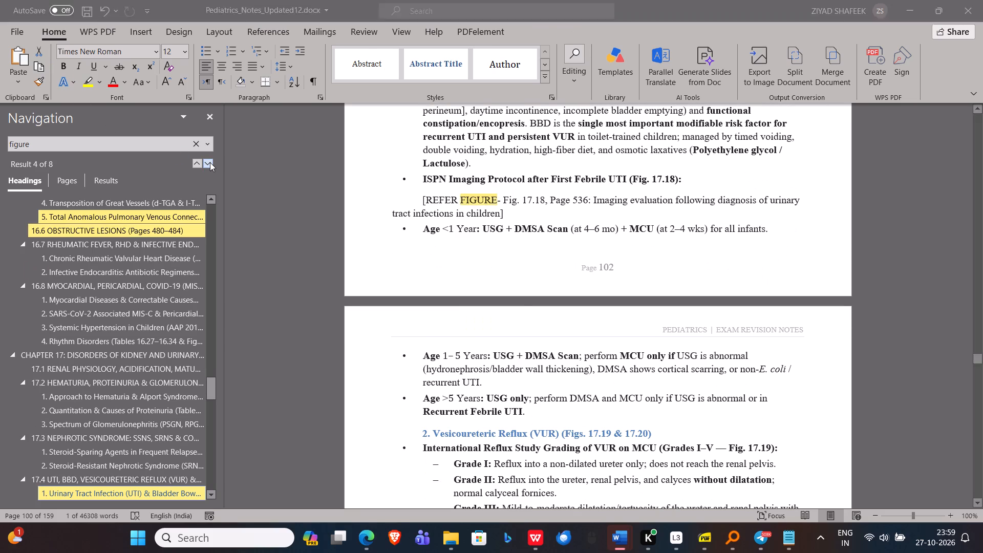
scroll(465, 349, down, 7)
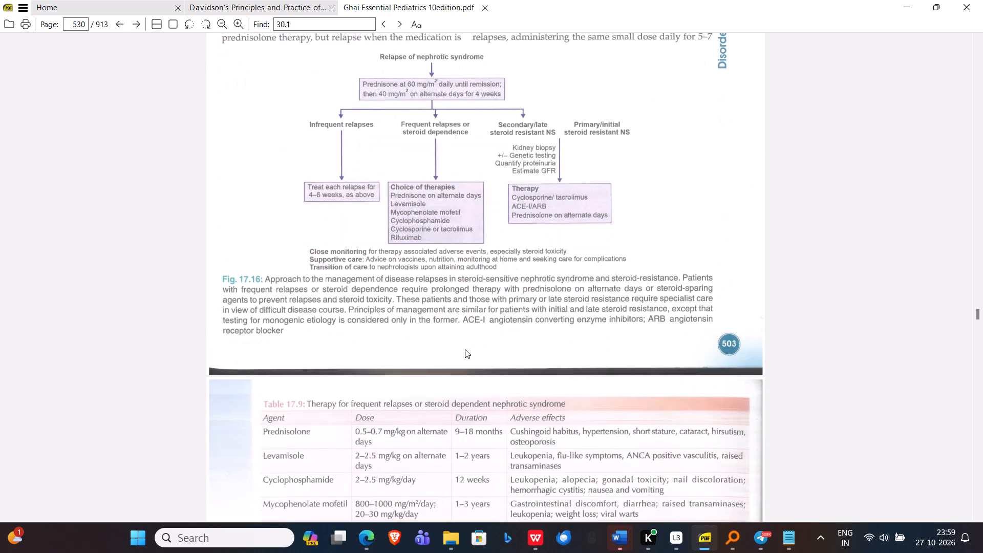
scroll(465, 349, down, 12)
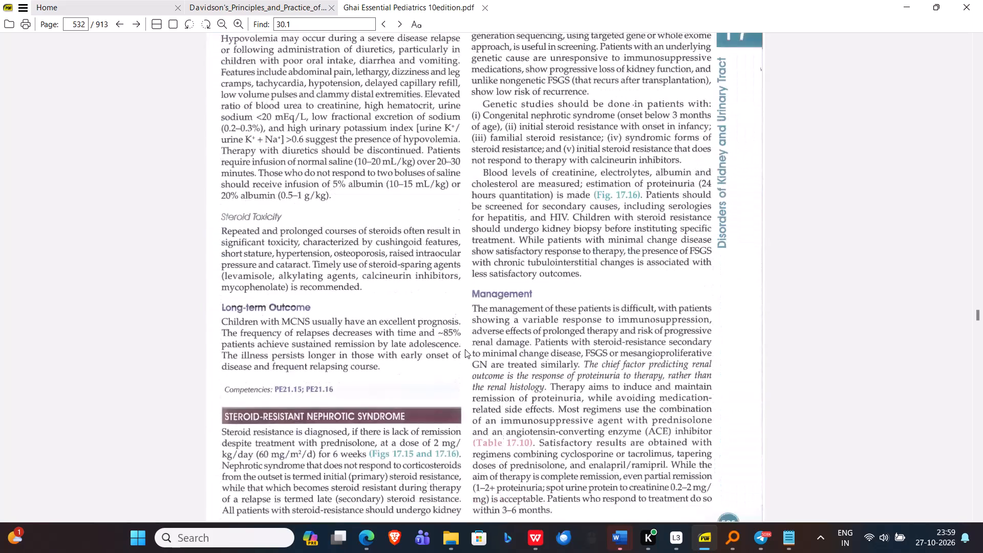
scroll(465, 349, down, 11)
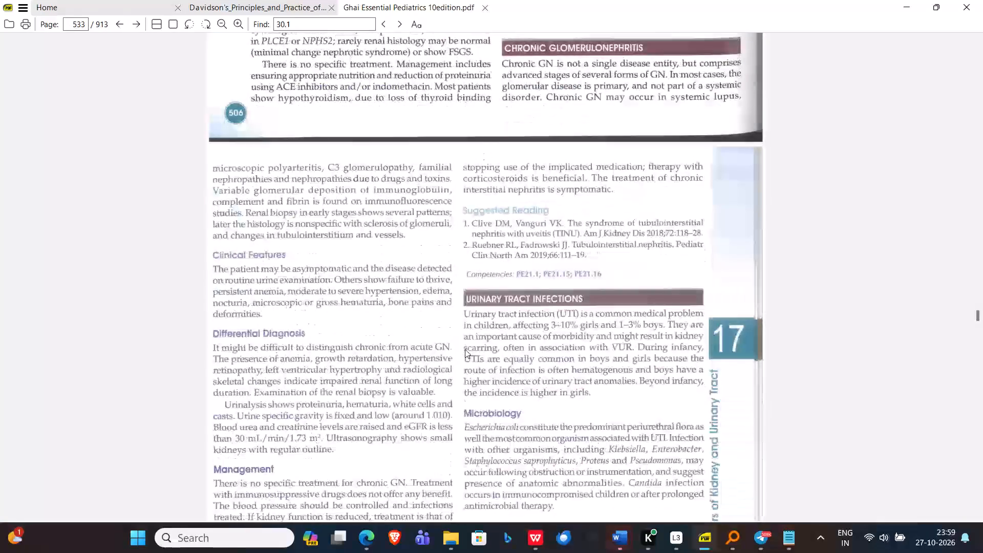
scroll(465, 349, down, 11)
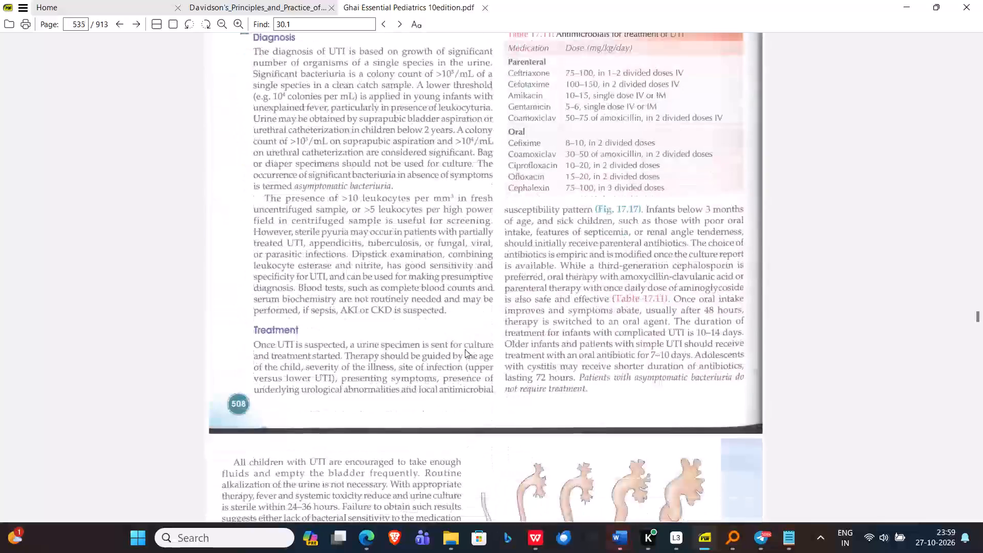
scroll(465, 349, down, 2)
key(shift+super+s)
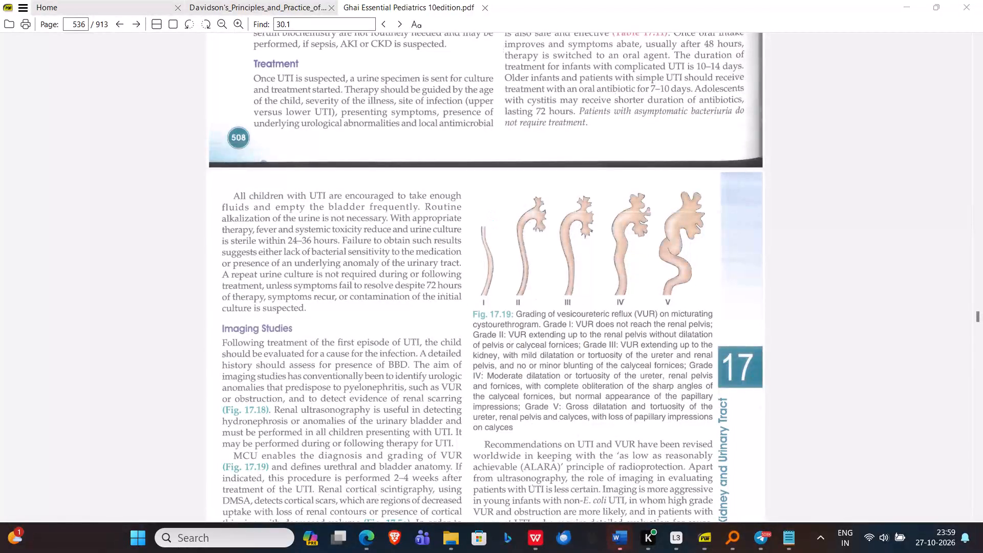
click(575, 28)
scroll(447, 293, down, 1)
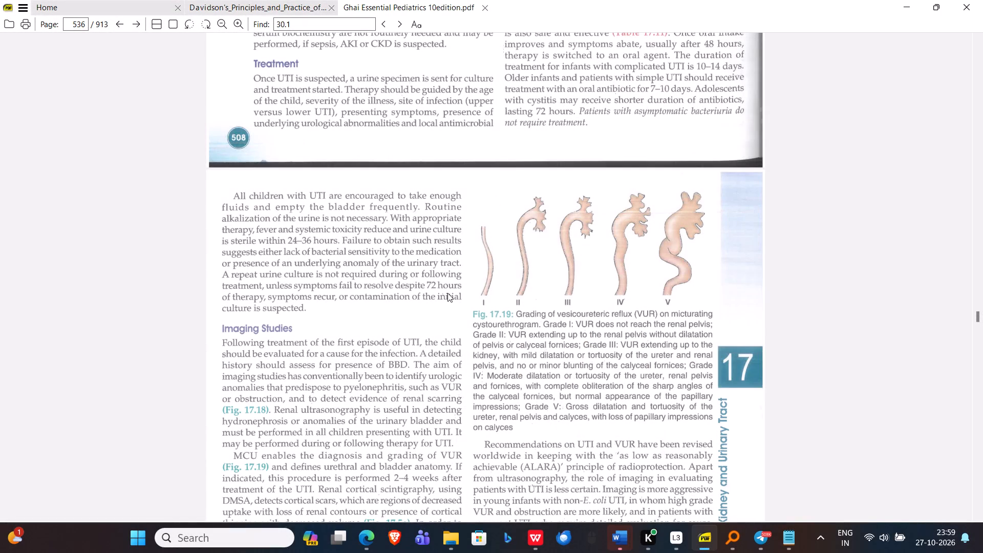
scroll(447, 293, down, 4)
key(shift+super+s)
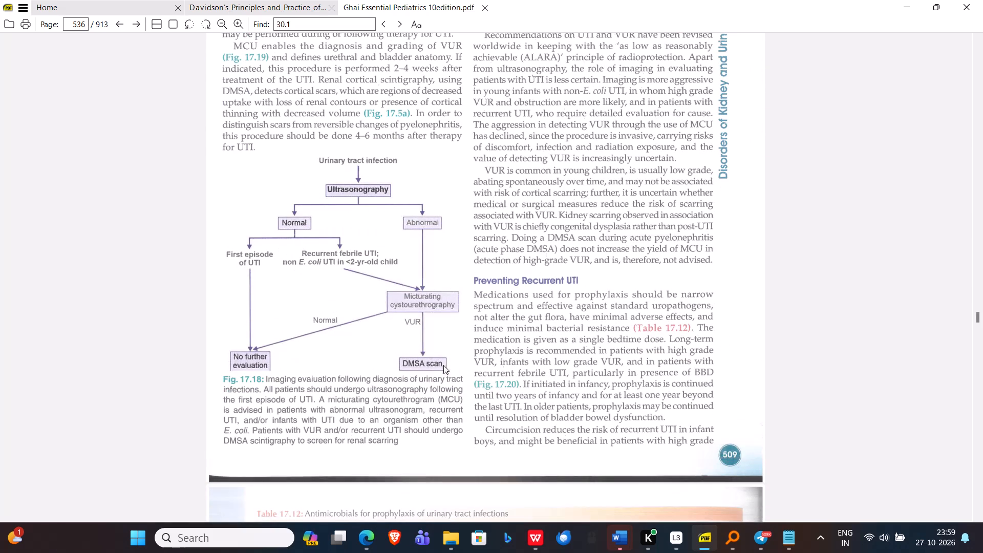
drag(471, 457, 232, 206)
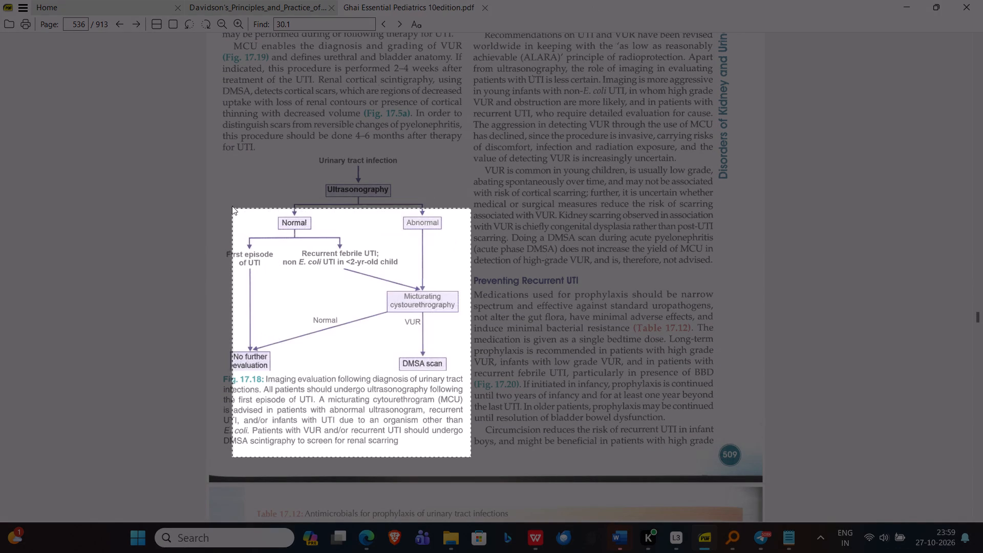
drag(232, 206, 219, 156)
In the Word notes, delete the Fig. 17.18 placeholder and paste the snipped figure on a new unbulleted line below the ISPN Imaging Protocol bullet.
key(alt+Tab)
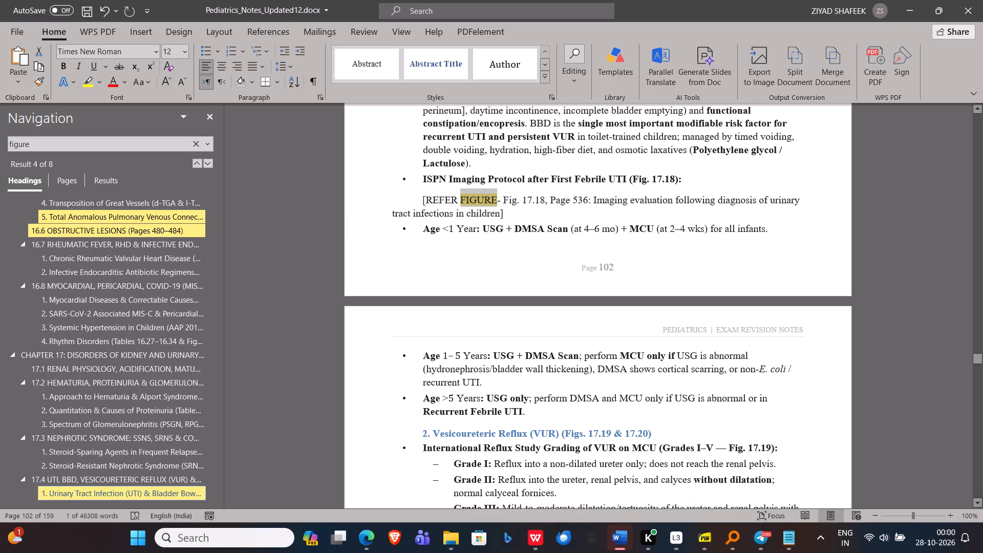
drag(544, 216, 380, 201)
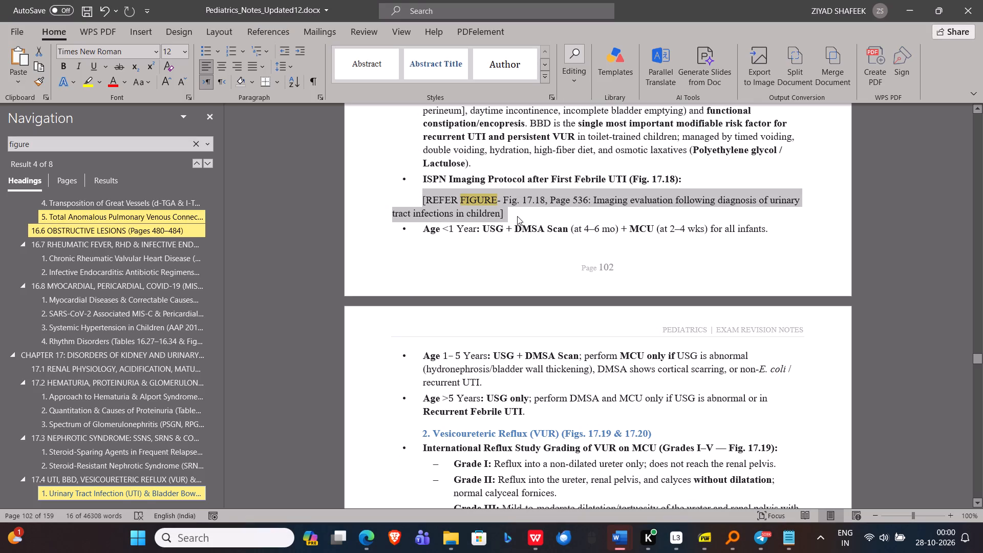
key(BackSpace)
click(736, 178)
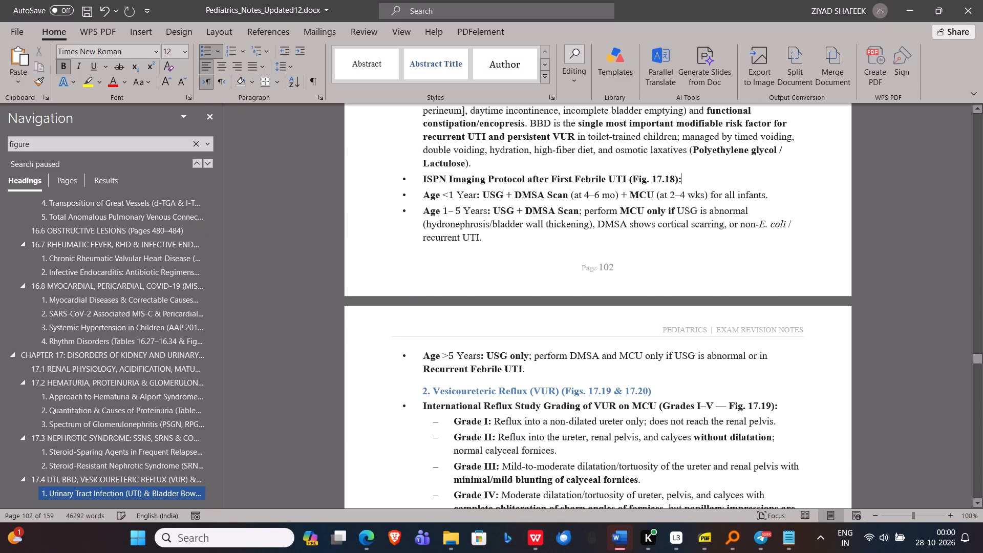
key(Return)
key(BackSpace)
key(BackSpace)
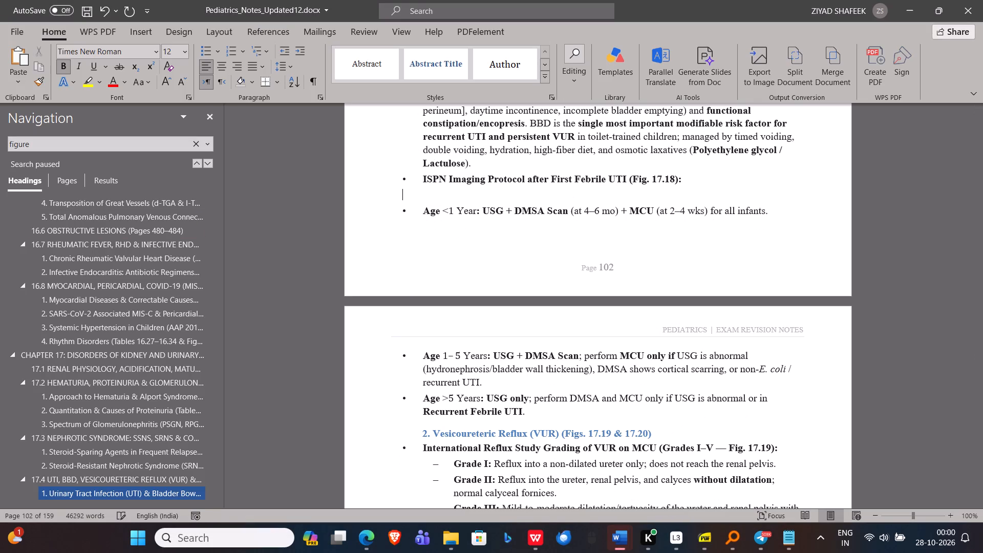
key(BackSpace)
key(BackSpace)
key(ctrl+v)
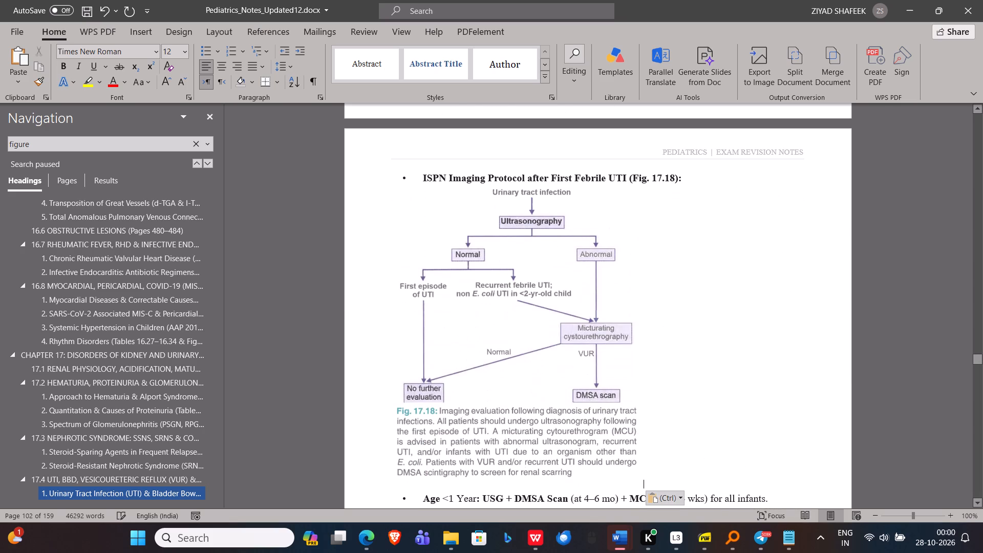
click(607, 401)
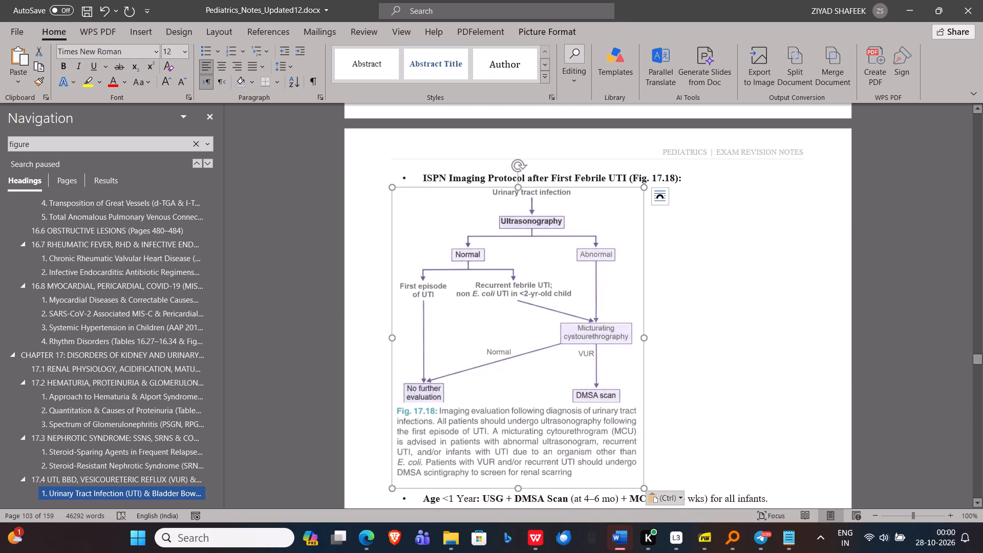
Compare Fig. 17.20 and the pages after it in the Ghai PDF with the Vesicoureteric Reflux section of the Word notes.
key(alt+Tab)
key(alt+Tab)
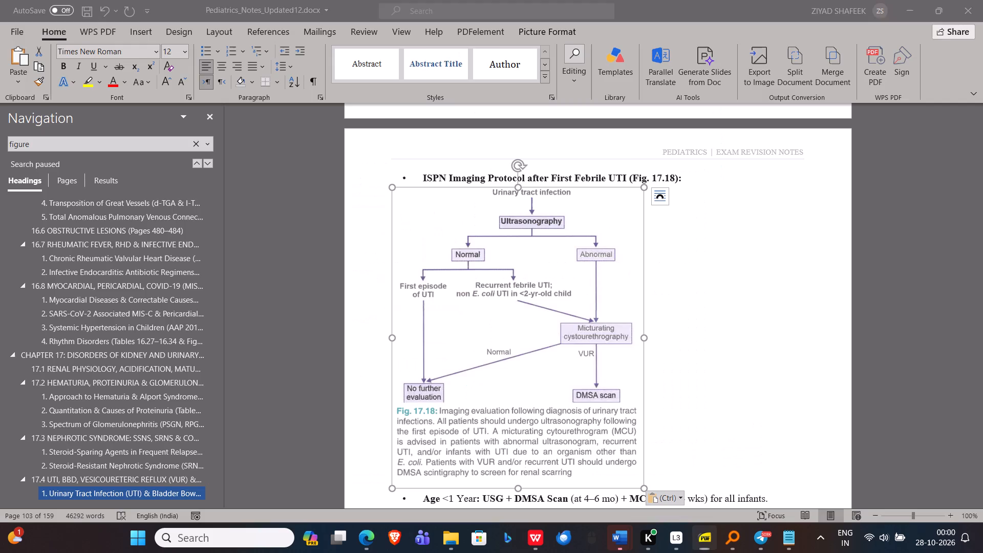
key(alt+Tab)
scroll(607, 401, down, 5)
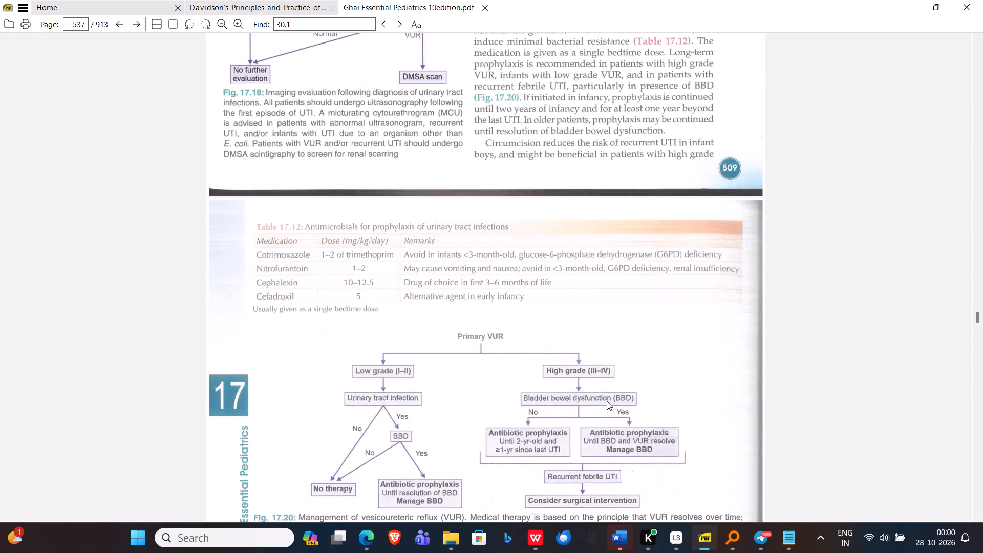
key(alt+Tab)
scroll(607, 401, down, 1)
key(alt+Tab)
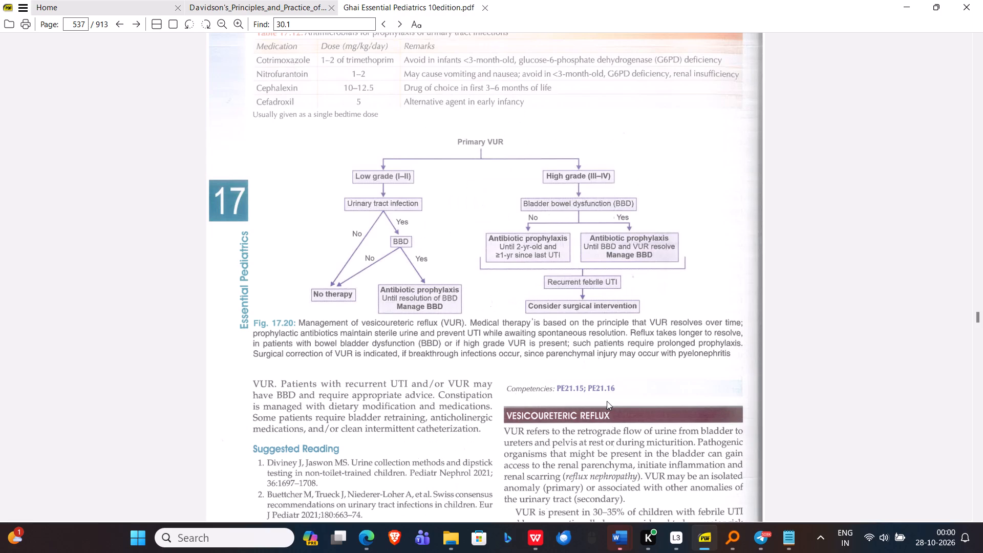
key(alt+Tab)
scroll(607, 401, down, 1)
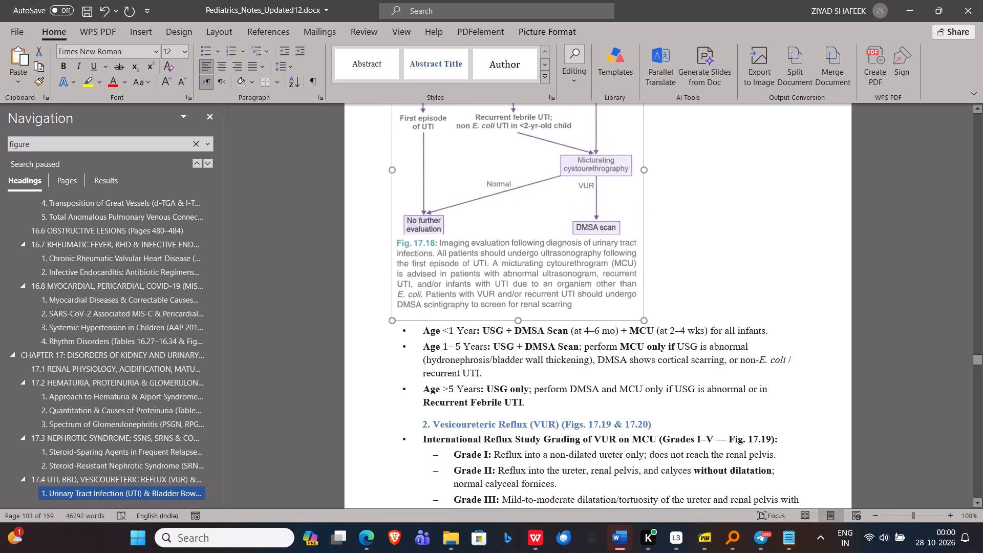
key(alt+Tab)
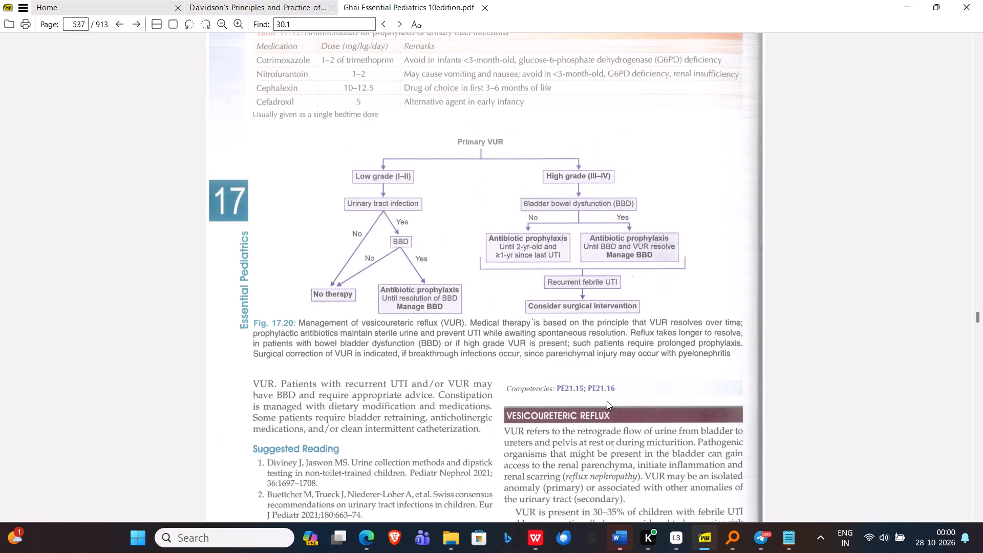
scroll(607, 401, down, 2)
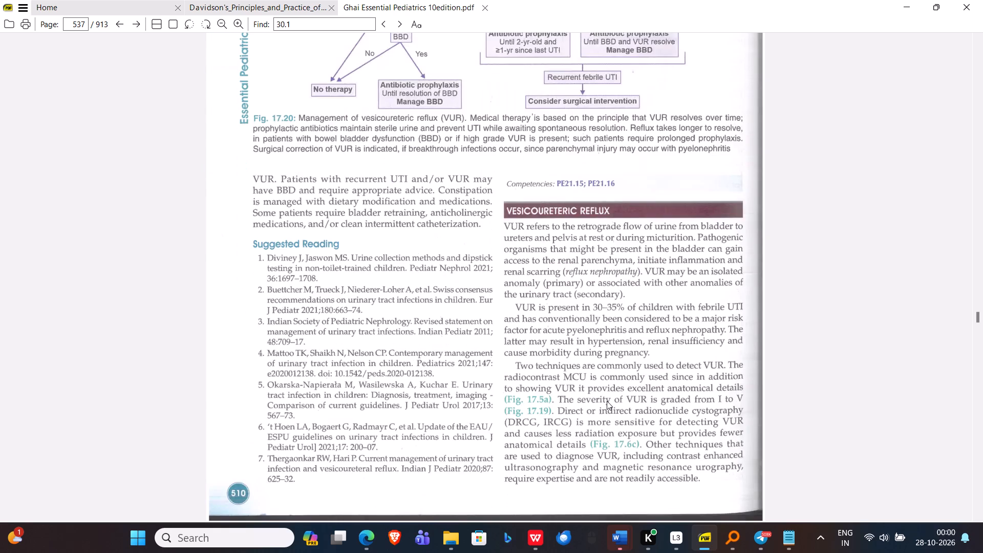
scroll(607, 401, down, 5)
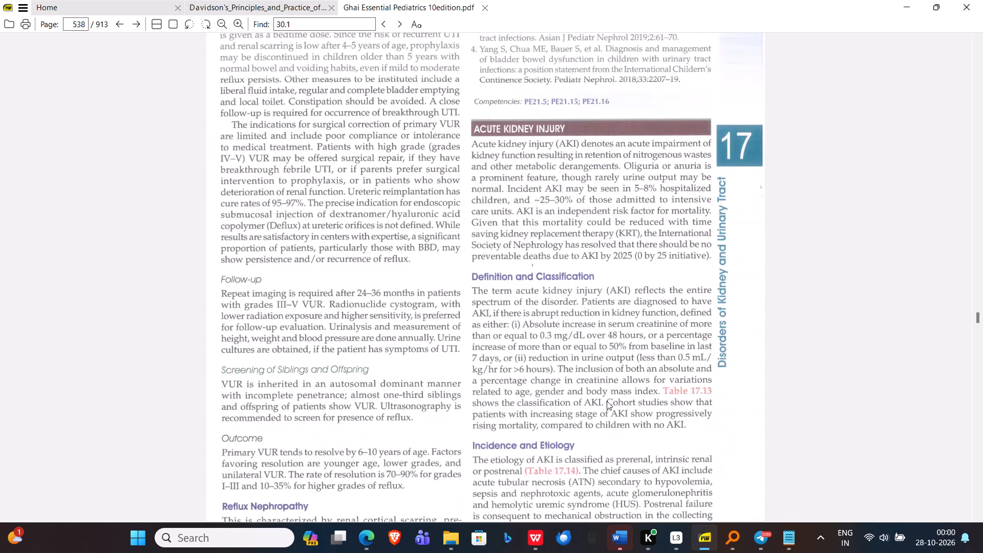
scroll(607, 401, down, 2)
key(alt+Tab)
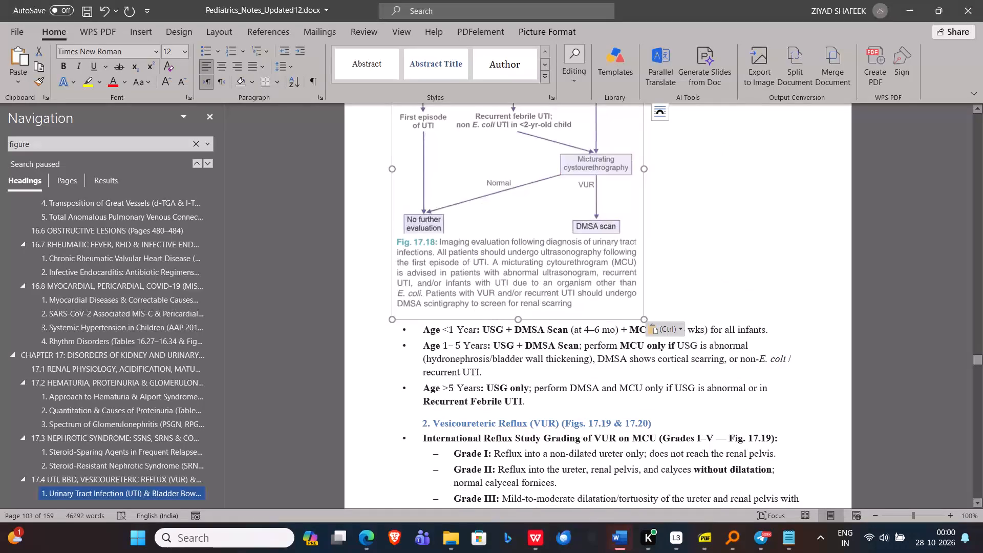
scroll(607, 401, down, 2)
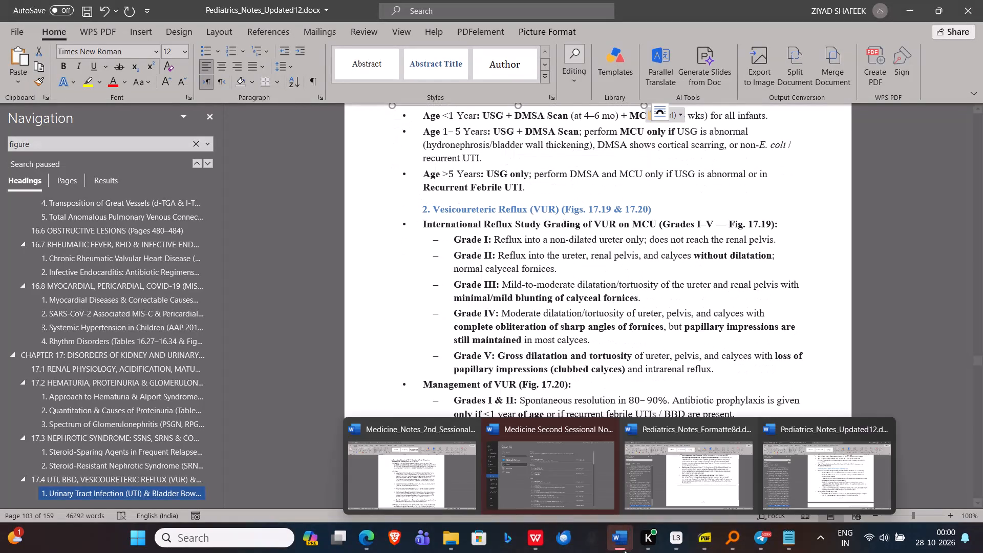
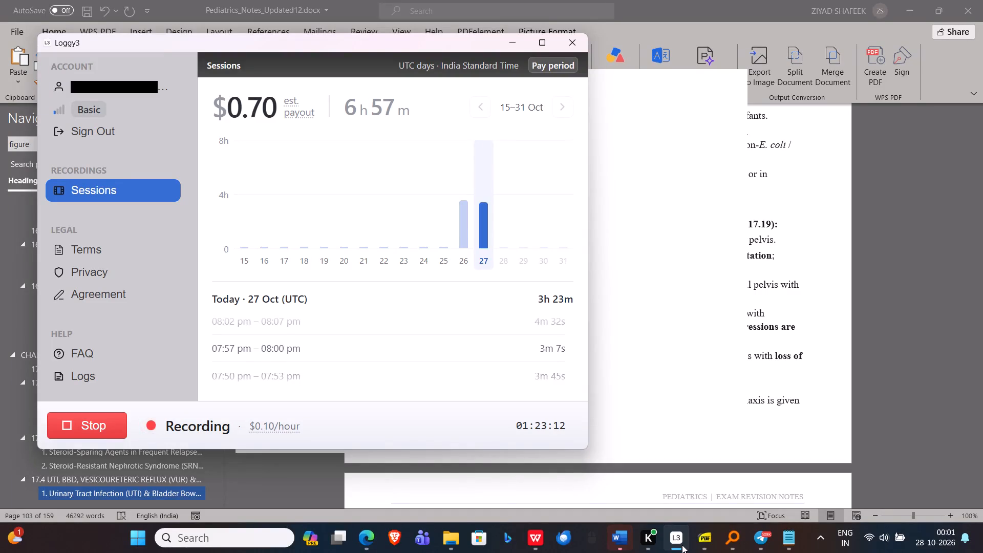
Switch back from the recorder window to the Word pediatrics notes at the Vesicoureteric Reflux section.
click(888, 339)
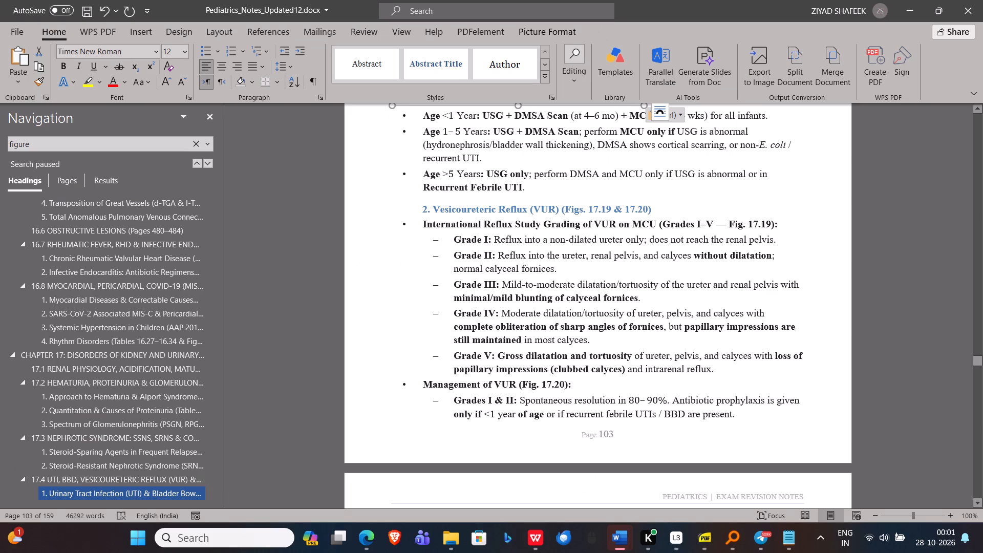
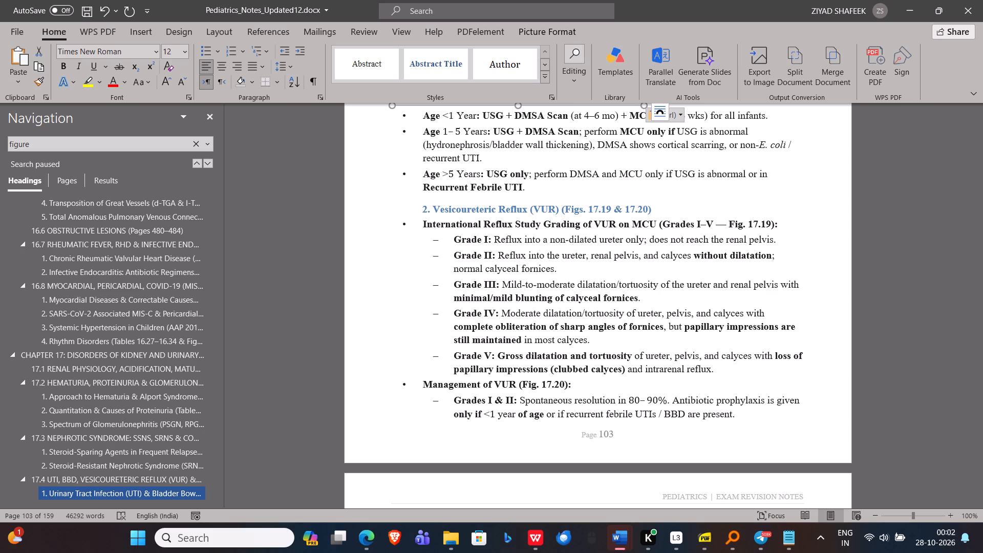
Review the notes from the VUR management points into the CAKUT and antenatal hydronephrosis section for the next figure reference.
scroll(727, 346, down, 6)
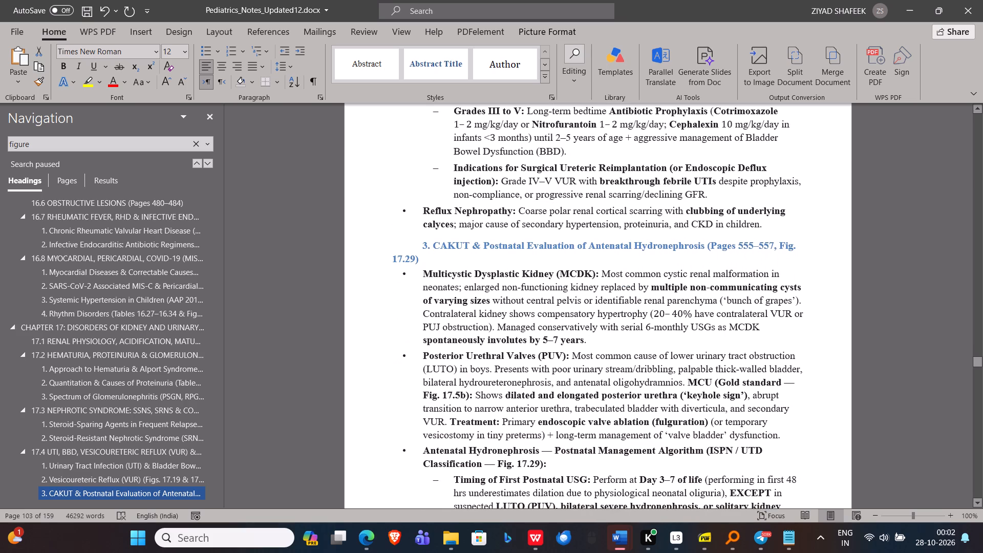
scroll(727, 346, down, 1)
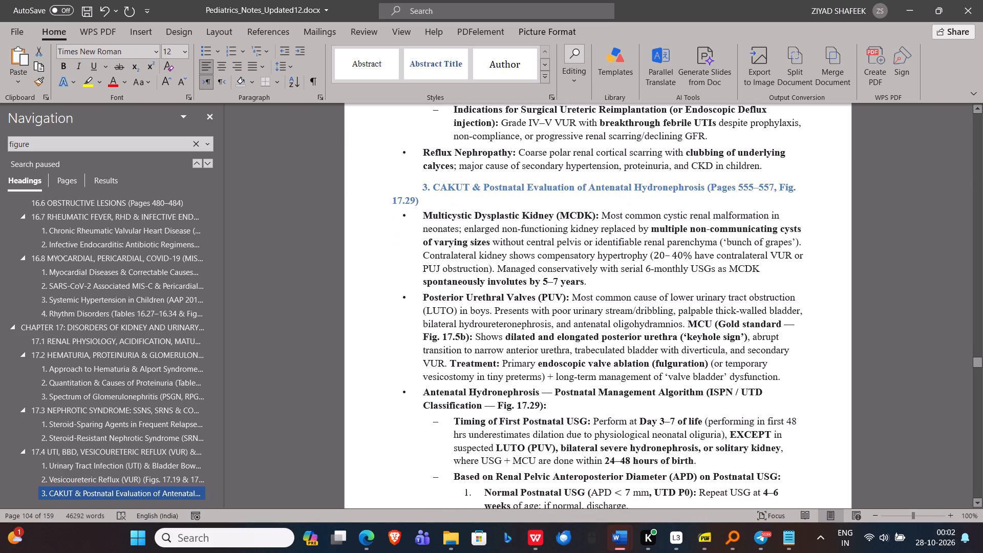